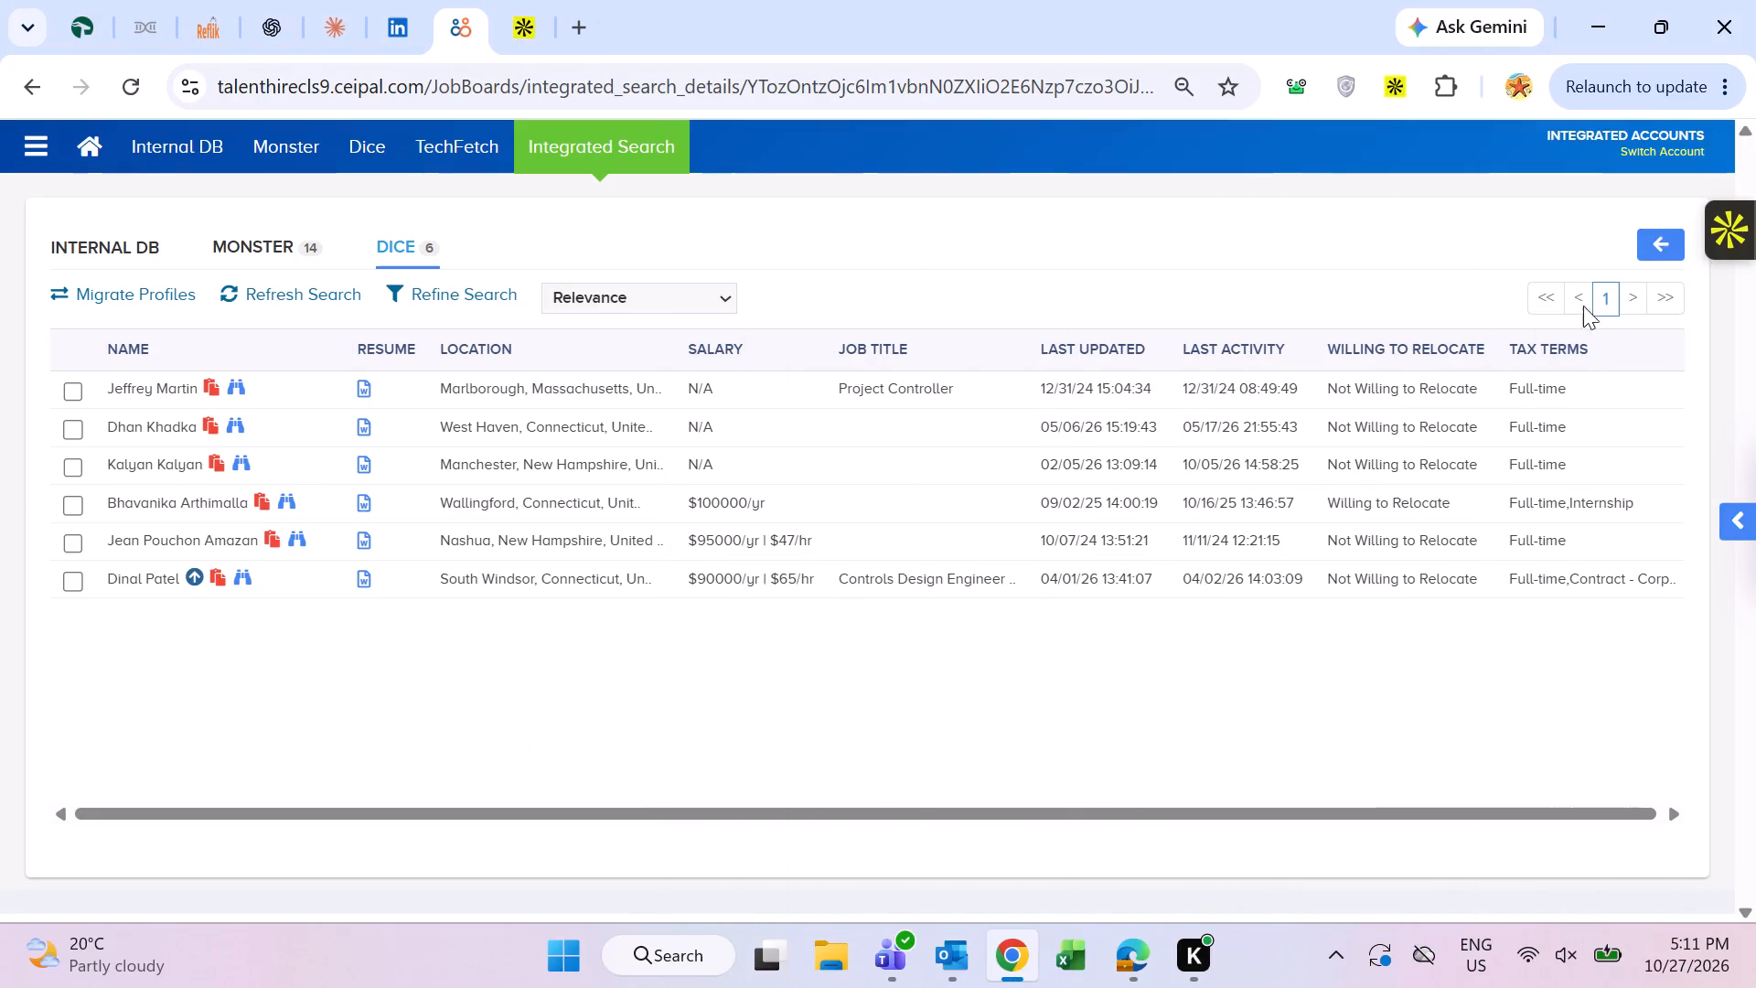
Go back from the Dice results to the Integrated Search form and clear the entire substation engineer keyword query.
left_click(1658, 229)
left_click(687, 338)
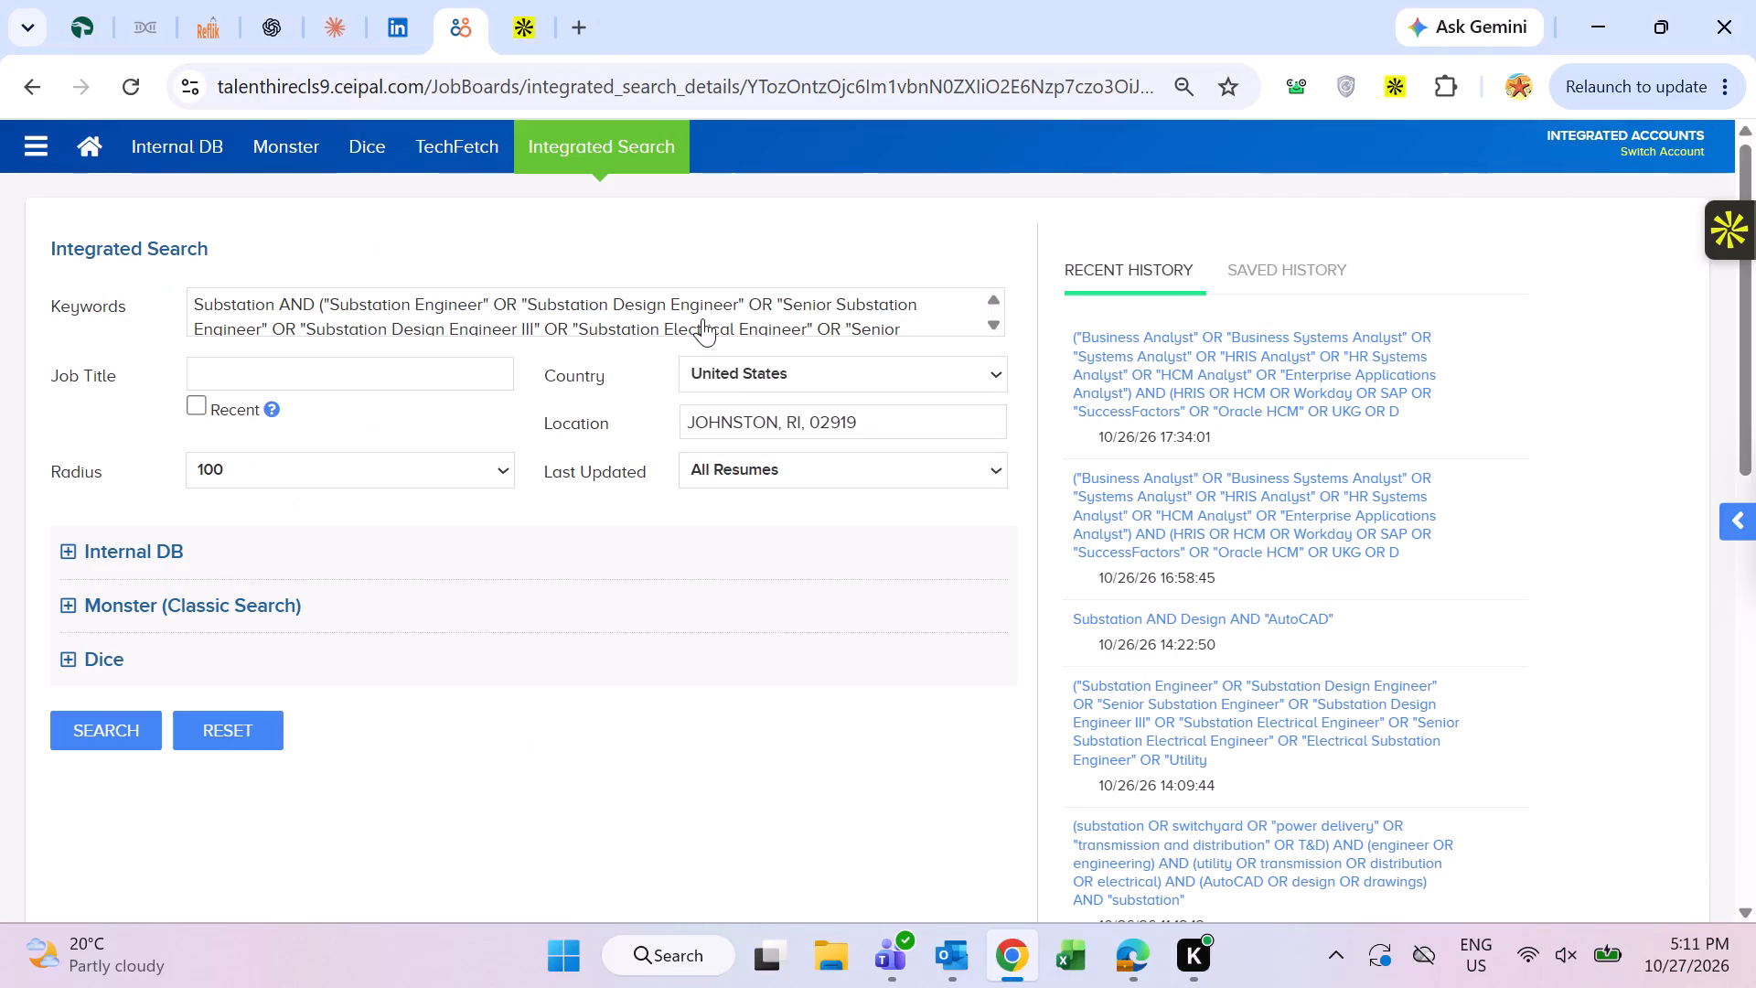
scroll(702, 317, "down", 5)
scroll(702, 317, "up", 5)
scroll(789, 411, "down", 4)
scroll(789, 411, "up", 6)
scroll(873, 718, "down", 5)
scroll(852, 497, "up", 2)
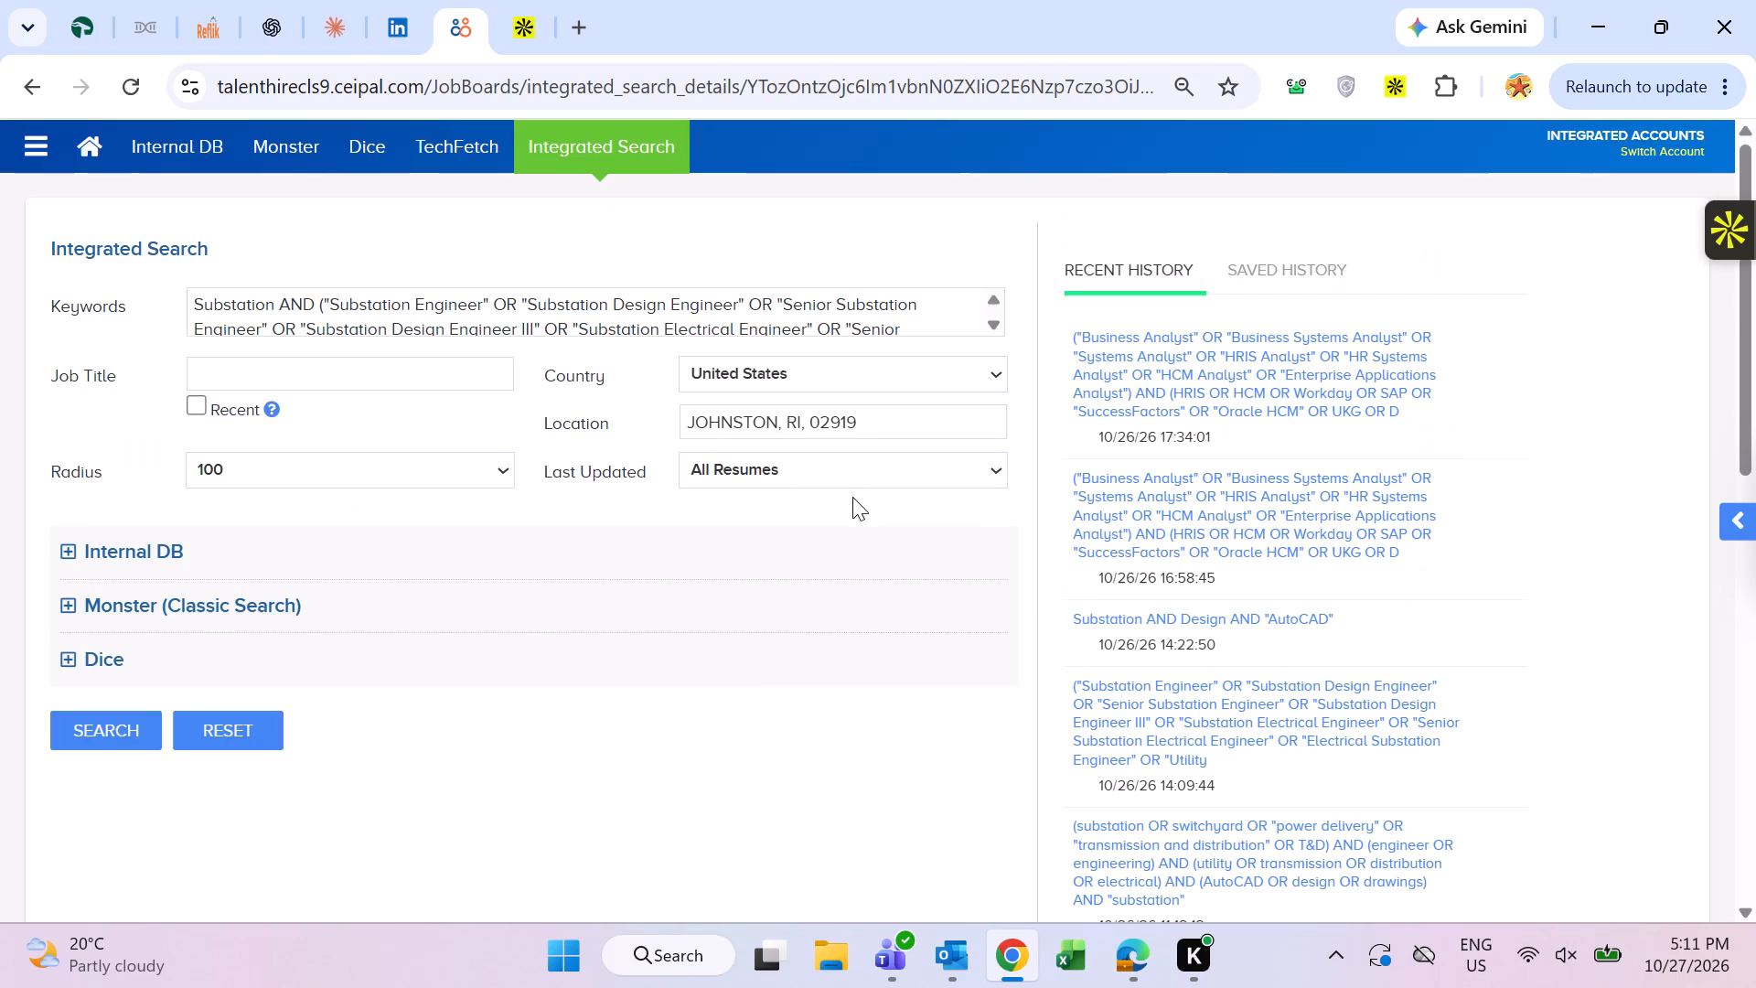
scroll(852, 497, "up", 3)
double_click(678, 313)
left_click(678, 313)
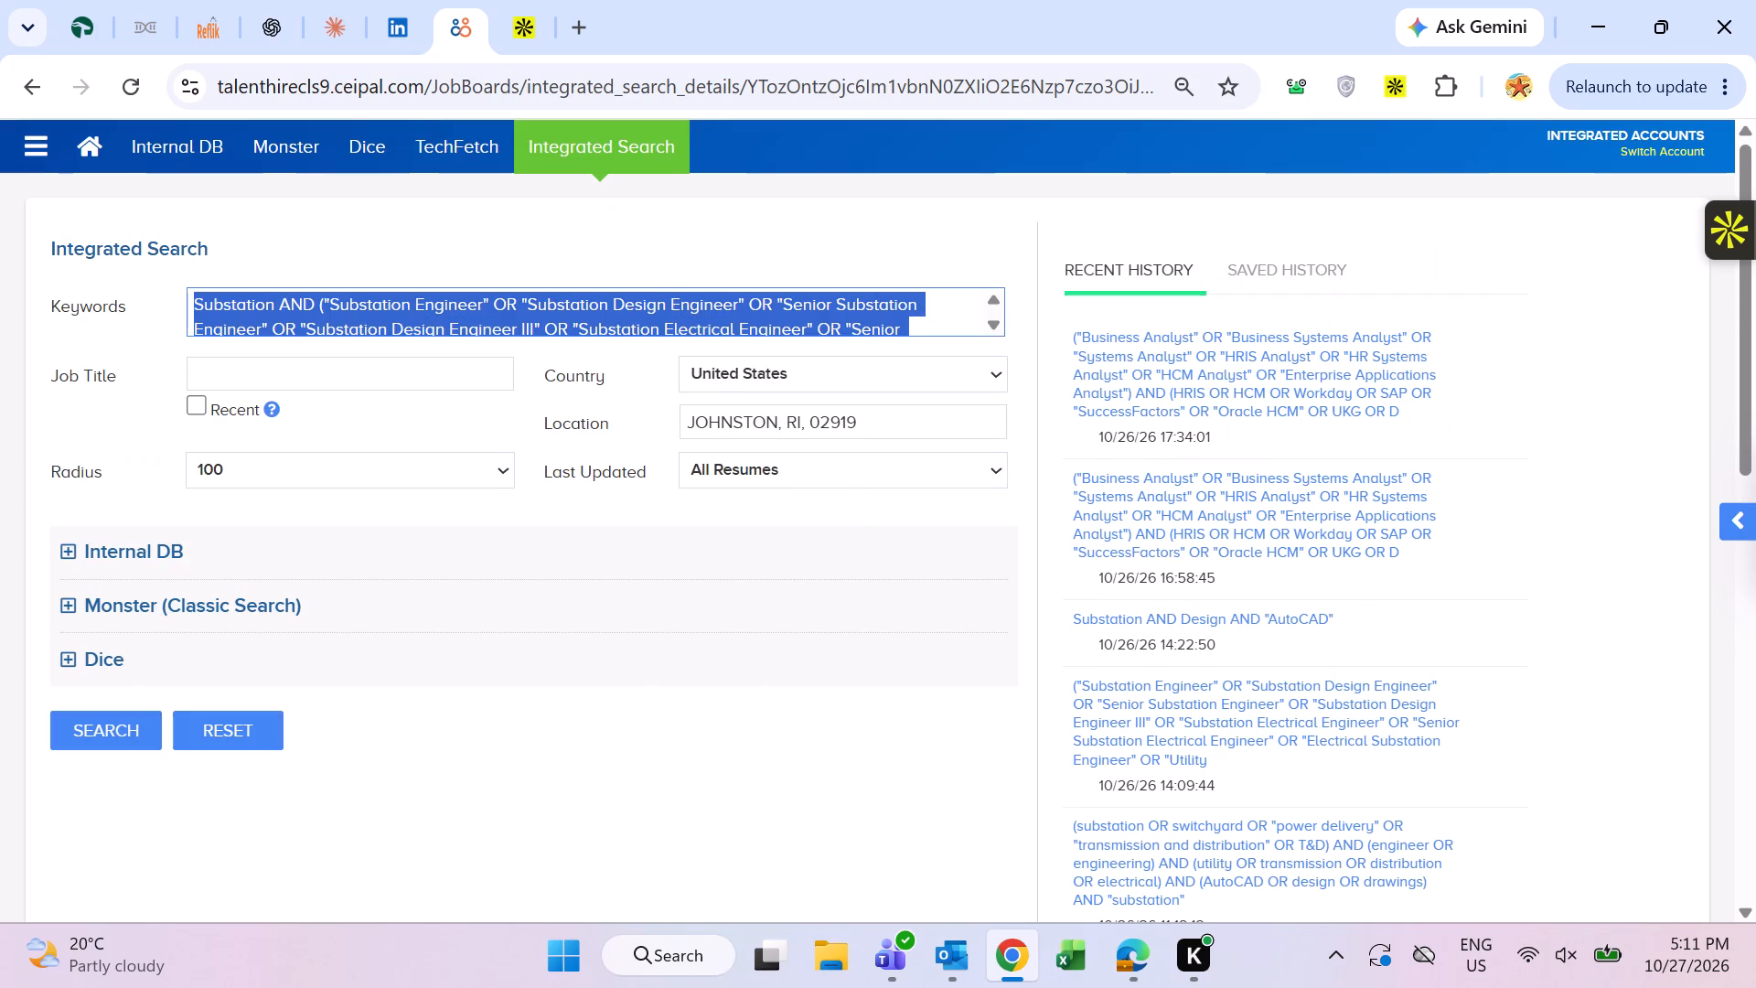
scroll(678, 313, "up", 3)
scroll(678, 313, "down", 5)
key("BackSpace")
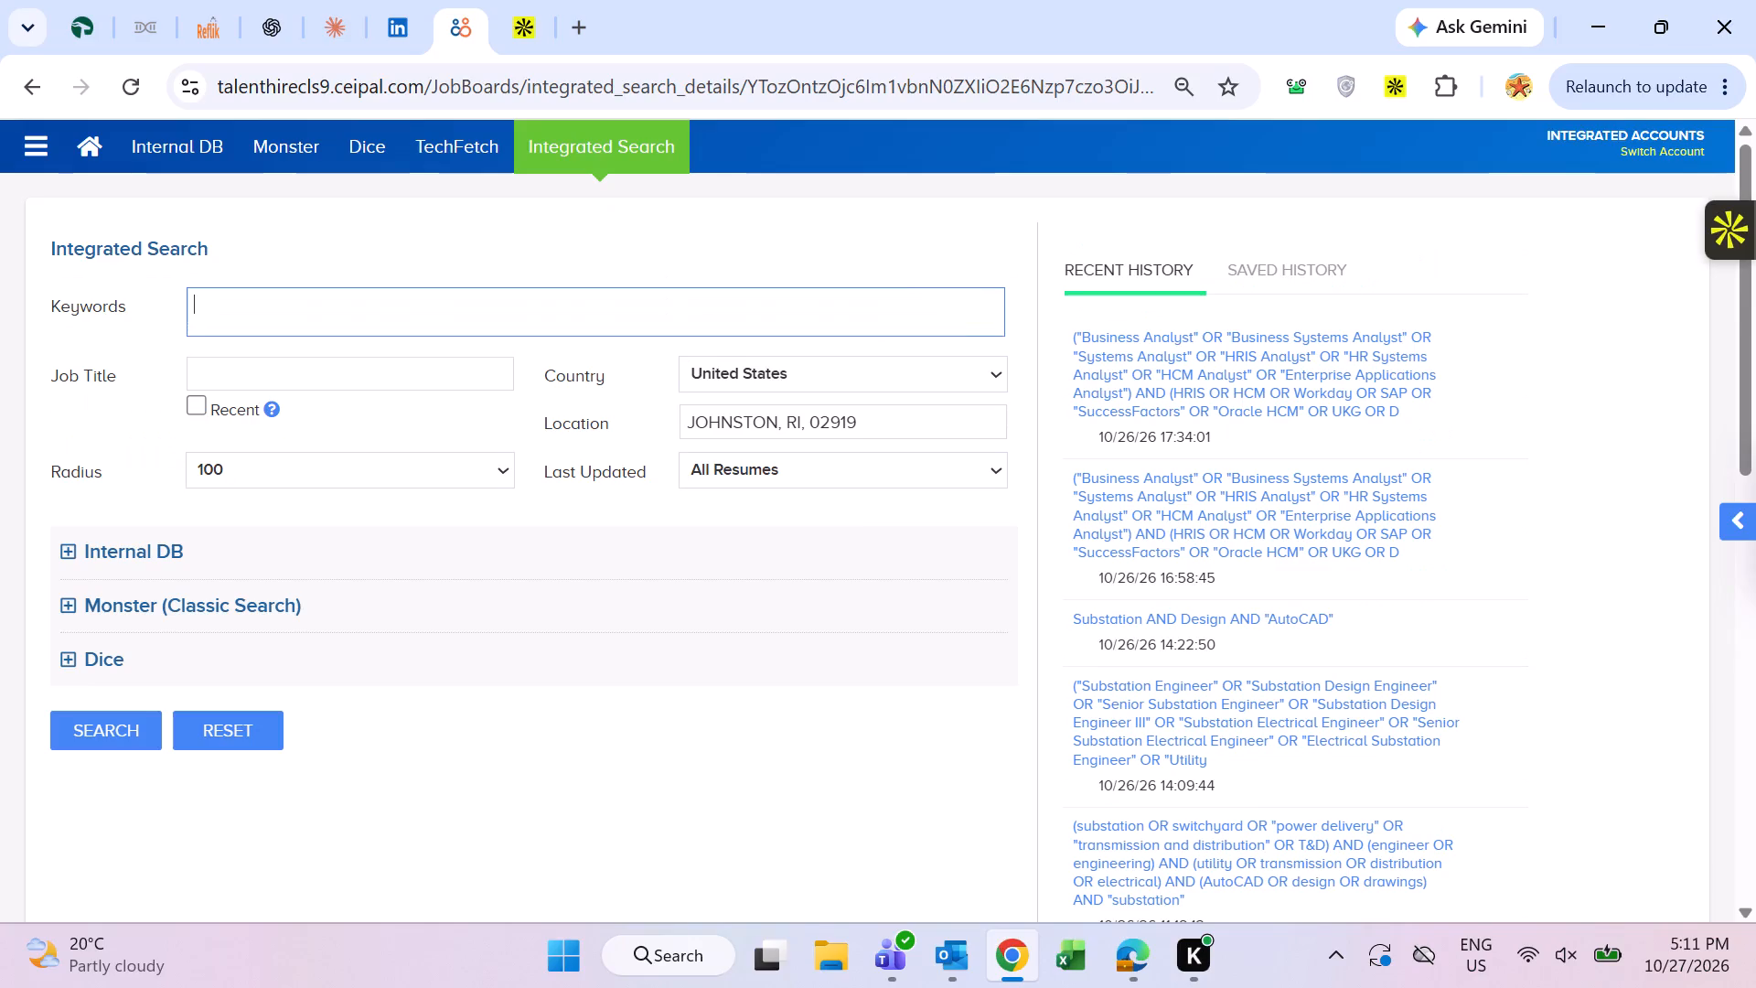
Clear the Location field and put the cursor back in the empty Keywords field.
triple_click(721, 428)
key("BackSpace")
left_click(722, 314)
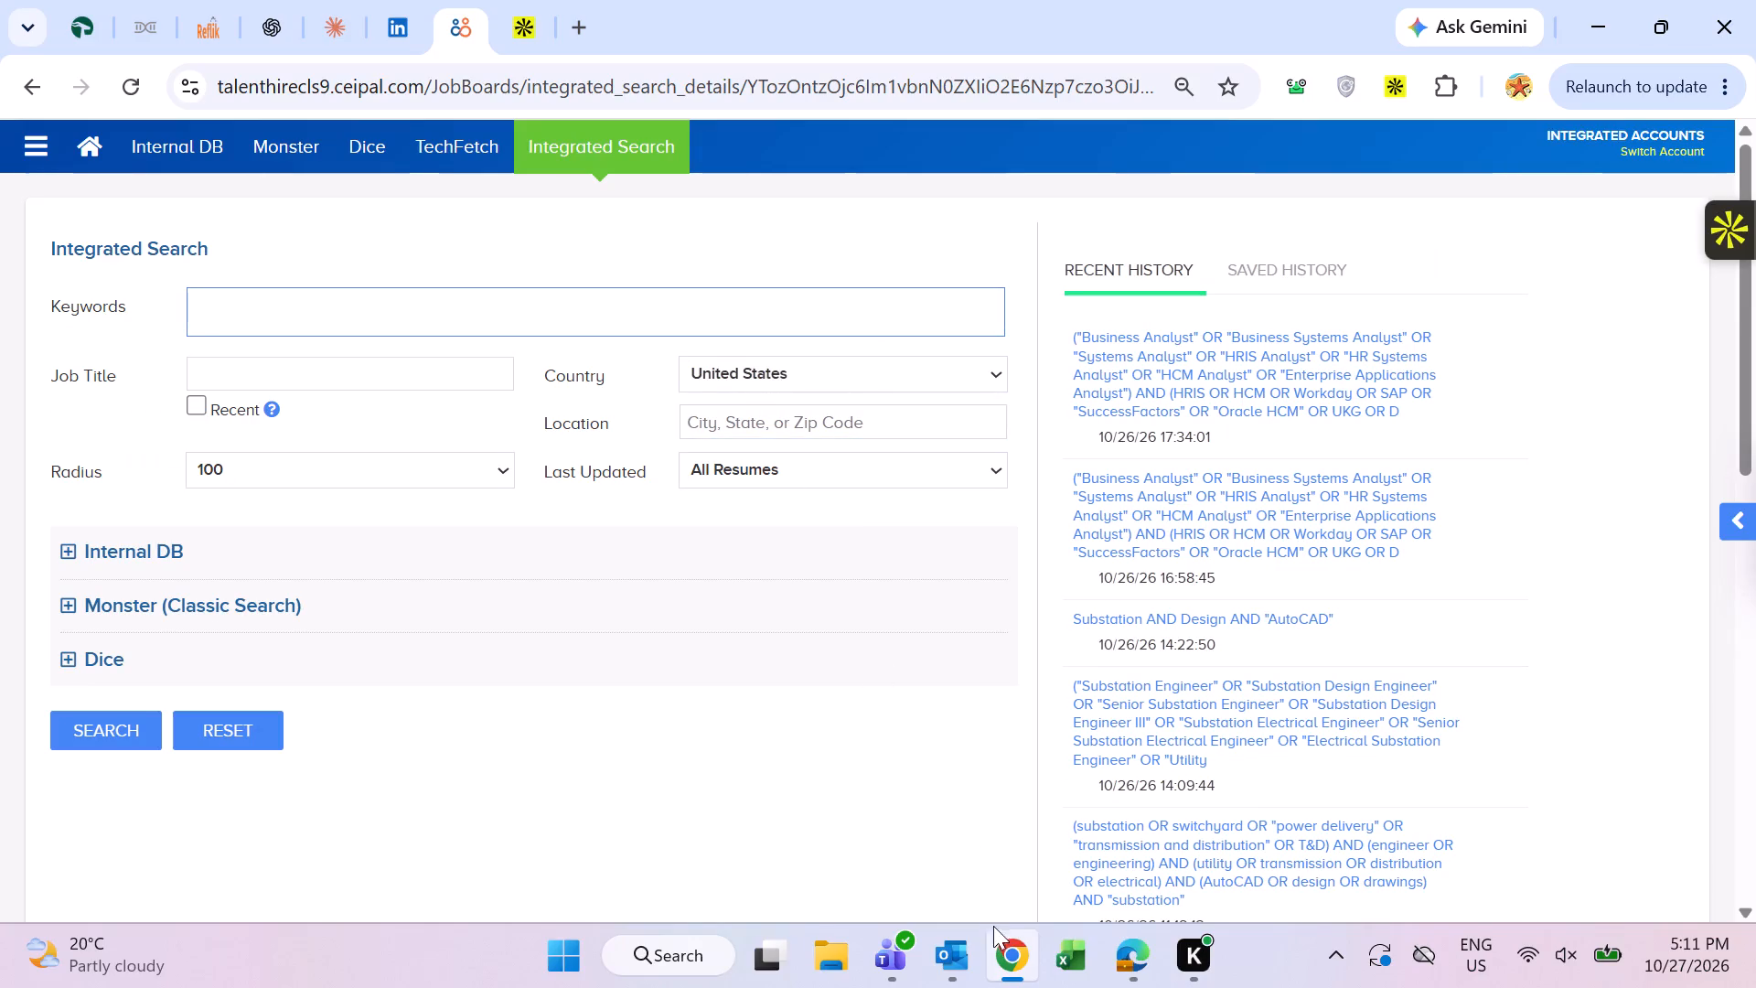
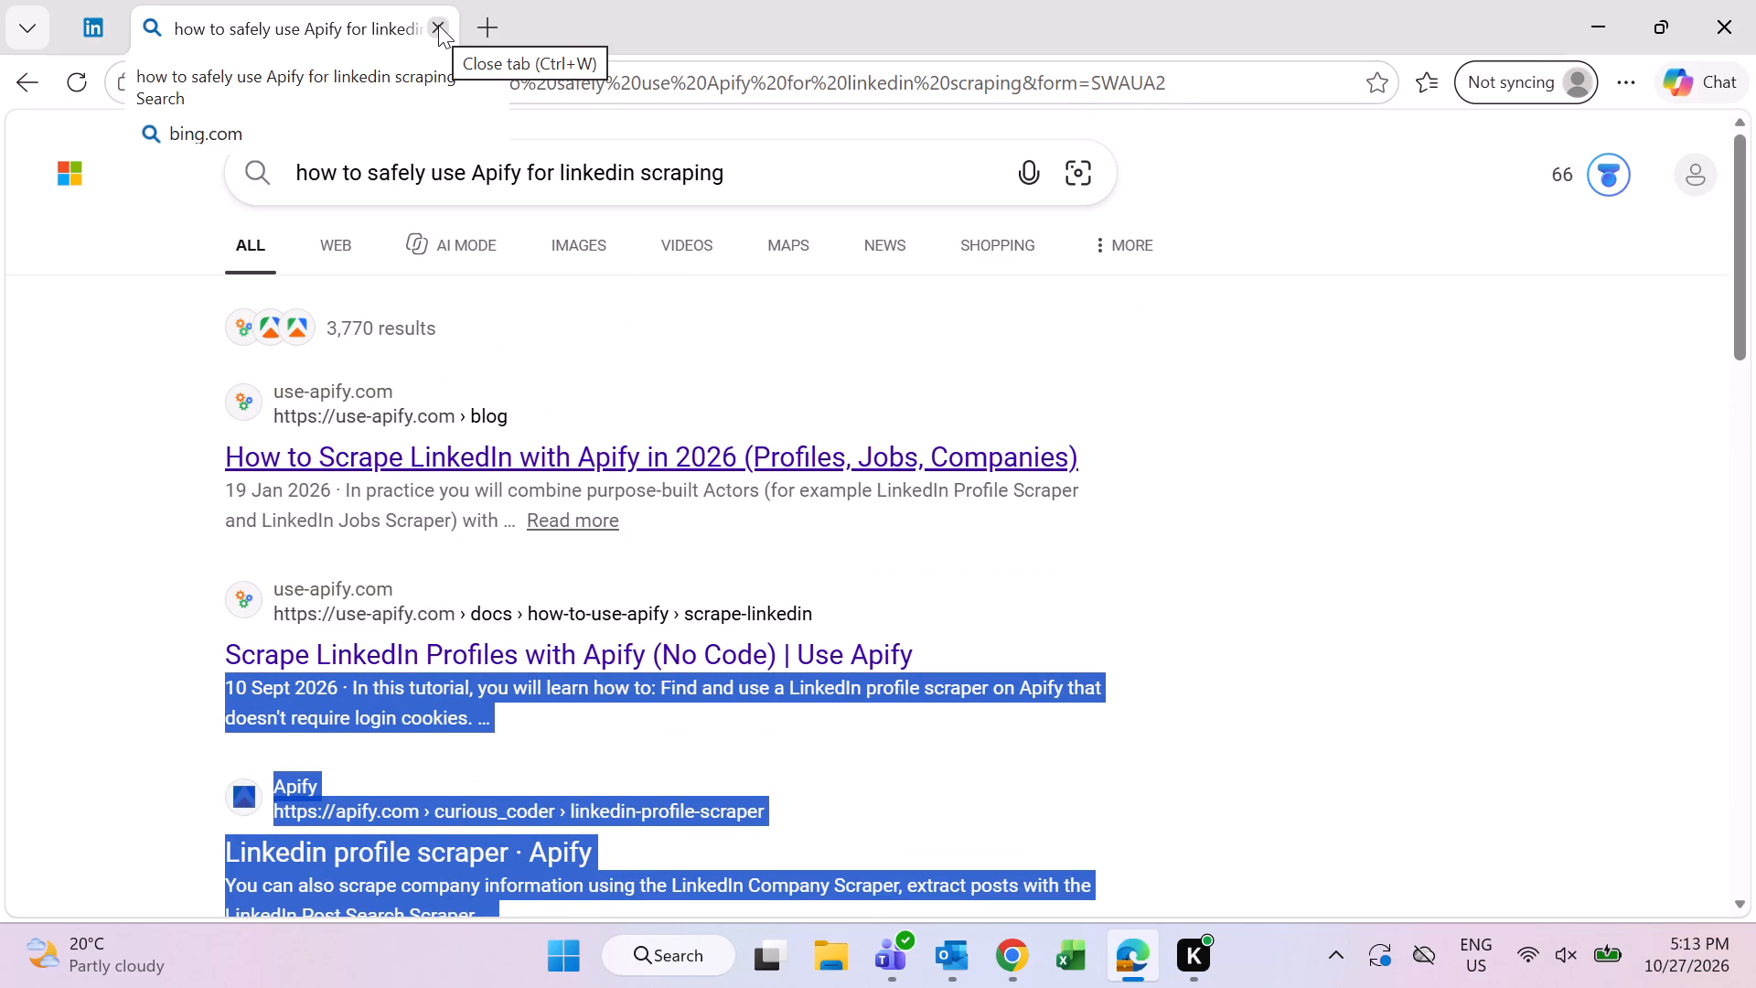
Switch to Chrome and begin the Integrated Search keyword query with the quoted term "Estimator" followed by AND.
left_click(1343, 435)
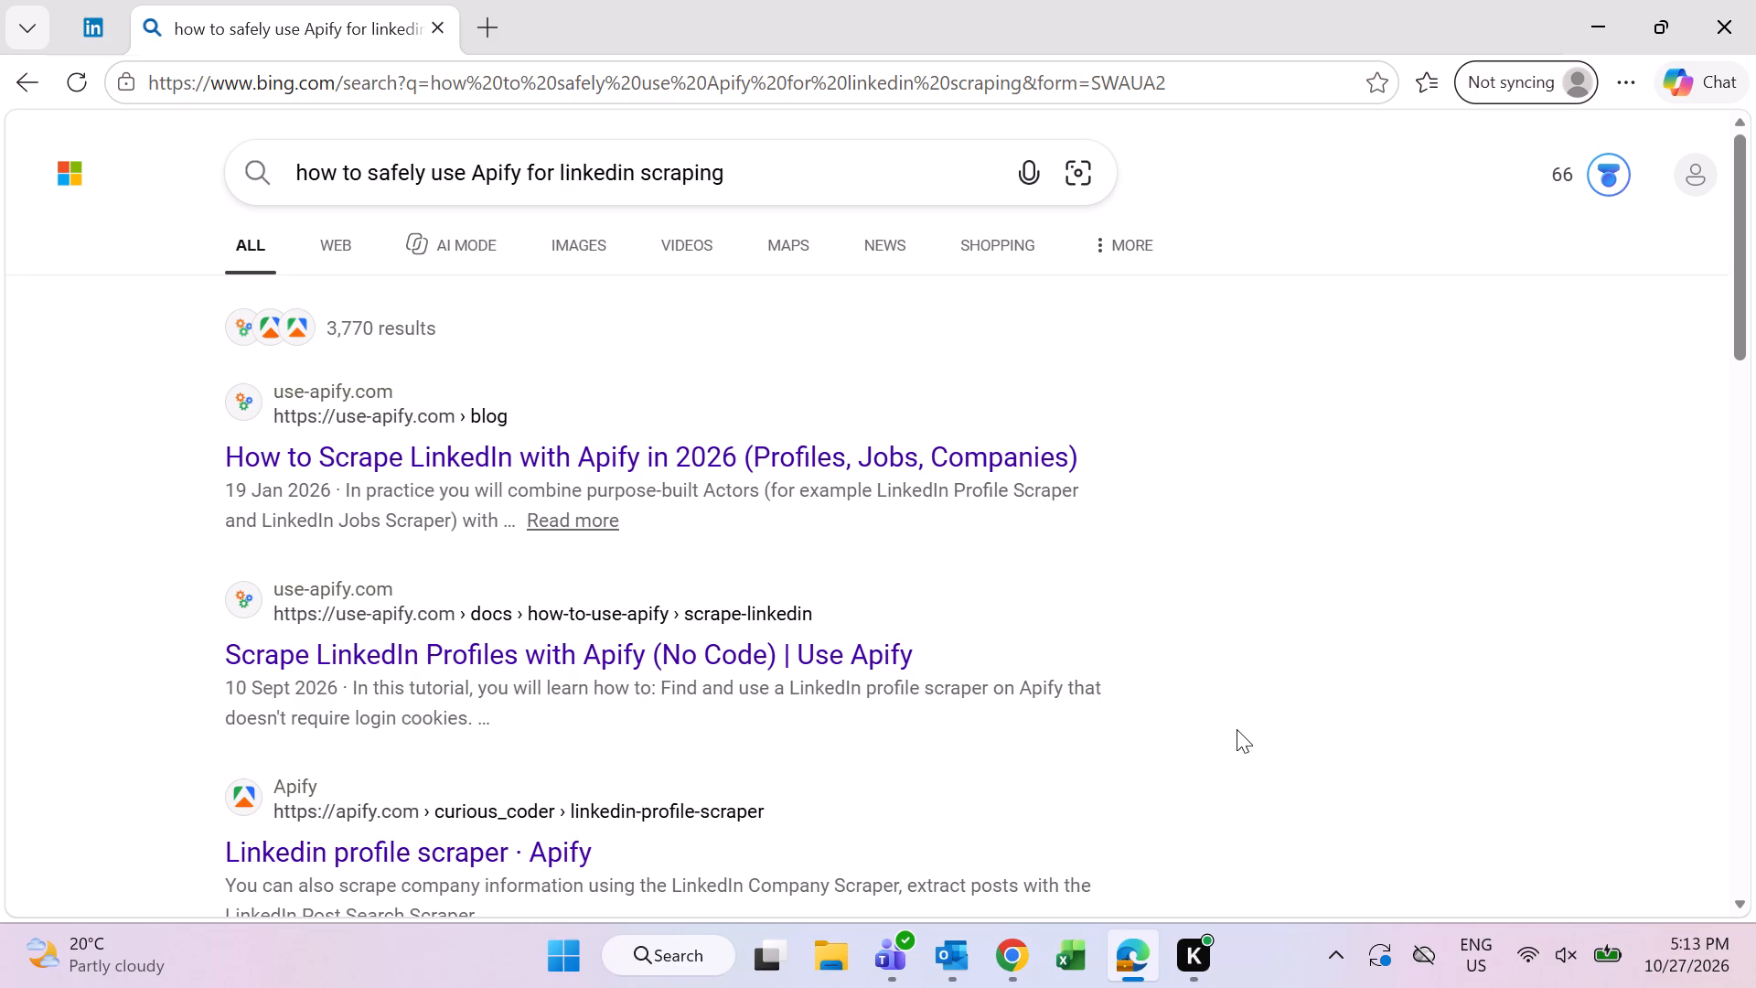
left_click(1017, 964)
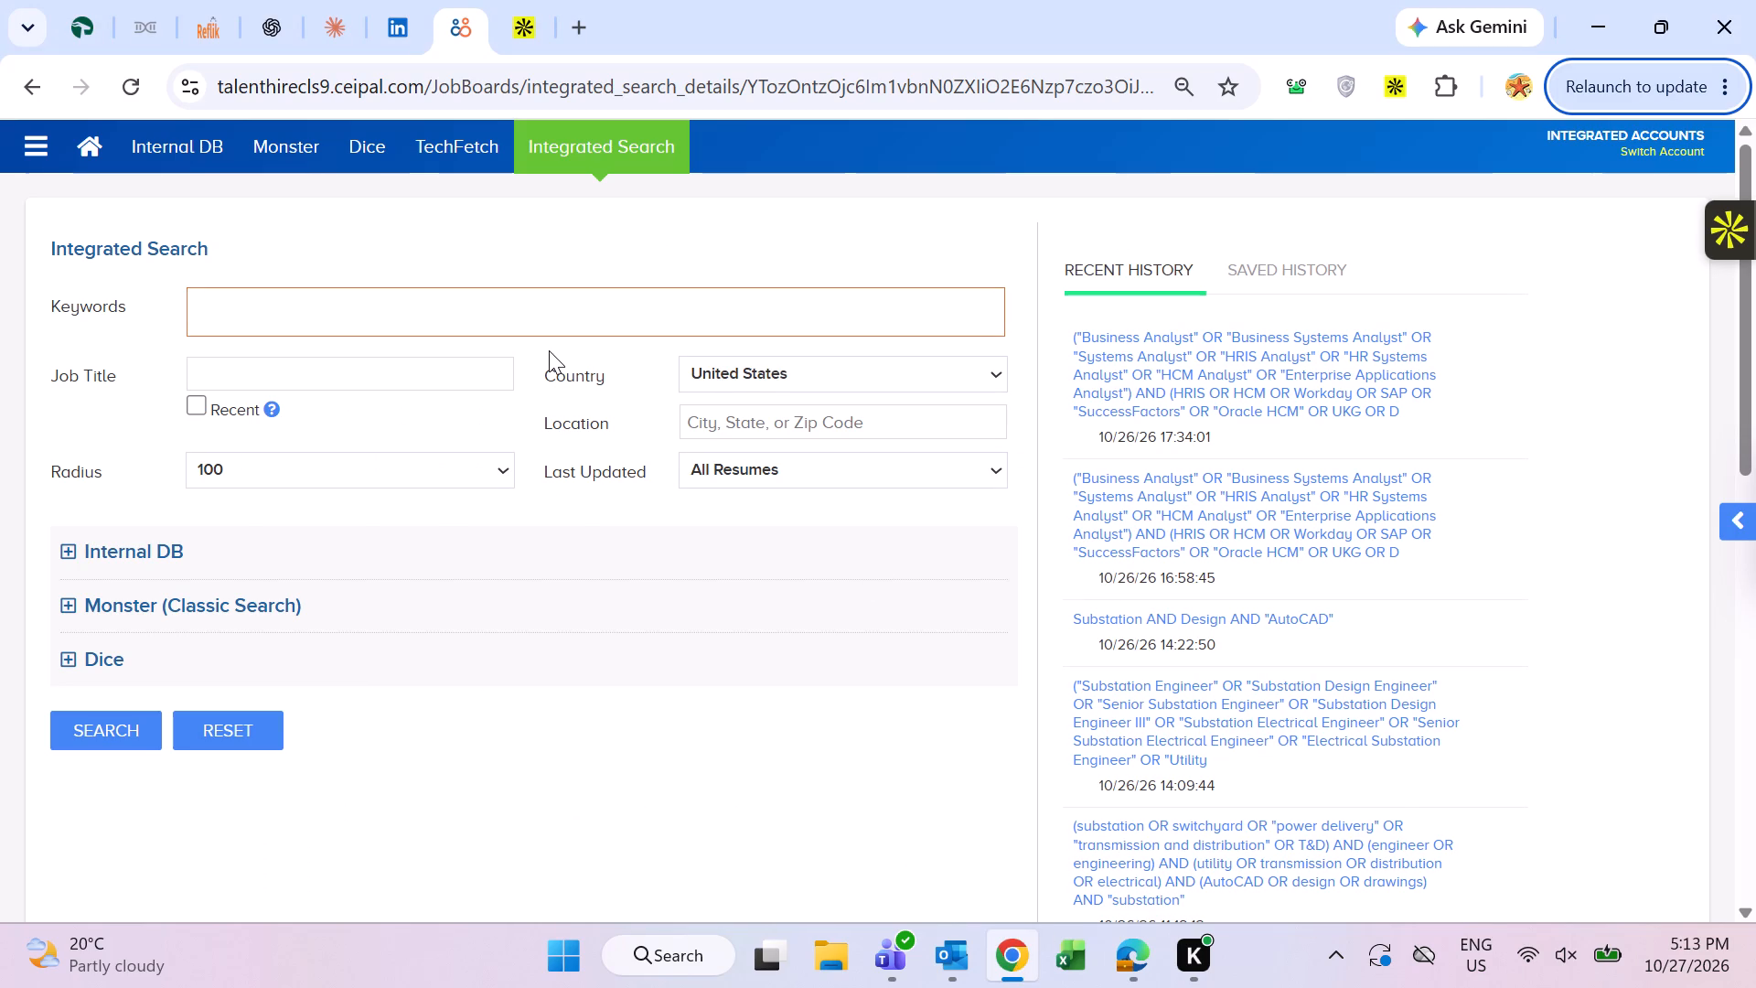
left_click(534, 320)
left_click(533, 314)
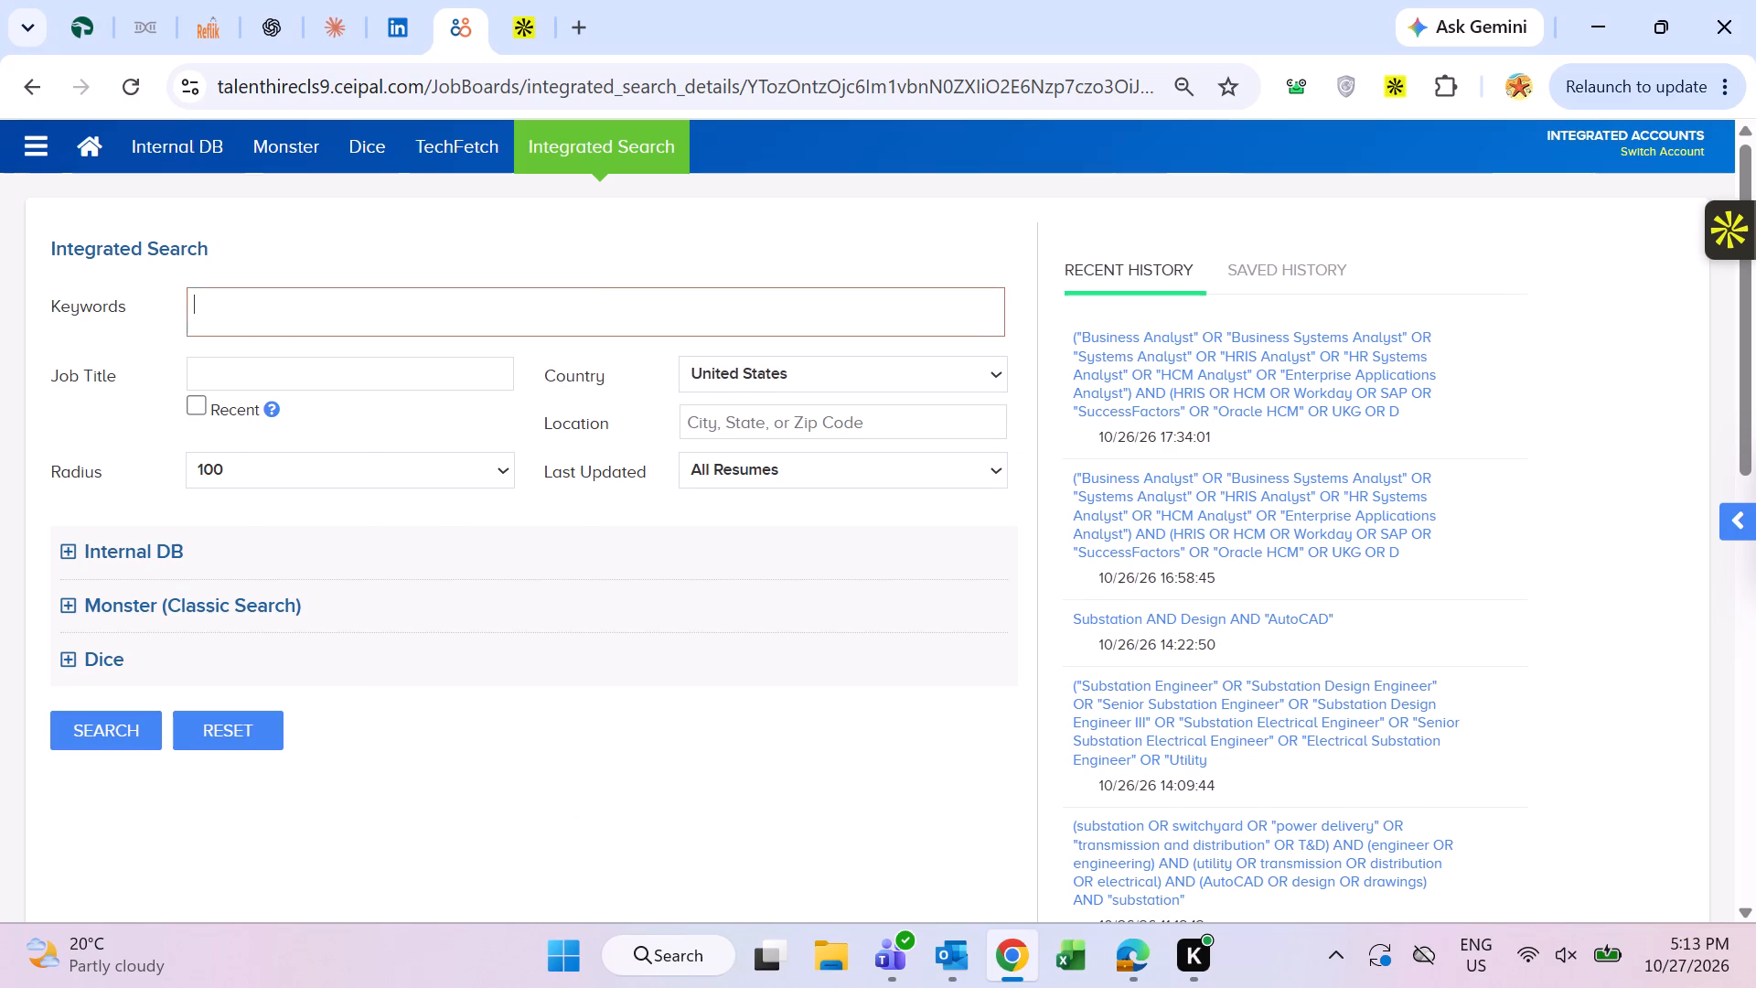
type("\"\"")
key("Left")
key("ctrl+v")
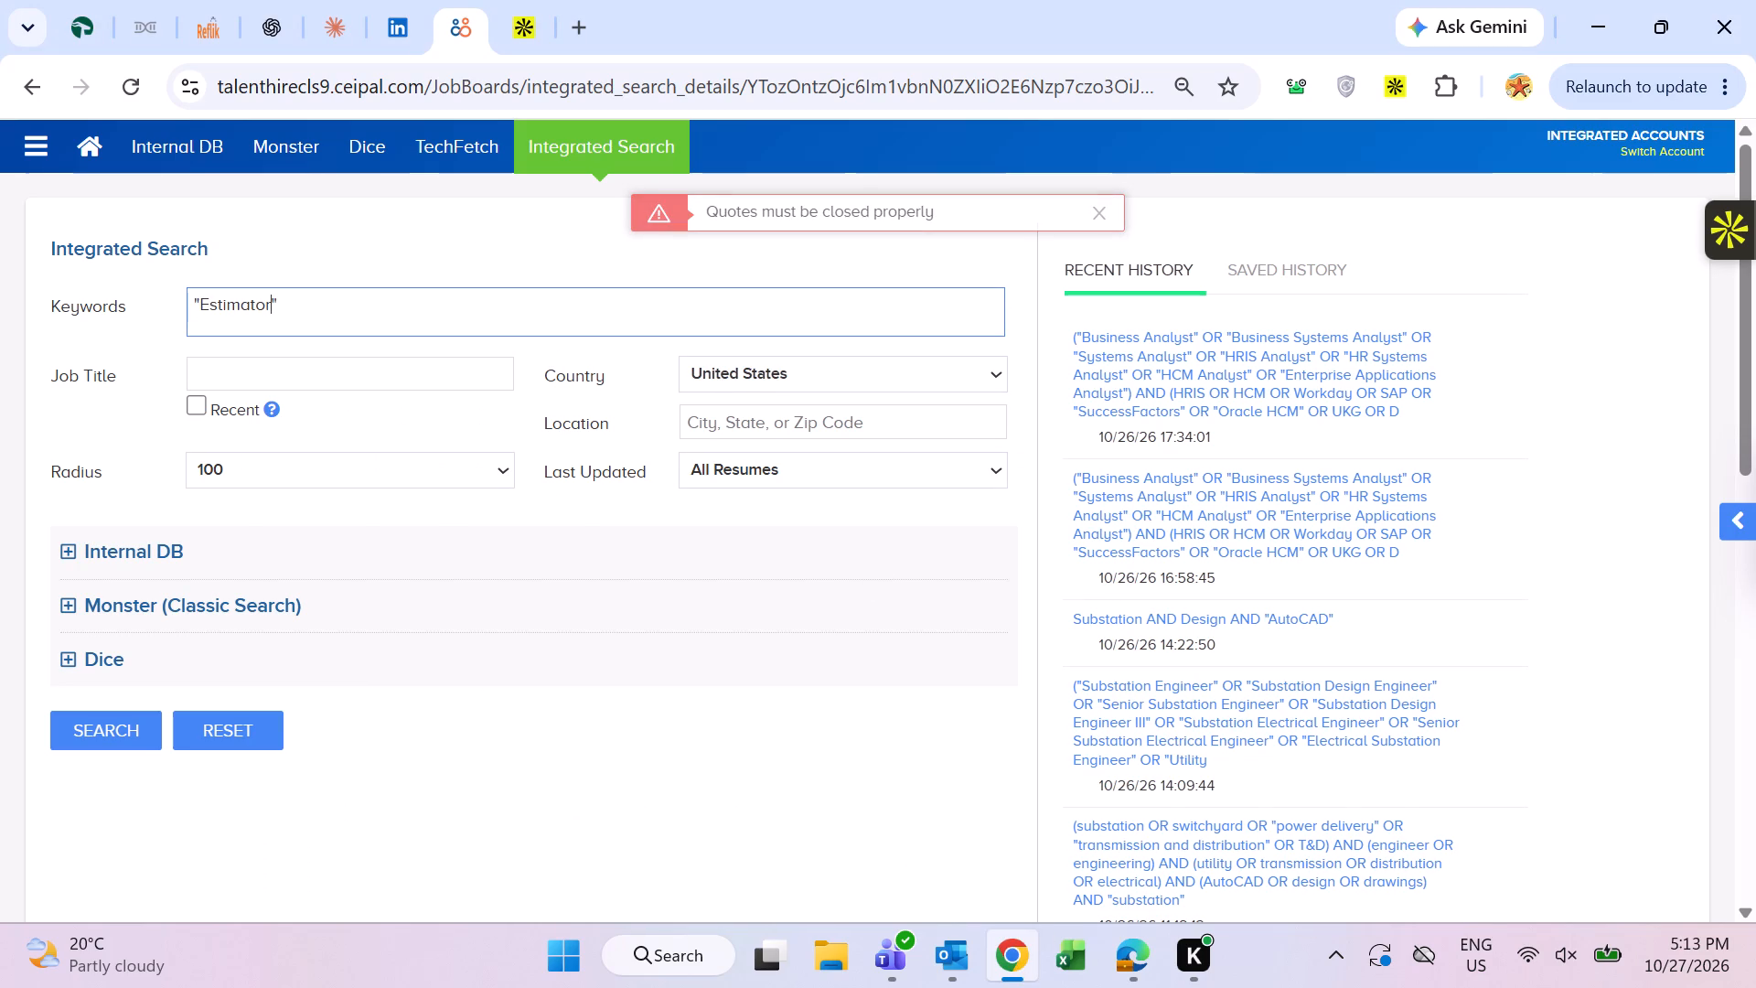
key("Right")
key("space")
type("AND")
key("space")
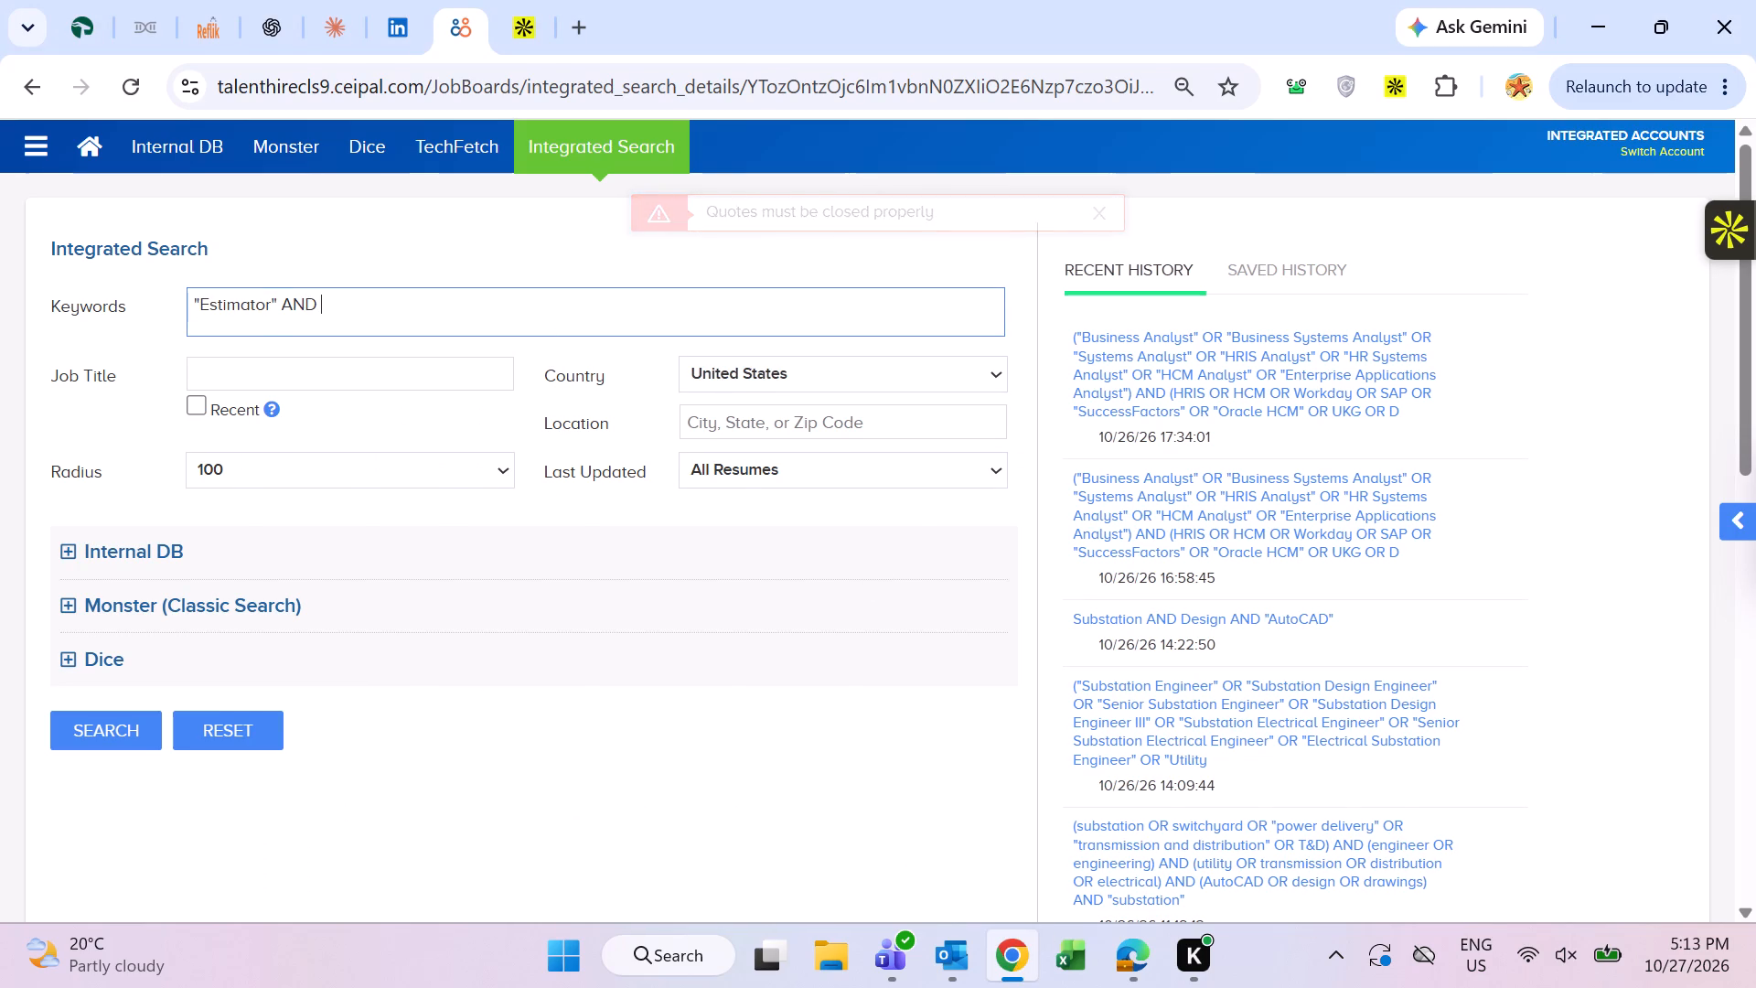
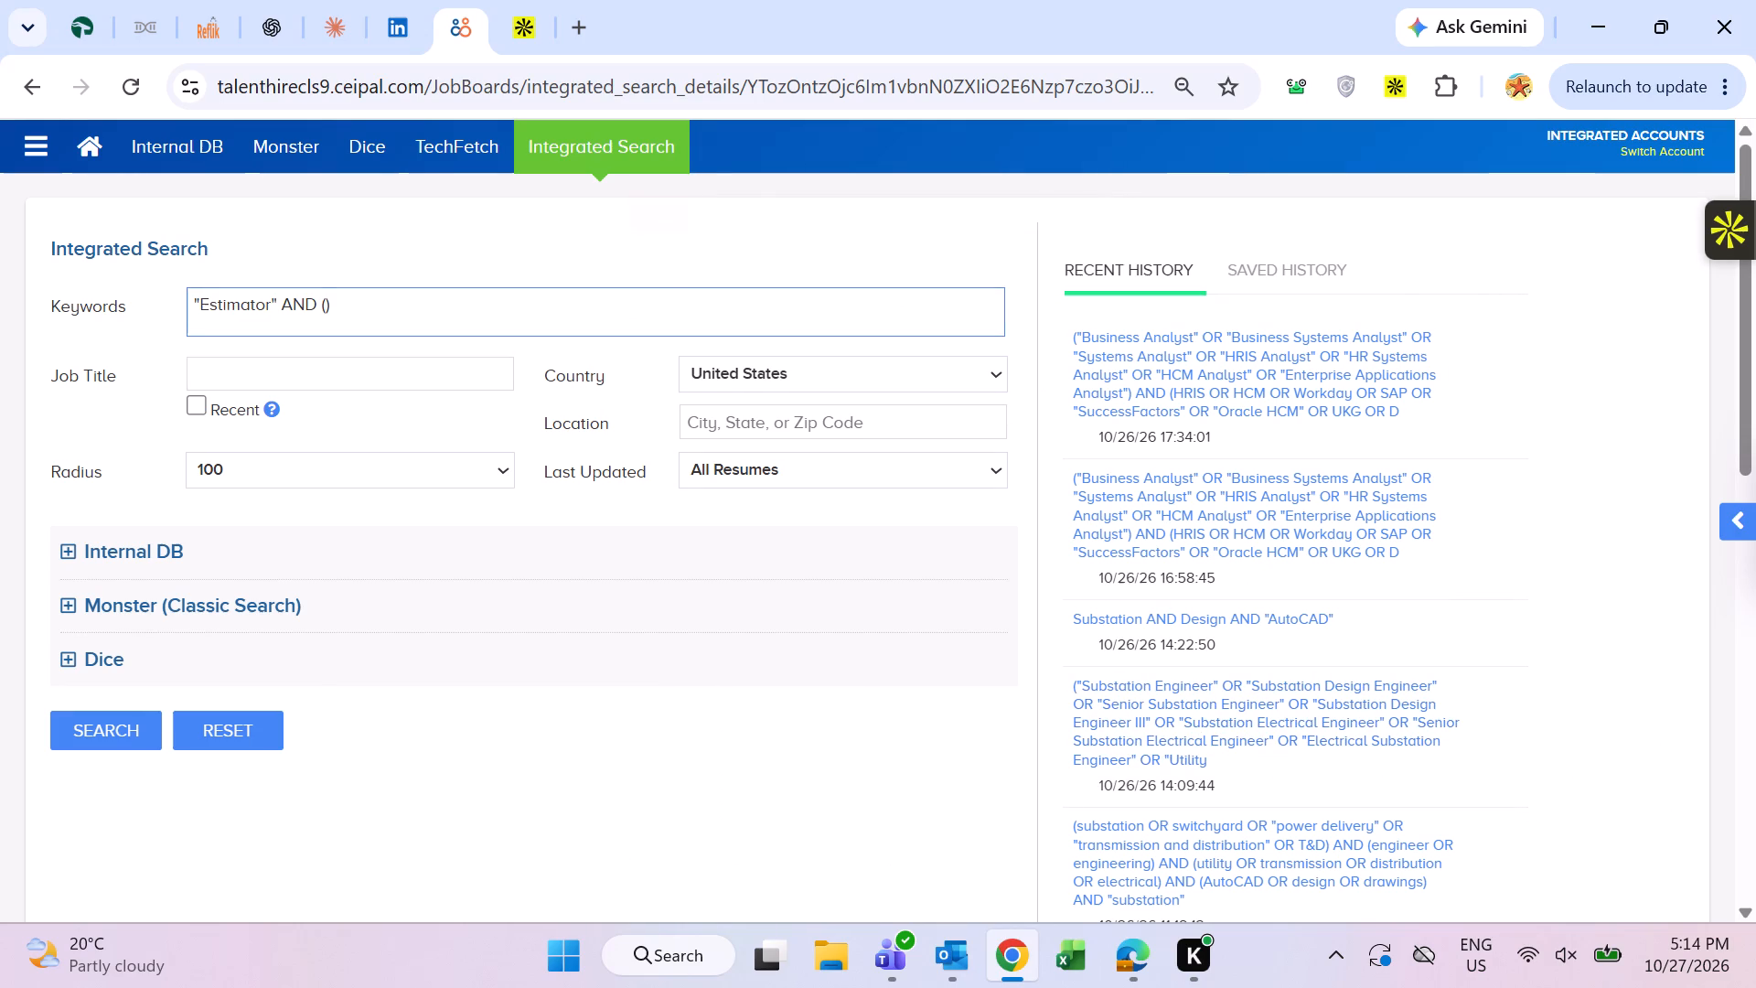
Fill the parenthesised group after "Estimator" AND in the Keywords query with building* OR construction.
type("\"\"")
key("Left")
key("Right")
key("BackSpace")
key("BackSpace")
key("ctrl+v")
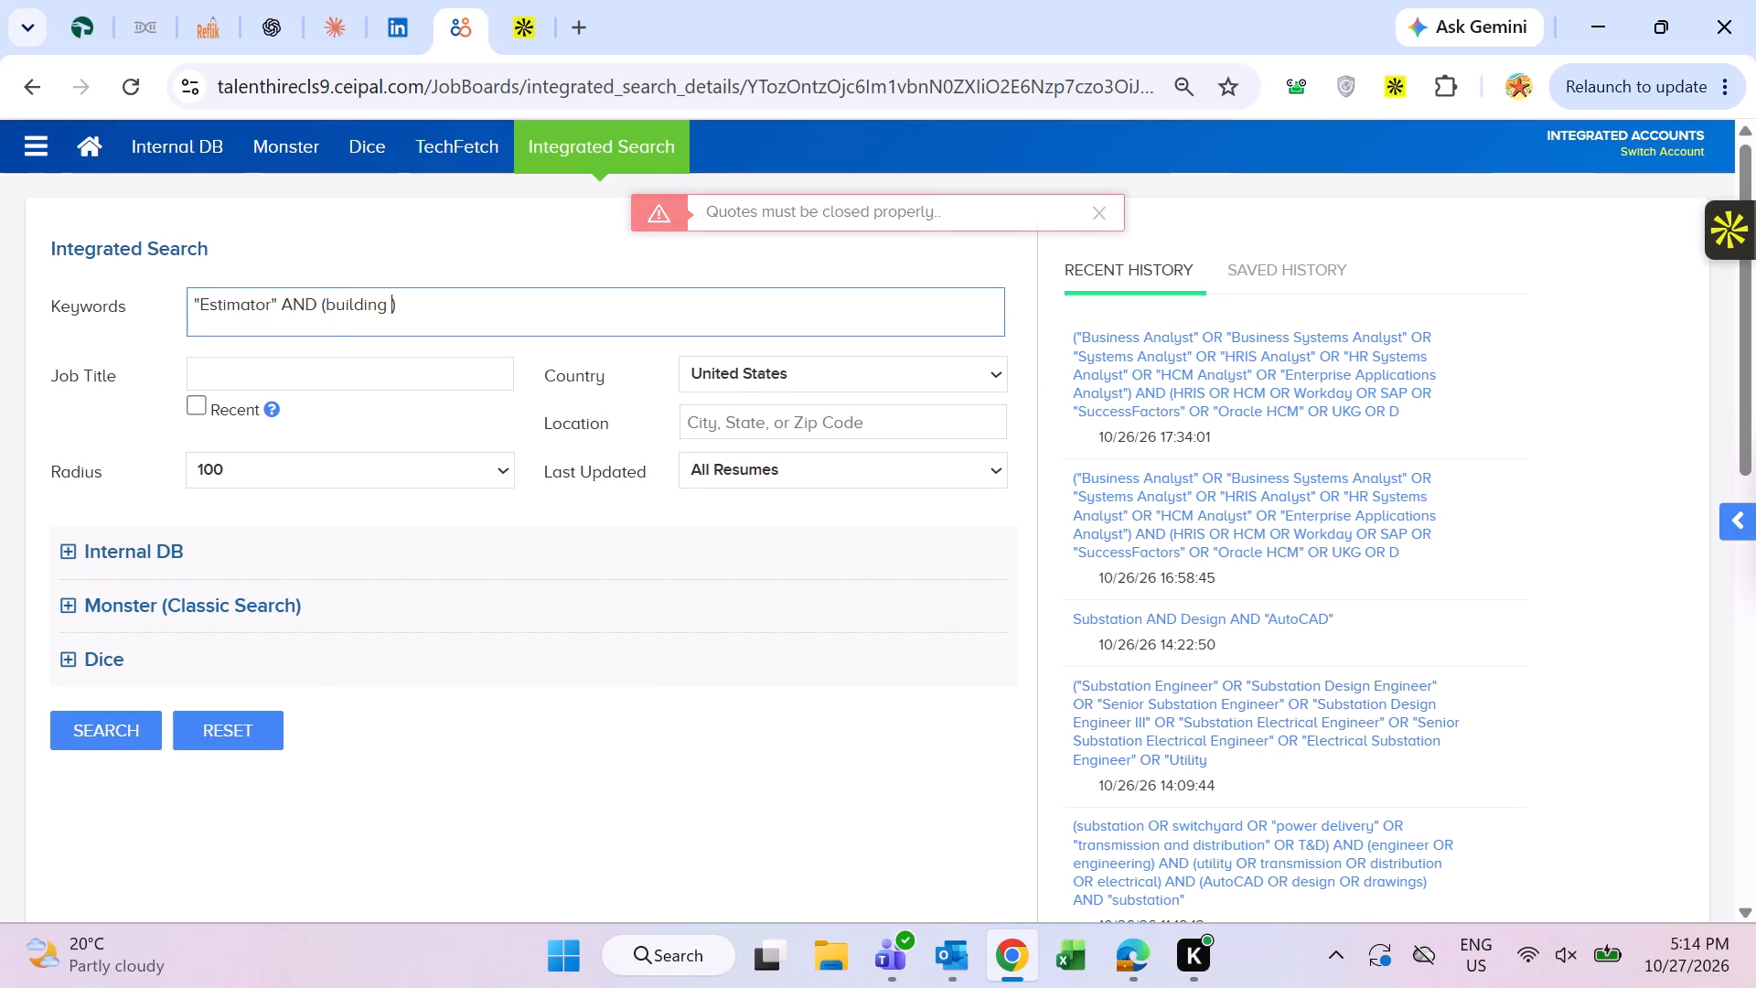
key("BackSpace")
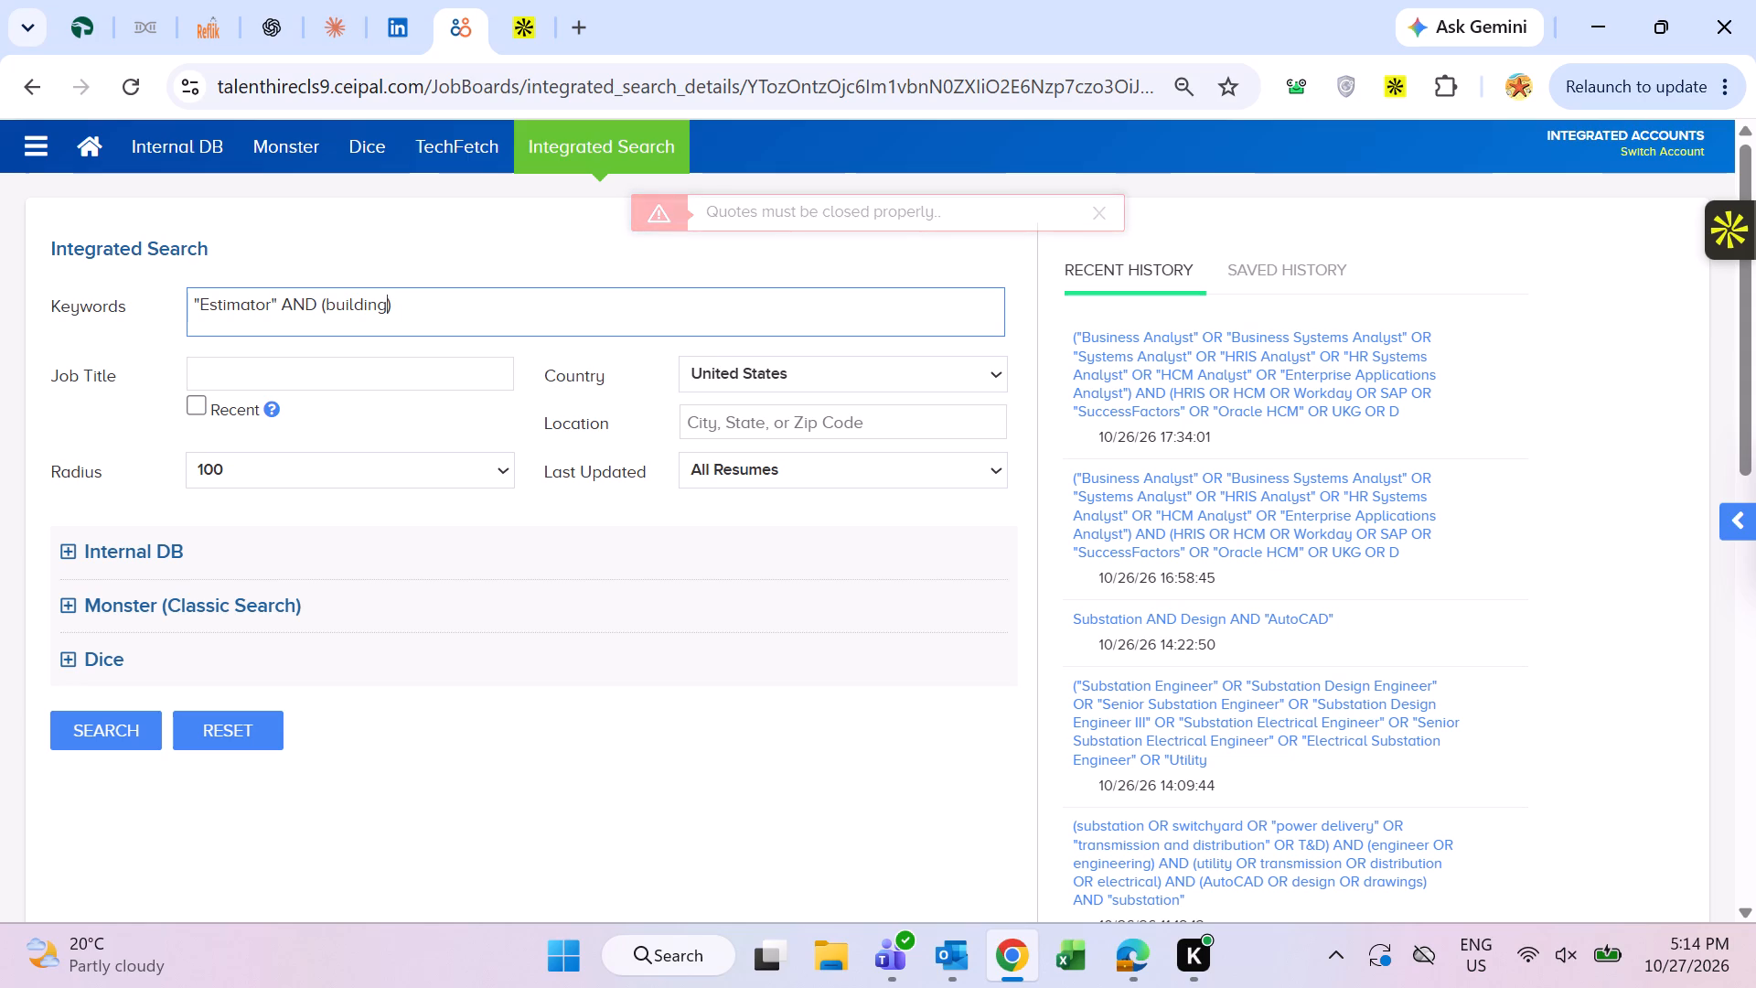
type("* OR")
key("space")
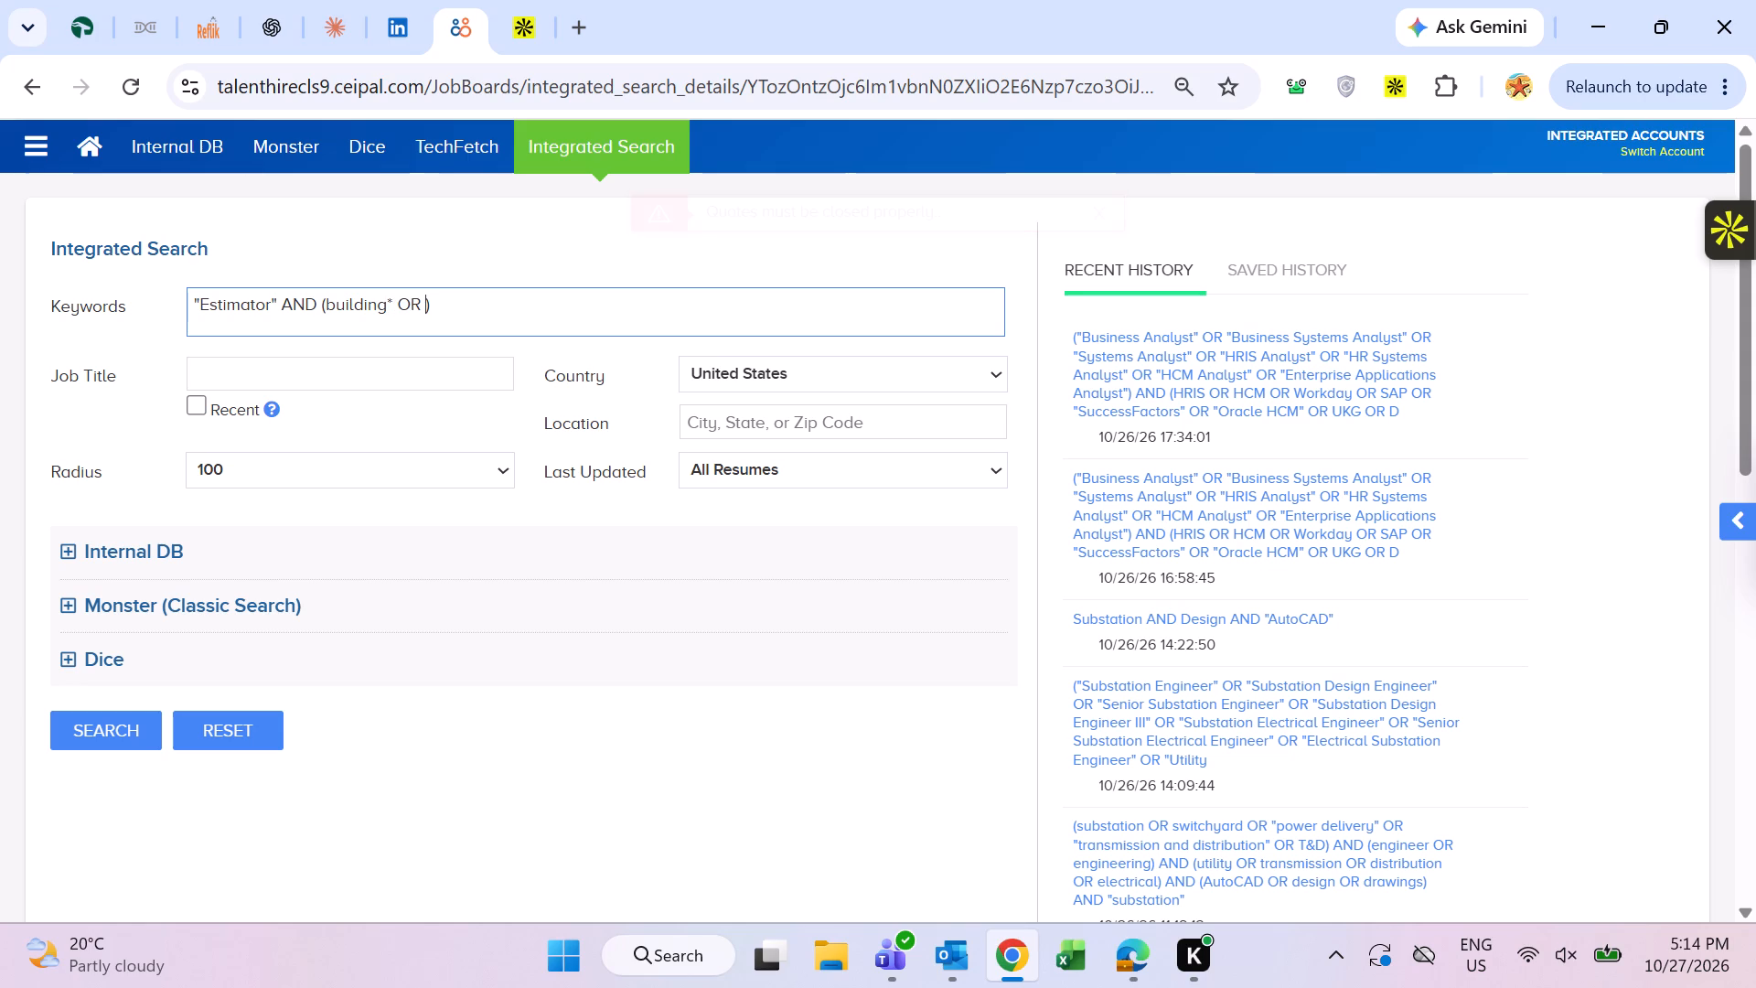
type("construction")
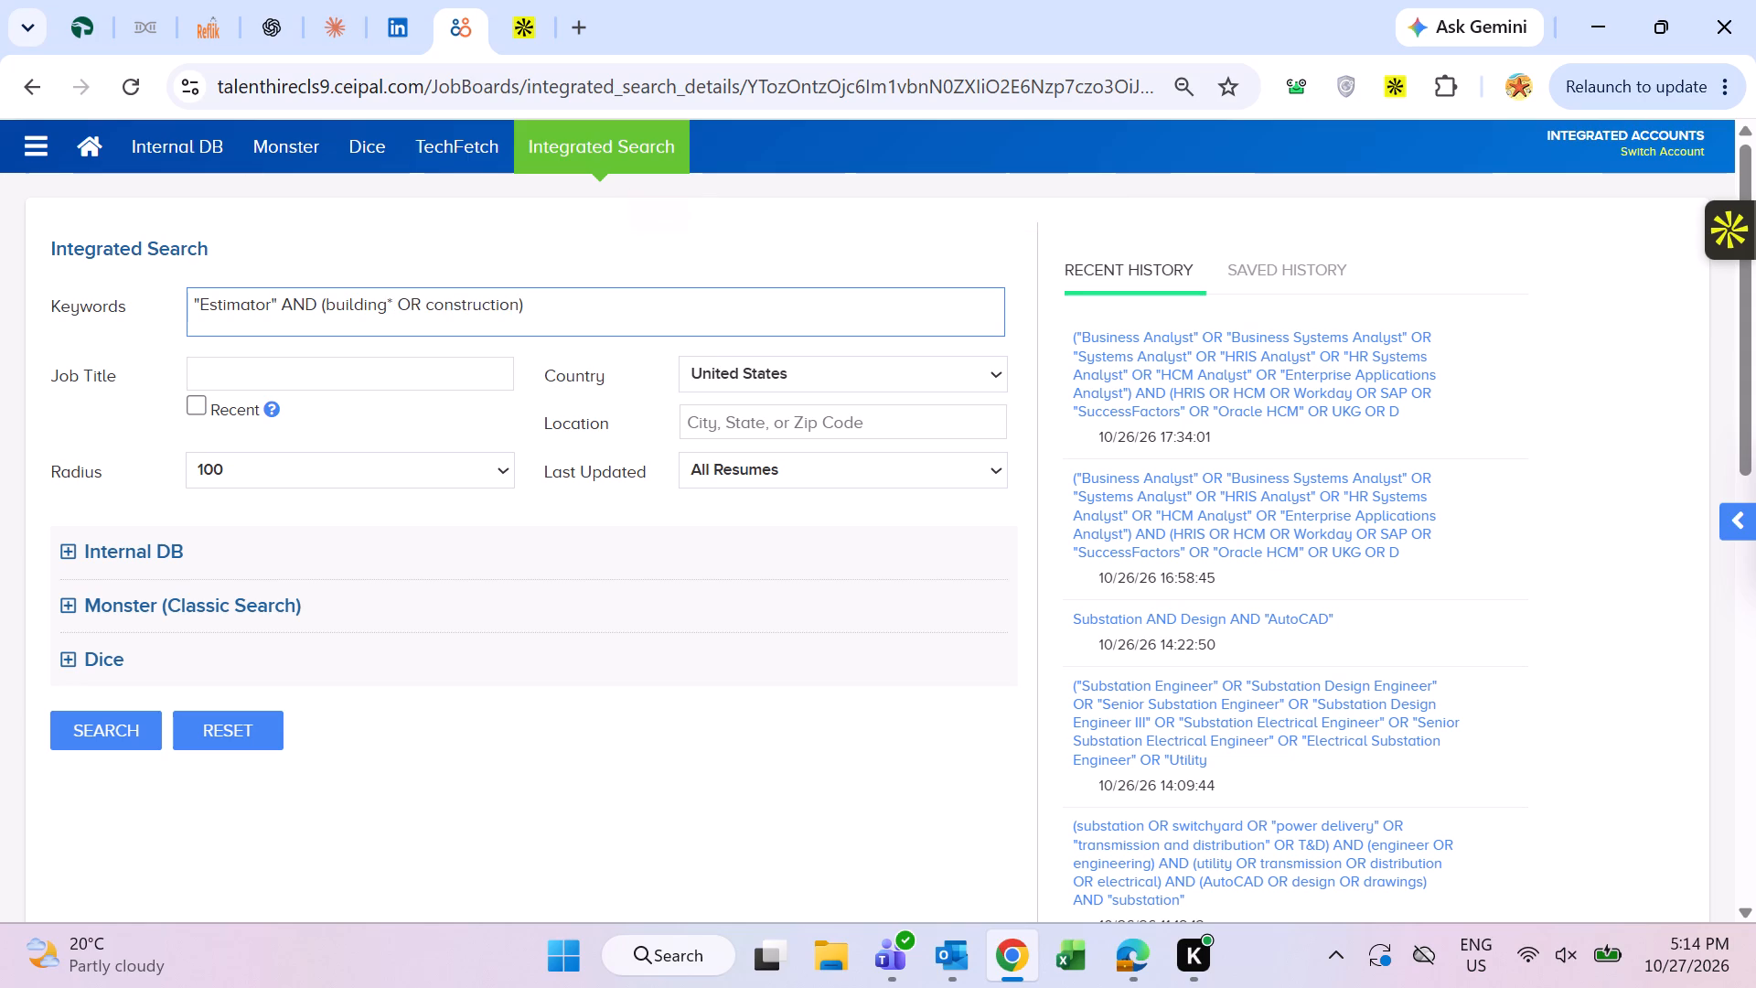
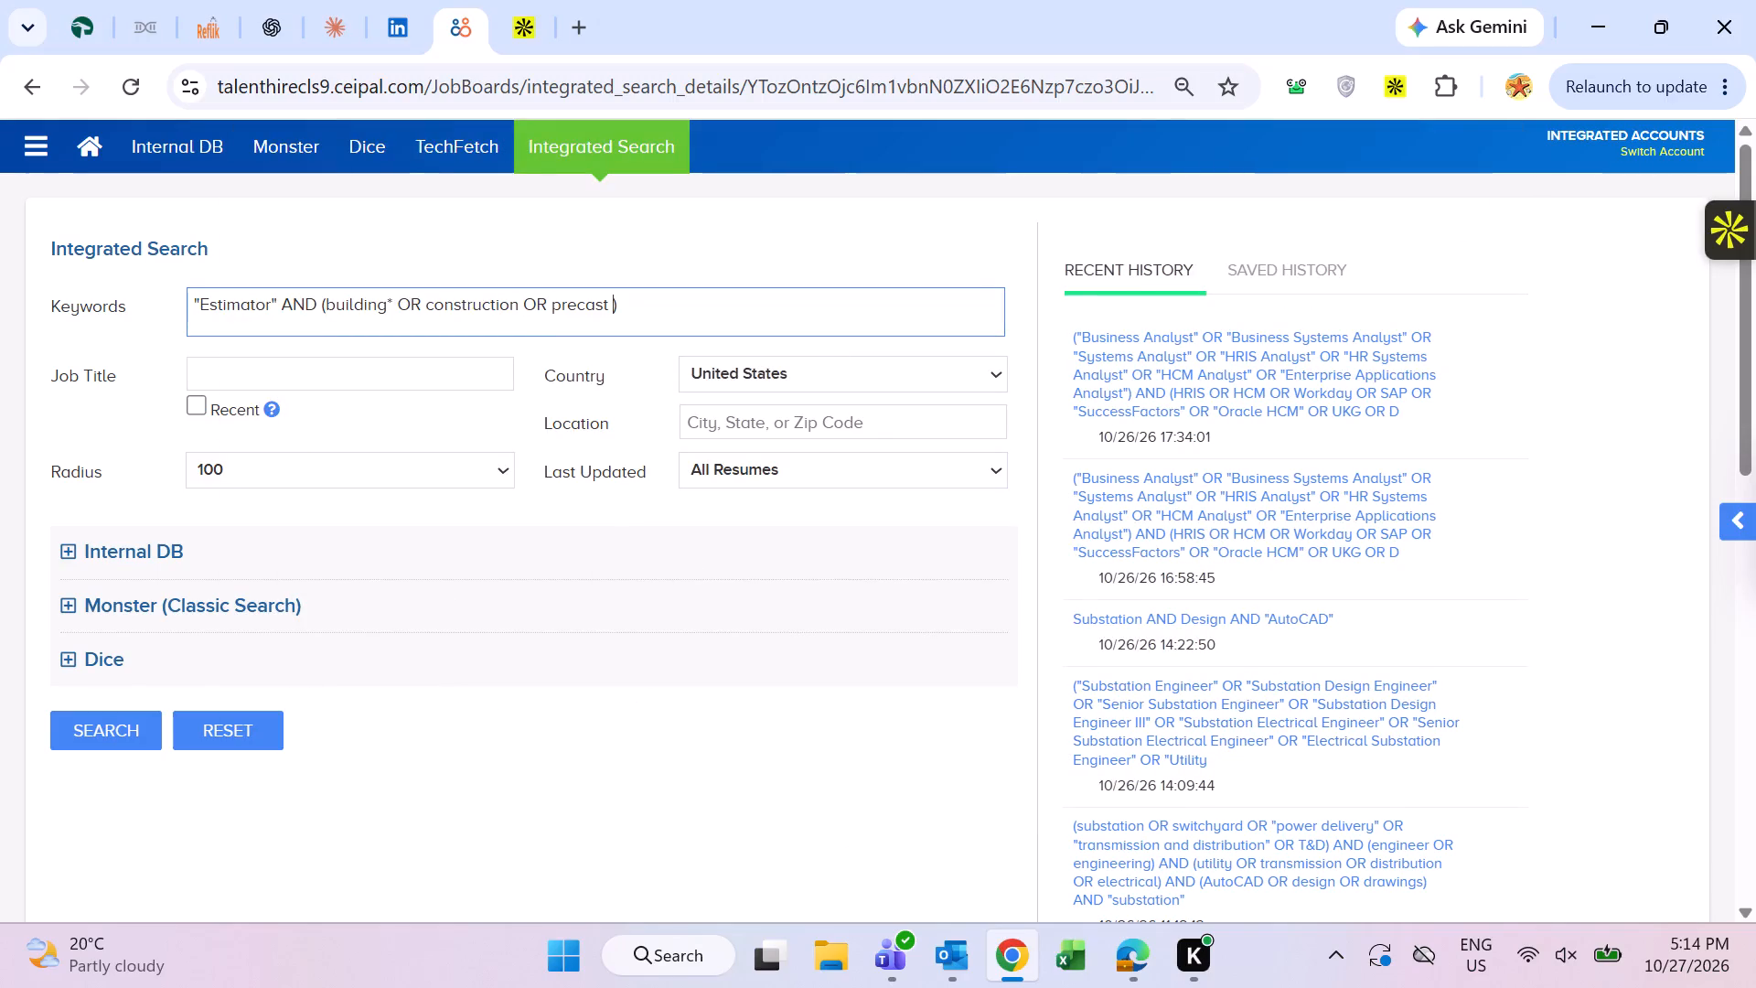
Add OR utility after precast in the parenthesised group of the Keywords query, with no space before the closing parenthesis.
key("BackSpace")
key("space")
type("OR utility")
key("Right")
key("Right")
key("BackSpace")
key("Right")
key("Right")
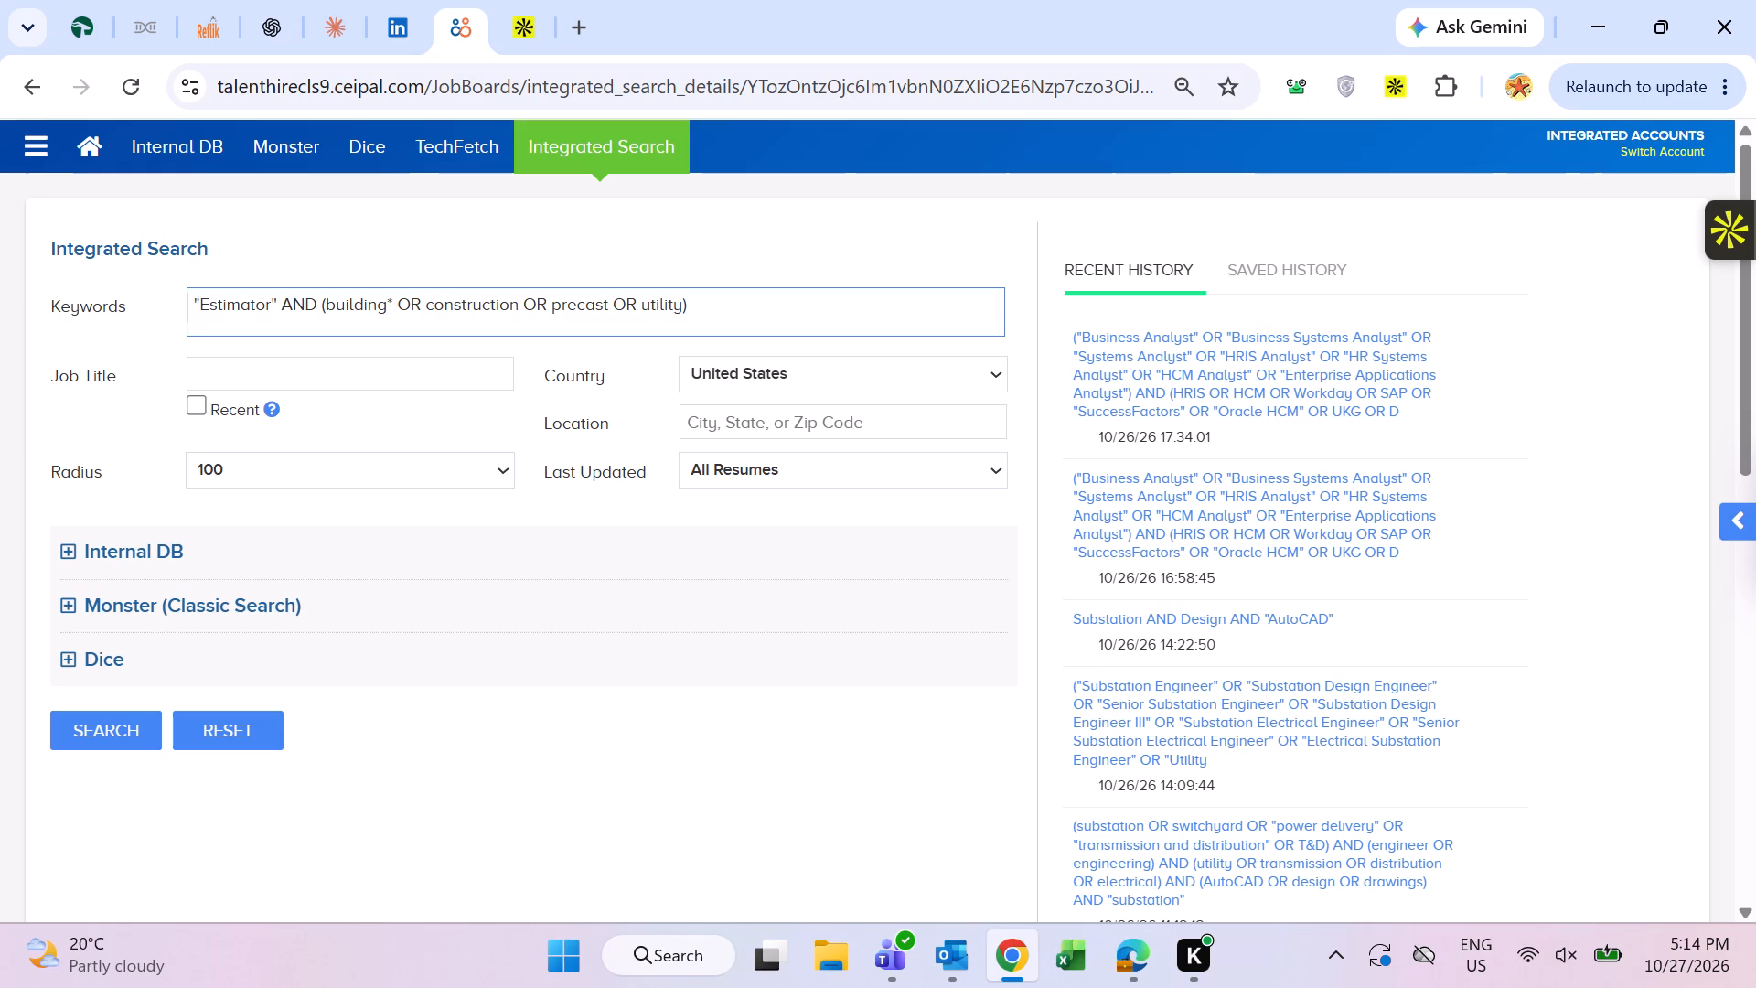
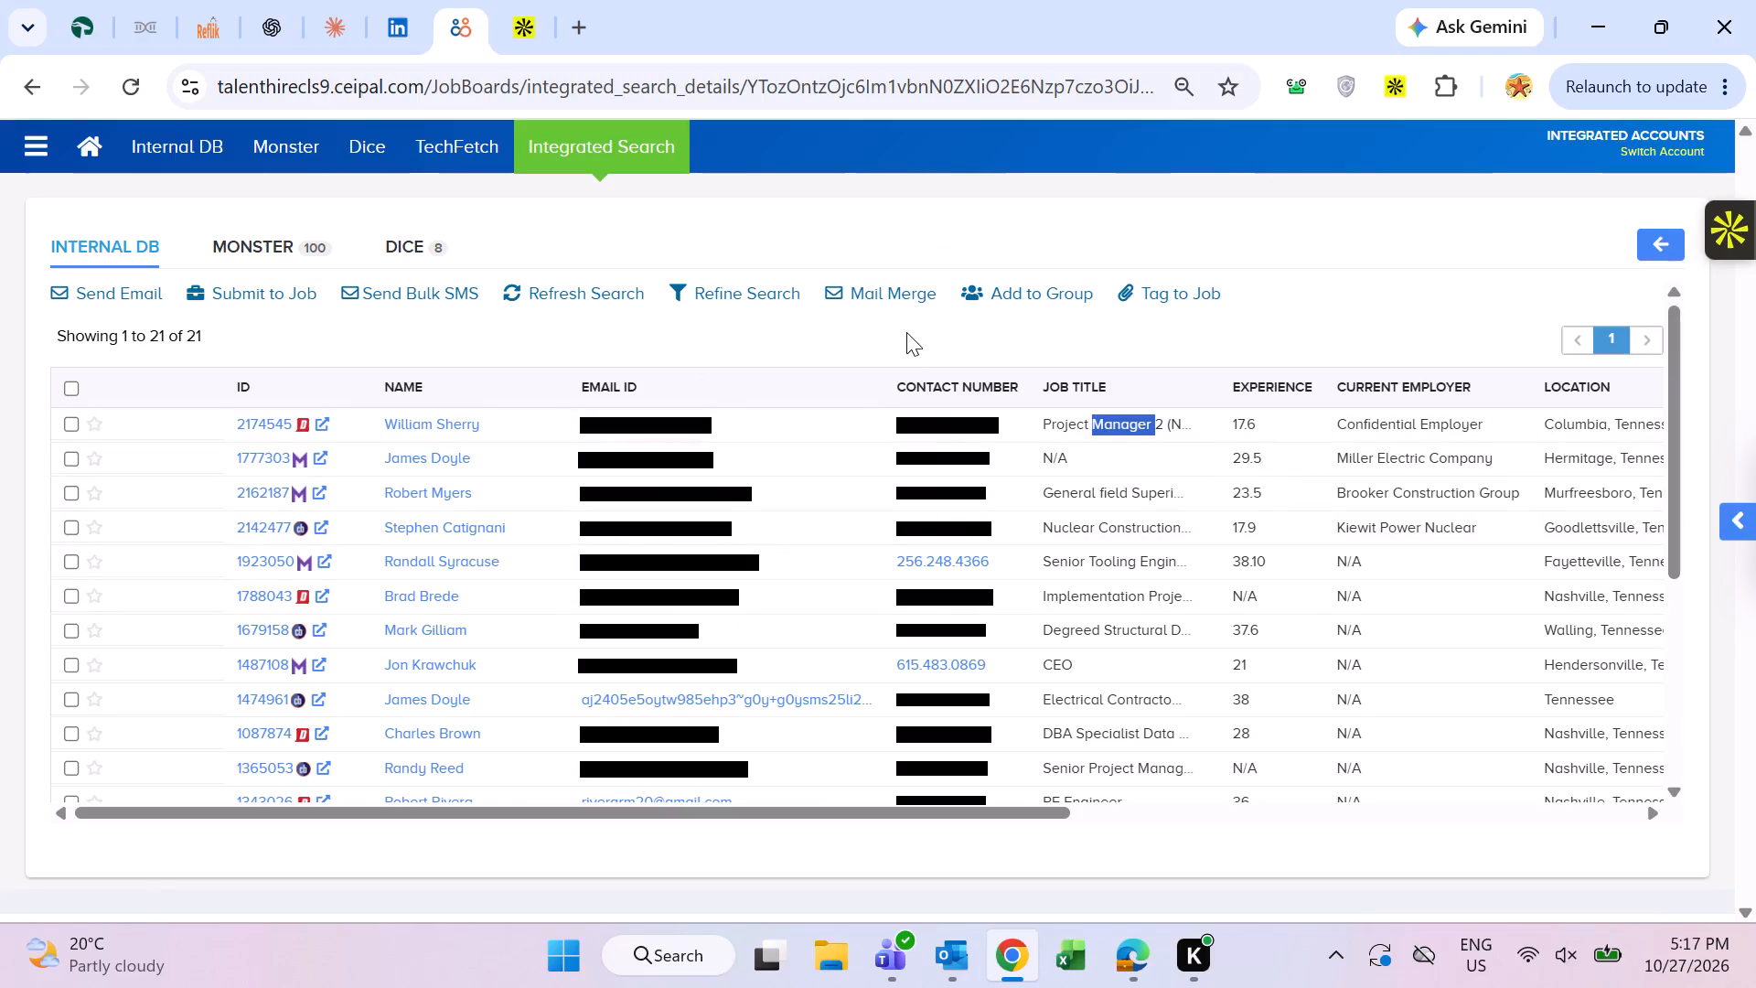
Select all candidates in the Internal DB results except the first one, whose job title is Project Manager 2.
left_click(906, 332)
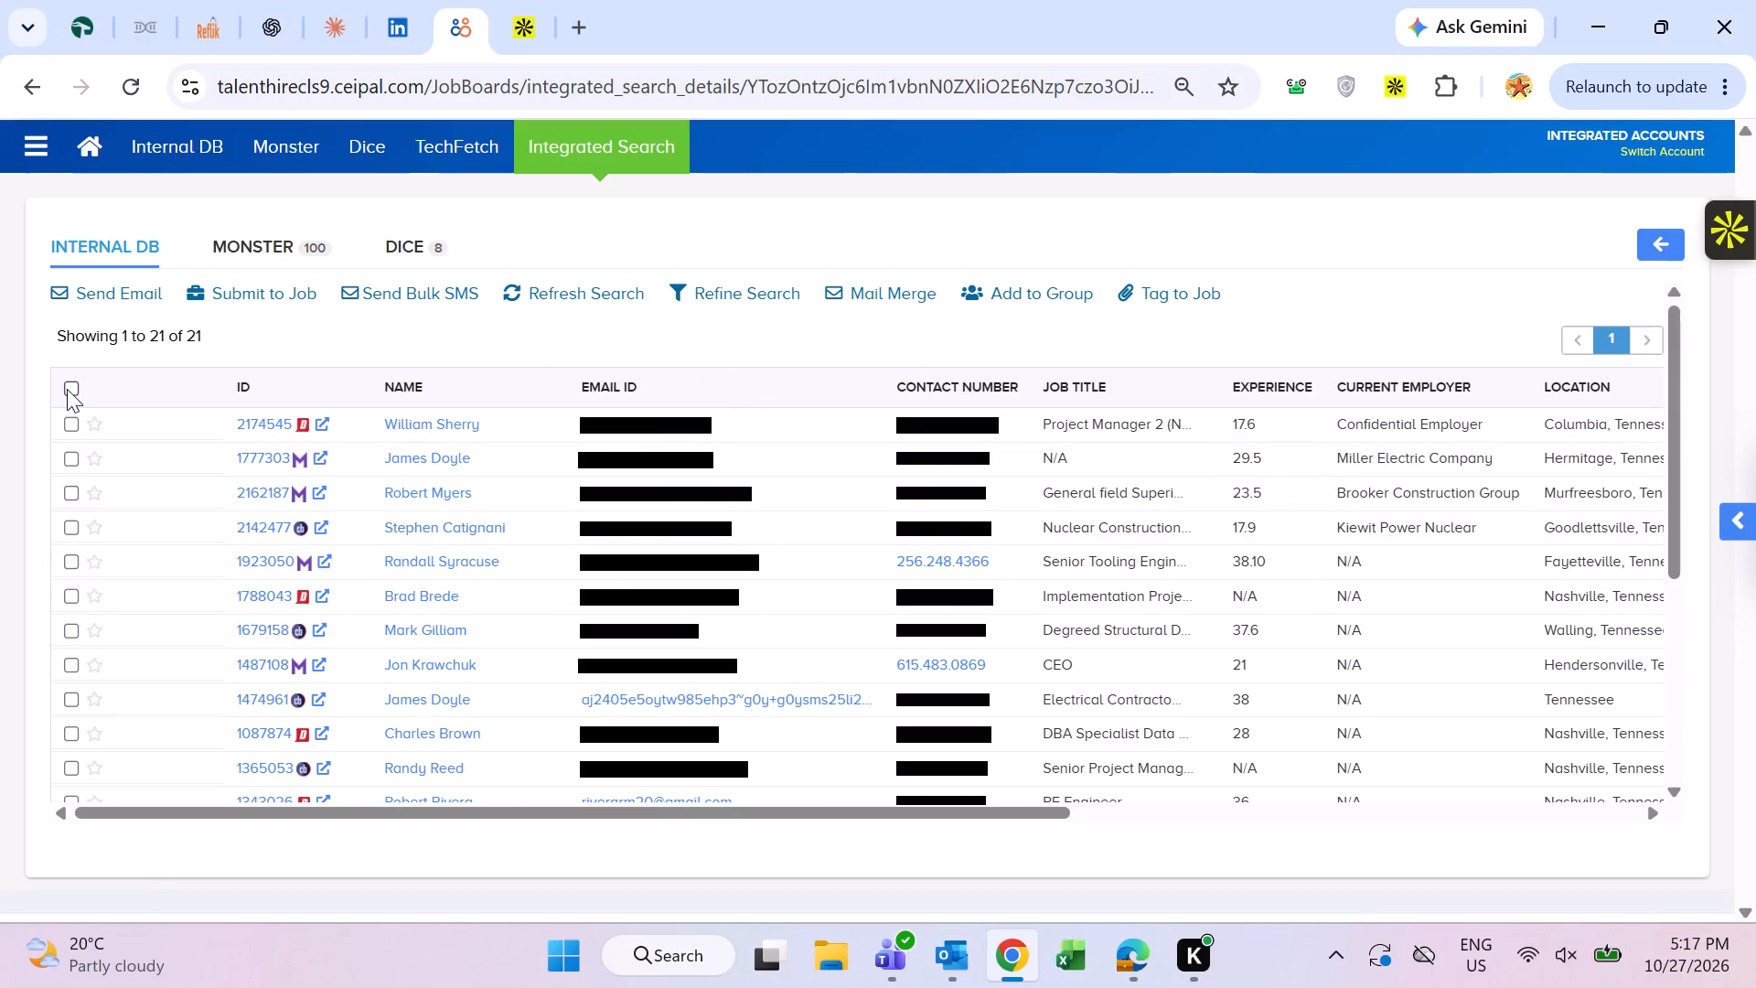
left_click(67, 389)
left_click(72, 427)
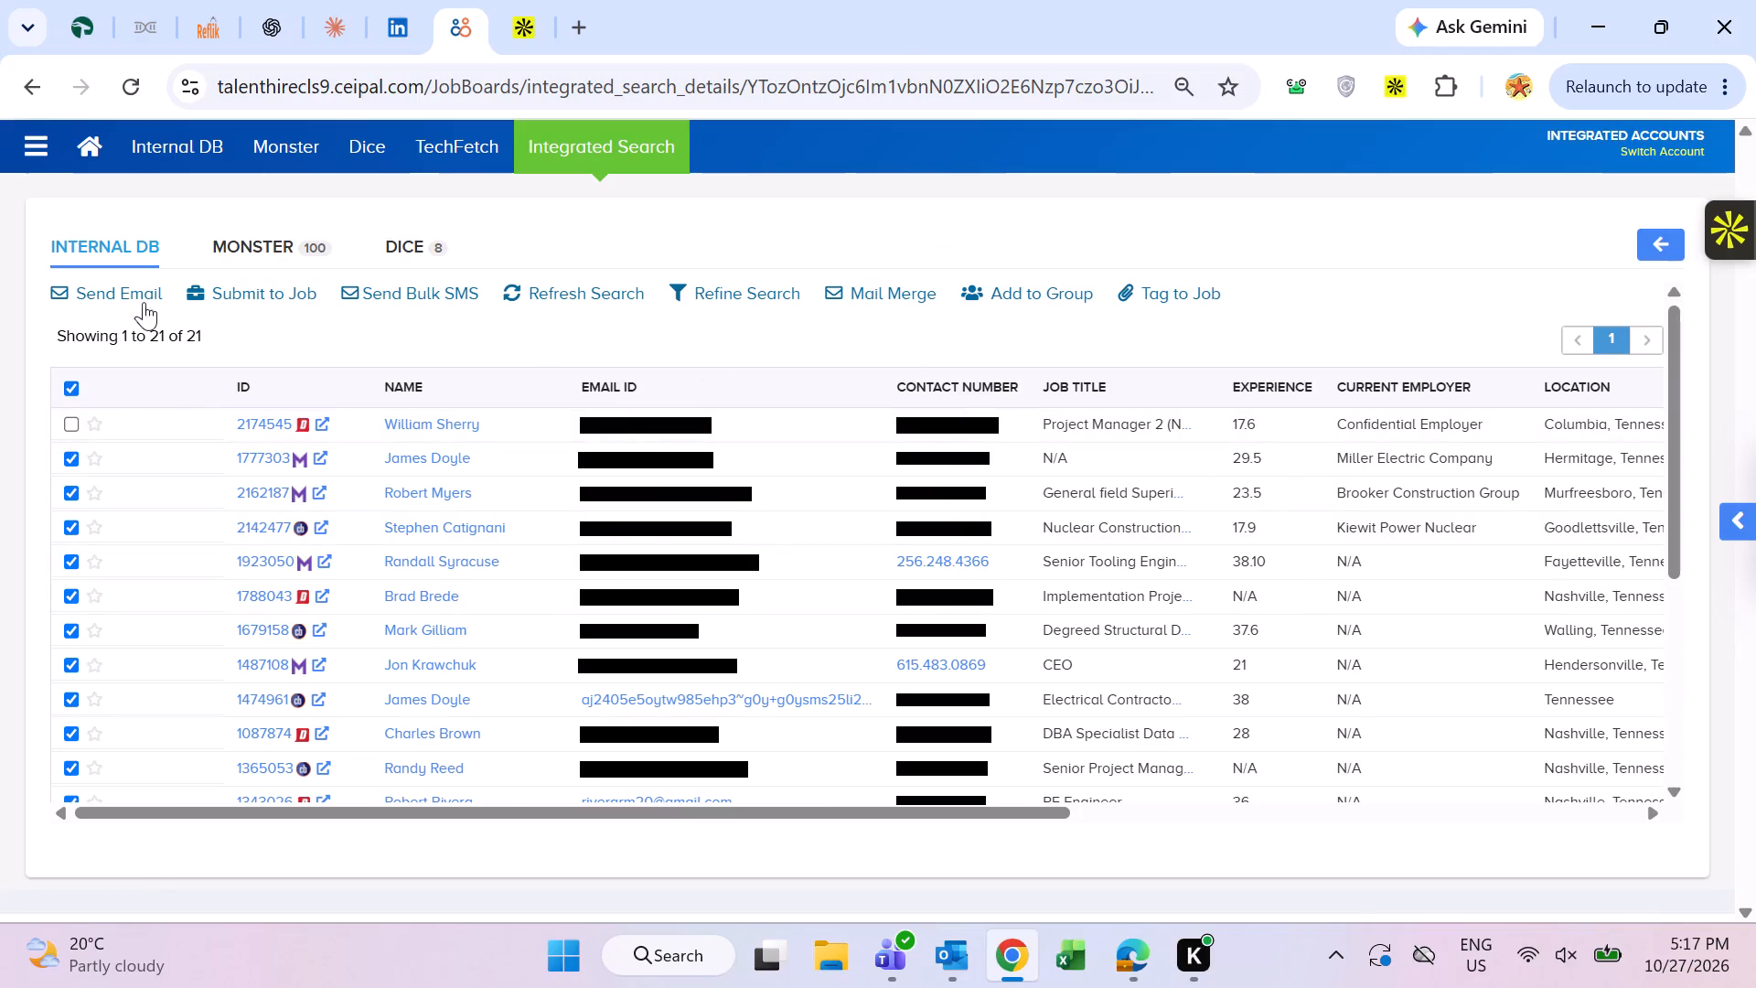
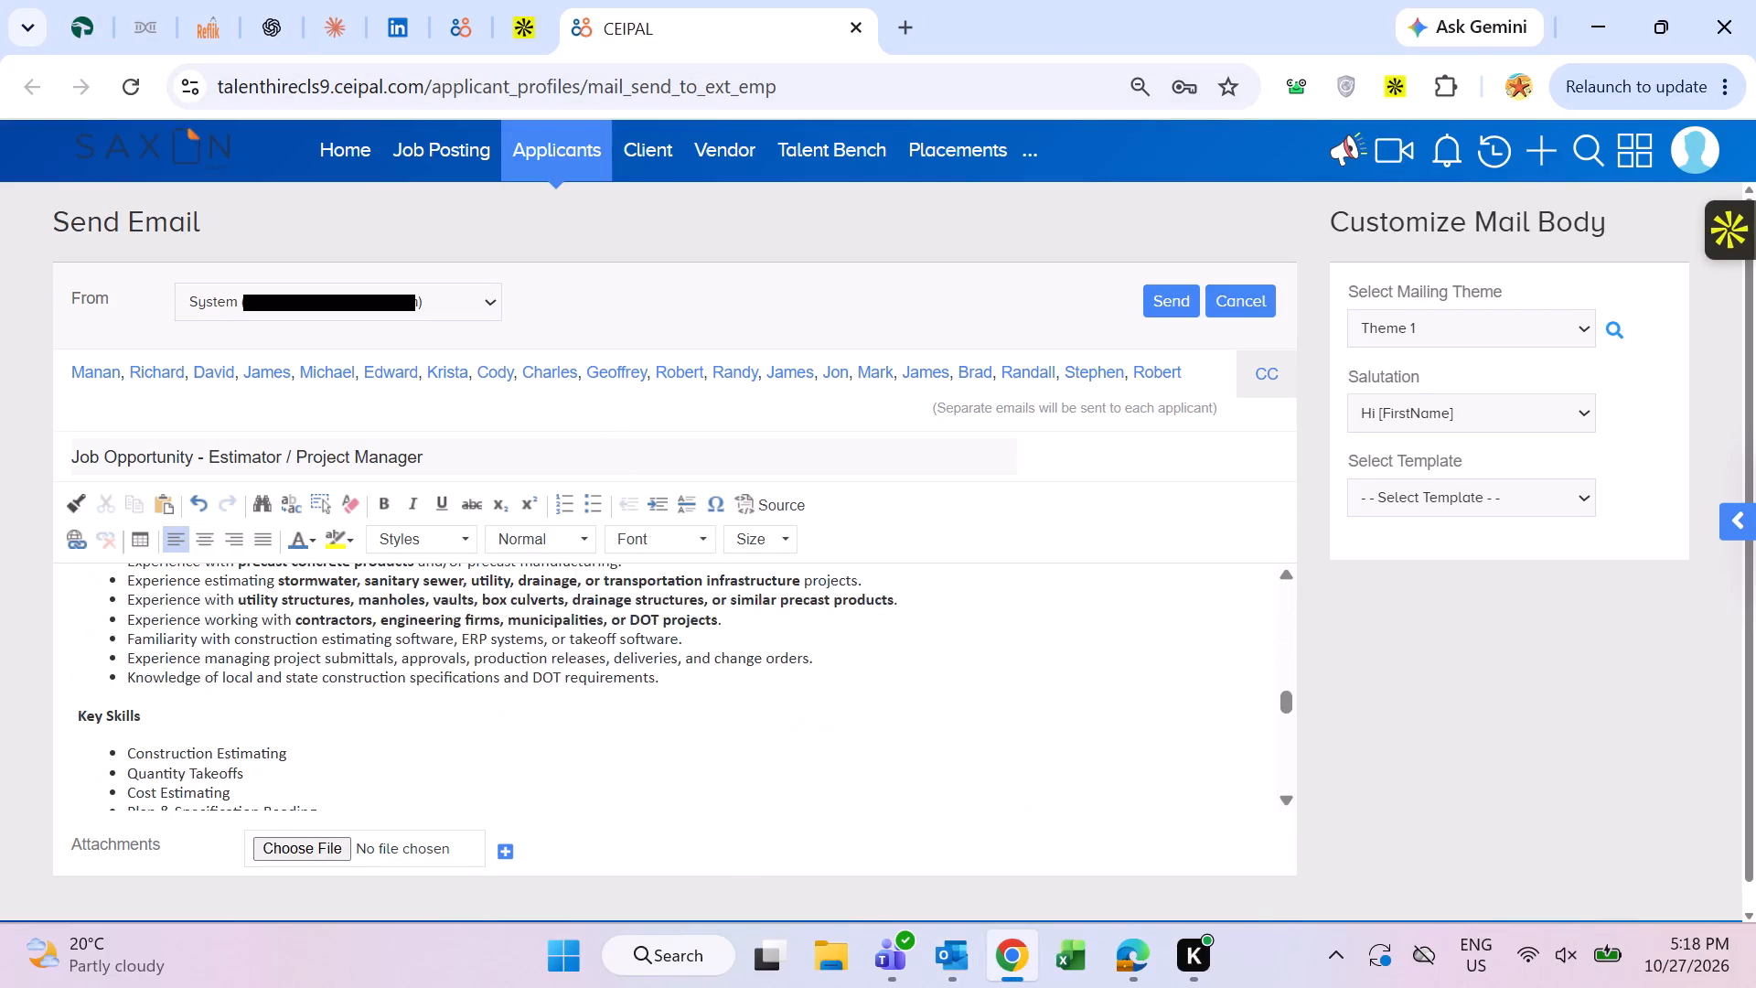
Delete the company name, address, direct number, website and email lines below Senior Recruiter in the email signature, including the leftover empty line.
scroll(428, 639, "down", 12)
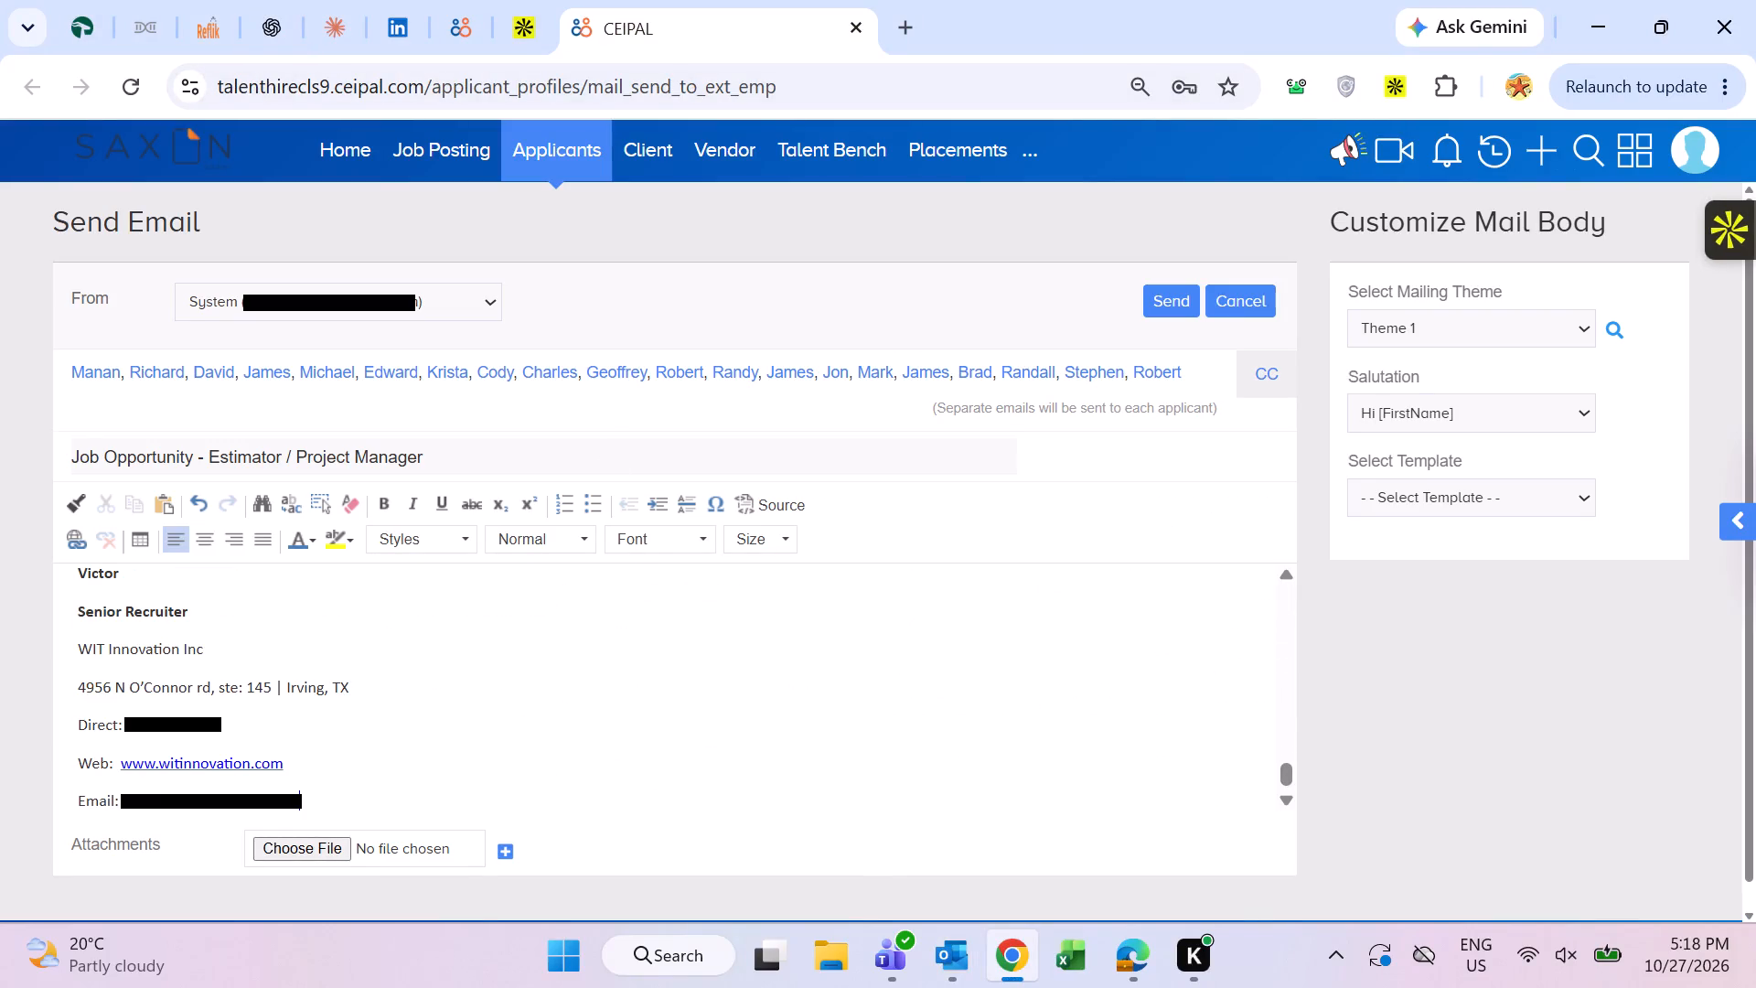
left_click_drag(81, 643, 361, 809)
key("BackSpace")
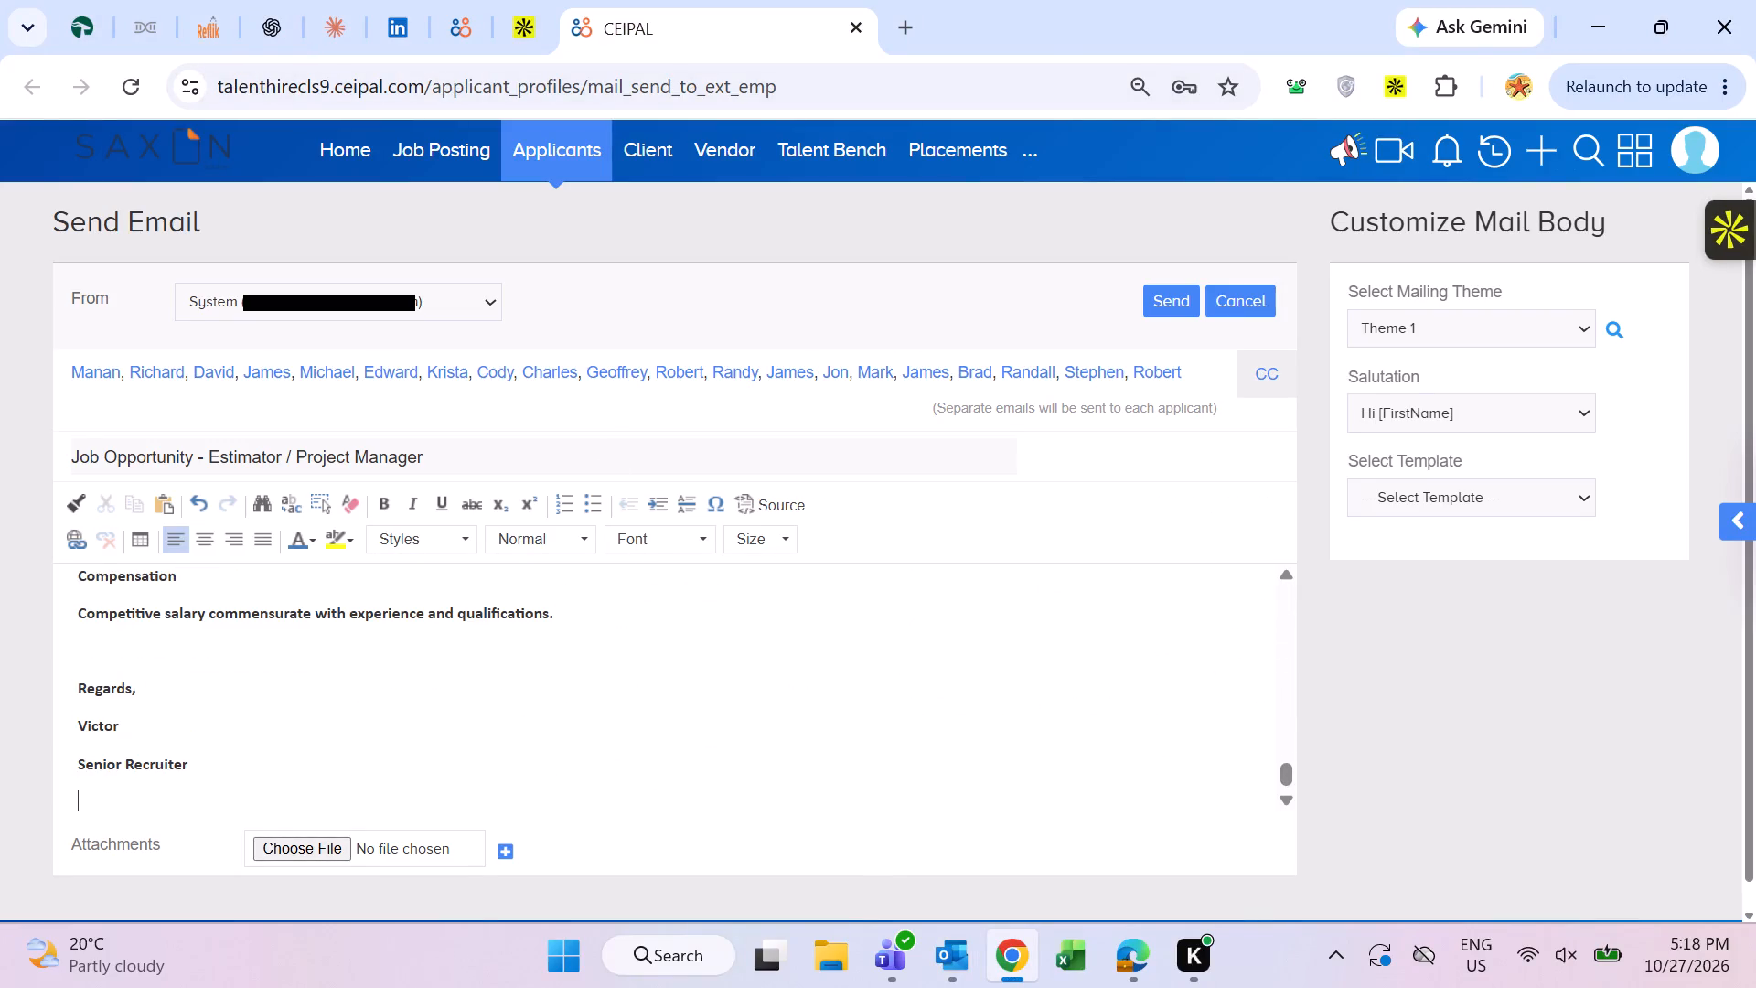
key("BackSpace")
Remove the extra blank line directly below the Estimator / Project Manager title at the start of the email body.
scroll(371, 727, "down", 4)
scroll(369, 689, "up", 10)
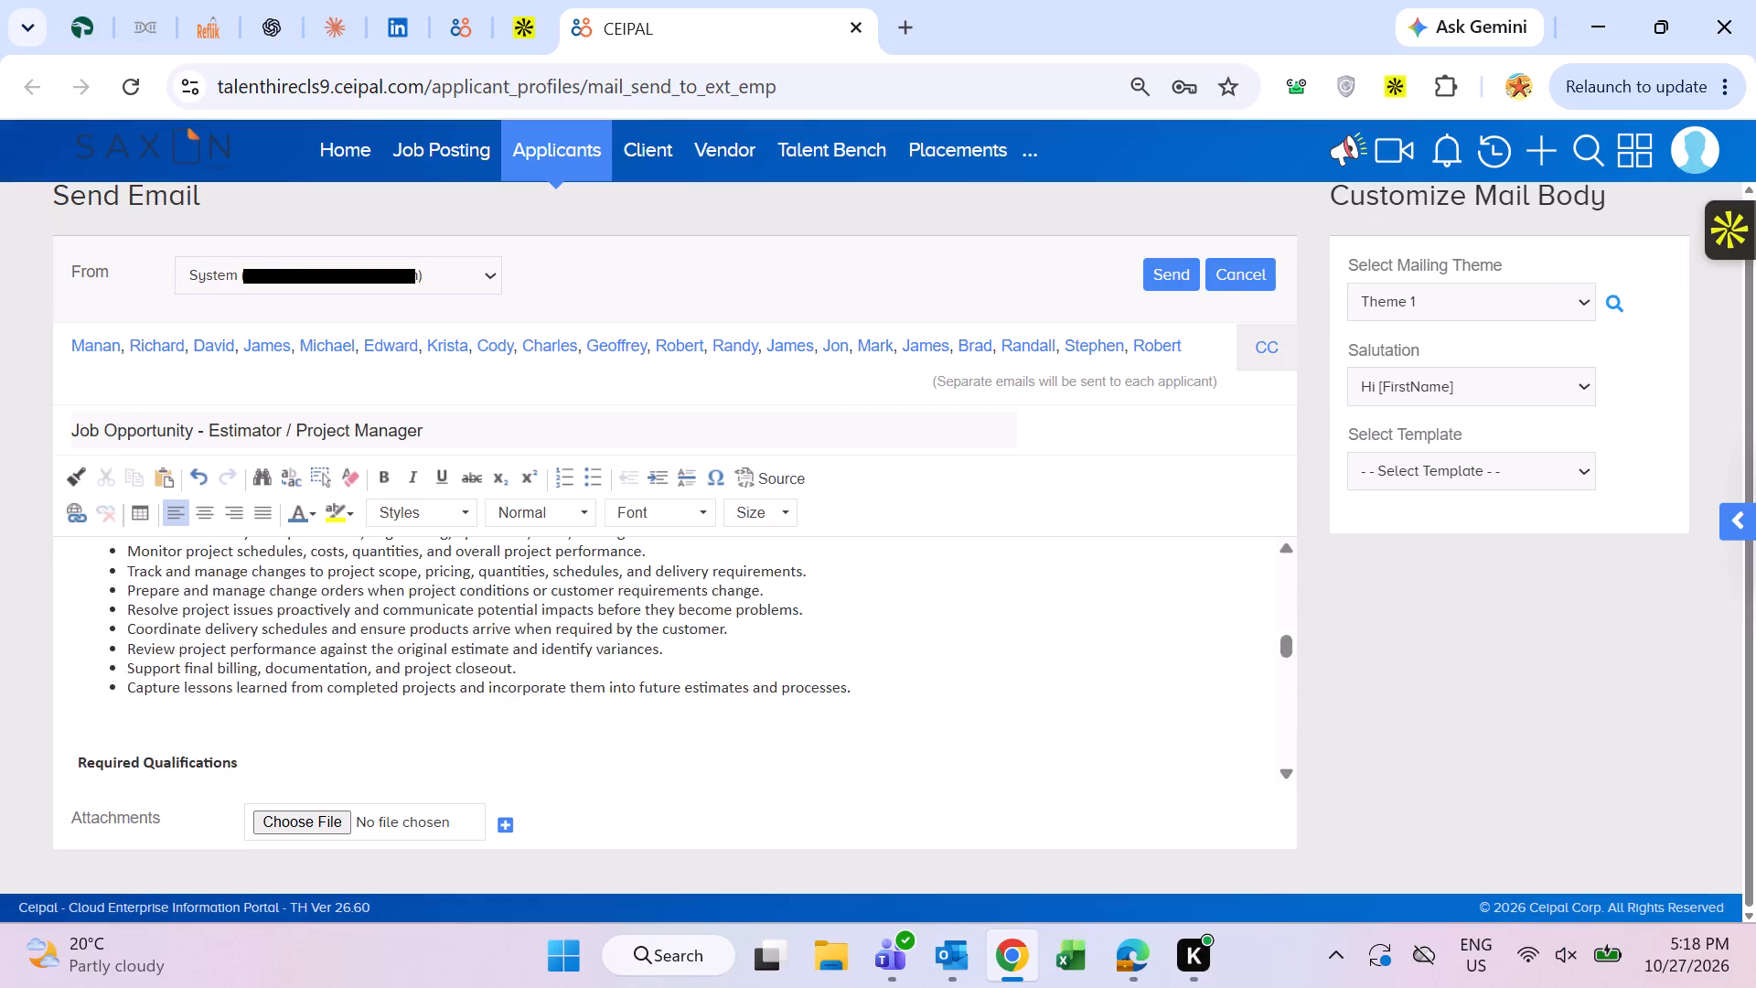
scroll(396, 680, "up", 14)
left_click(365, 638)
key("BackSpace")
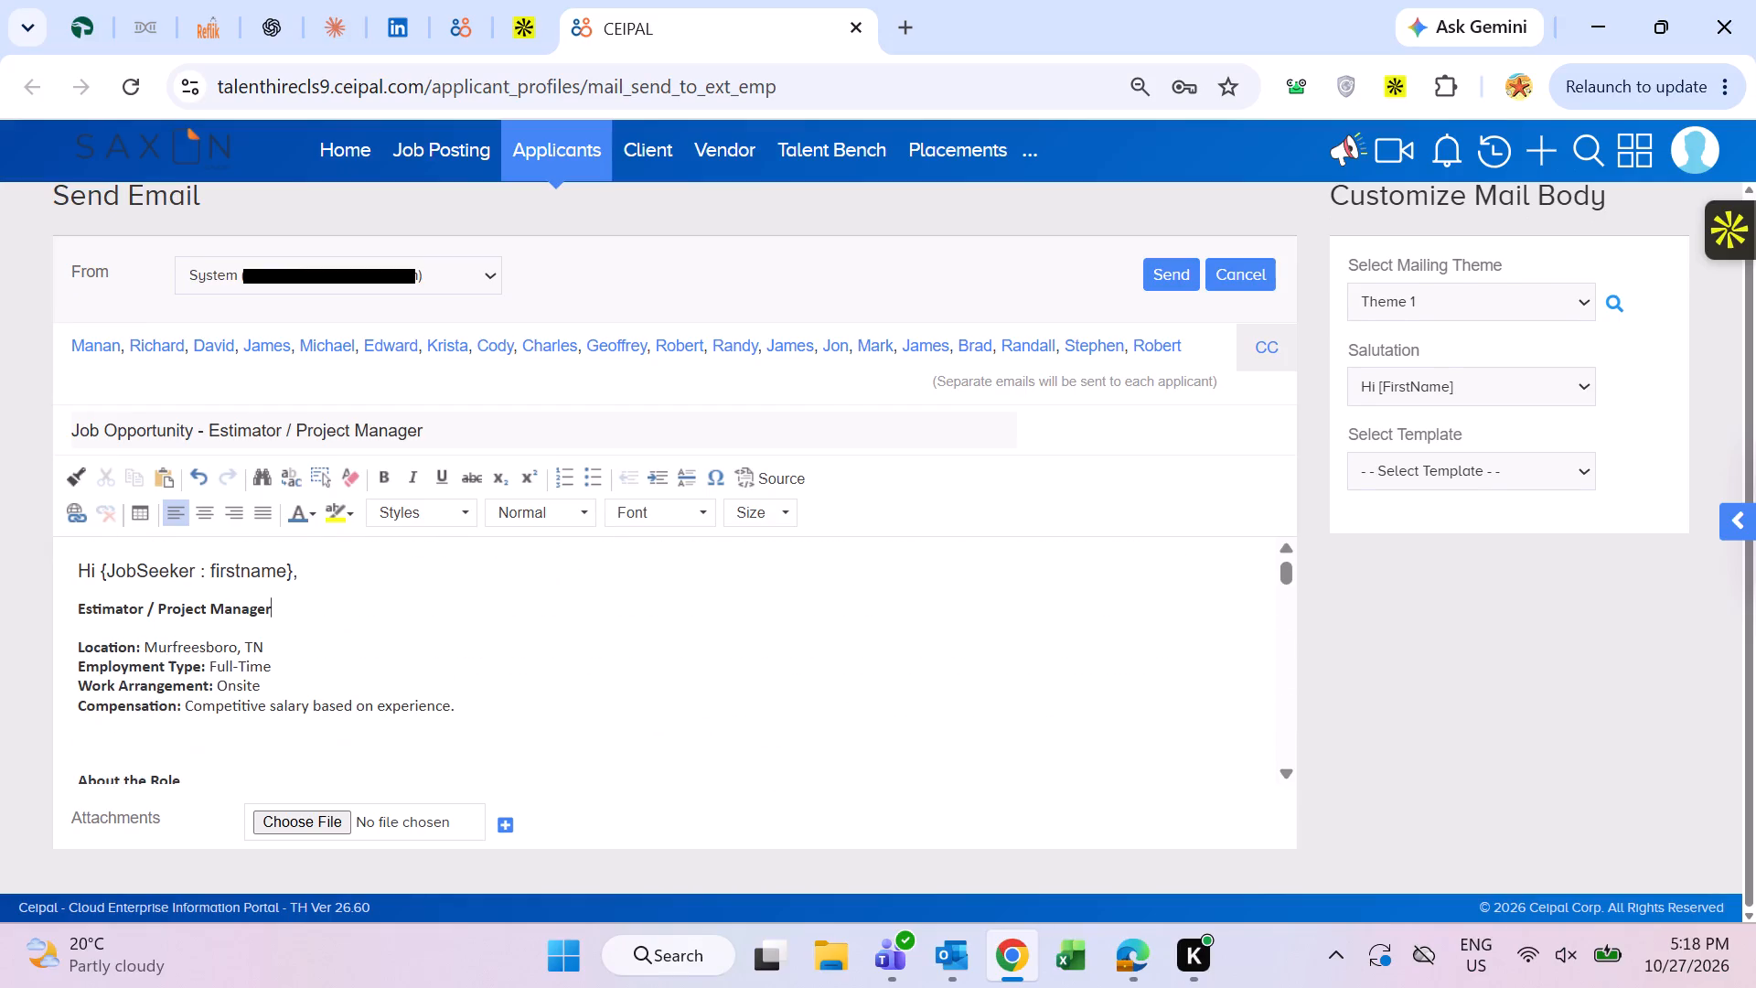
Send the "Job Opportunity - Estimator / Project Manager" email to the listed applicants and close the CEIPAL page.
scroll(571, 596, "up", 4)
scroll(772, 446, "down", 6)
left_click(1142, 270)
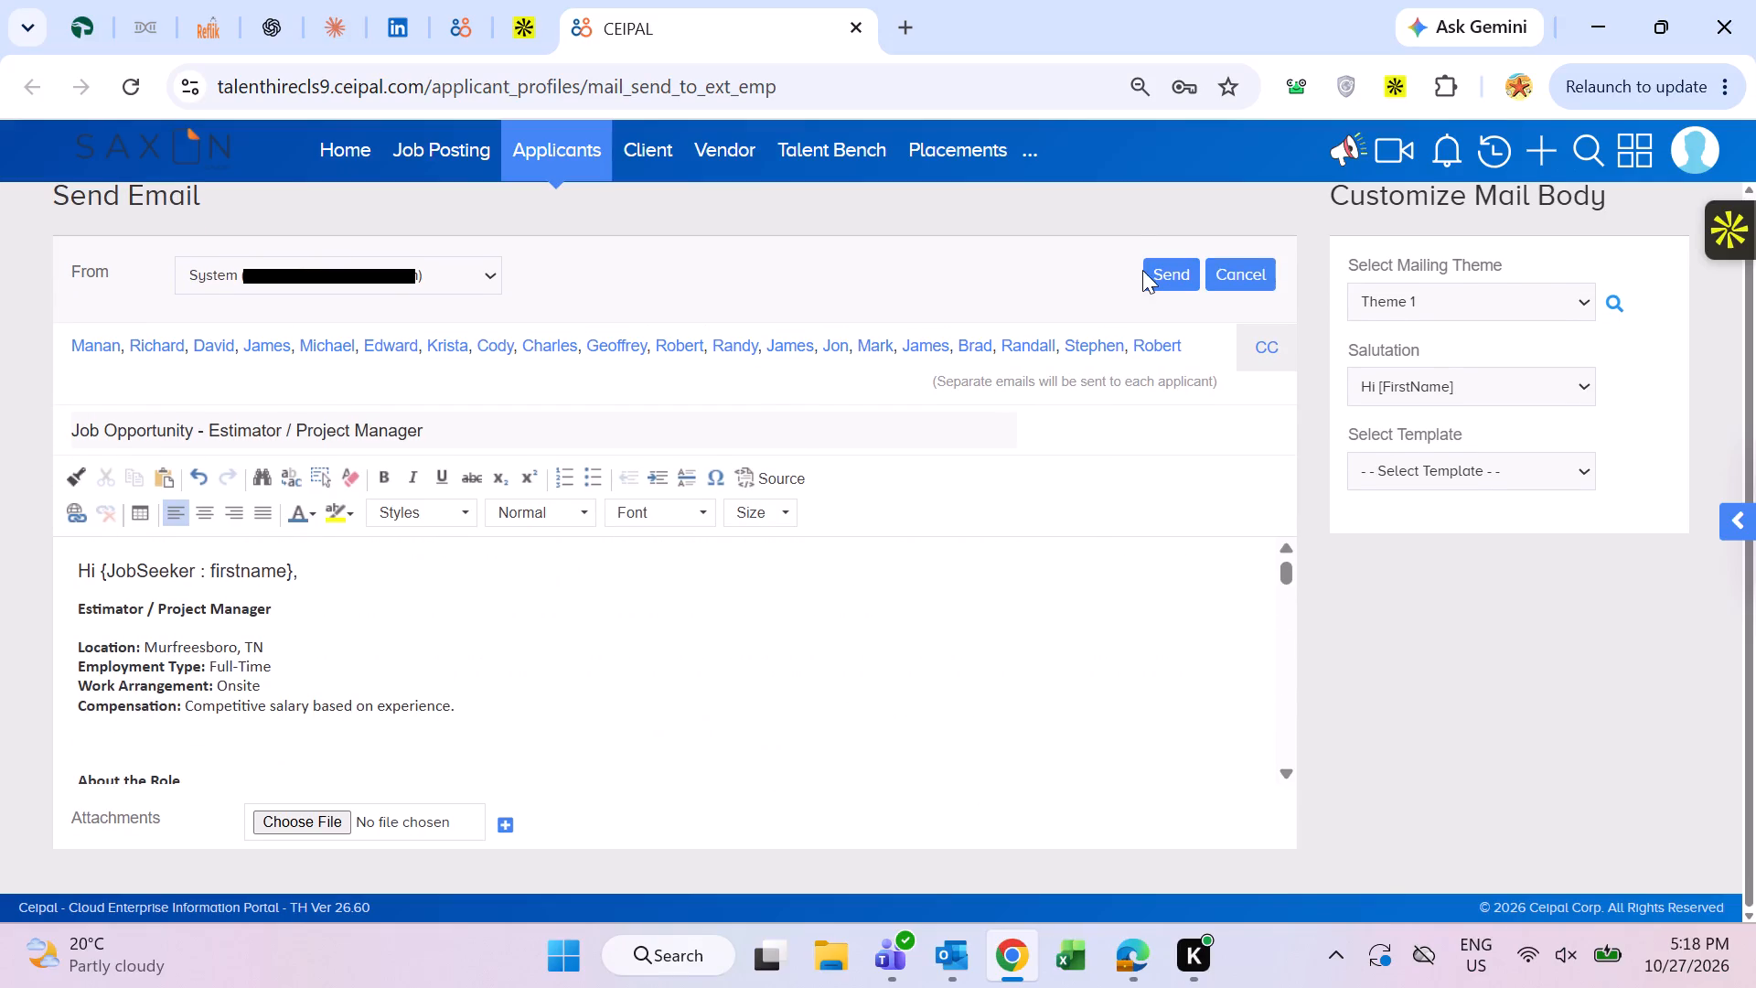
left_click(1157, 274)
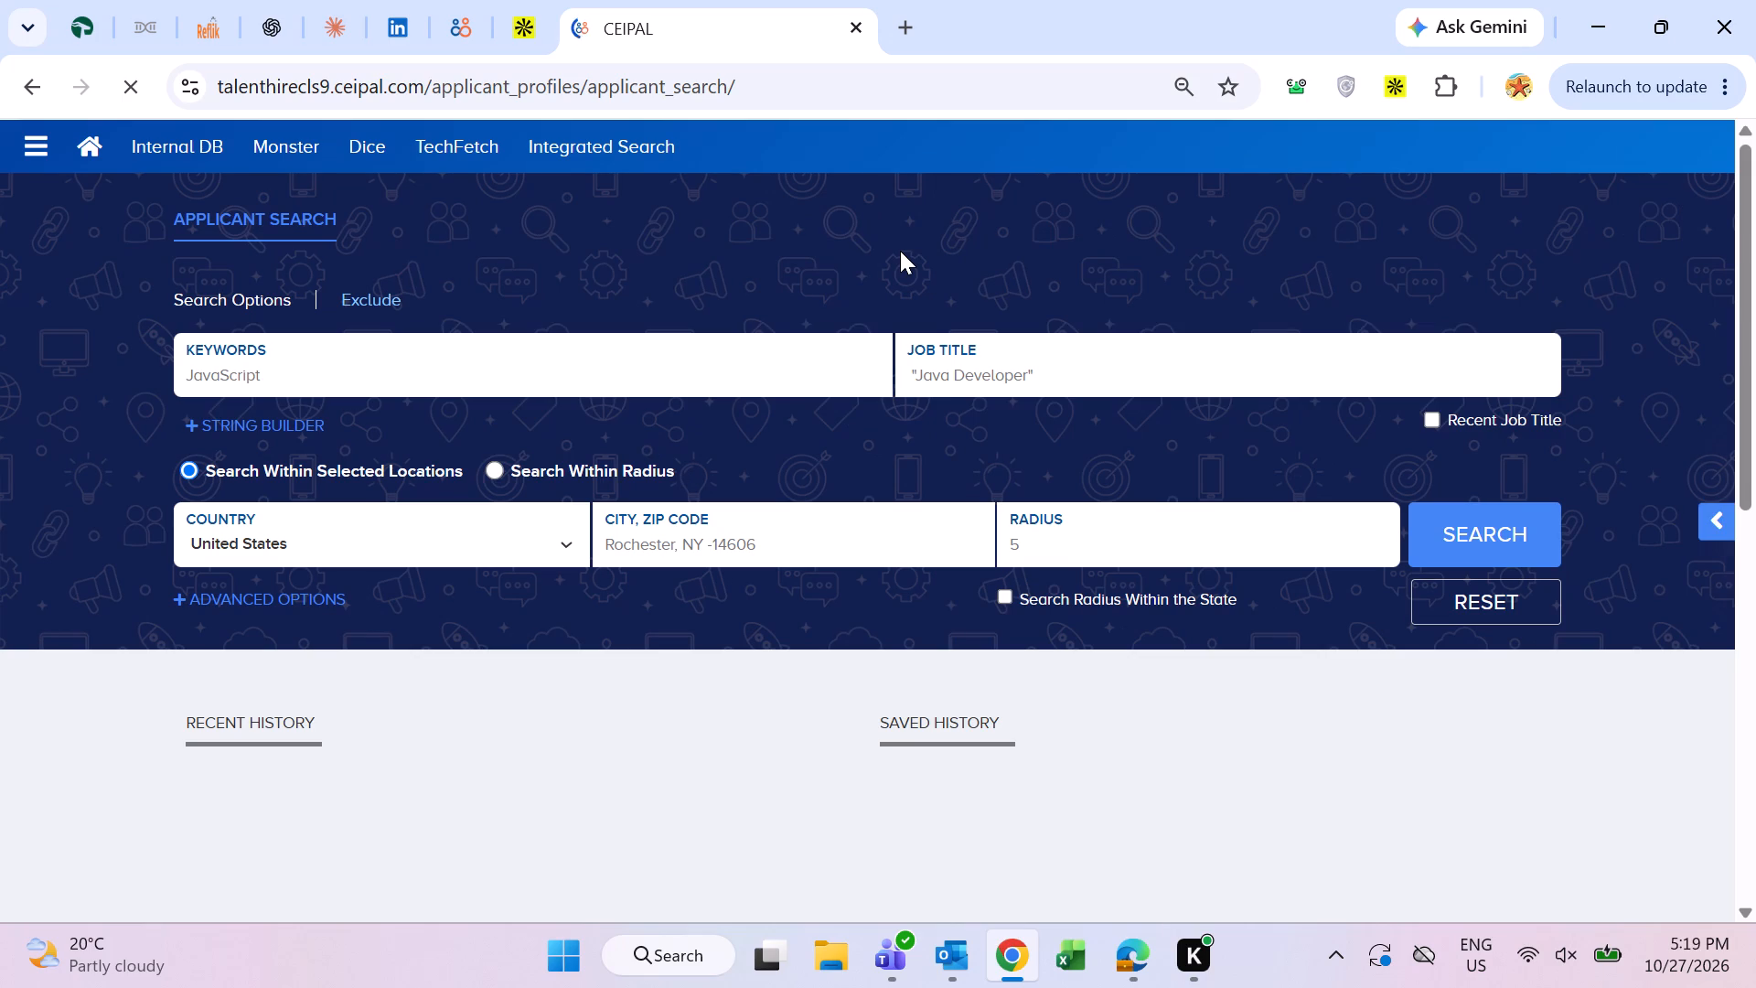
left_click(855, 22)
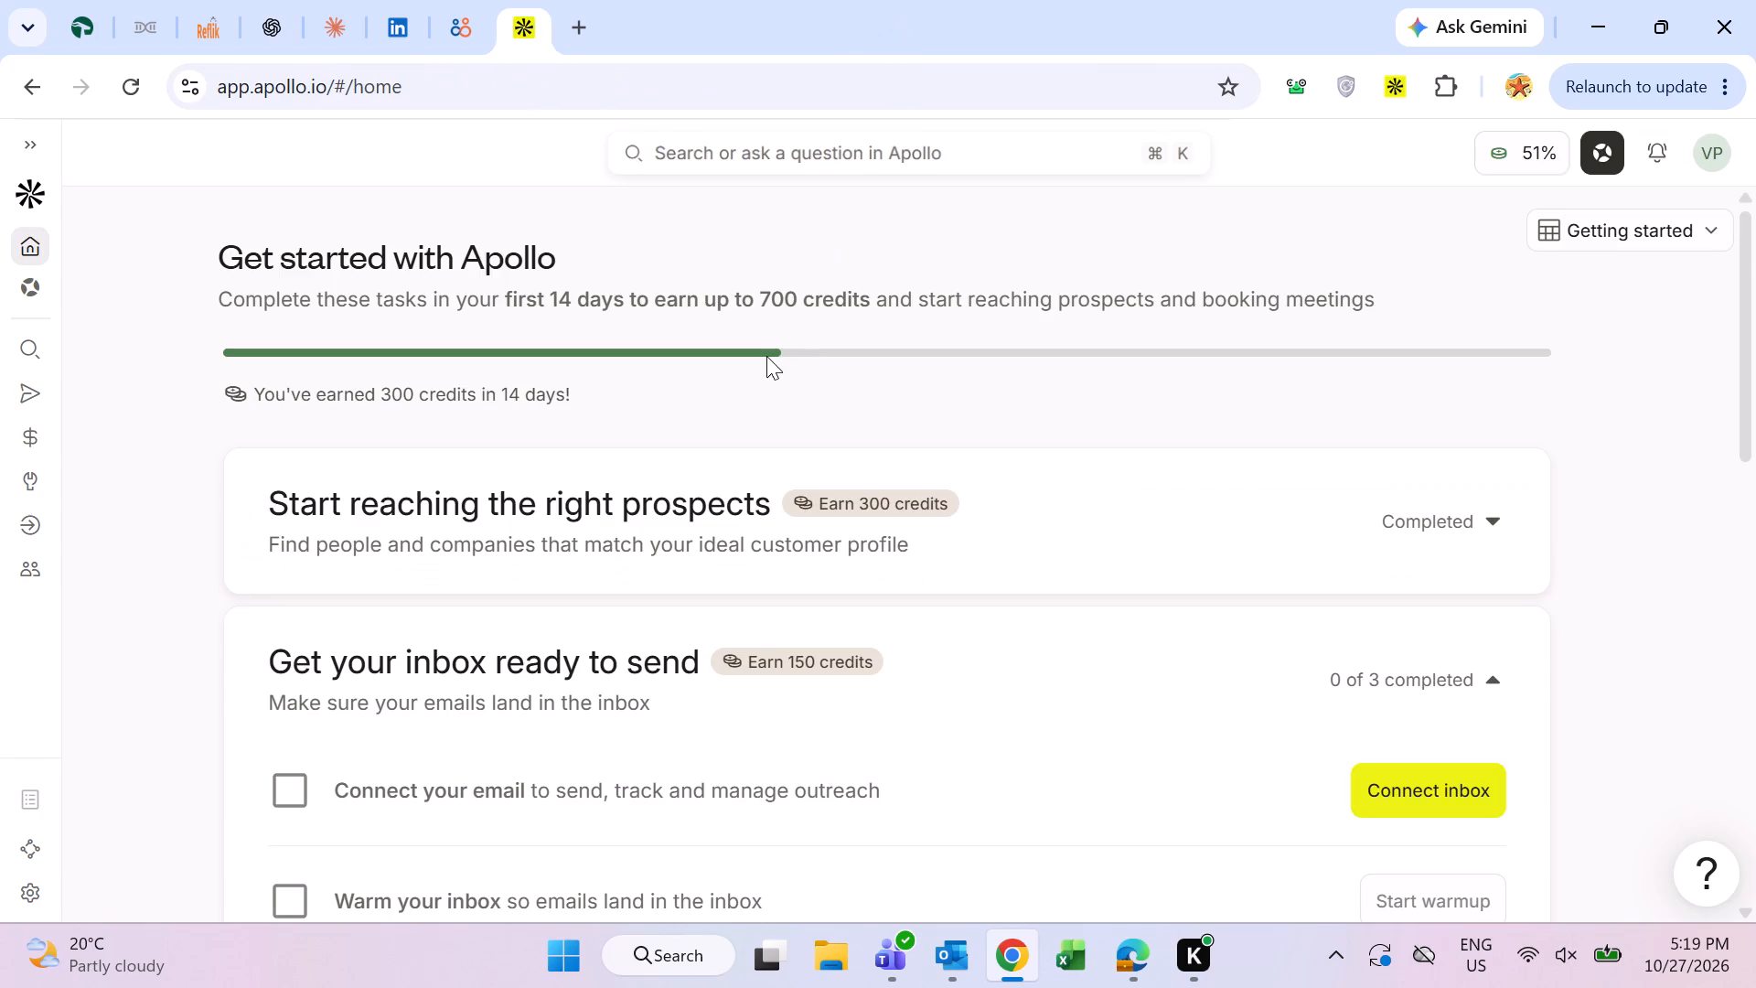
Switch to the CEIPAL integrated search results and clear the selection of all Internal DB applicants.
left_click(449, 19)
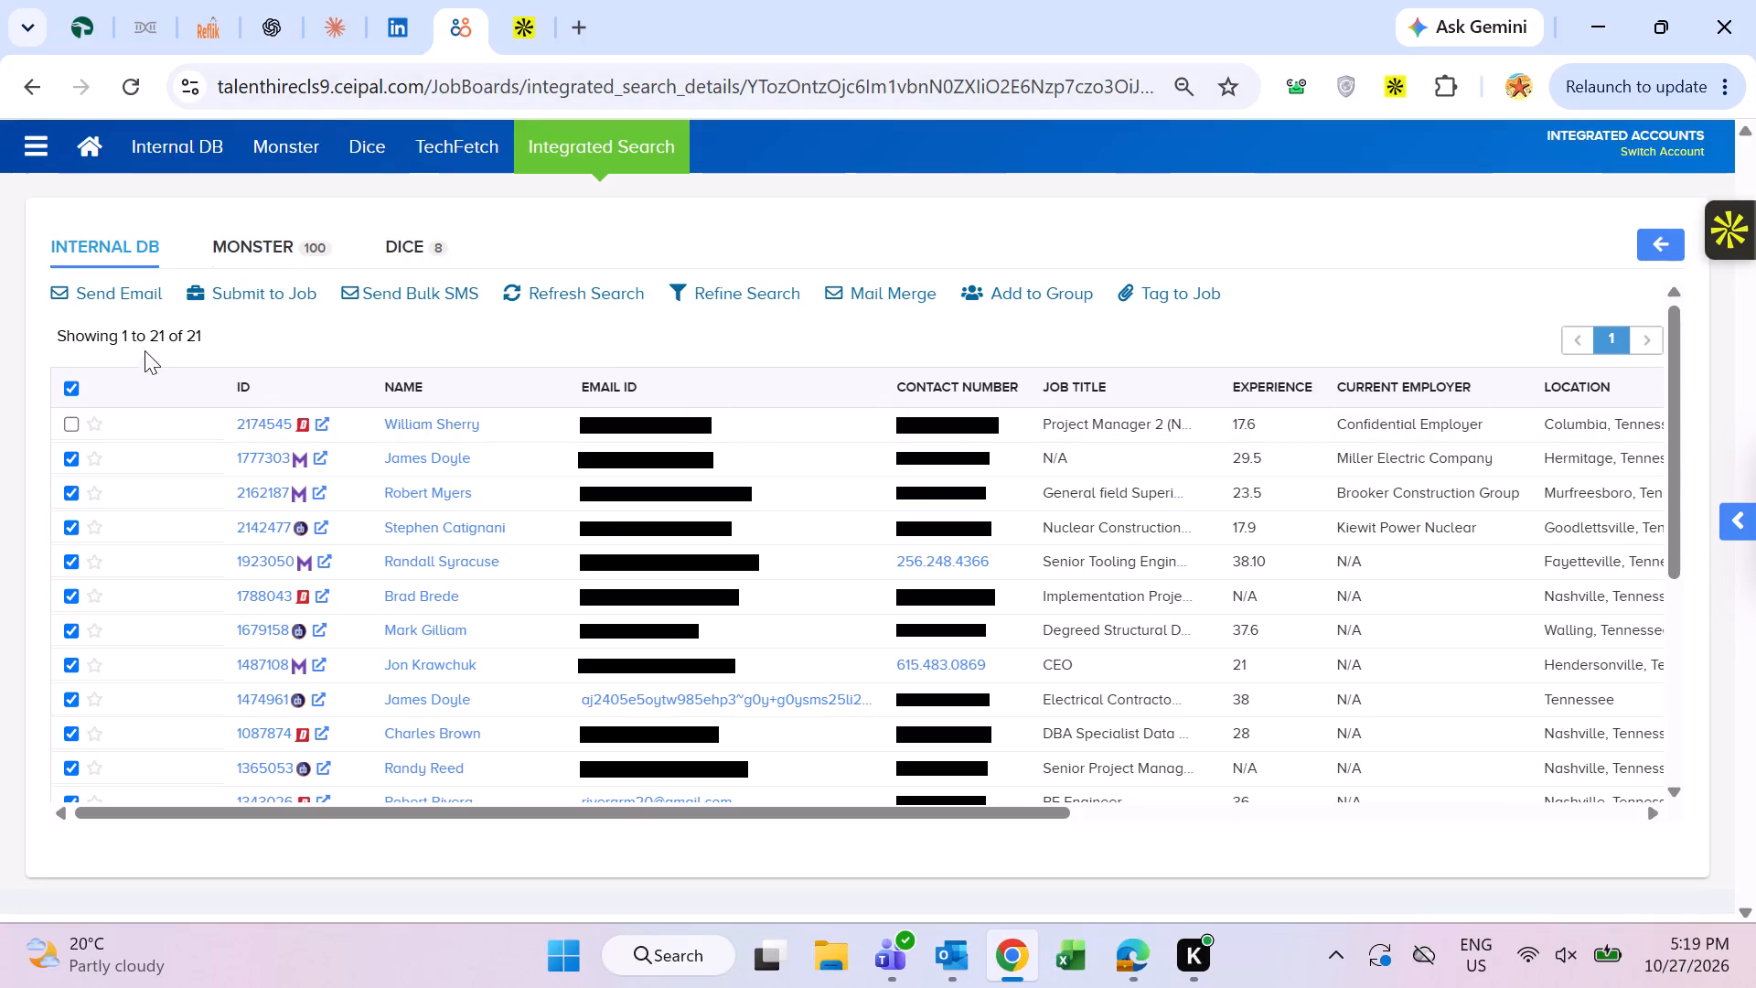
left_click(72, 391)
Examine the Monster results for Estimator candidates, checking their locations and job titles.
left_click(287, 258)
scroll(496, 466, "up", 2)
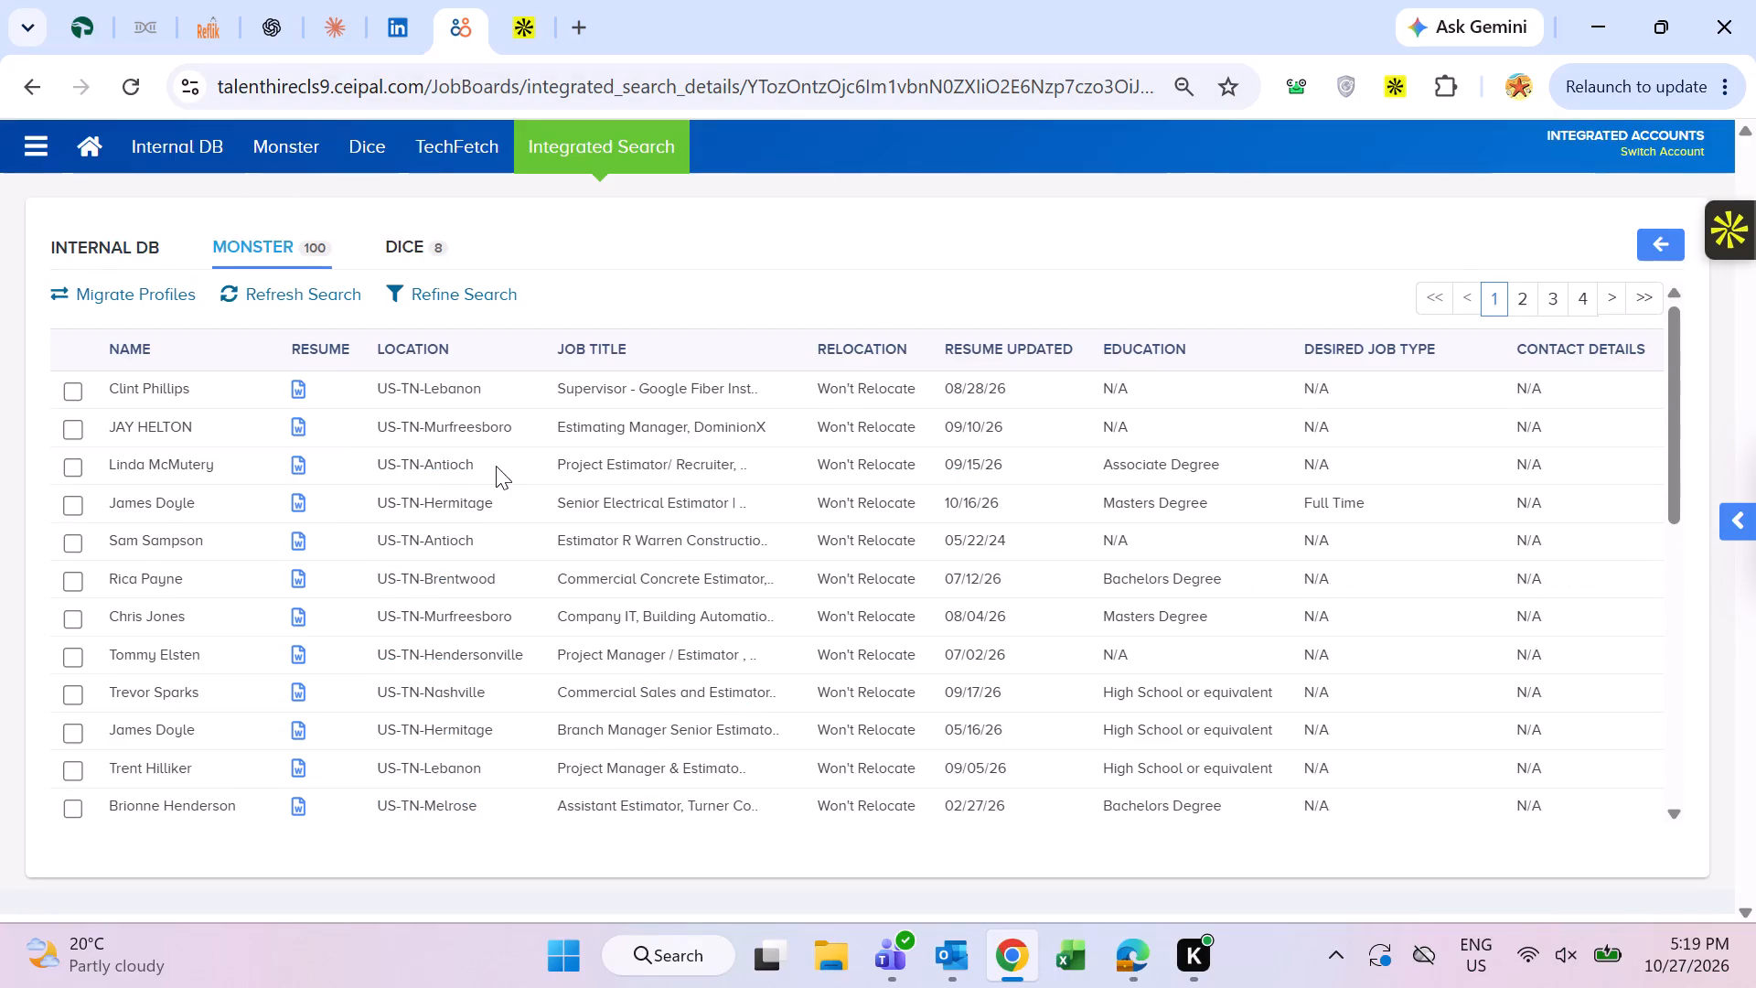
scroll(496, 466, "up", 2)
scroll(705, 463, "down", 5)
scroll(708, 462, "up", 7)
Examine the Dice results for Estimator candidates, starting with the Project Estimator in Lynchburg, Tennessee.
left_click(396, 251)
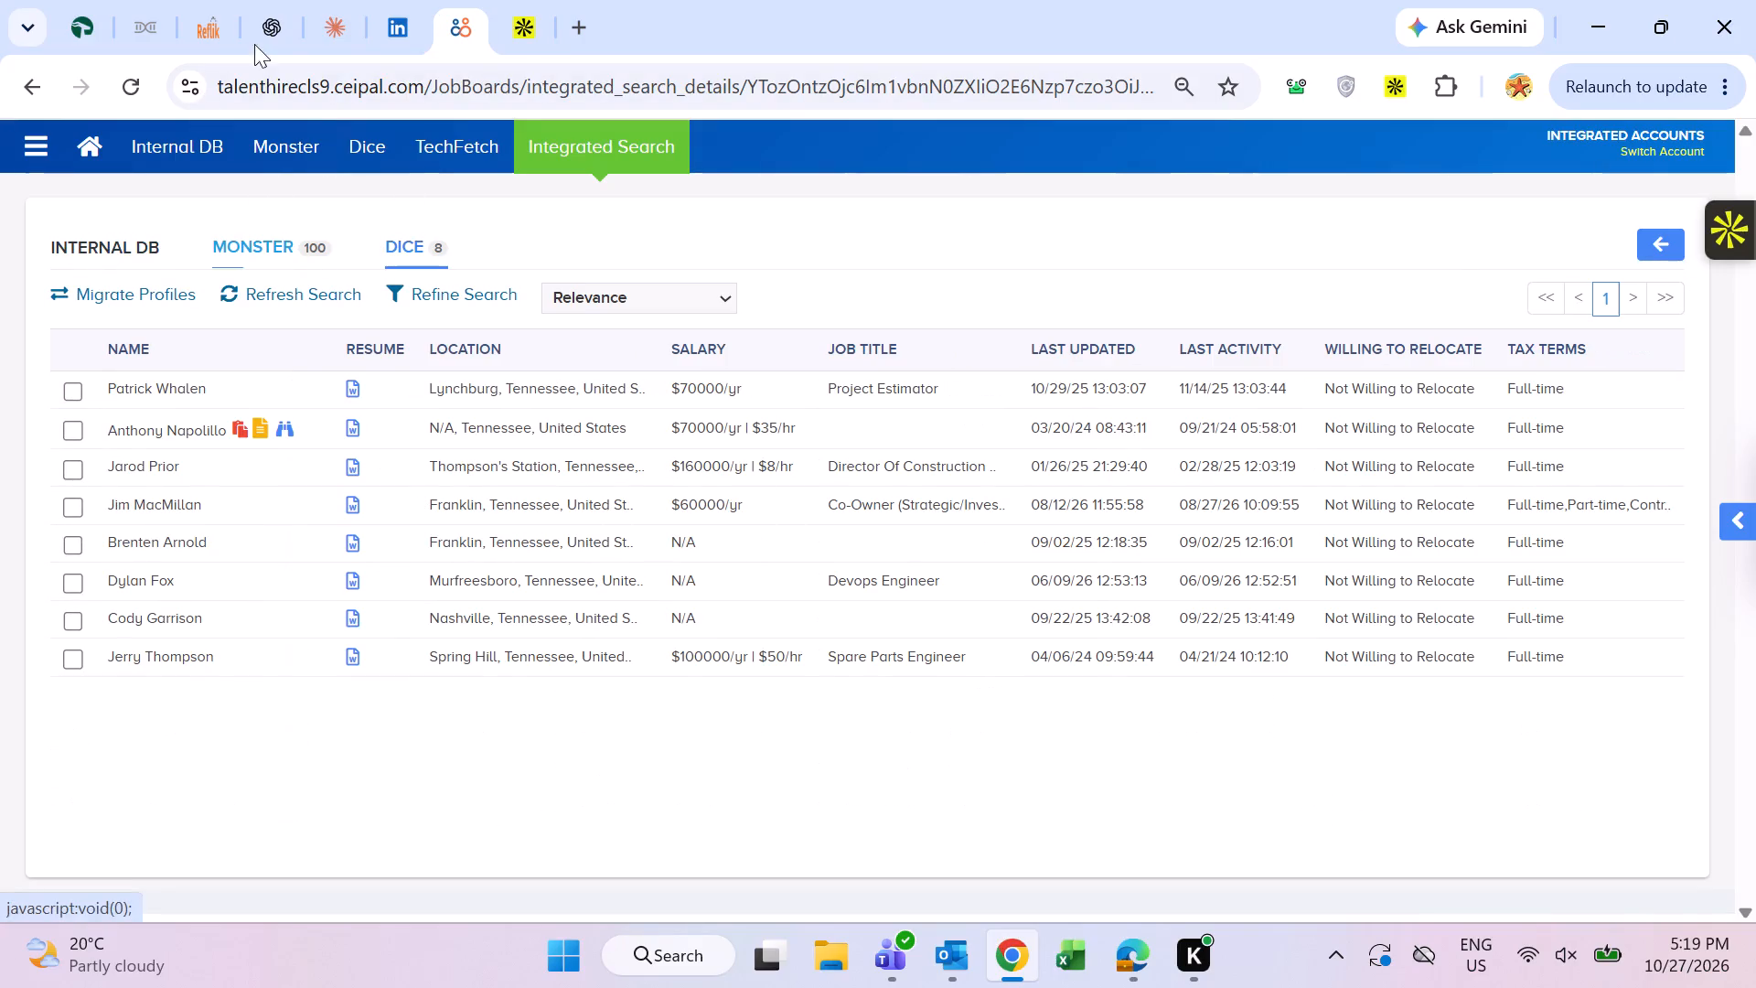
double_click(913, 392)
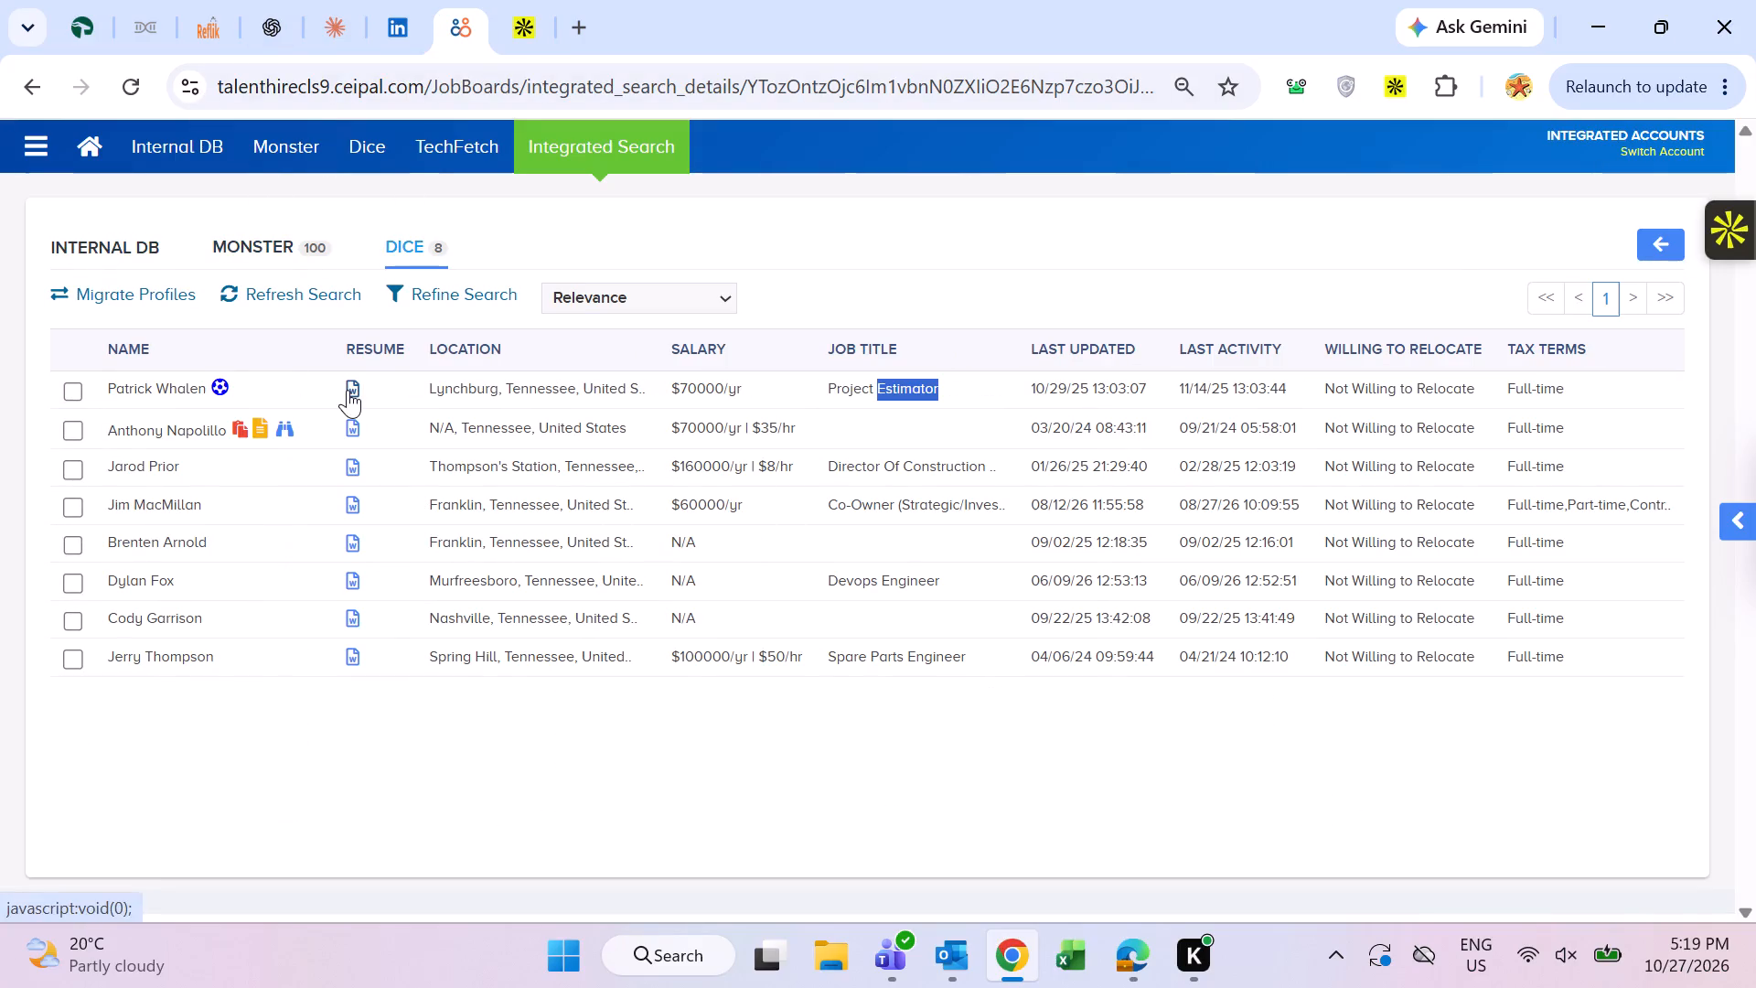
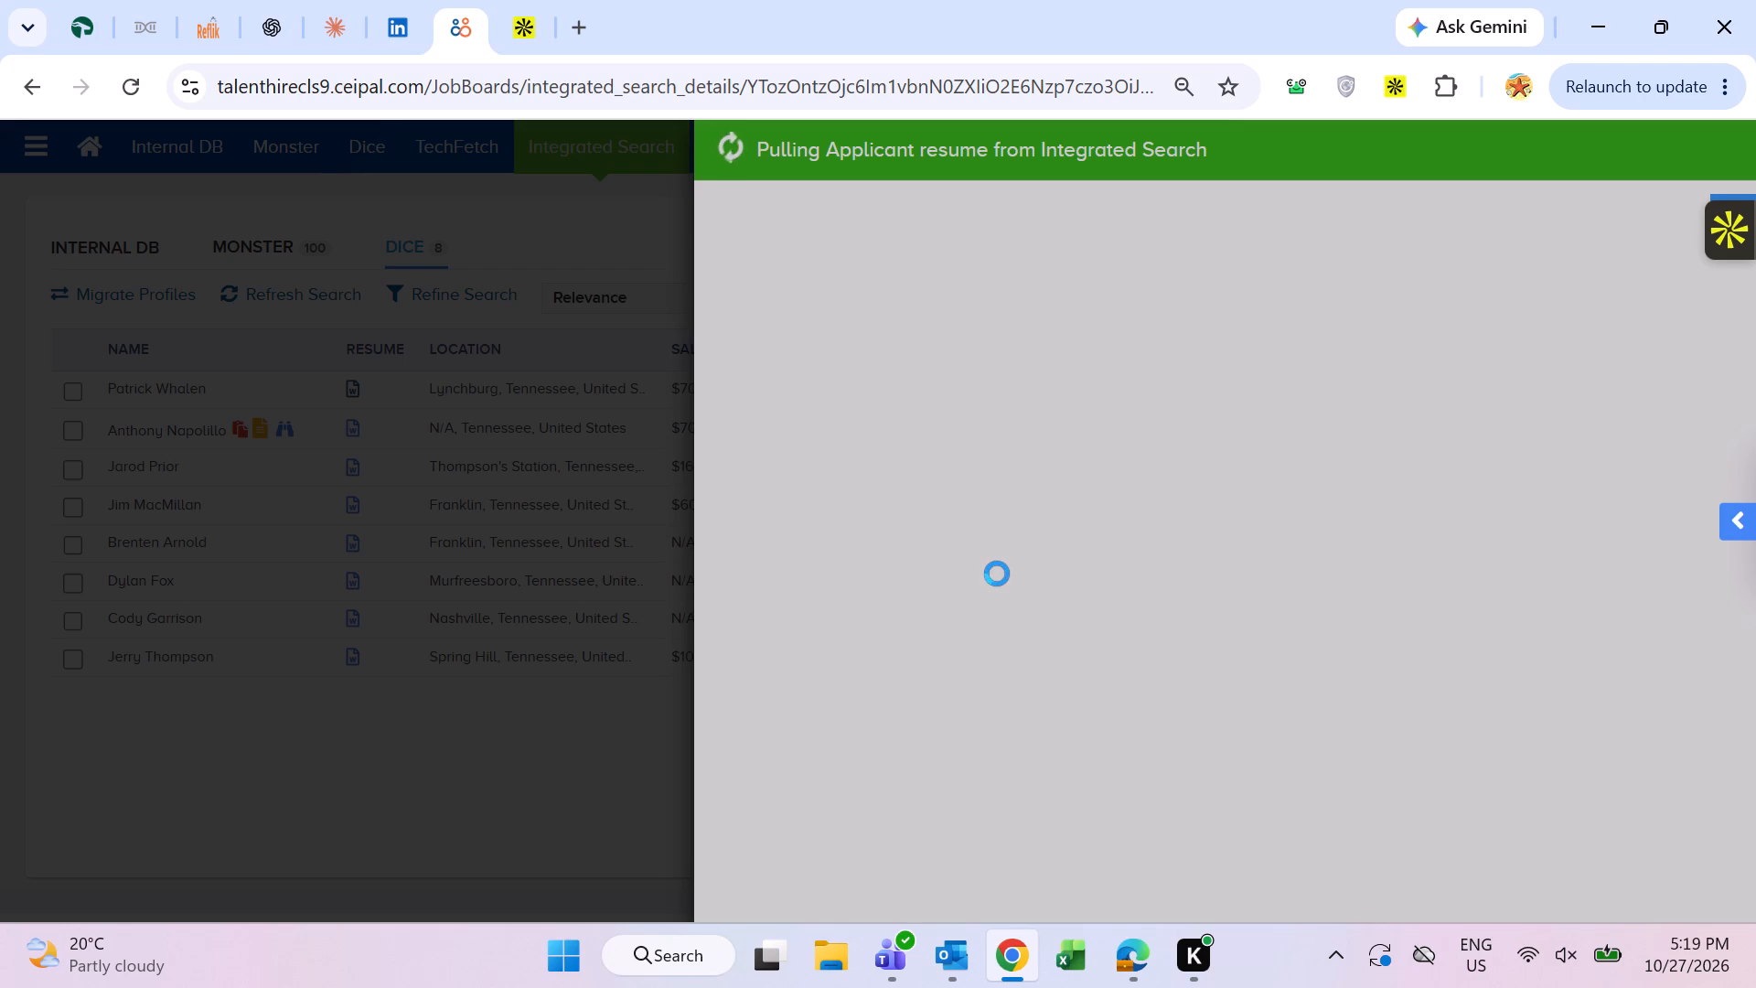
Reload the Integrated Search page on which the applicant's resume is still being pulled.
scroll(997, 574, "up", 5)
left_click(132, 91)
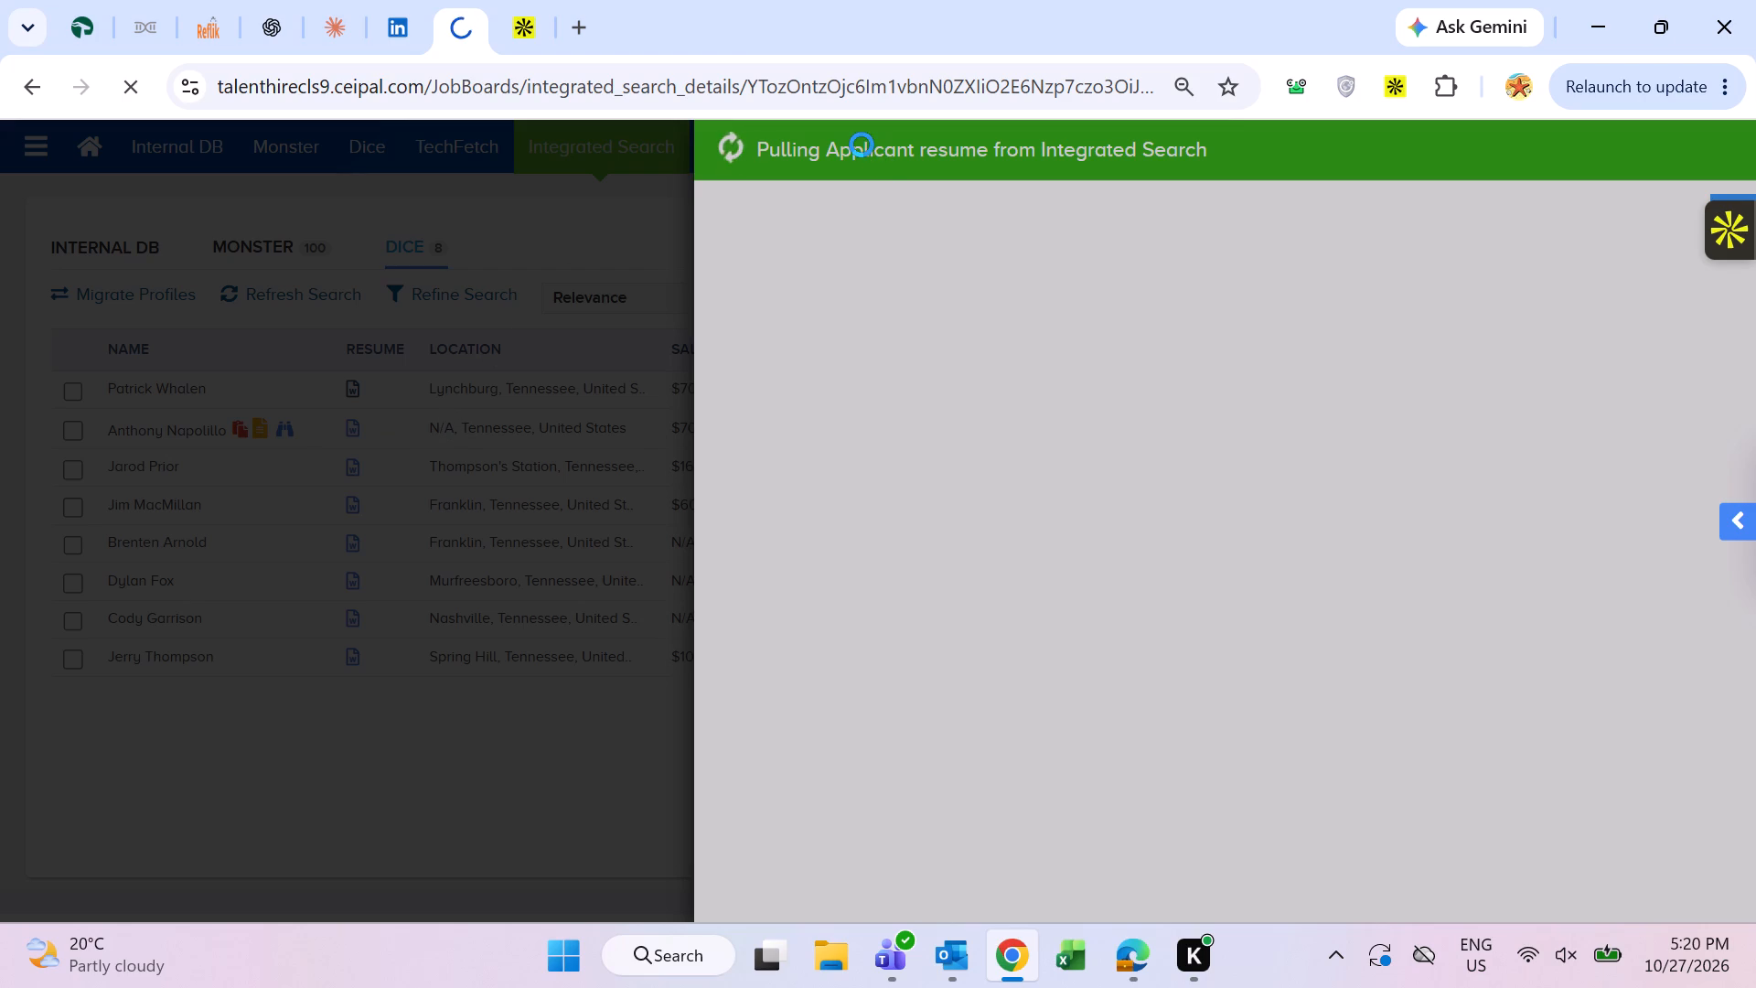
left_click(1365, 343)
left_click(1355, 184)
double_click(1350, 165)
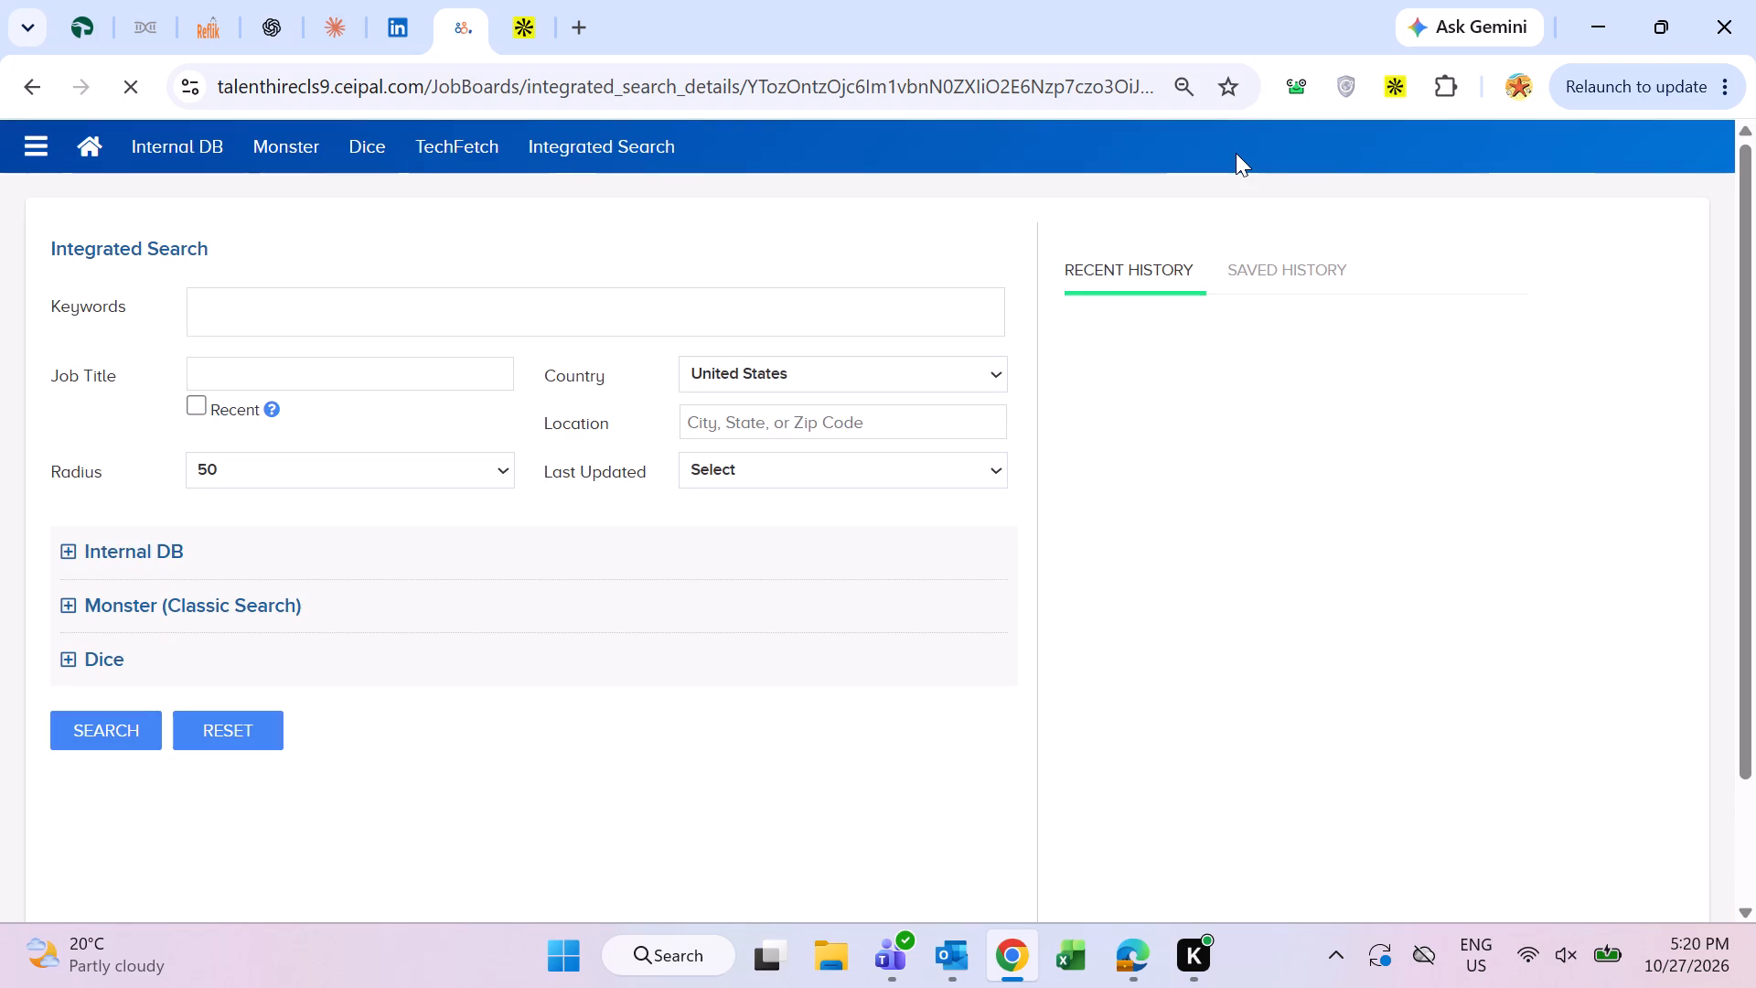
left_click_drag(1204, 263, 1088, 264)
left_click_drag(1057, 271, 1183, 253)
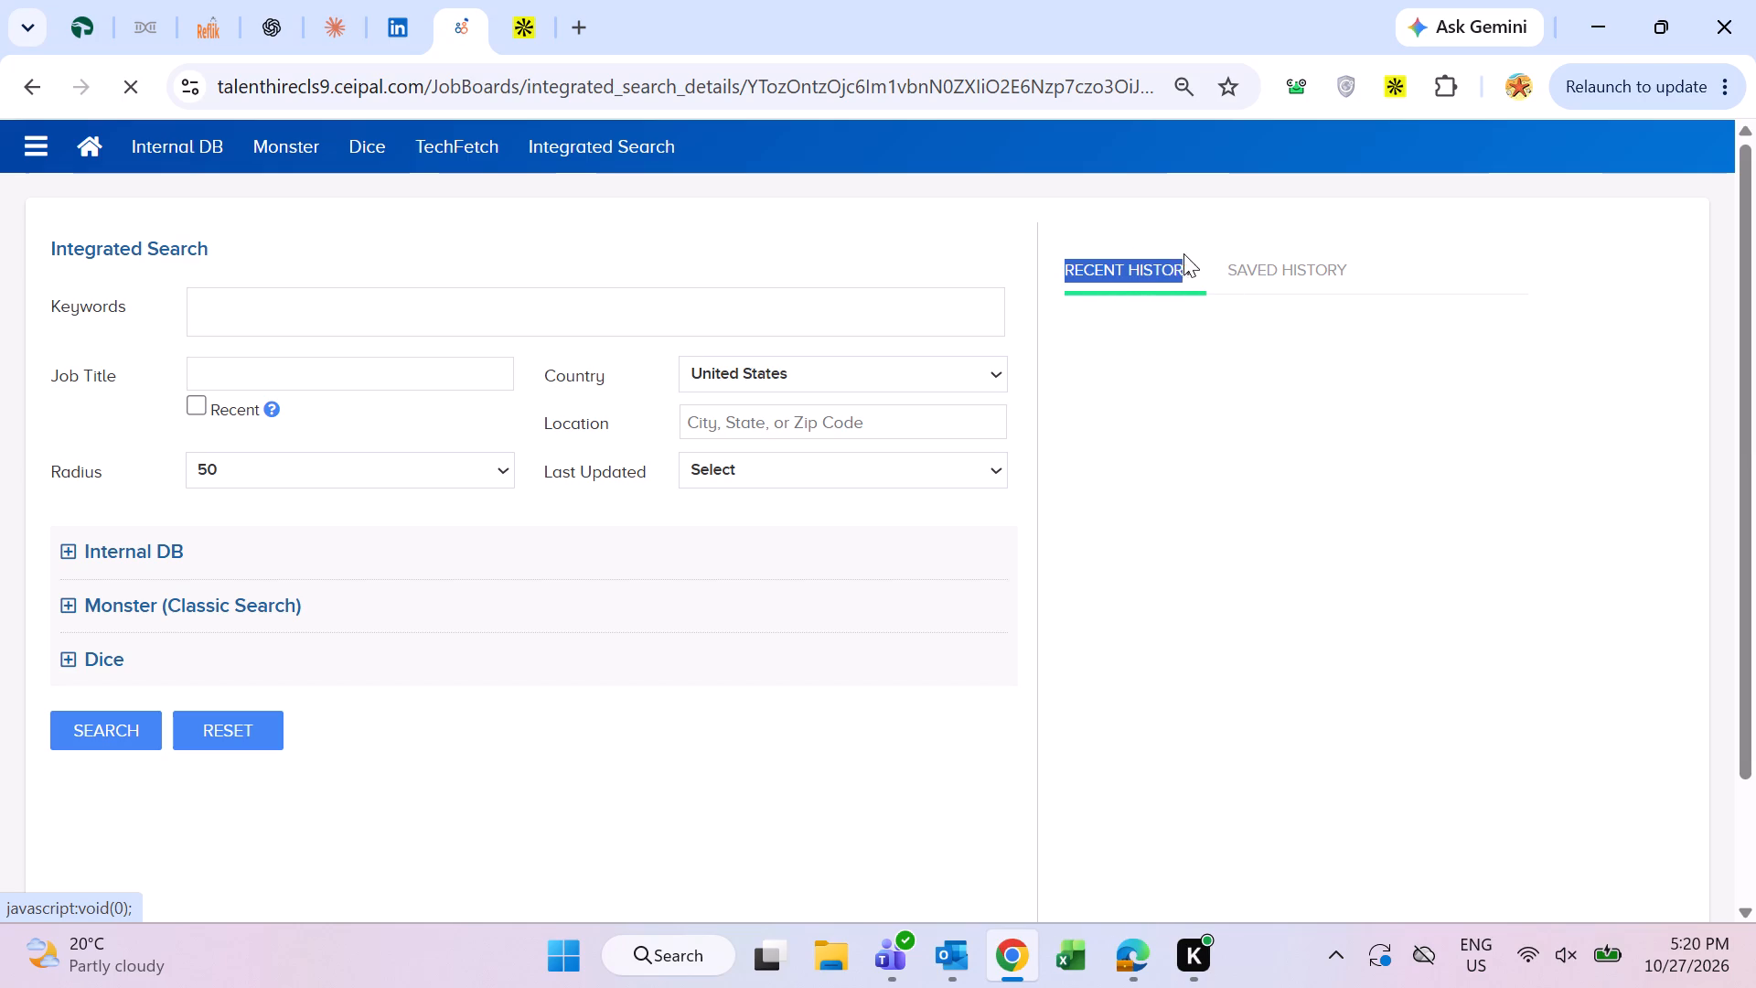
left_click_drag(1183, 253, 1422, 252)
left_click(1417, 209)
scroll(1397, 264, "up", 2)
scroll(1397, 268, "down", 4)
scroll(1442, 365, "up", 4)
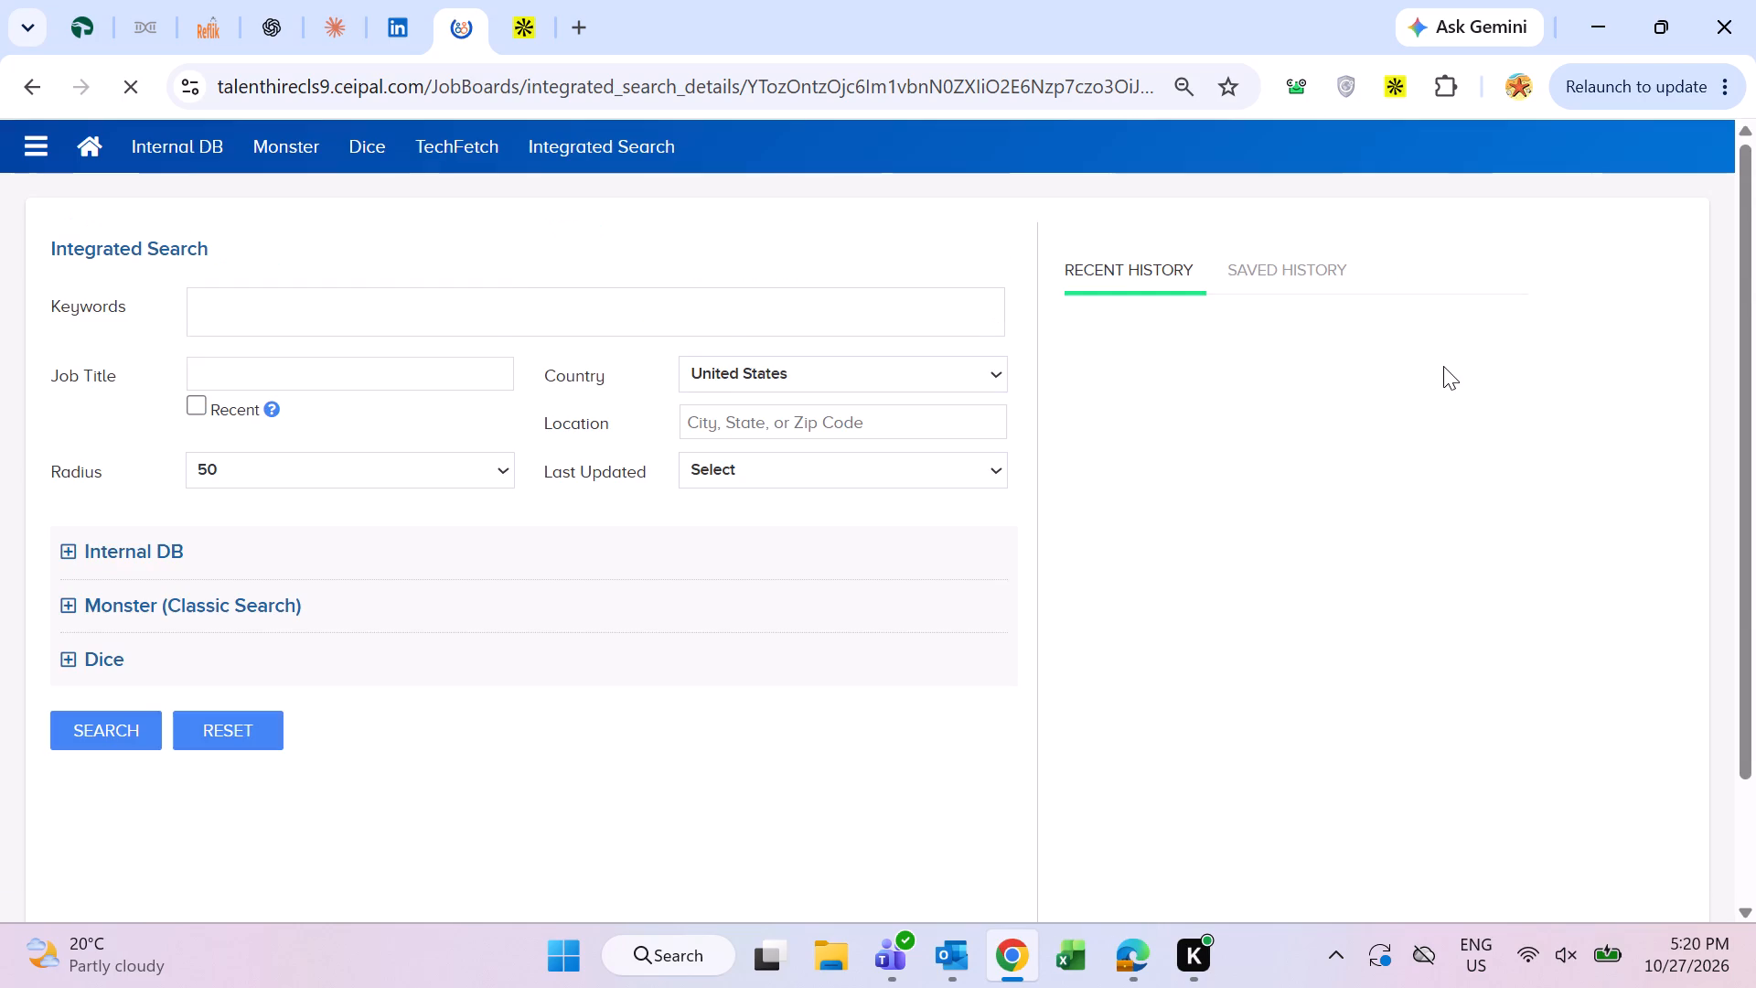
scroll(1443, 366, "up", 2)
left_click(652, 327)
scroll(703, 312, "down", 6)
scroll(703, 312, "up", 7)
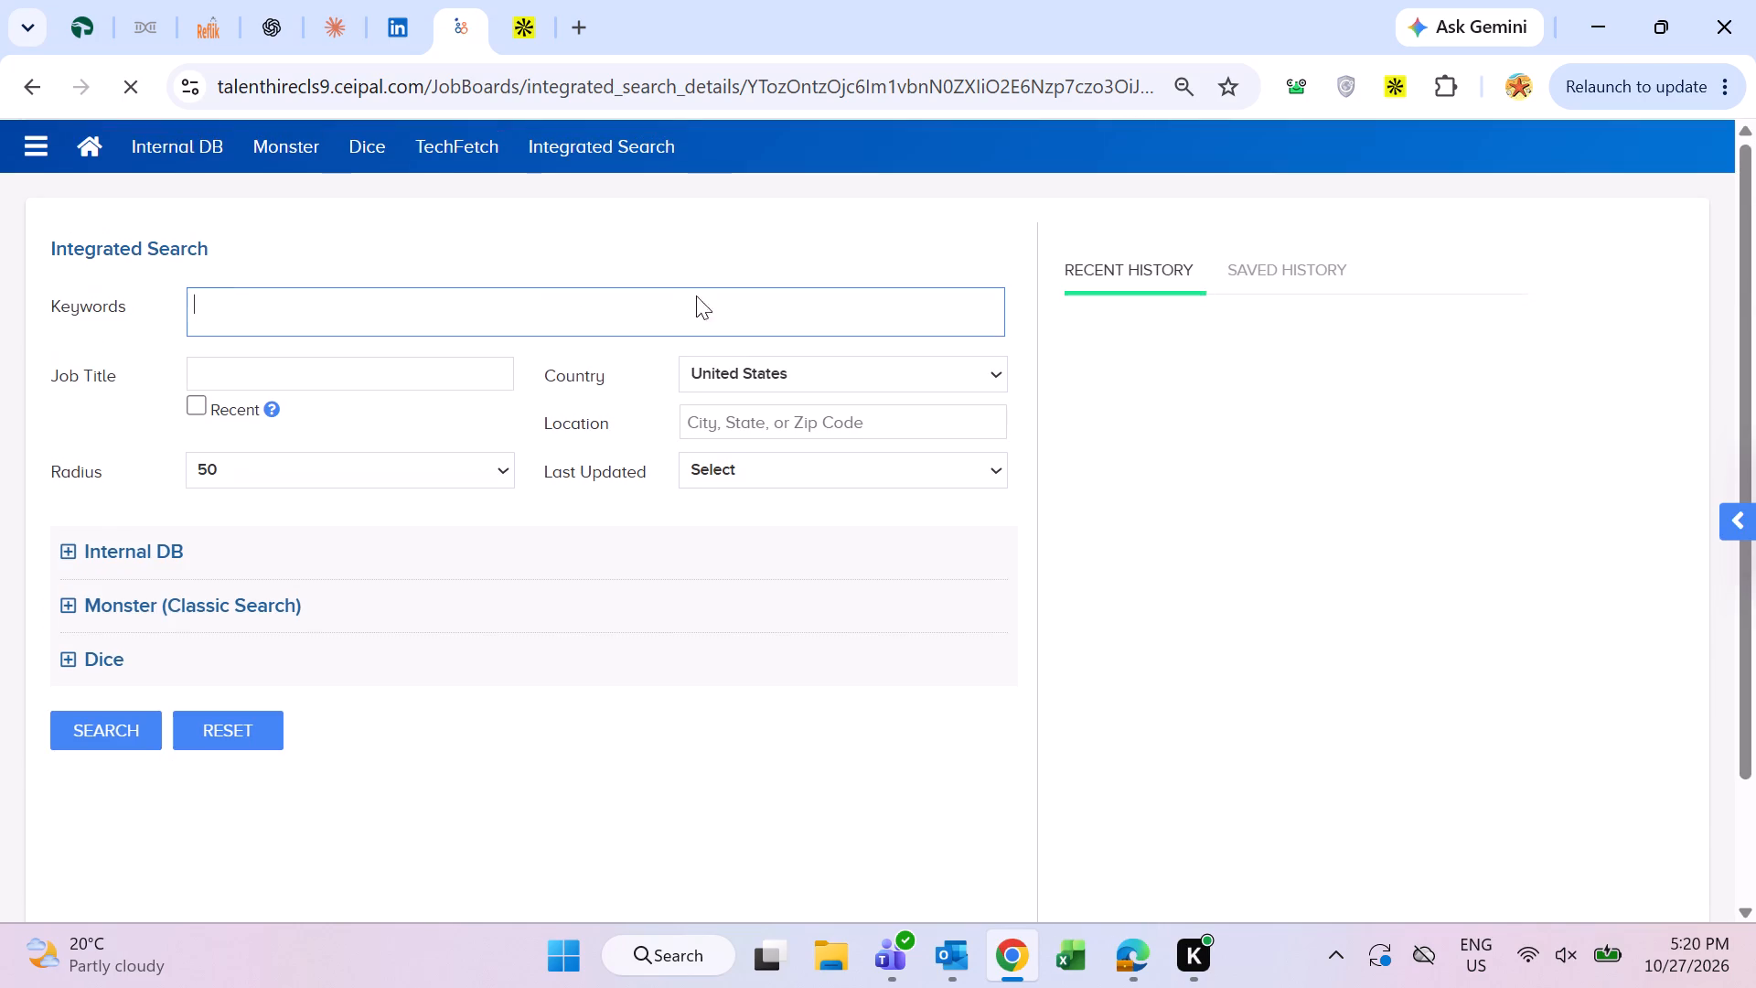
Stop the stalled page load and reload the Integrated Search page again.
left_click(135, 91)
scroll(260, 313, "up", 5)
left_click(134, 94)
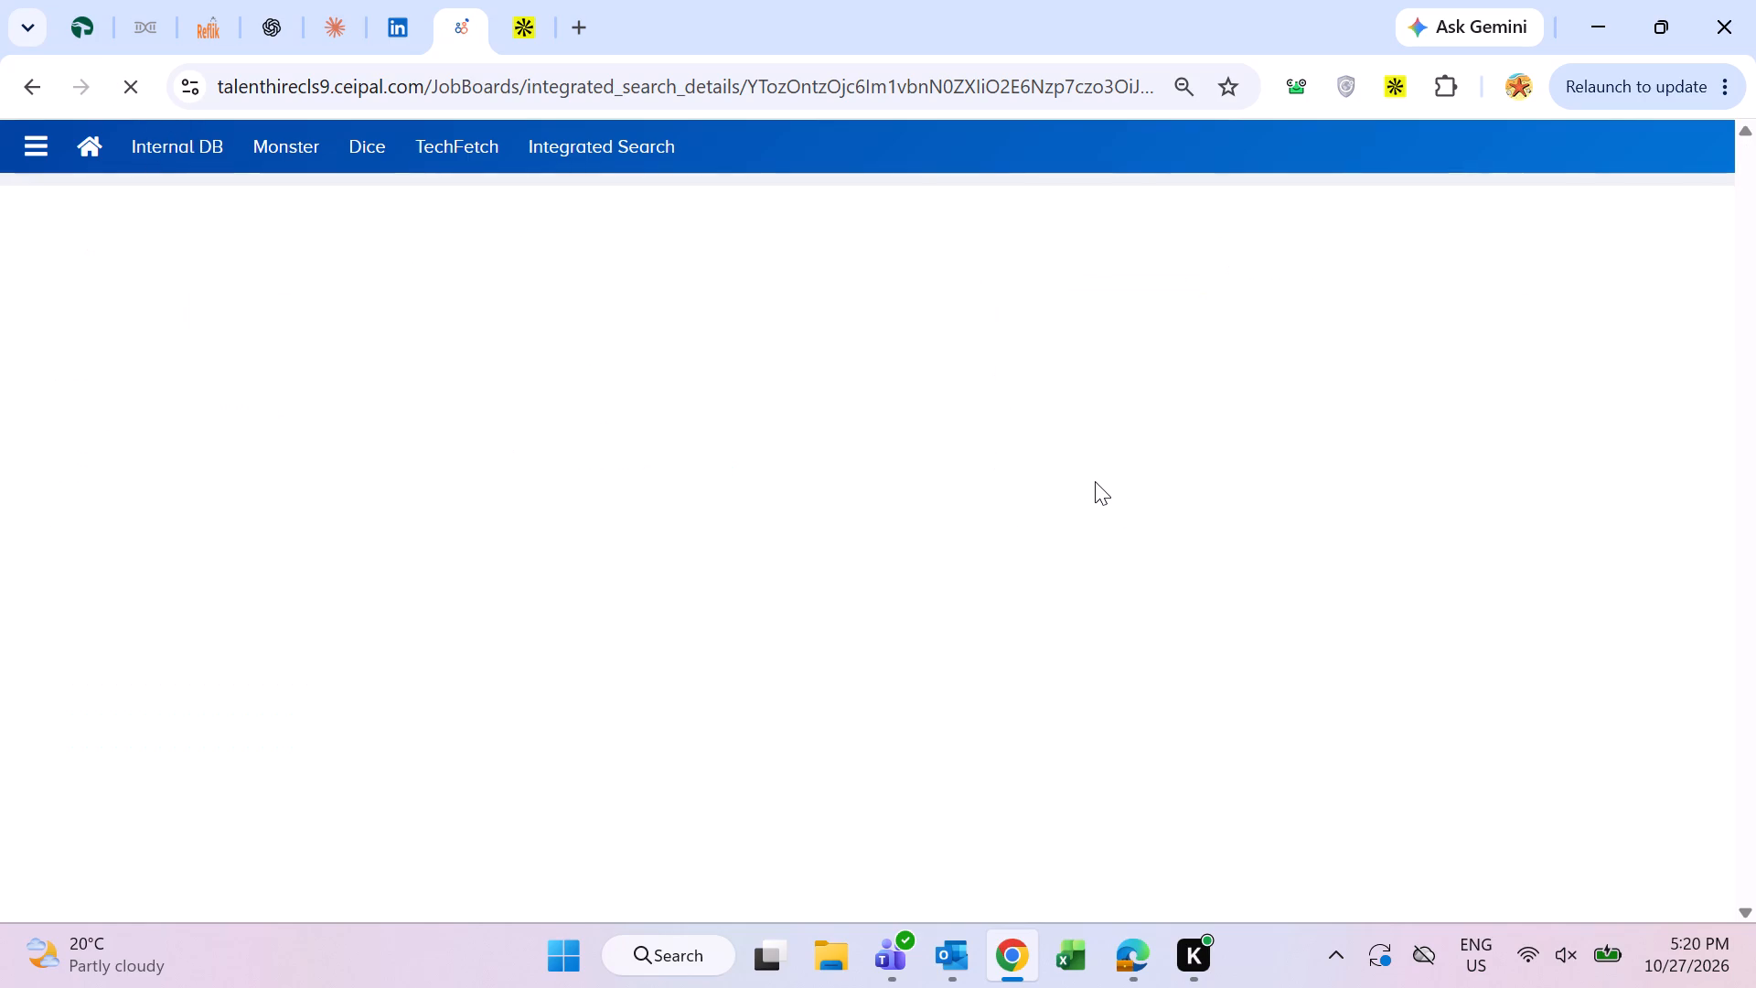
scroll(1098, 445, "up", 5)
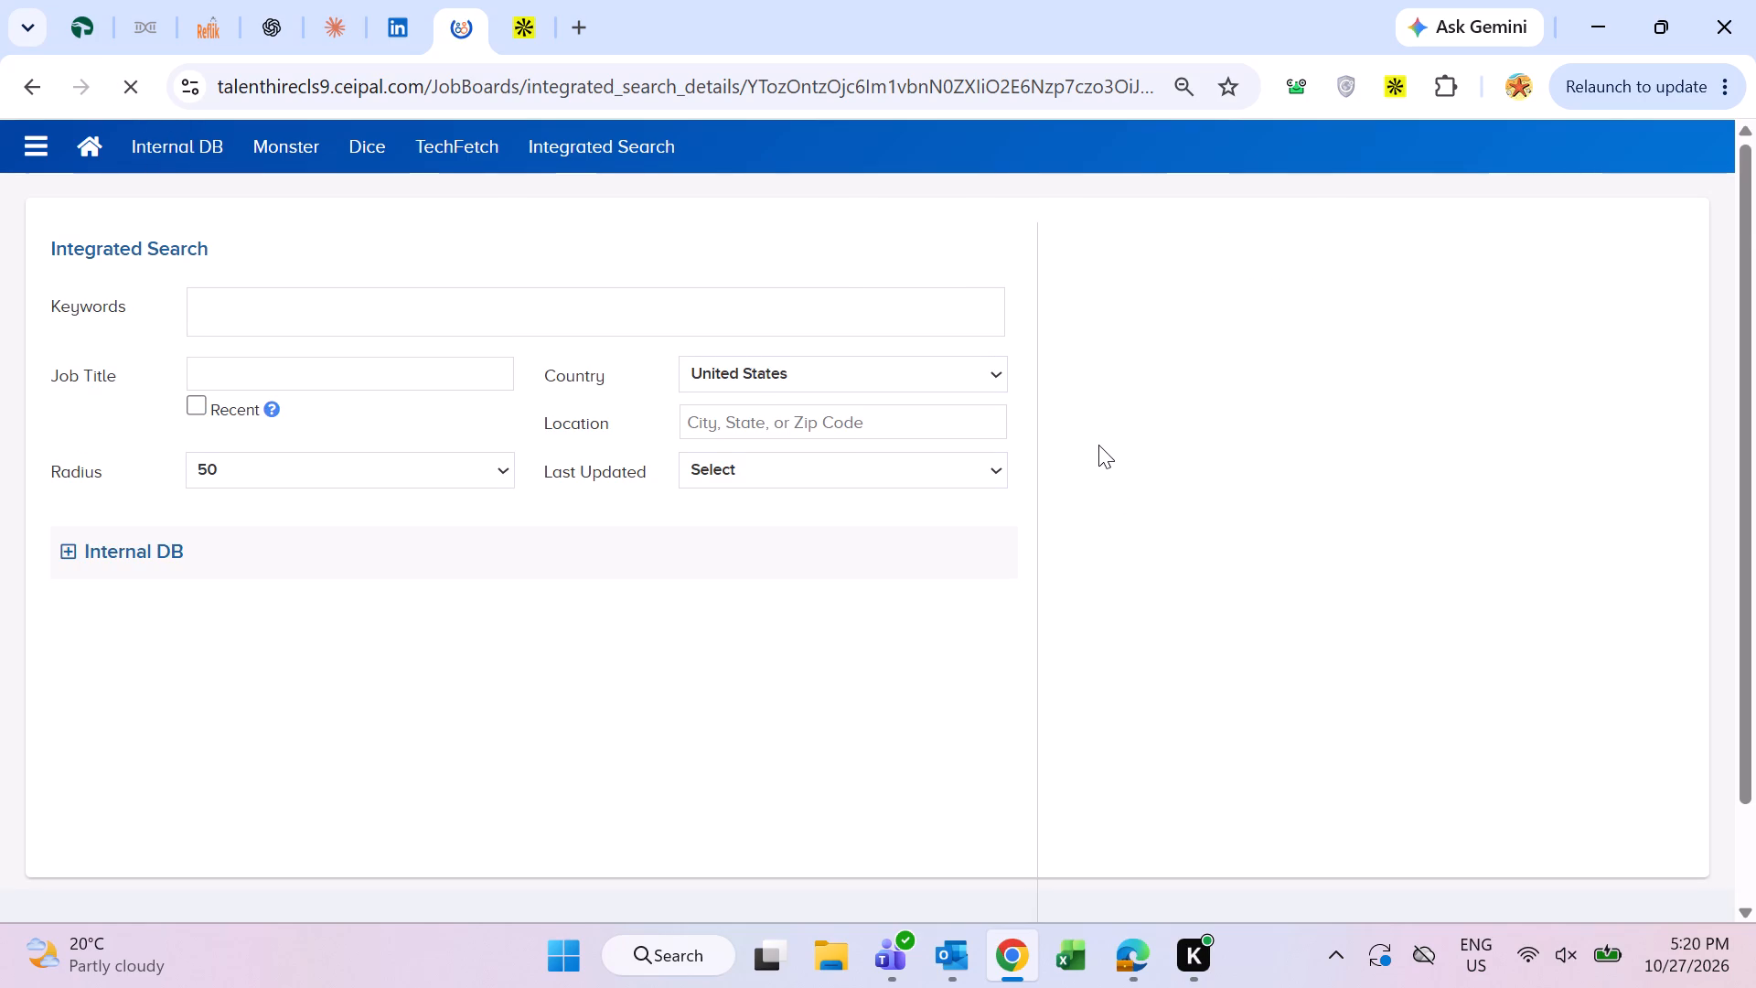
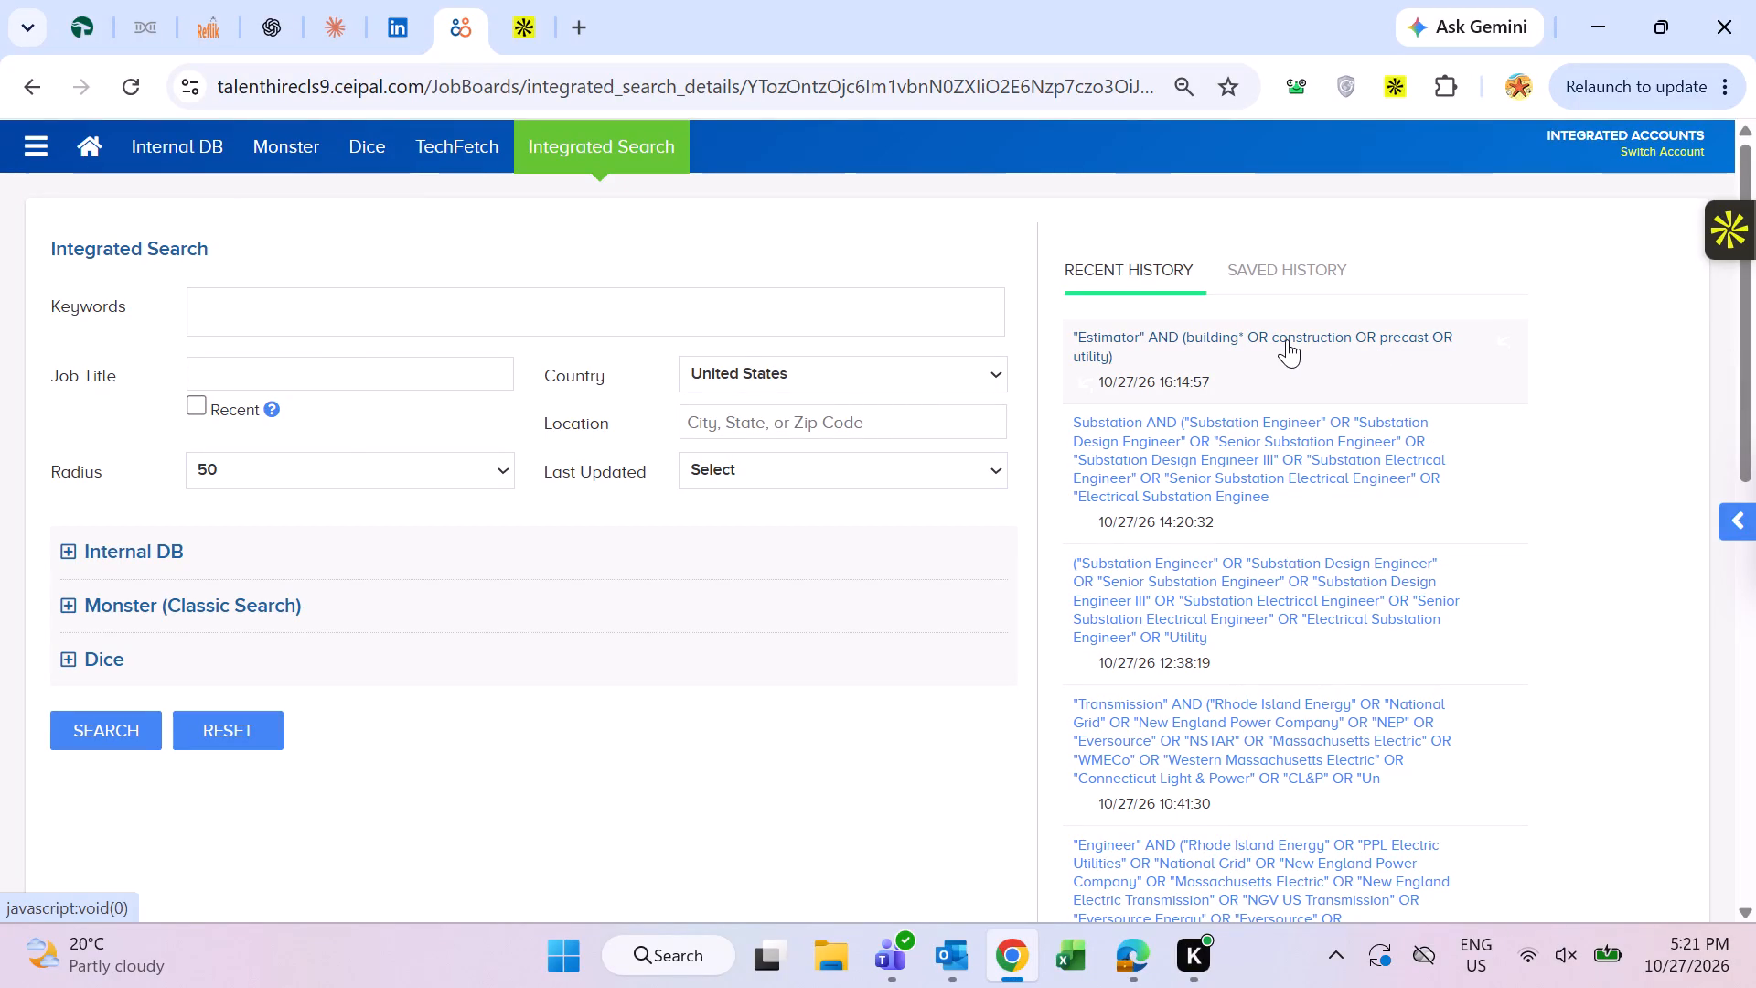
Open the resume of the Project Estimator candidate from Lynchburg, Tennessee, in the Dice results.
scroll(762, 521, "down", 2)
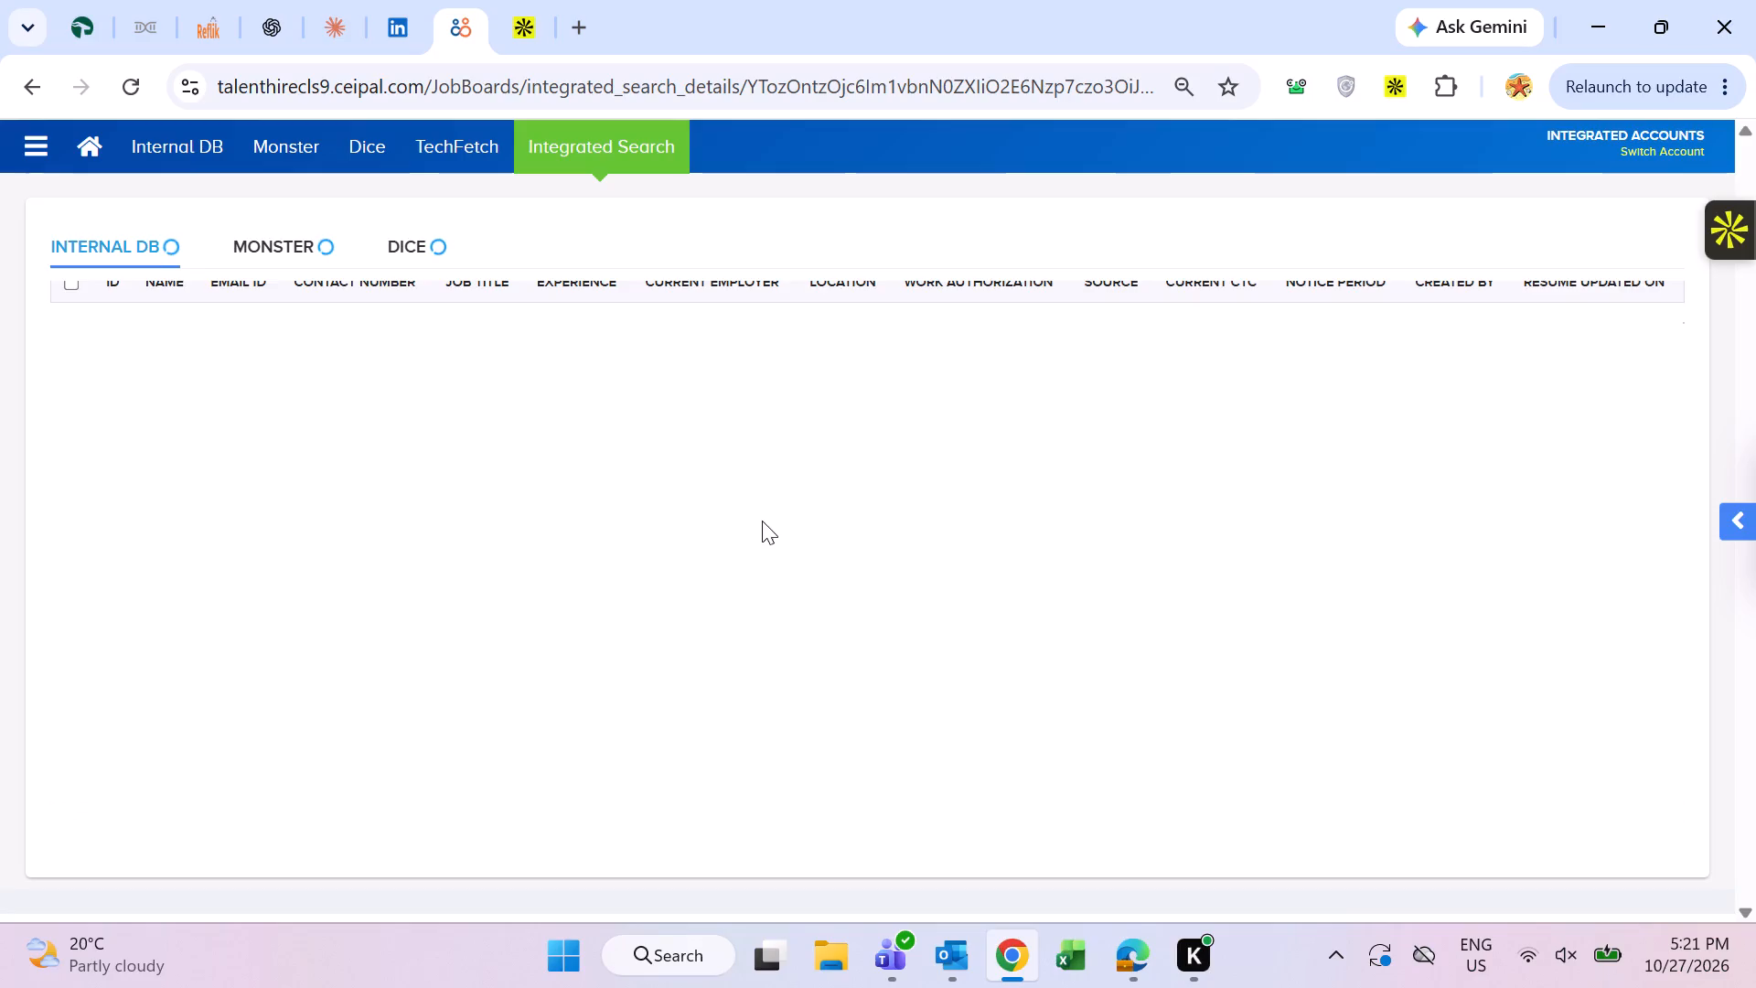
scroll(763, 519, "up", 4)
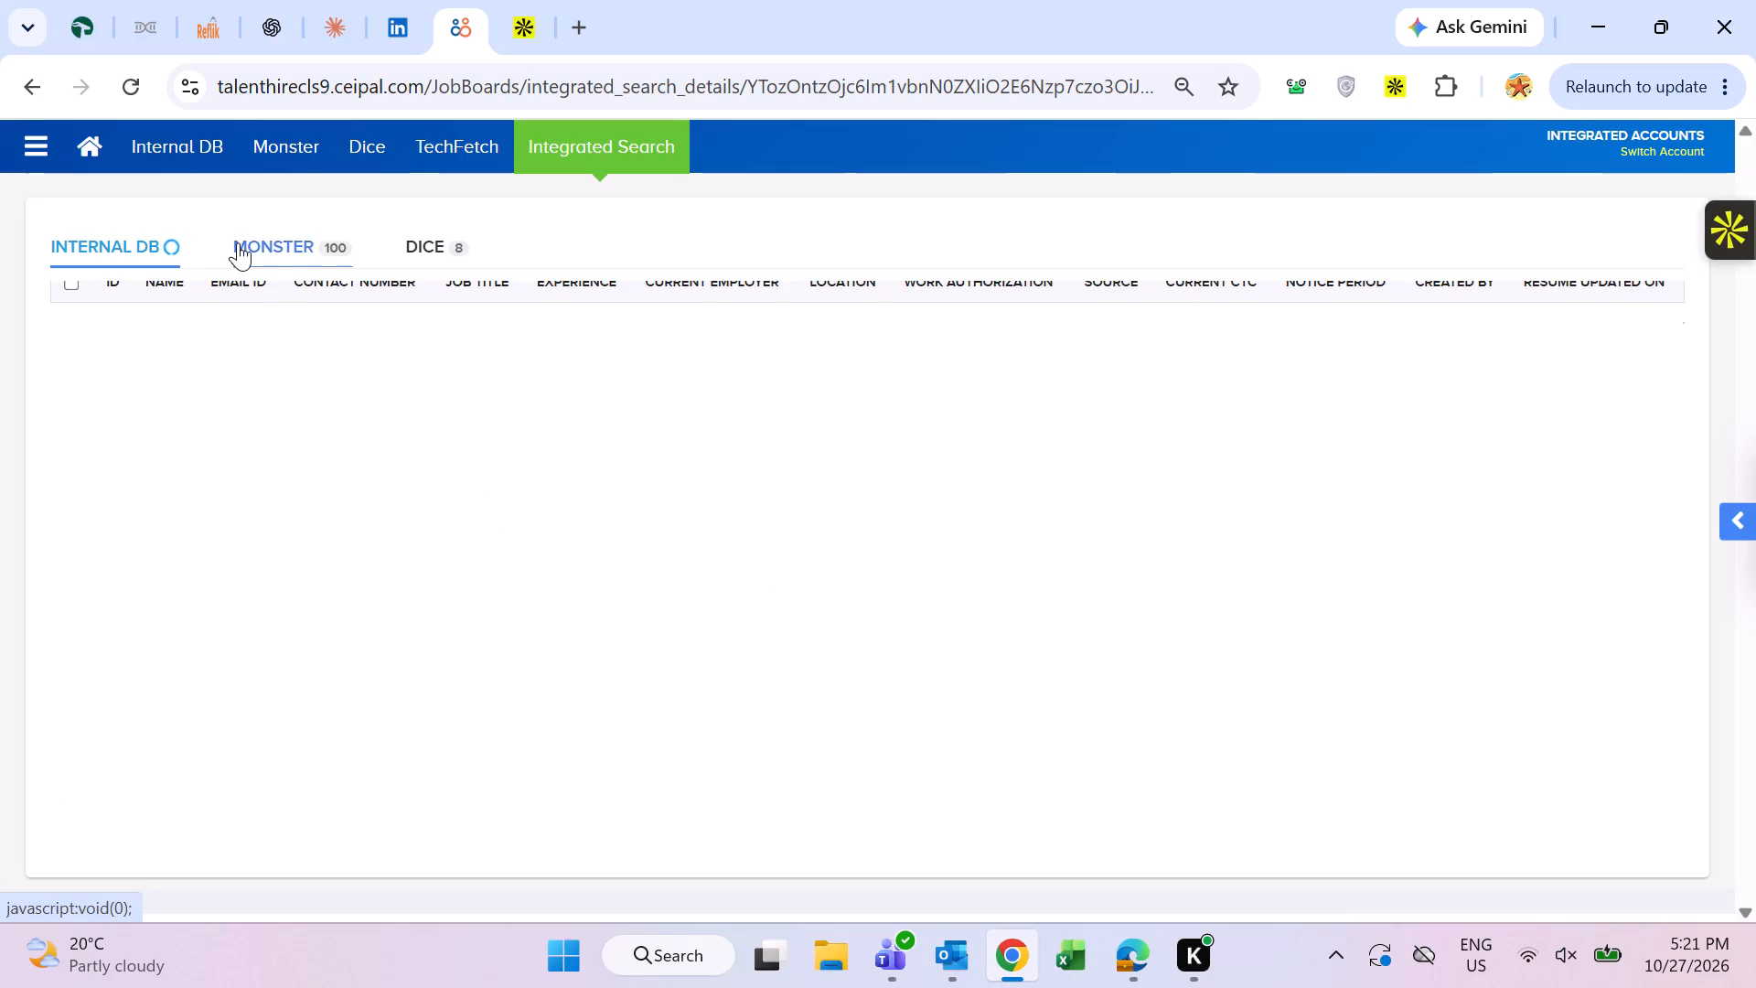
left_click(400, 236)
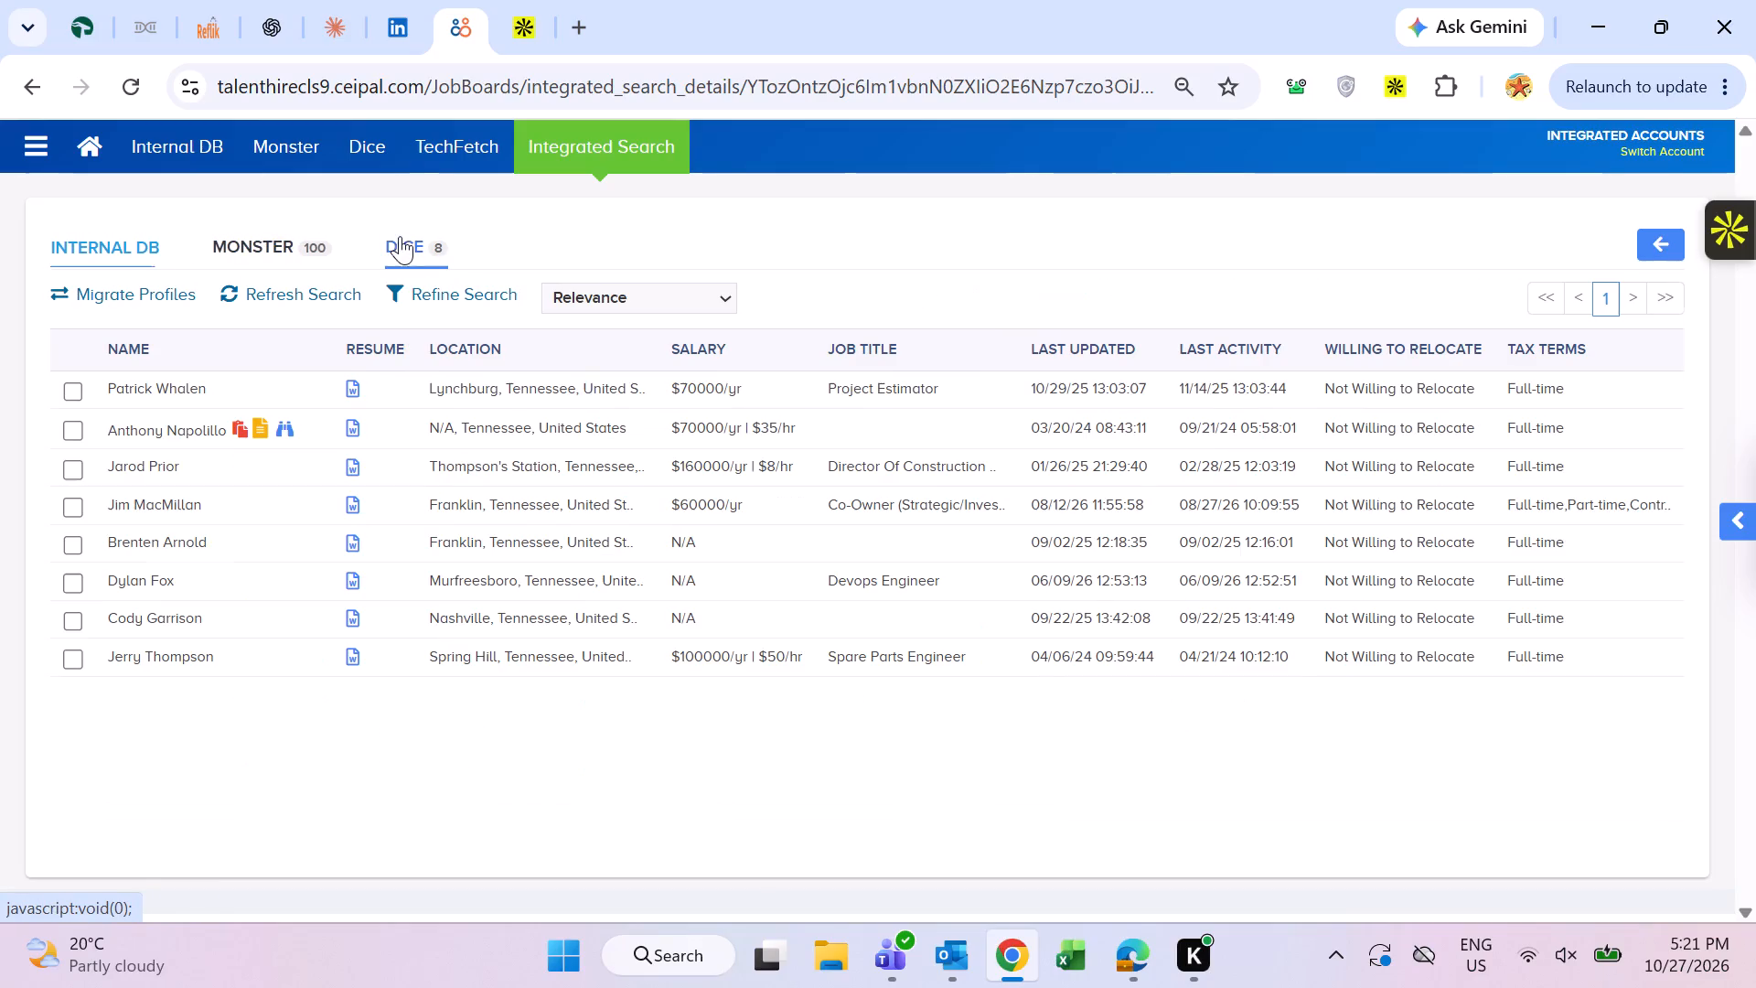
left_click(354, 390)
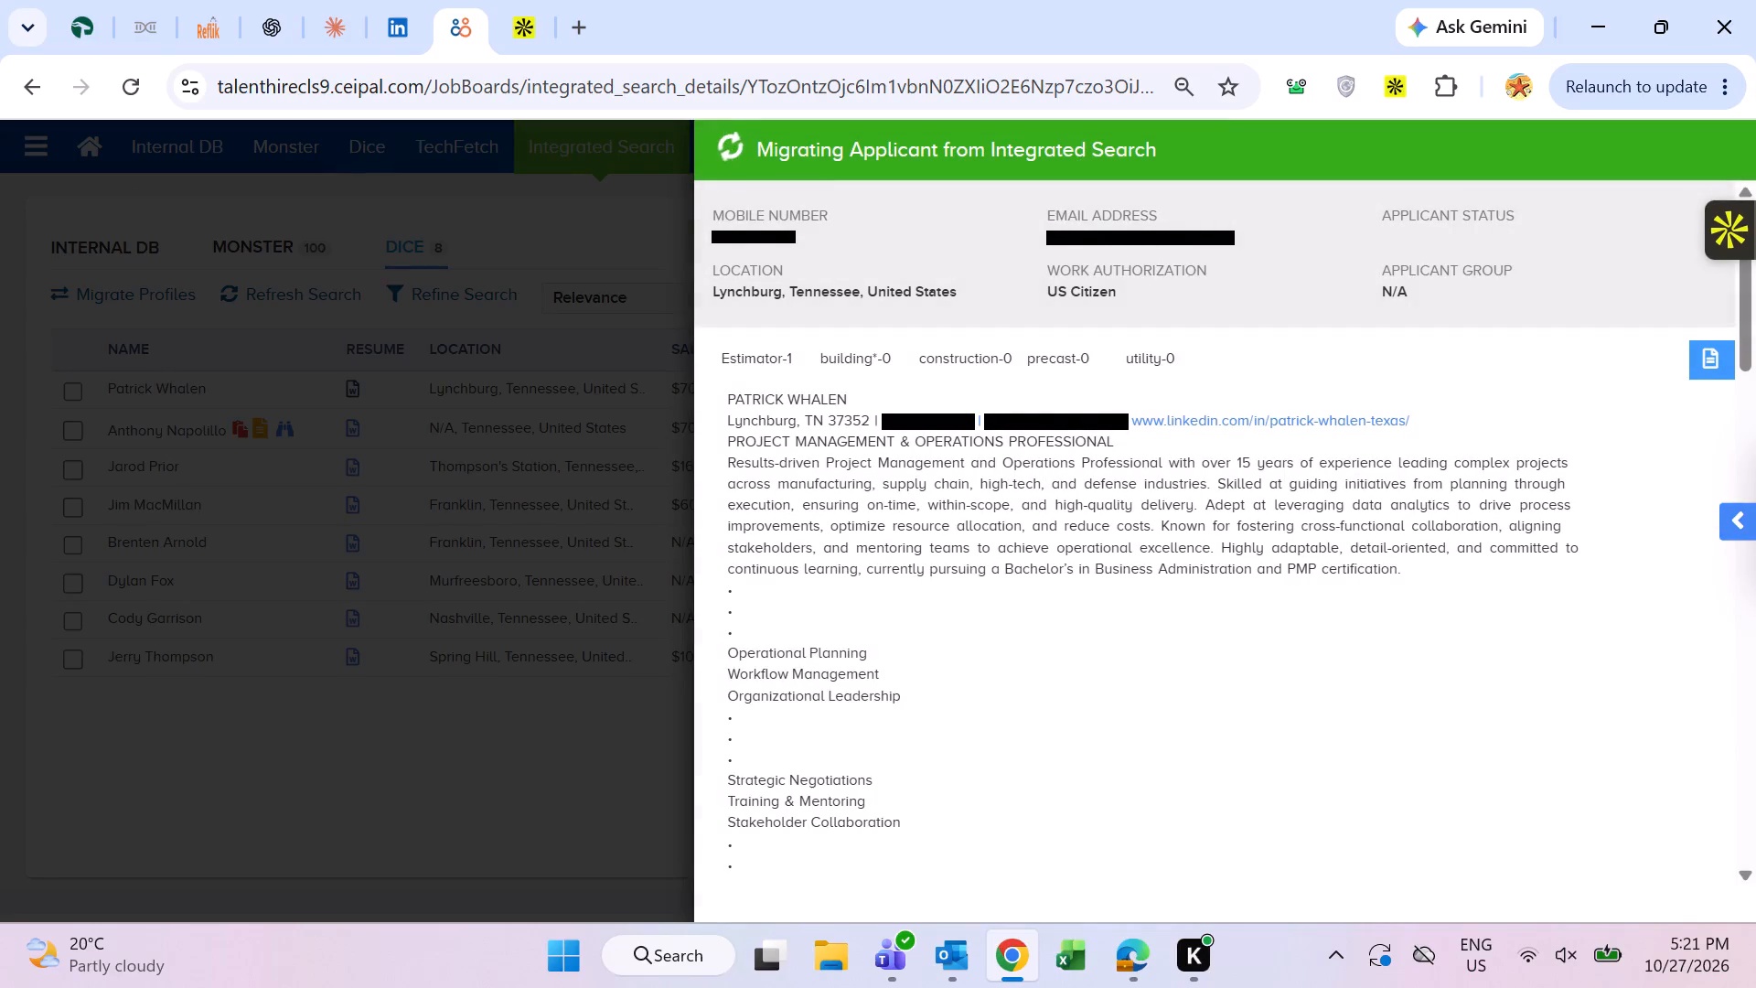
Review the Lynchburg, Tennessee applicant's resume from Dice, examining the professional summary, key skills and project estimator experience.
left_click_drag(861, 456, 917, 554)
double_click(1053, 555)
left_click_drag(1053, 555, 1050, 492)
left_click(1050, 492)
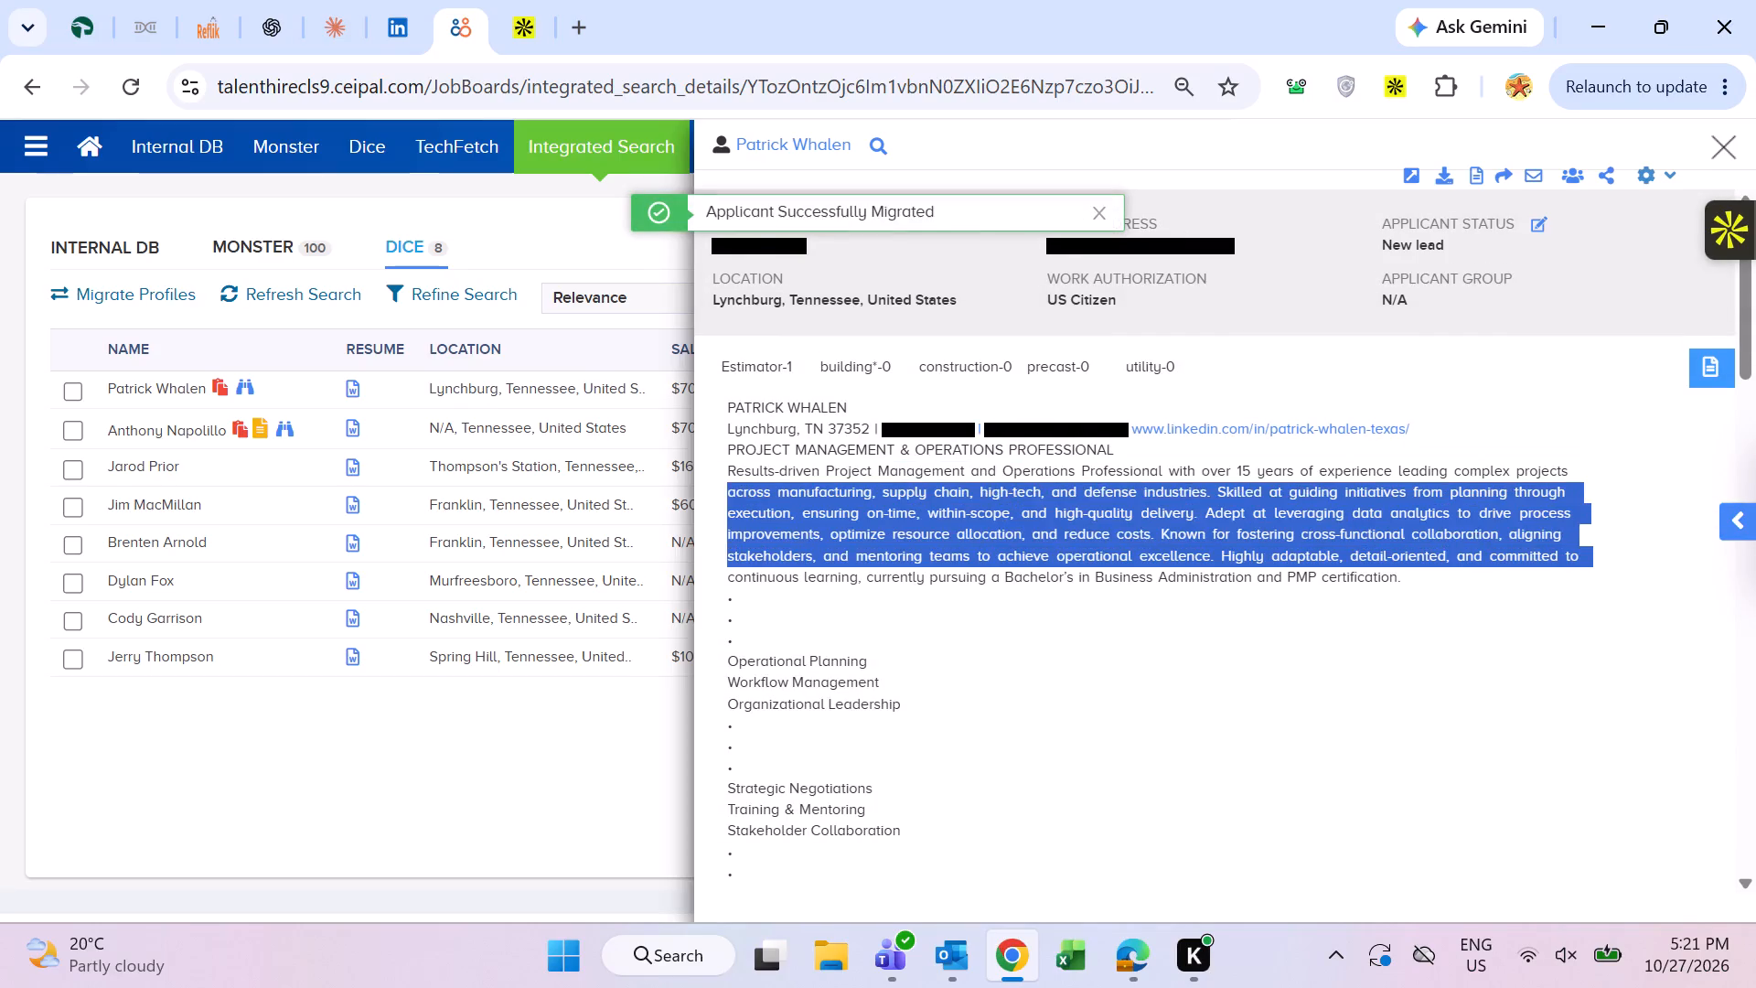
scroll(1055, 487, "down", 4)
scroll(1055, 487, "up", 2)
scroll(1055, 487, "down", 9)
scroll(1055, 487, "up", 2)
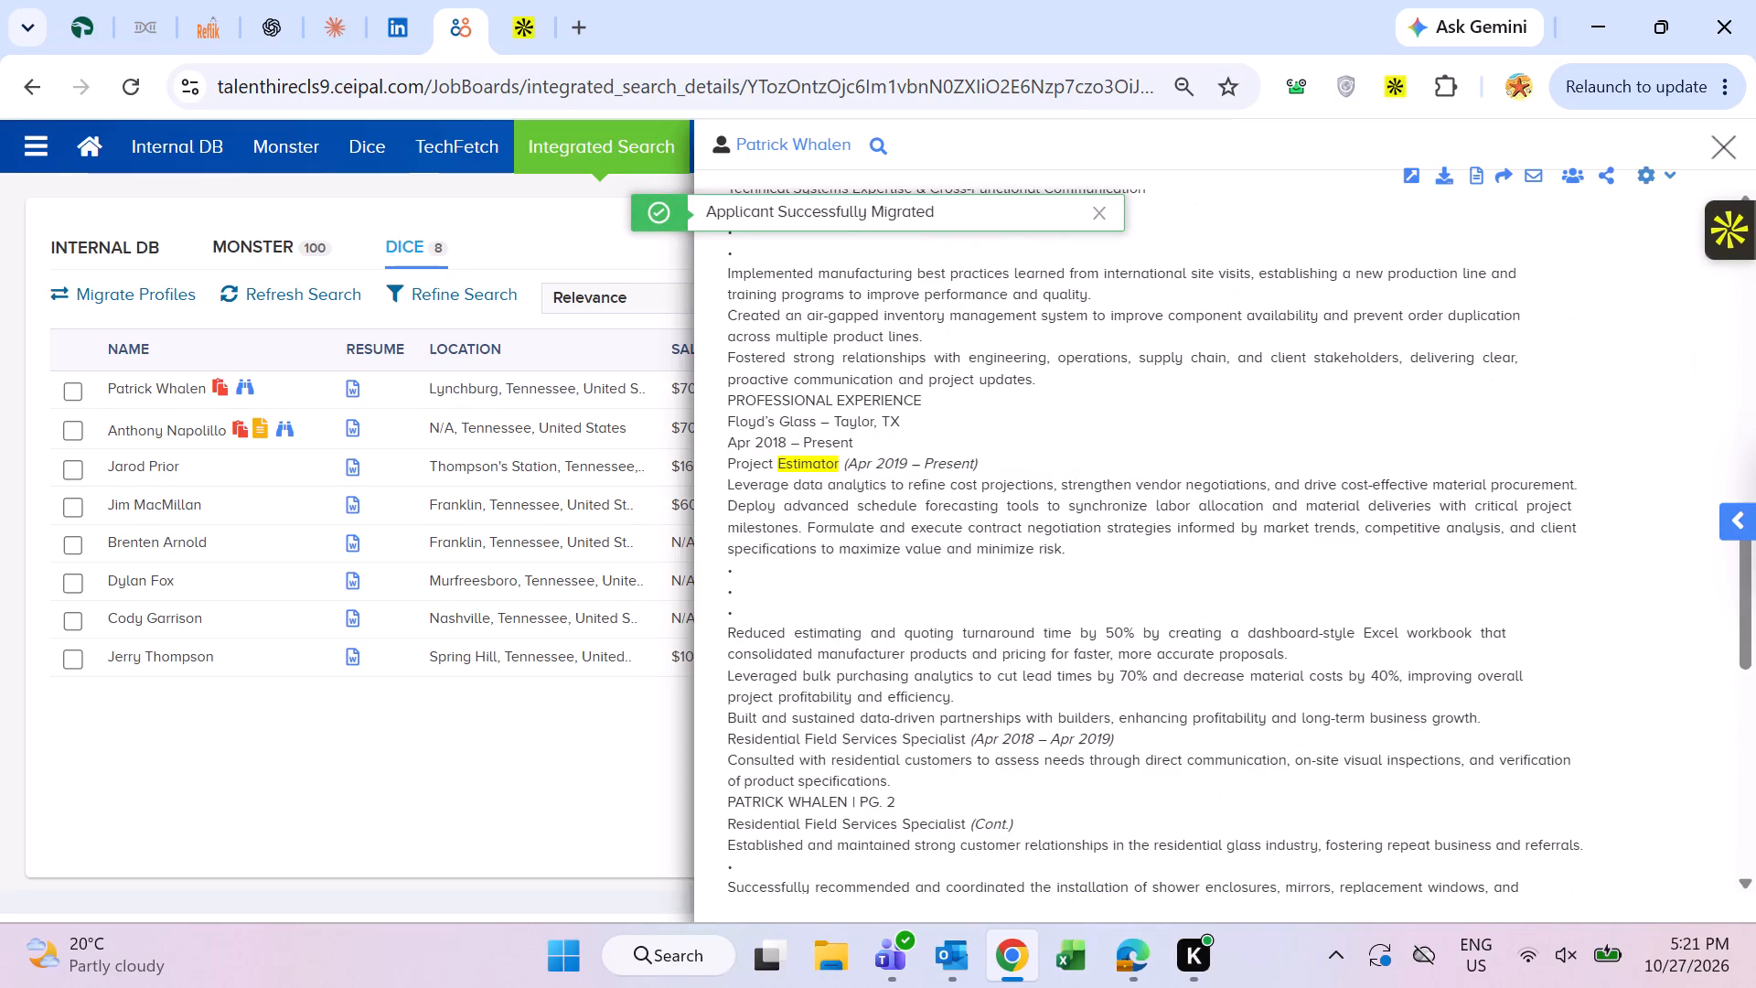
left_click_drag(900, 478, 941, 595)
left_click(1068, 546)
scroll(1068, 546, "up", 14)
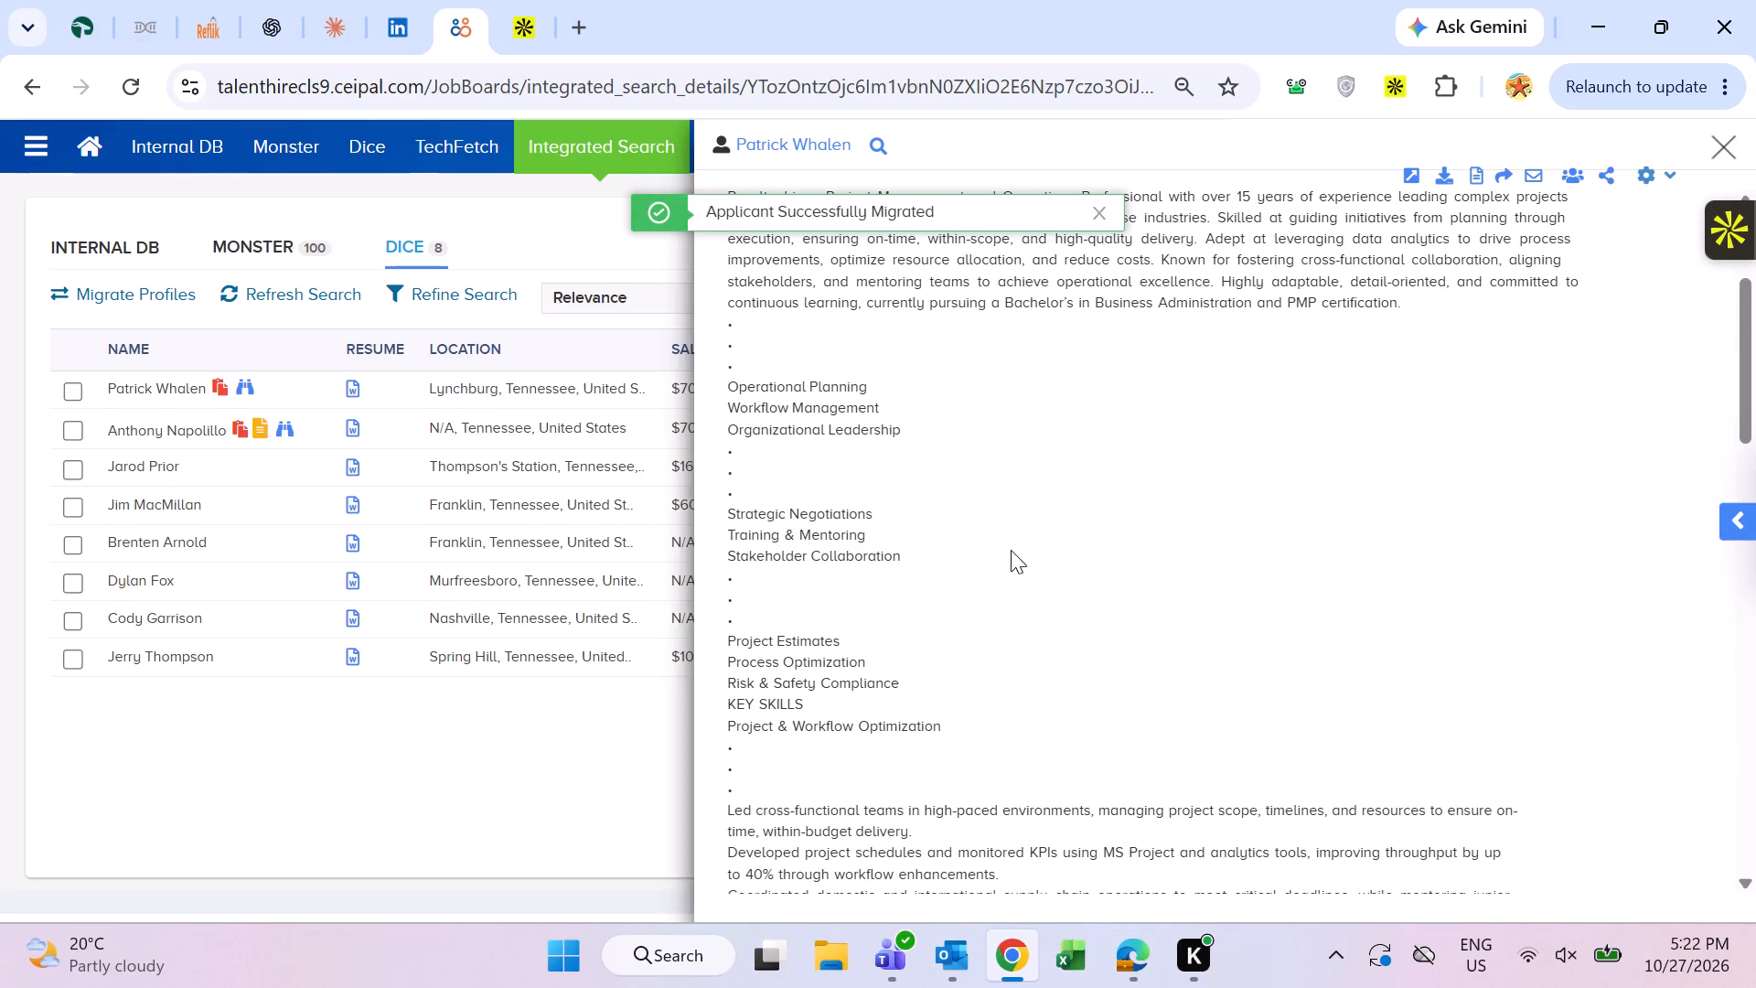
left_click_drag(851, 512, 867, 533)
left_click(872, 536)
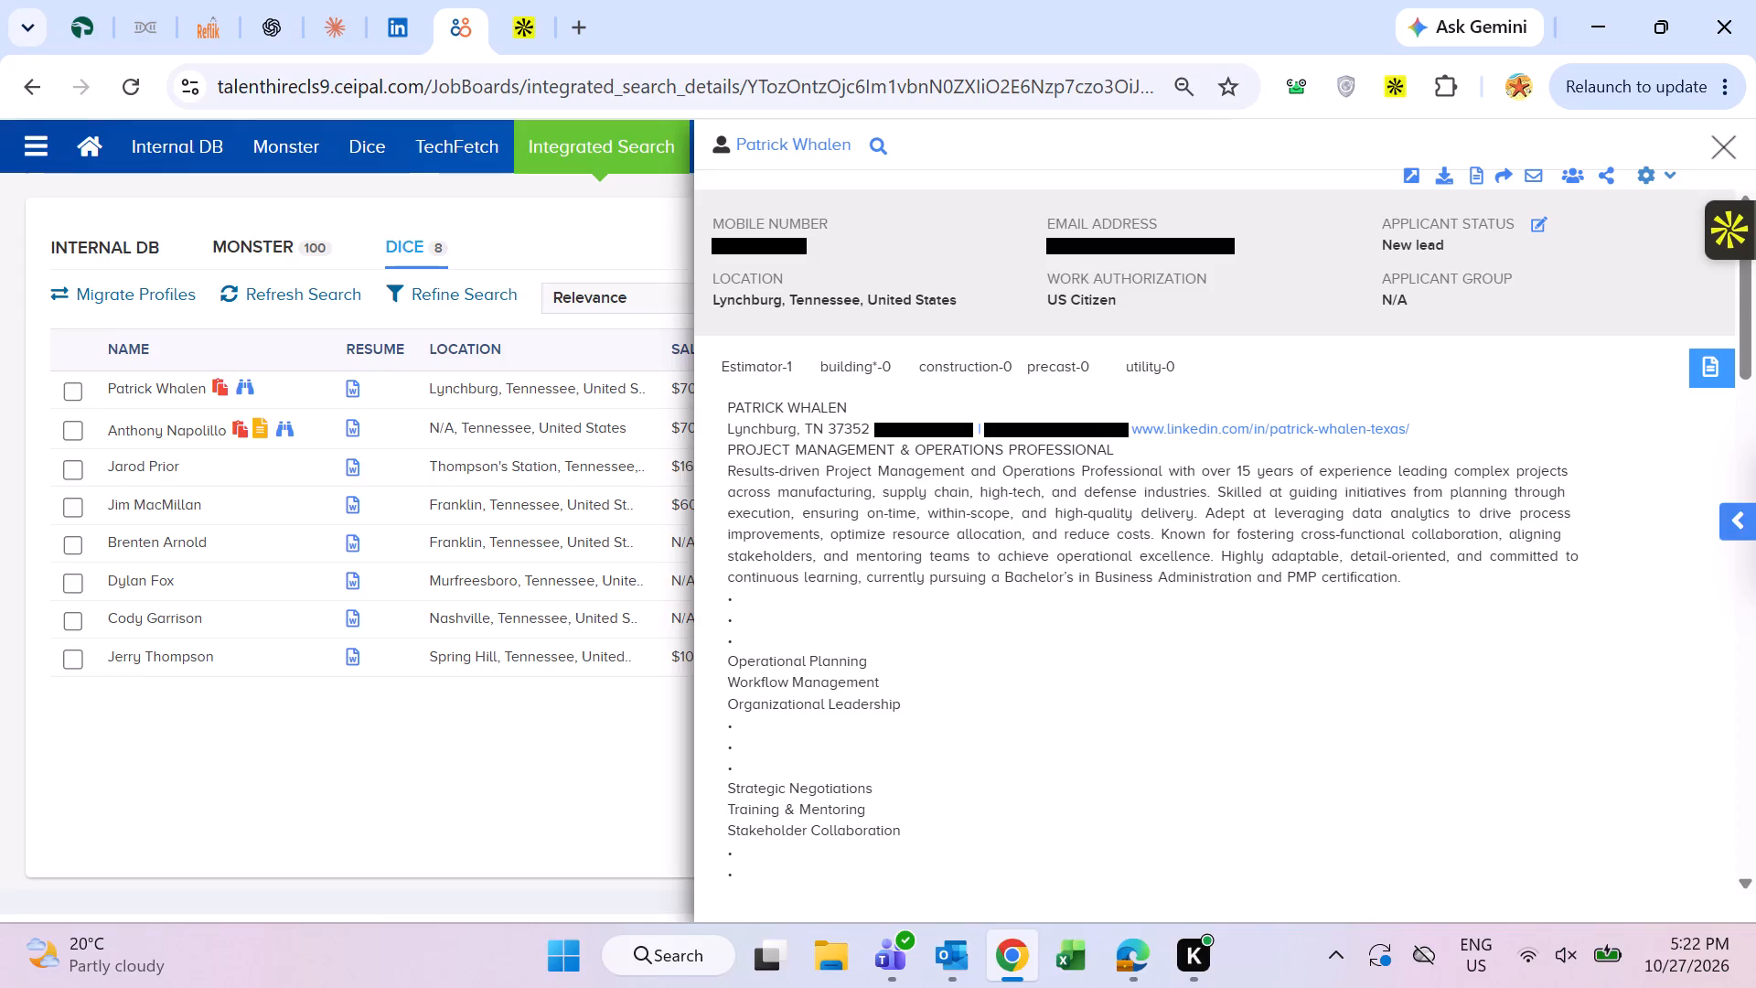
Read the professional summary paragraph of the Lynchburg applicant's resume closely to judge the fit for the Estimator / Project Manager role.
double_click(842, 474)
left_click_drag(842, 474, 918, 632)
left_click(995, 586)
double_click(1000, 578)
left_click_drag(1000, 578, 980, 481)
double_click(980, 470)
left_click_drag(980, 470, 1020, 536)
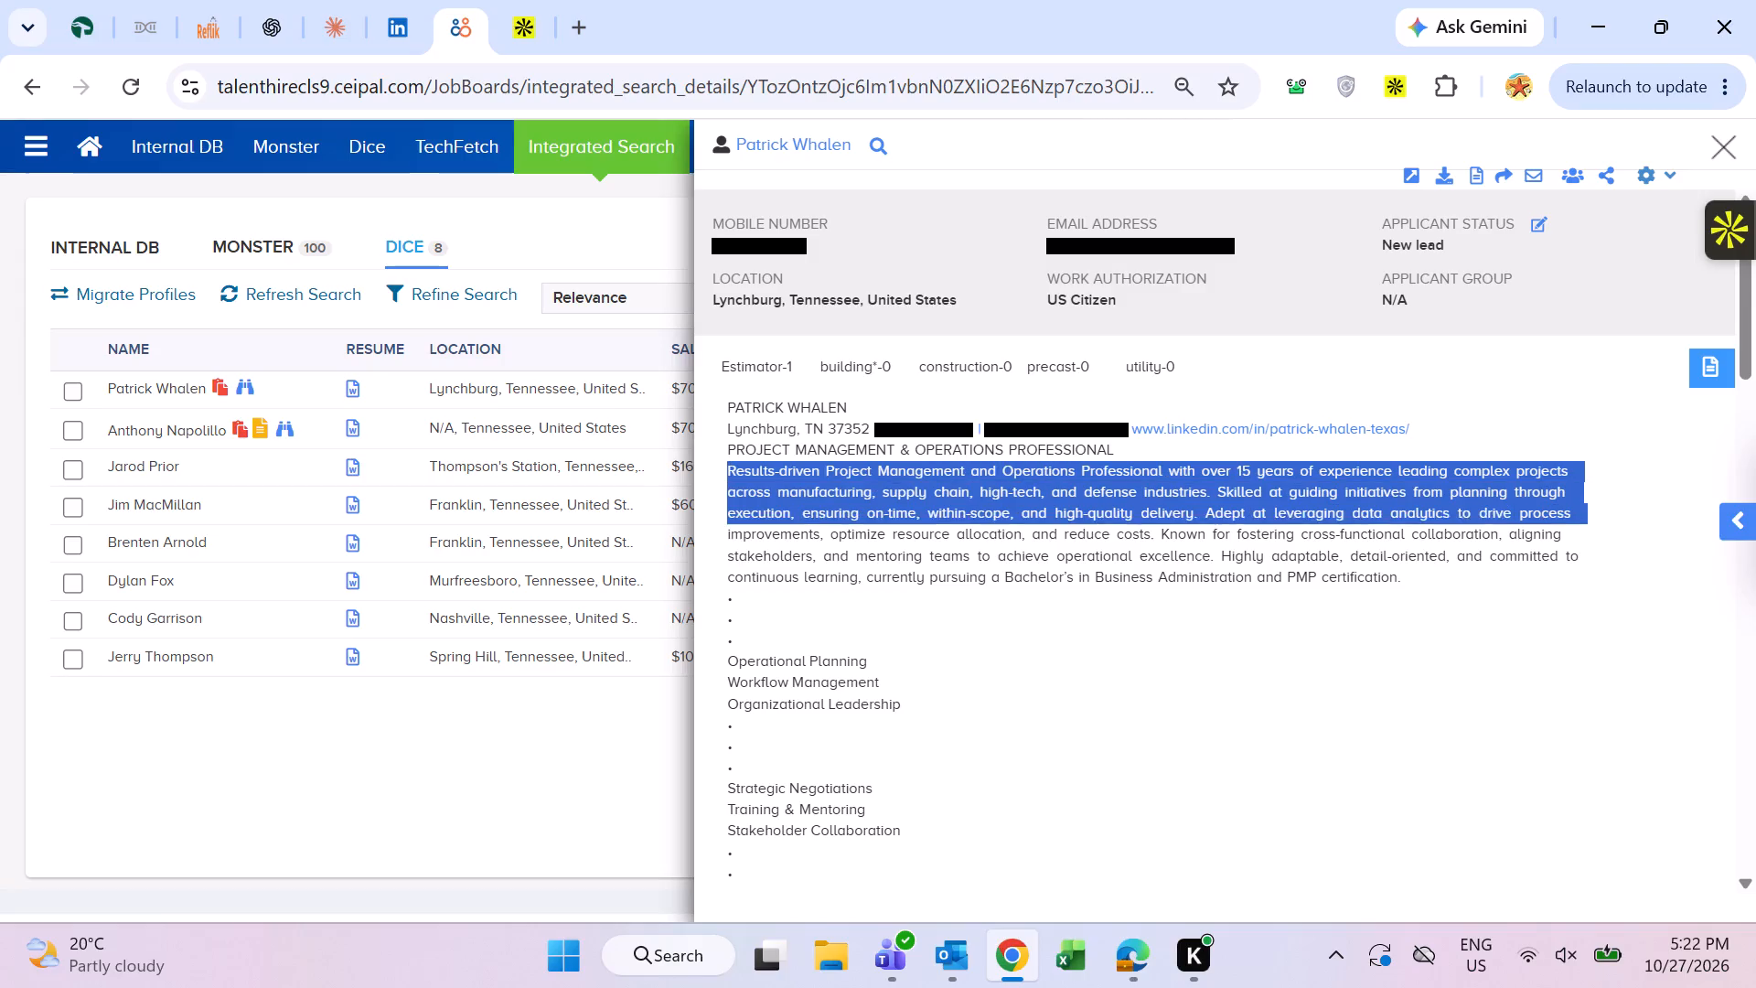
left_click_drag(1020, 536, 1026, 553)
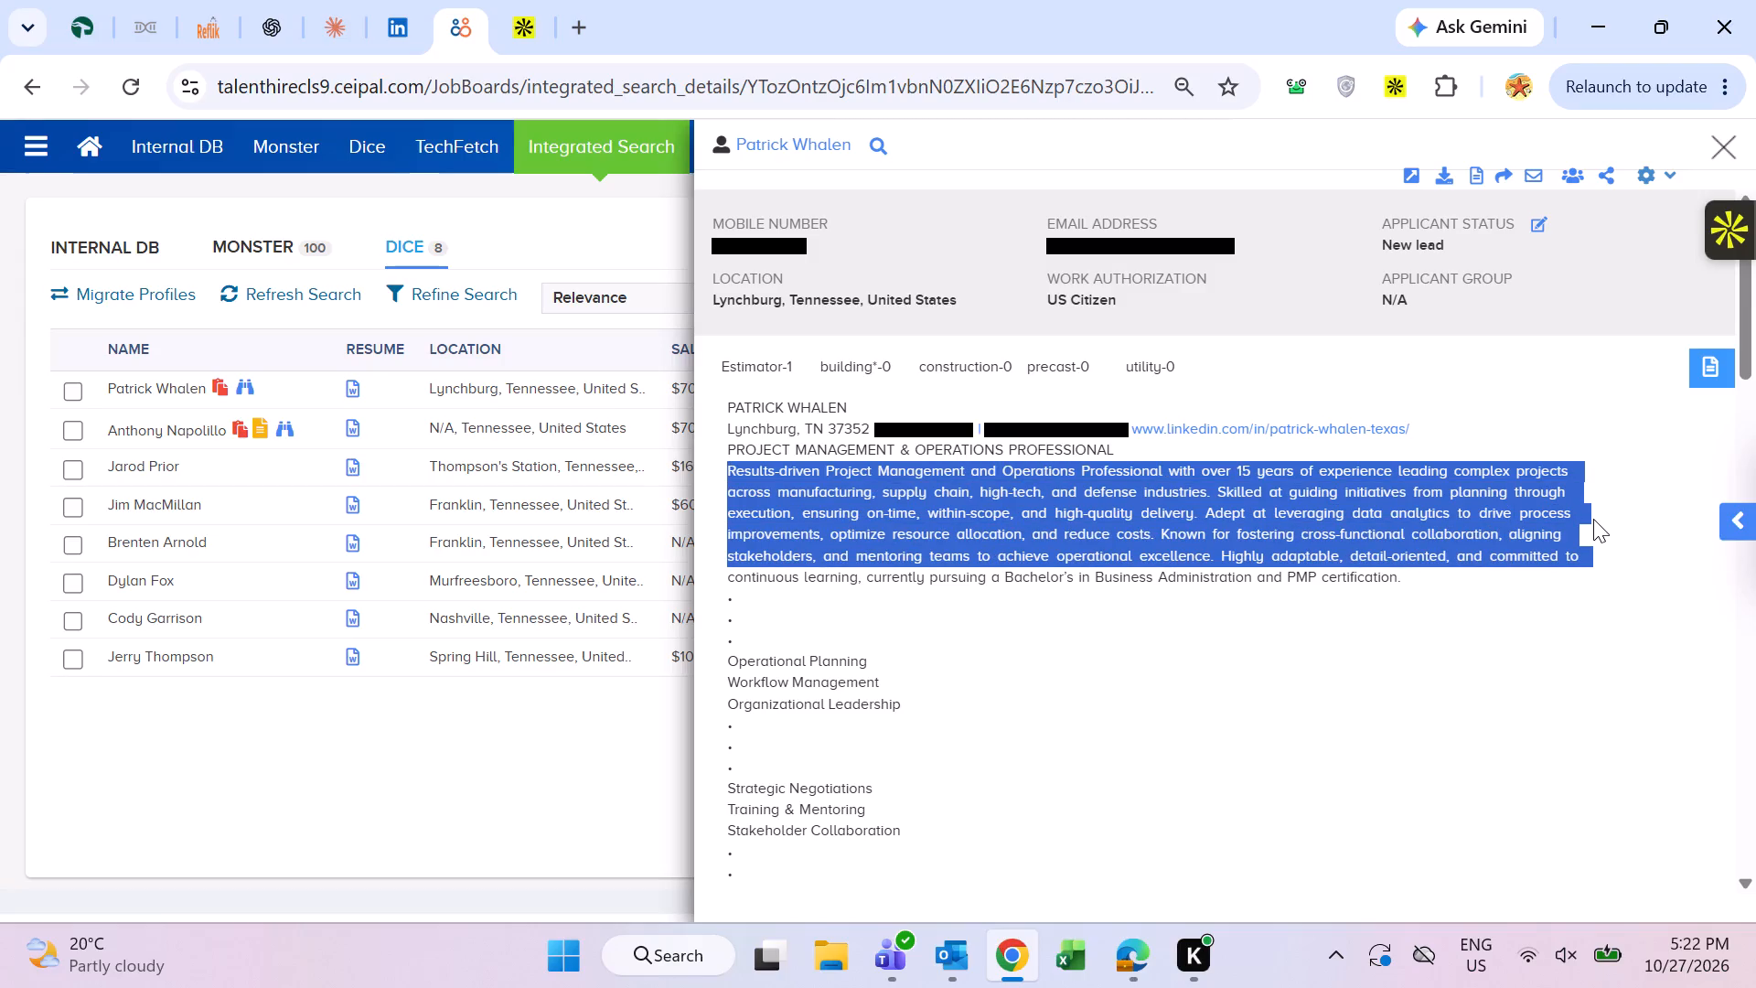
double_click(1558, 551)
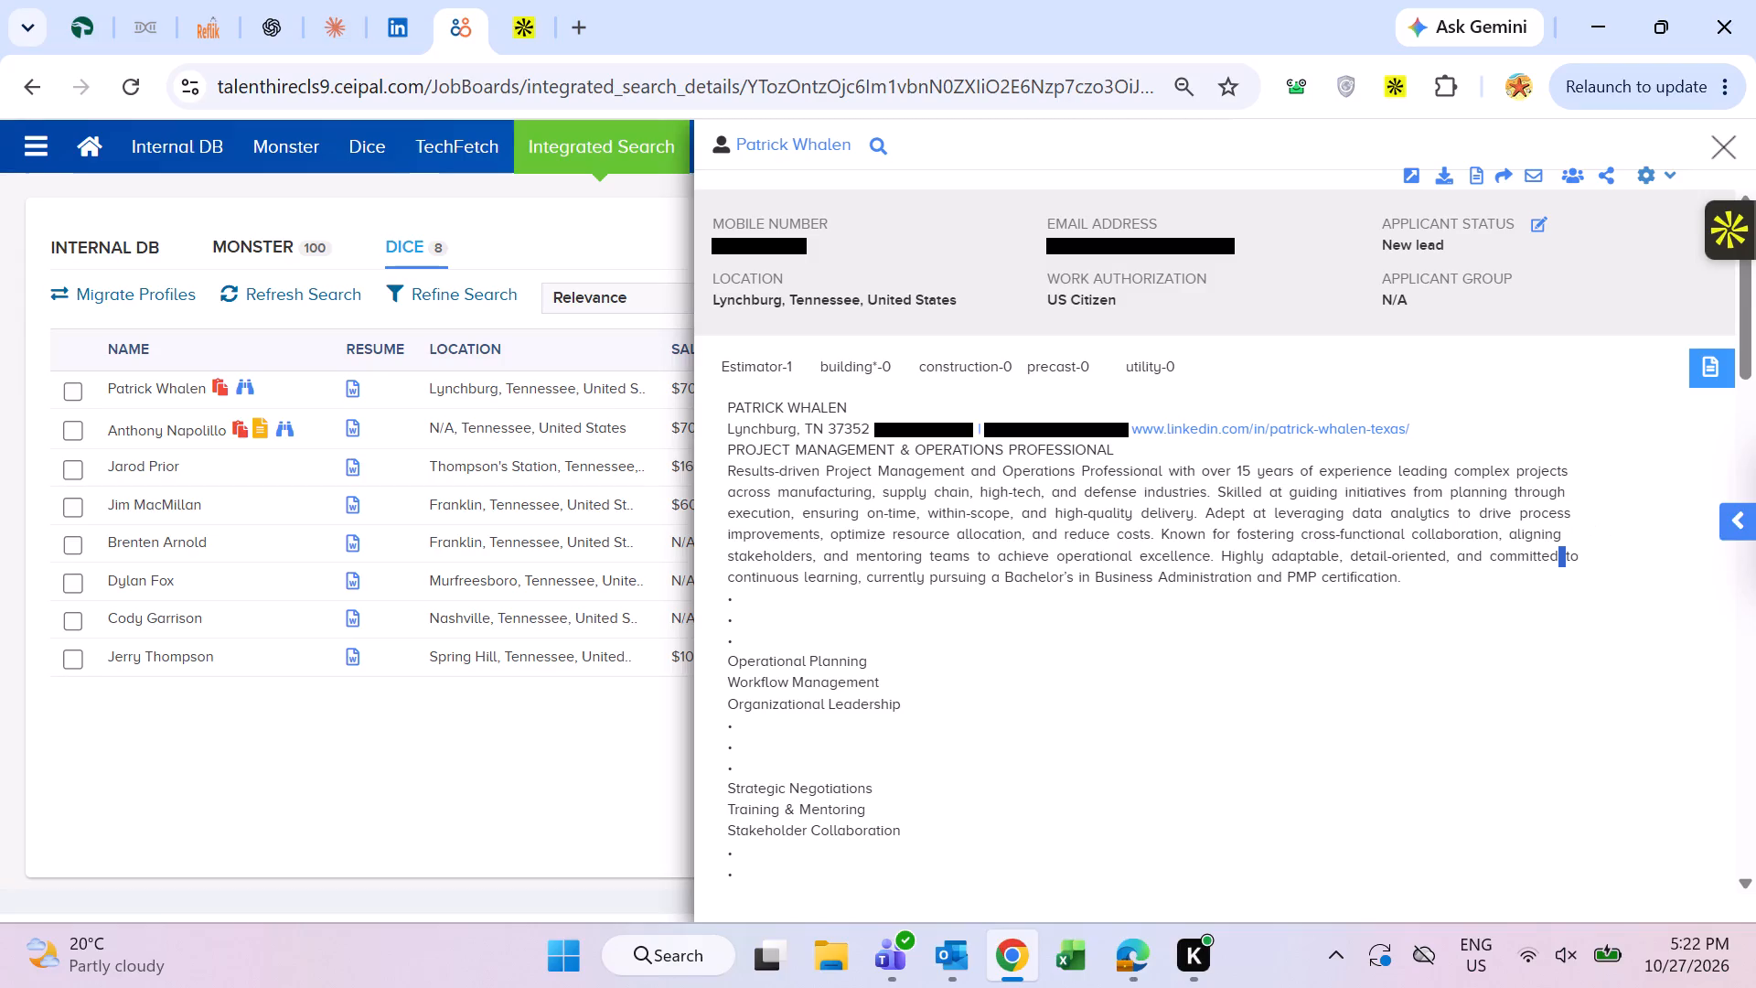
left_click_drag(1613, 550, 809, 493)
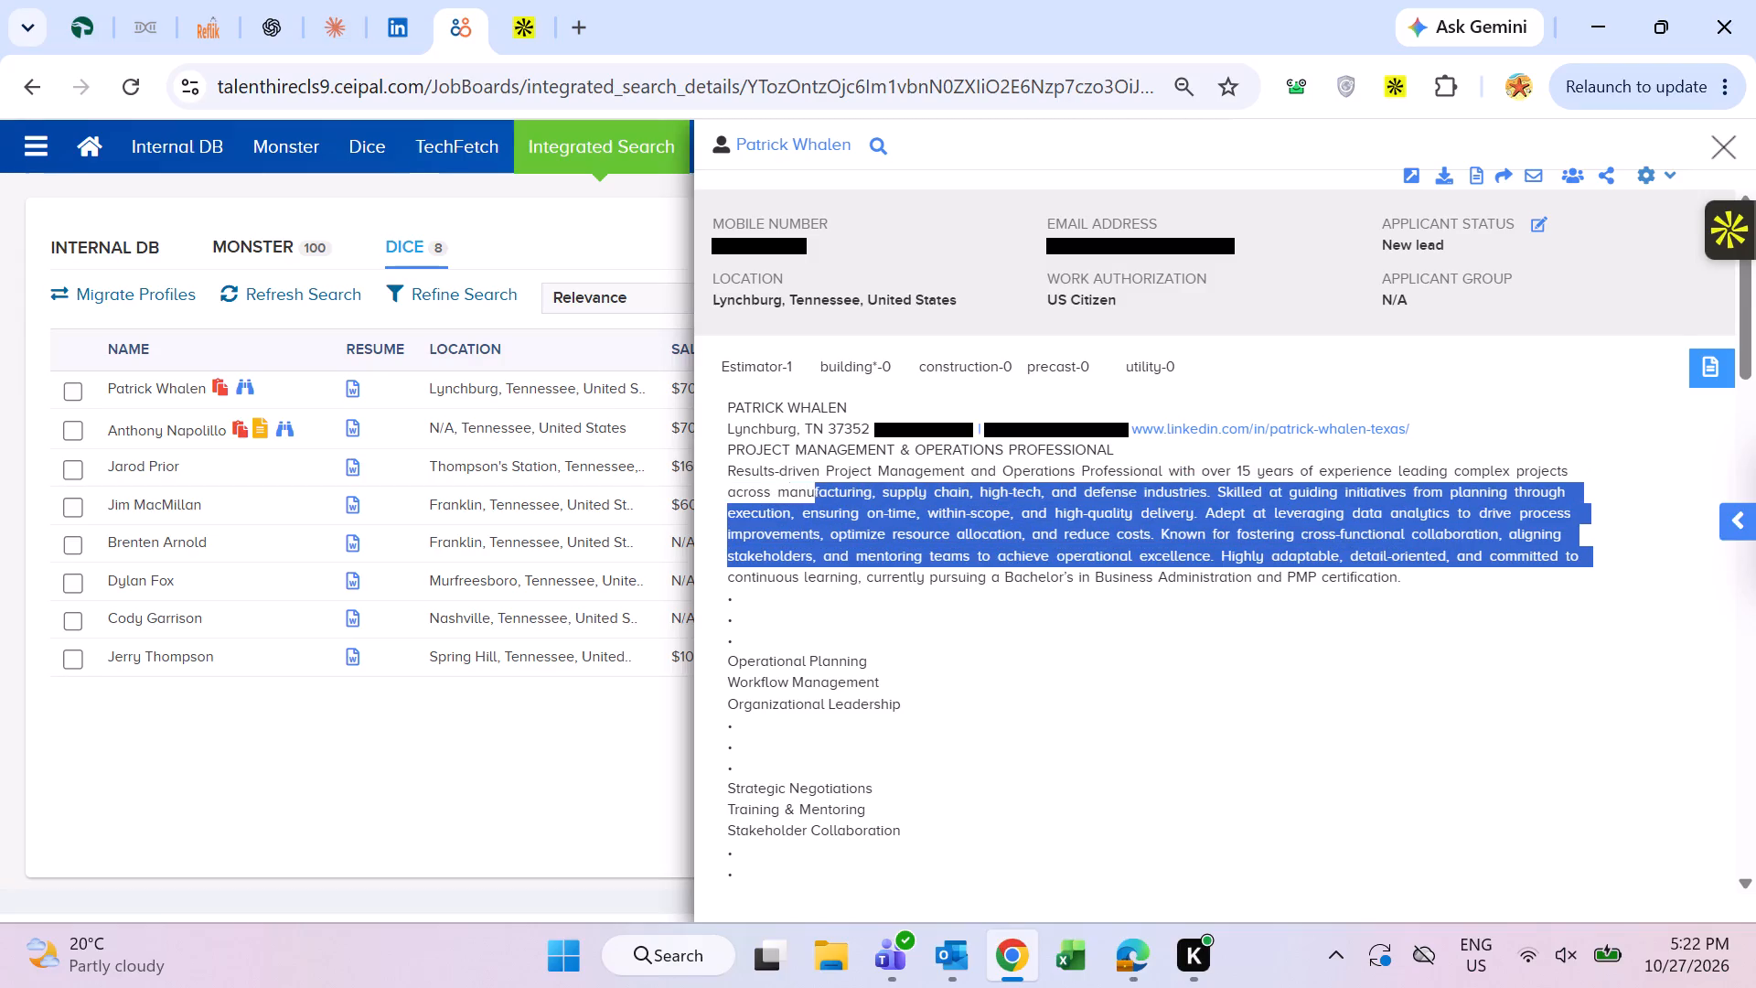
left_click_drag(809, 493, 730, 457)
left_click(730, 457)
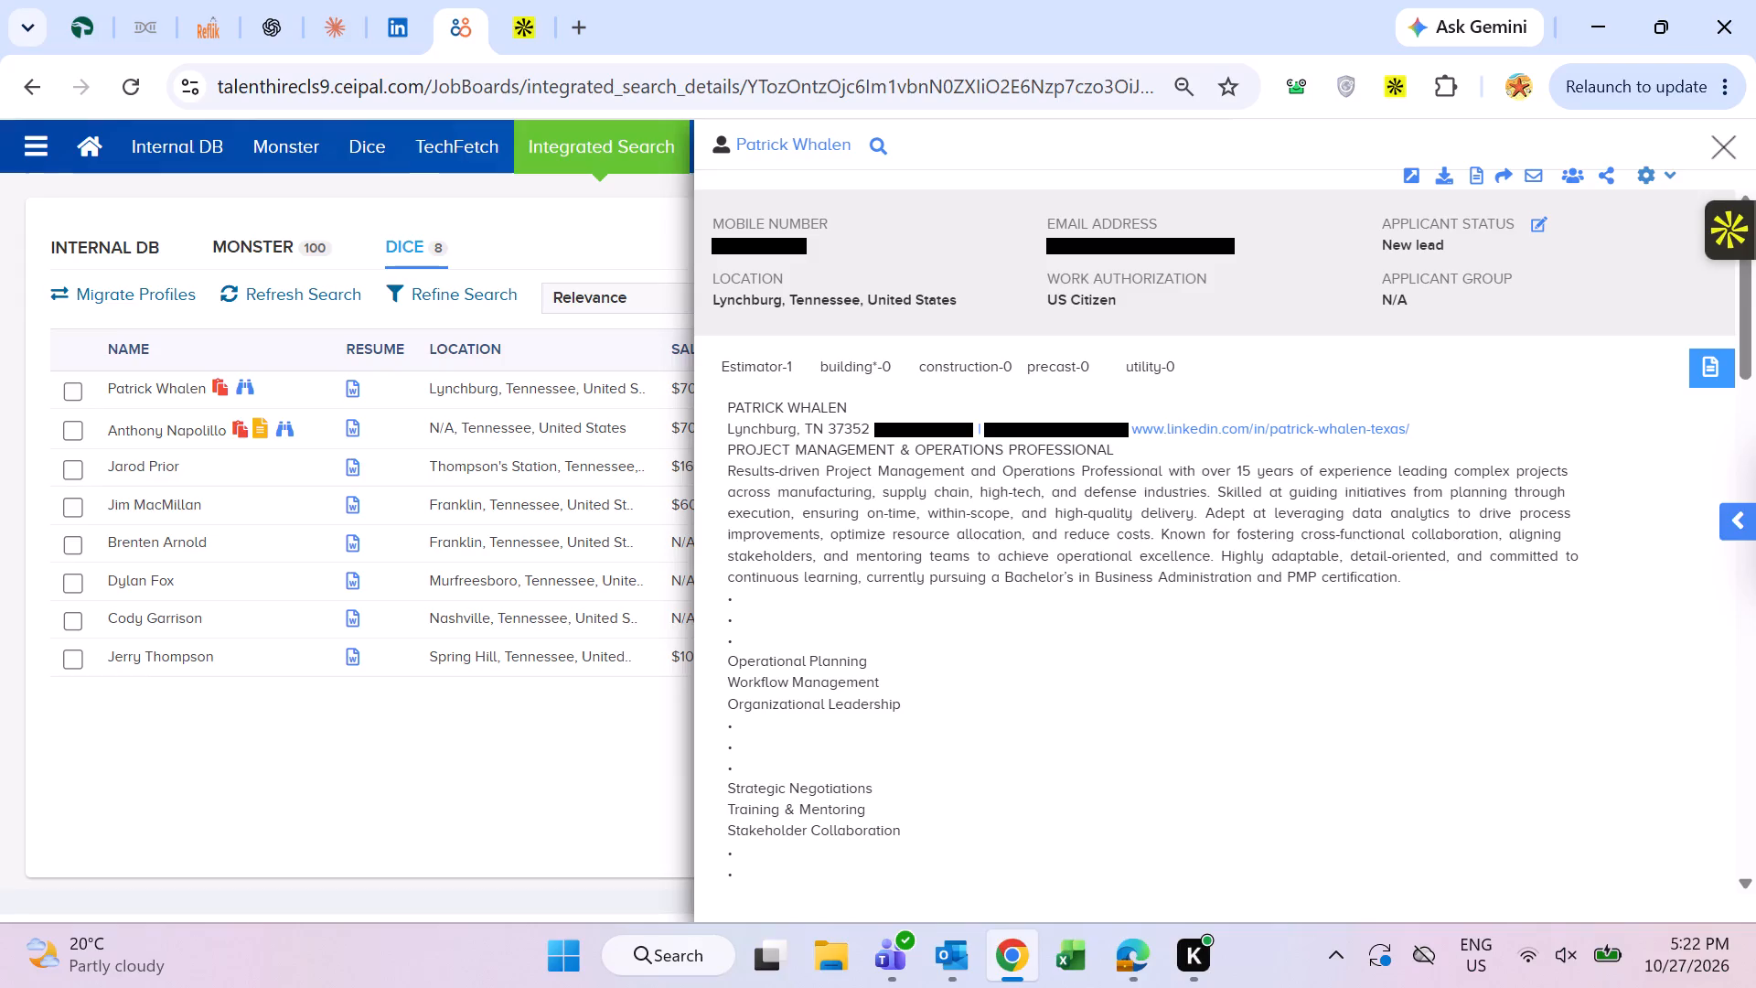
left_click_drag(730, 451, 1135, 544)
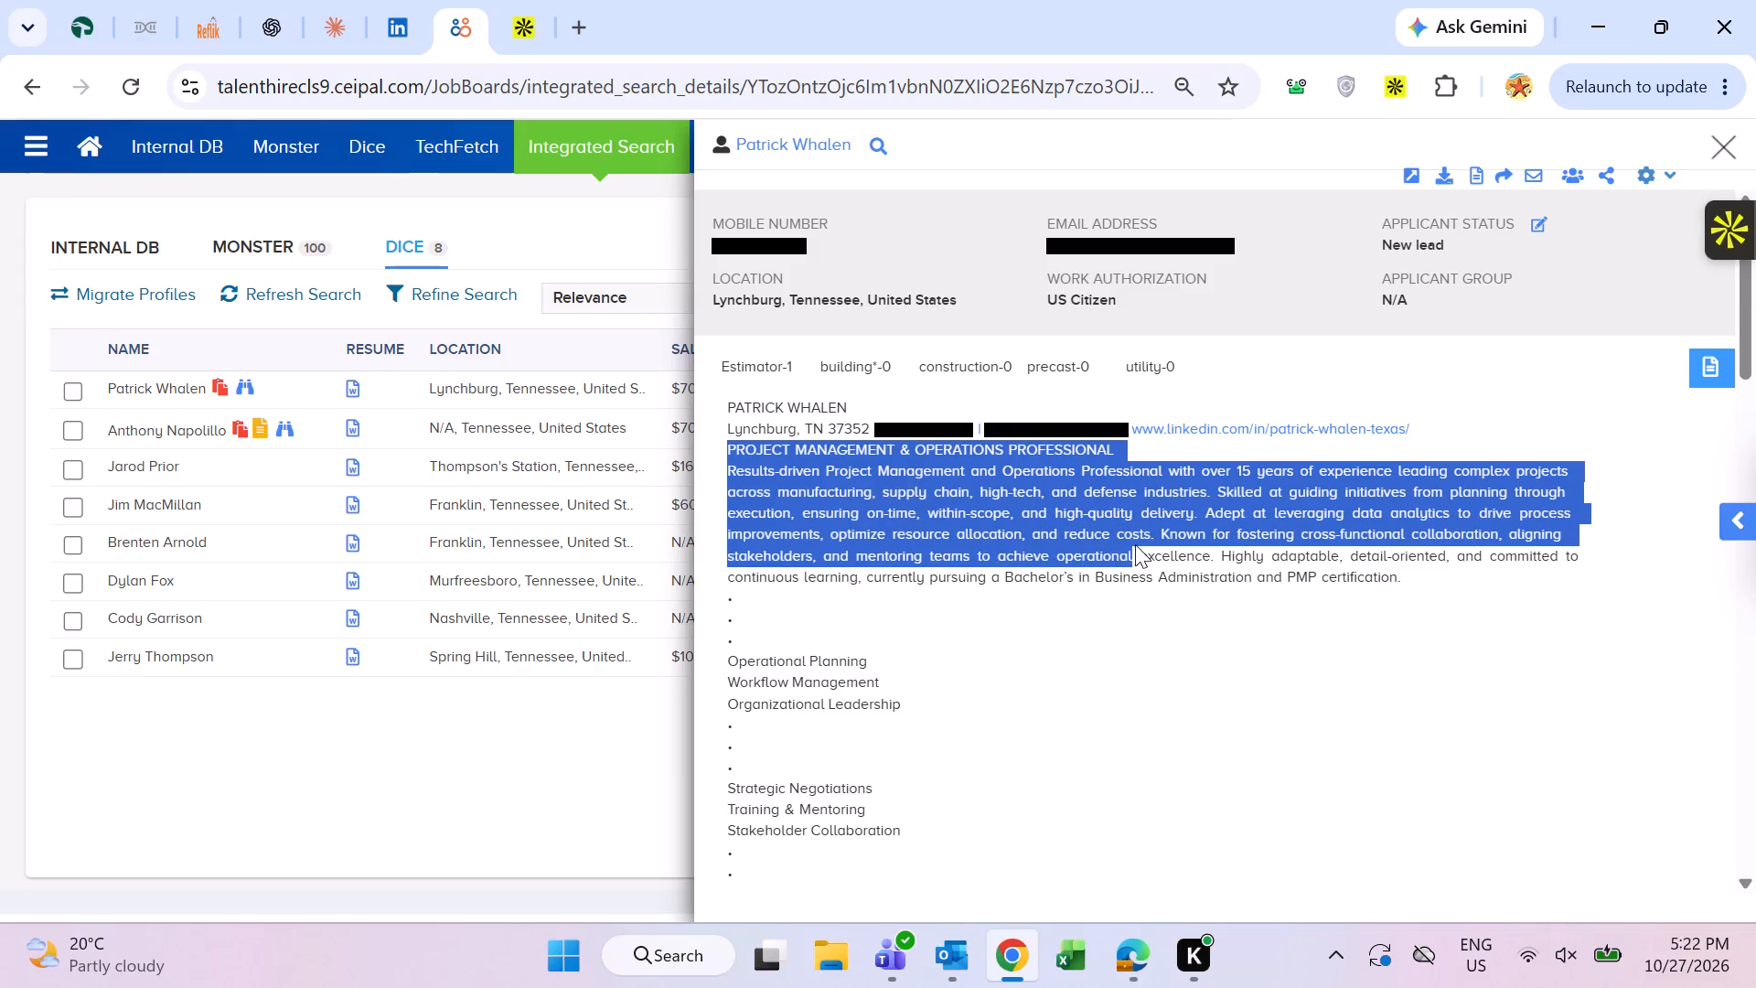
left_click_drag(1135, 544, 1130, 578)
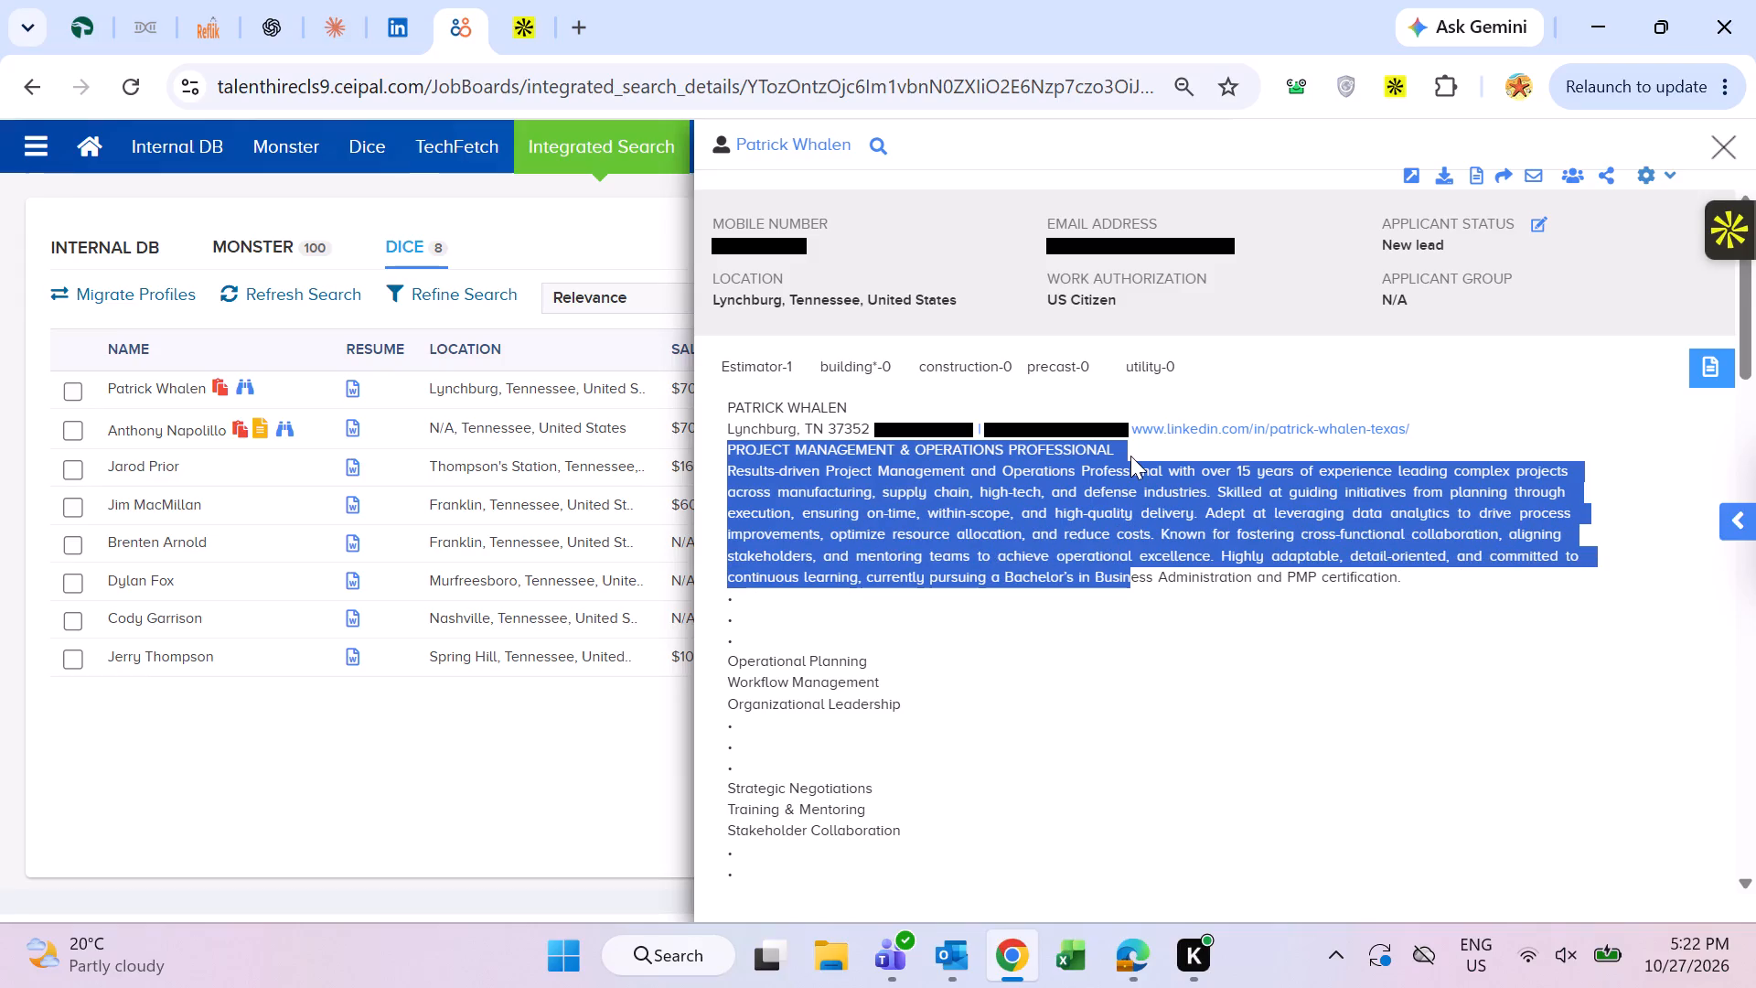
scroll(1128, 456, "down", 1)
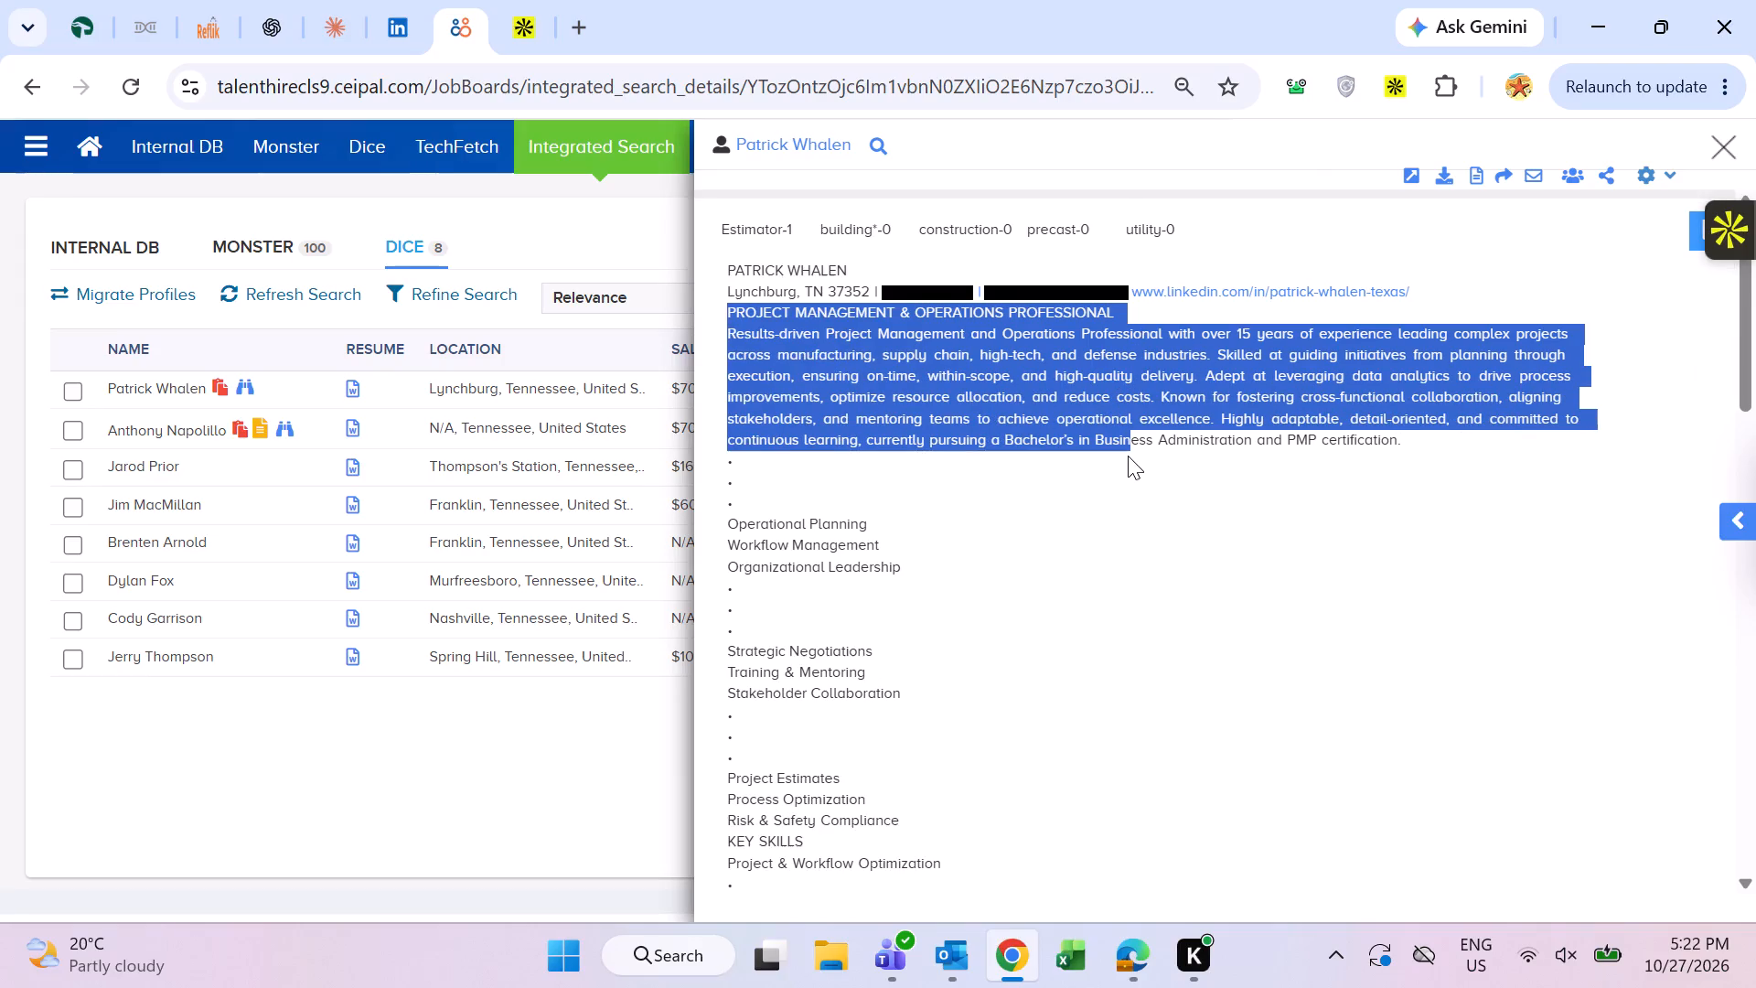
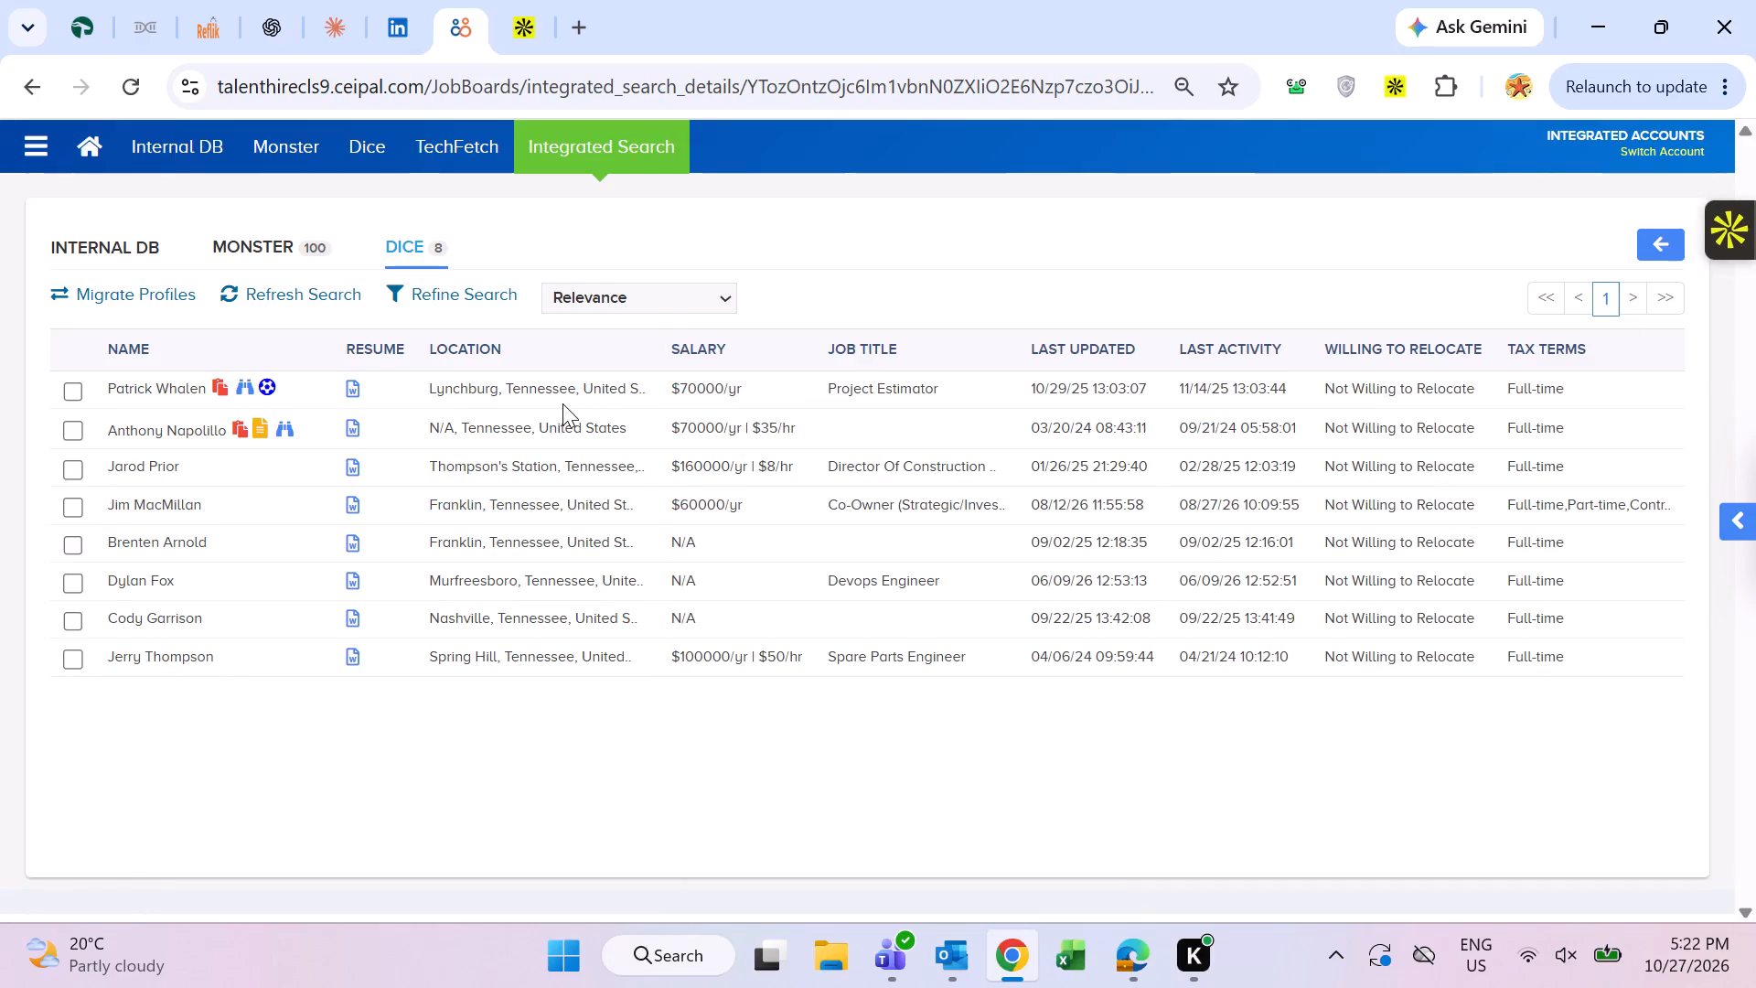
Check the note details of the second Dice candidate, the one with no city listed in Tennessee, and close the comments.
left_click(261, 429)
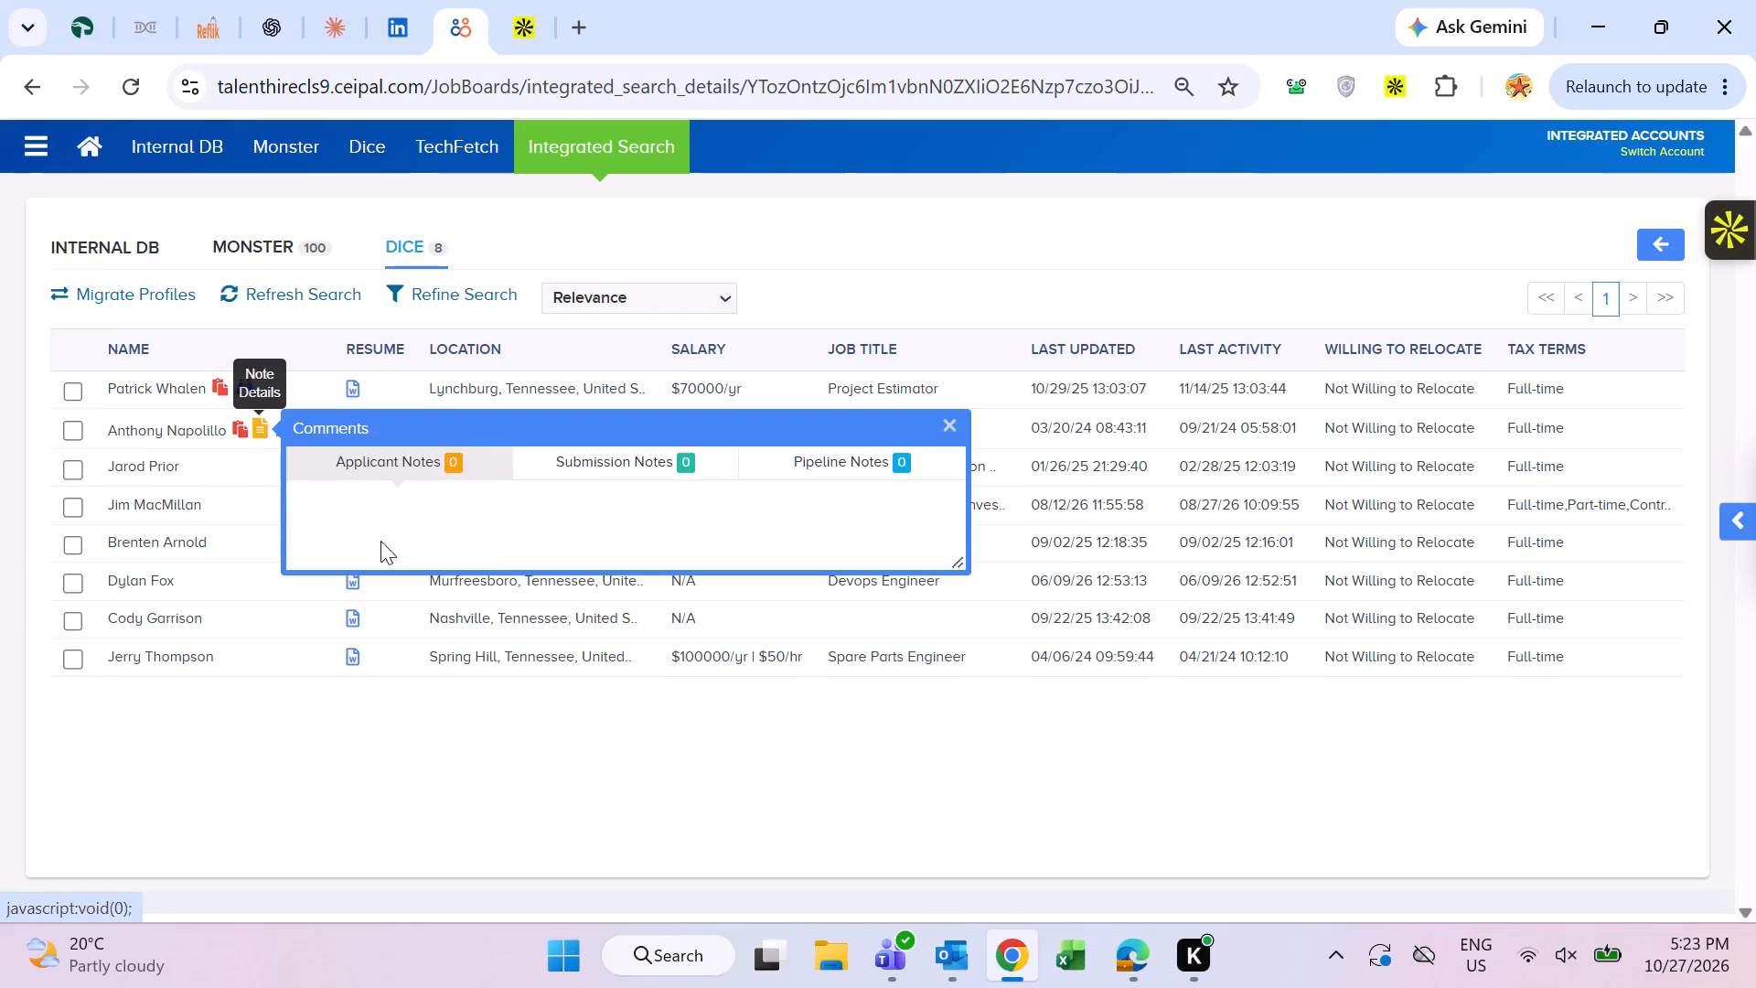
left_click(950, 427)
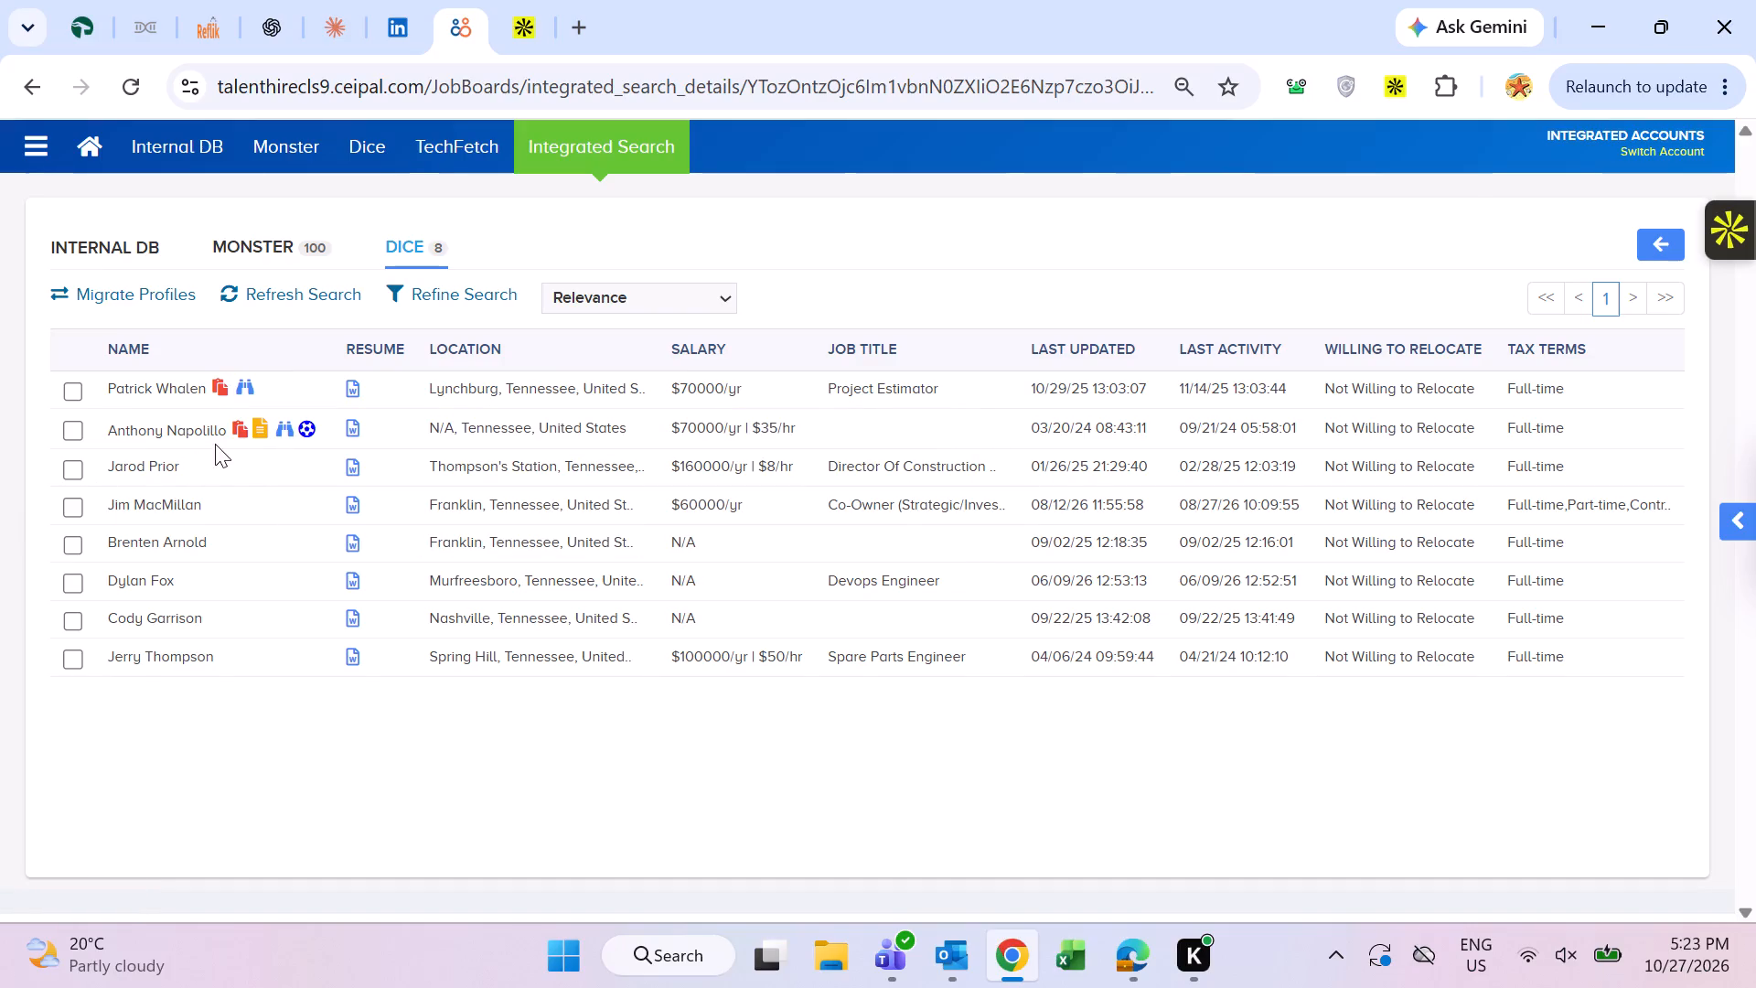
Open the quick view of the second Dice applicant, a Construction Manager, and review the contact details and the Expertise and Achievements section.
left_click(283, 430)
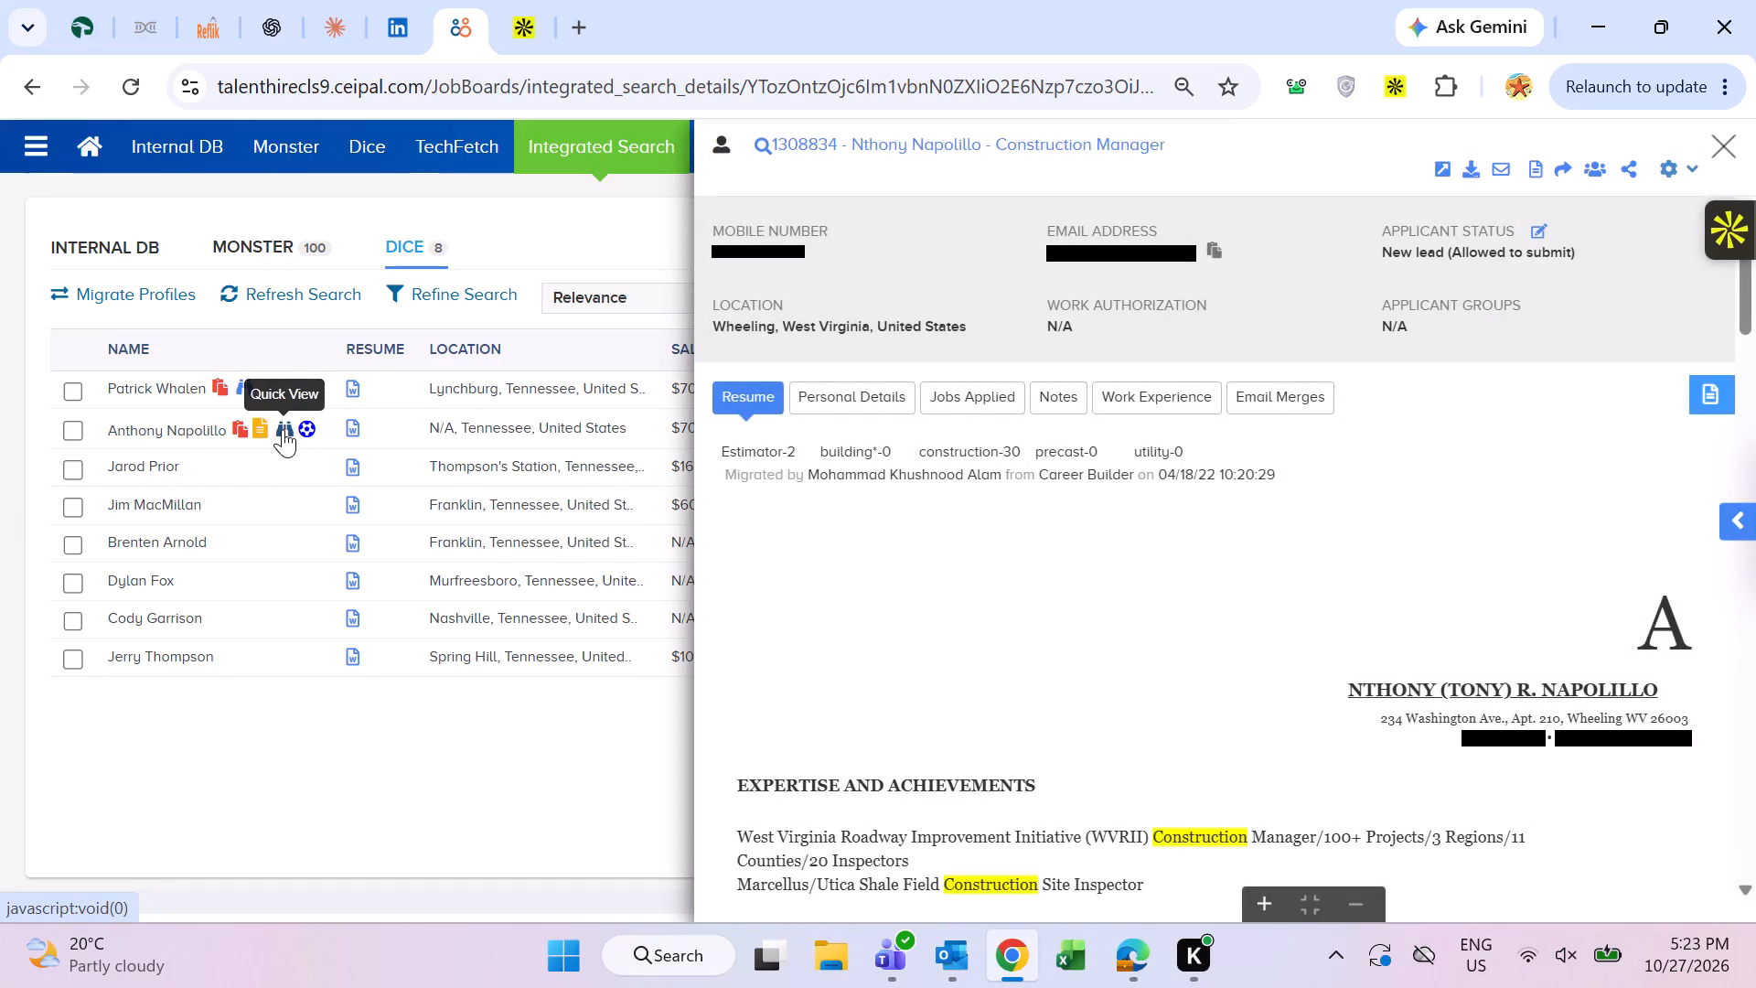
left_click_drag(1047, 534, 1117, 706)
left_click(1064, 669)
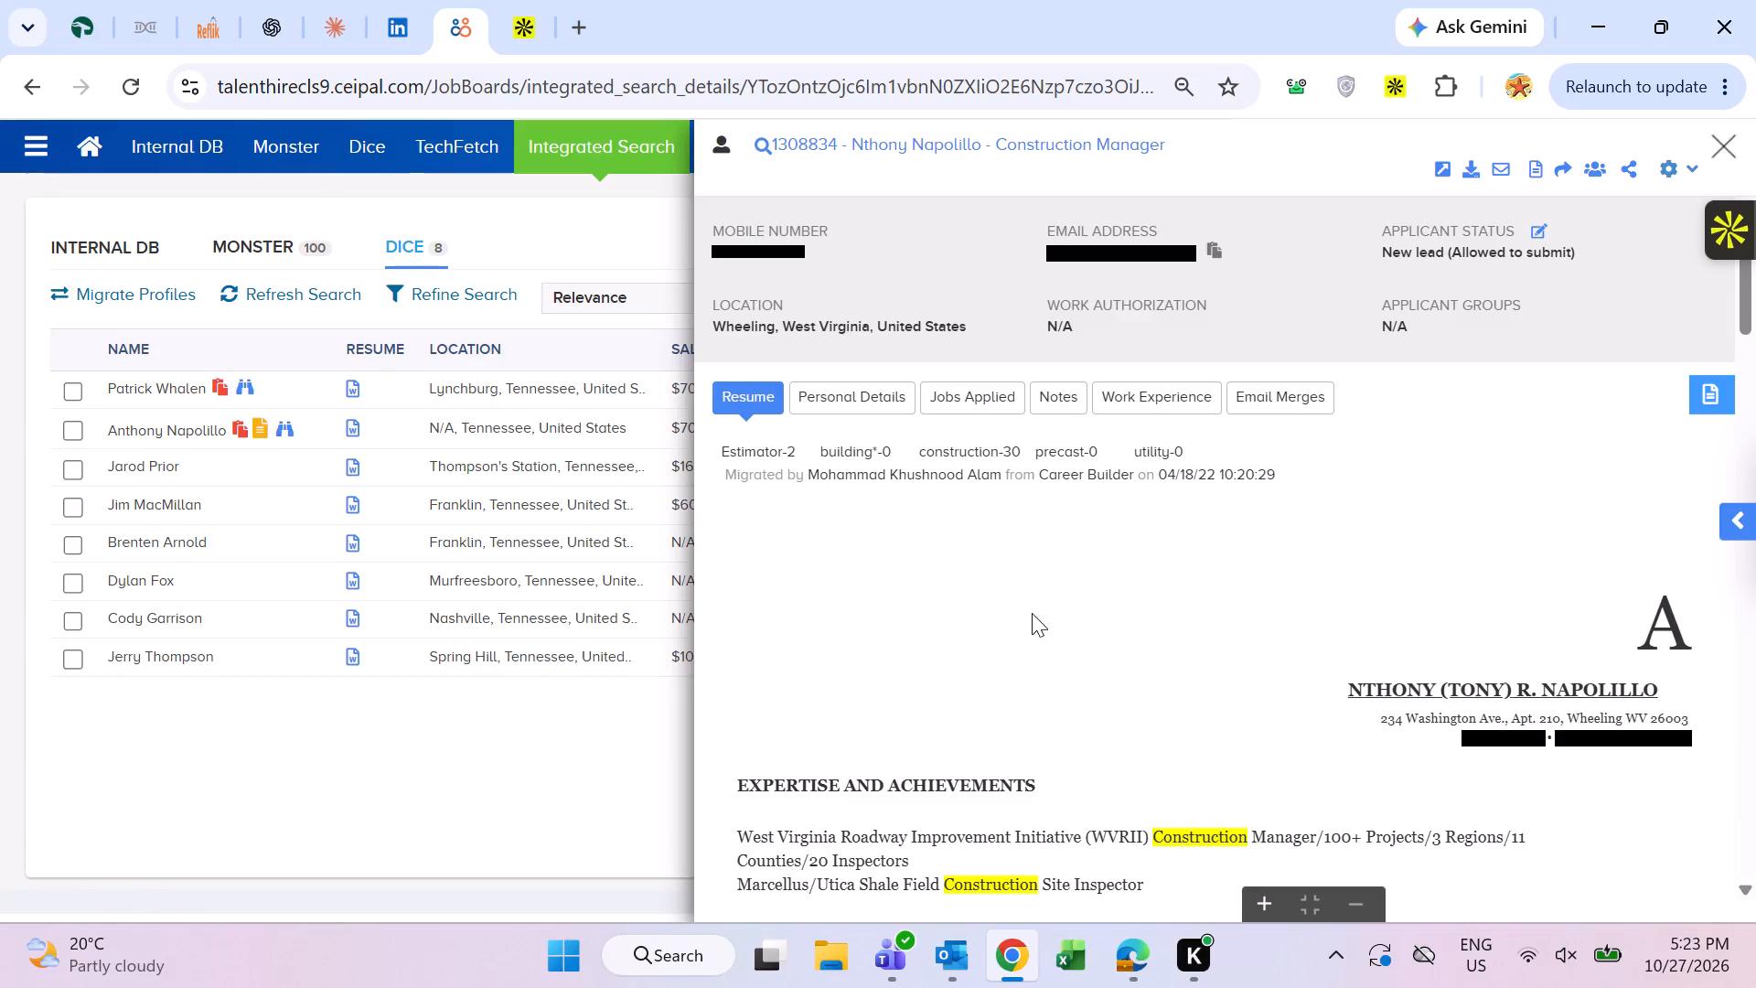
left_click(1032, 613)
left_click_drag(1032, 613, 1151, 777)
left_click(1140, 756)
left_click_drag(1120, 676, 1322, 937)
scroll(1221, 681, "down", 2)
double_click(1125, 562)
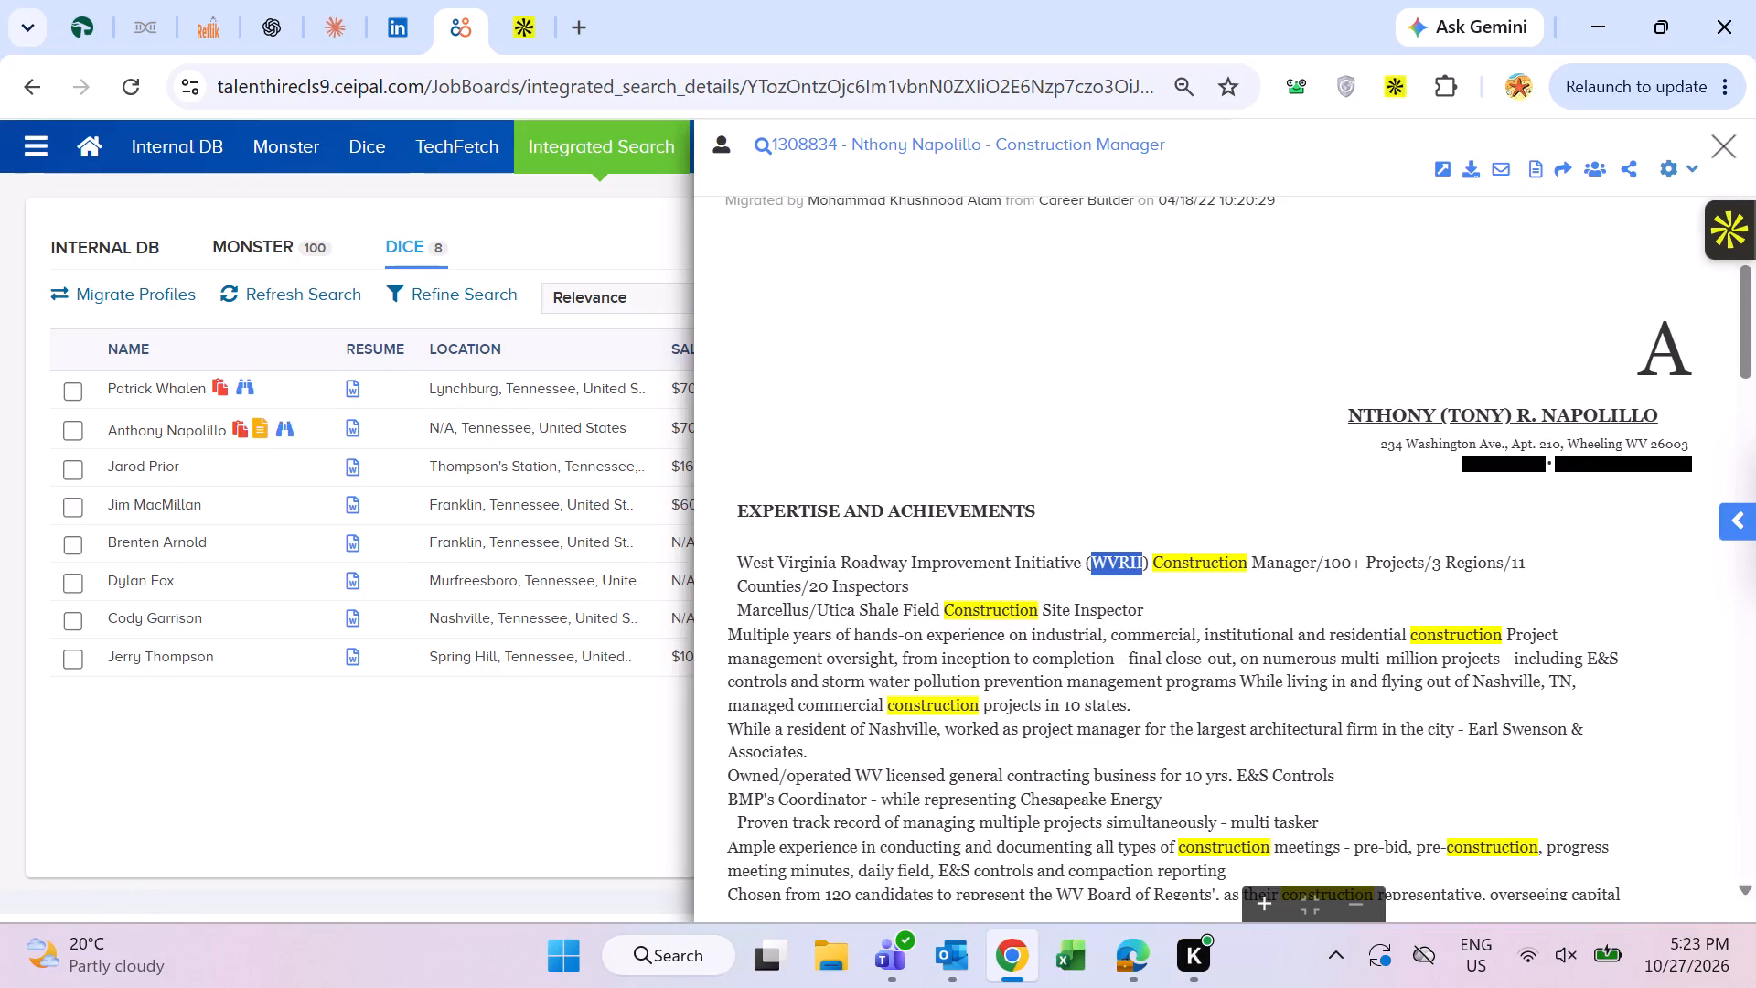
left_click(1198, 605)
left_click(1271, 564)
left_click_drag(1271, 564, 1390, 561)
left_click(1429, 635)
scroll(1427, 640, "up", 3)
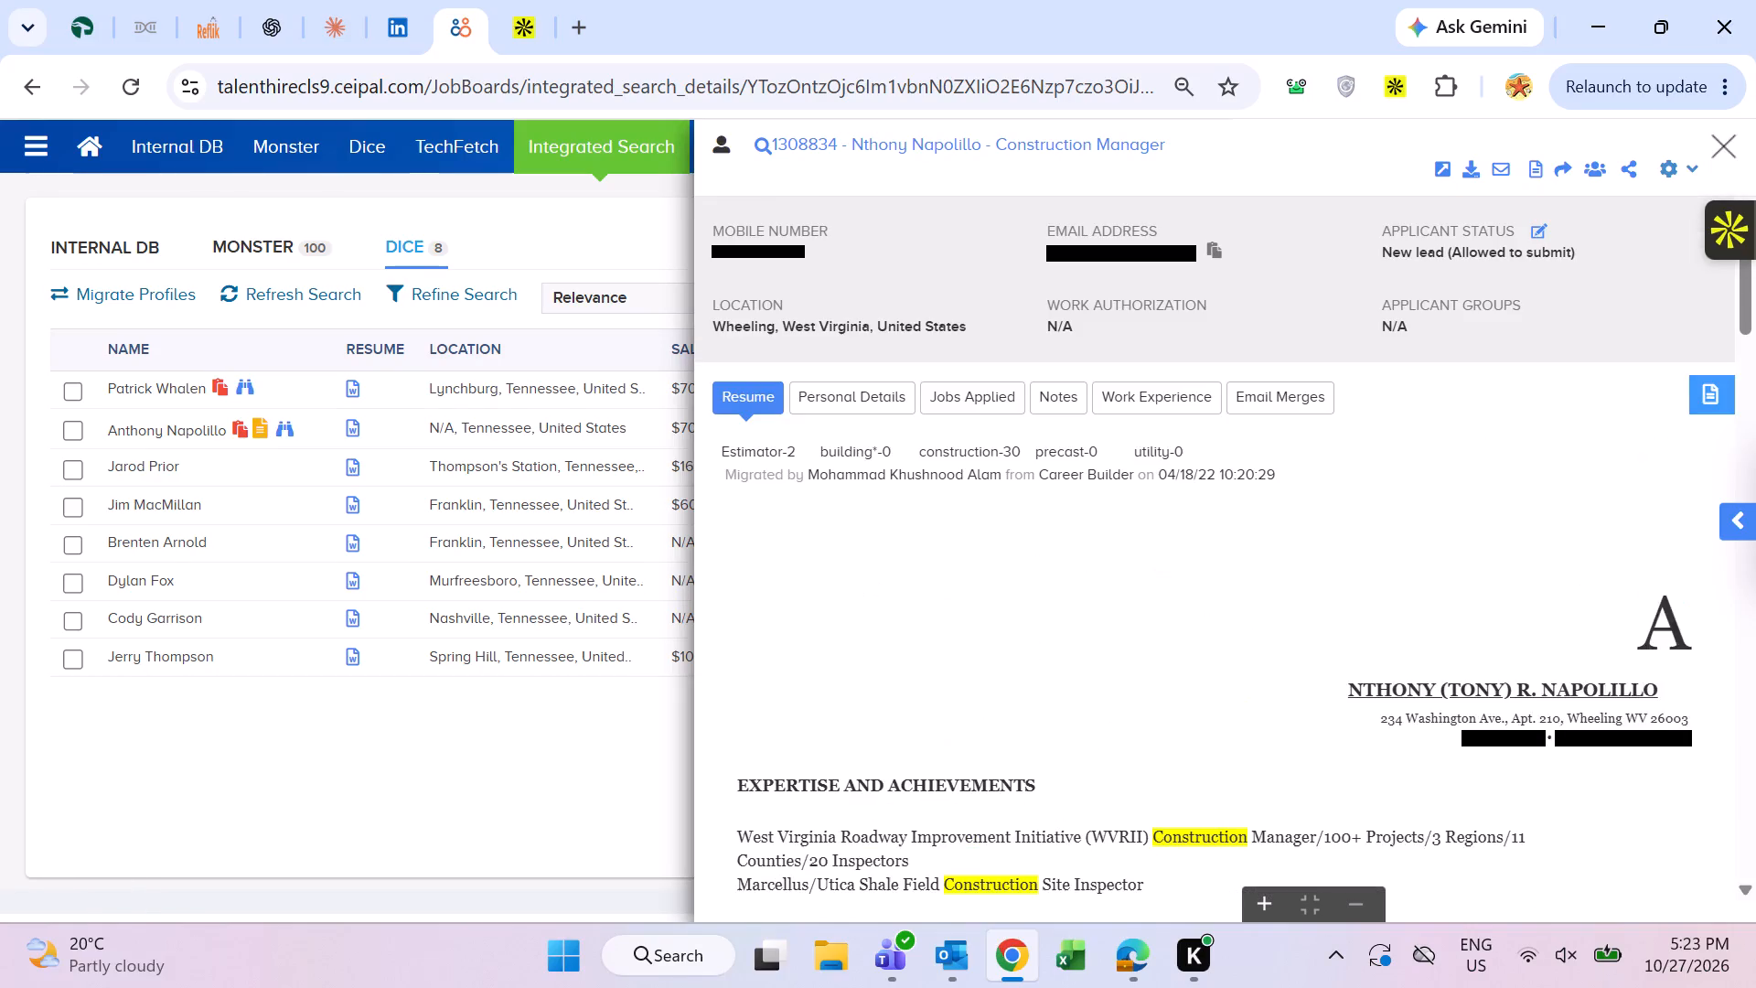
double_click(1405, 683)
left_click_drag(1405, 683, 1441, 768)
left_click(1454, 809)
Review the Construction Manager's qualifications, education and work history for estimating and project management experience, and close the profile.
scroll(1174, 700, "down", 2)
scroll(1088, 608, "down", 4)
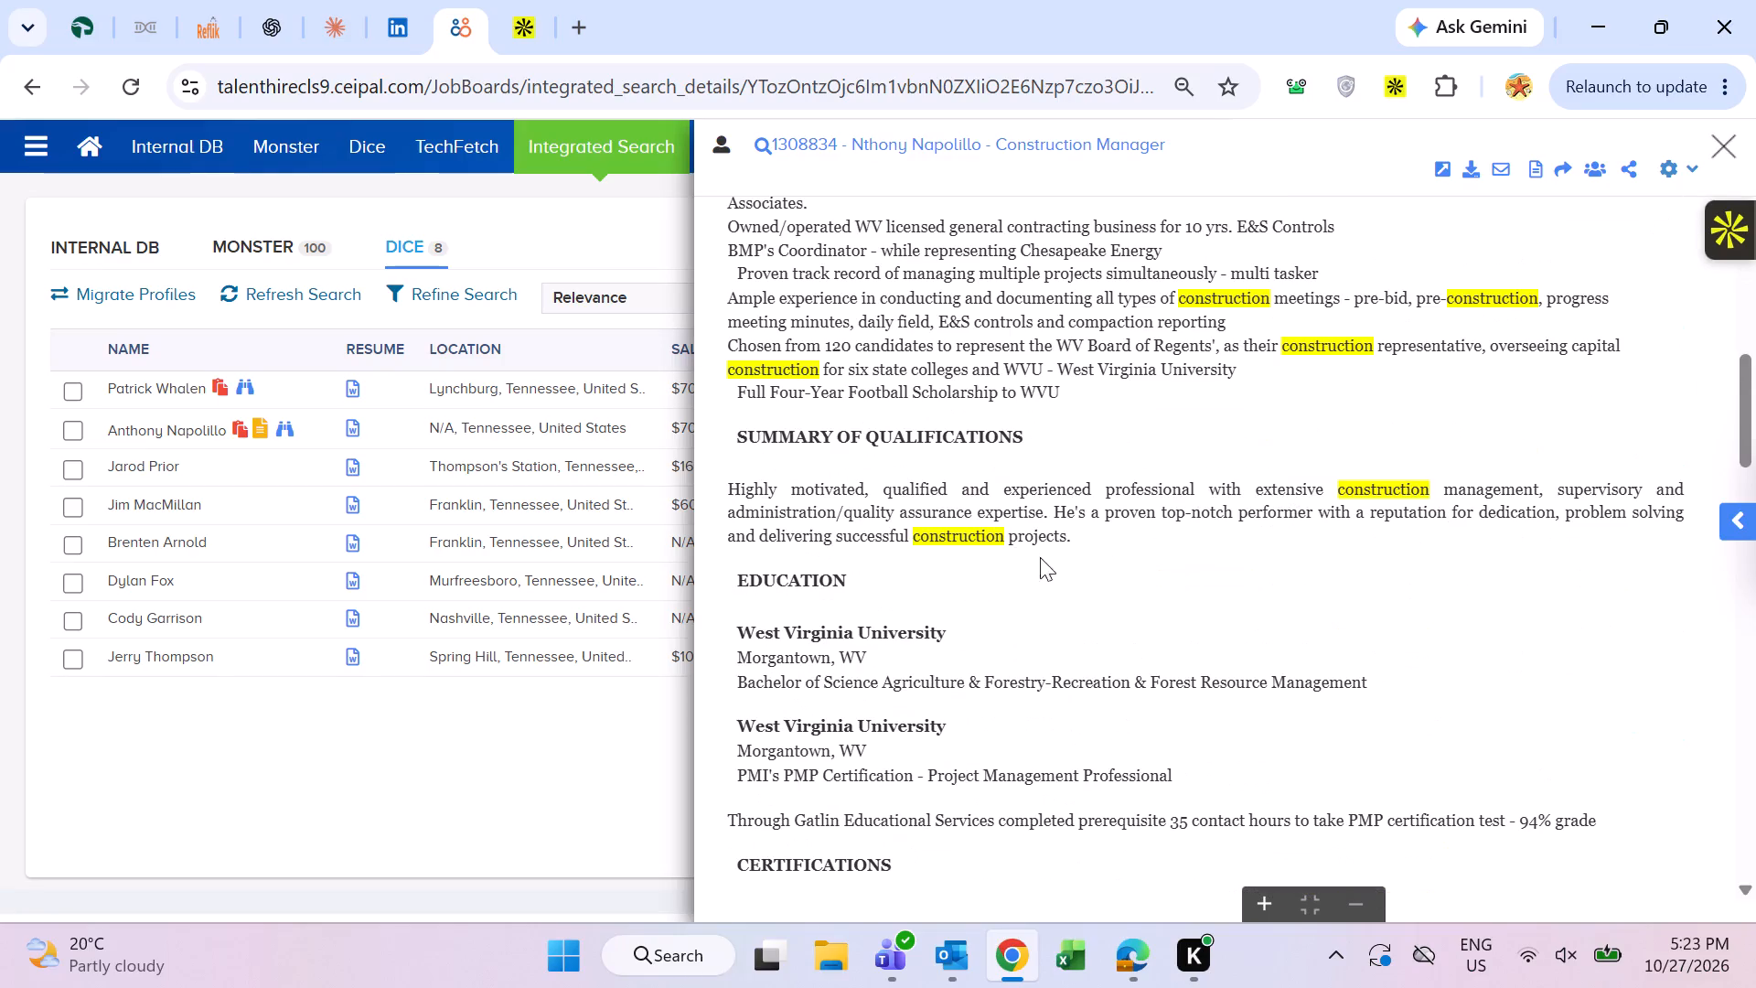
left_click_drag(1045, 585, 1080, 689)
left_click(1080, 689)
scroll(1093, 654, "down", 4)
scroll(1018, 537, "down", 3)
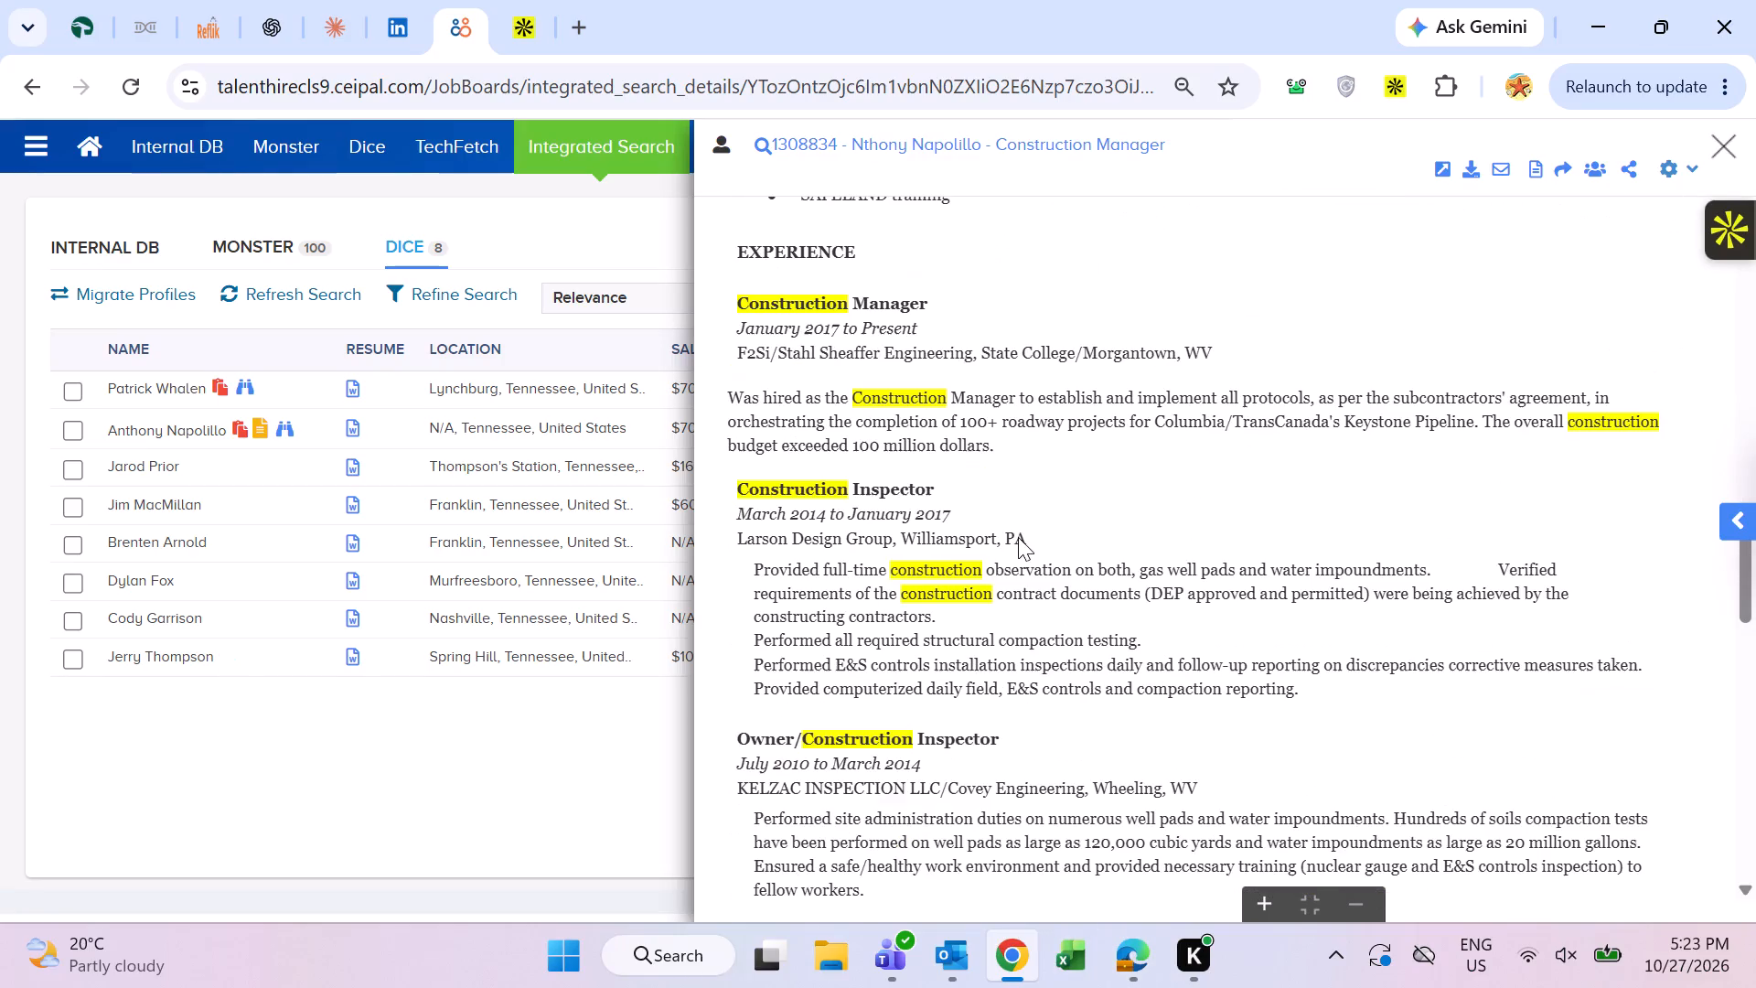
left_click_drag(1059, 416, 1073, 430)
left_click(1087, 447)
scroll(1149, 441, "down", 3)
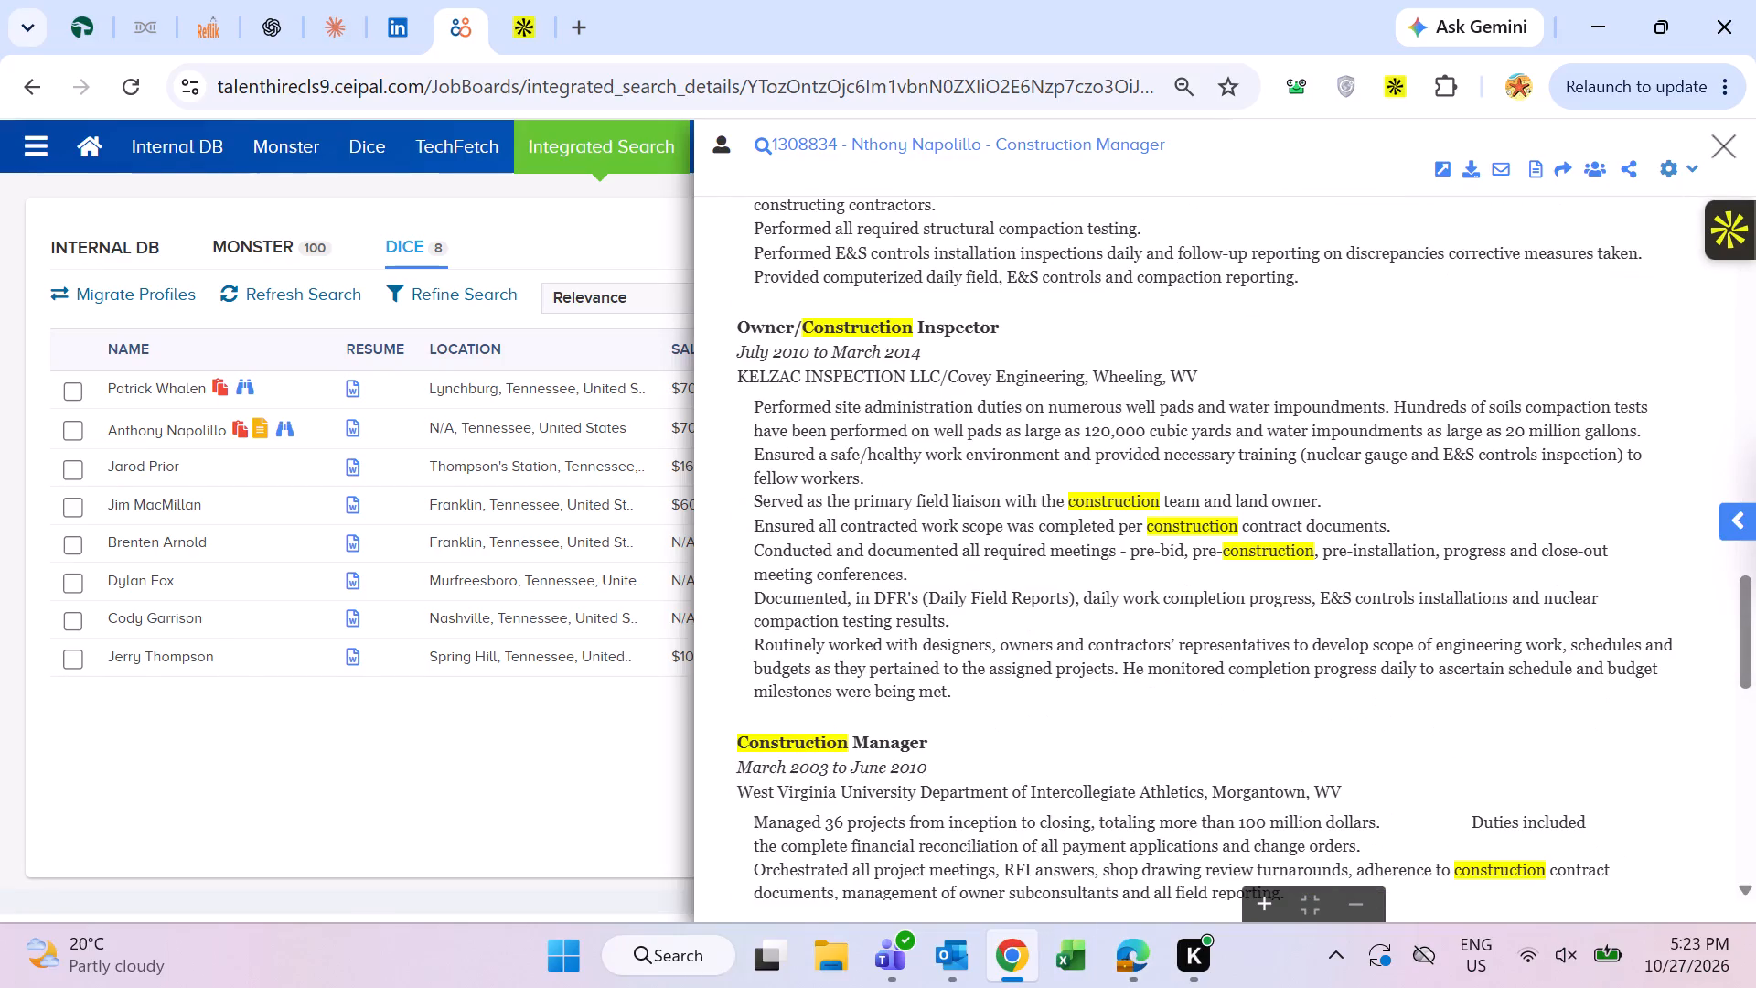
scroll(1119, 516, "down", 4)
scroll(1119, 516, "up", 3)
left_click_drag(1010, 634, 1034, 731)
left_click(1043, 723)
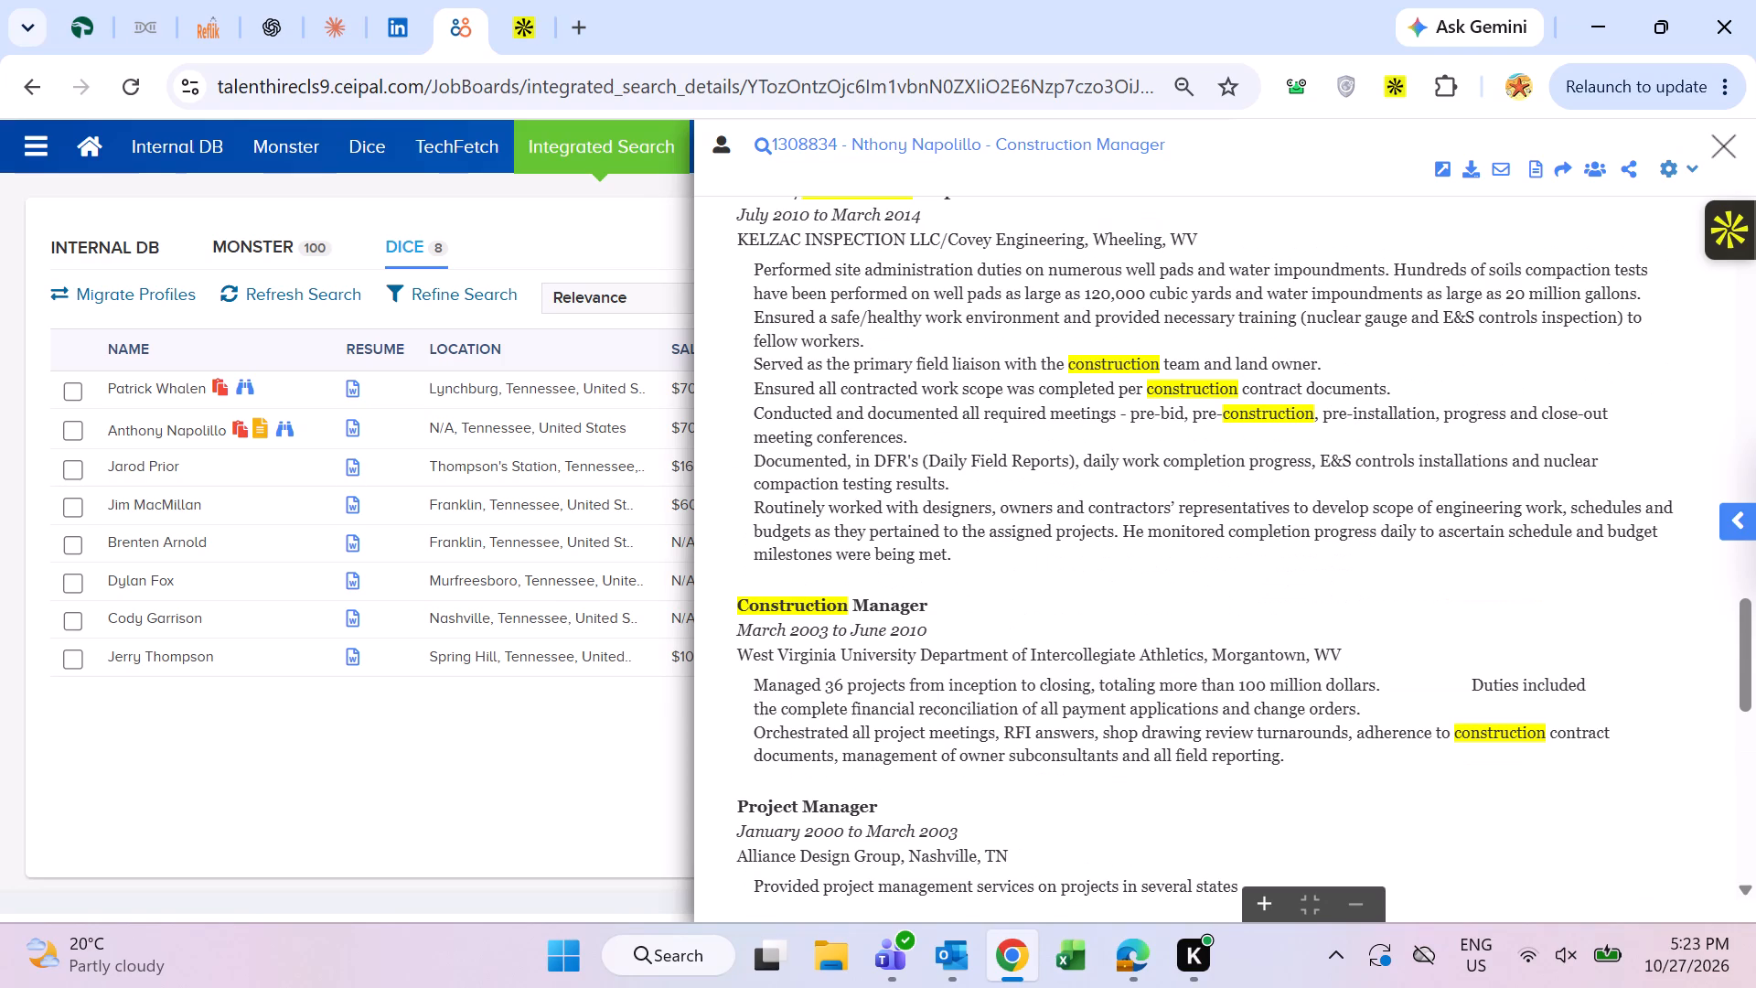
scroll(1057, 657, "up", 1)
scroll(983, 522, "up", 1)
scroll(980, 509, "down", 10)
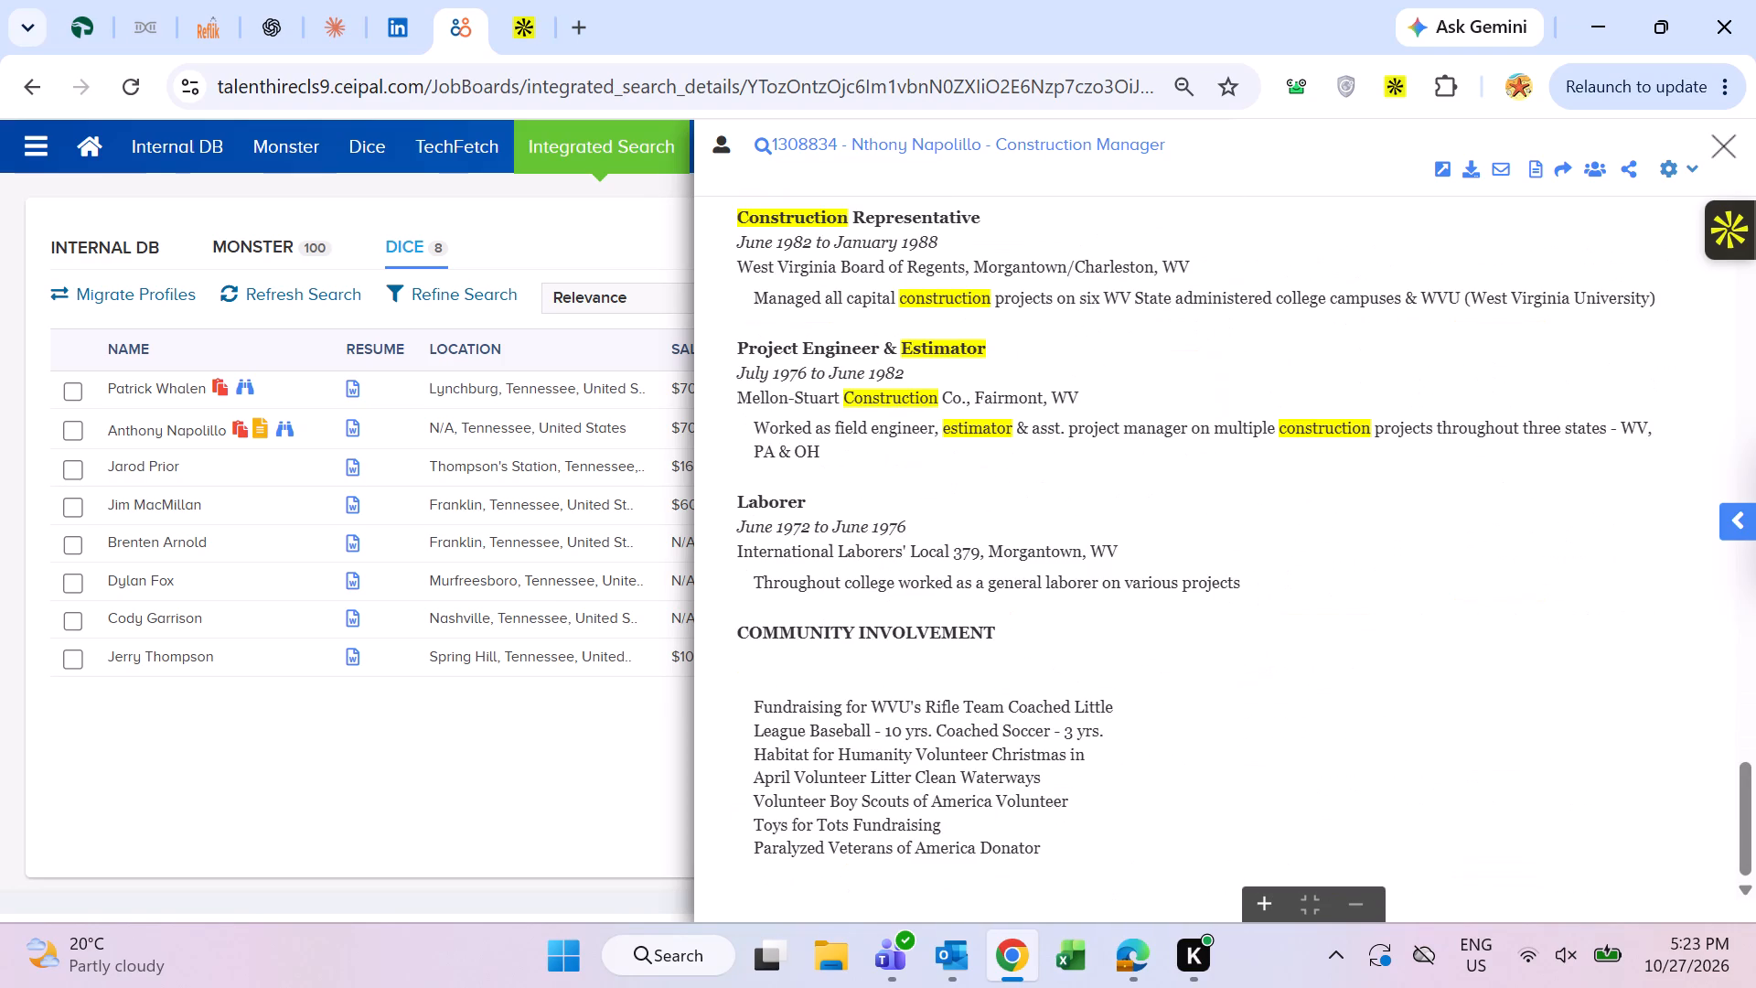
scroll(1005, 565, "up", 5)
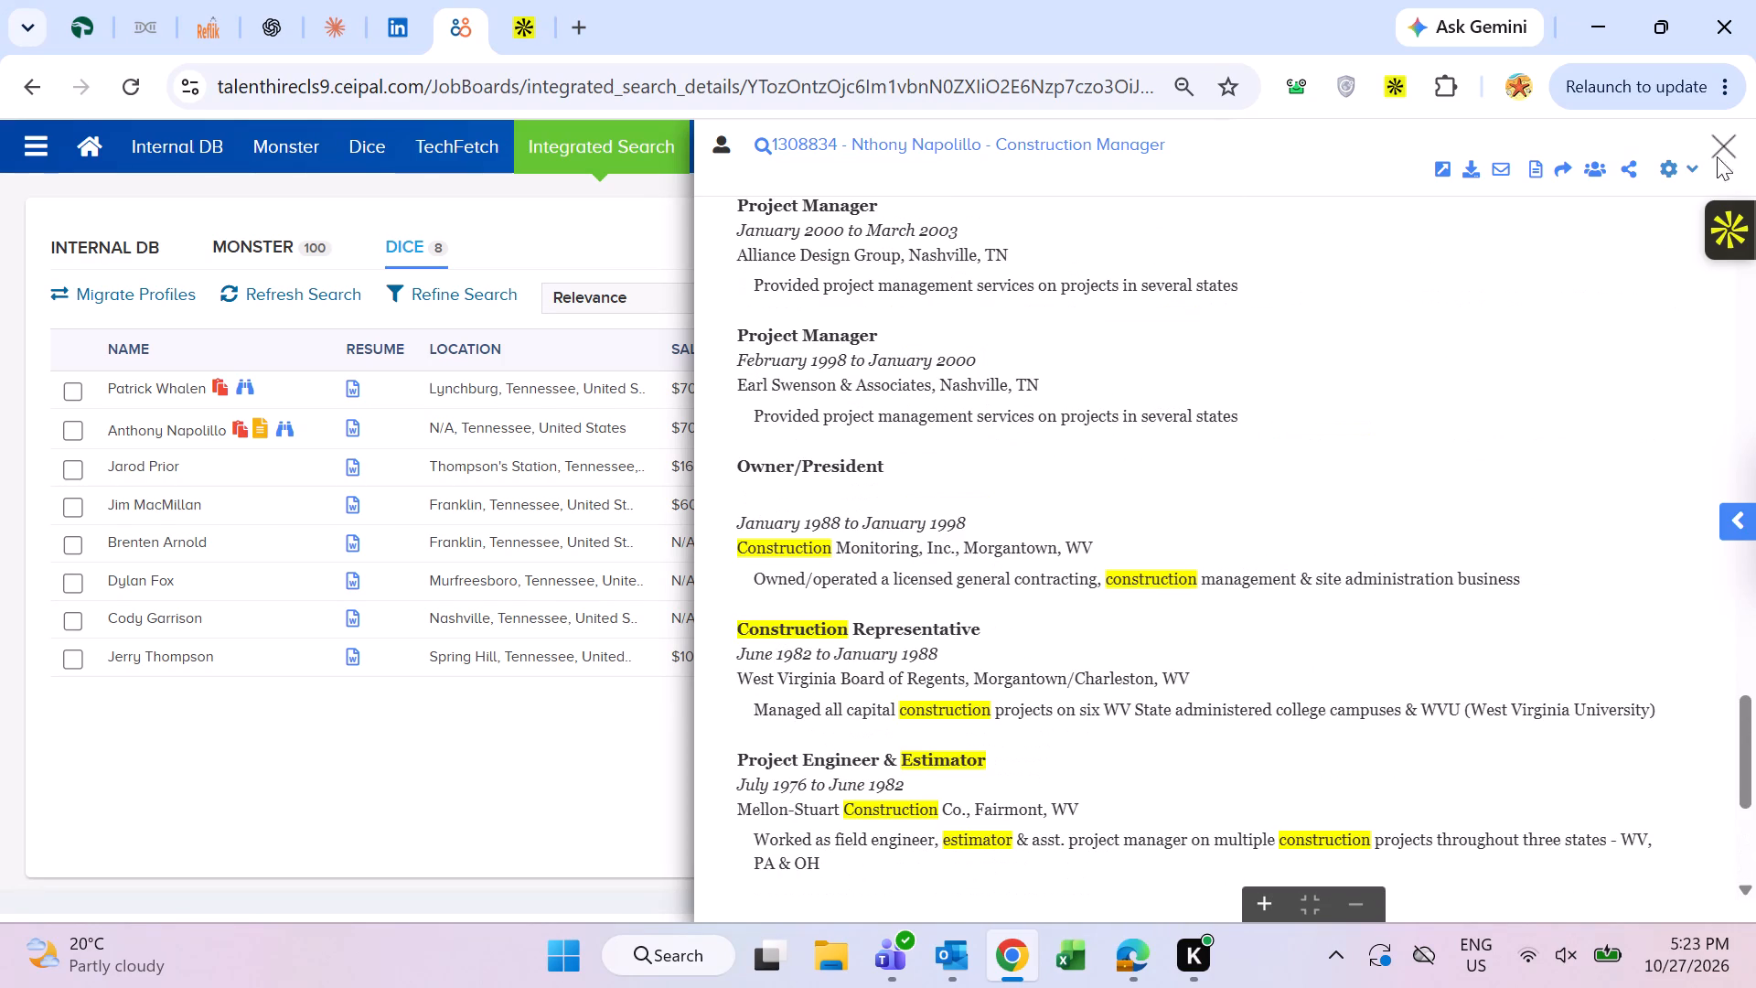
left_click(1721, 158)
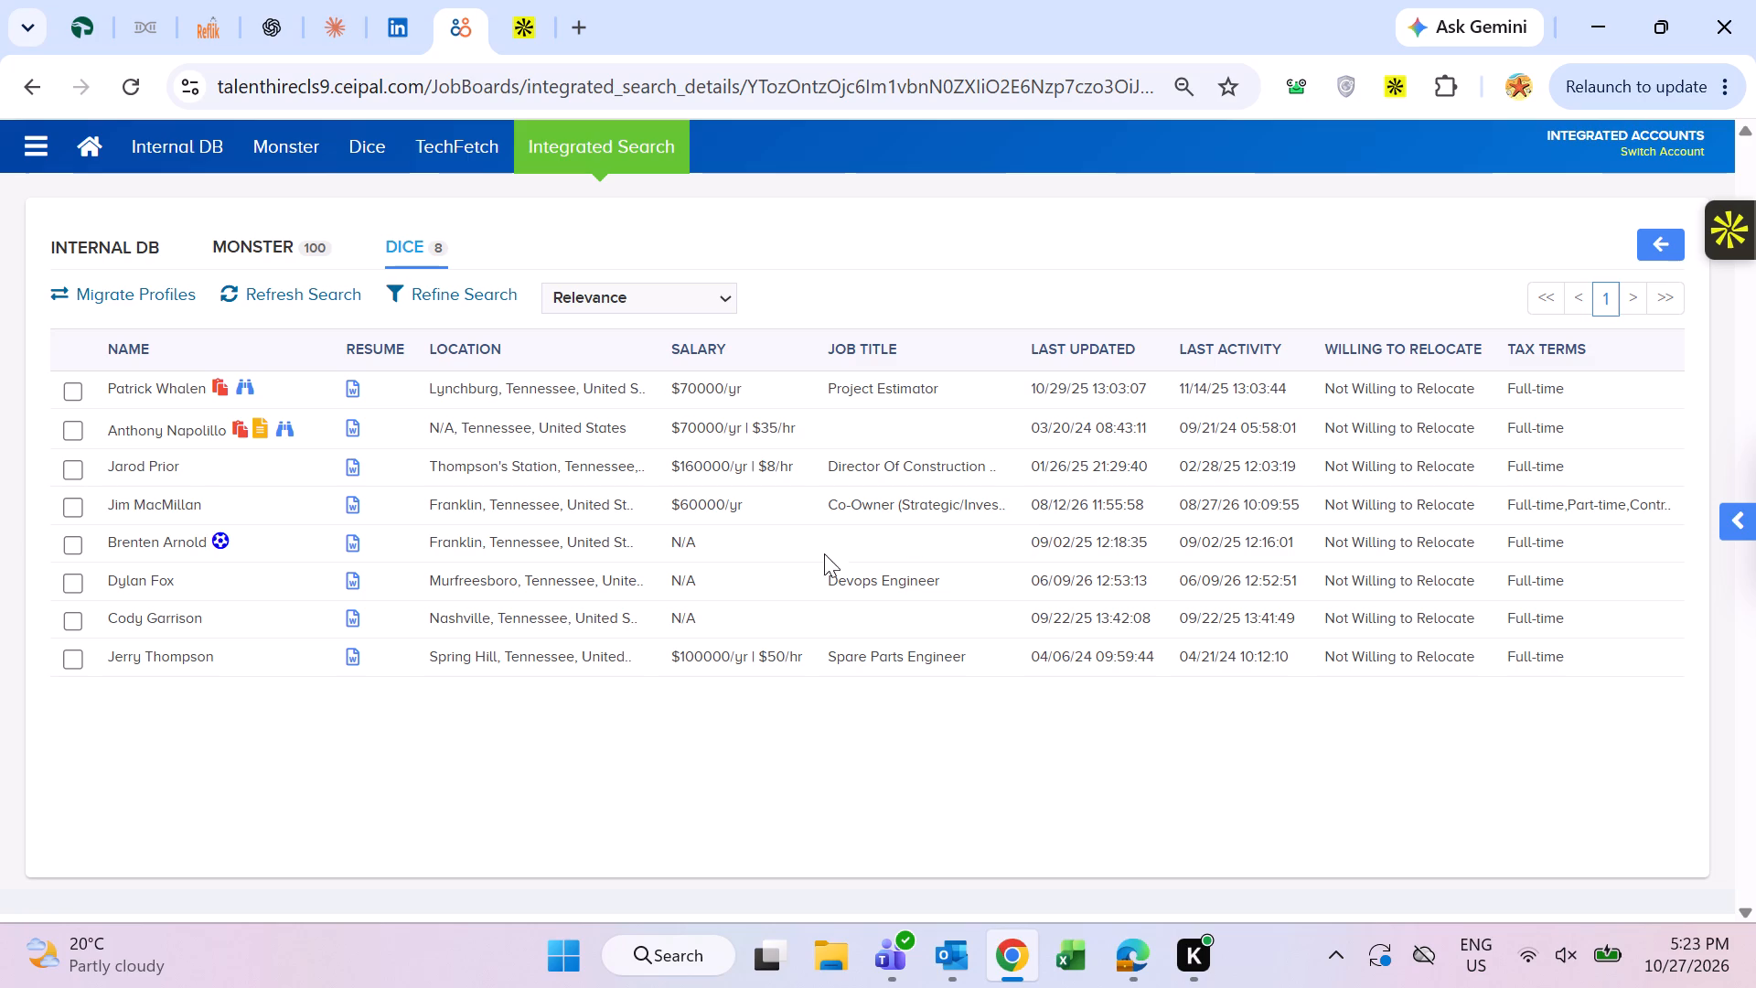
Open the Monster results and examine the first applicants' full job titles, locations and education for estimator matches.
left_click(316, 252)
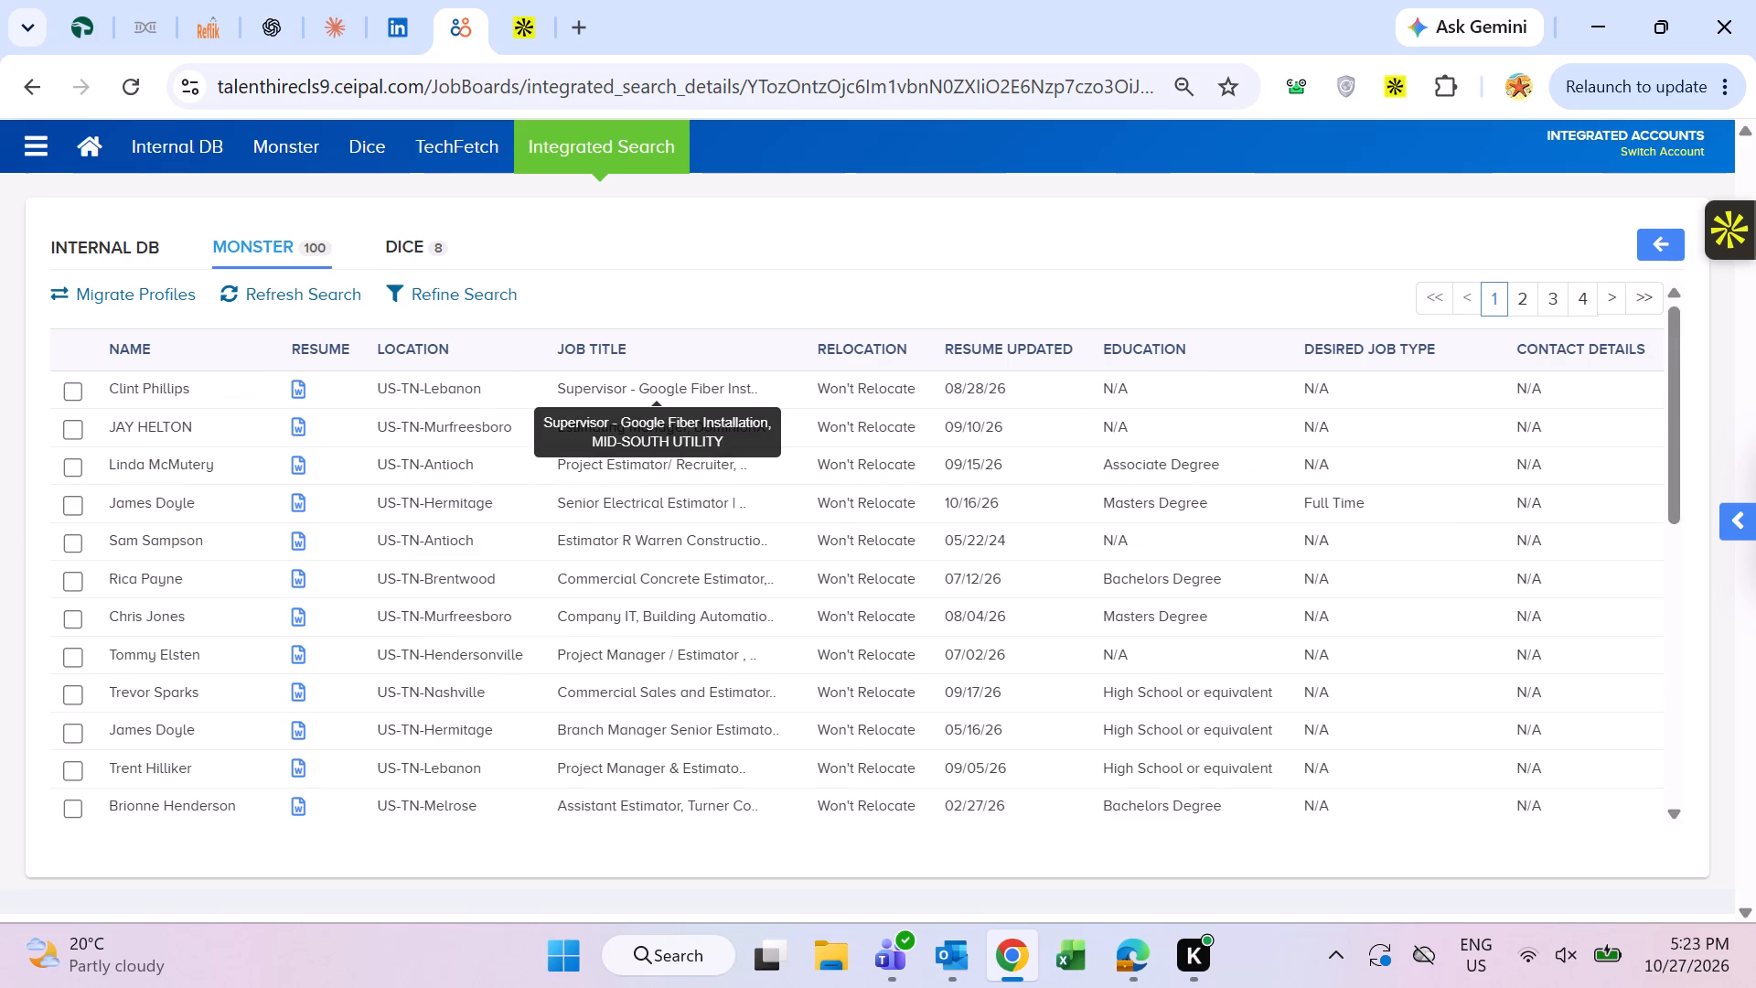
left_click(637, 429)
left_click_drag(637, 429, 735, 428)
left_click(735, 428)
left_click_drag(735, 428, 1256, 420)
left_click(1256, 420)
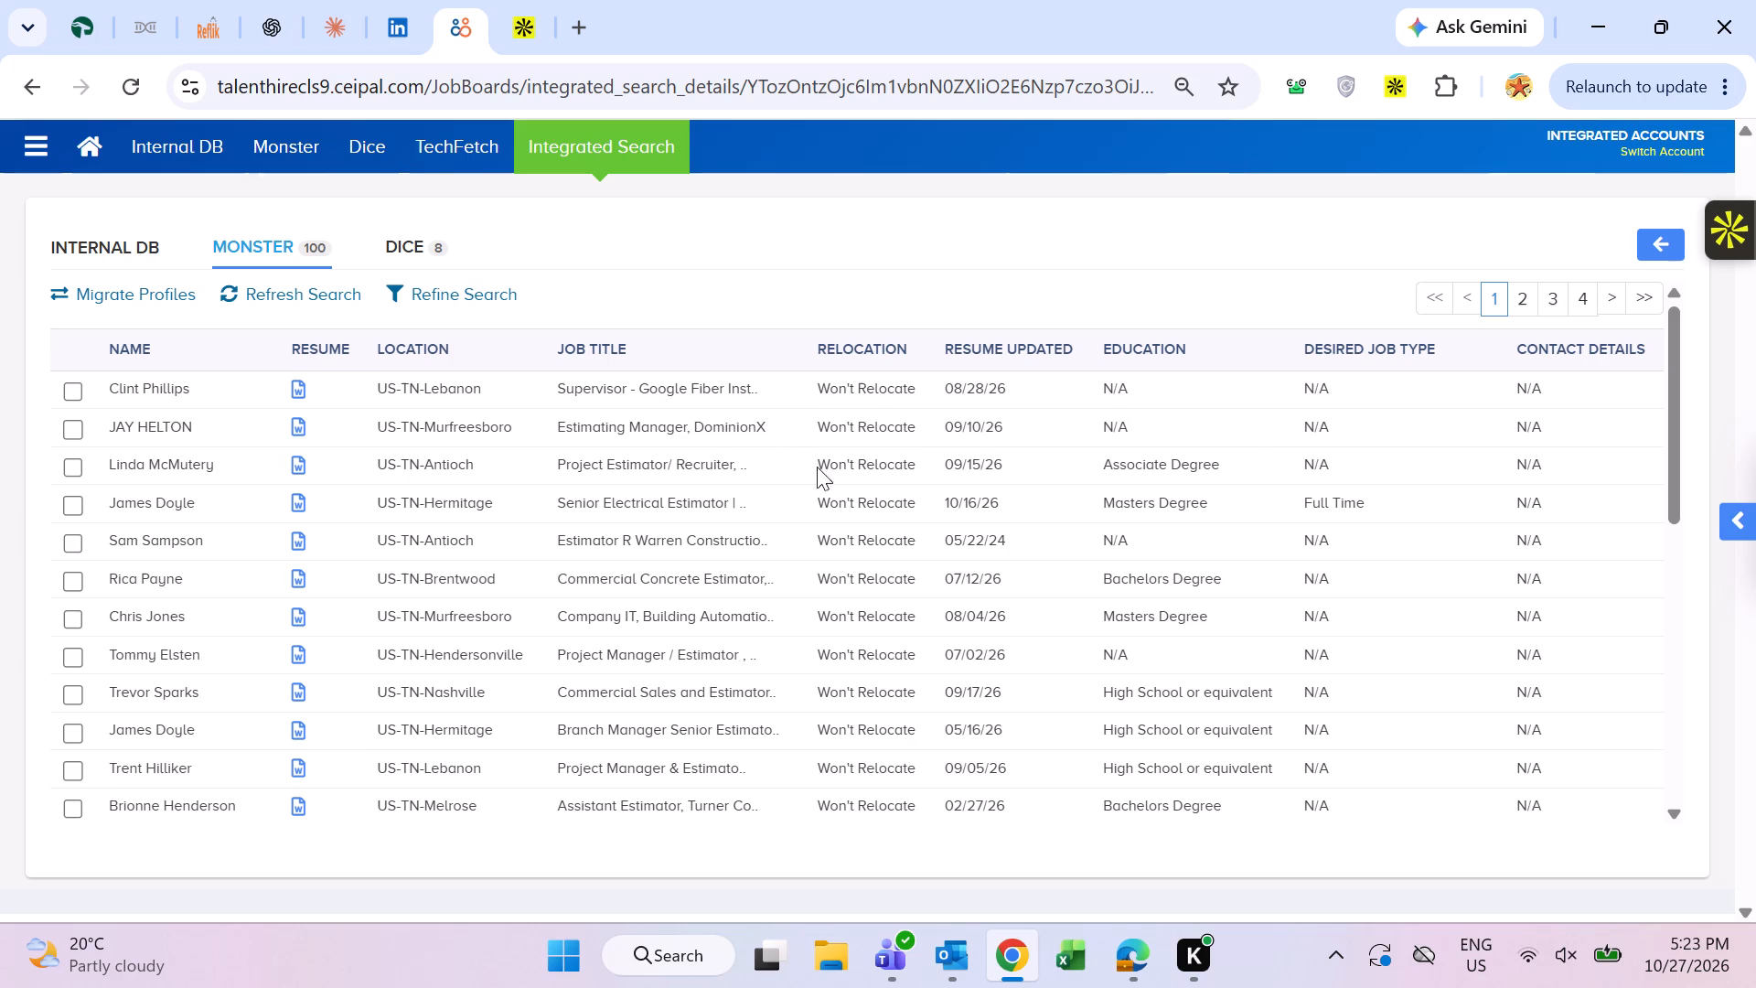
double_click(629, 457)
left_click(360, 476)
left_click(682, 500)
left_click(682, 500)
left_click(516, 514)
From the Internal DB results, open the Columbia, Tennessee Project Manager 2 applicant's quick view and read the current employer's duties in the resume.
left_click(137, 257)
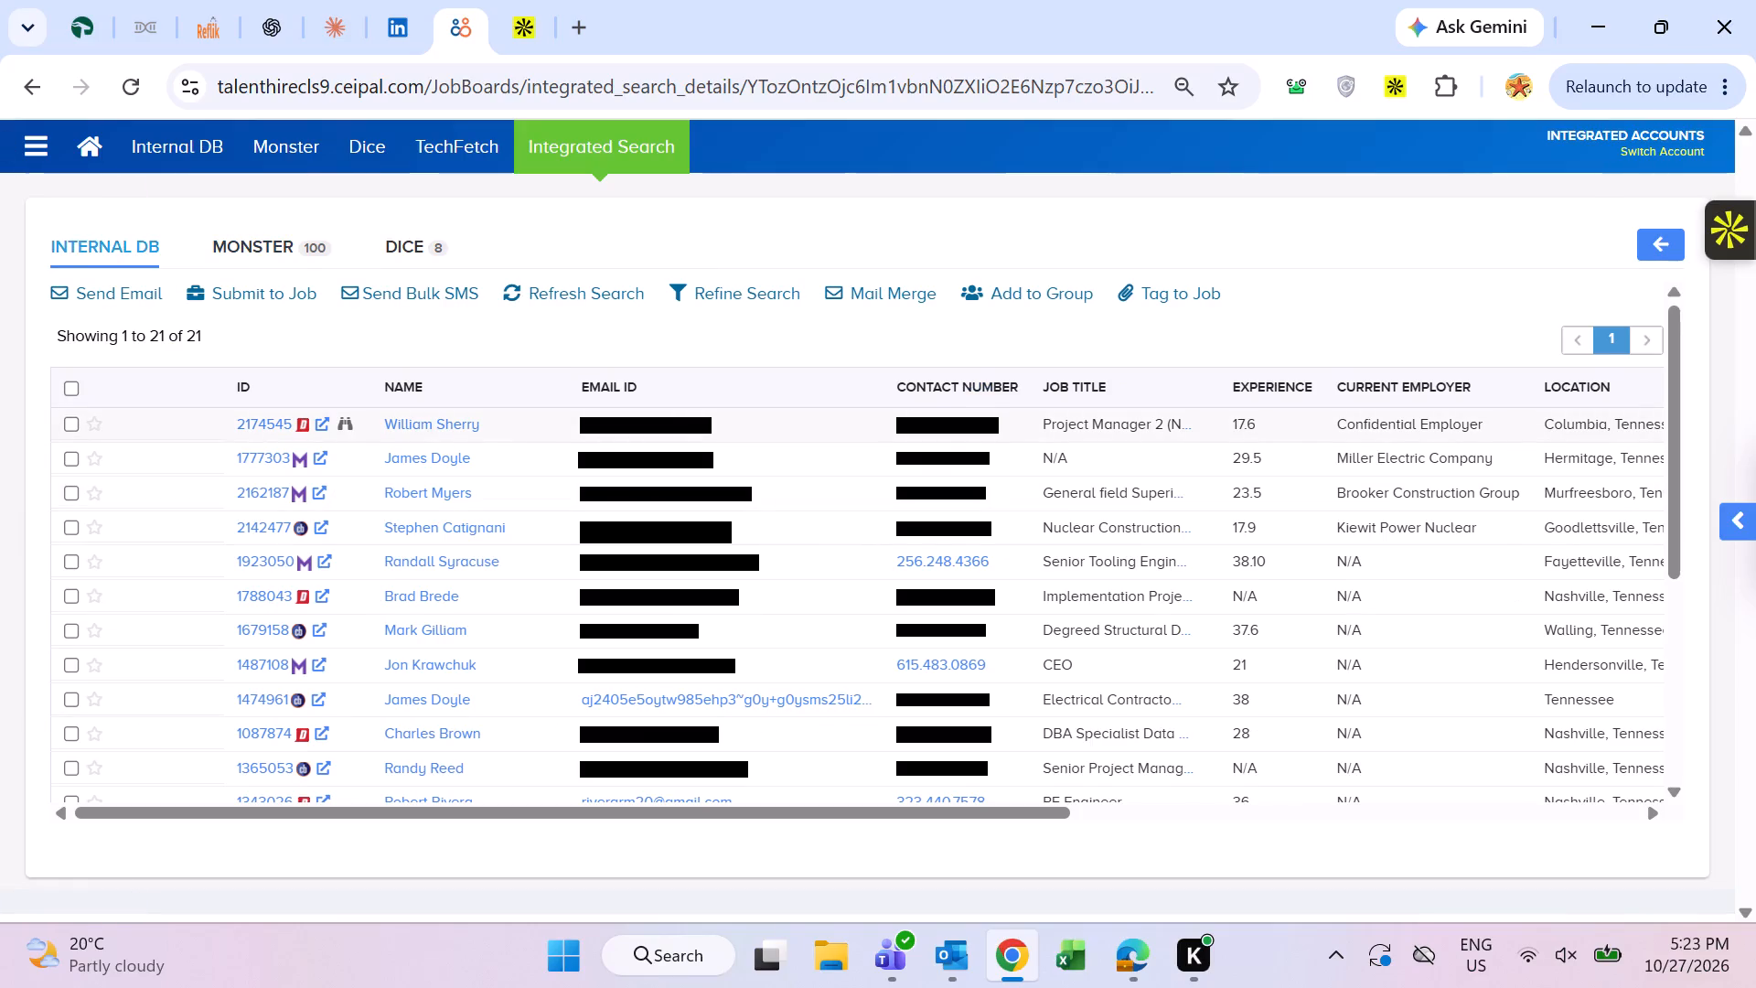
left_click(347, 426)
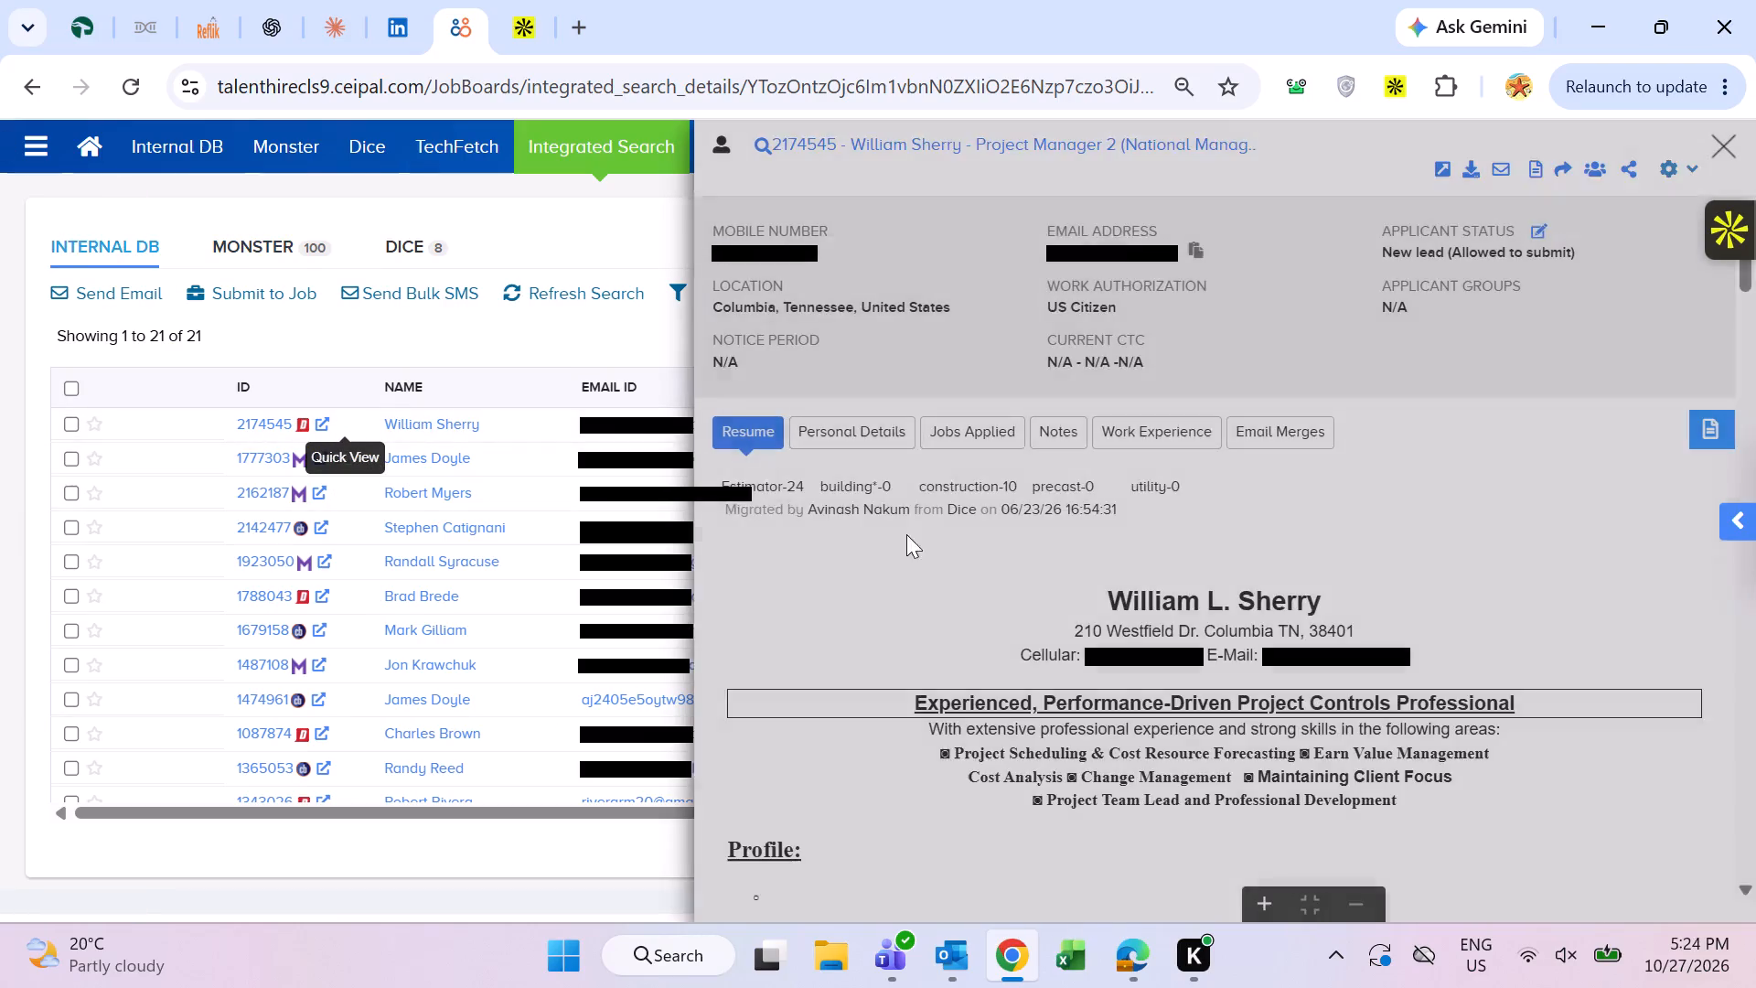
scroll(1012, 613, "down", 3)
scroll(1029, 538, "down", 10)
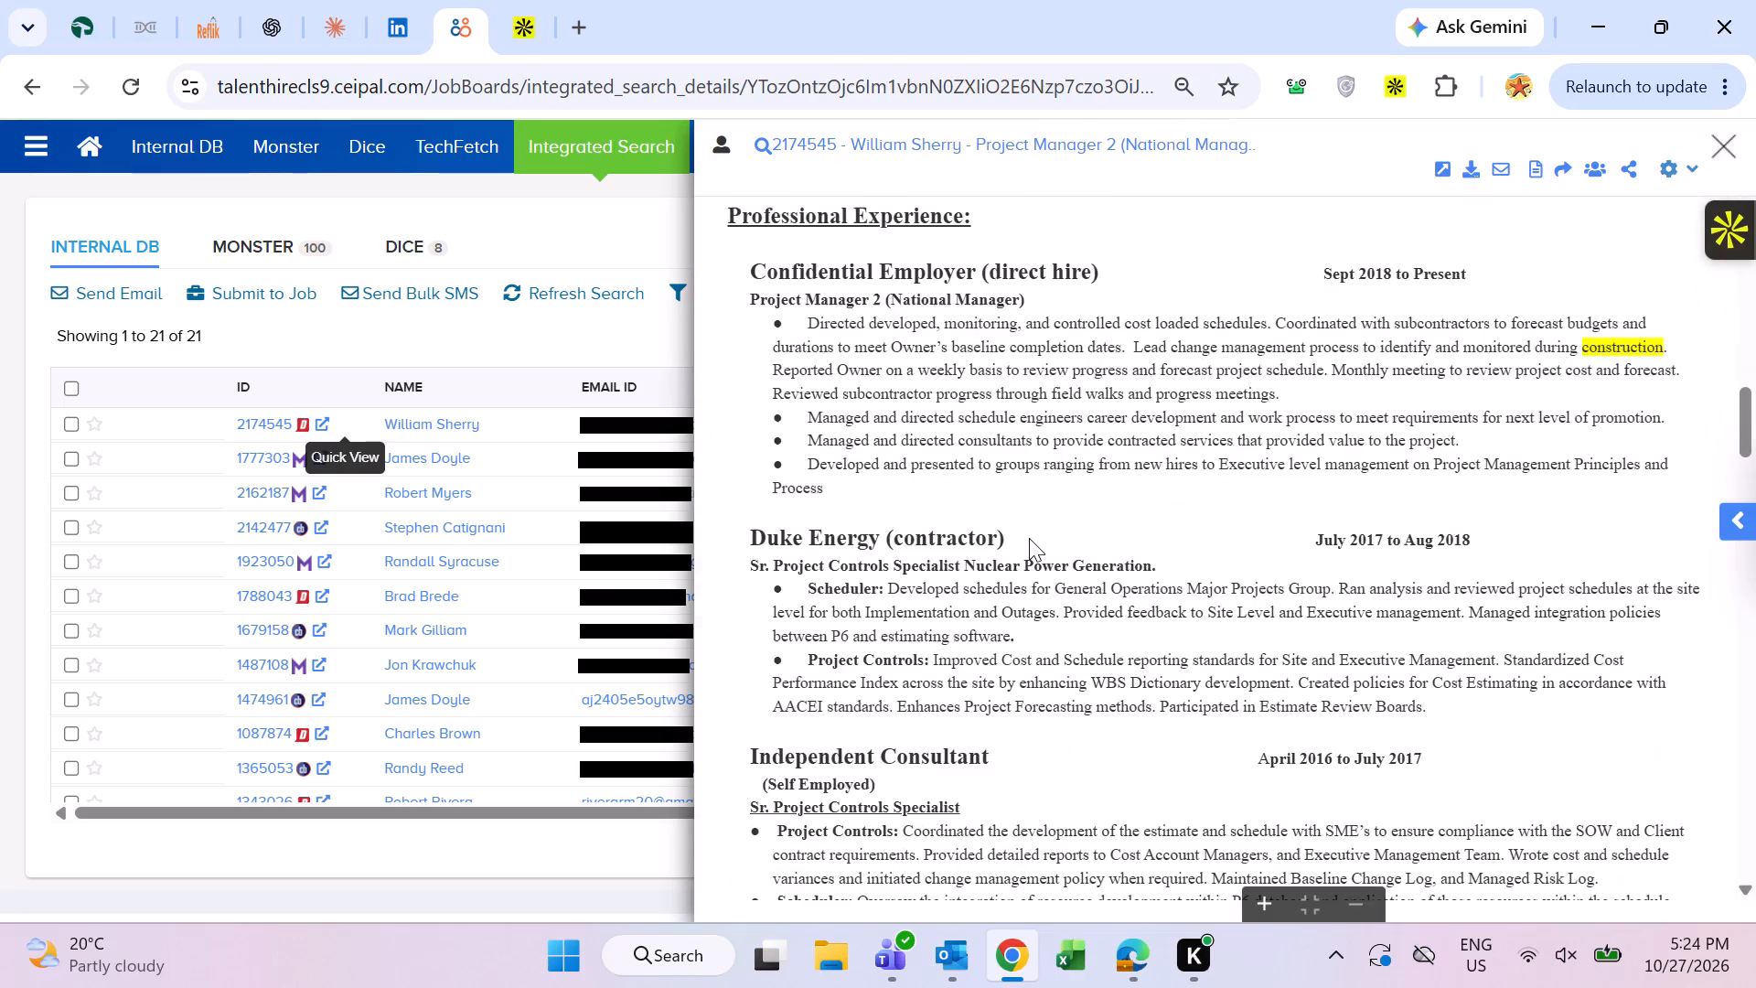
scroll(1029, 538, "up", 2)
left_click_drag(988, 475, 1006, 531)
triple_click(1006, 531)
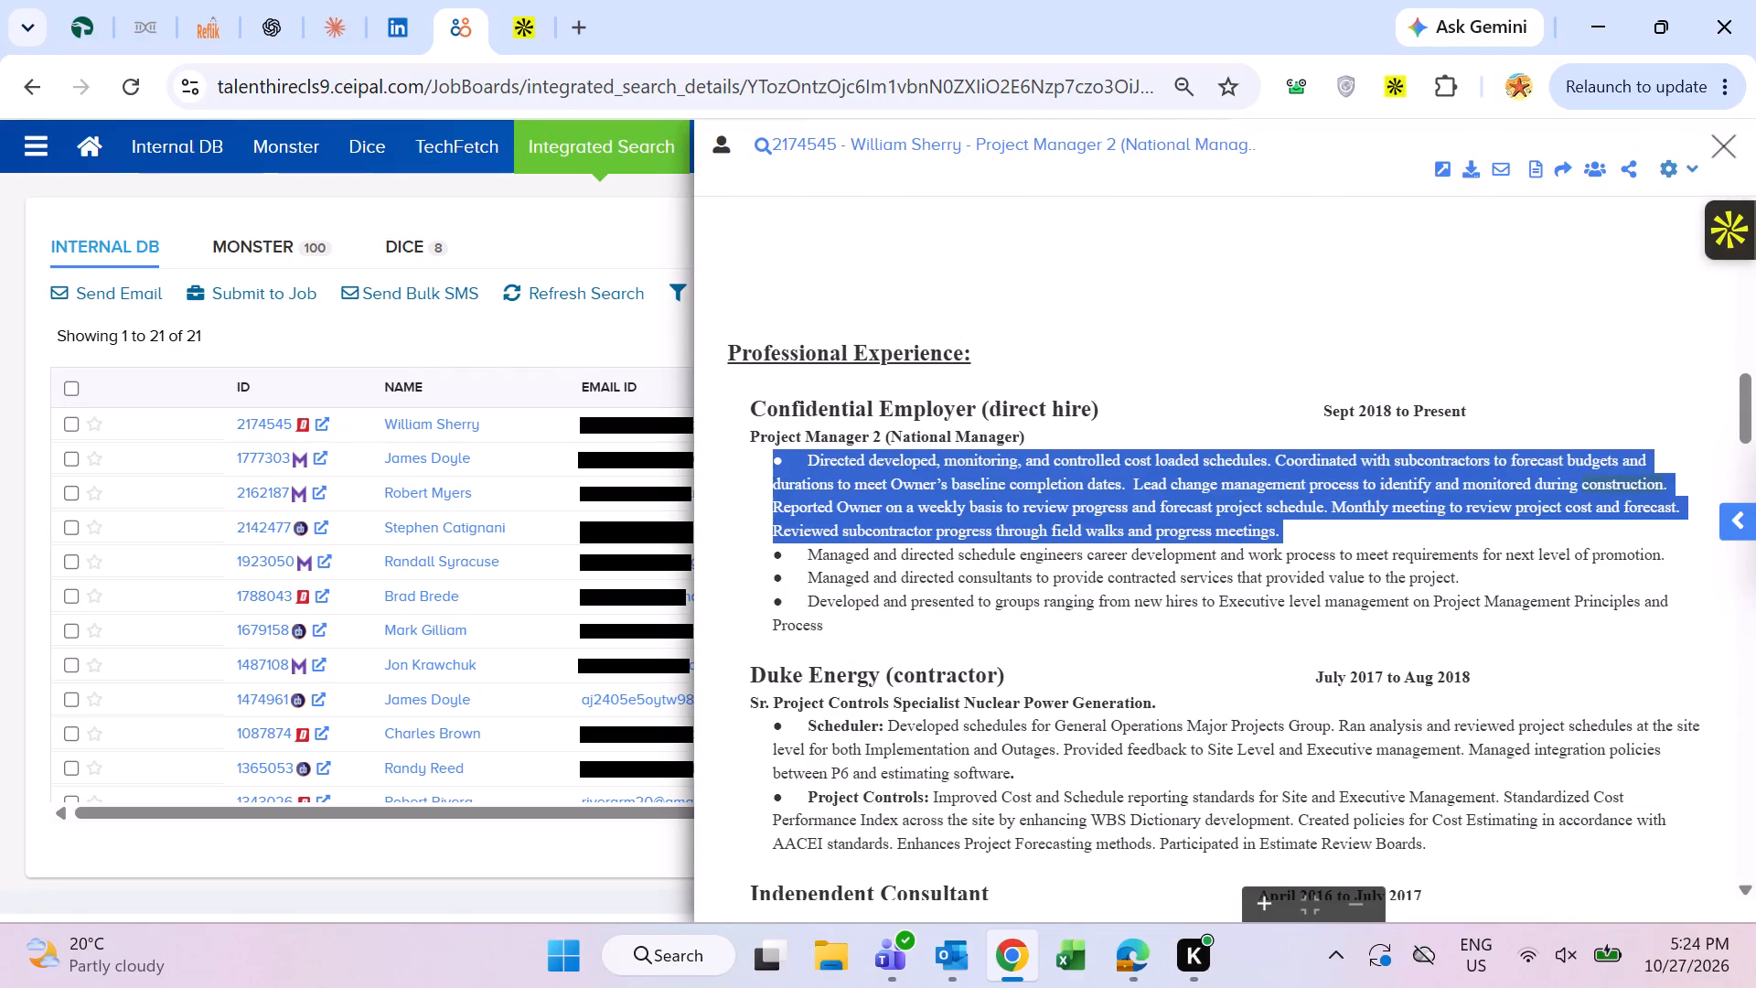
left_click(1031, 561)
left_click_drag(1009, 494, 1029, 552)
left_click(1029, 552)
Review the Columbia applicant's Duke Energy, consulting and earlier estimator roles, returning to the contact details.
scroll(1065, 530, "down", 2)
left_click_drag(1042, 469, 1059, 558)
left_click(1059, 558)
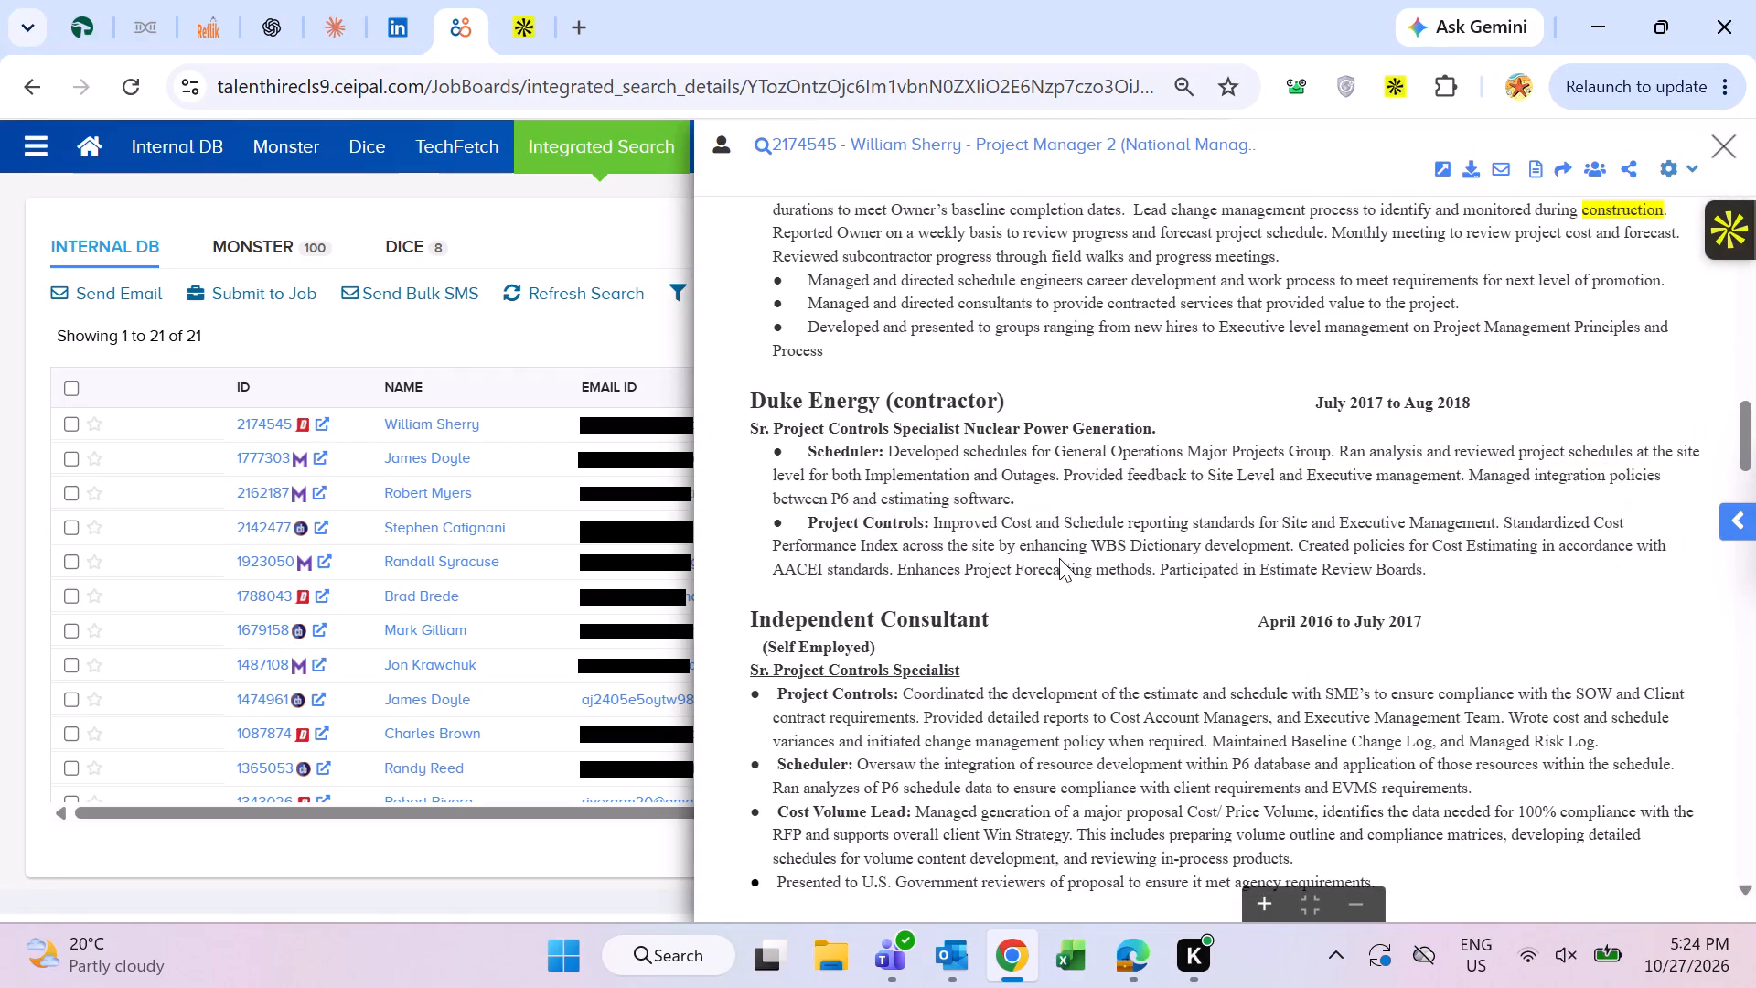
scroll(1090, 531, "down", 9)
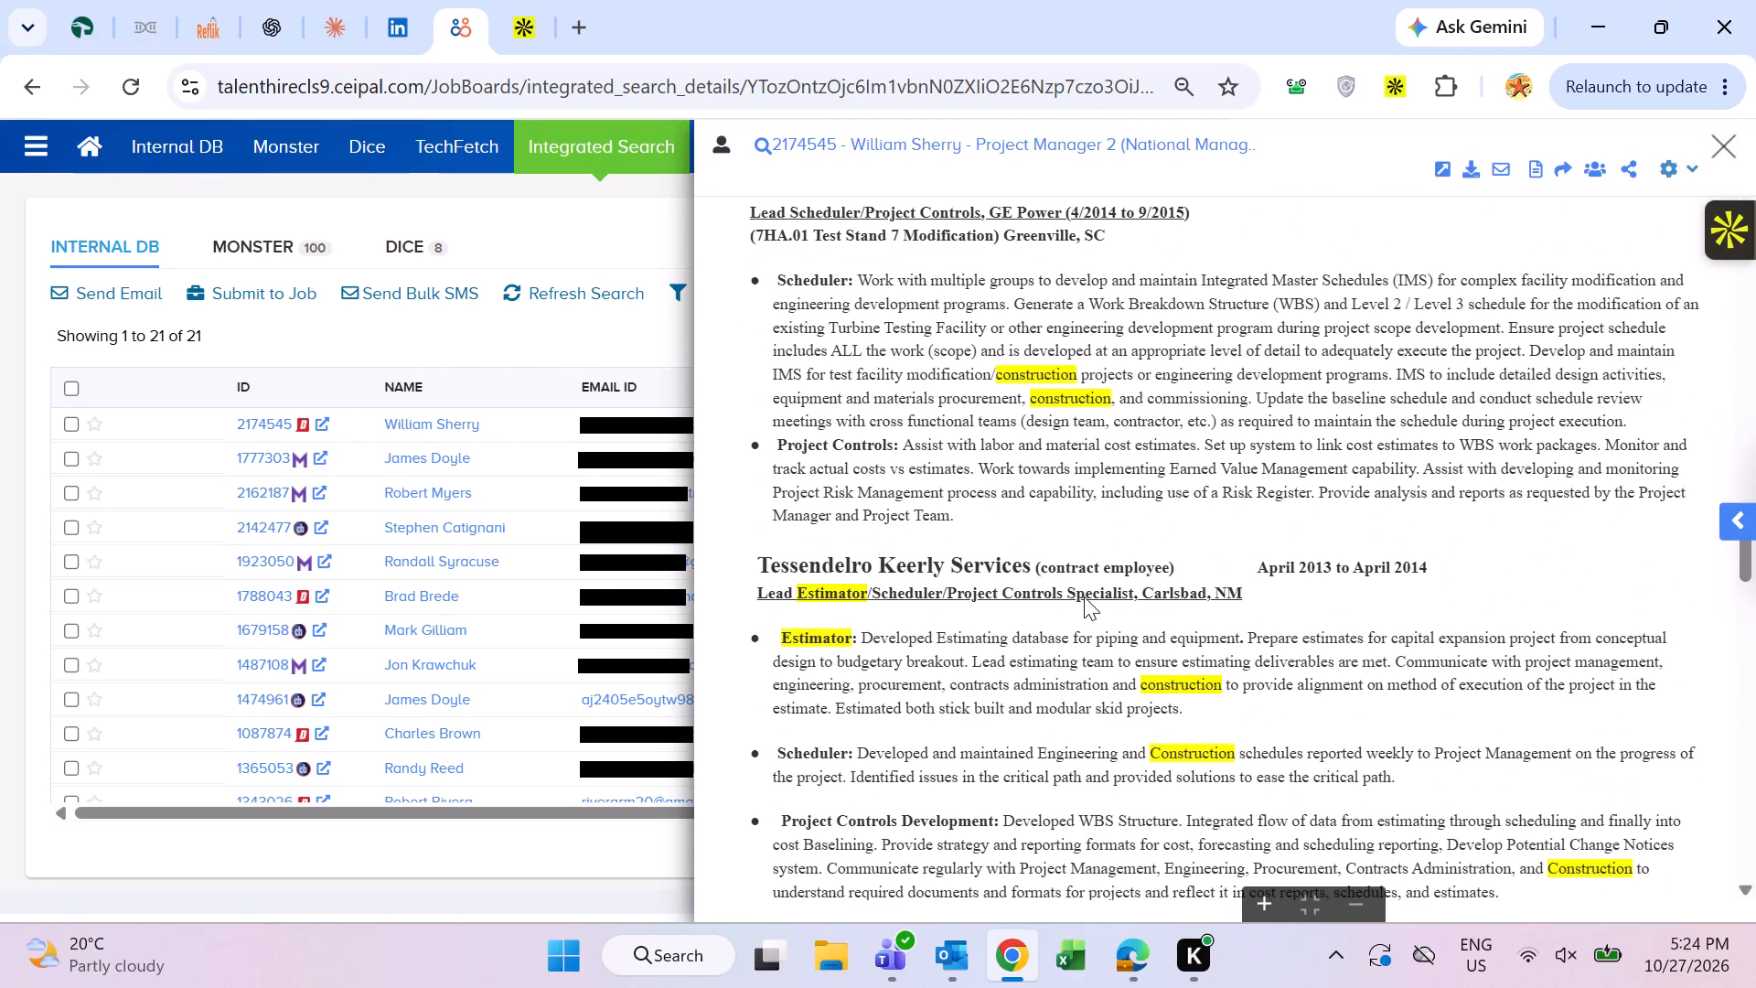
scroll(1084, 596, "up", 1)
scroll(1084, 596, "up", 20)
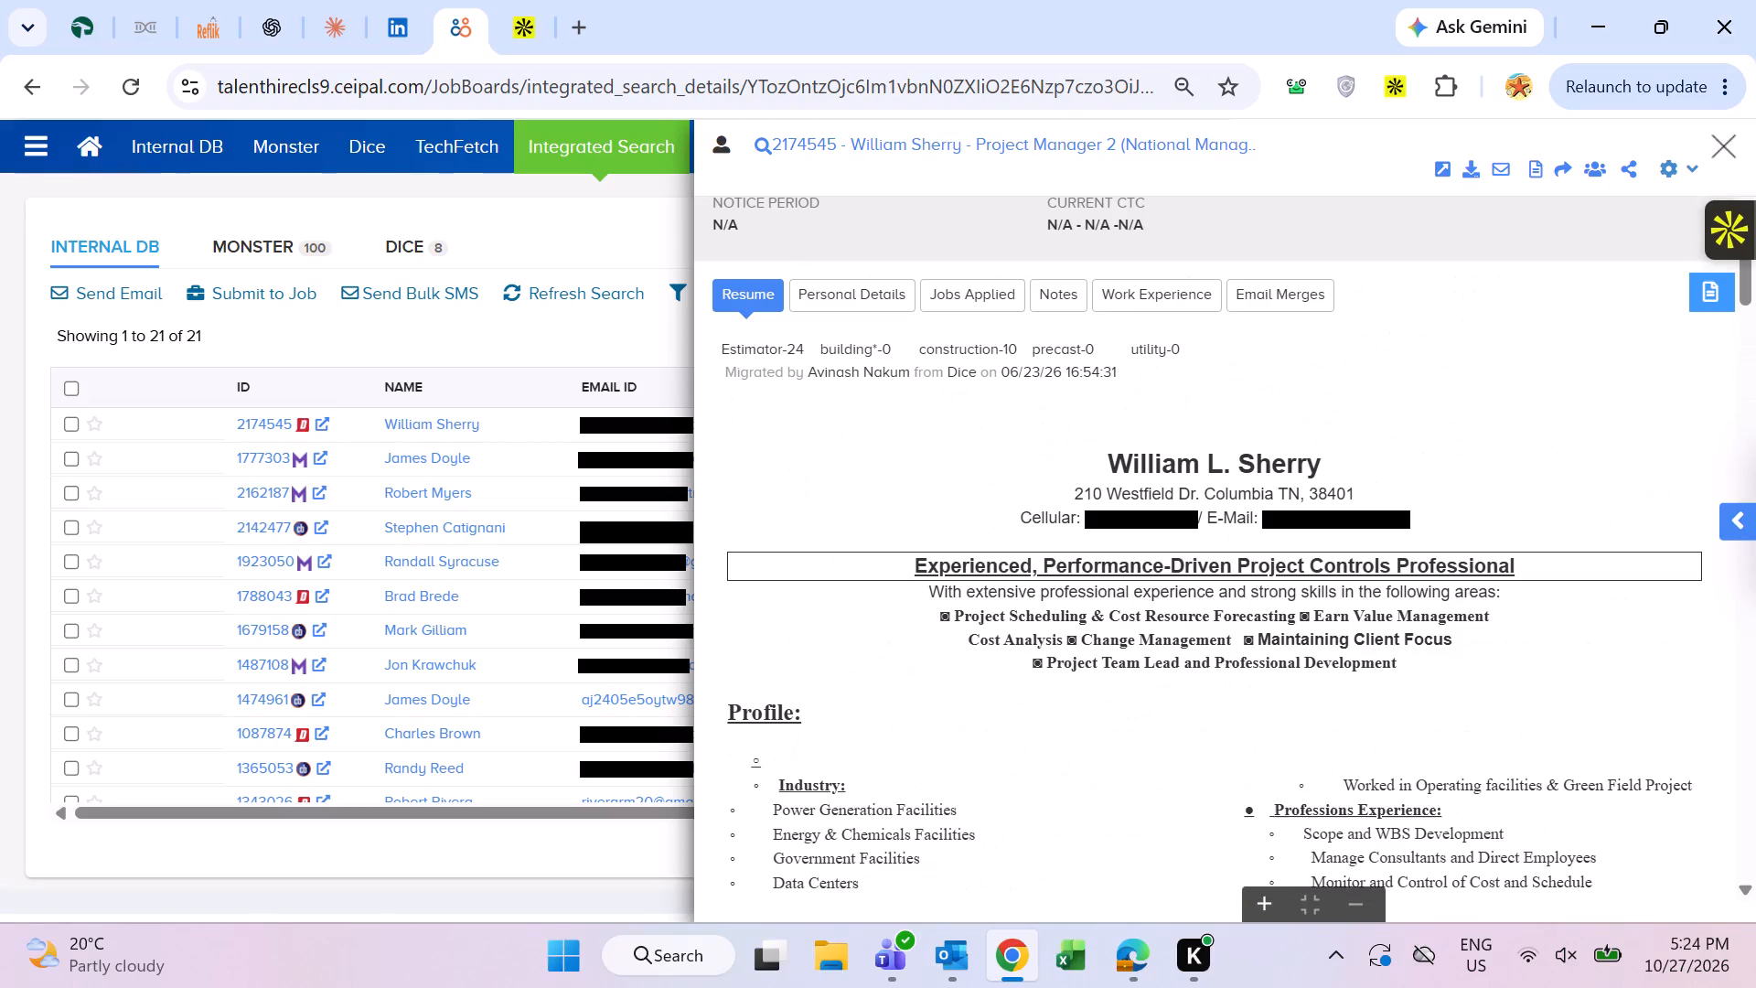
scroll(1092, 665, "up", 4)
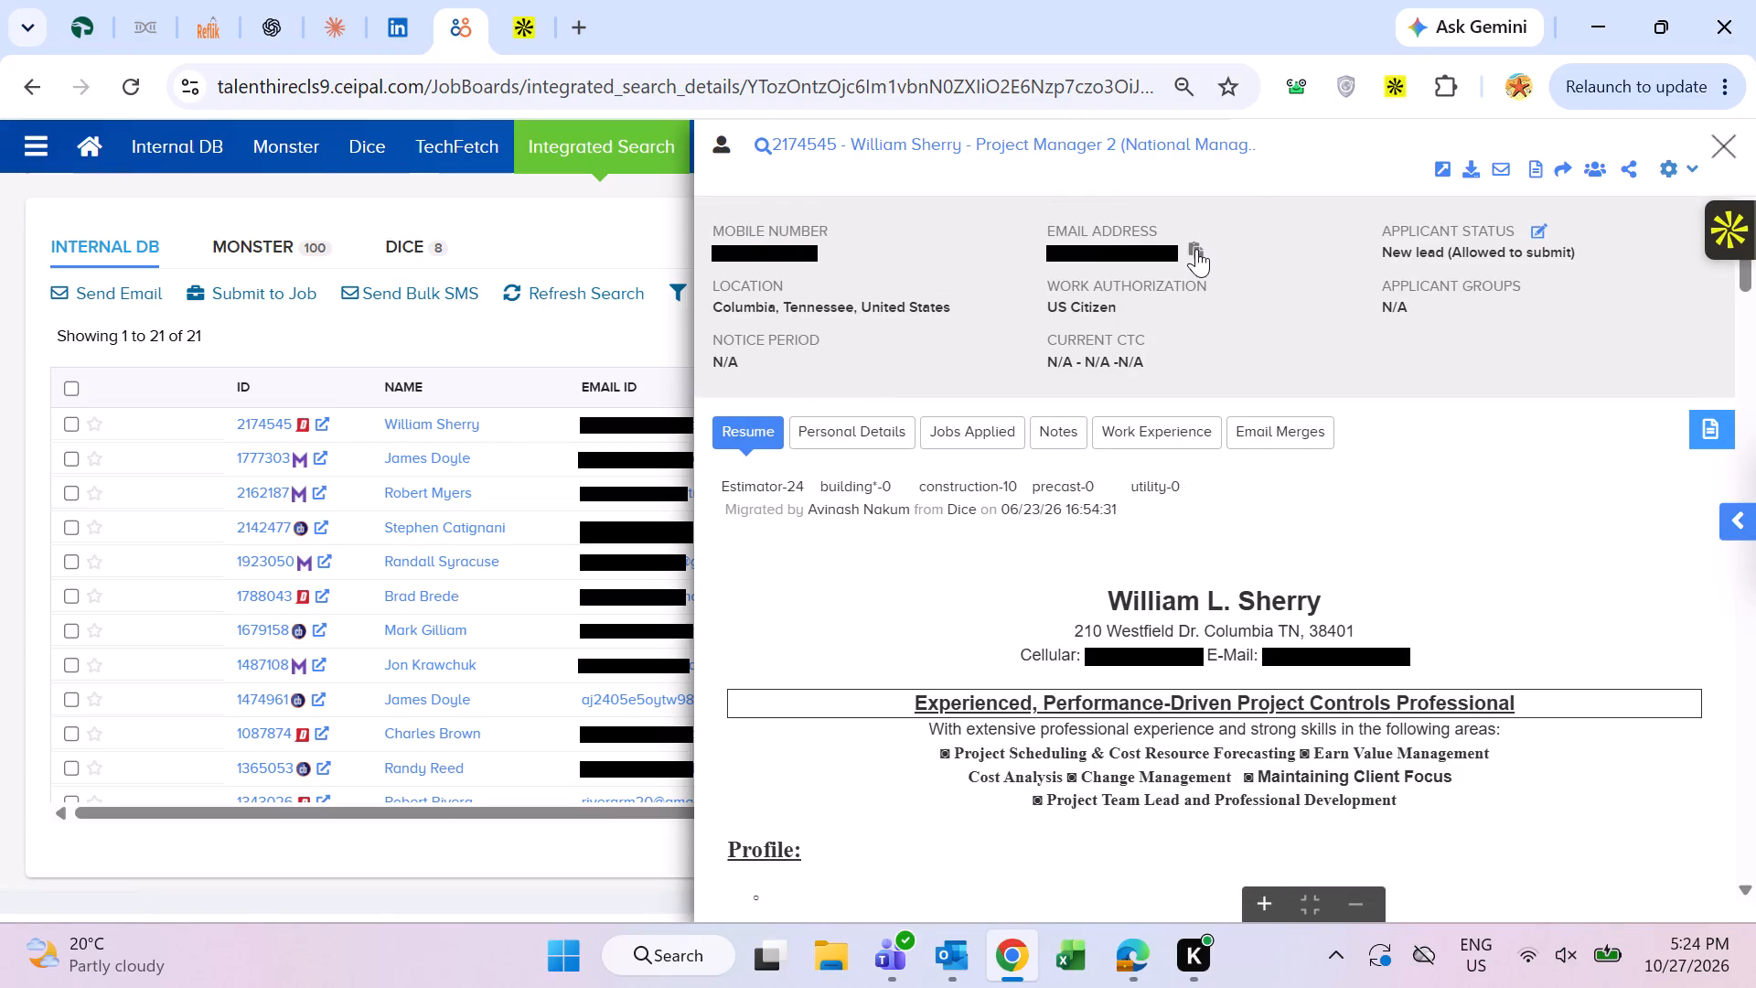
Copy the Columbia applicant's email address from the quick view.
left_click(1196, 249)
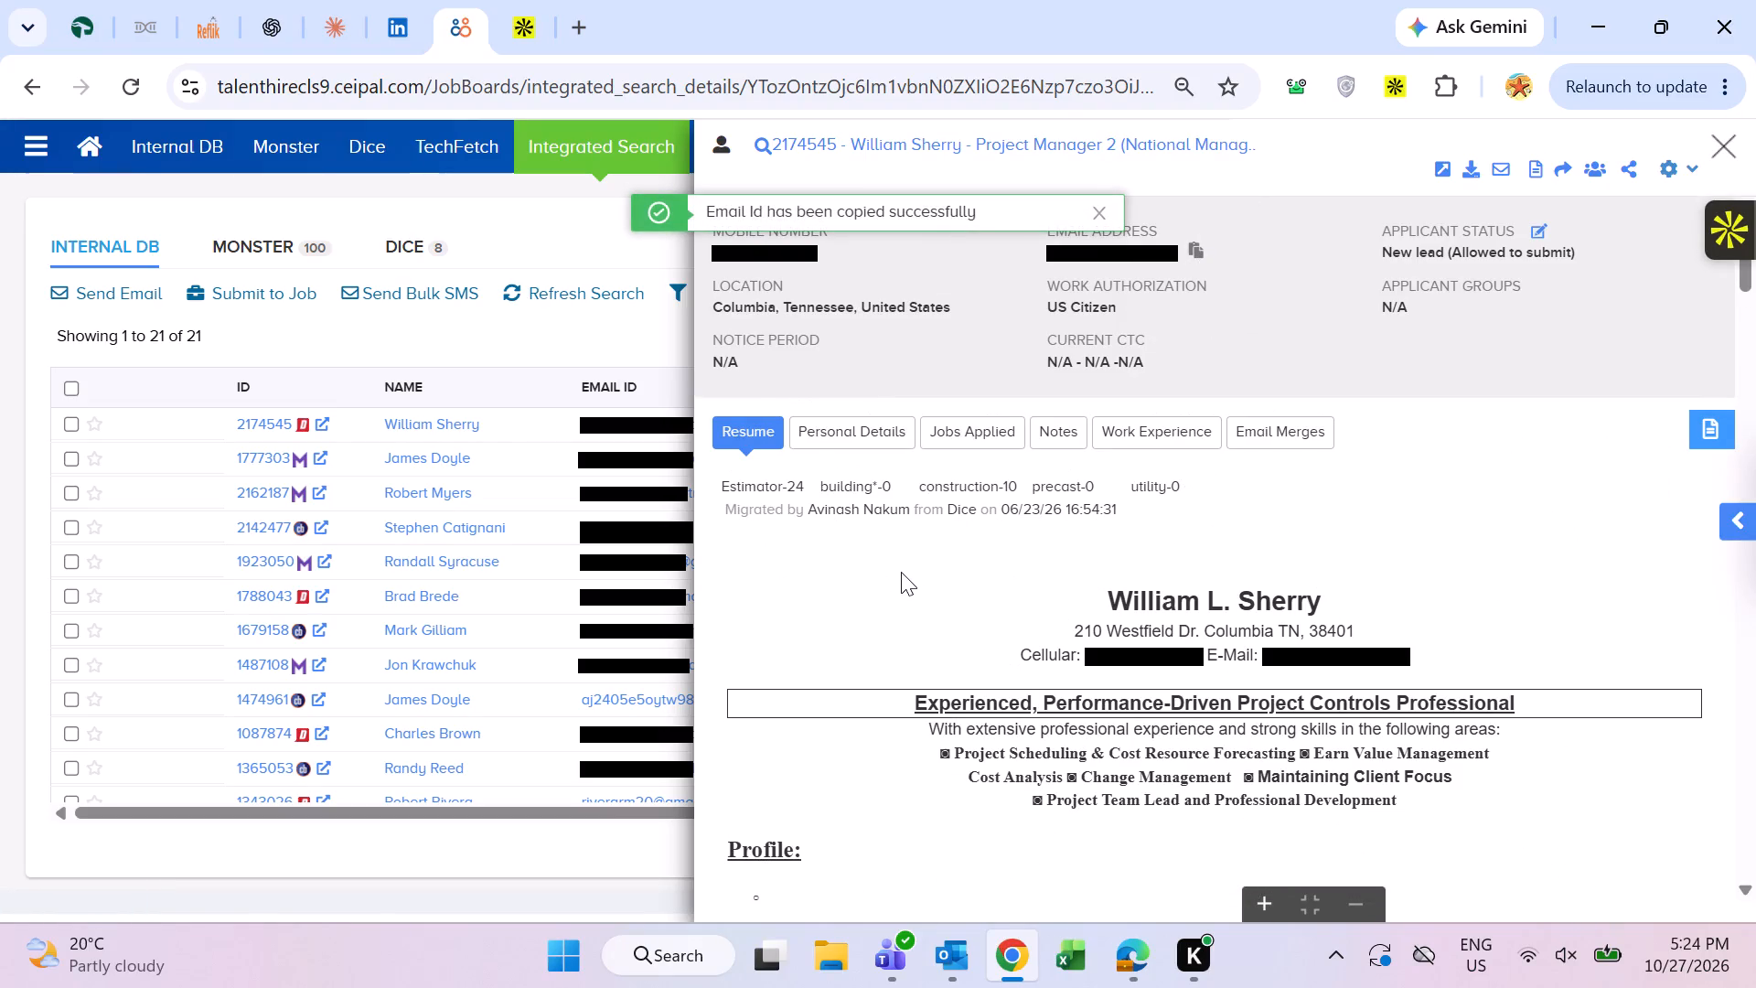
left_click(901, 572)
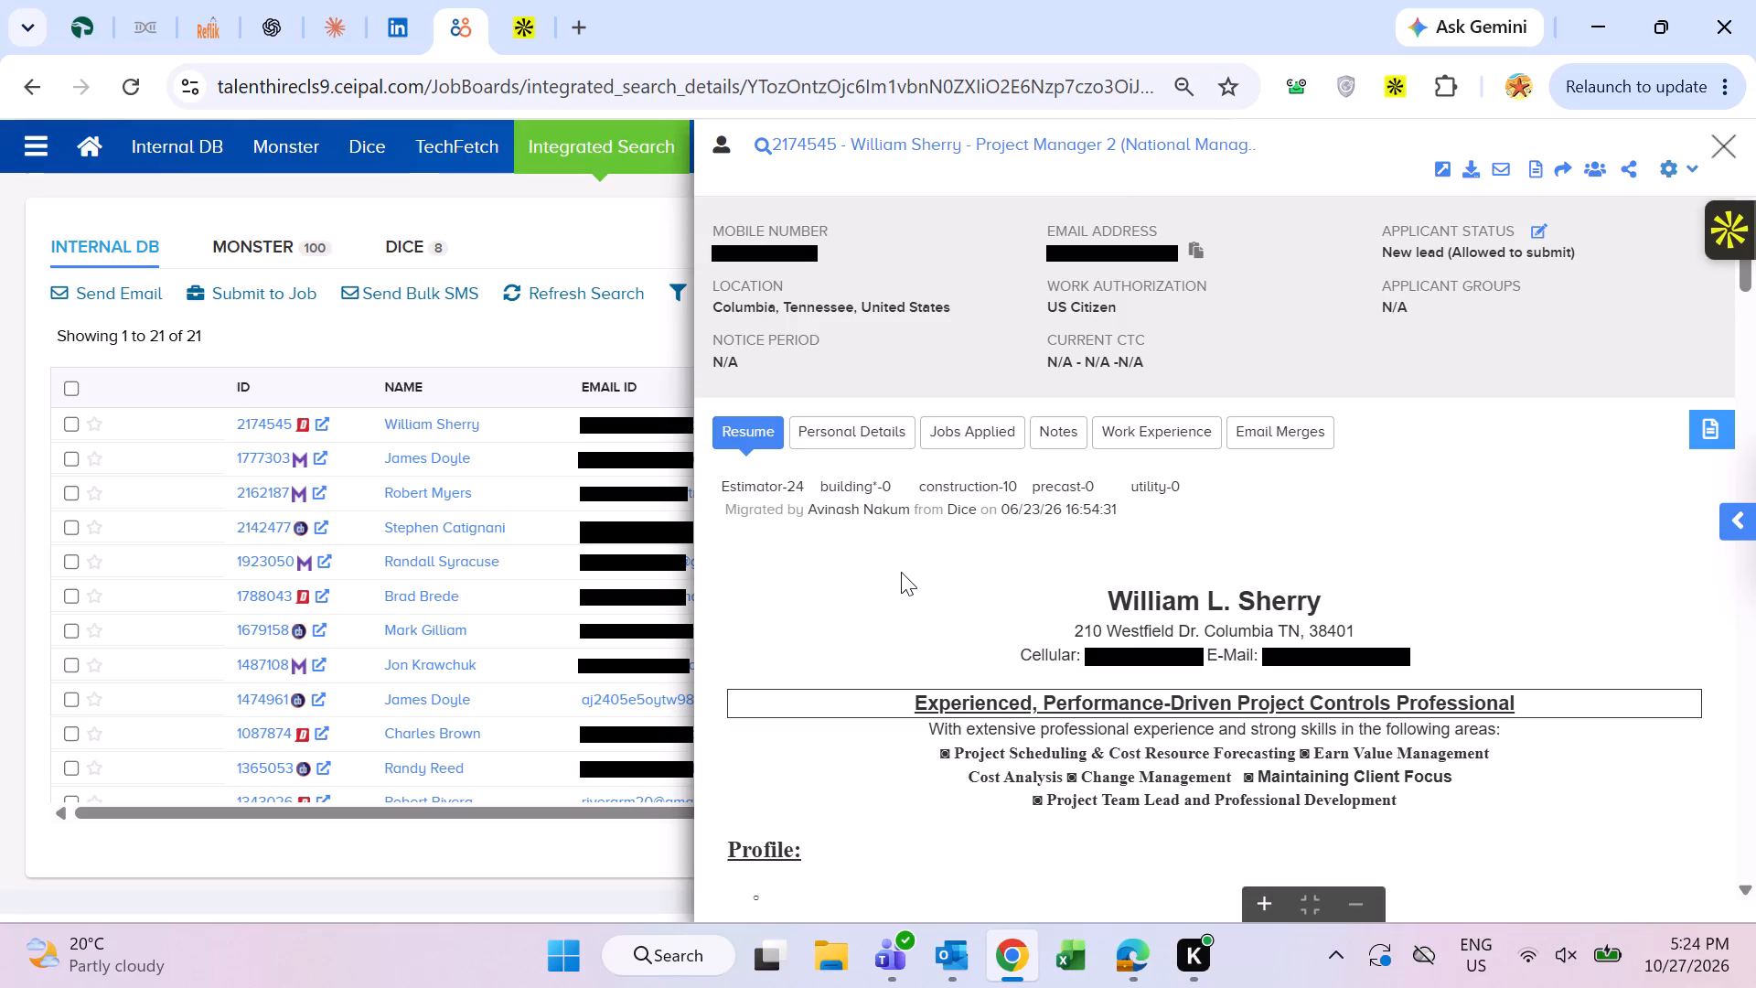
Reread the Columbia applicant's resume heading and skill areas, and close the profile.
double_click(1159, 617)
left_click_drag(1159, 617, 1287, 762)
double_click(1295, 808)
left_click_drag(1295, 808, 1292, 807)
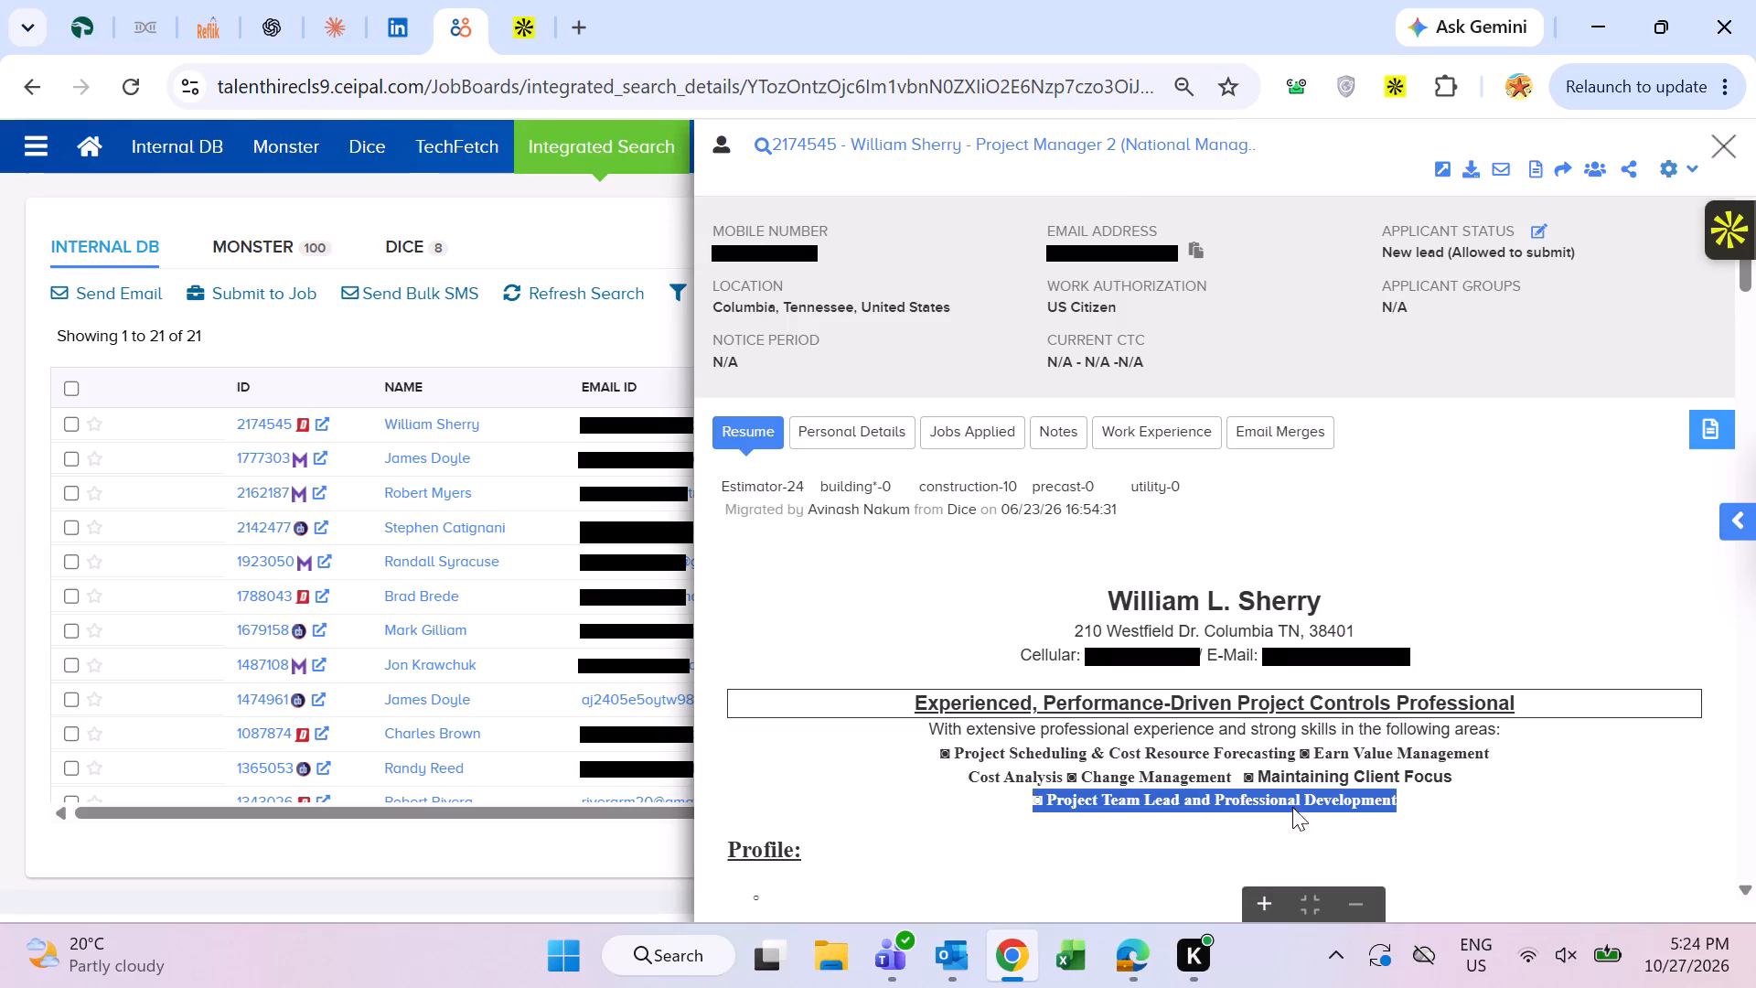
left_click_drag(1292, 807, 1183, 596)
left_click(1183, 596)
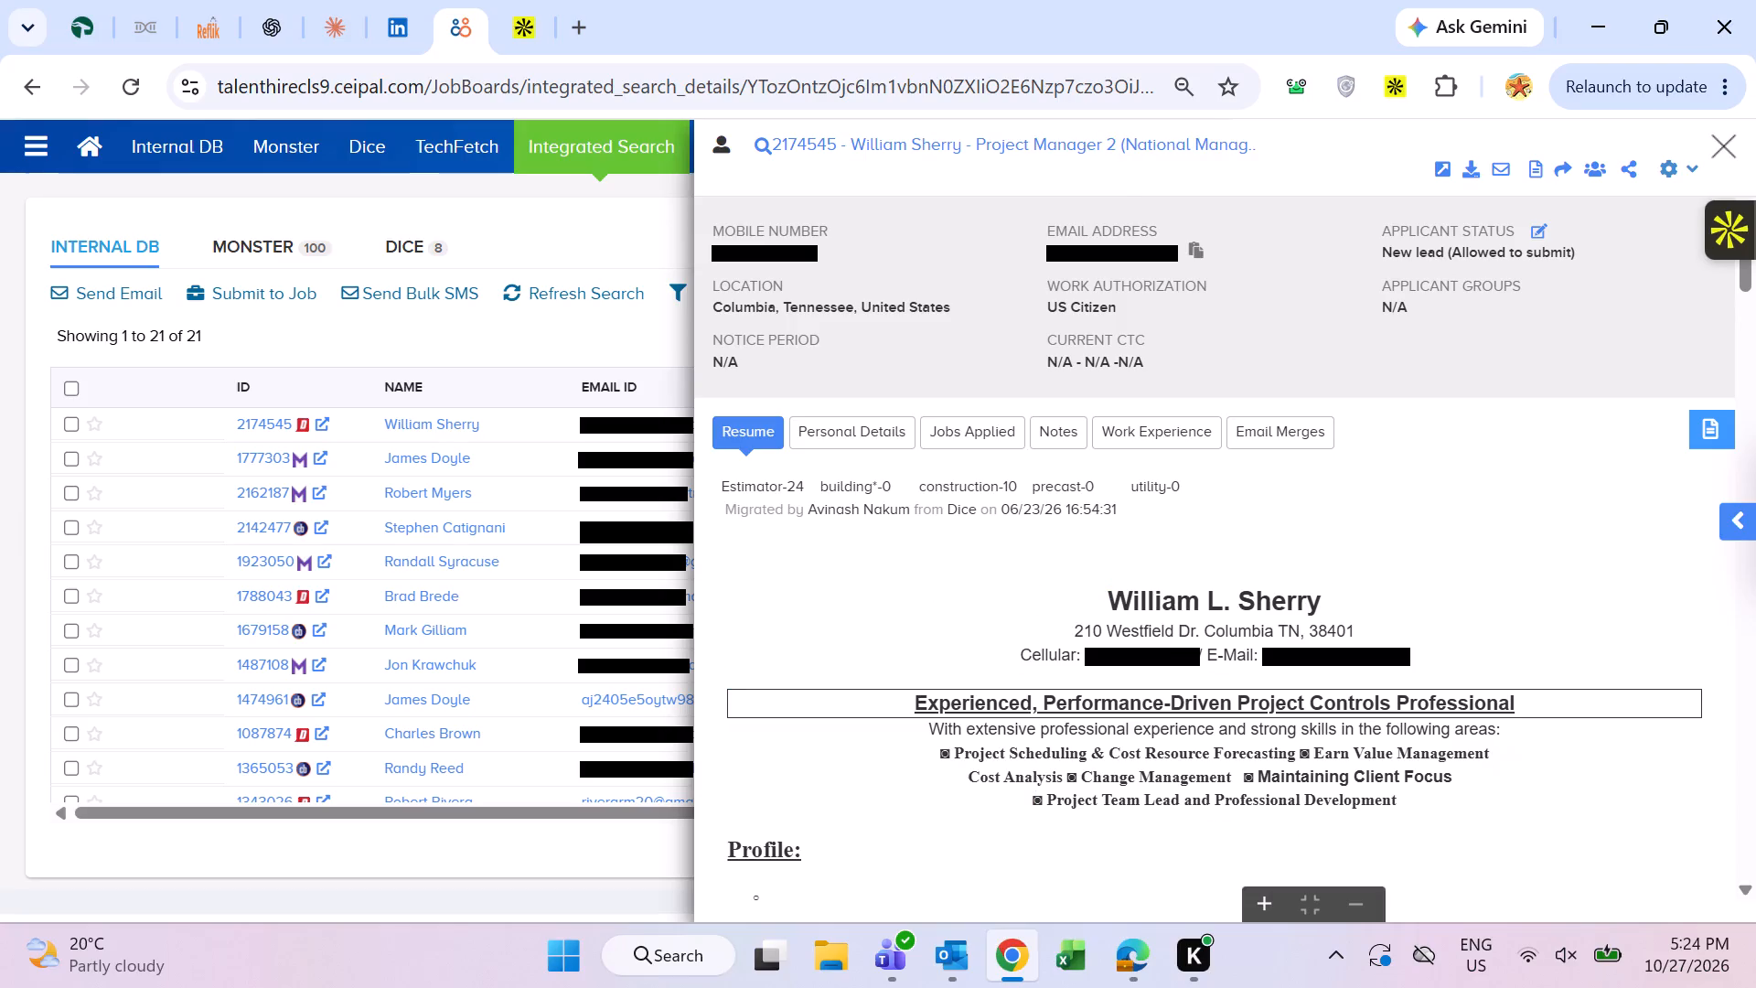
left_click(1720, 138)
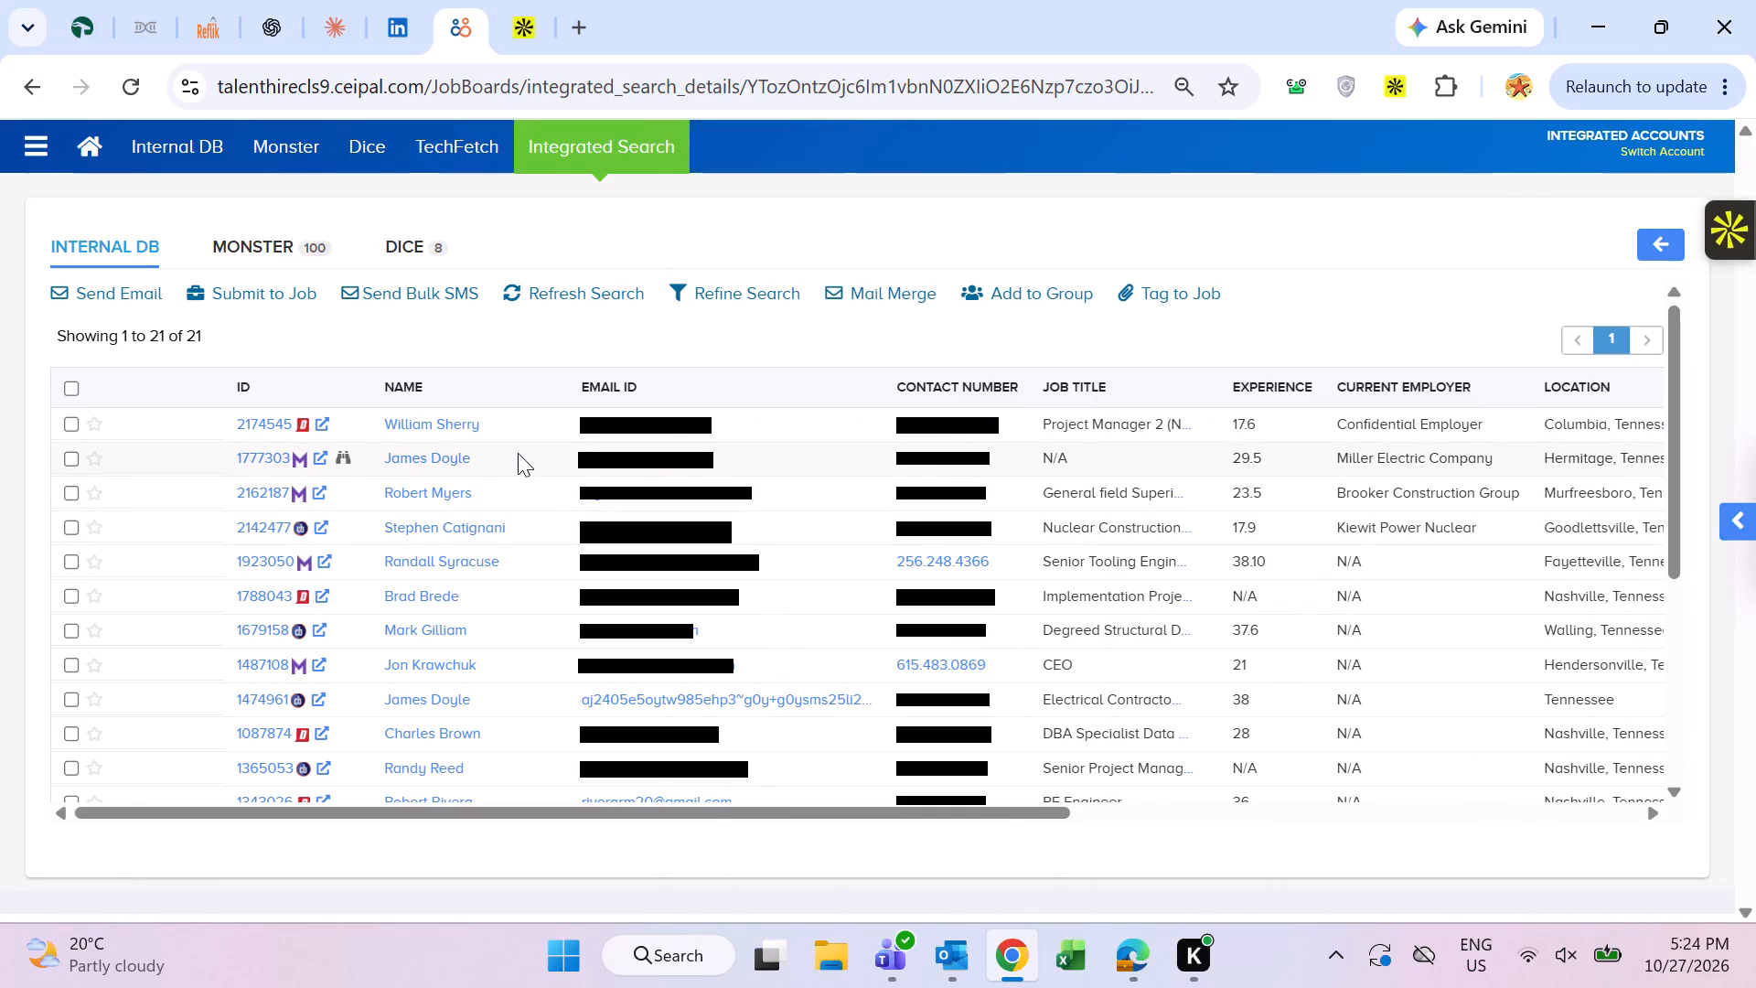
Open the quick view of the Hermitage, Tennessee applicant employed at Miller Electric Company in the Internal DB results.
left_click(344, 454)
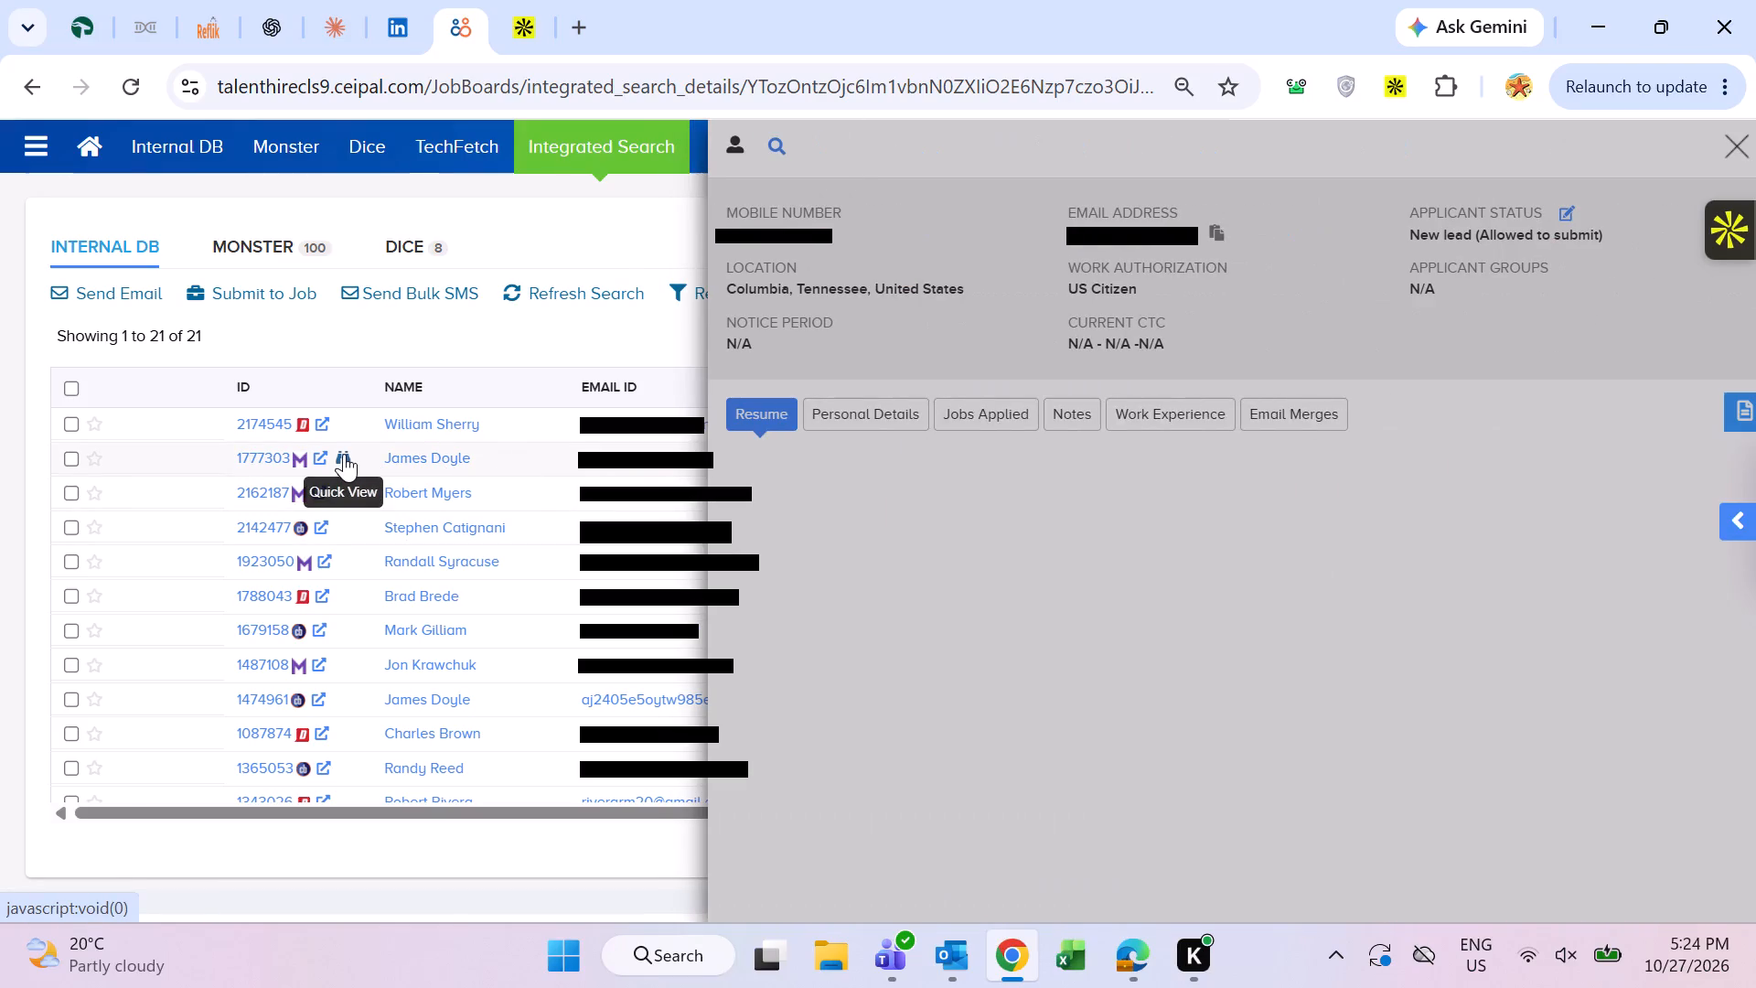
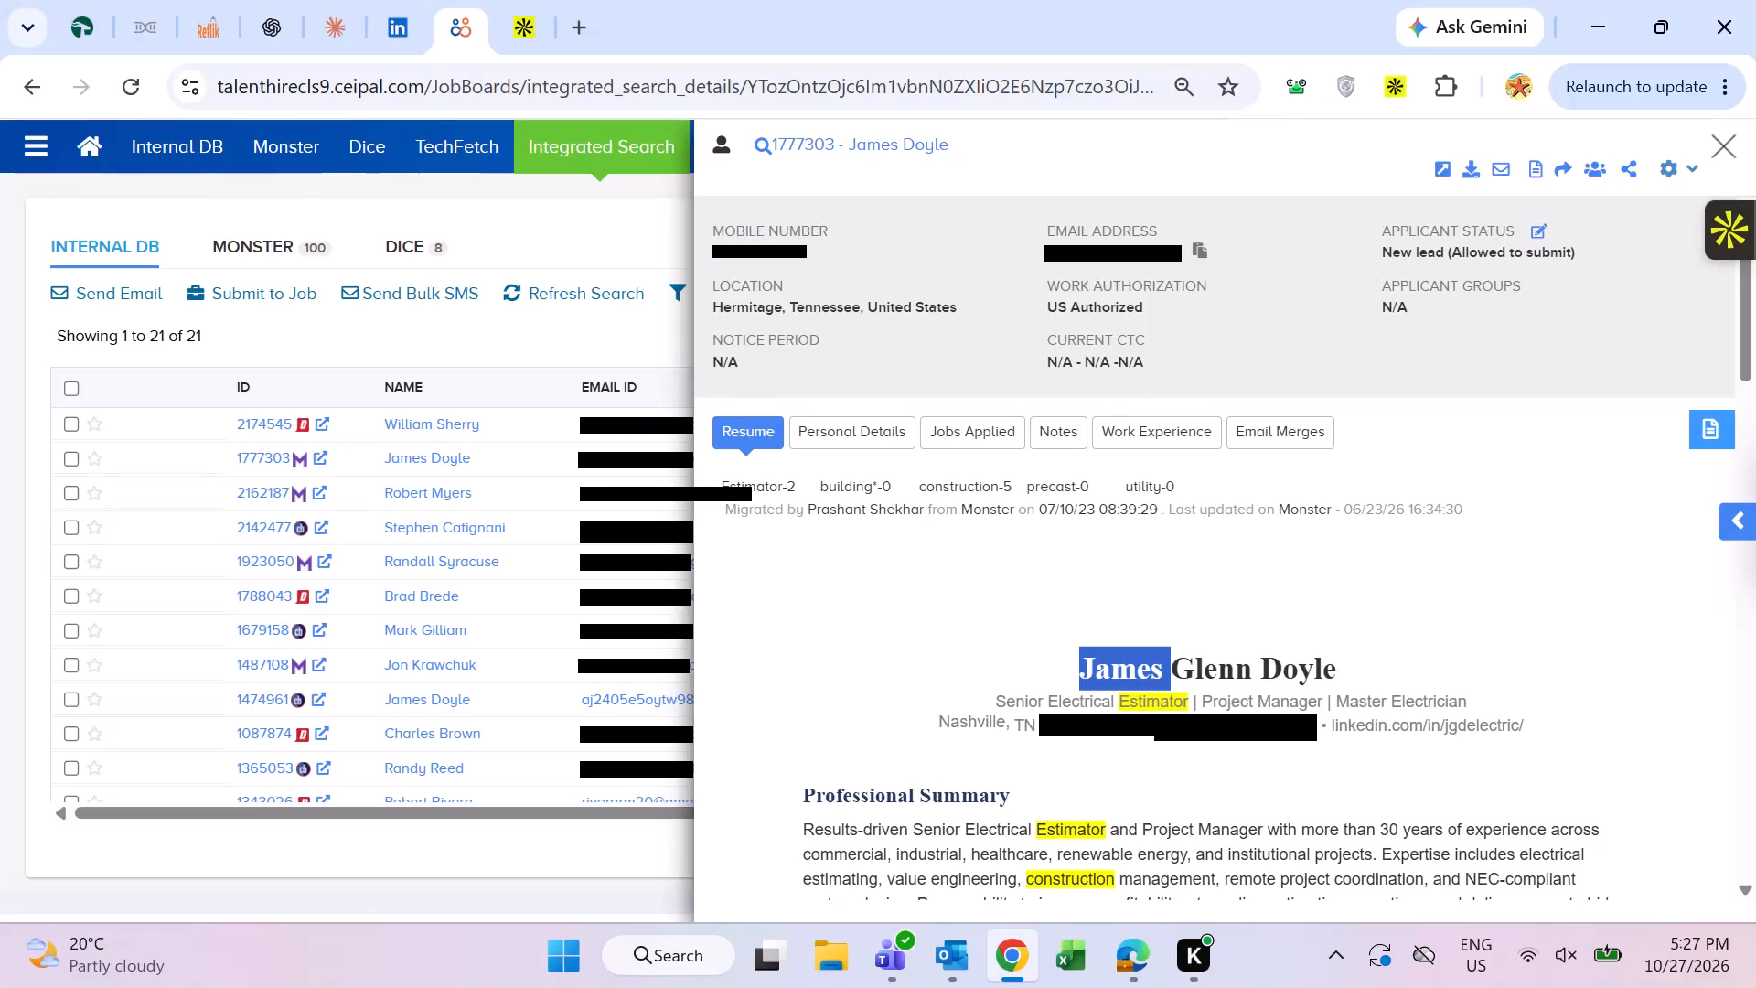
Examine the resume heading, professional summary and core competencies of the Hermitage, Tennessee applicant.
left_click_drag(1142, 655, 1241, 757)
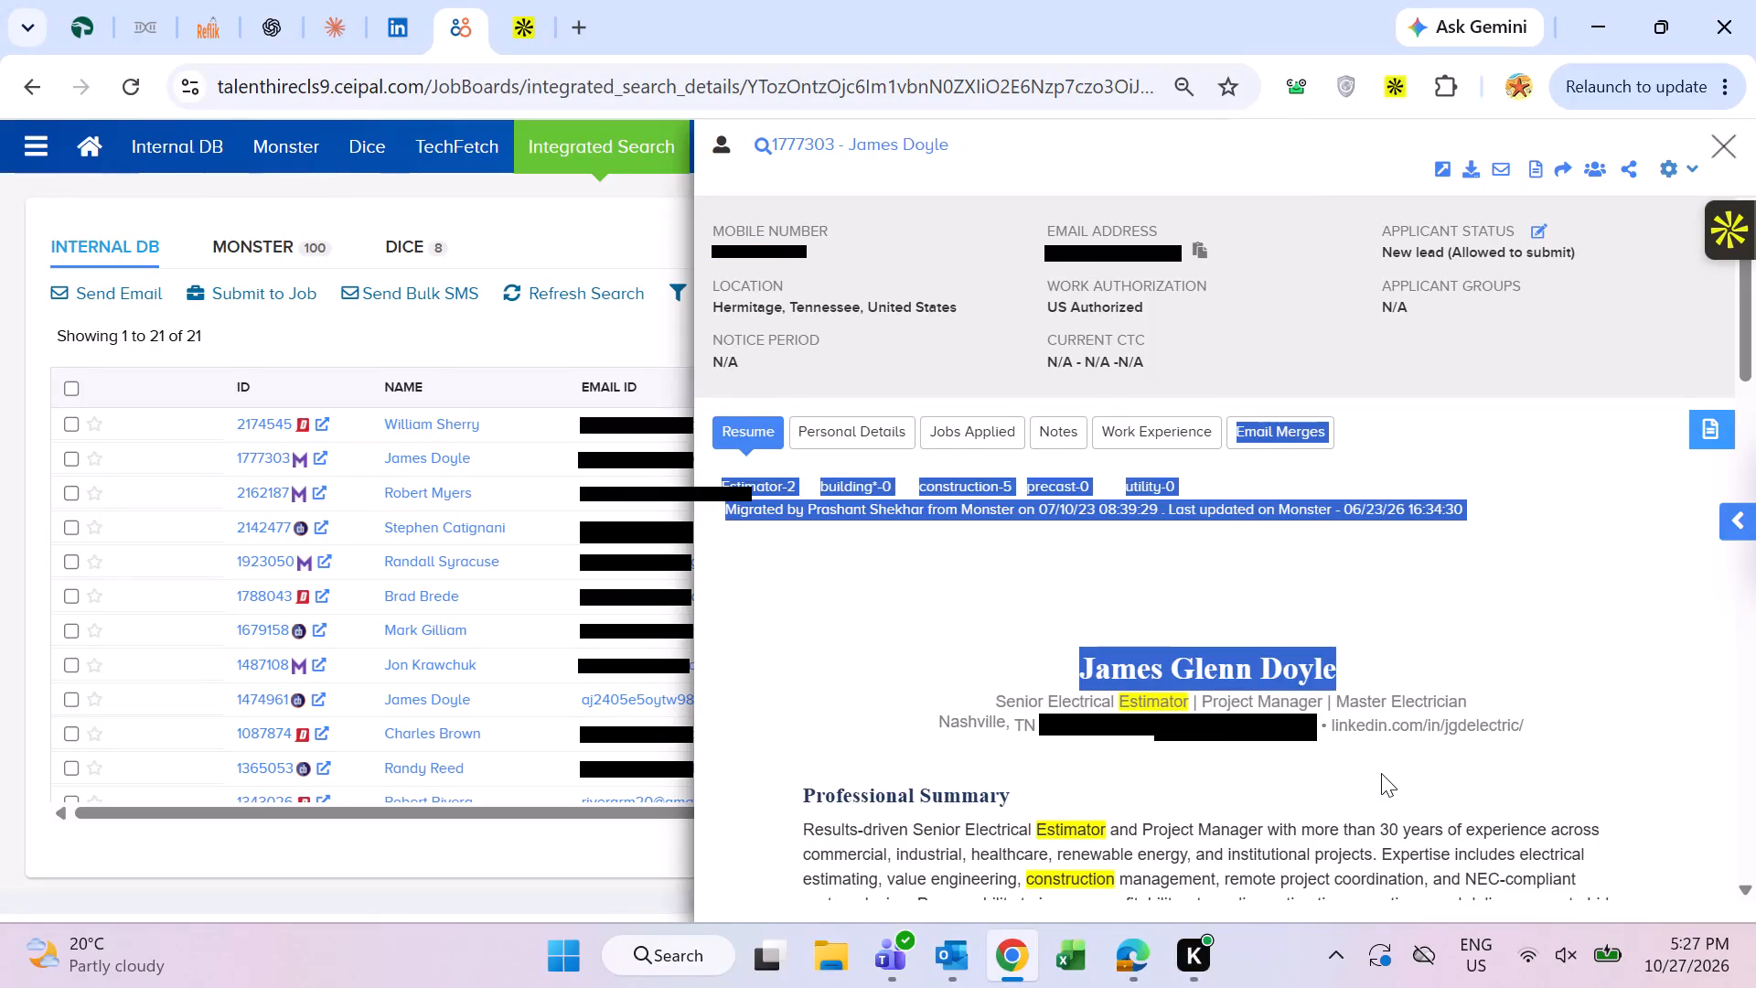
left_click(1381, 773)
scroll(1154, 714, "down", 2)
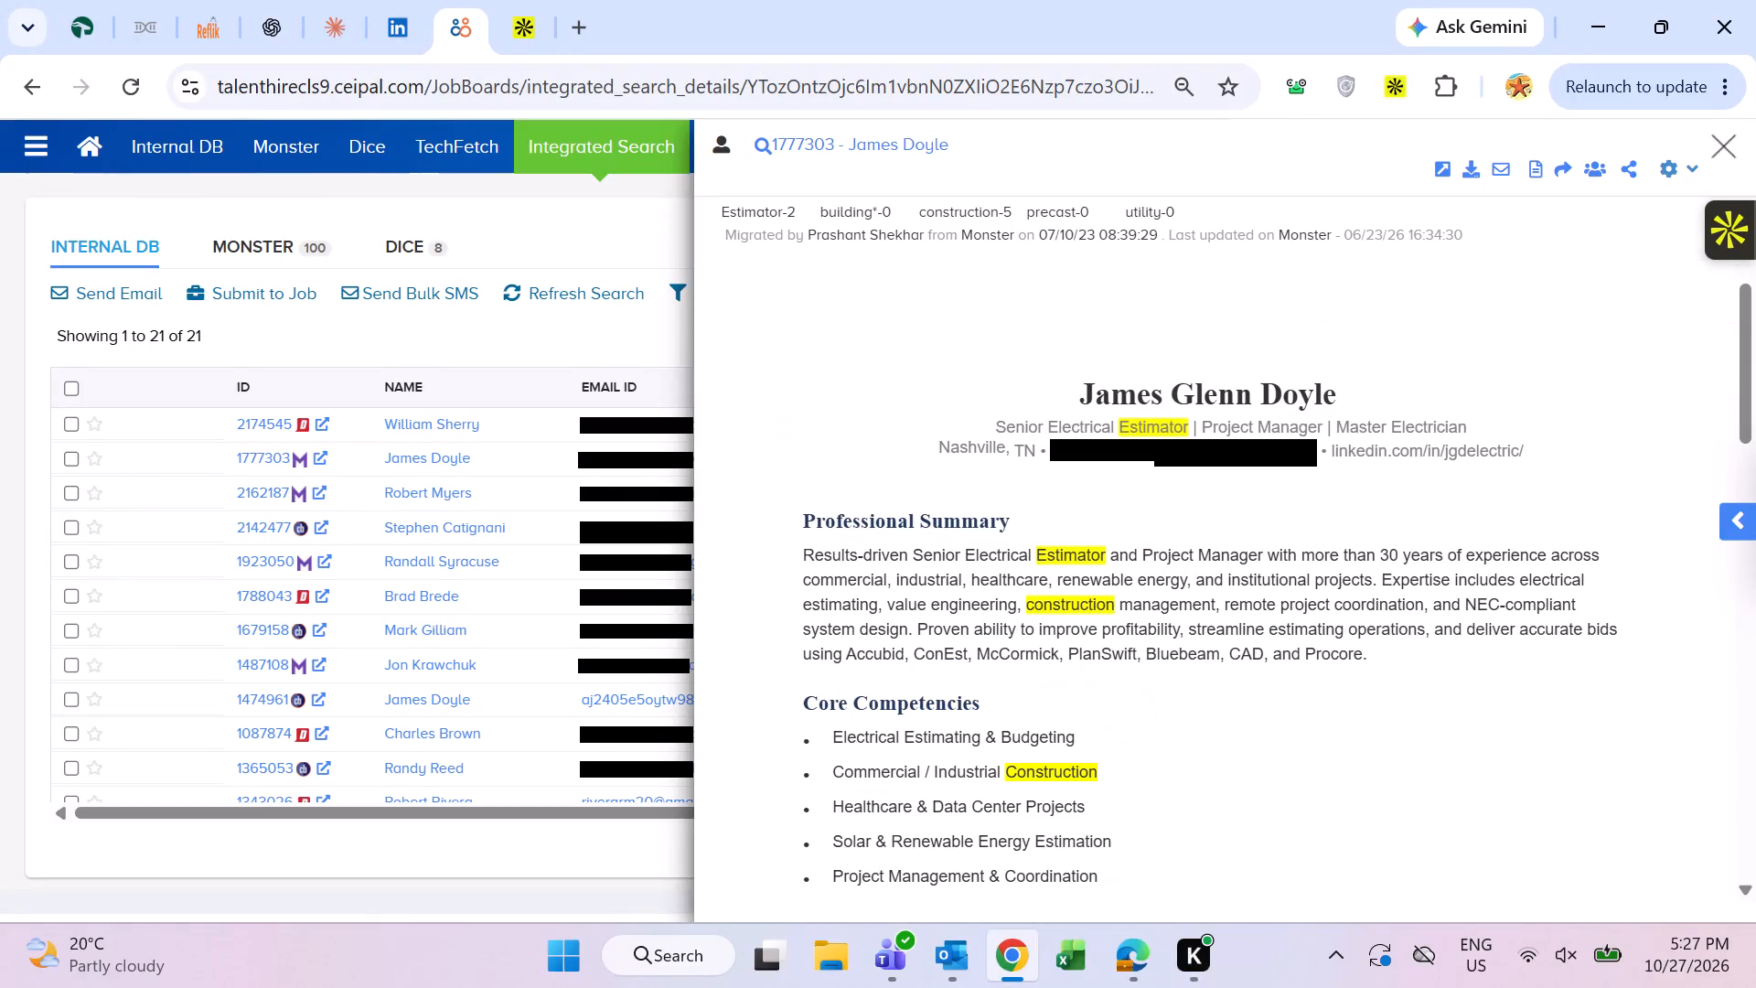
Review the Hermitage, Tennessee applicant's professional summary, resume heading and contact details in the quick view.
left_click_drag(1118, 630, 1126, 634)
left_click(1127, 634)
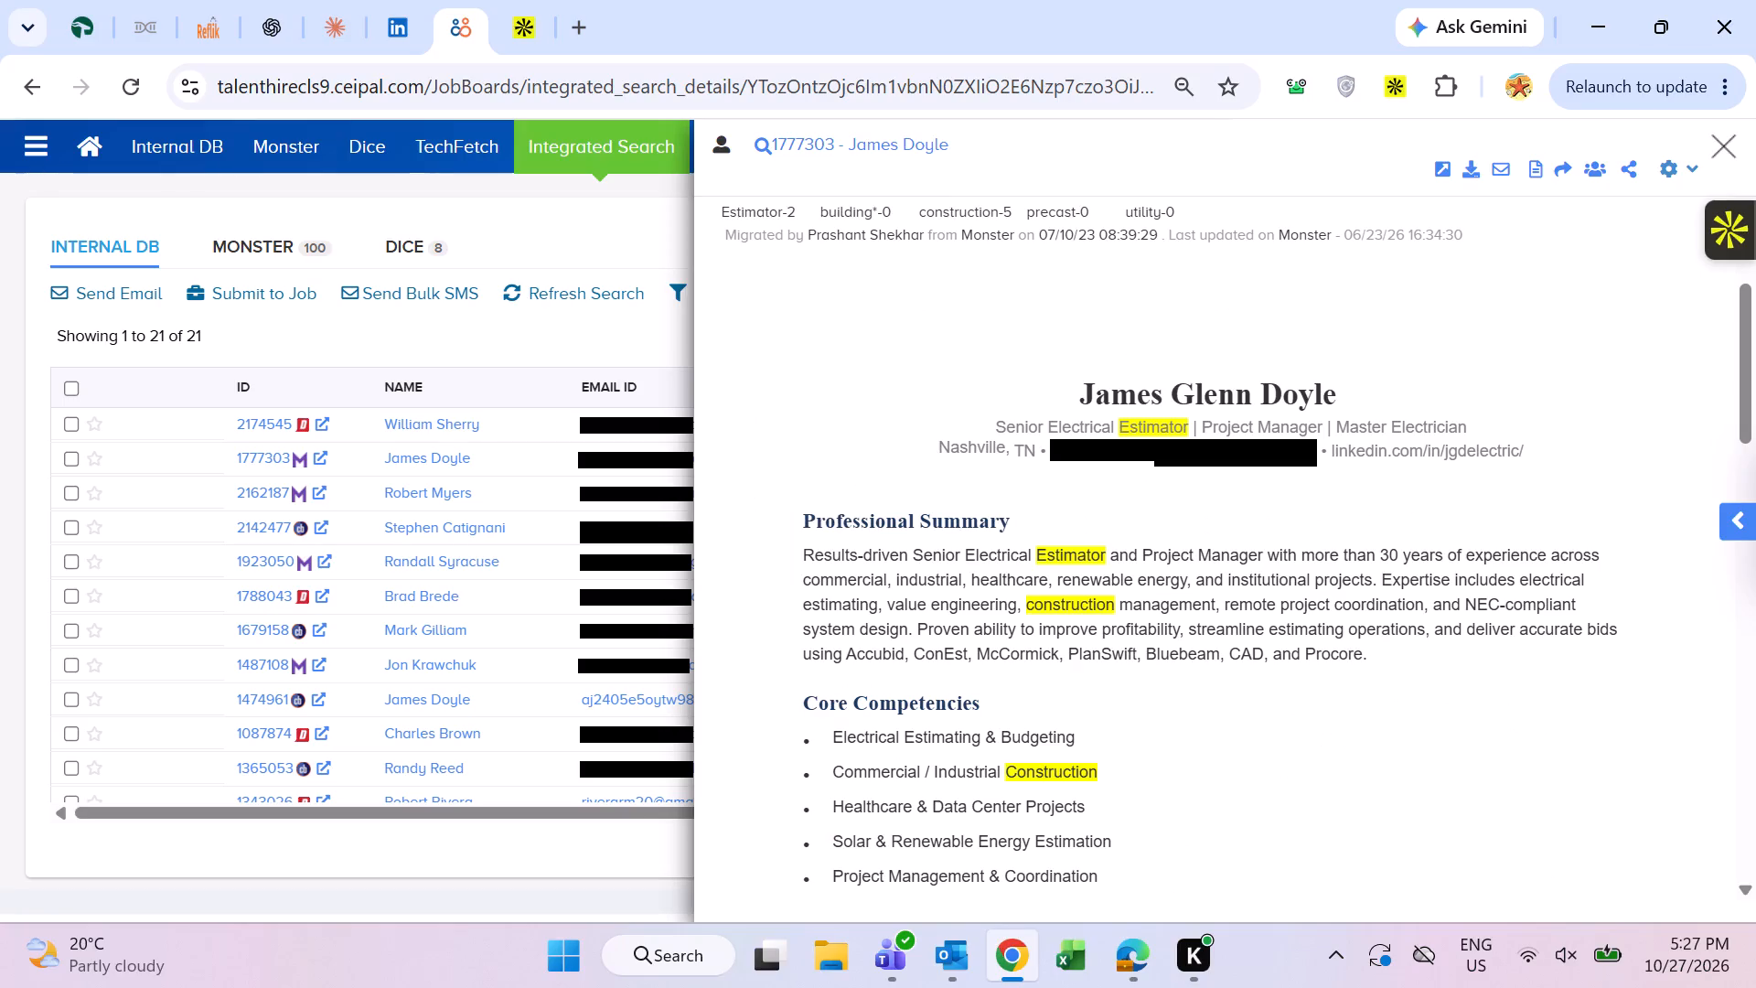
scroll(1184, 595, "up", 5)
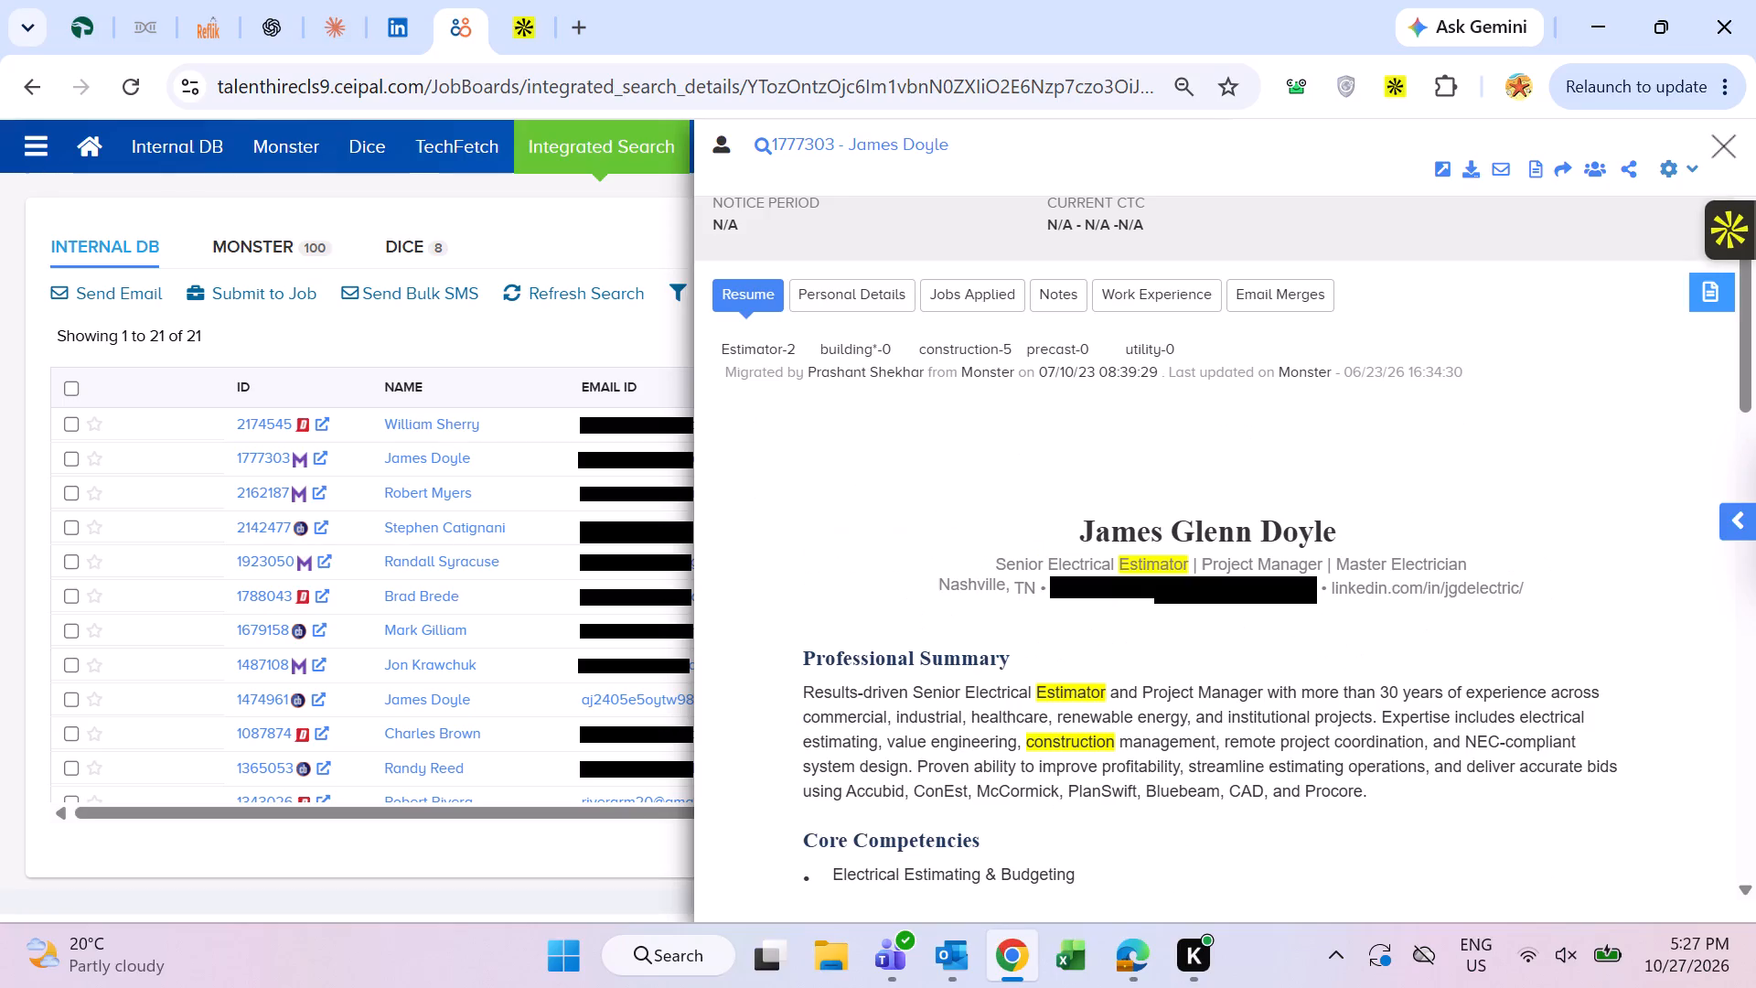
triple_click(1133, 662)
left_click_drag(1133, 662, 1364, 760)
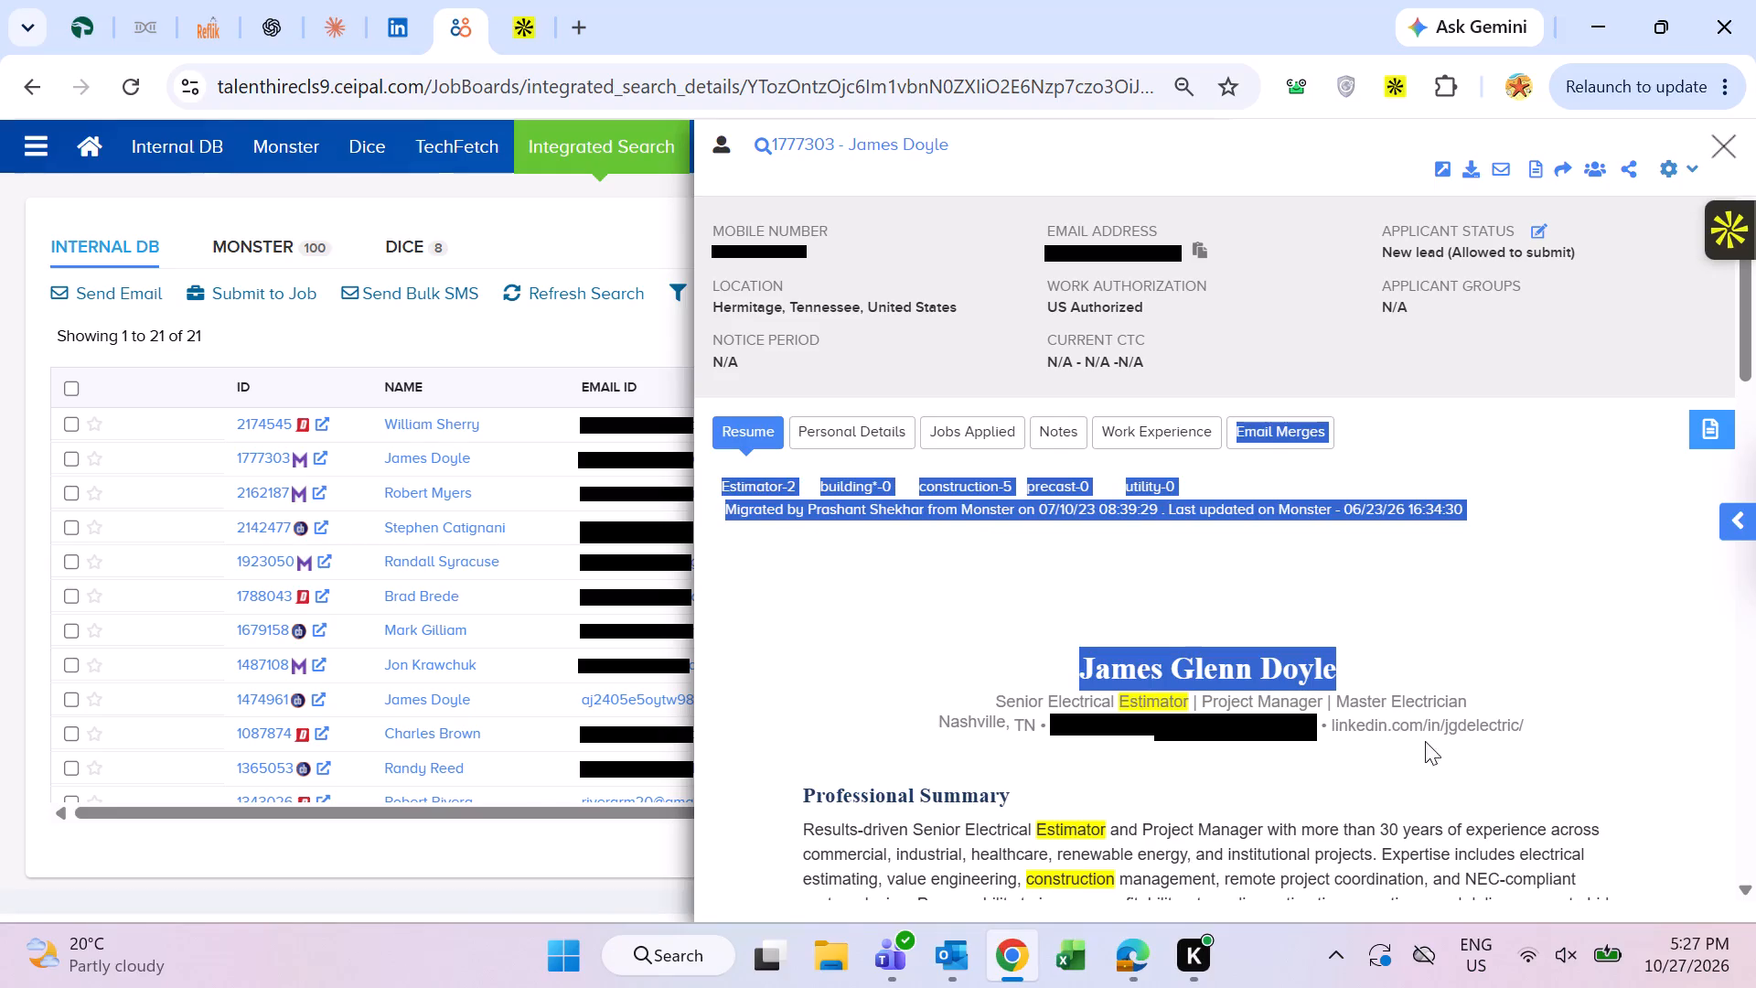
left_click(1541, 724)
left_click(1131, 667)
left_click_drag(1131, 667, 1199, 752)
left_click(1240, 765)
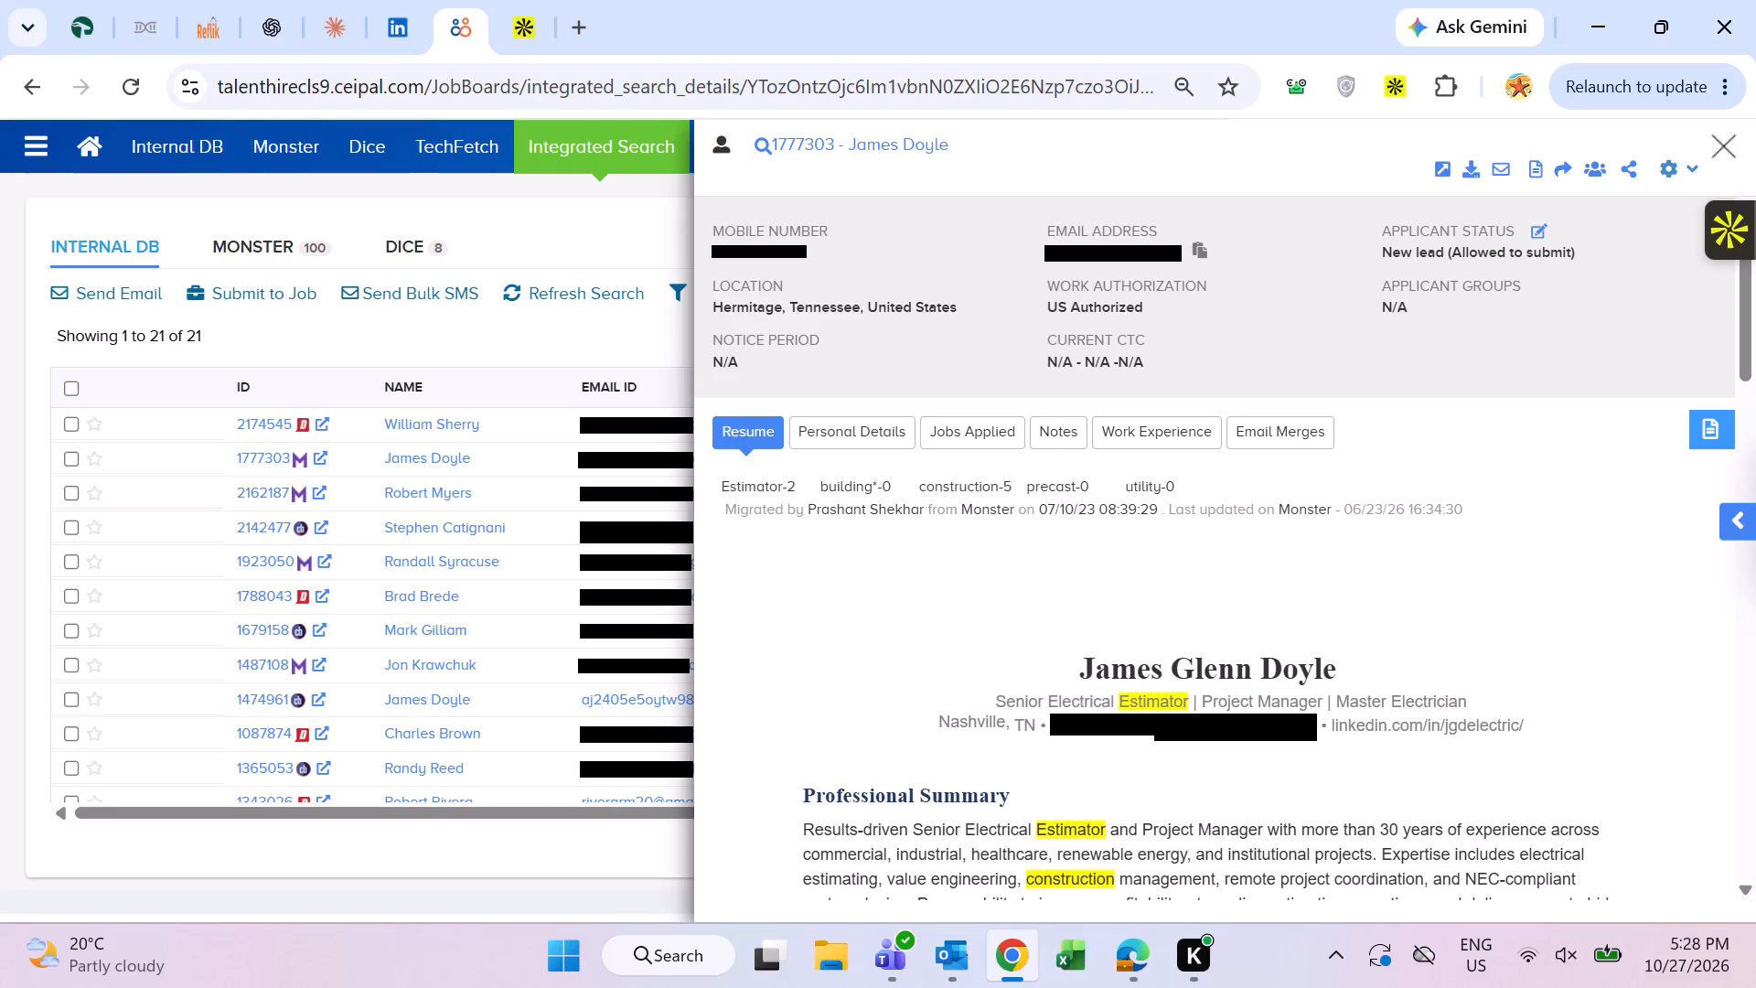
double_click(1107, 671)
left_click_drag(1107, 671, 1209, 765)
left_click(1235, 794)
Copy the Hermitage, Tennessee applicant's email address from the quick view.
left_click(1200, 250)
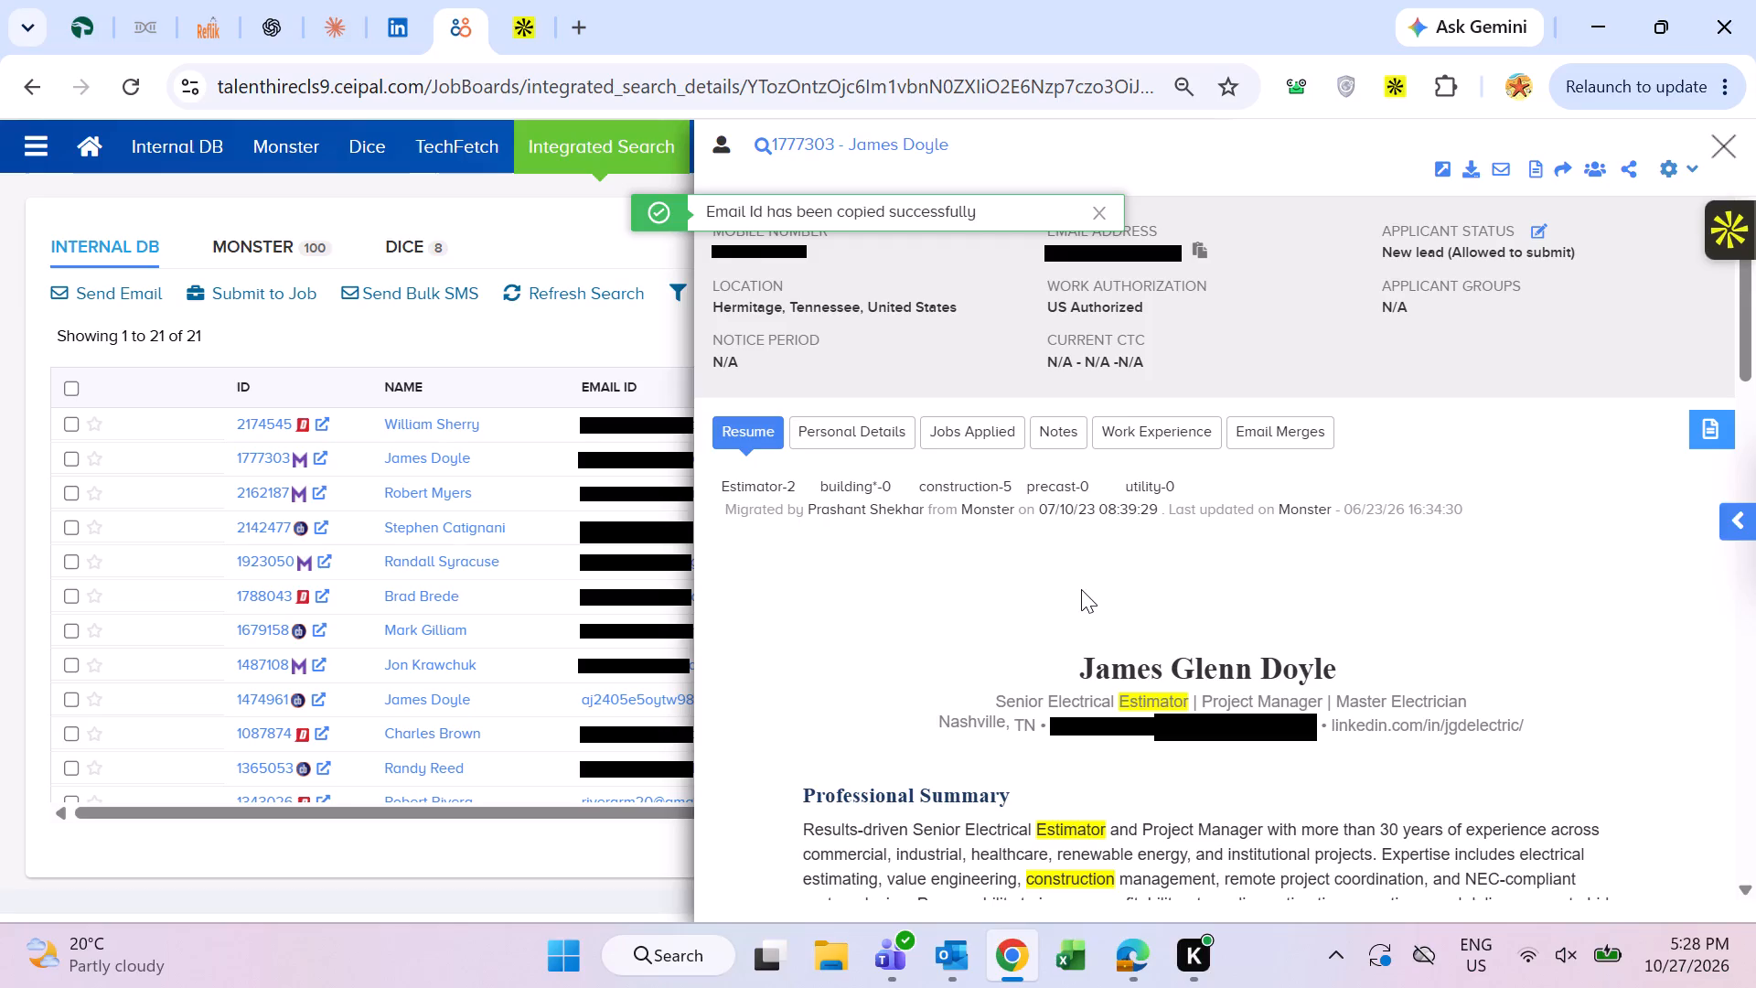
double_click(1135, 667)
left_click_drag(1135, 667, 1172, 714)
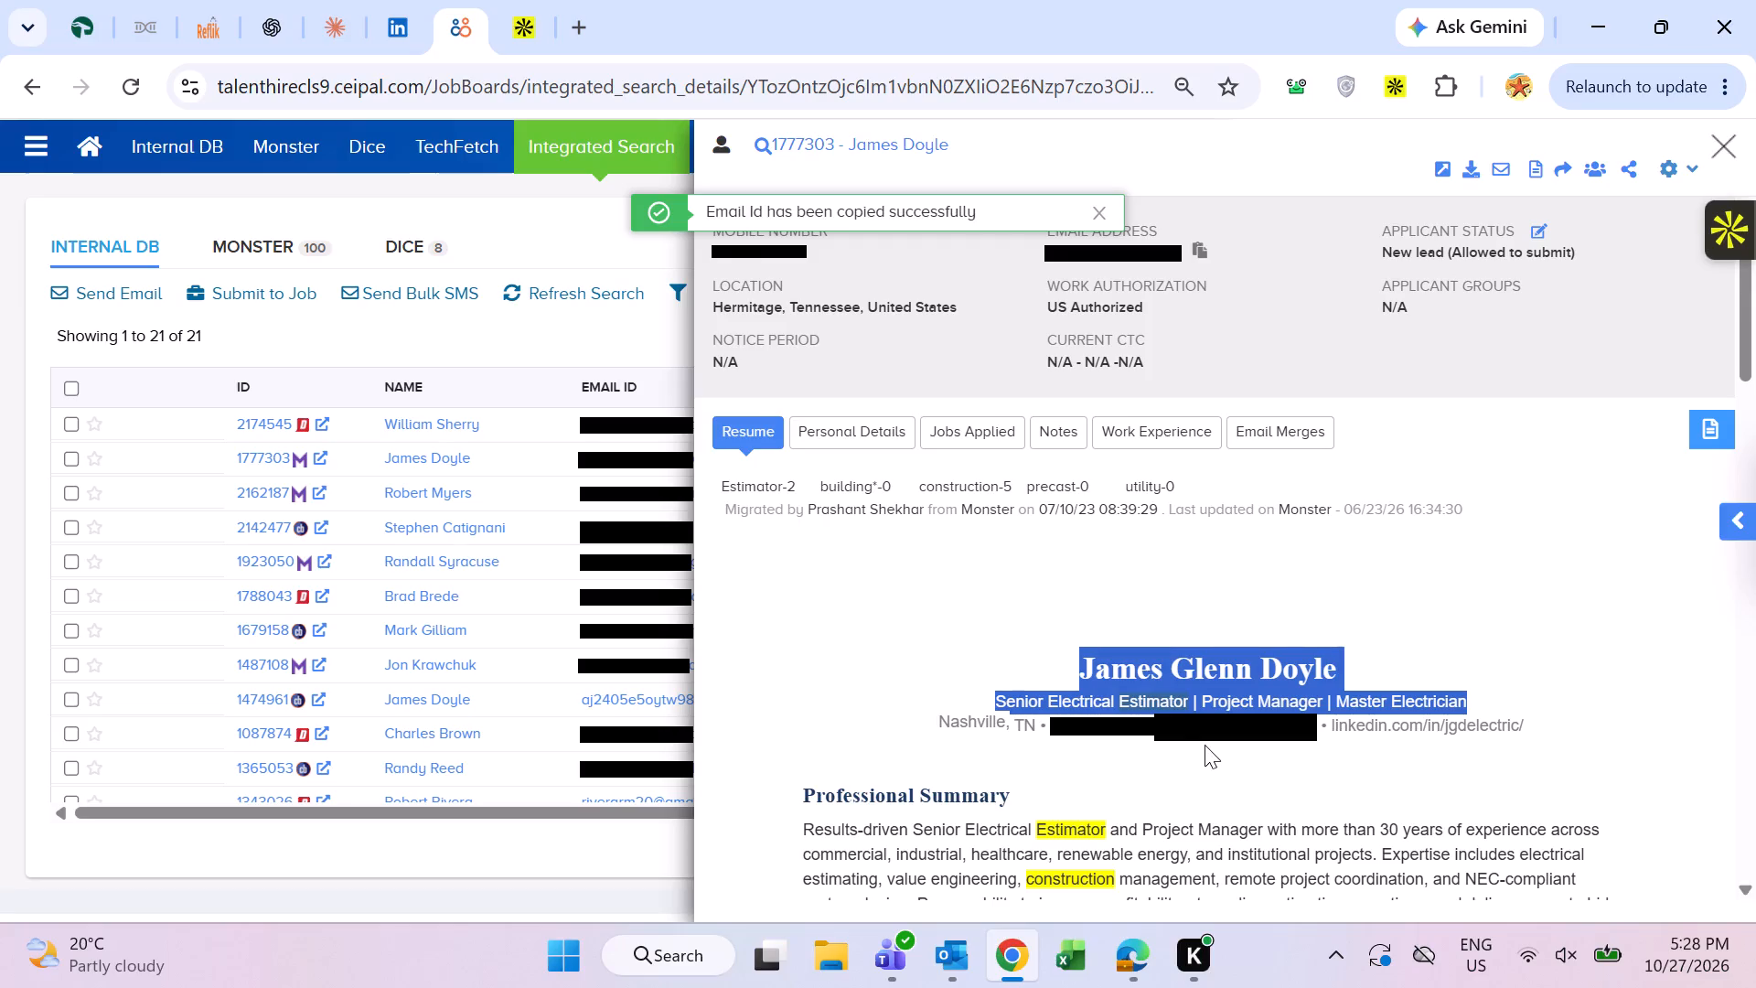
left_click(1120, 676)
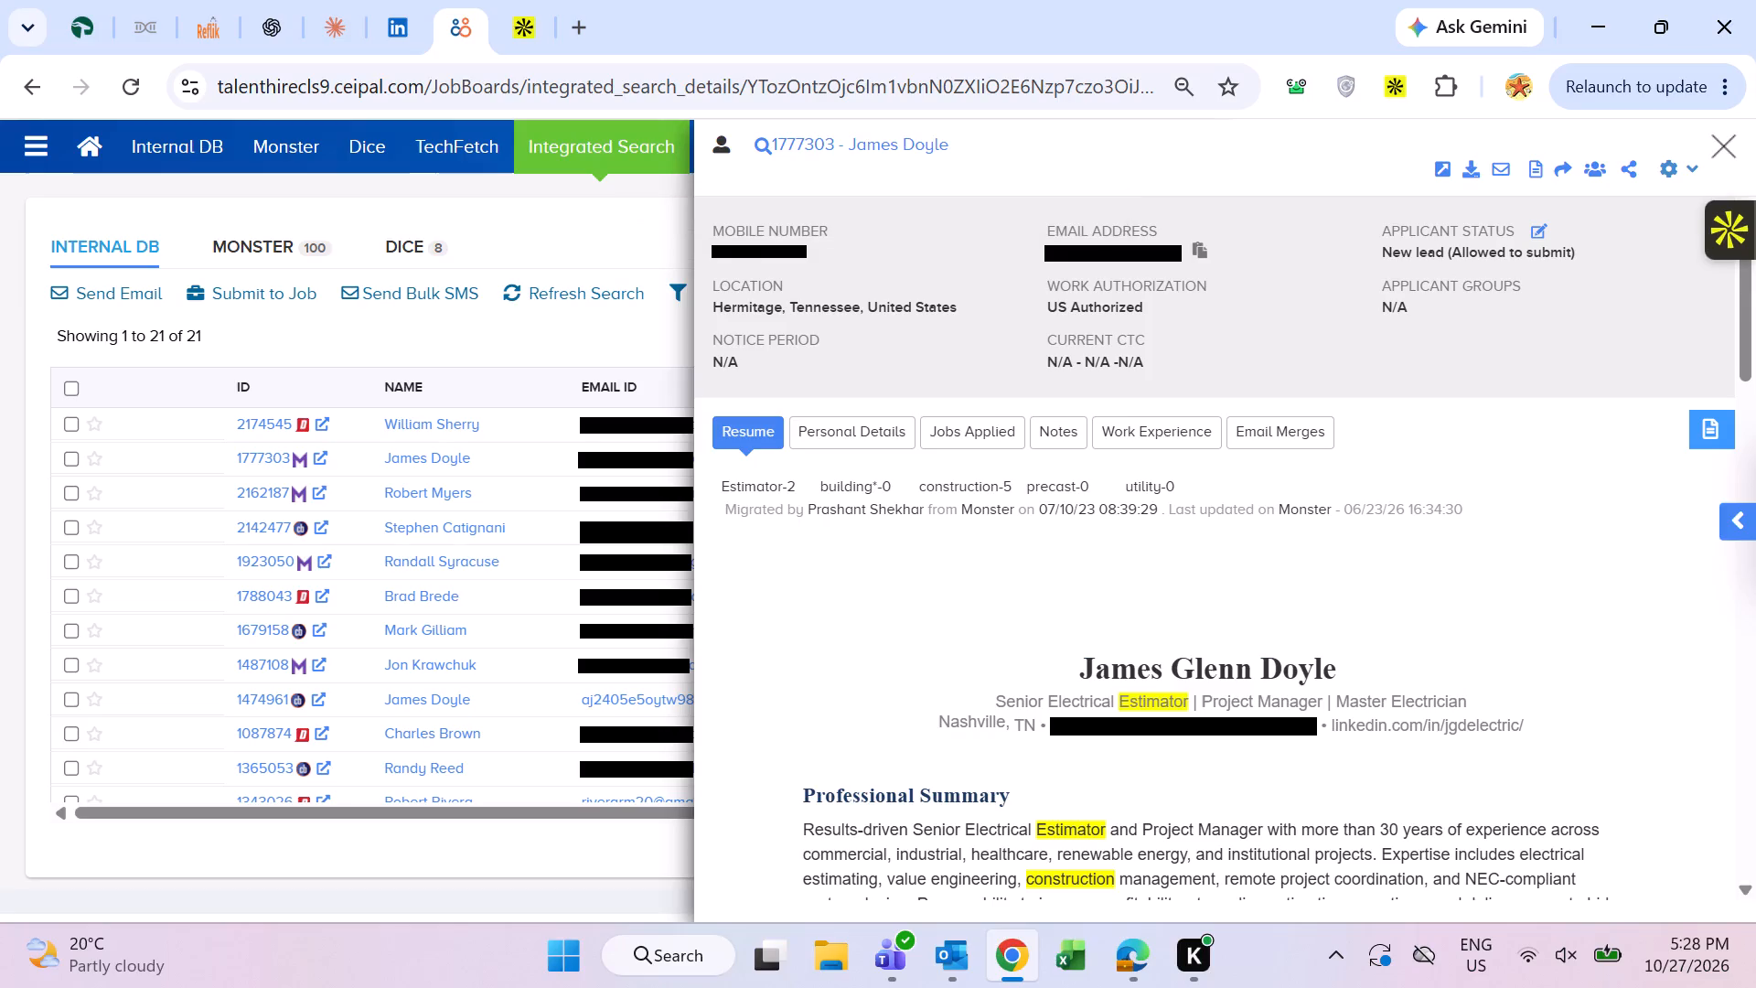
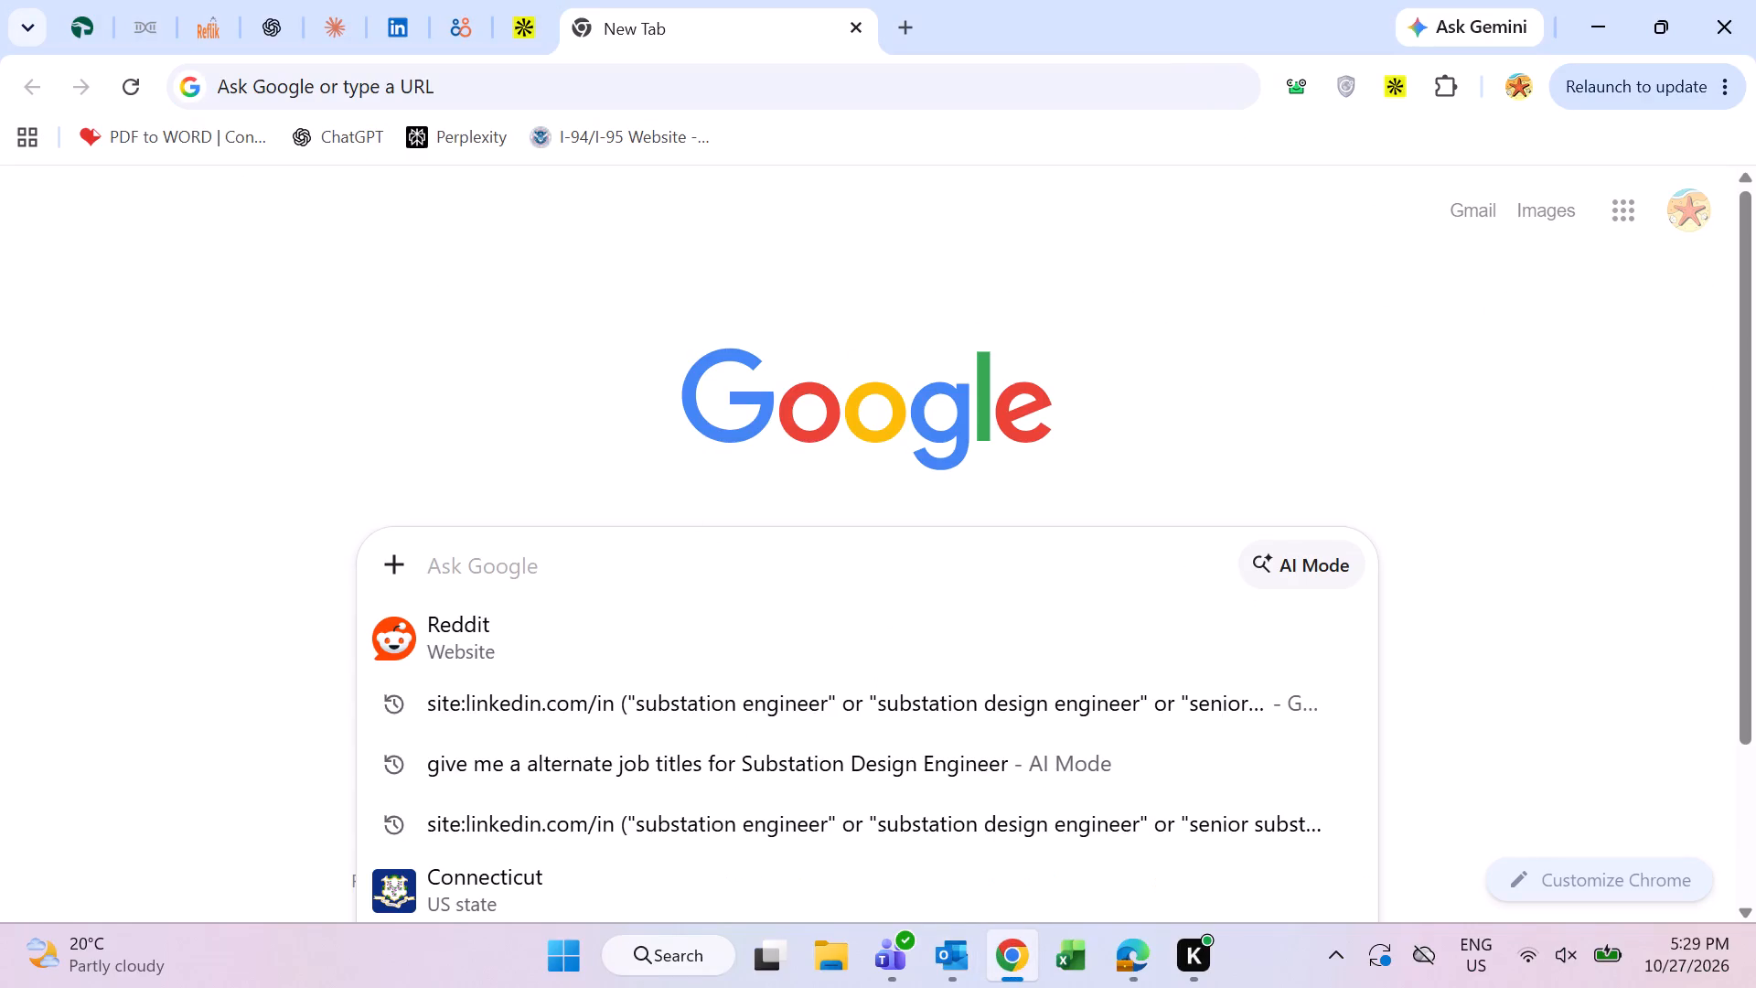
Enter "Estimator- Project Manager" as the start of a Google query in the new tab.
key("ctrl+v")
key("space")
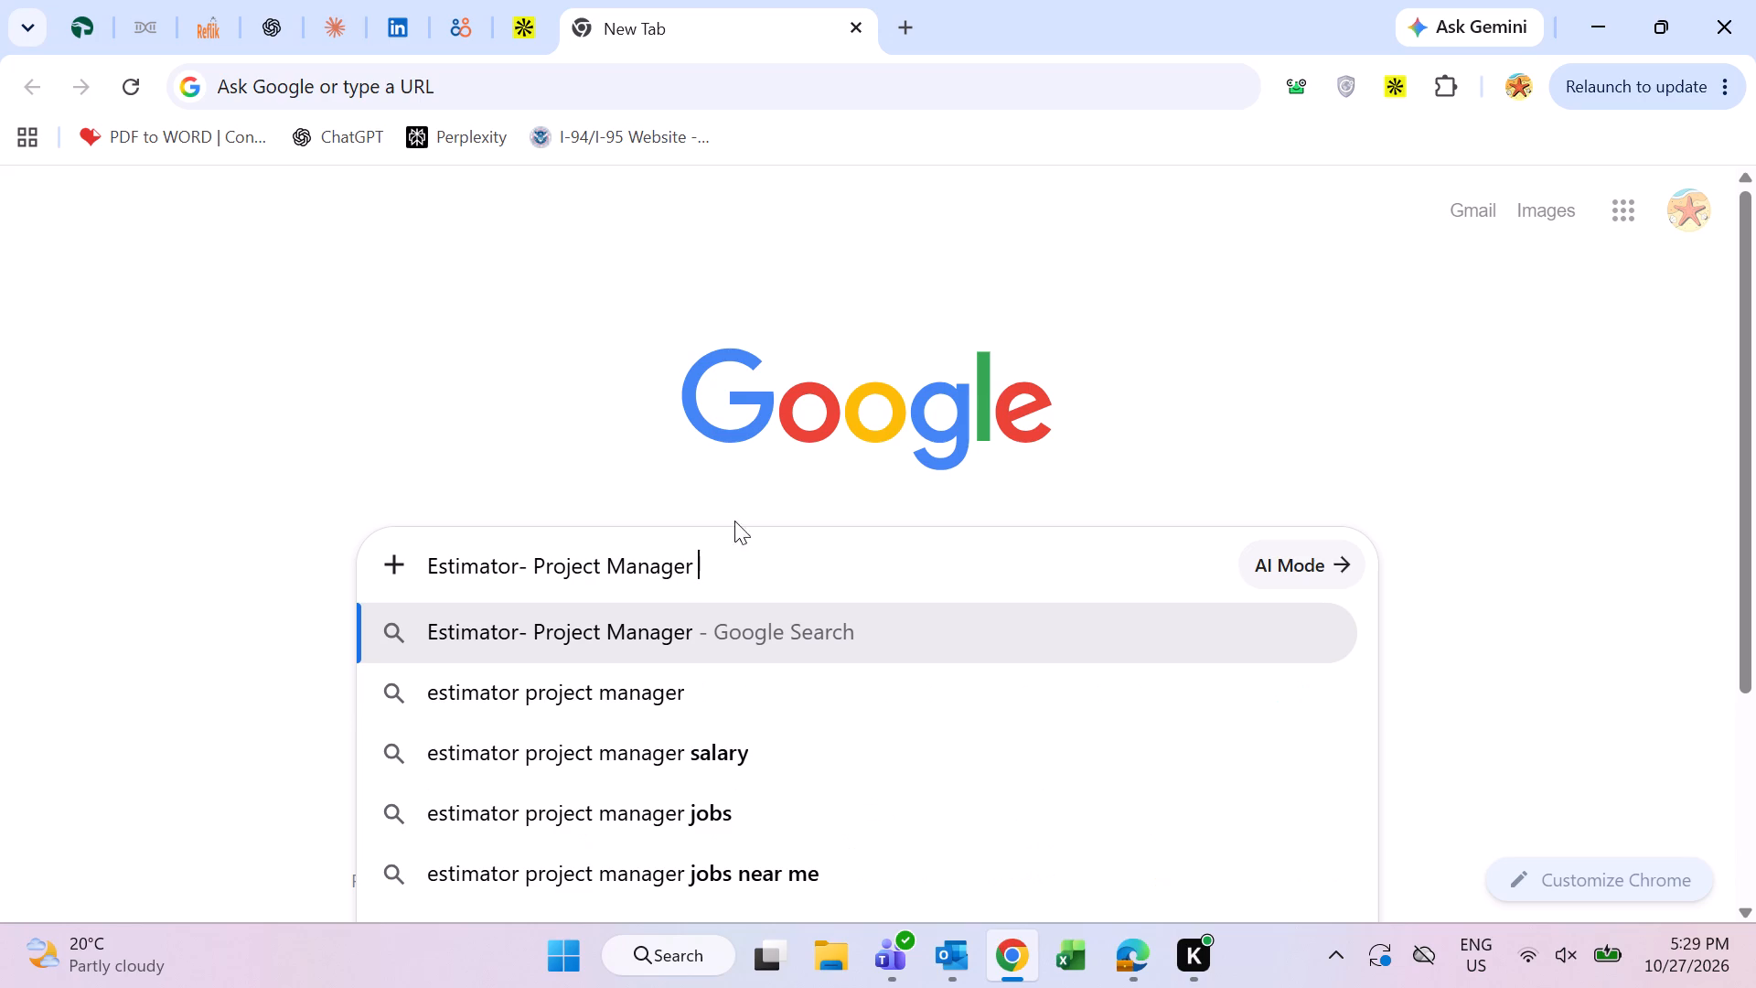
left_click(873, 559)
Switch back to the CEIPAL applicant profile and read the resume's Professional Summary.
left_click(450, 11)
double_click(1082, 553)
left_click_drag(1082, 553, 1130, 658)
double_click(1139, 658)
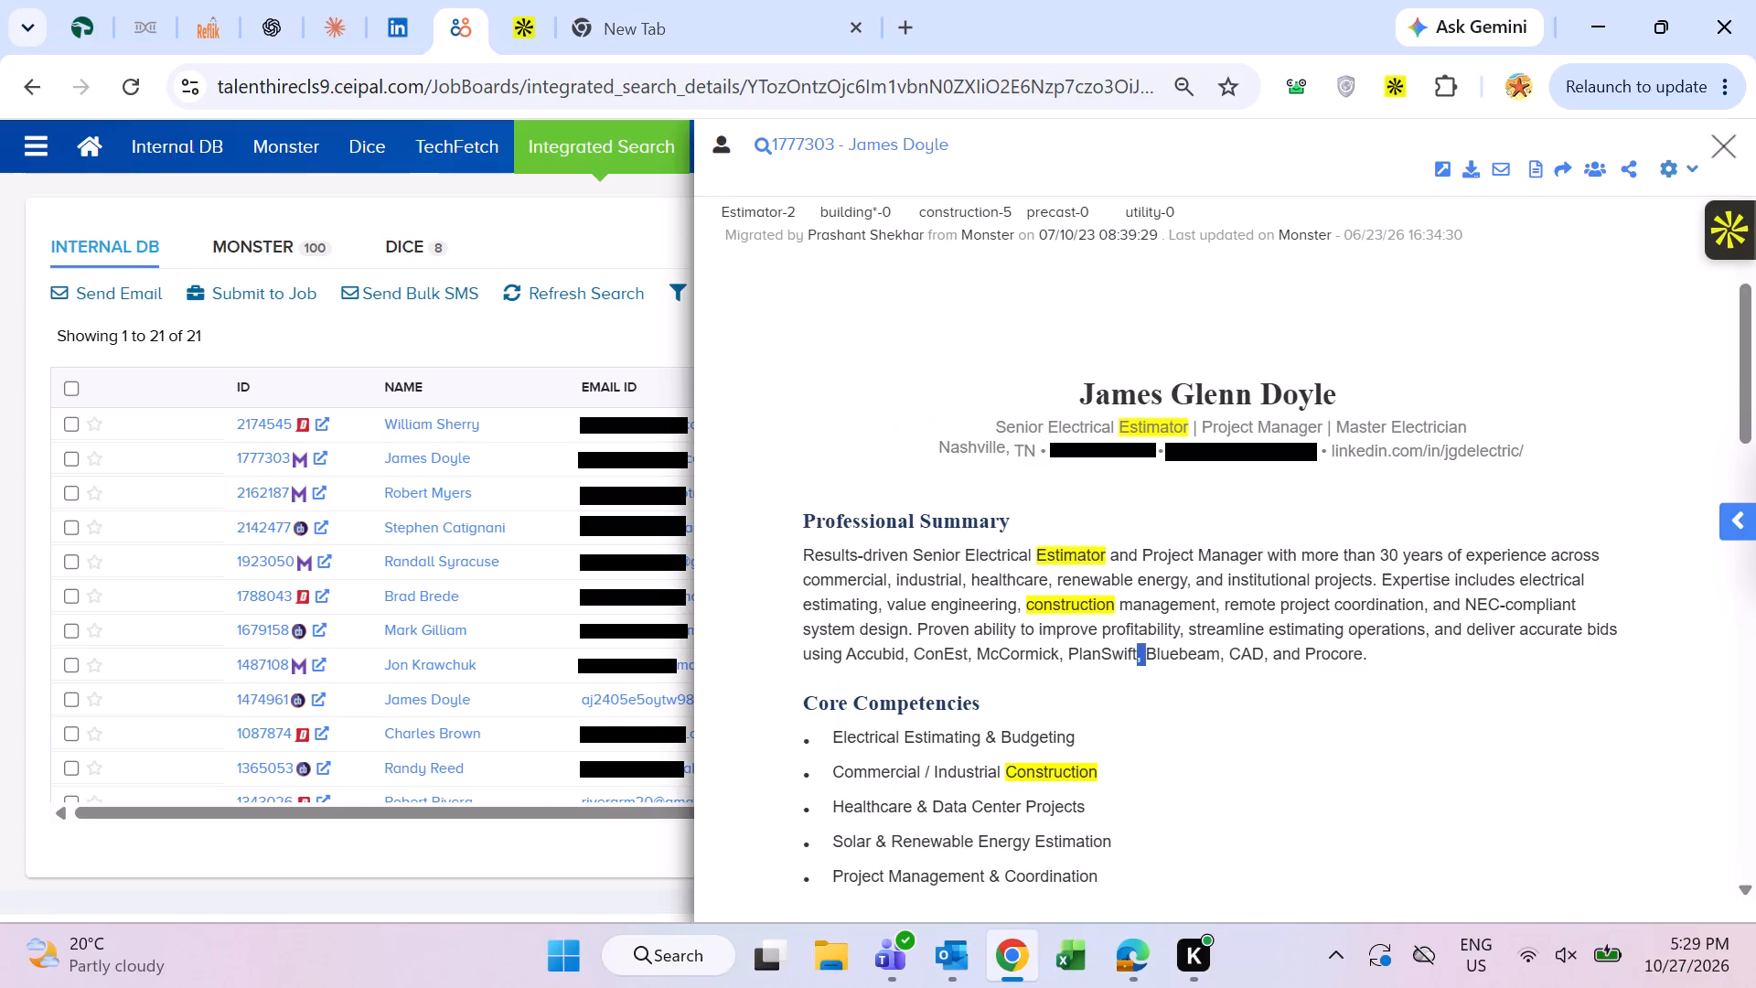
left_click_drag(1139, 658, 1103, 527)
double_click(1113, 554)
left_click_drag(1113, 554, 1153, 634)
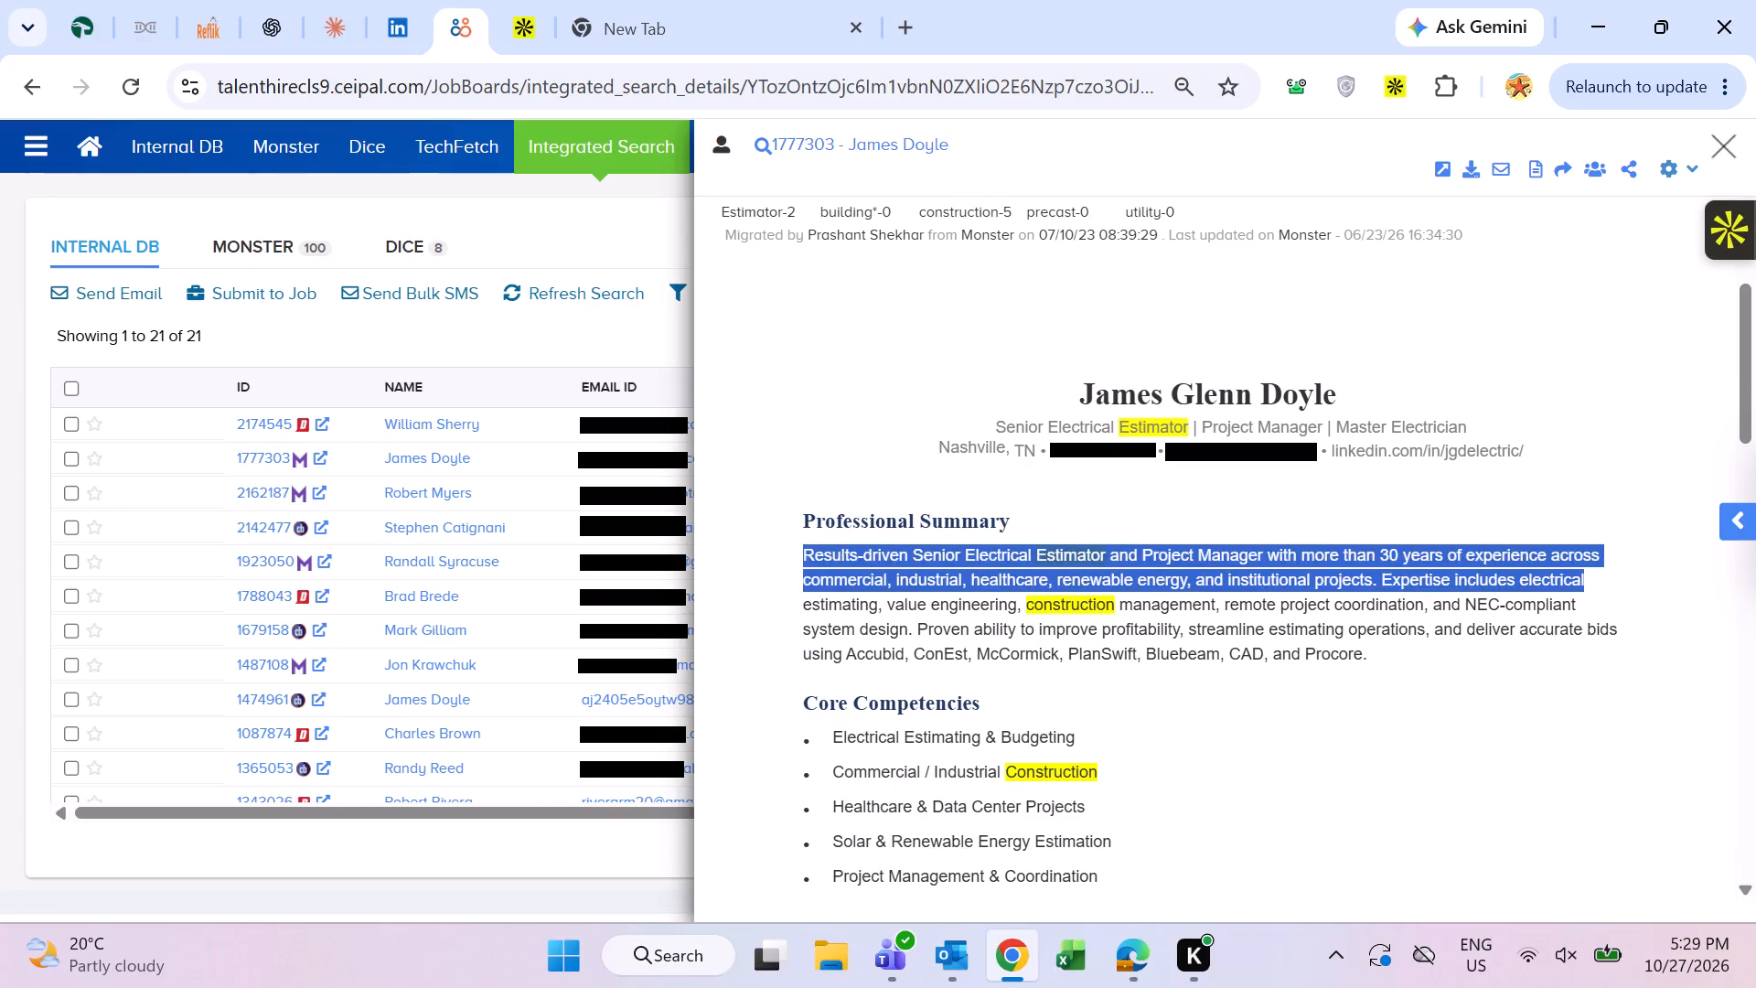
left_click(1158, 644)
Examine the resume's Consolidated Professional Experience, focusing on the 2015 – 2026 employers, and continue through the Licenses & Certifications.
scroll(1172, 538, "down", 8)
scroll(1175, 569, "up", 4)
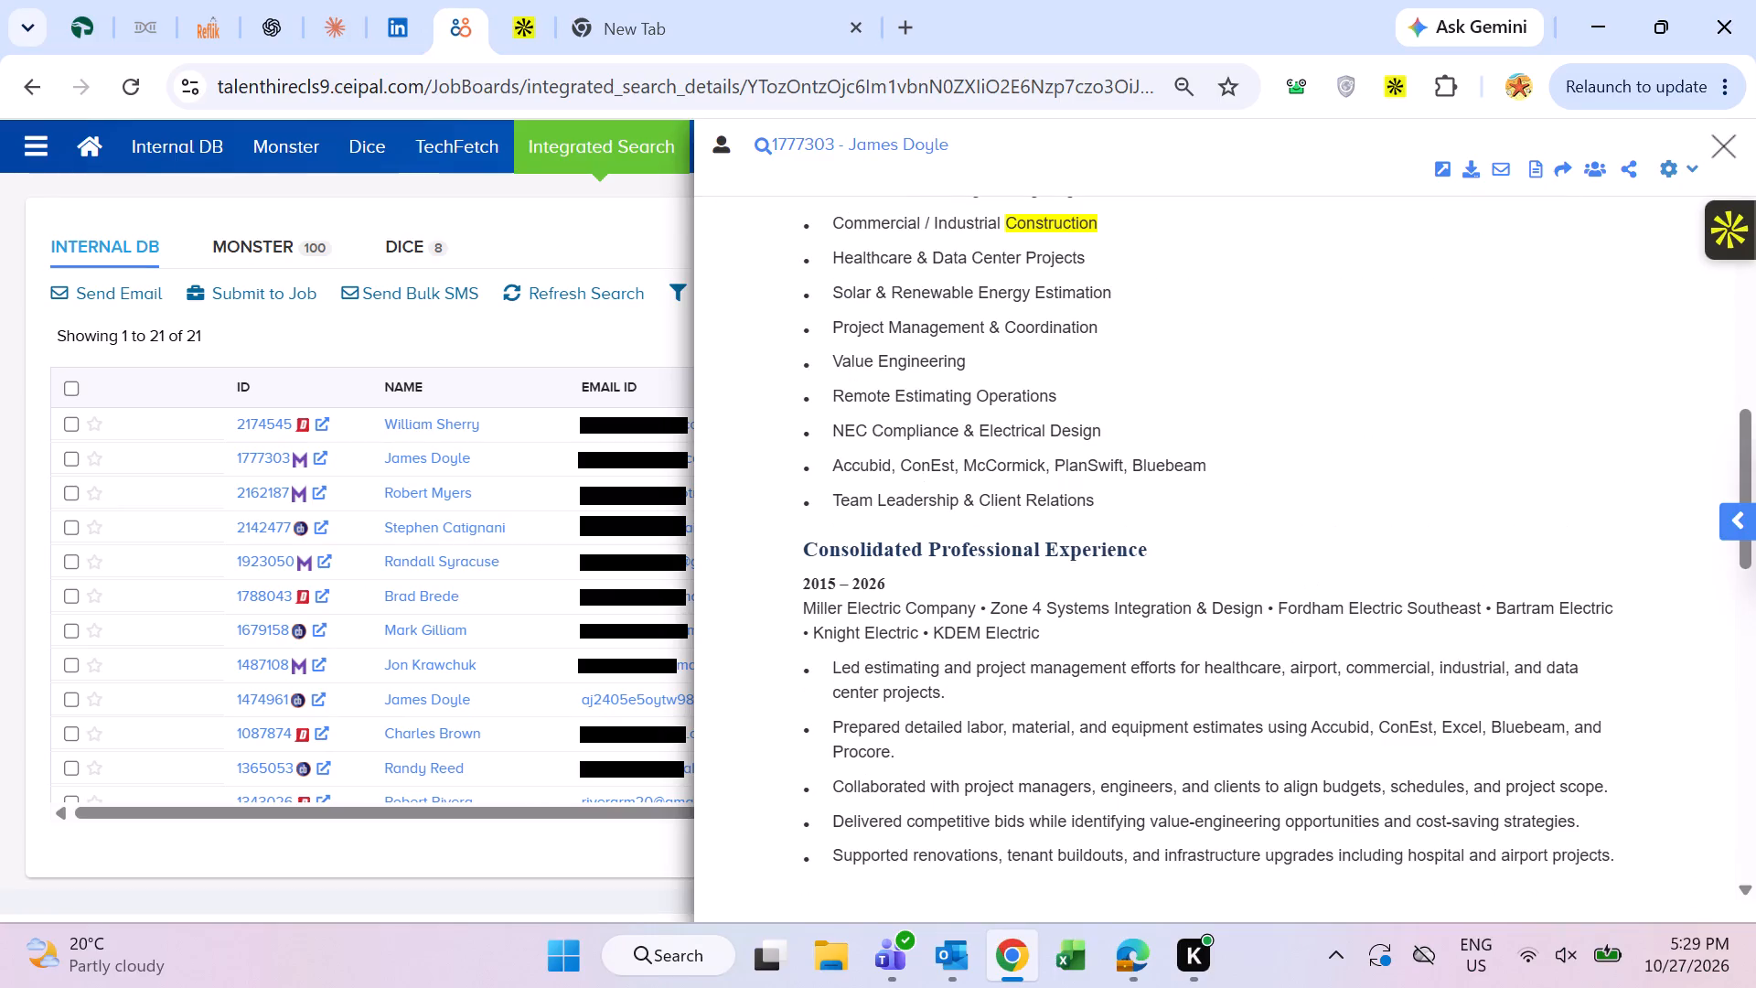
double_click(941, 604)
left_click_drag(941, 604, 949, 630)
double_click(1030, 616)
left_click_drag(1030, 616, 1035, 622)
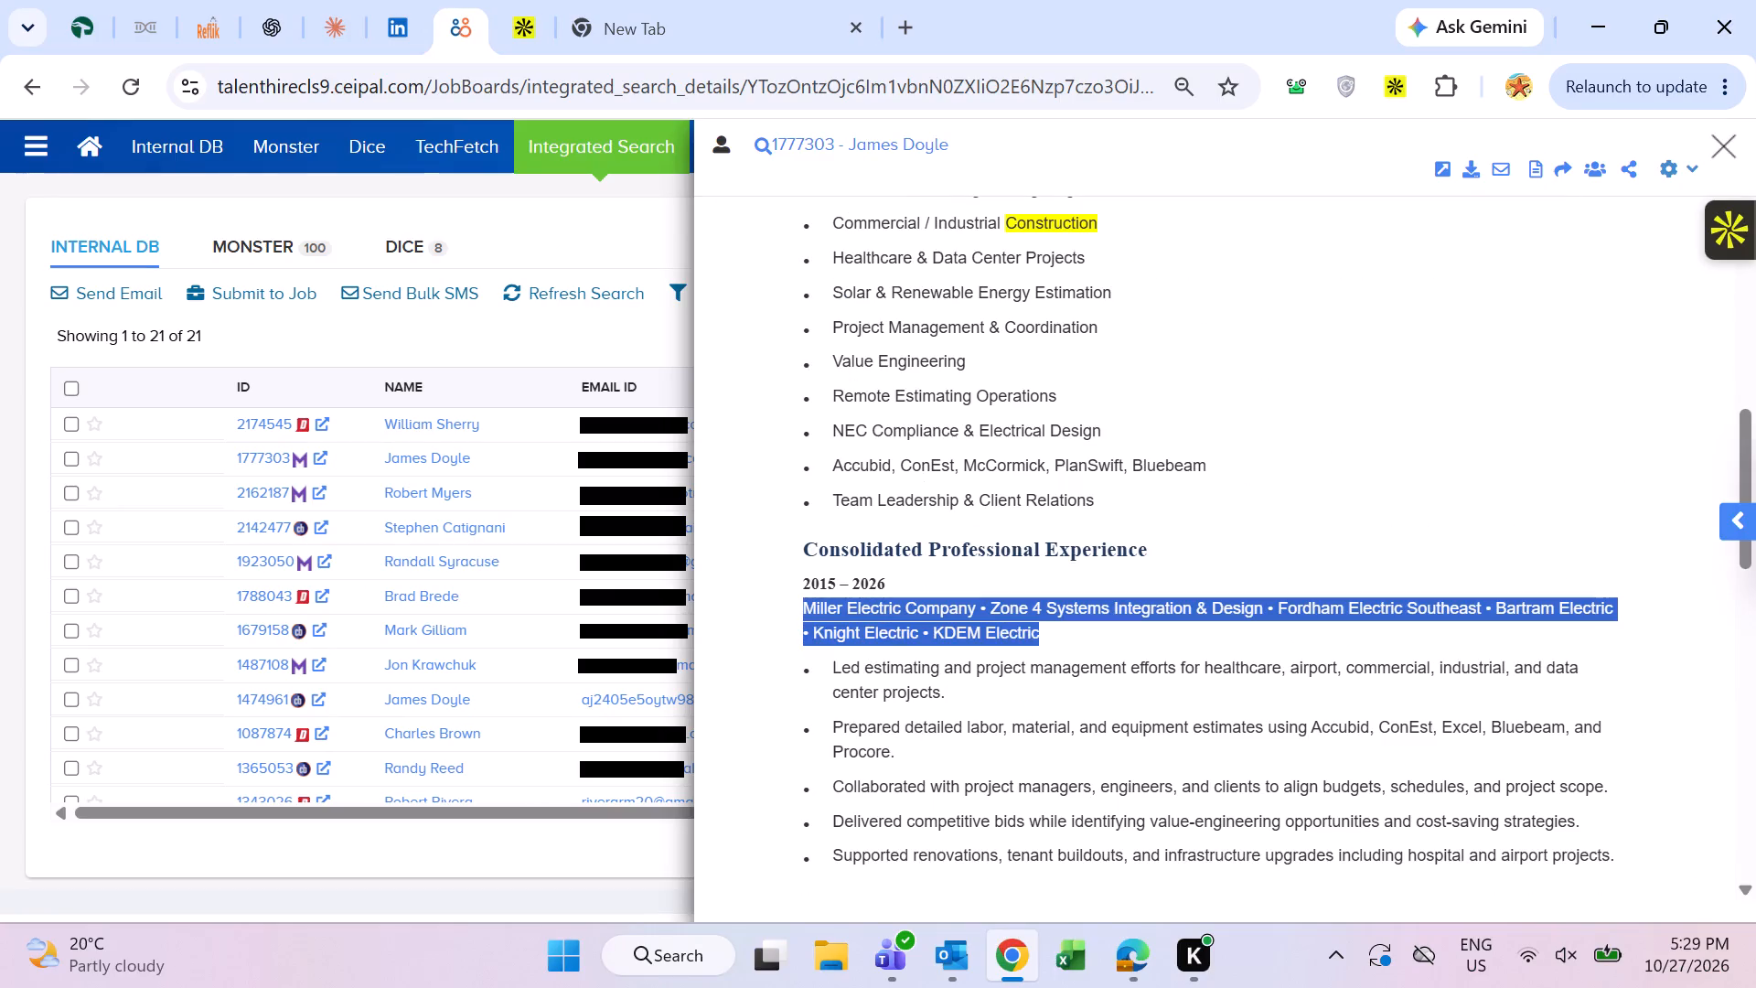
left_click_drag(1035, 622, 1035, 624)
left_click(1035, 624)
double_click(1022, 625)
left_click_drag(1022, 625, 1013, 619)
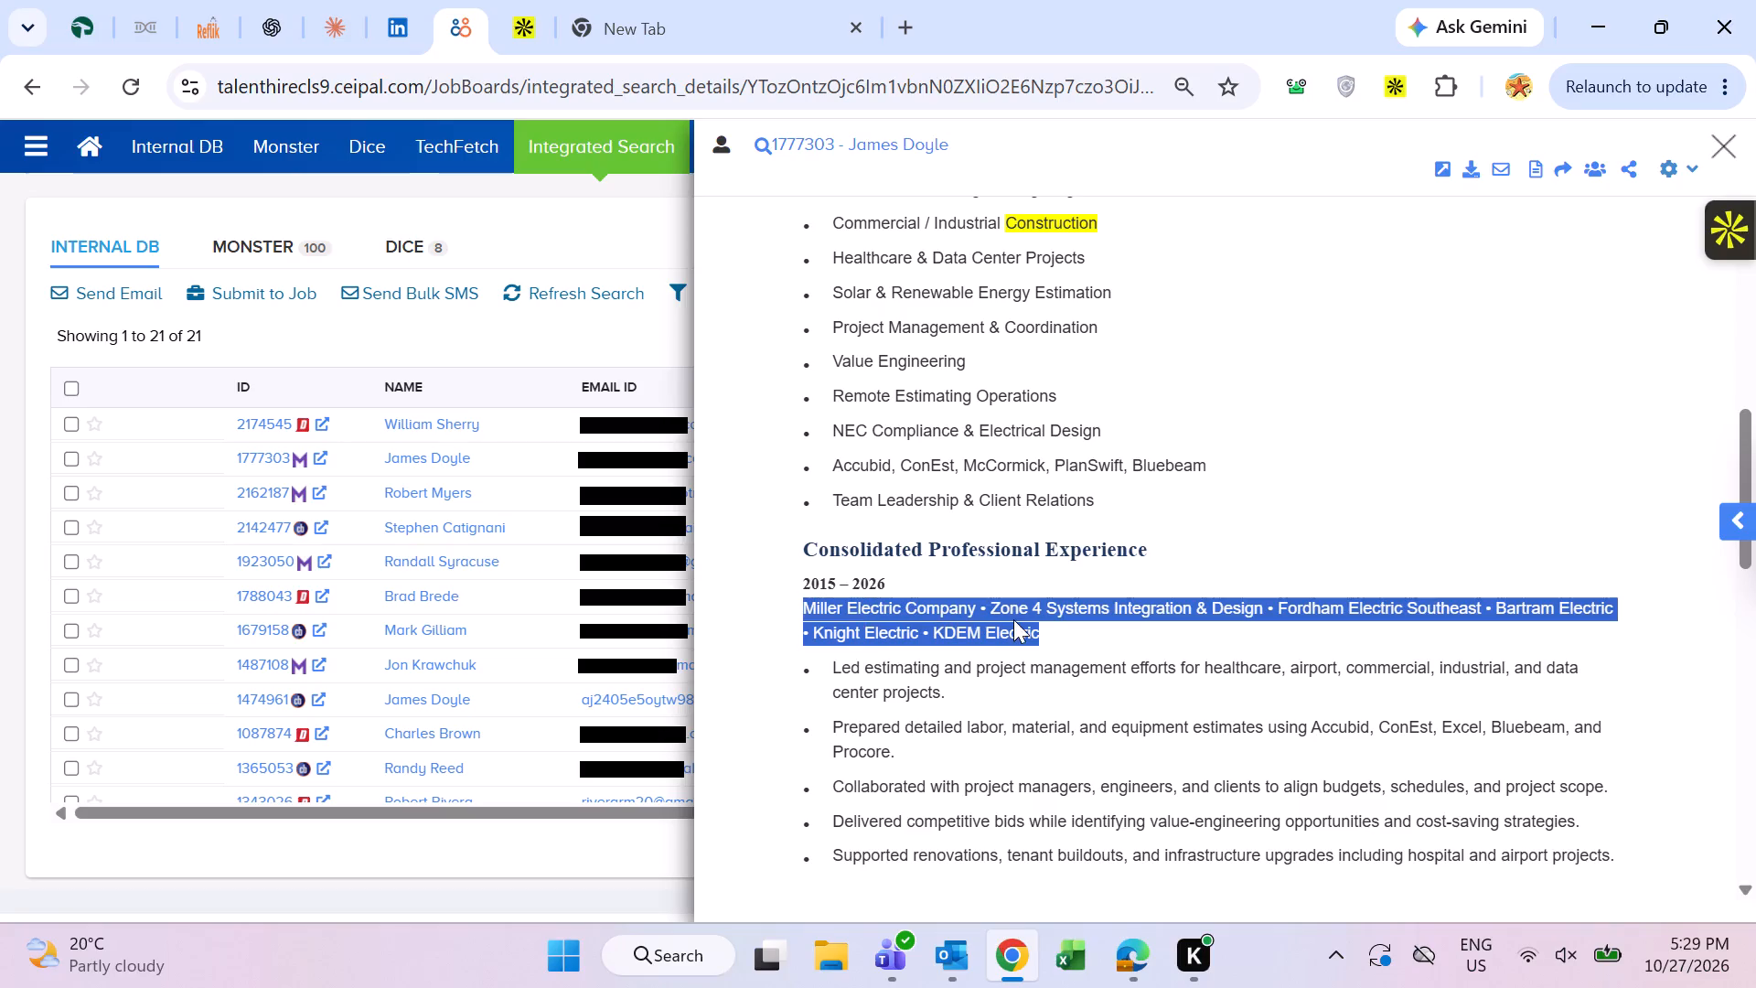
left_click(1010, 603)
double_click(1006, 604)
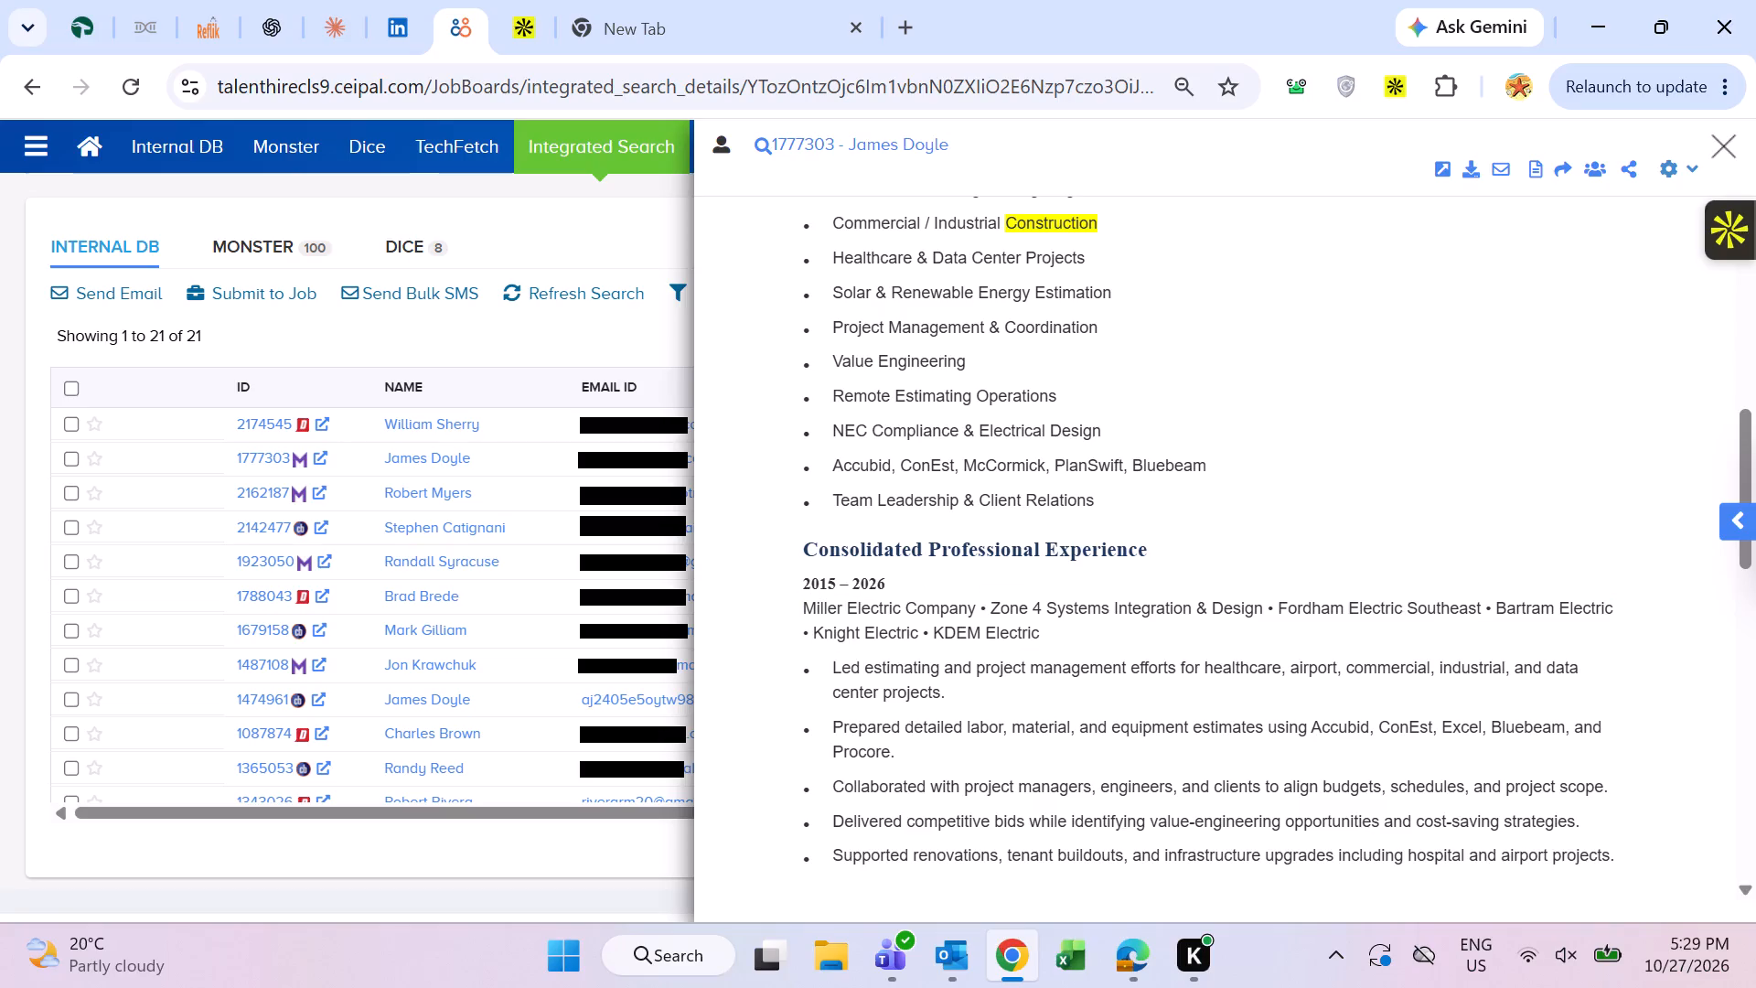
left_click_drag(1006, 604, 1008, 649)
left_click(1005, 634)
double_click(1005, 634)
left_click_drag(1005, 634, 975, 624)
double_click(971, 615)
left_click_drag(971, 615, 974, 627)
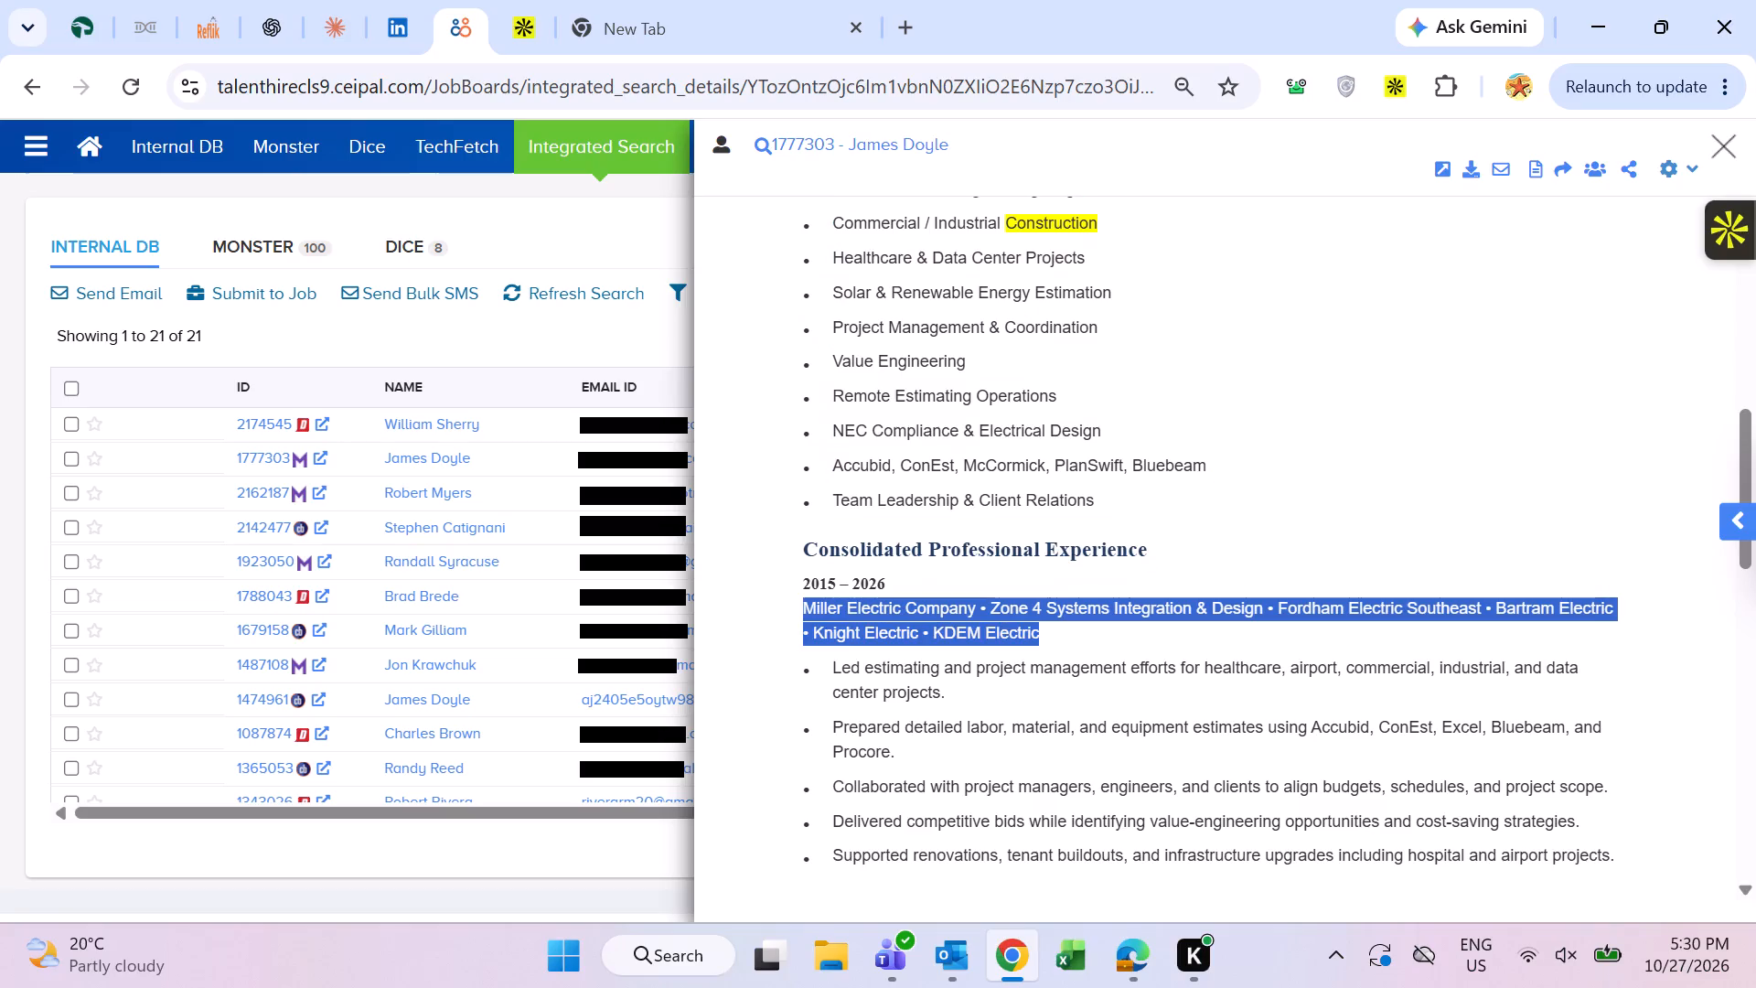
double_click(974, 627)
left_click_drag(974, 627, 971, 618)
double_click(971, 618)
left_click_drag(971, 618, 980, 628)
triple_click(980, 628)
double_click(971, 604)
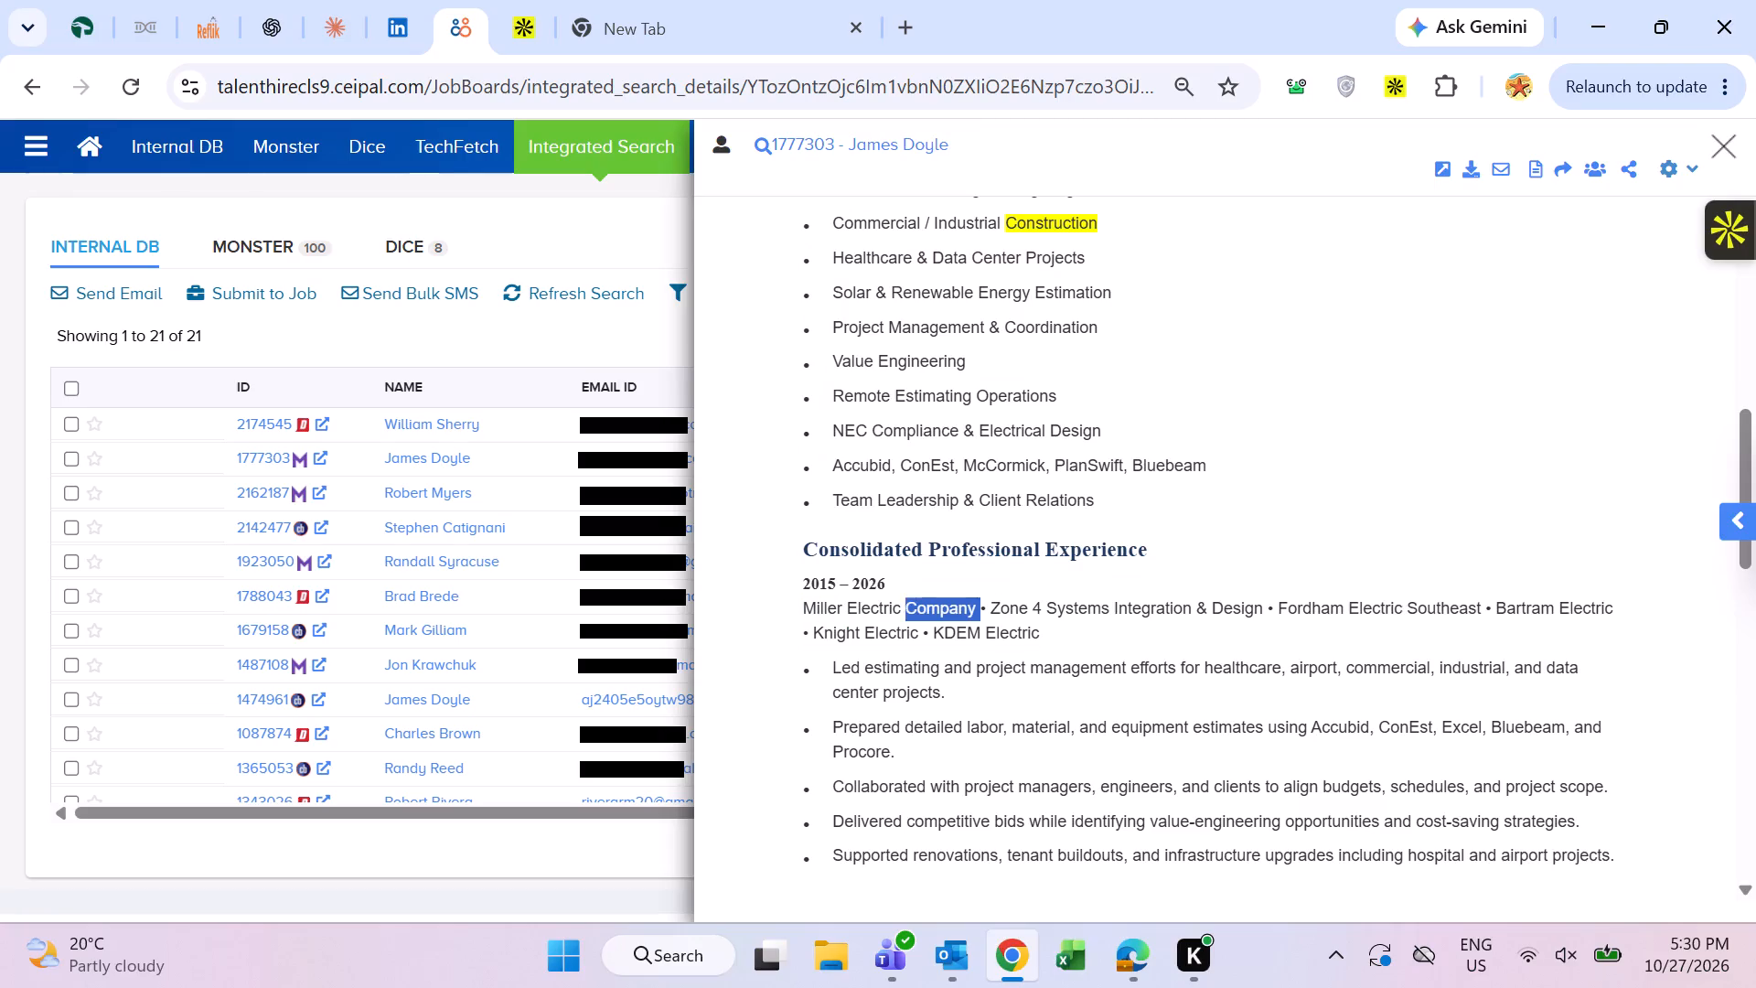
left_click_drag(971, 604, 987, 653)
left_click(986, 642)
scroll(986, 640, "down", 2)
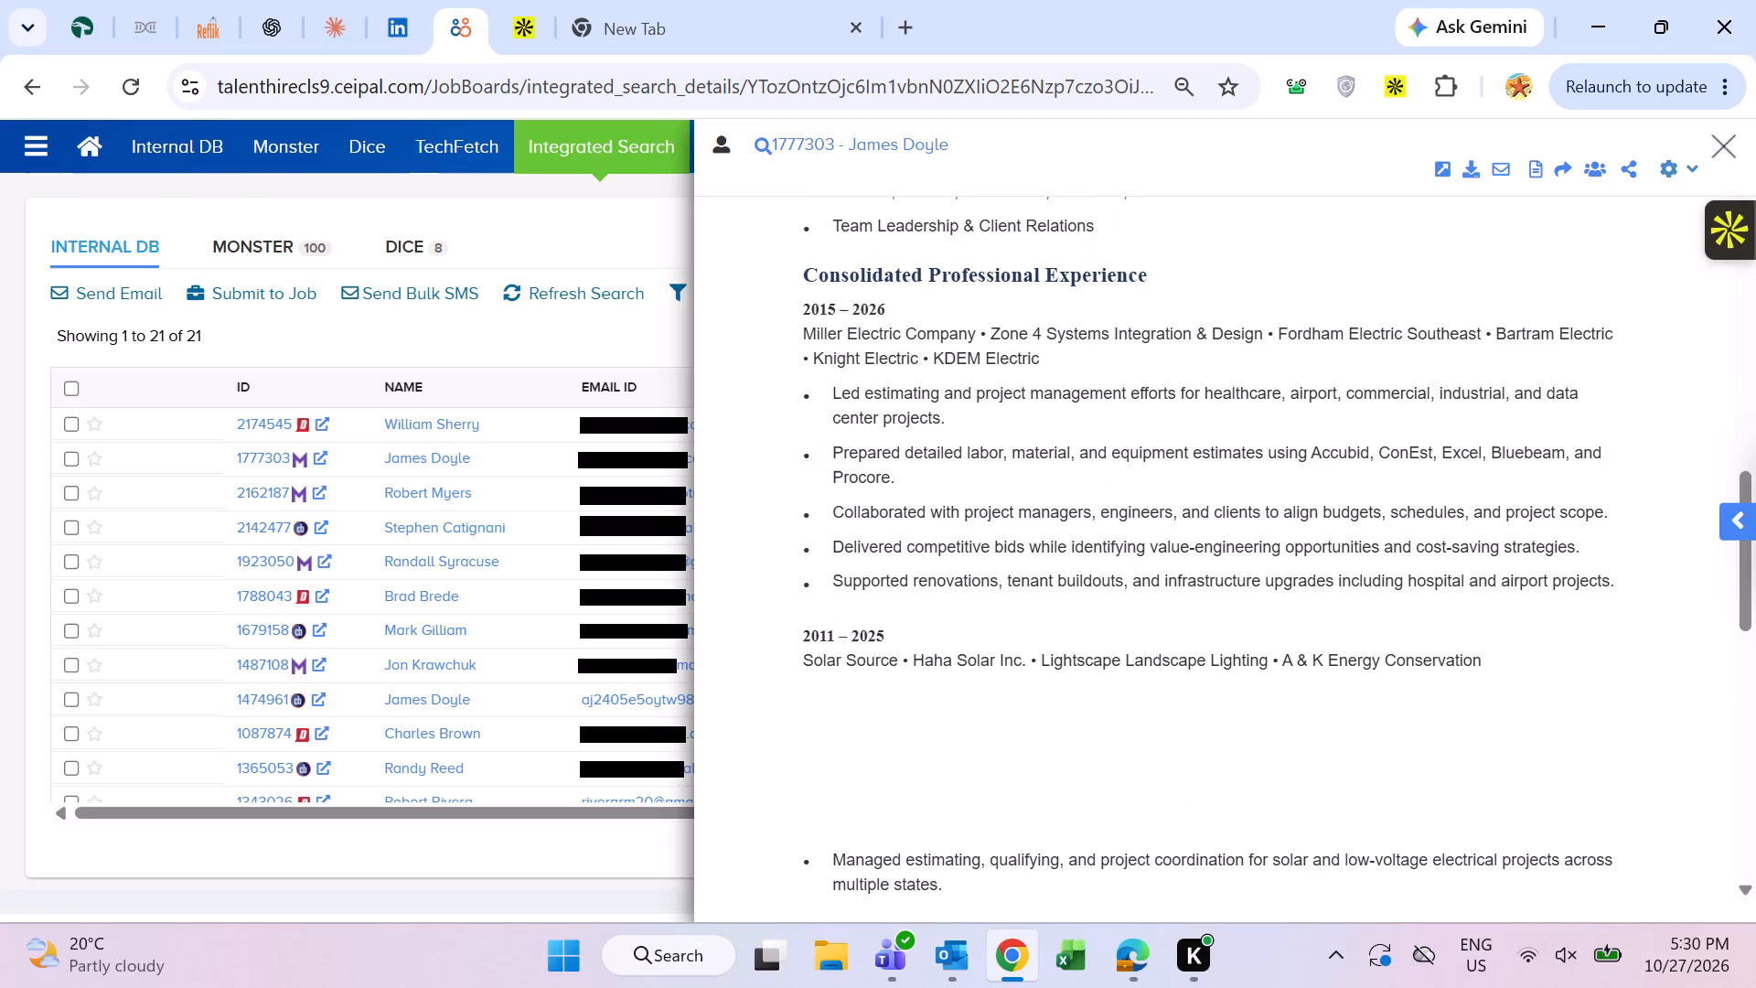
scroll(983, 586, "down", 11)
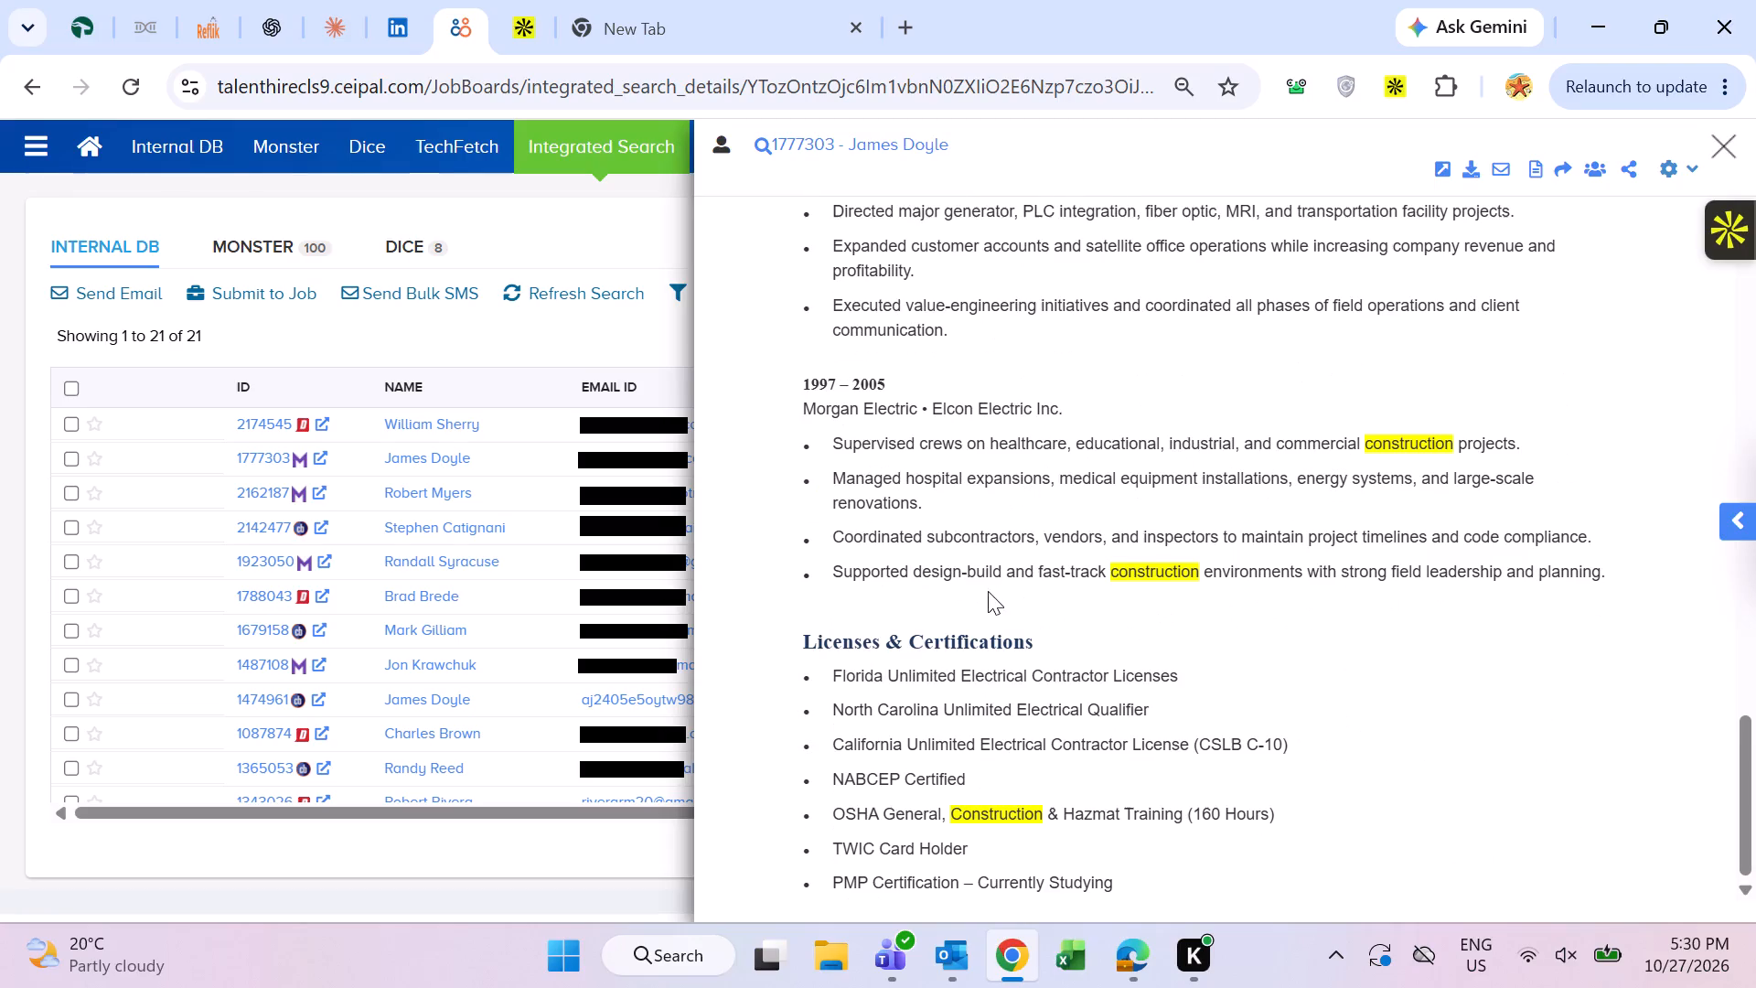
Review the resume heading again, checking the applicant's job titles and location line.
scroll(1017, 506, "up", 20)
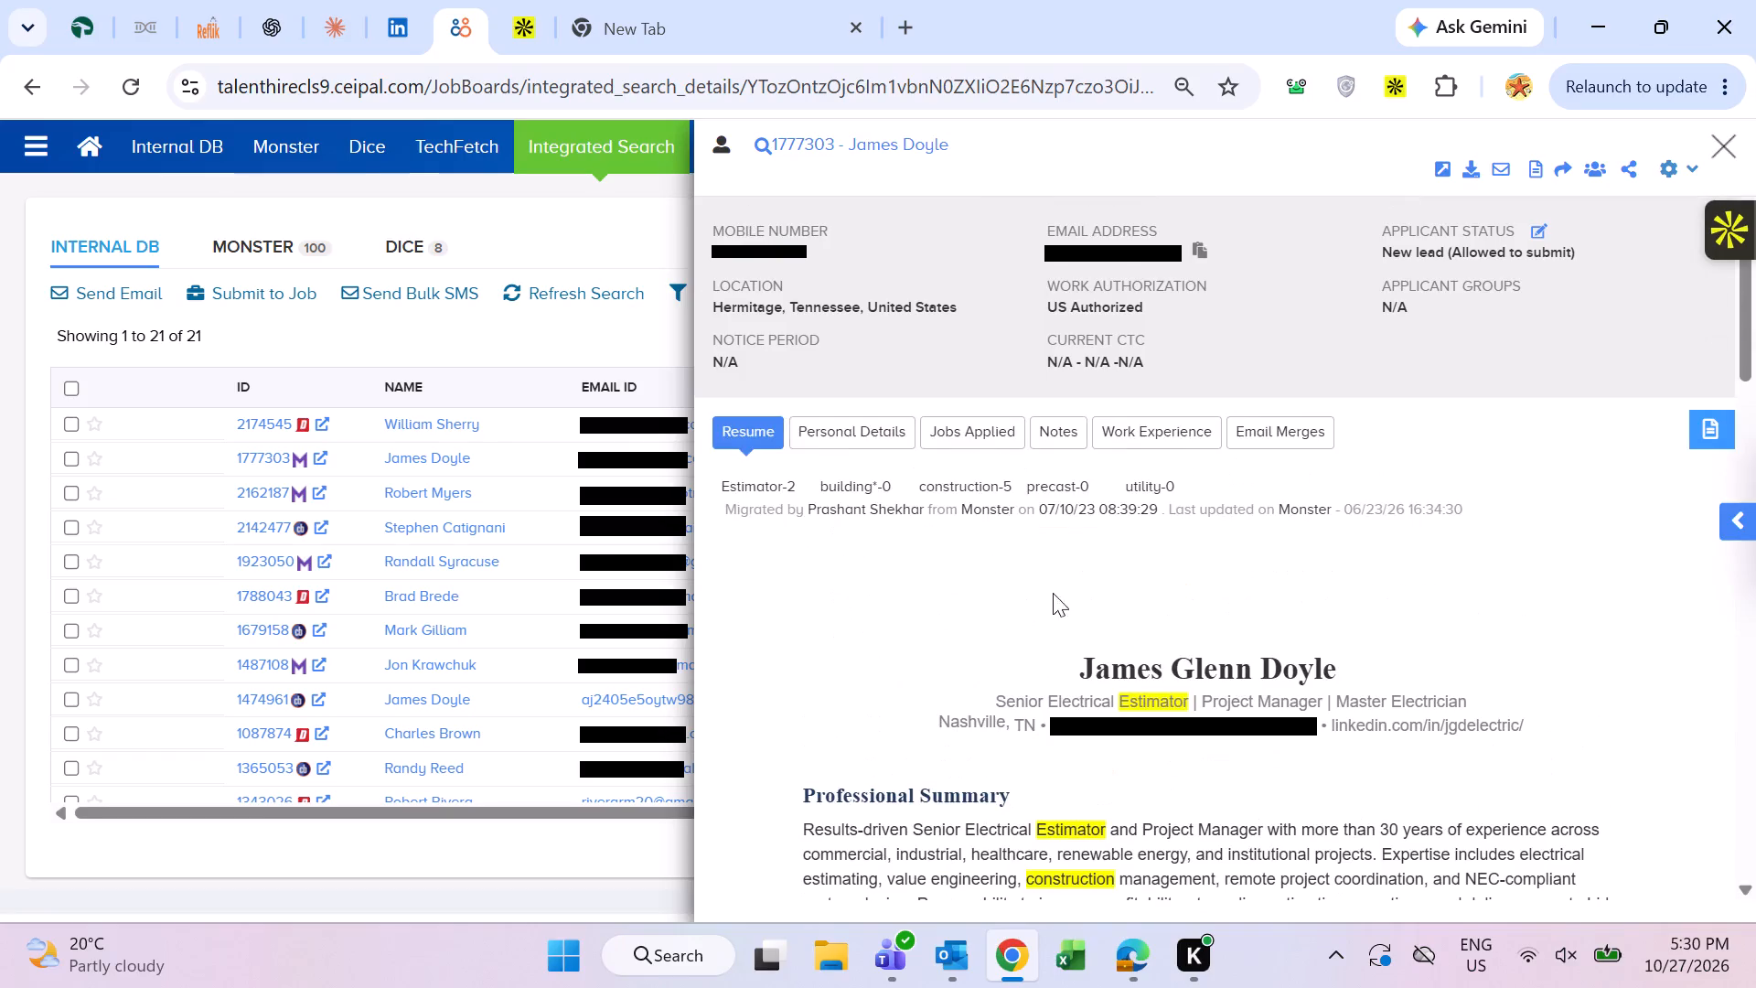
double_click(1110, 657)
left_click_drag(1110, 657, 1167, 724)
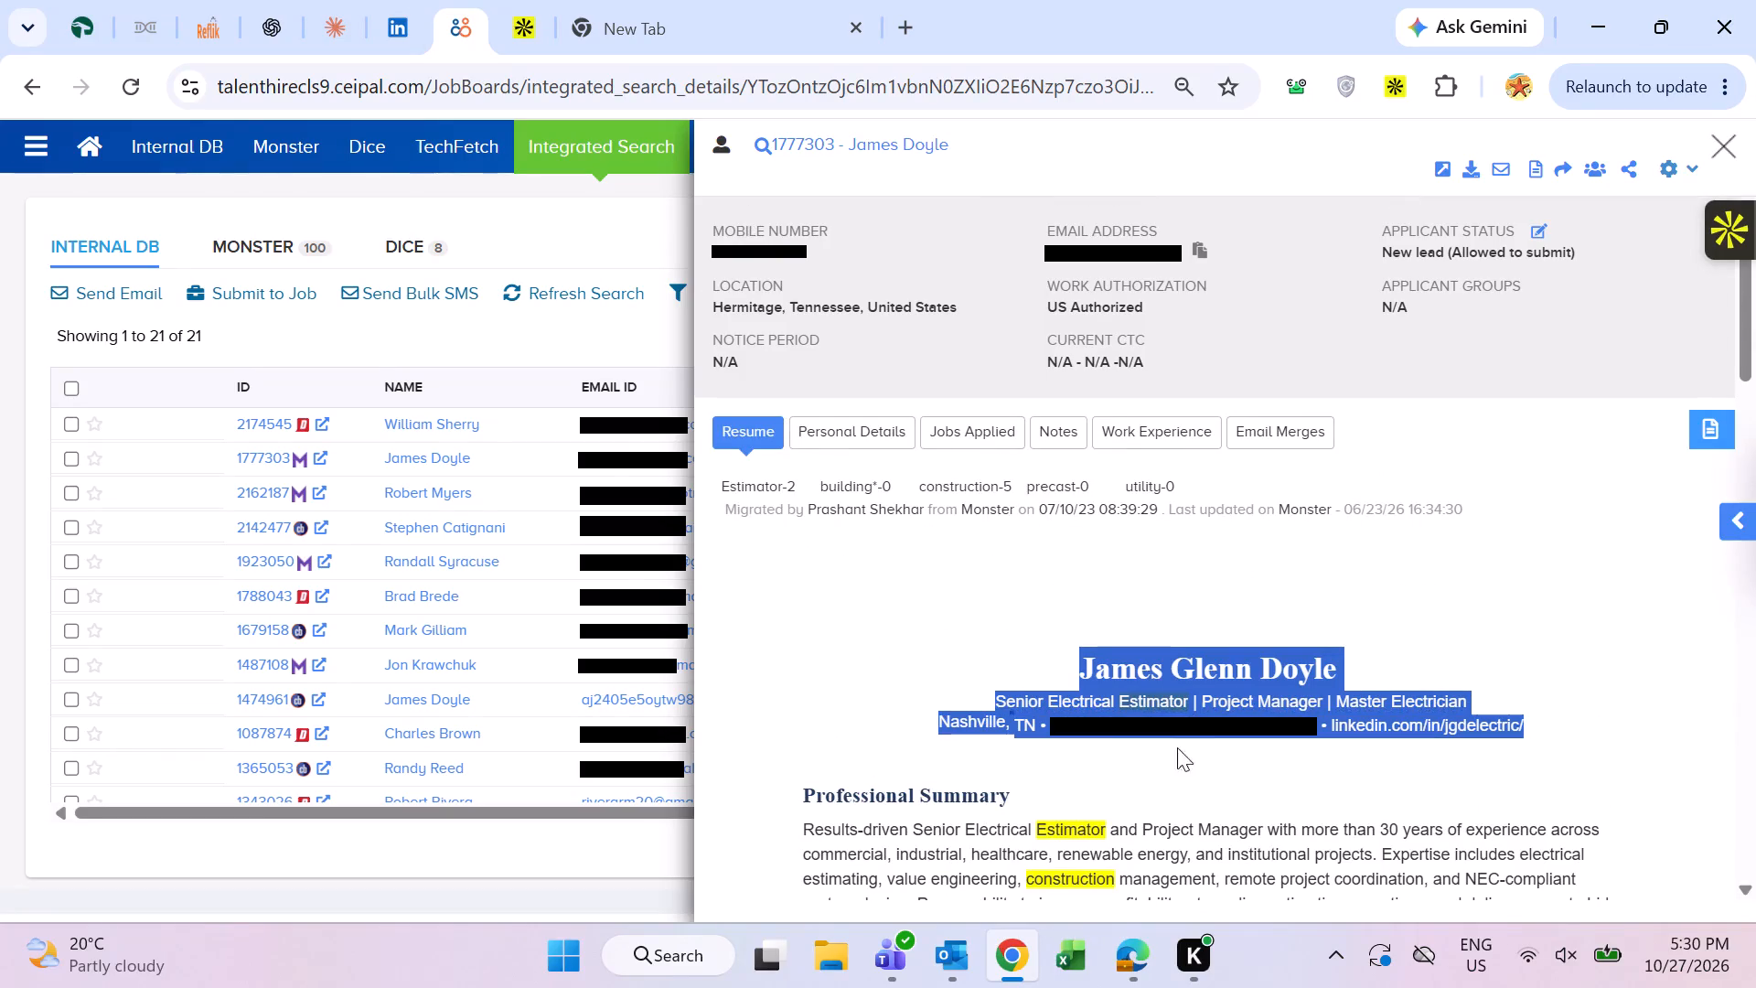
left_click(1223, 770)
double_click(1120, 669)
left_click_drag(1120, 669, 1159, 737)
double_click(1111, 665)
left_click_drag(1111, 665, 1143, 705)
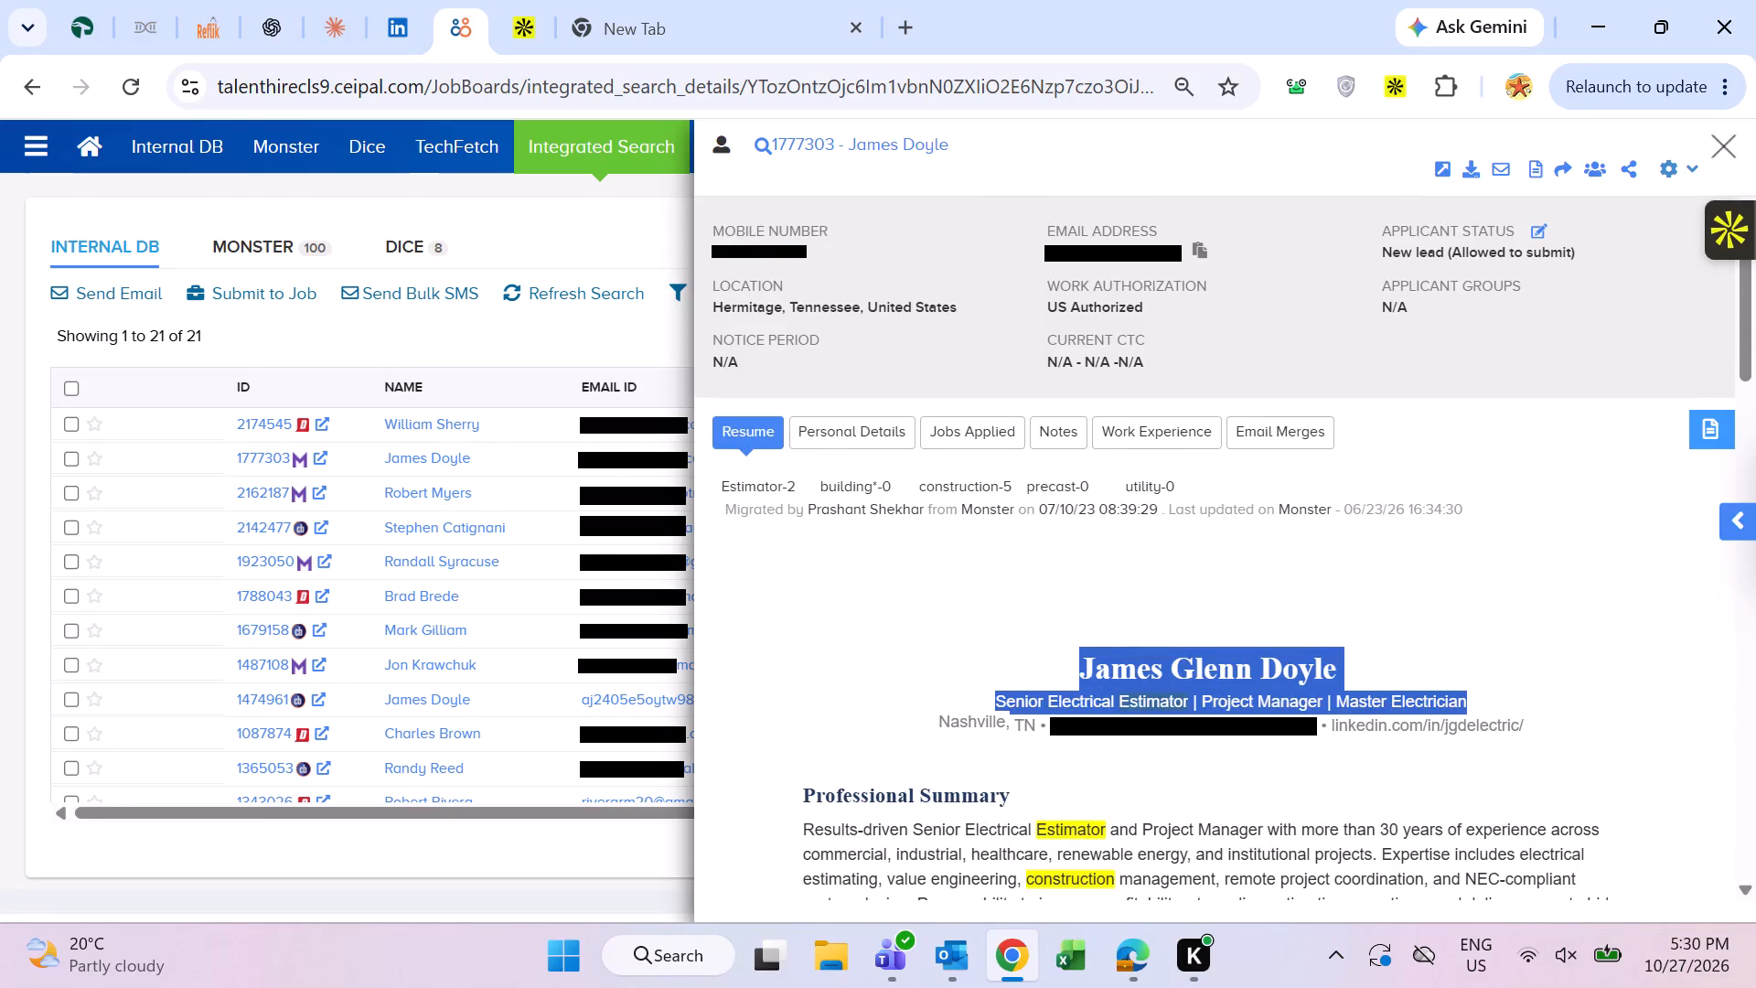
left_click_drag(1143, 705, 1153, 729)
left_click(1170, 779)
double_click(1118, 664)
left_click_drag(1118, 664, 1140, 706)
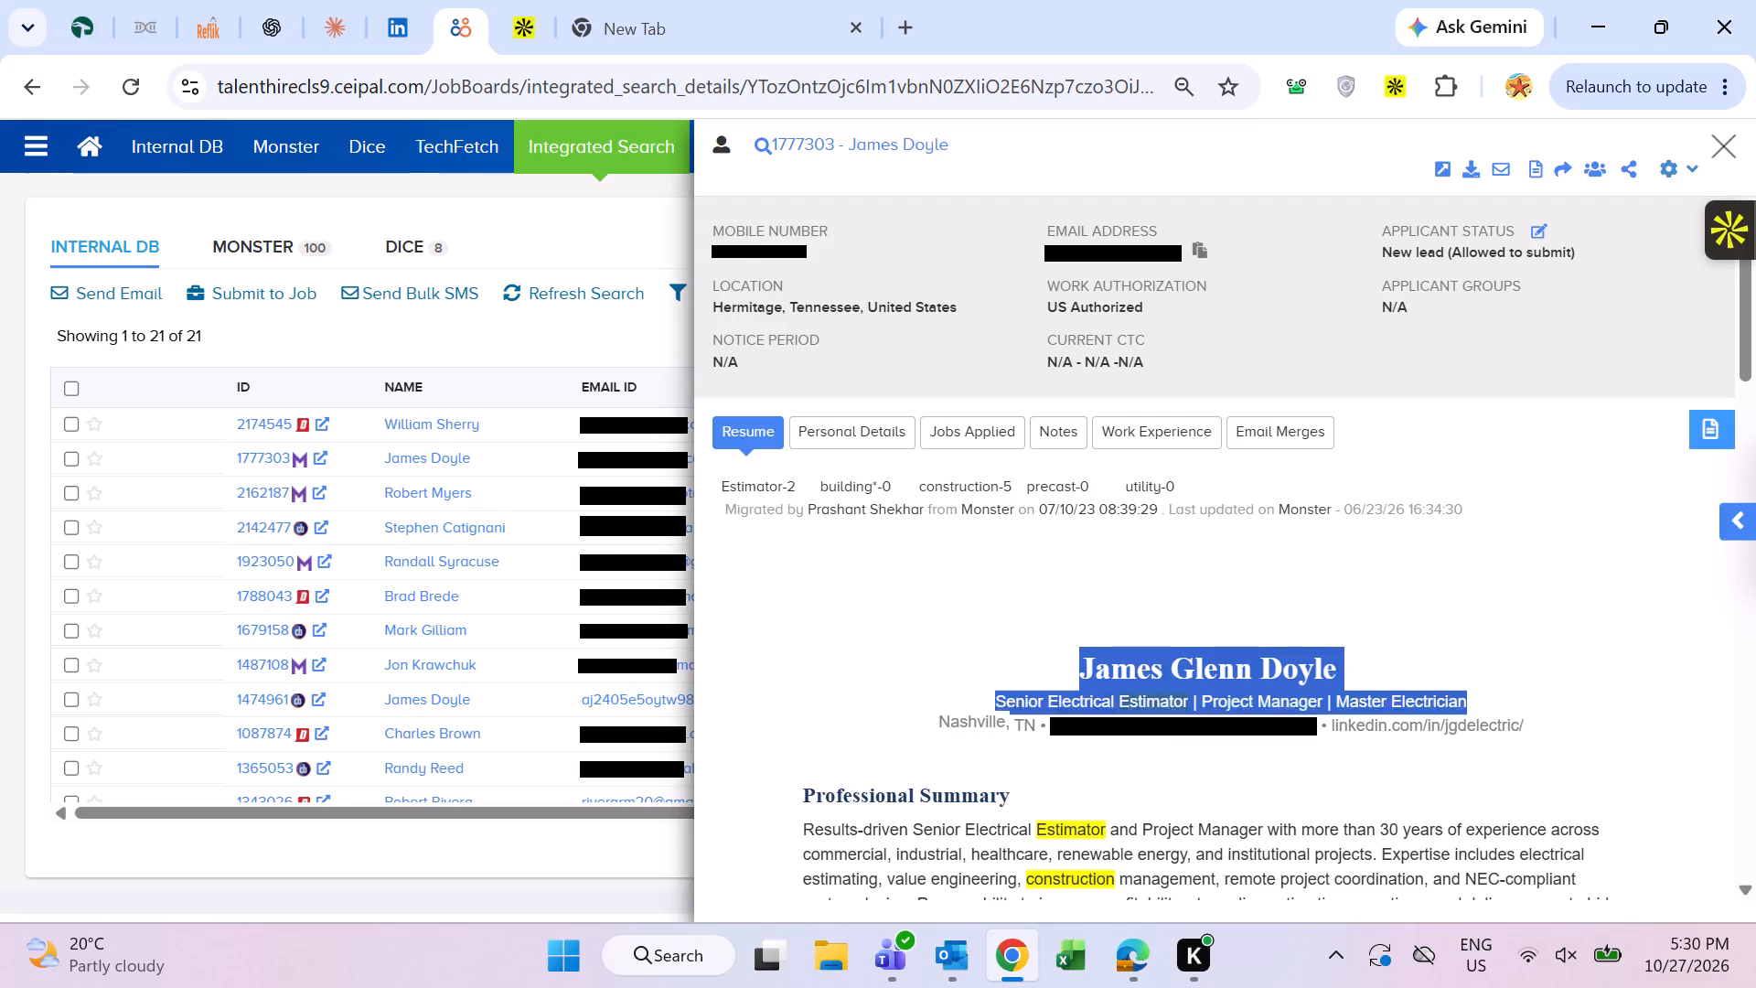
left_click_drag(1140, 706, 1149, 719)
double_click(1123, 667)
left_click_drag(1123, 667, 1153, 722)
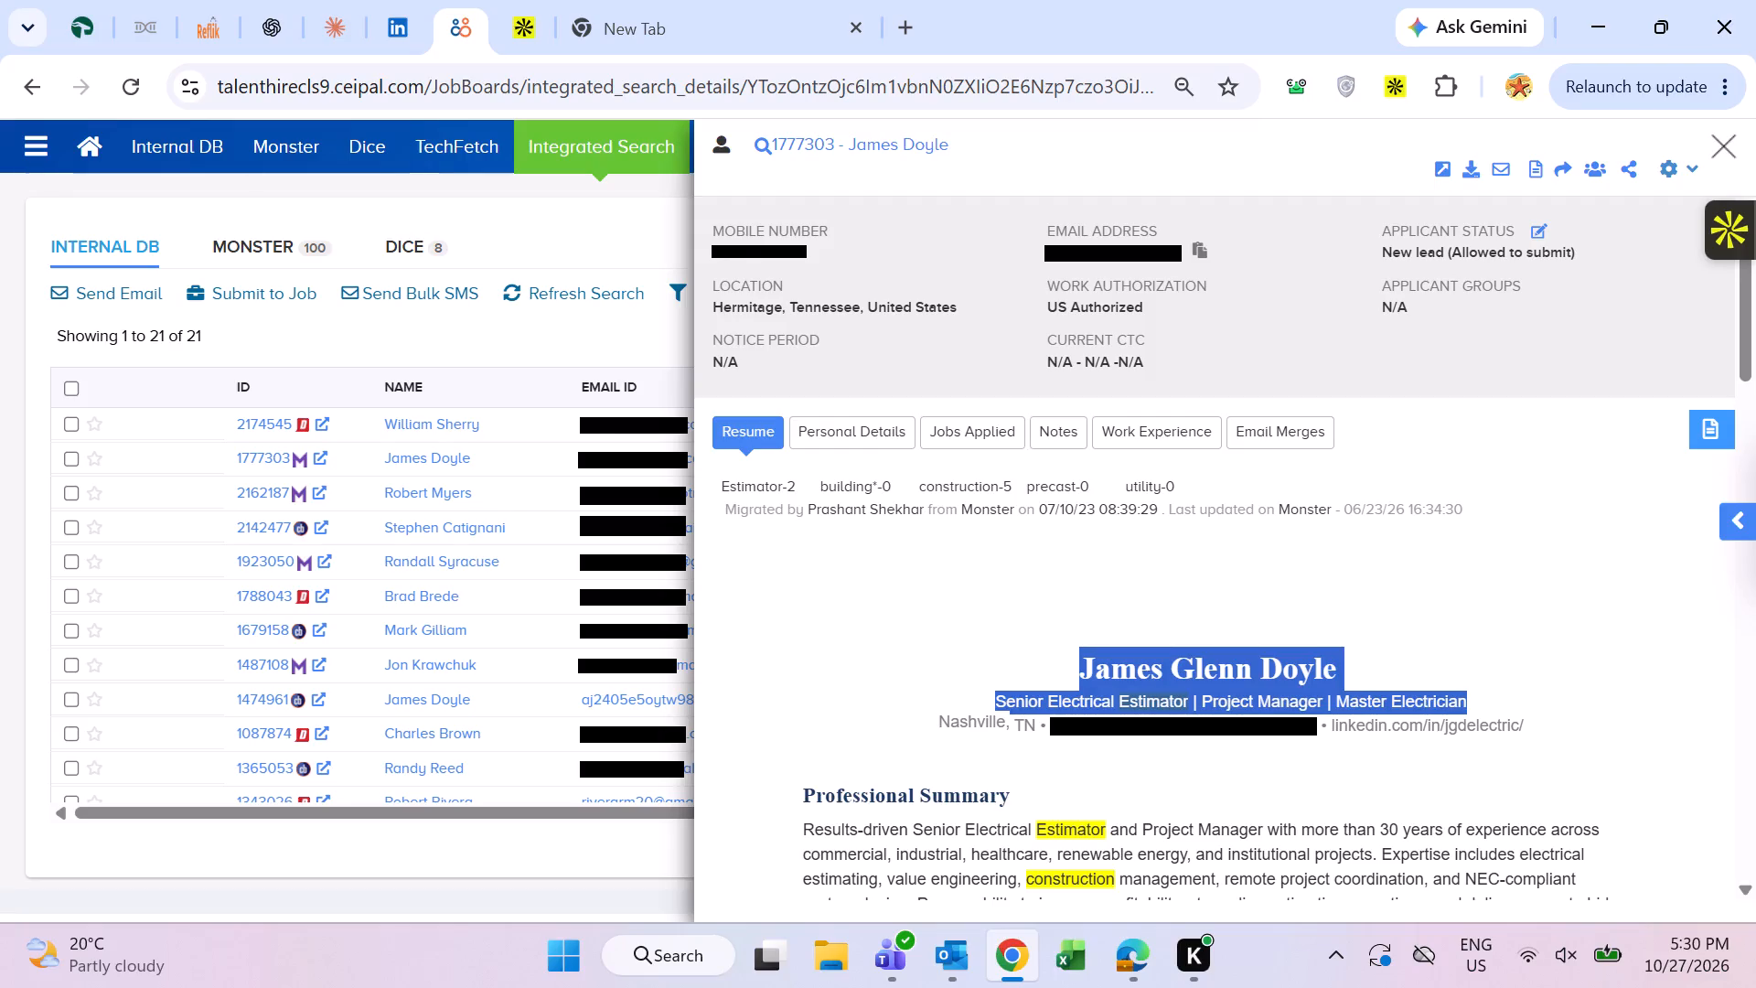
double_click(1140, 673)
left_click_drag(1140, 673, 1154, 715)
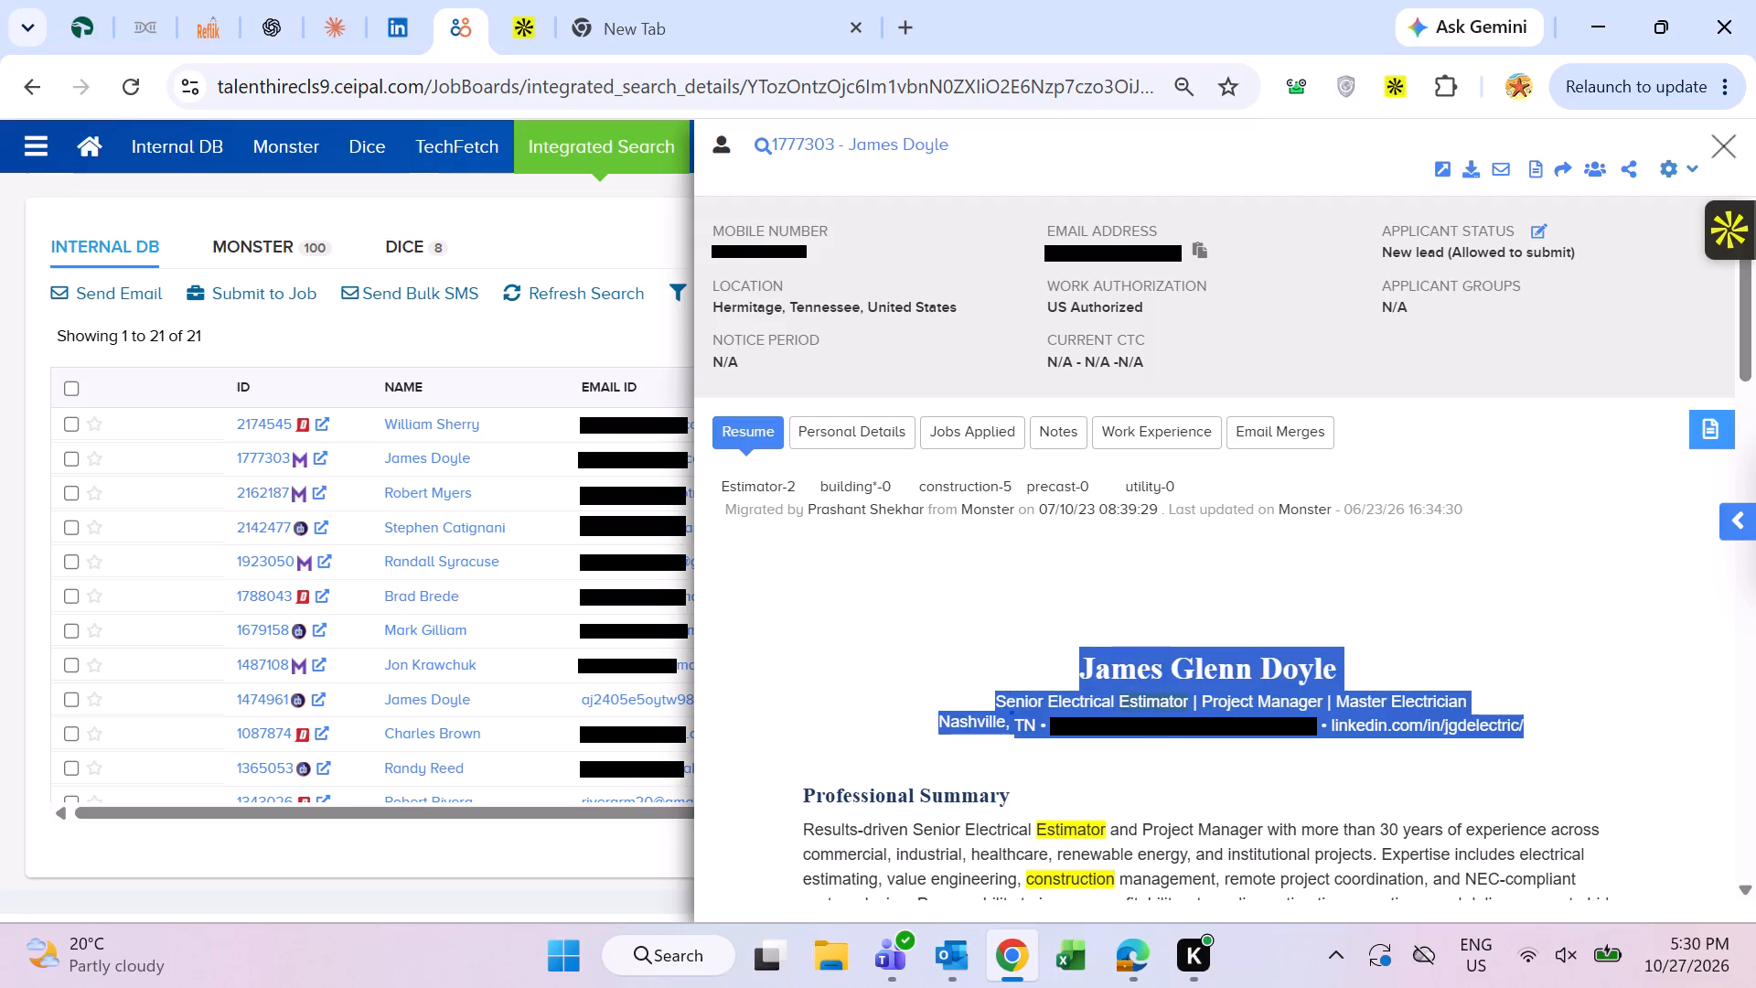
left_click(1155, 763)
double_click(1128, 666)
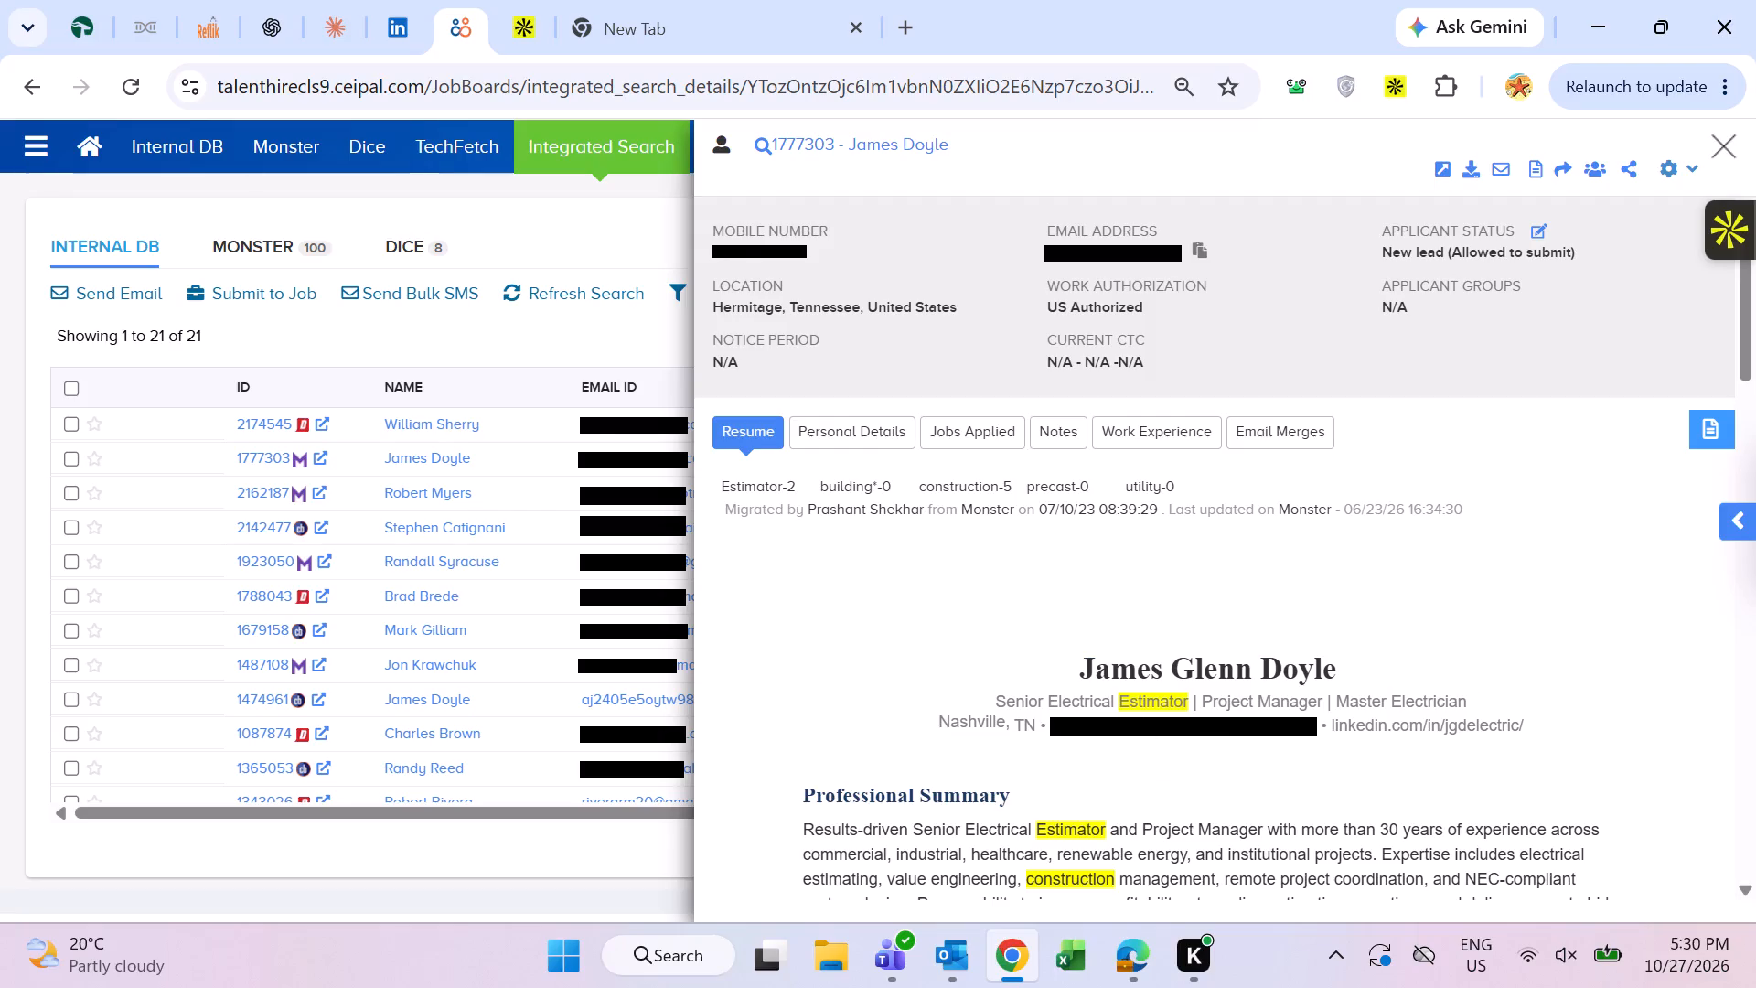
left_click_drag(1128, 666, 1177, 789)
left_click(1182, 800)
Copy the Hermitage, Tennessee applicant's email address from the profile's contact details.
left_click(1205, 249)
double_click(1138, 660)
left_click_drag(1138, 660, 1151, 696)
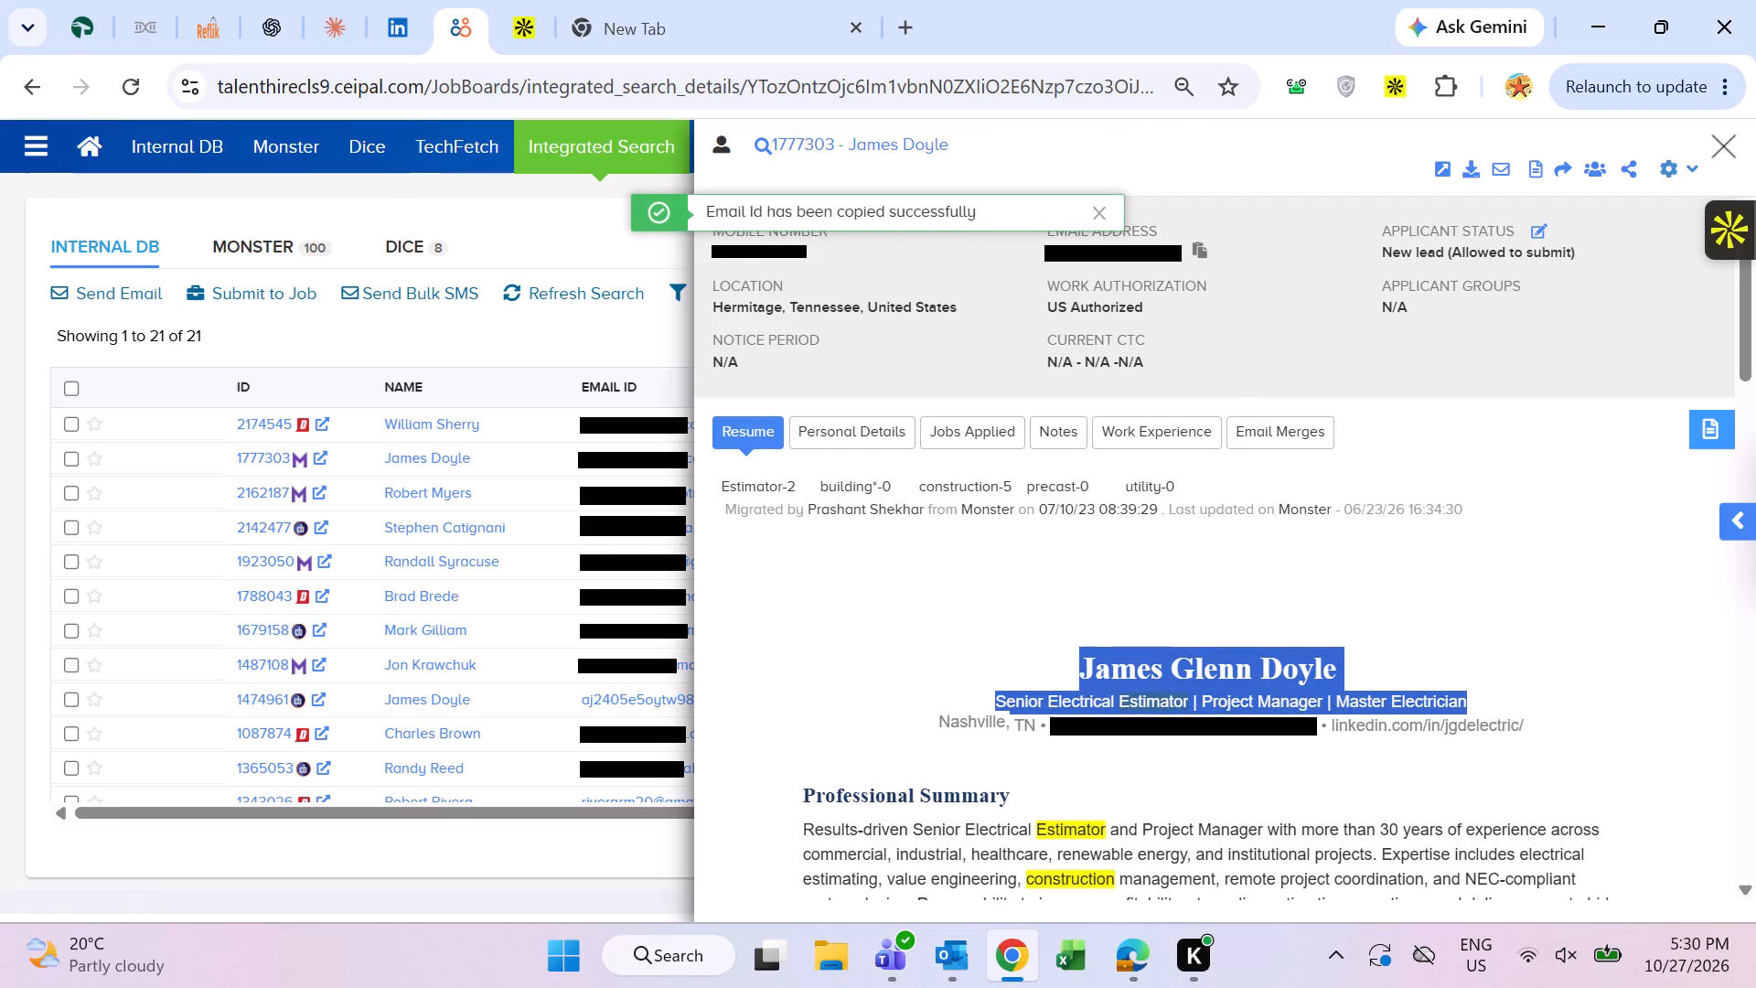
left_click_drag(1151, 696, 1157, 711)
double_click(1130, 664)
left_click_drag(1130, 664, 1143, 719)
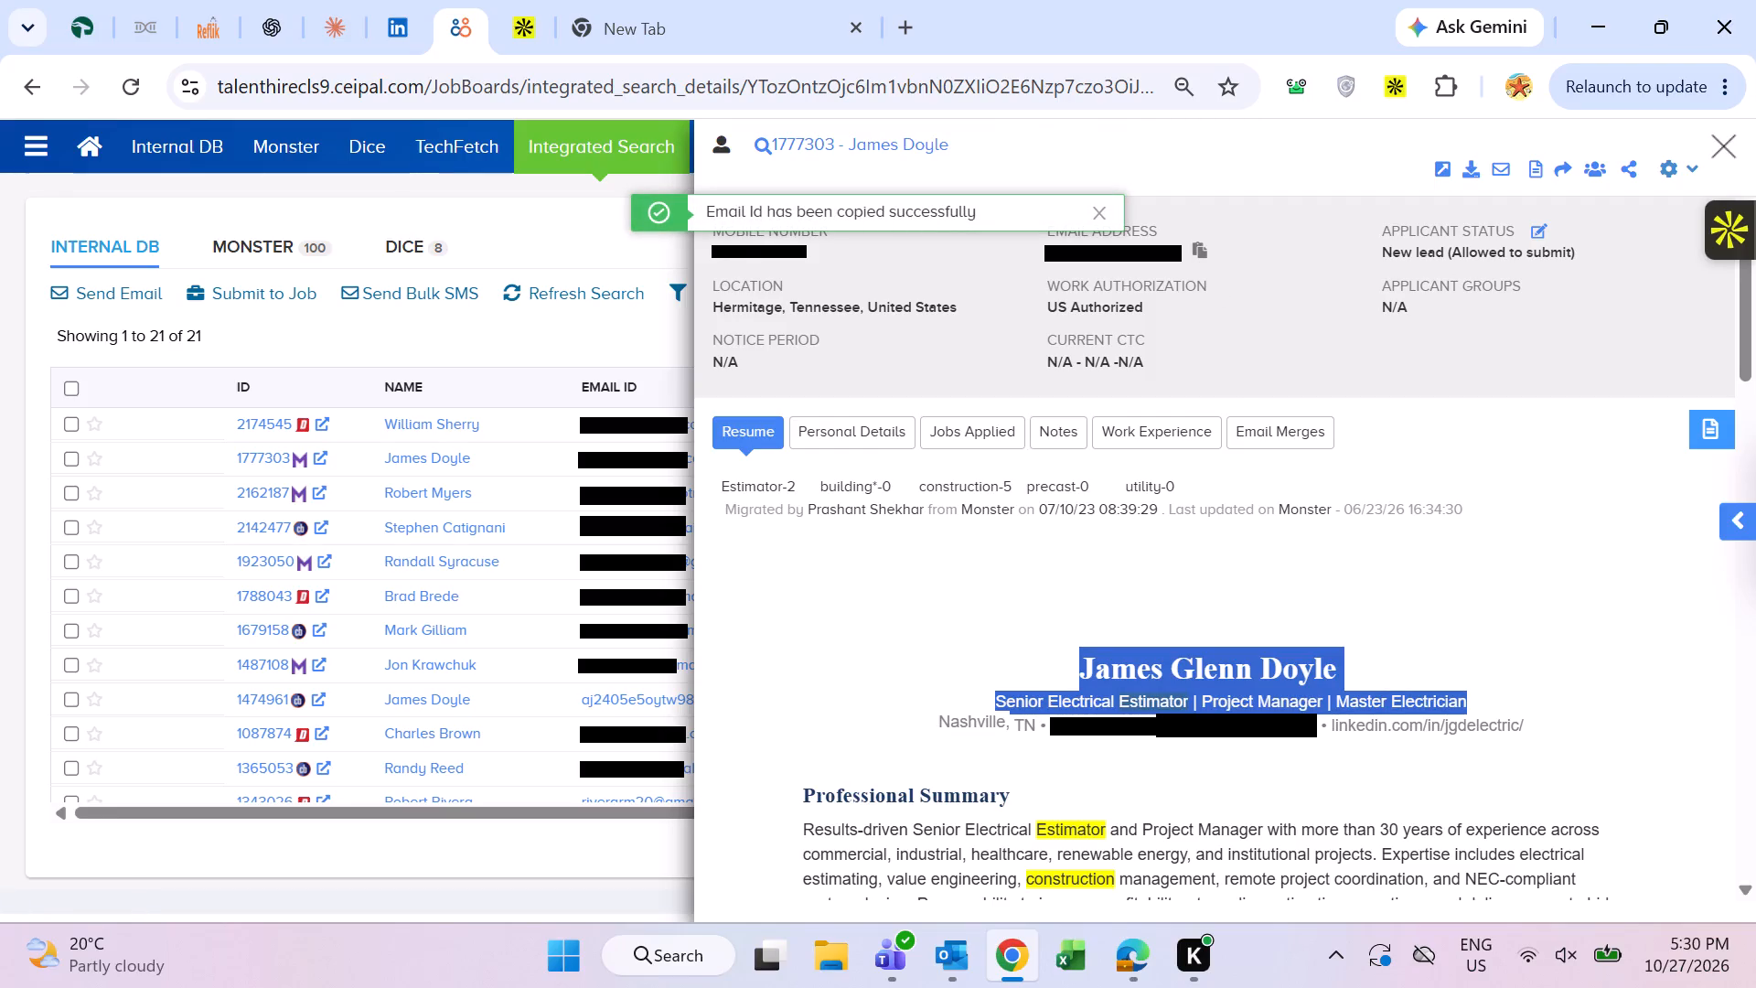
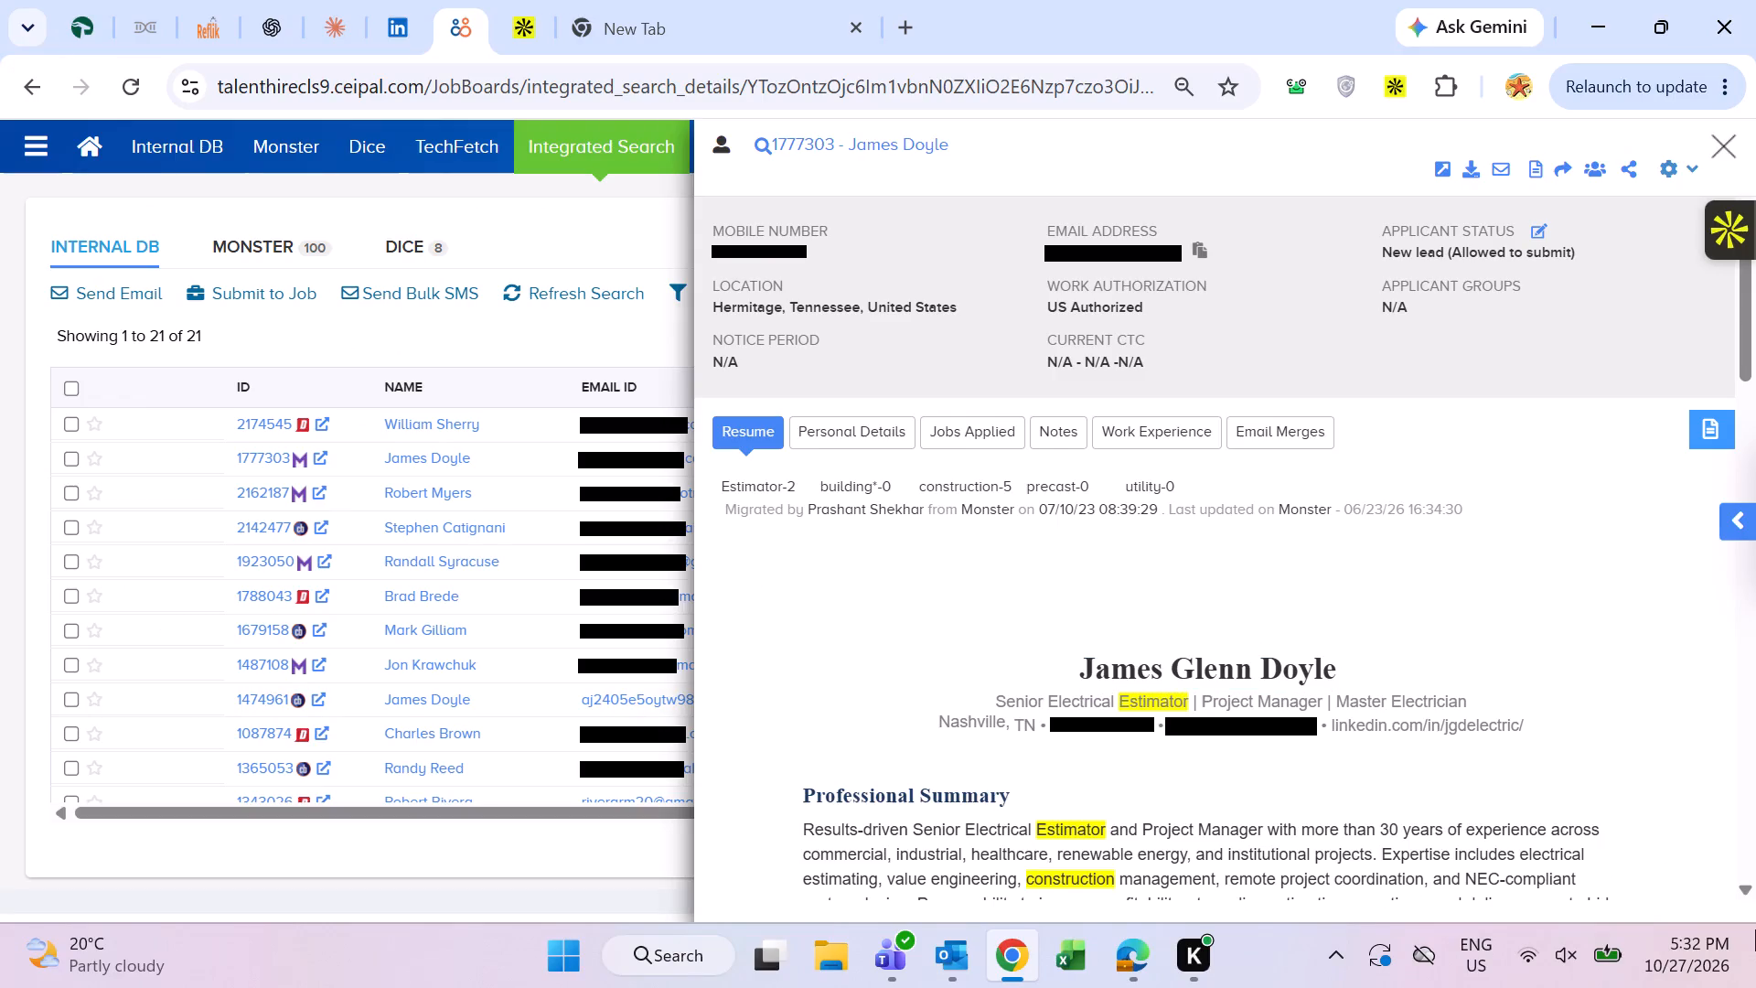
Switch to the LinkedIn feed and read the full Indian Startup News post about Instagram testing 90-minute horizontal videos.
left_click(419, 46)
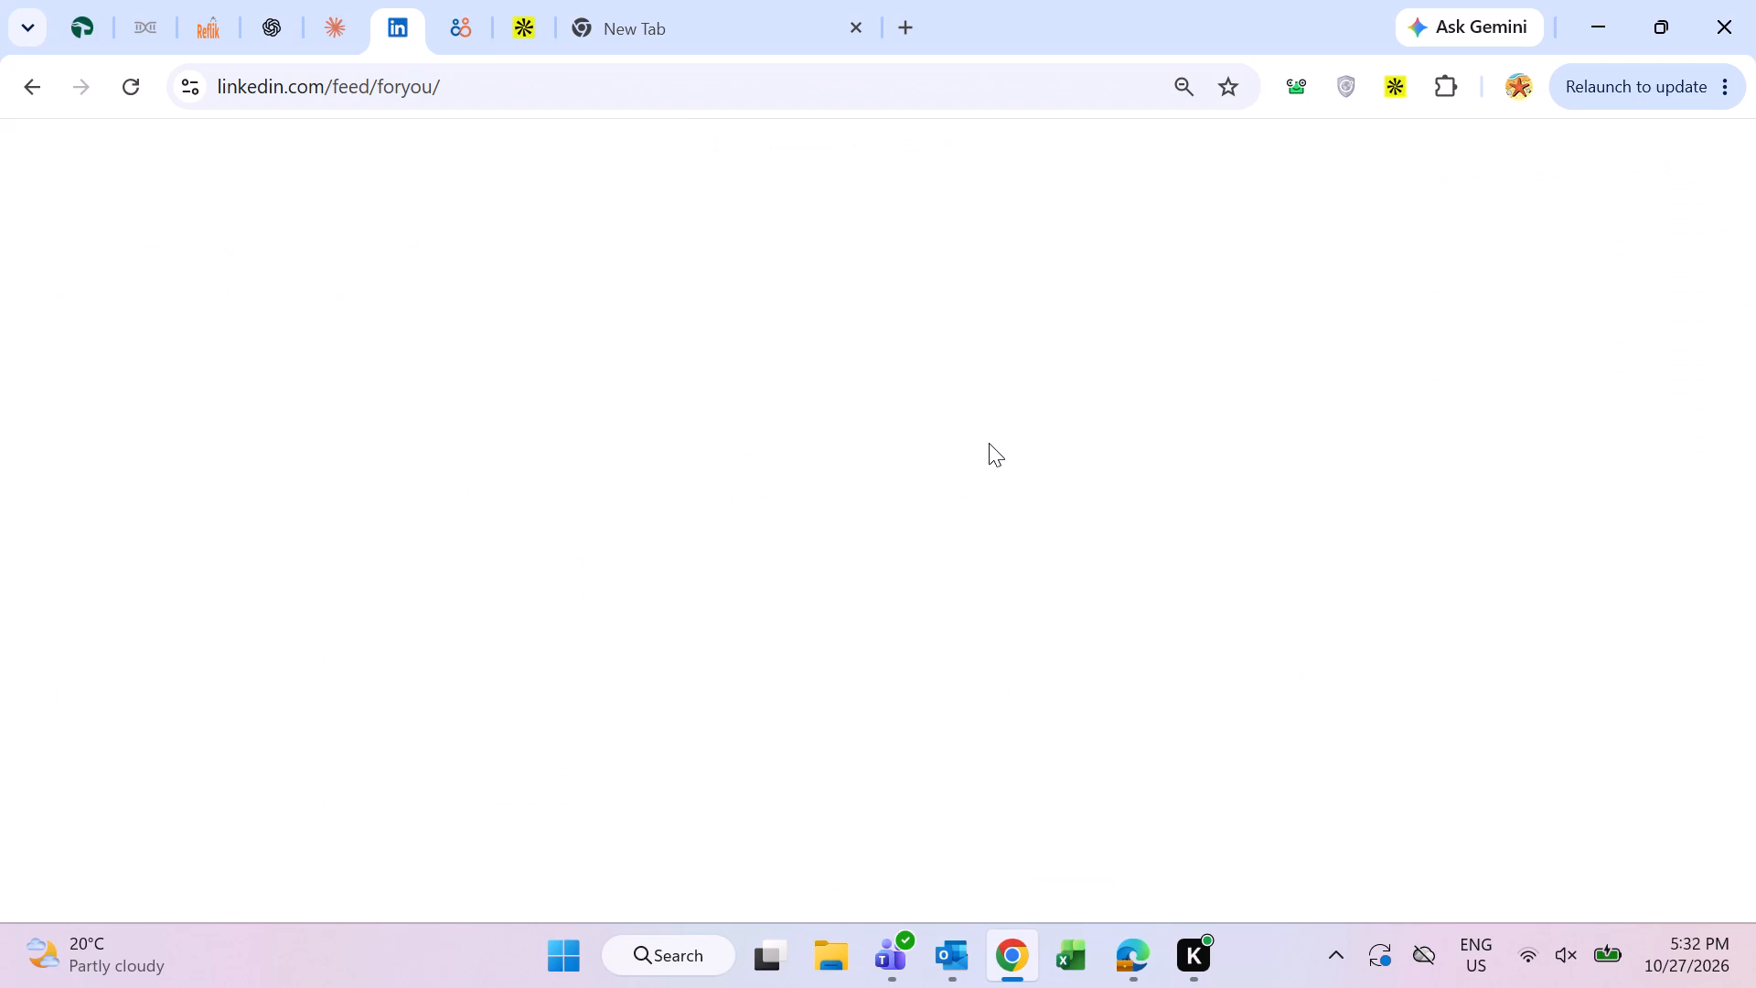
scroll(998, 441, "down", 3)
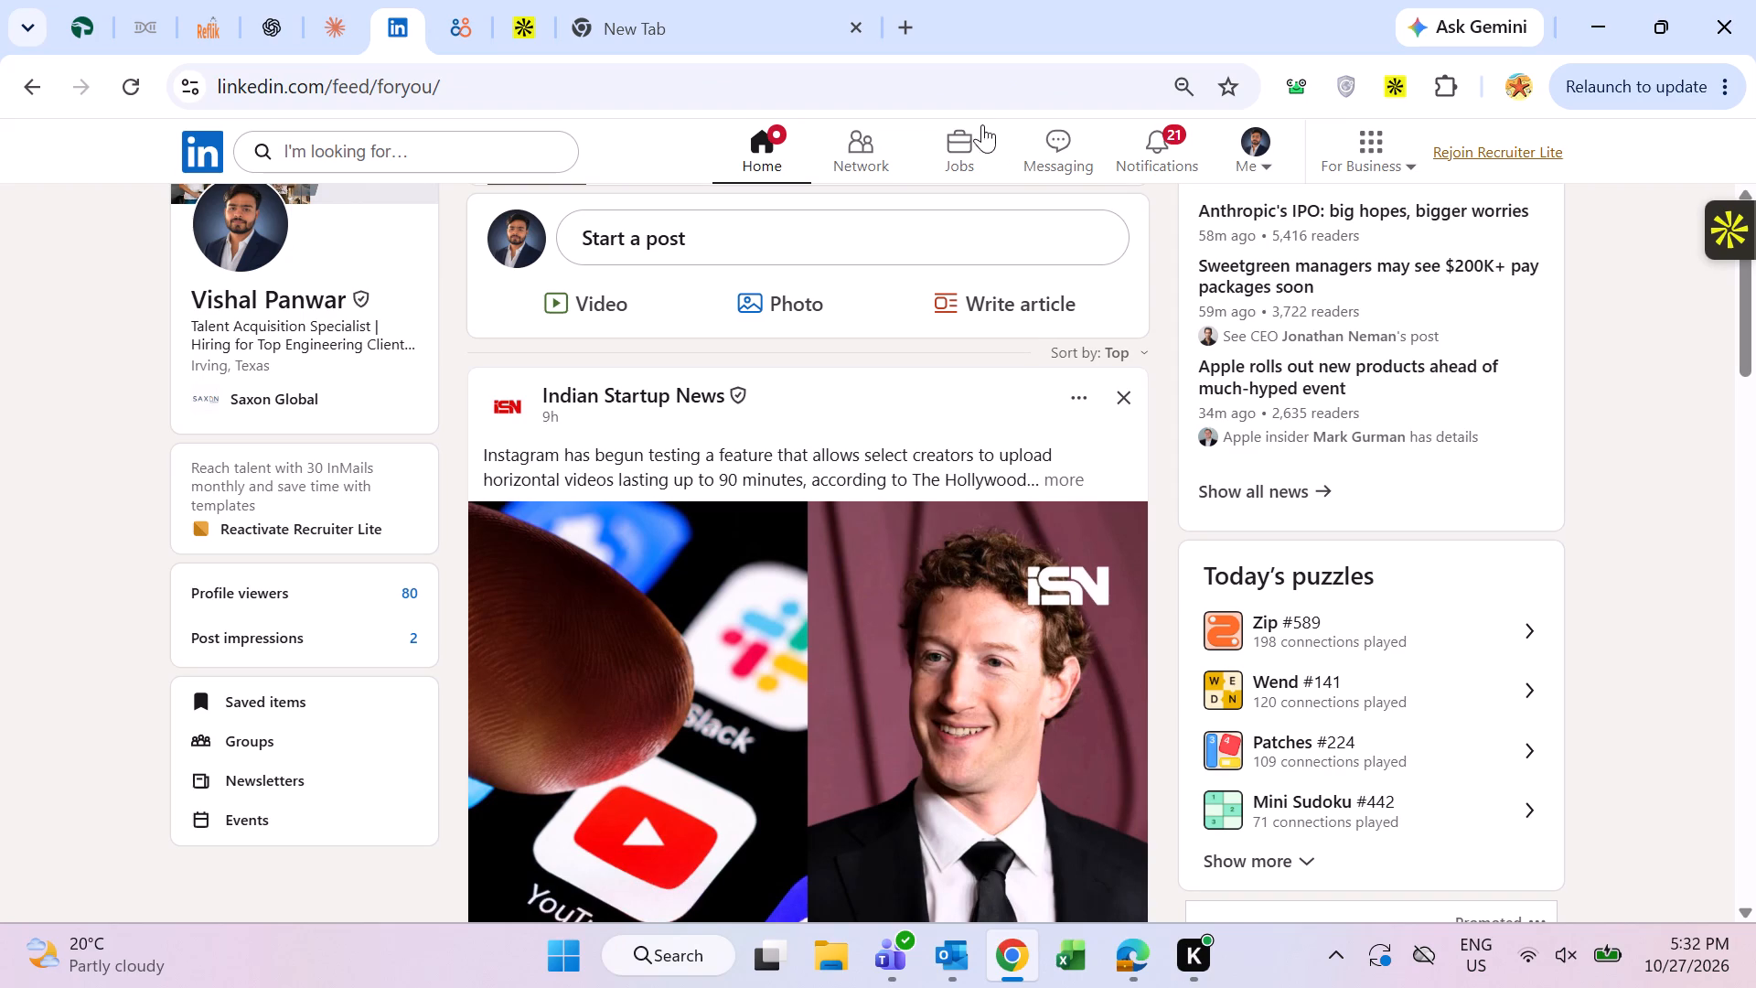
left_click(1053, 483)
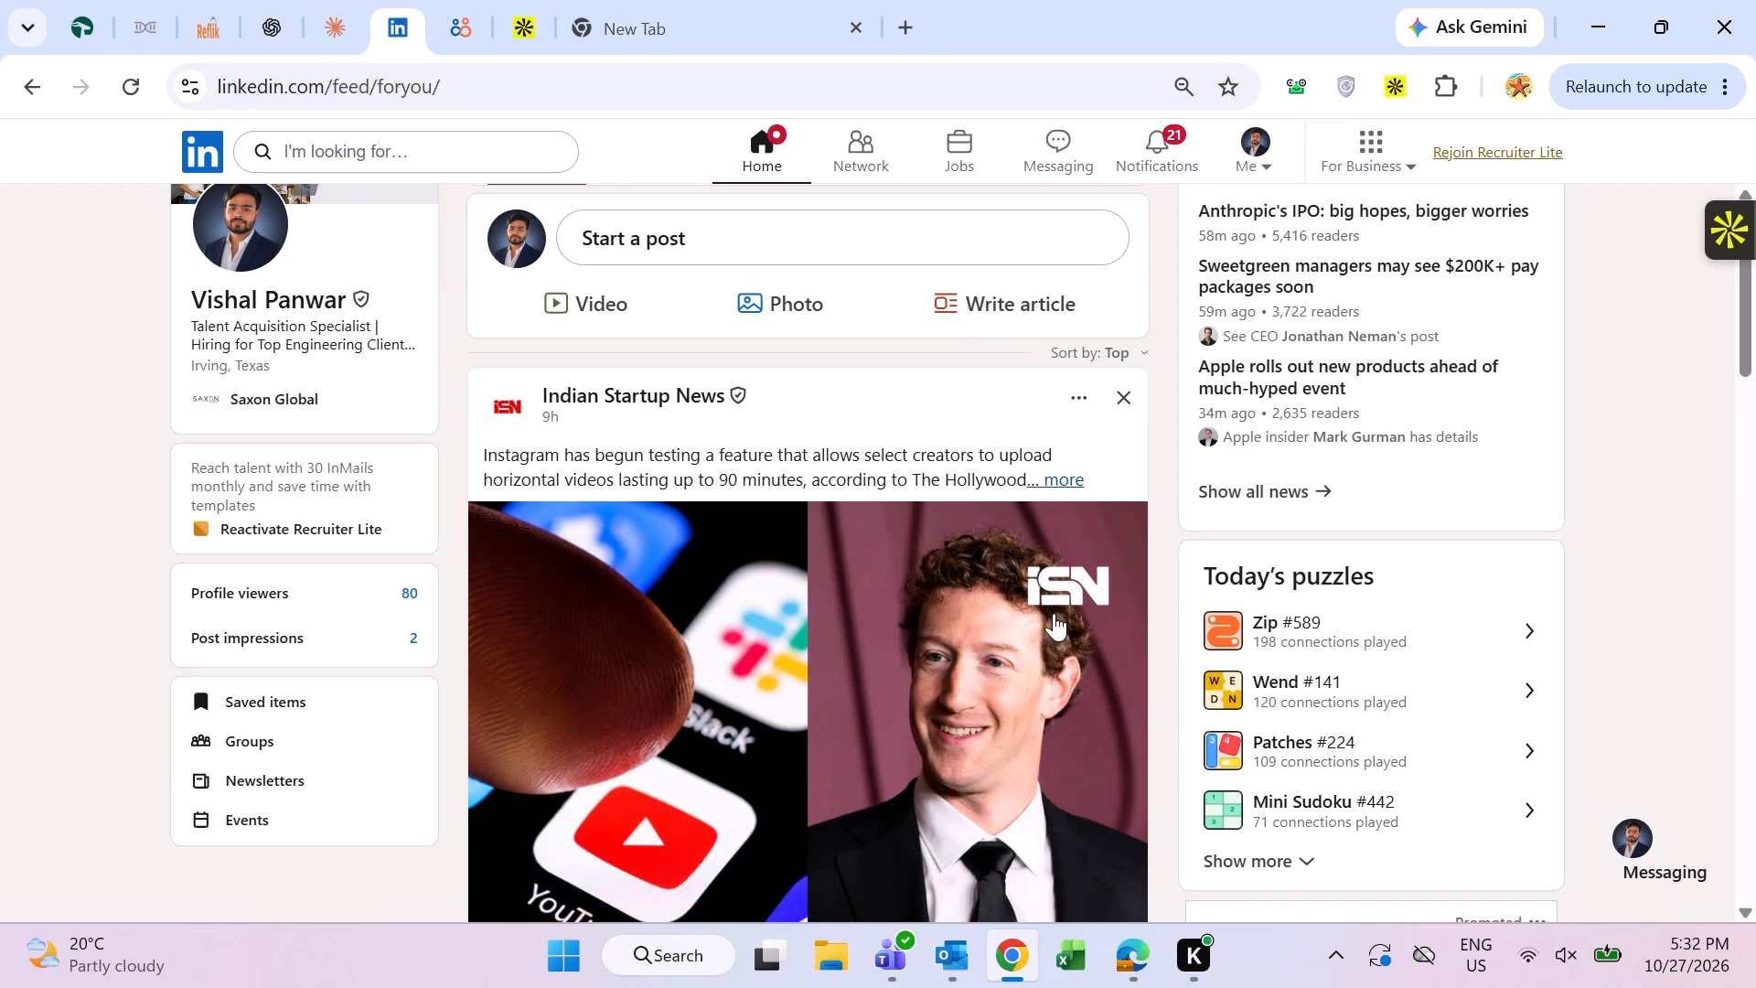
scroll(1629, 505, "down", 2)
scroll(1629, 505, "up", 4)
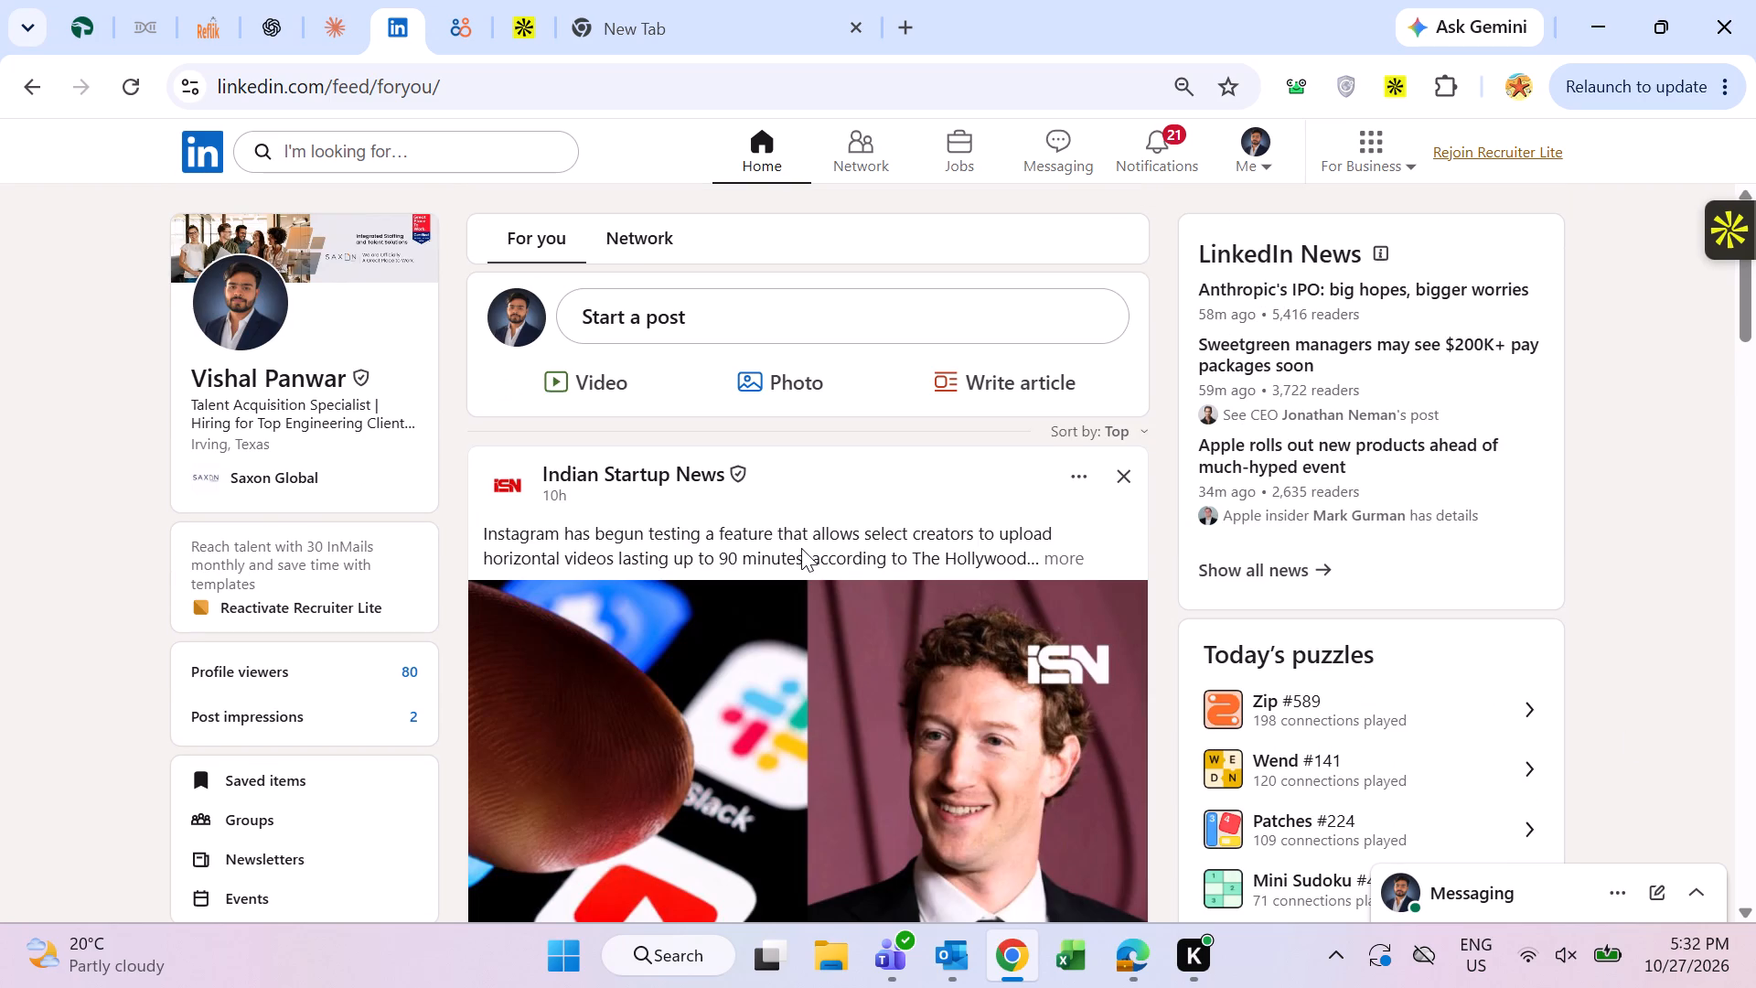
left_click(1058, 551)
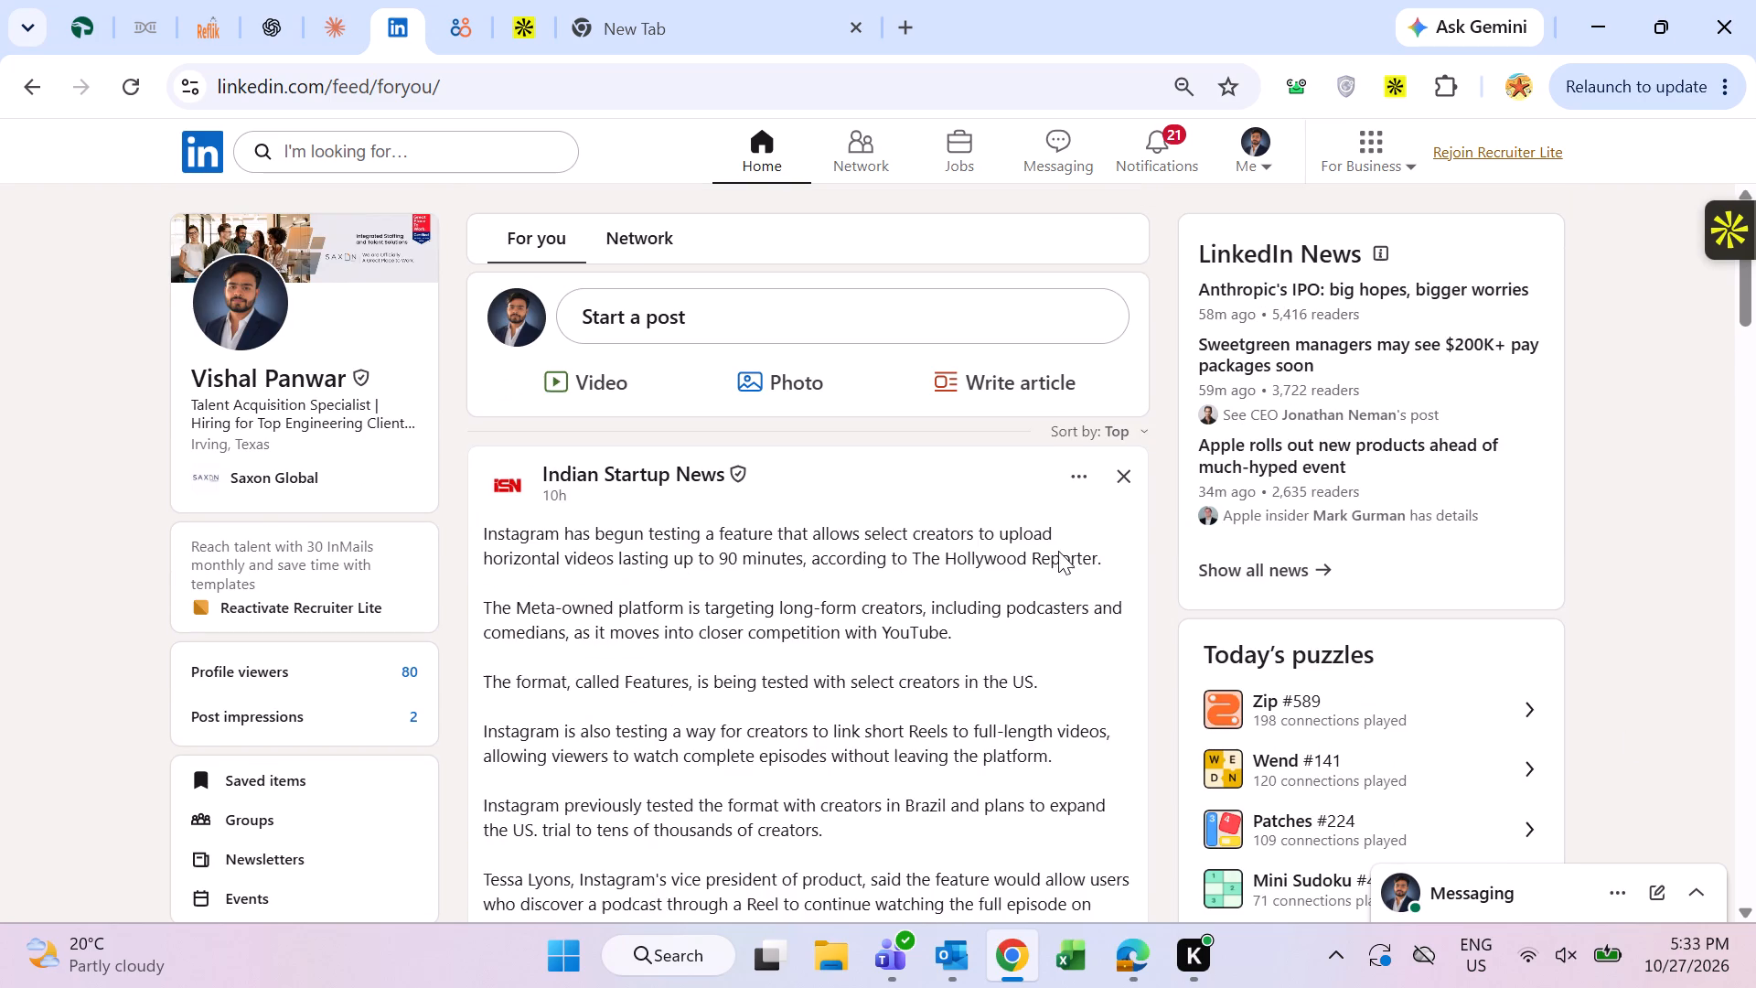
scroll(867, 581, "down", 8)
scroll(867, 552, "up", 2)
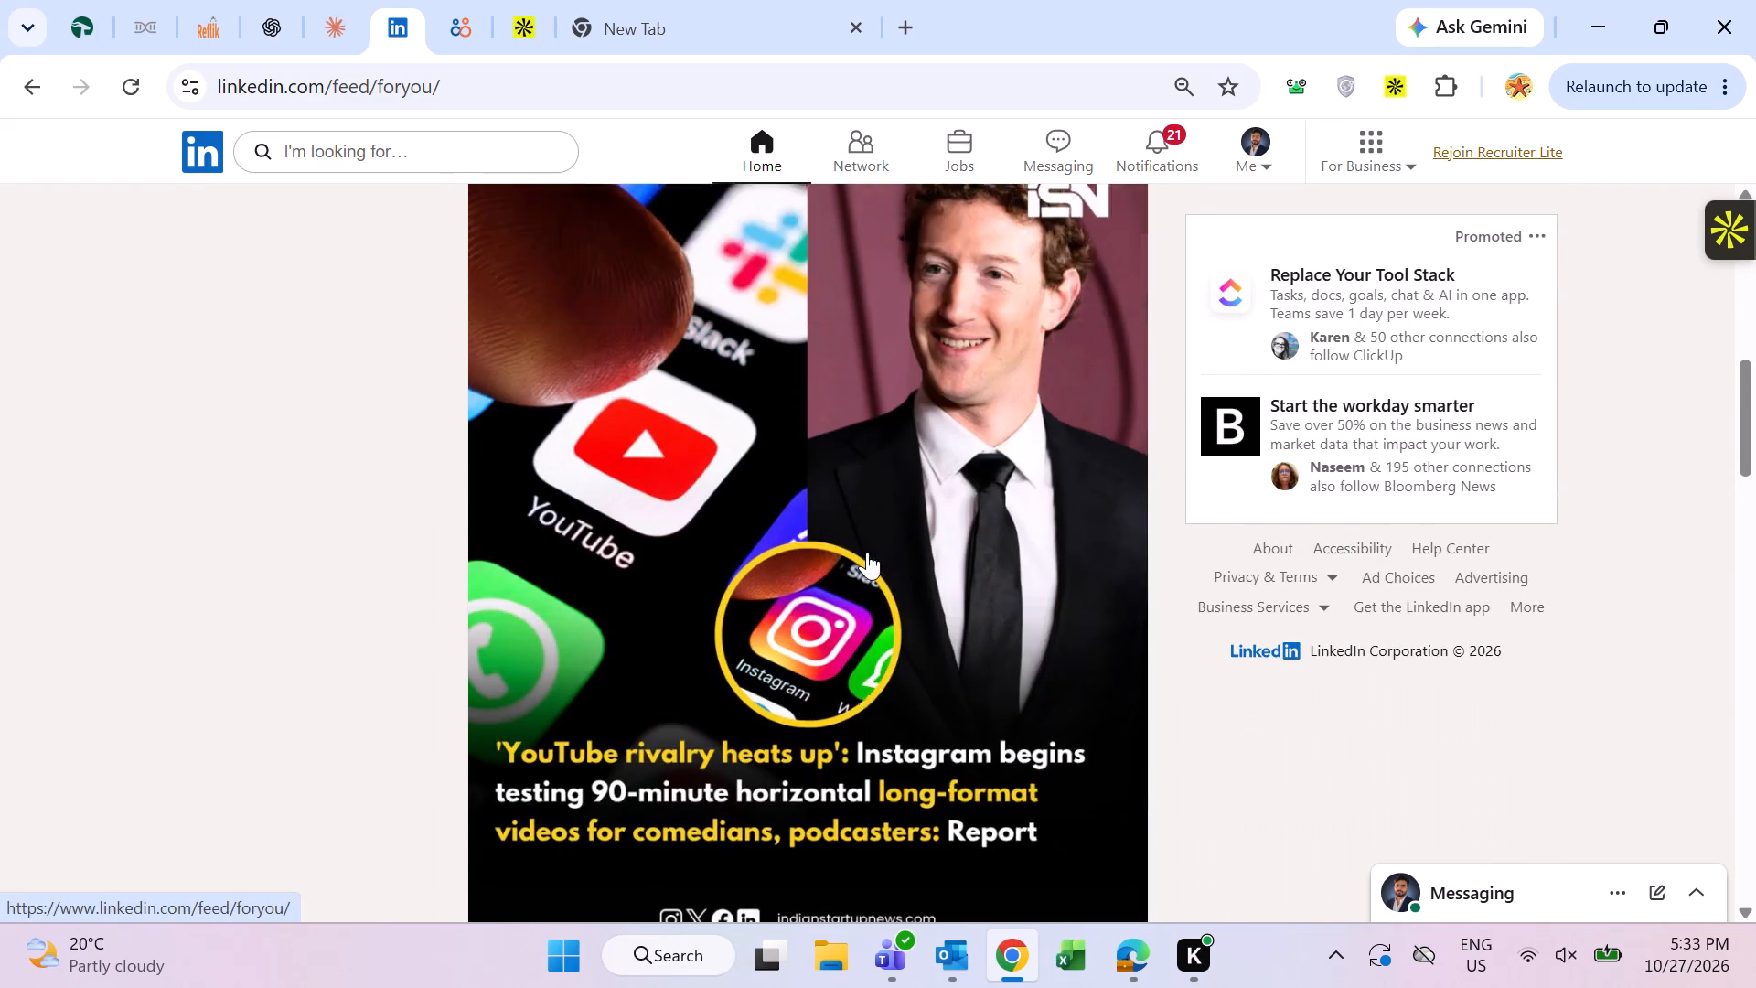
scroll(867, 552, "up", 8)
scroll(867, 552, "down", 9)
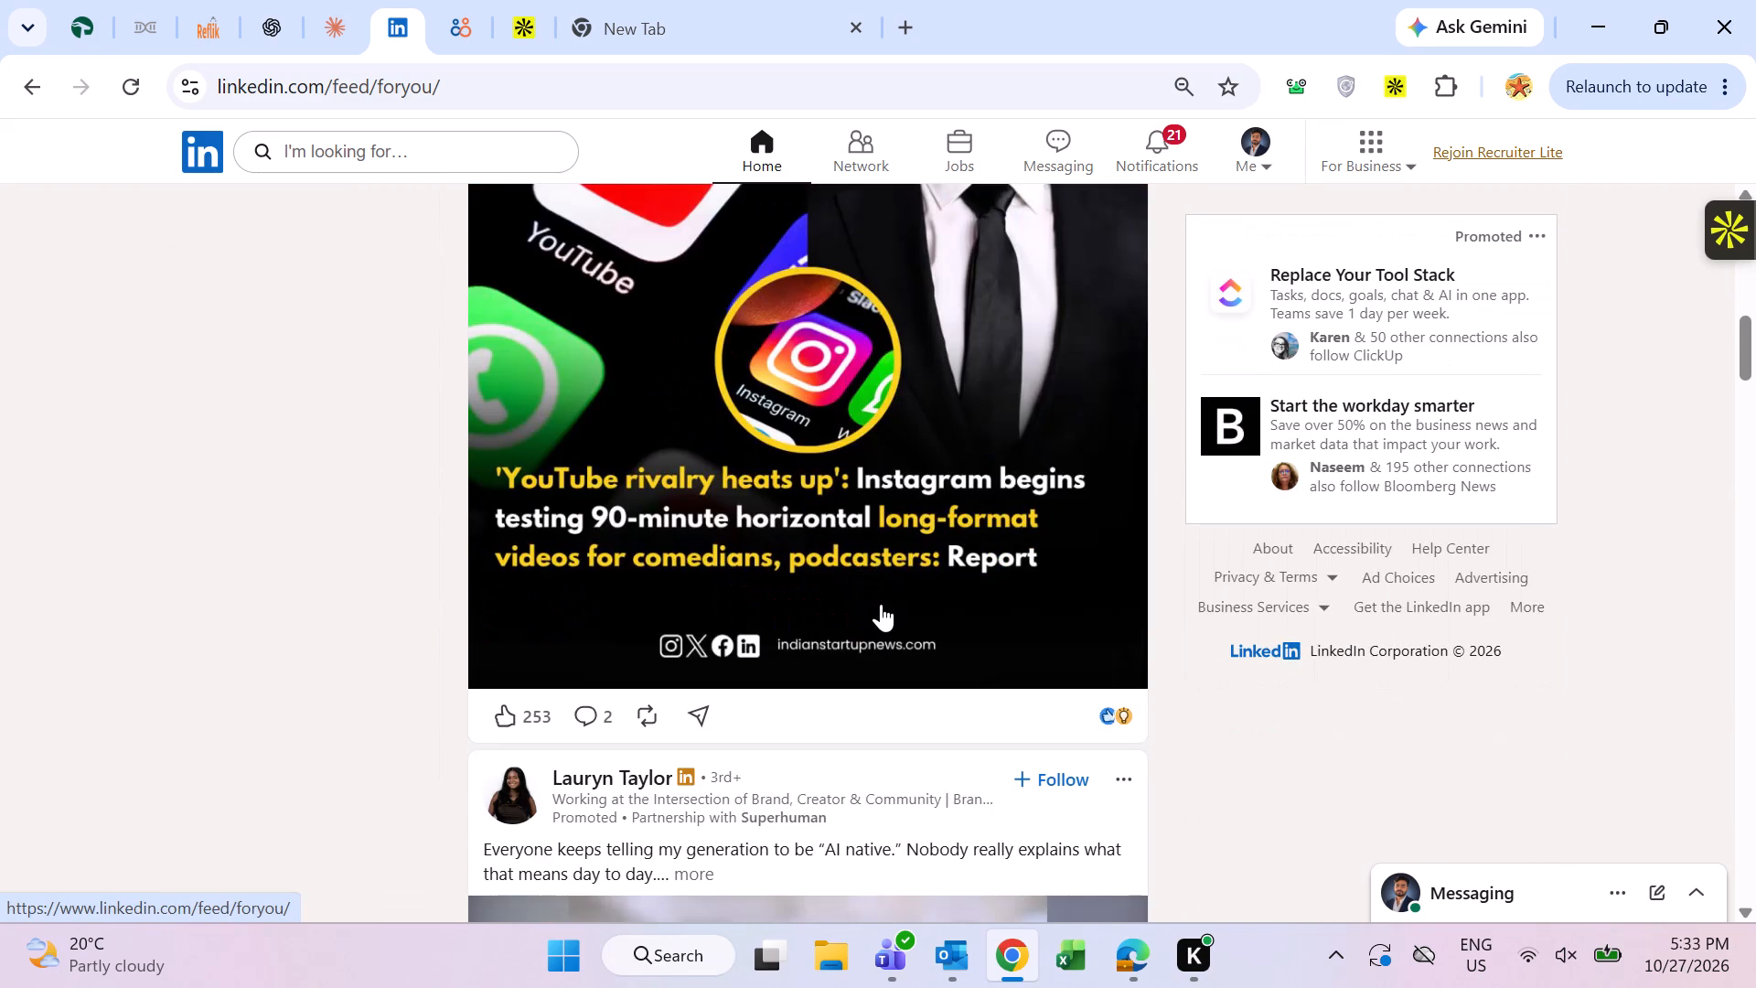
scroll(881, 604, "up", 1)
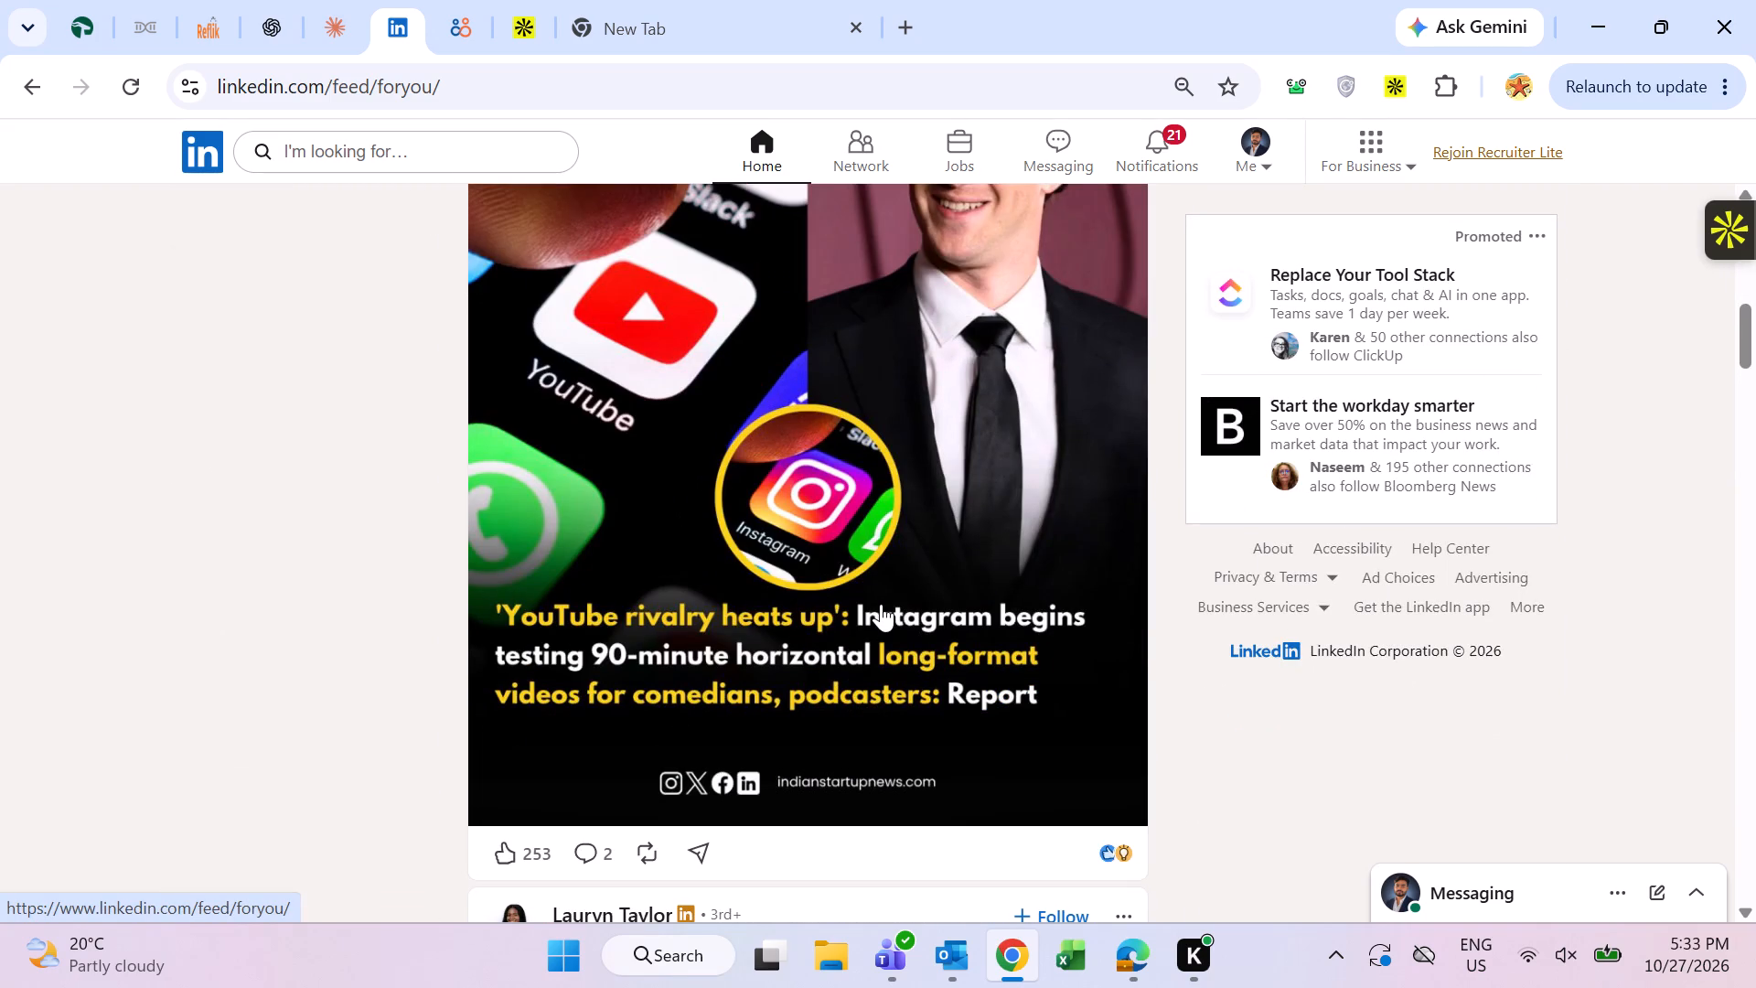
scroll(881, 604, "up", 1)
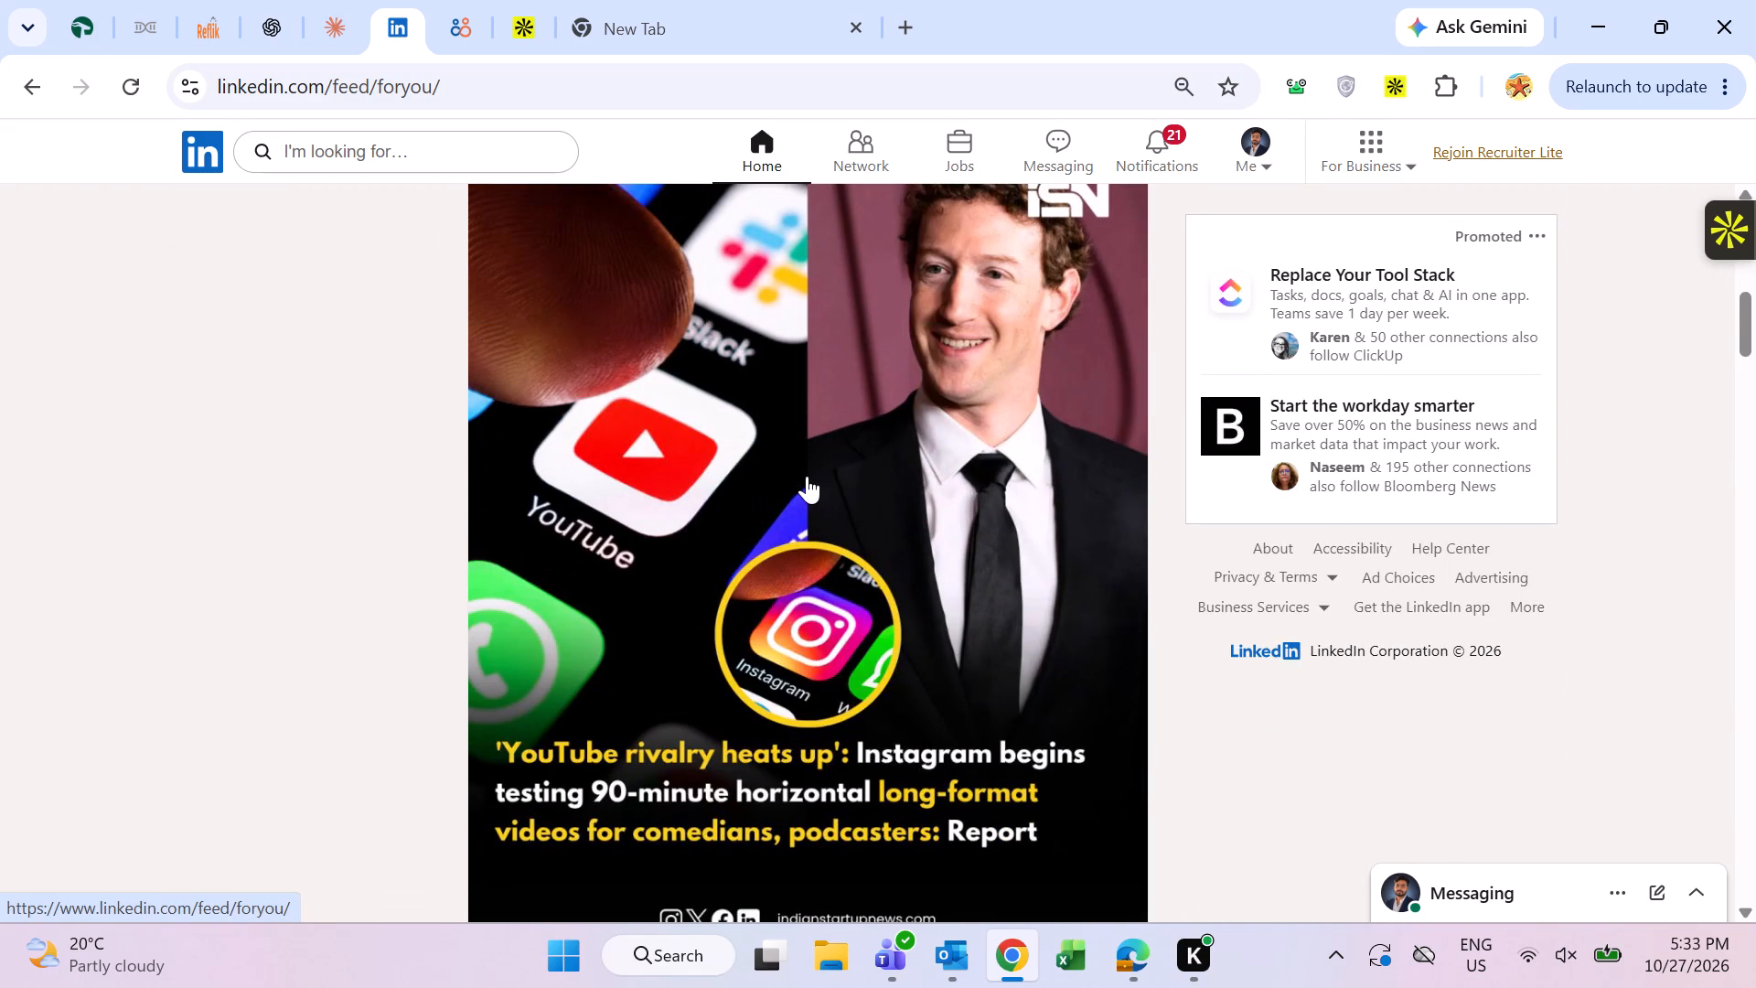
scroll(807, 476, "up", 10)
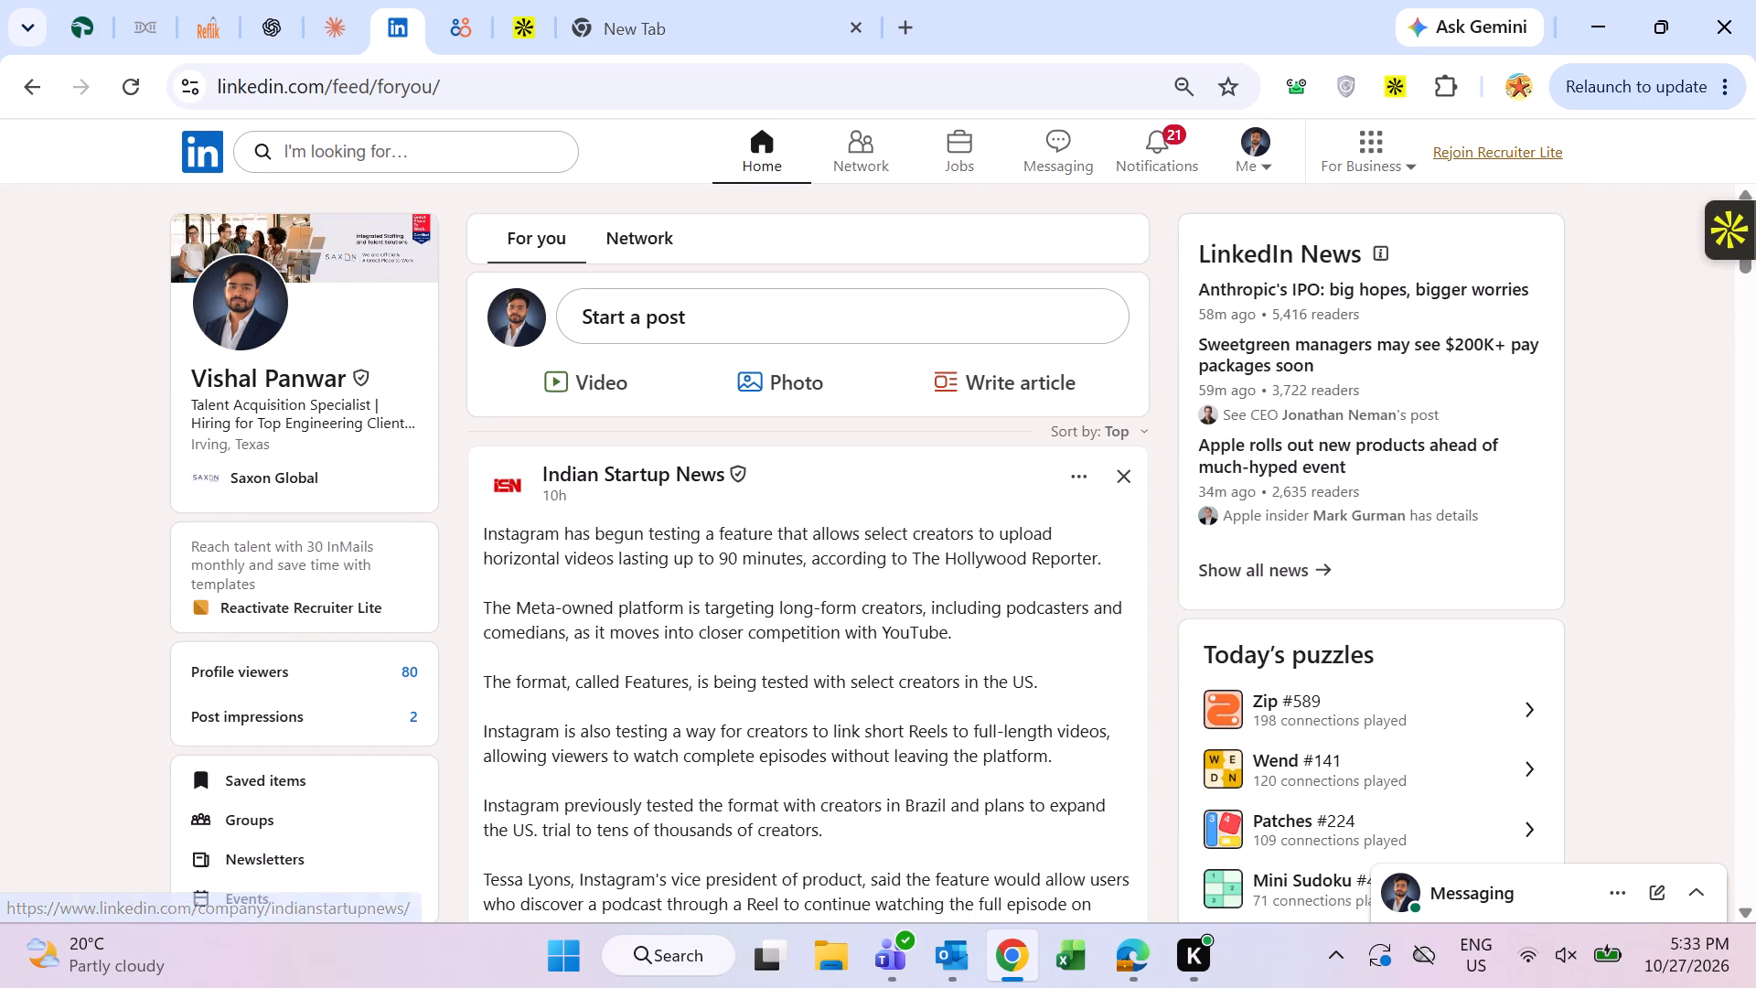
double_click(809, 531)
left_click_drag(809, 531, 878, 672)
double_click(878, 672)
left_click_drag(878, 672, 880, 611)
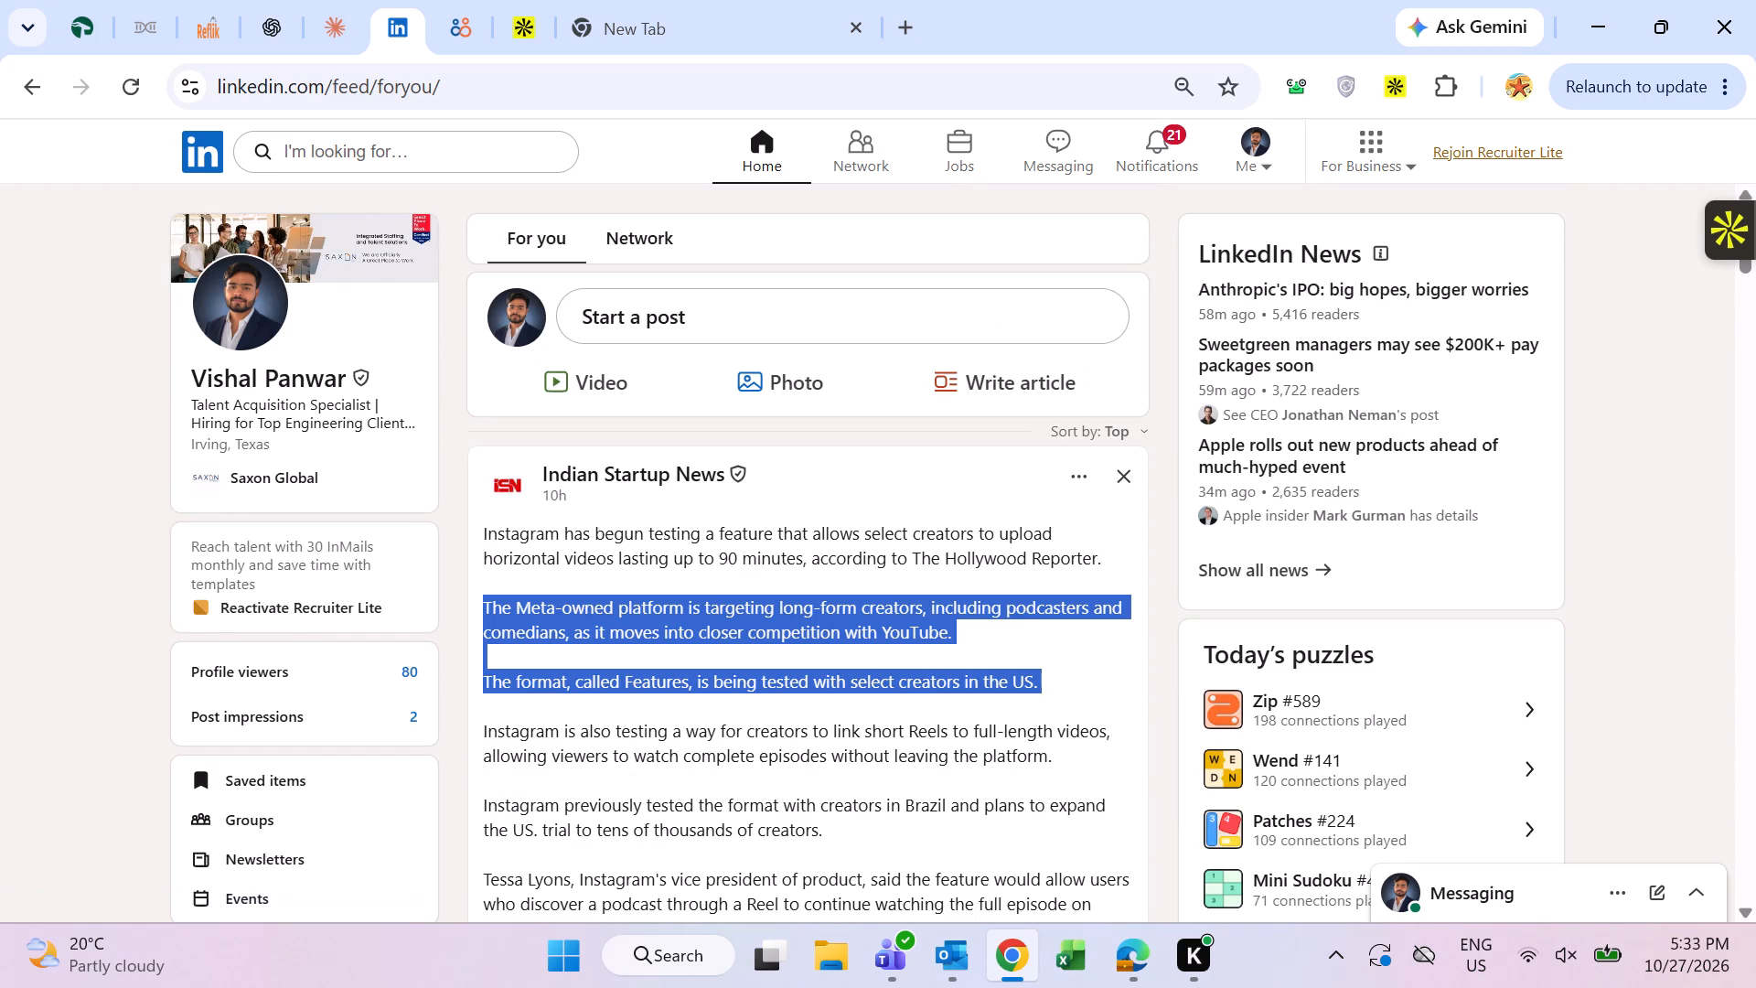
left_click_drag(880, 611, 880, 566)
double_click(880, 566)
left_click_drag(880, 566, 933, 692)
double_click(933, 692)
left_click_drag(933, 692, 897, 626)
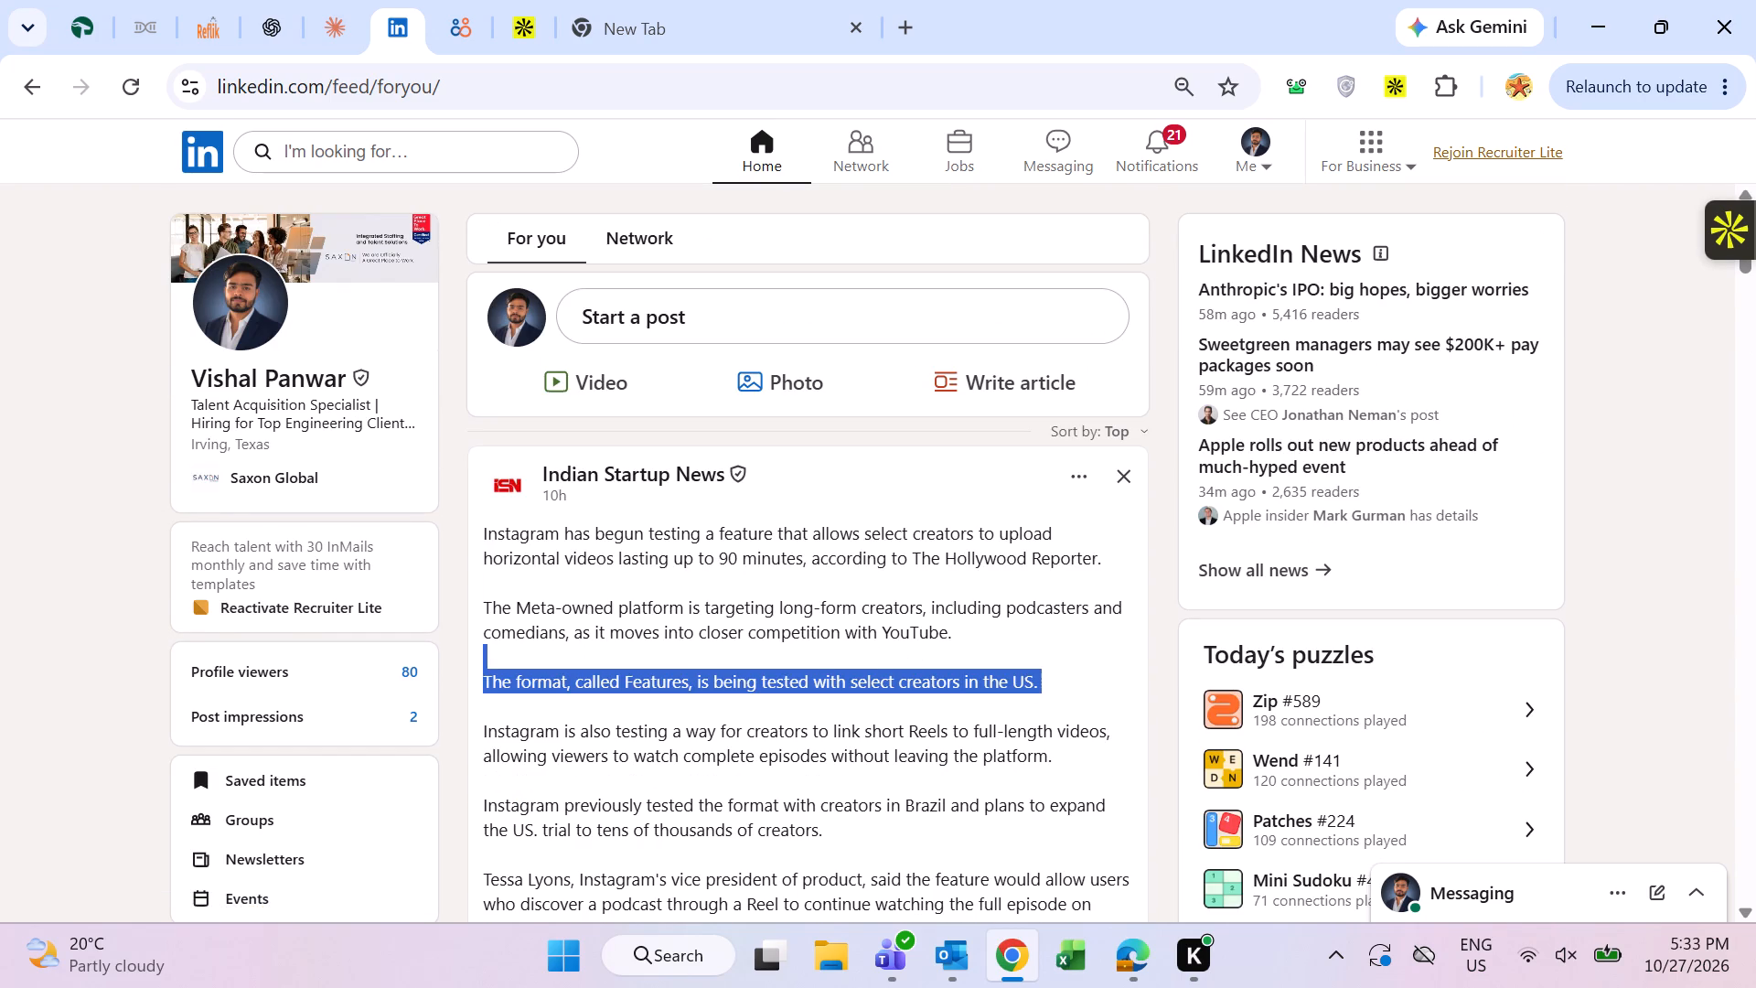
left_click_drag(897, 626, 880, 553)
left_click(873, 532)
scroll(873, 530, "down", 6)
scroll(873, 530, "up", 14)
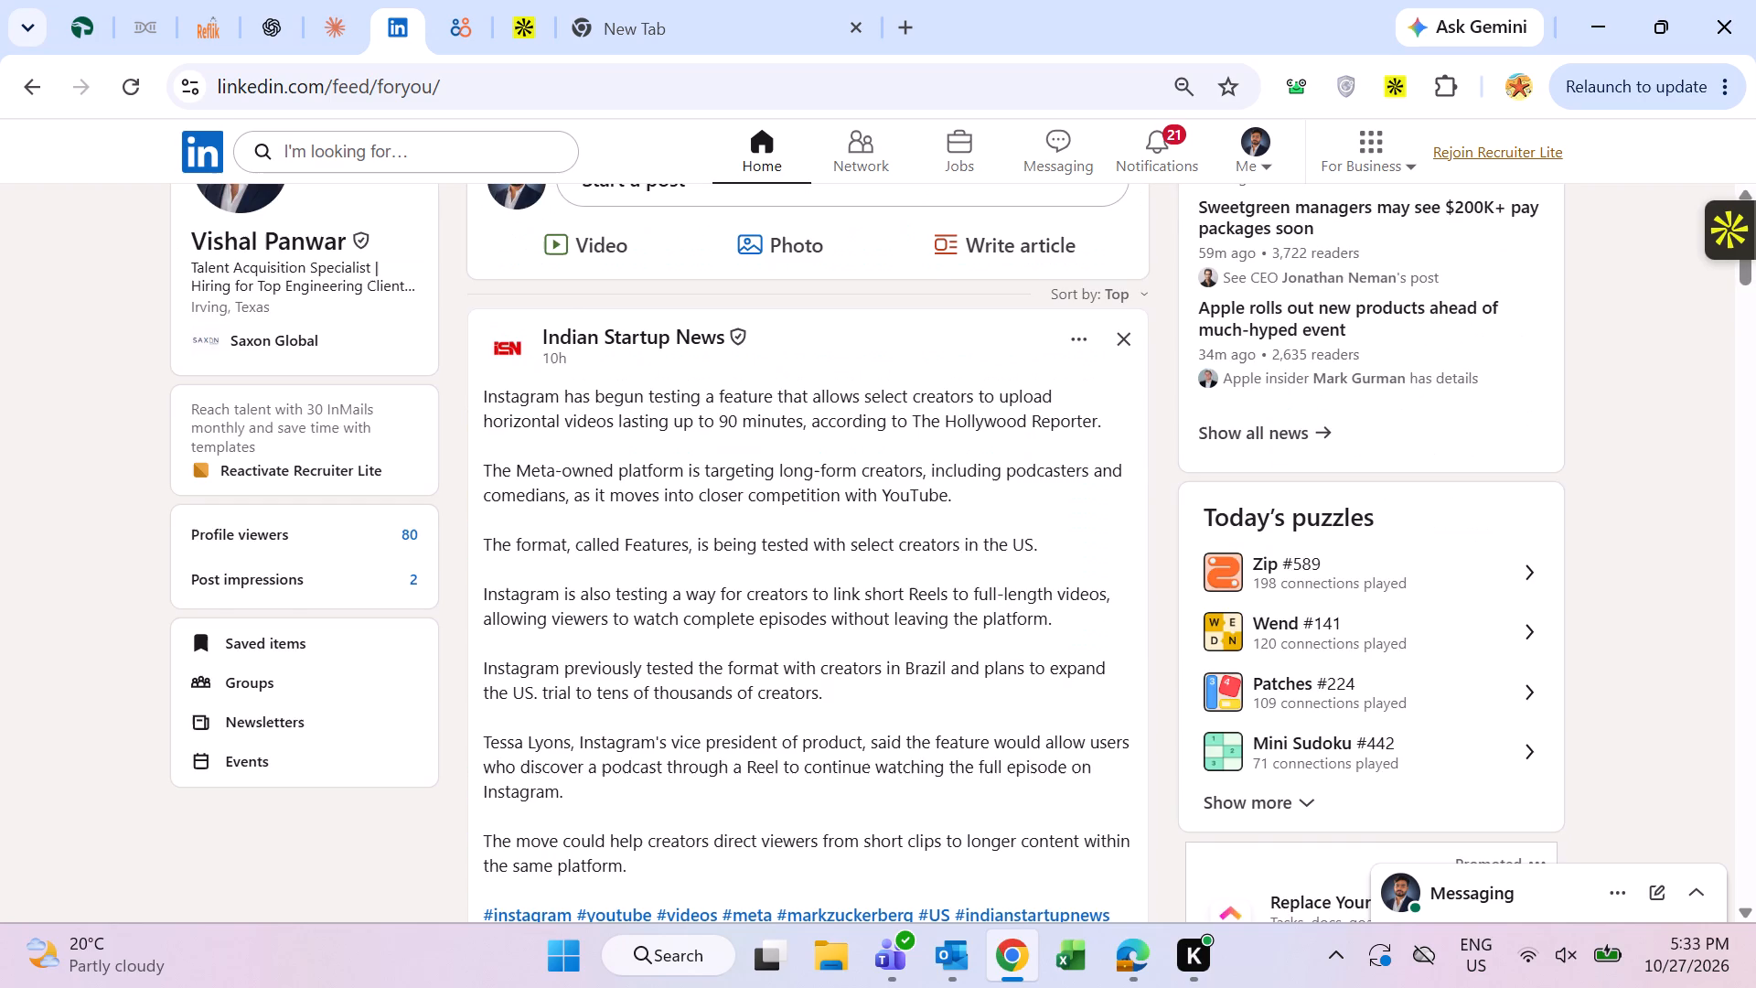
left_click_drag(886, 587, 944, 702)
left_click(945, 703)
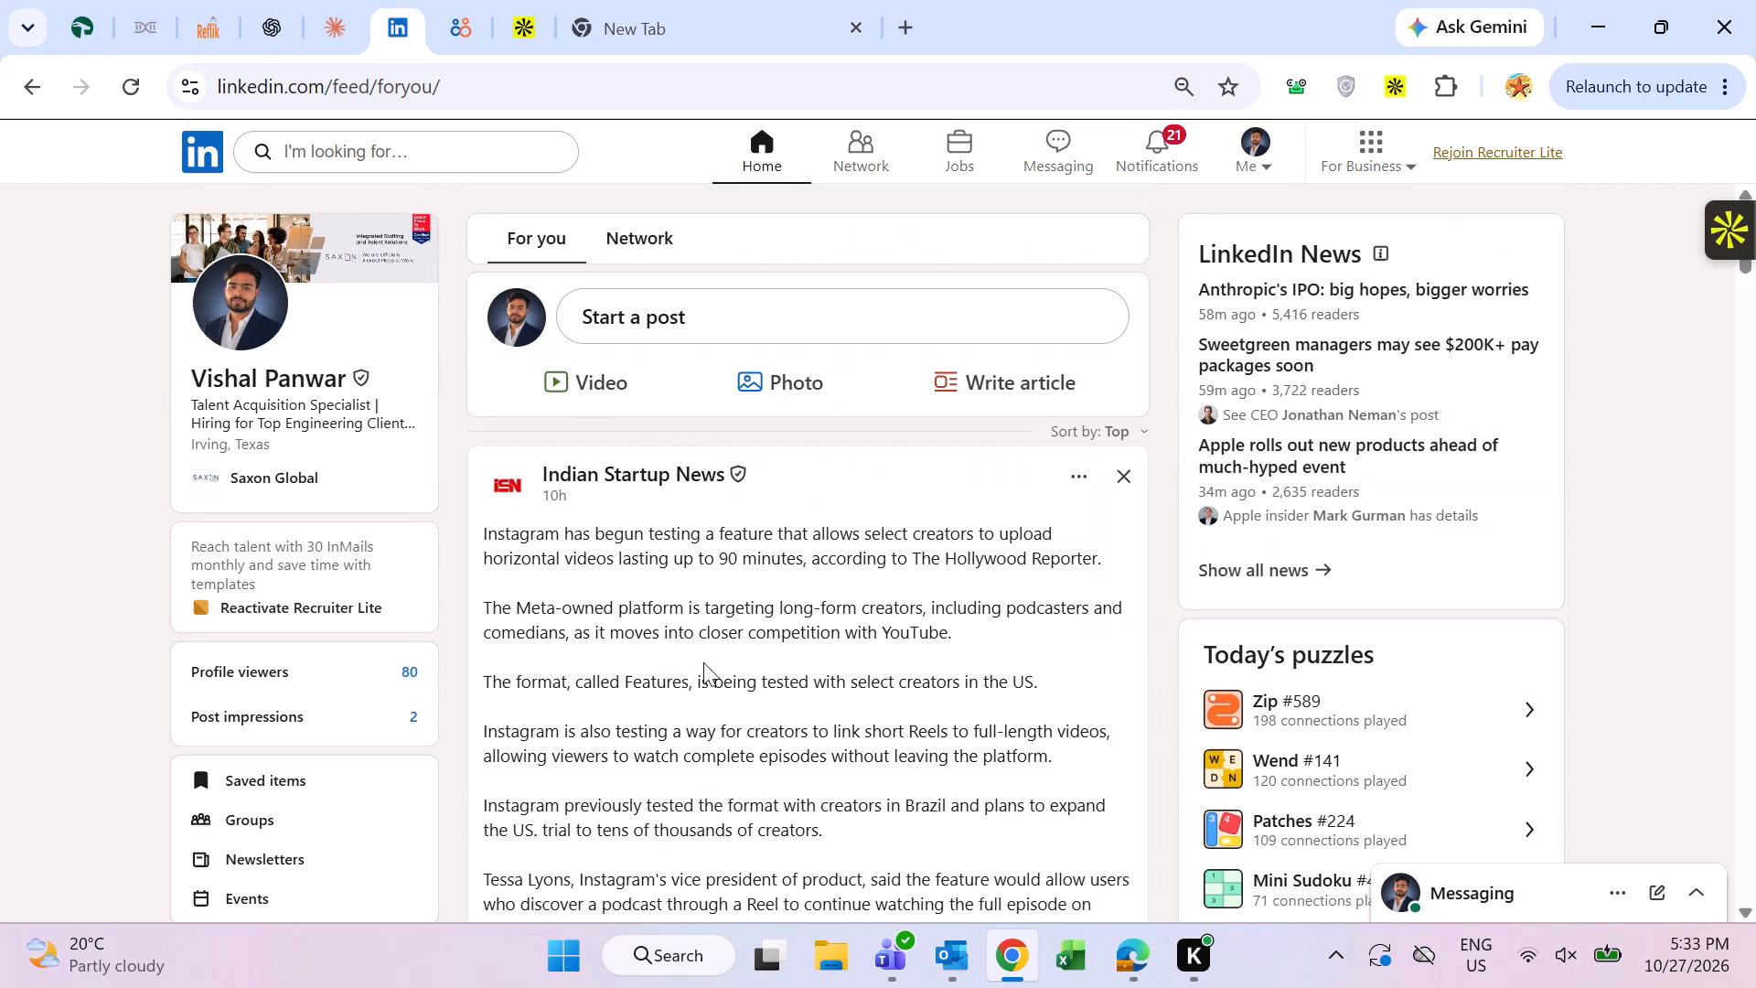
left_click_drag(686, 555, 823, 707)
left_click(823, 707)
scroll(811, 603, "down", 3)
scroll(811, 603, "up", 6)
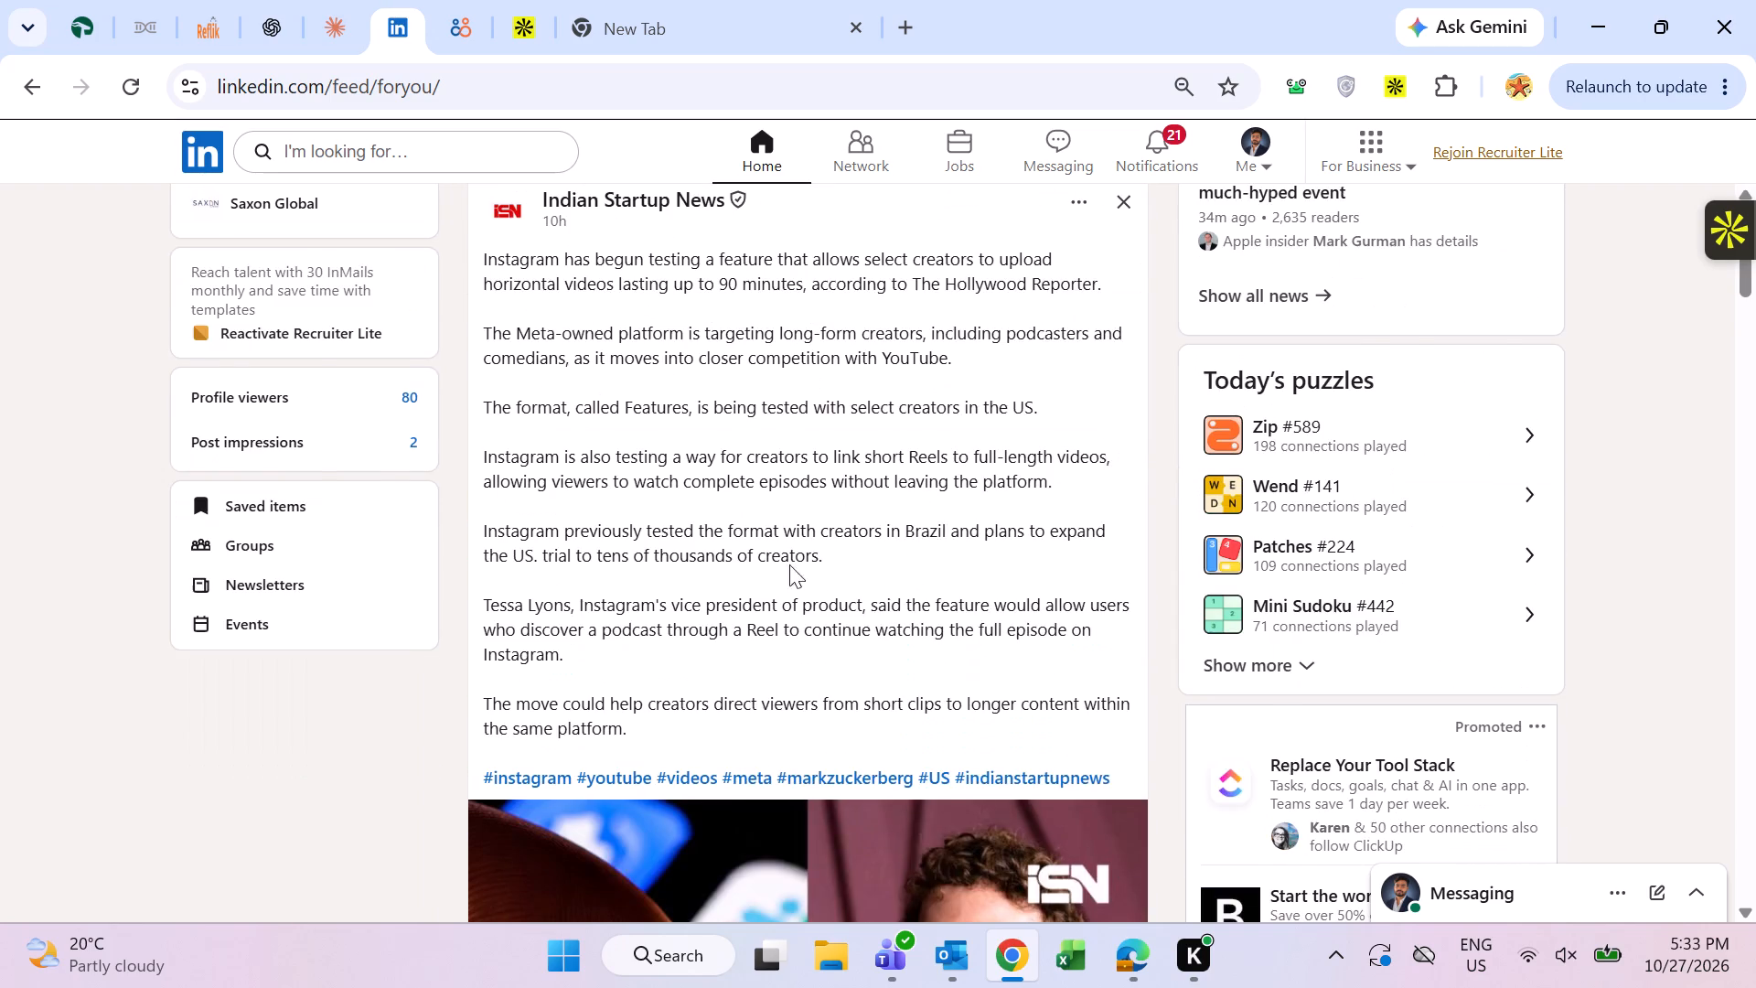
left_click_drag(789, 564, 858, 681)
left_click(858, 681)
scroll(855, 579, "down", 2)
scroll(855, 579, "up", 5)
Search LinkedIn for the applicant's copied full name from the resume heading and show all matching results.
left_click(443, 151)
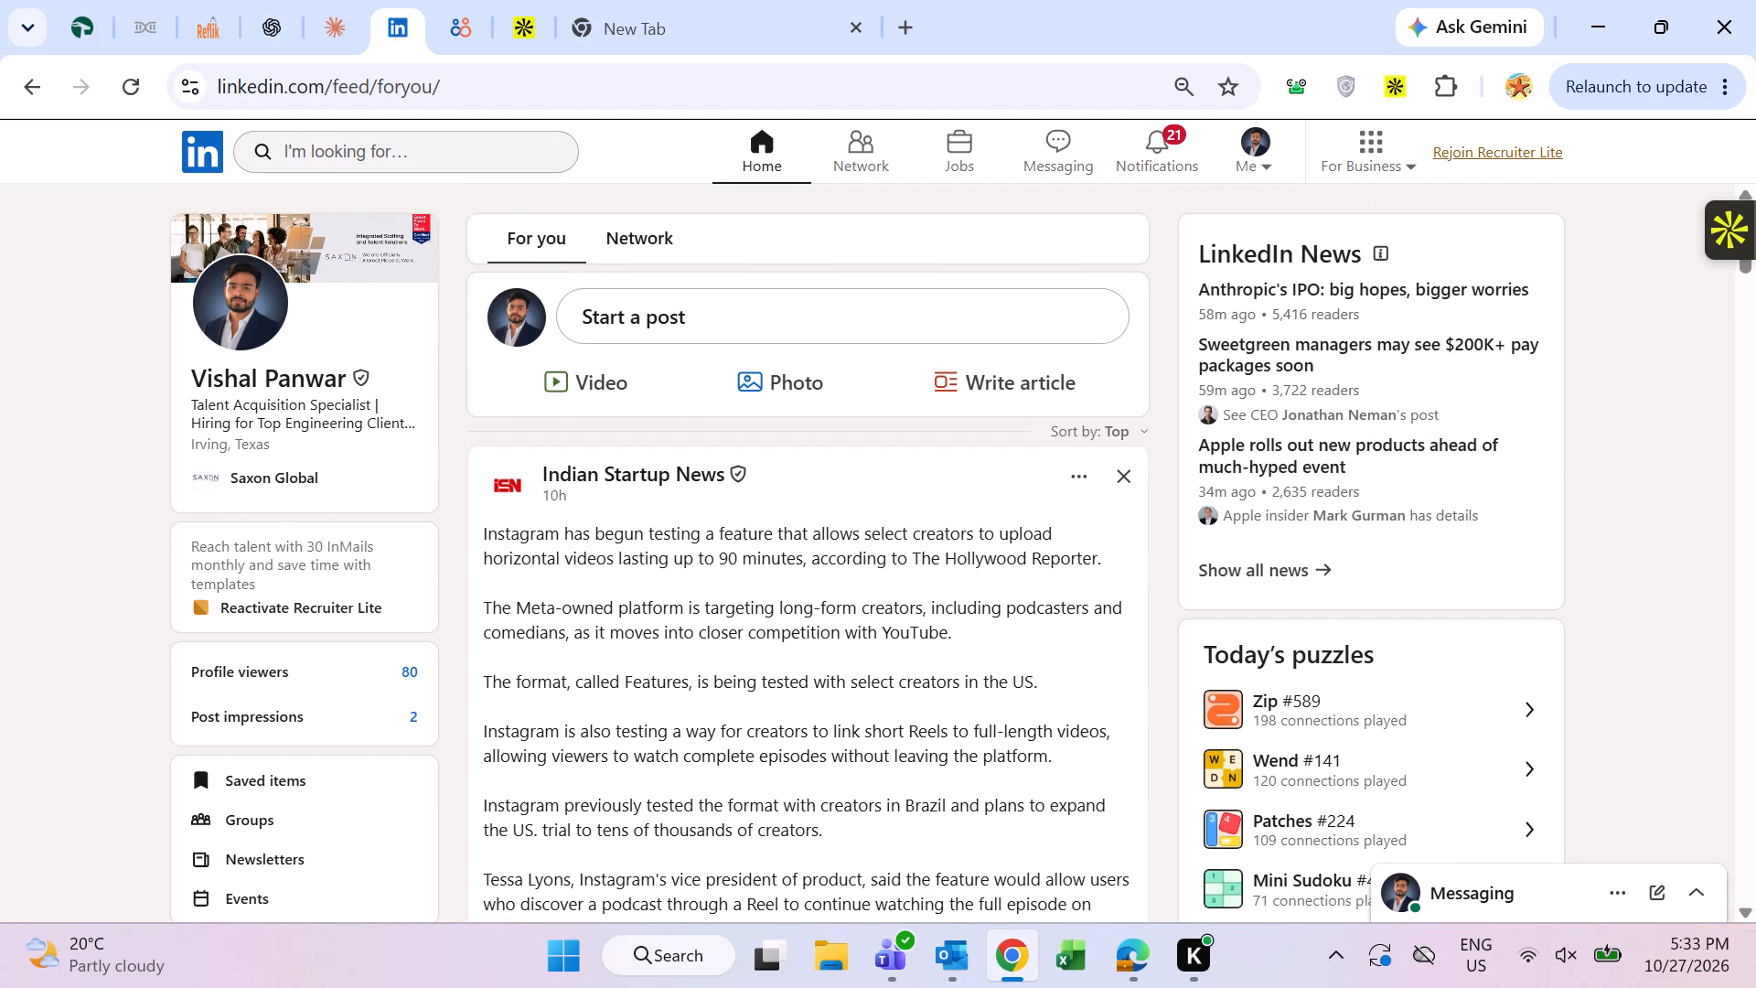
key("ctrl+v")
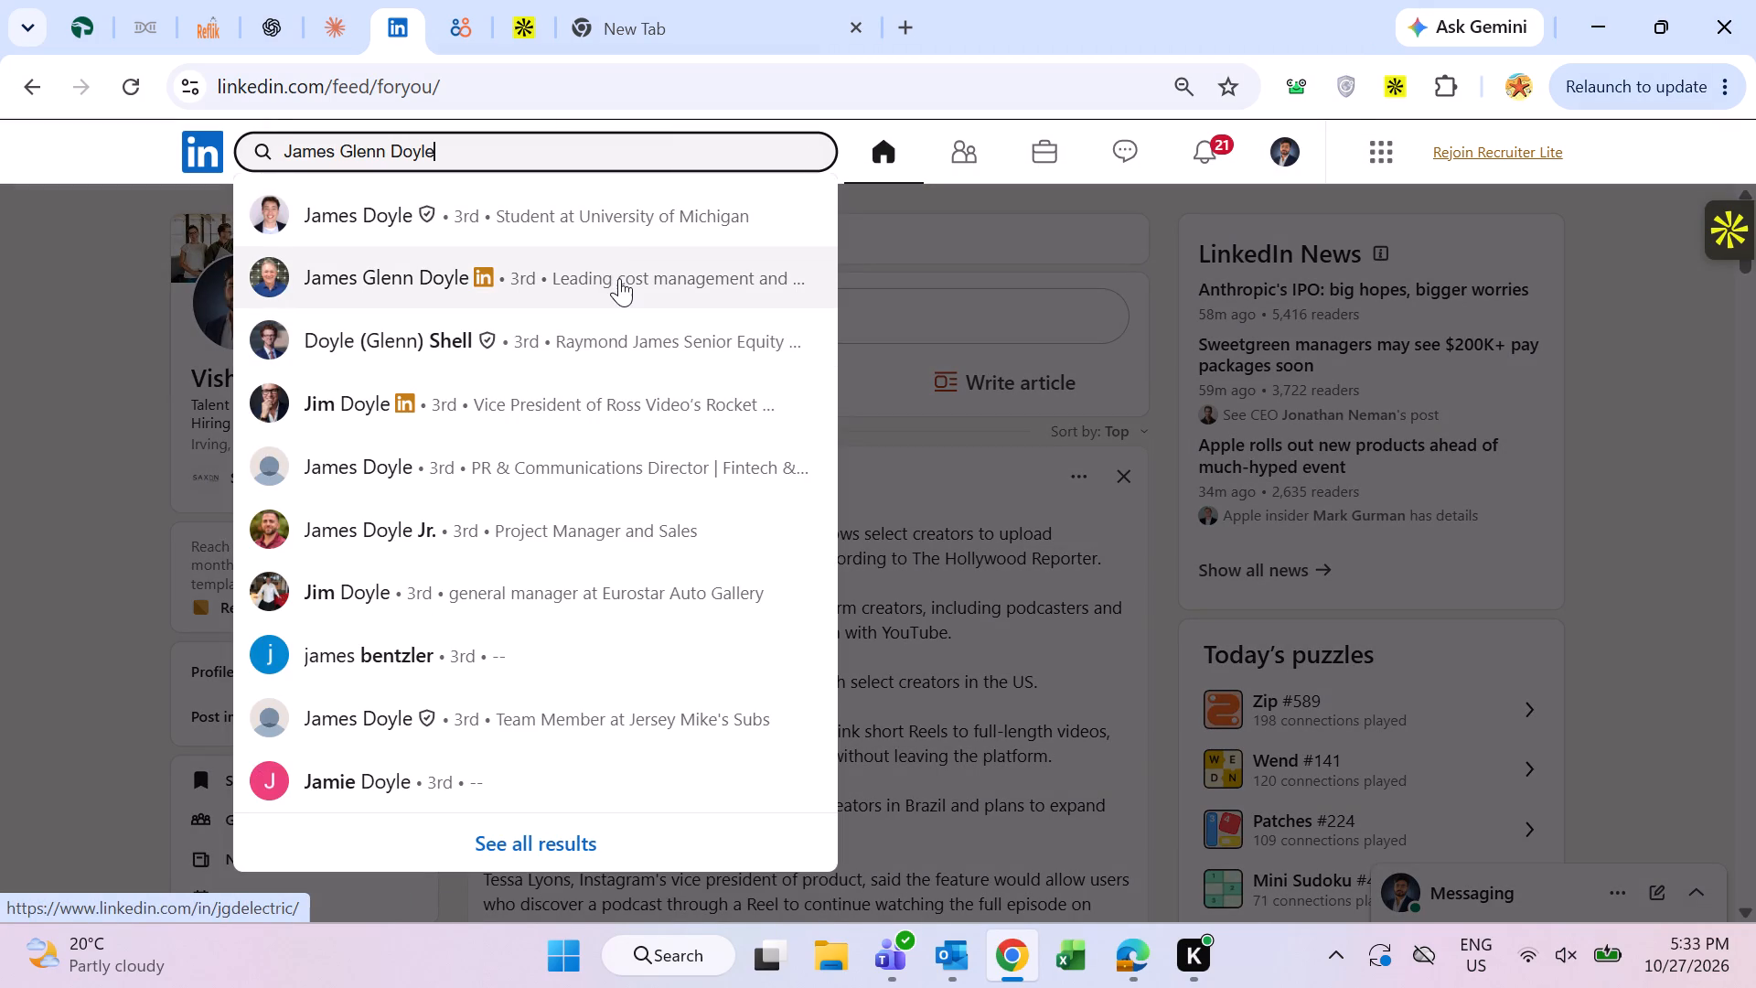
left_click(531, 837)
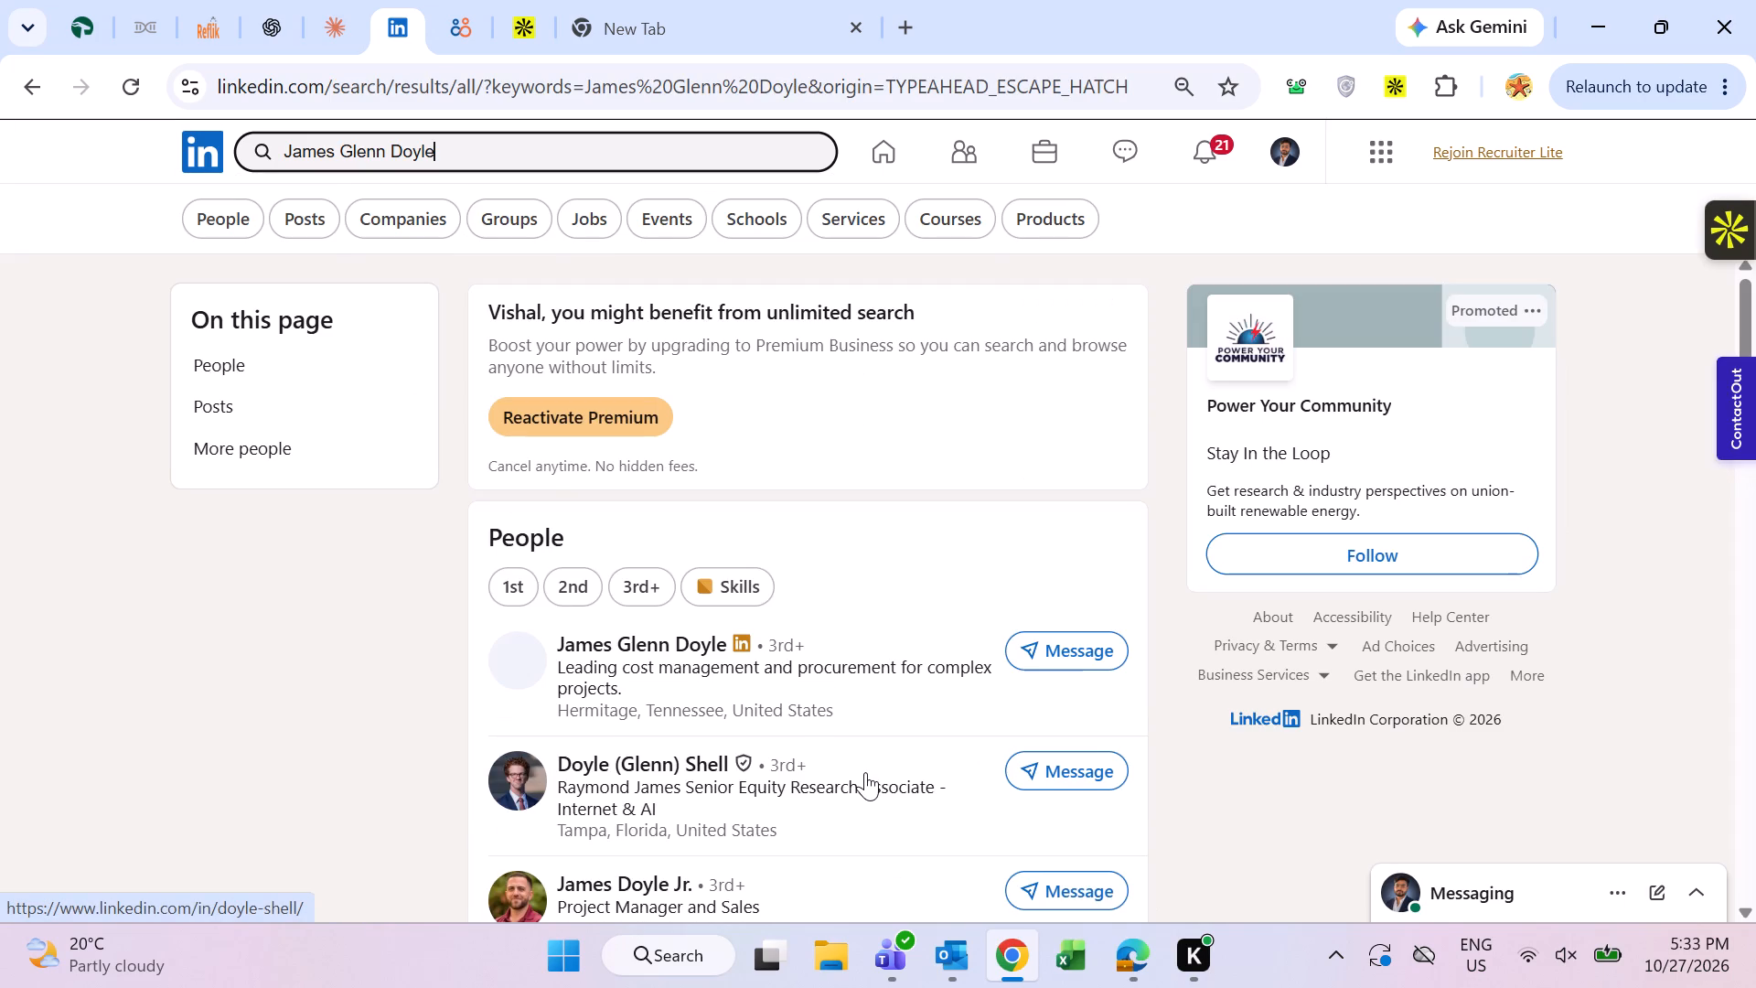
Open the applicant's LinkedIn profile from the people results, choosing the cost management and procurement professional in Hermitage, Tennessee.
left_click(623, 636)
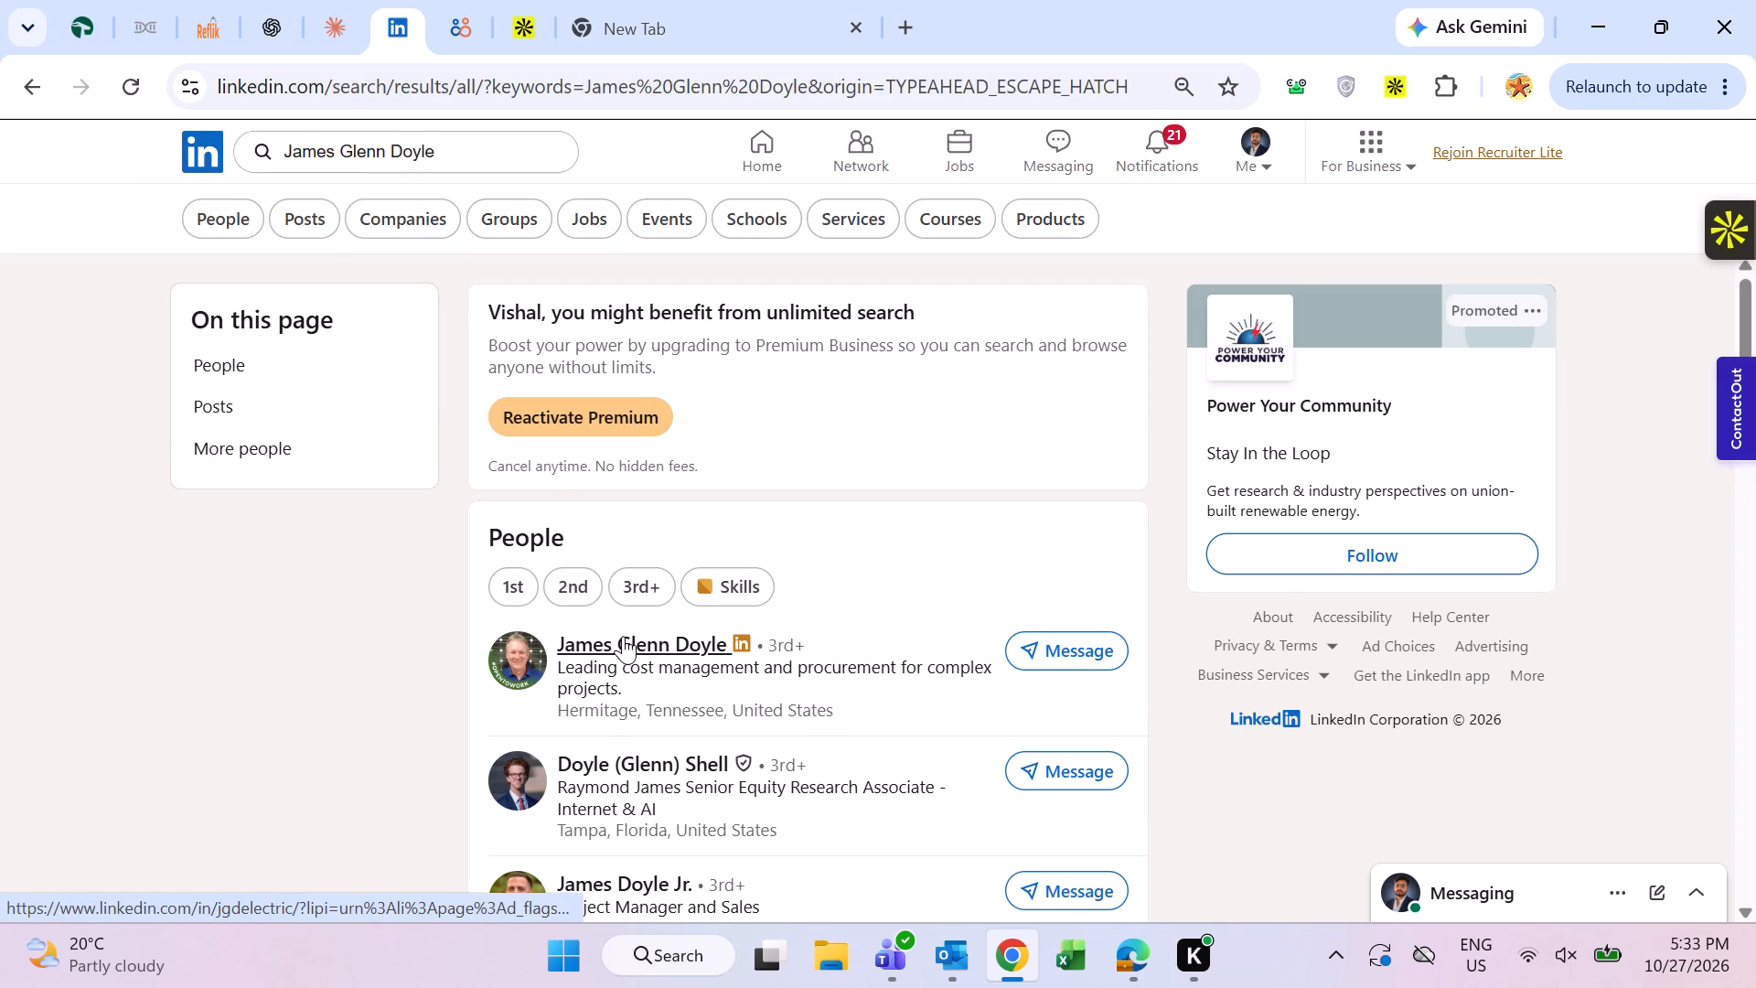
scroll(721, 592, "down", 2)
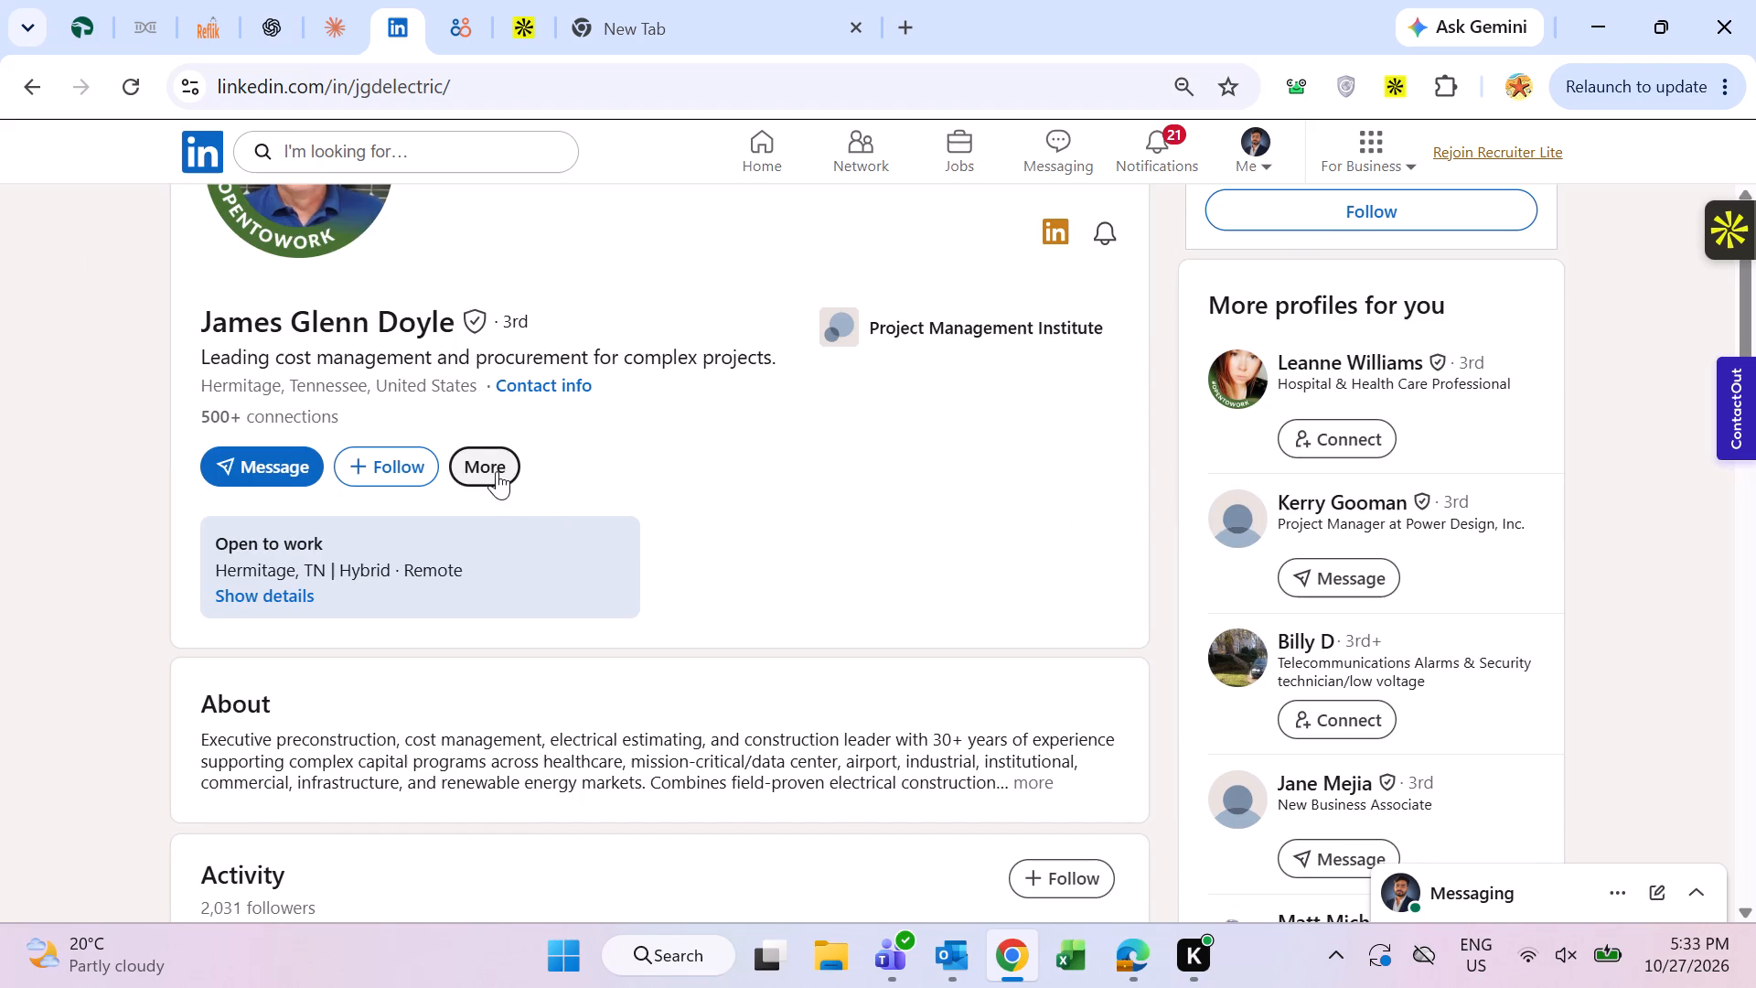
scroll(838, 555, "down", 4)
scroll(838, 555, "up", 2)
scroll(838, 555, "down", 6)
scroll(846, 630, "down", 2)
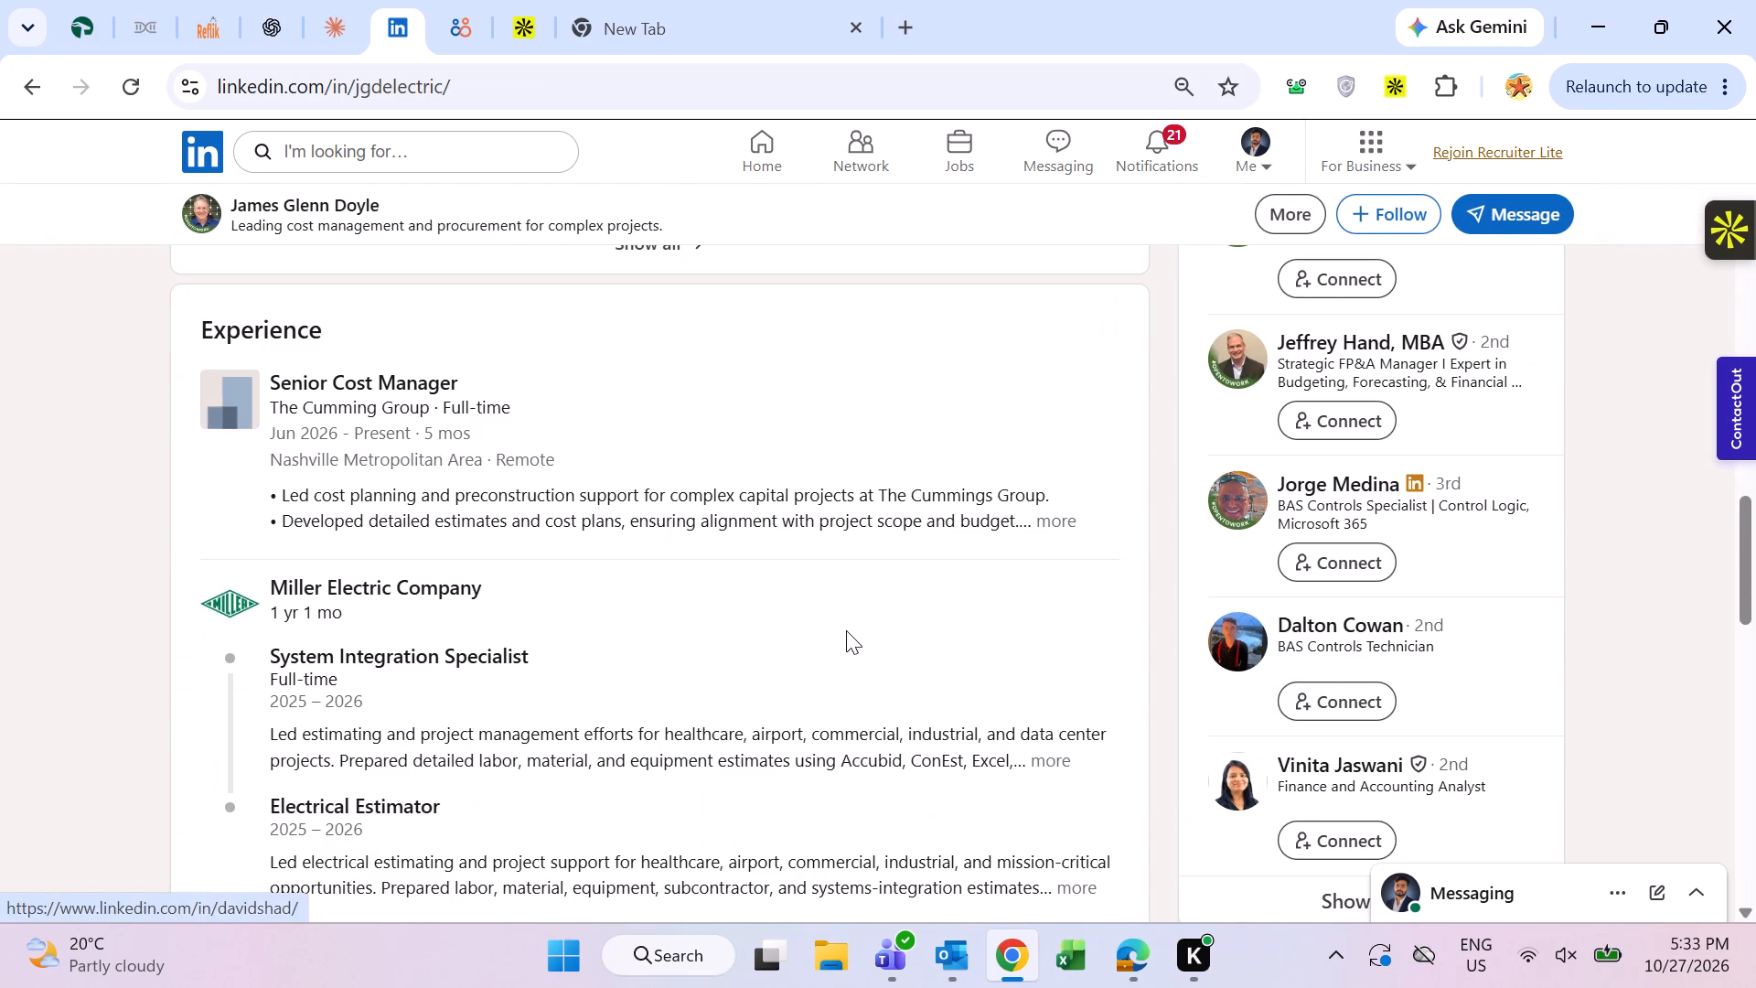
triple_click(571, 496)
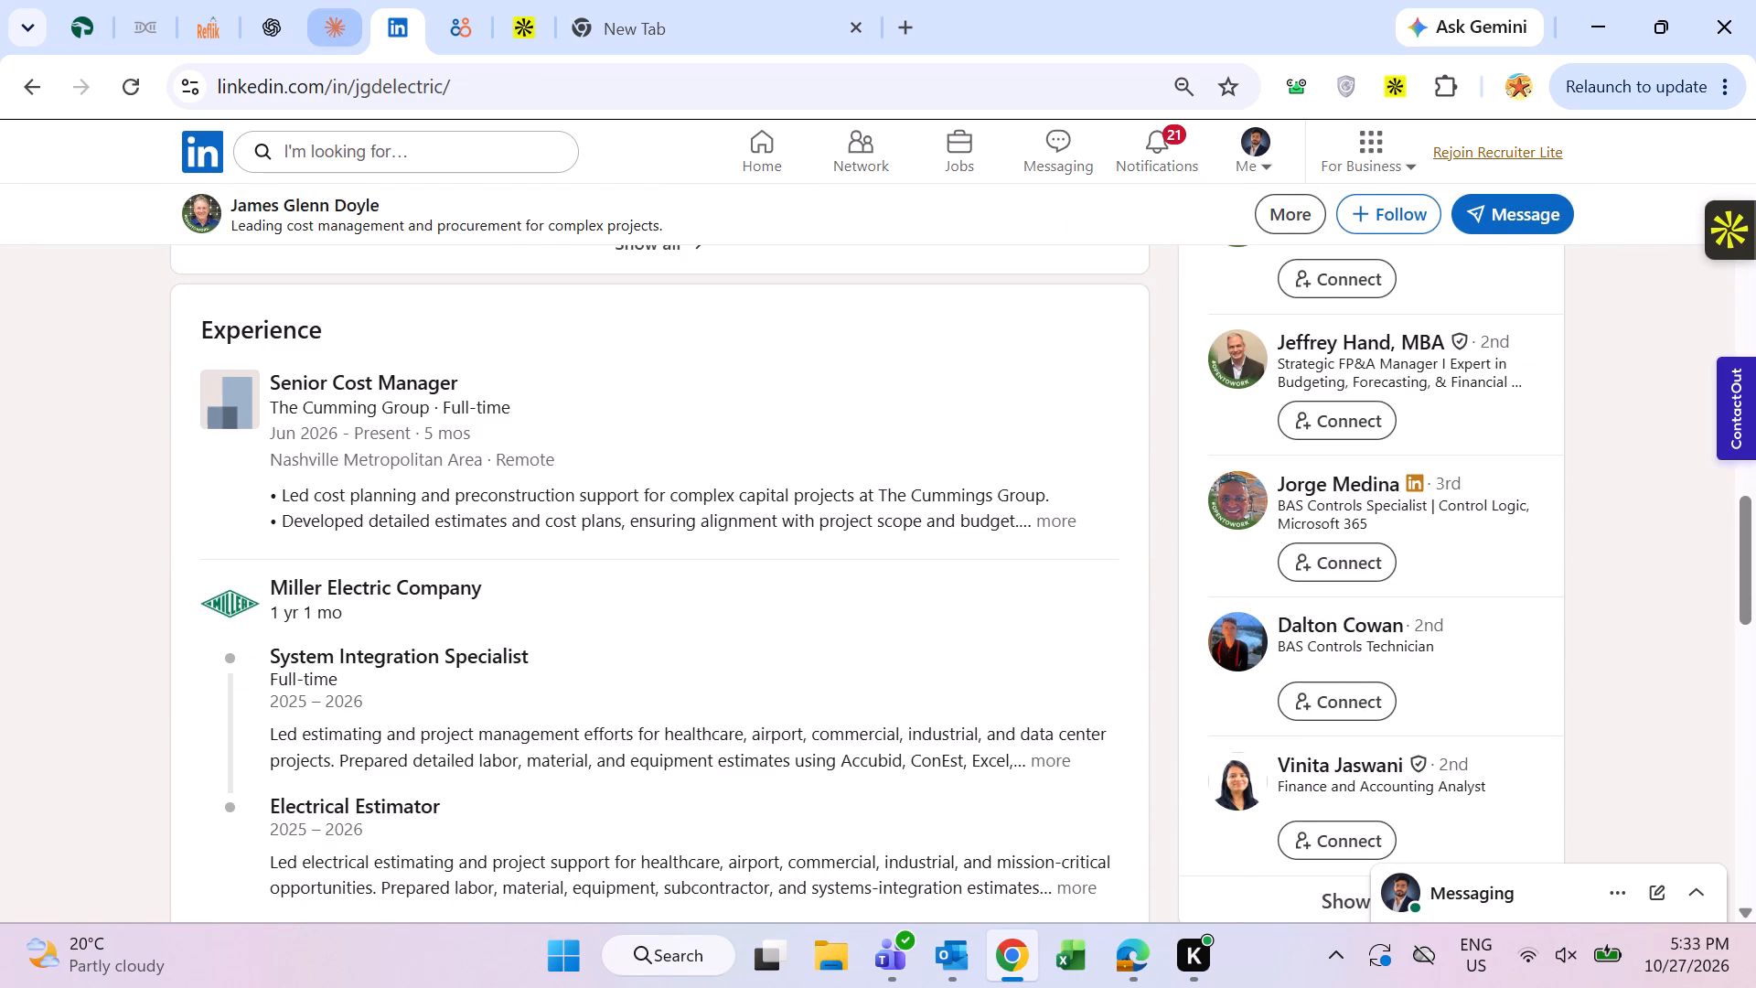
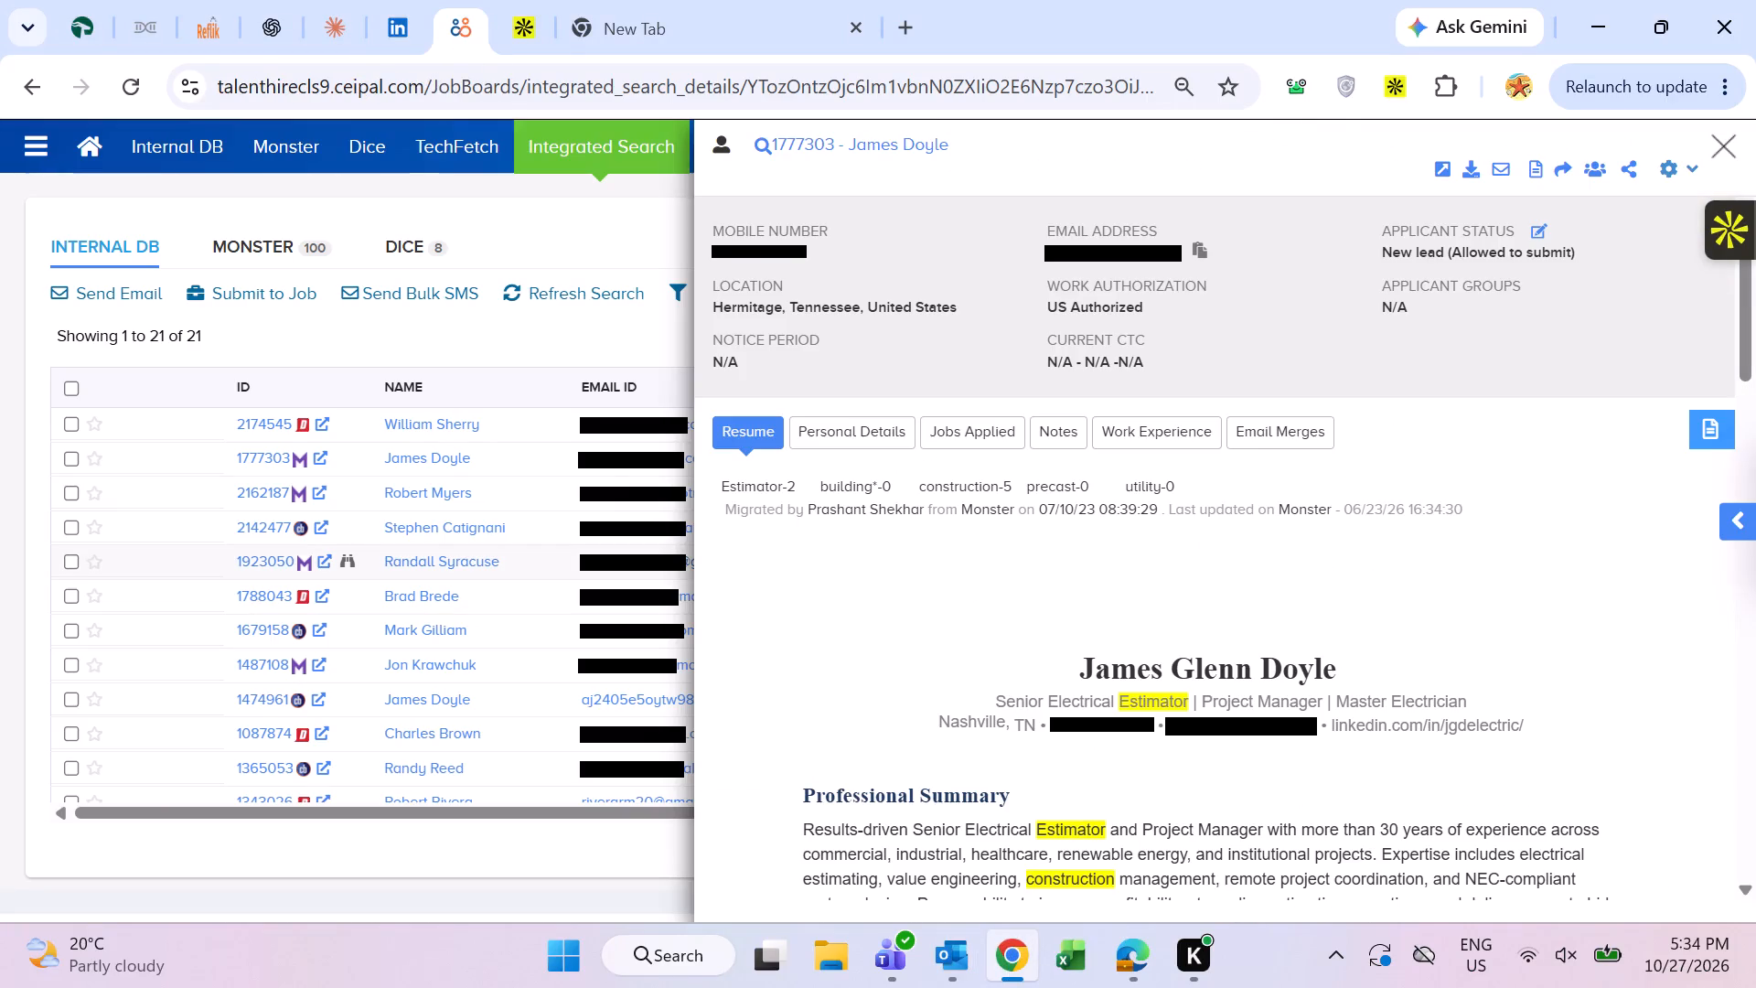
Copy the applicant's name from the heading of the resume in the CEIPAL profile.
left_click(1275, 674)
left_click_drag(1275, 674, 1108, 654)
key("ctrl+c")
left_click(1119, 852)
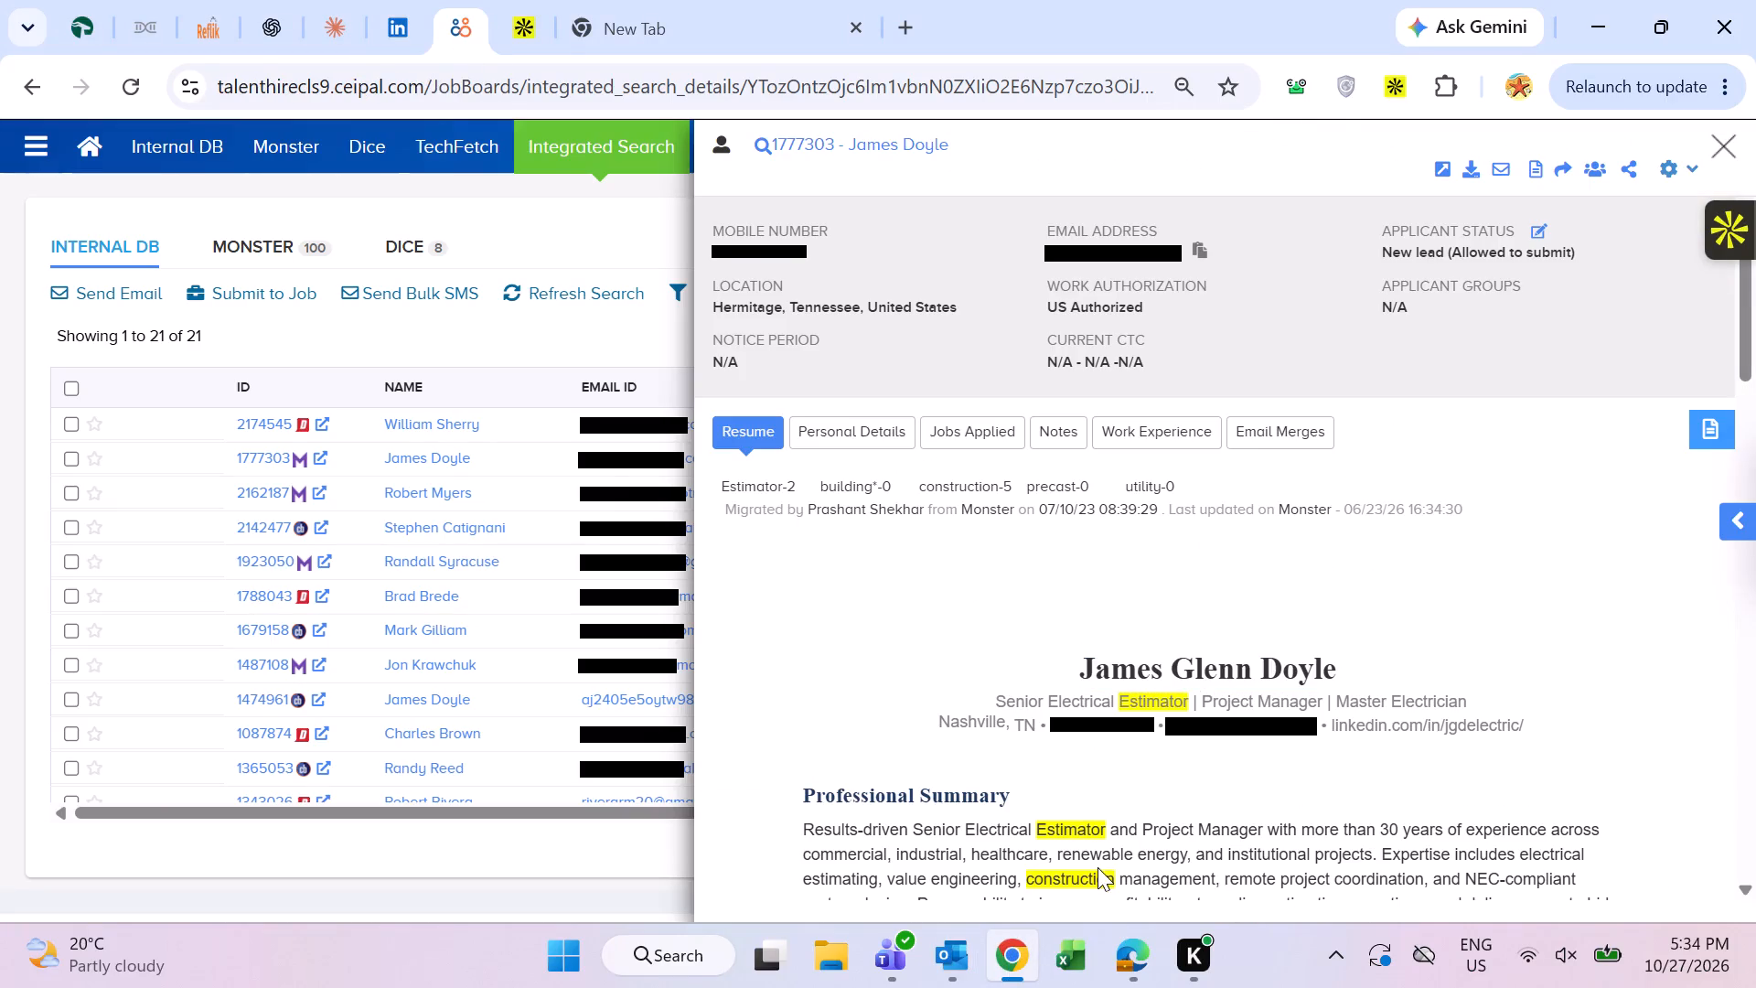
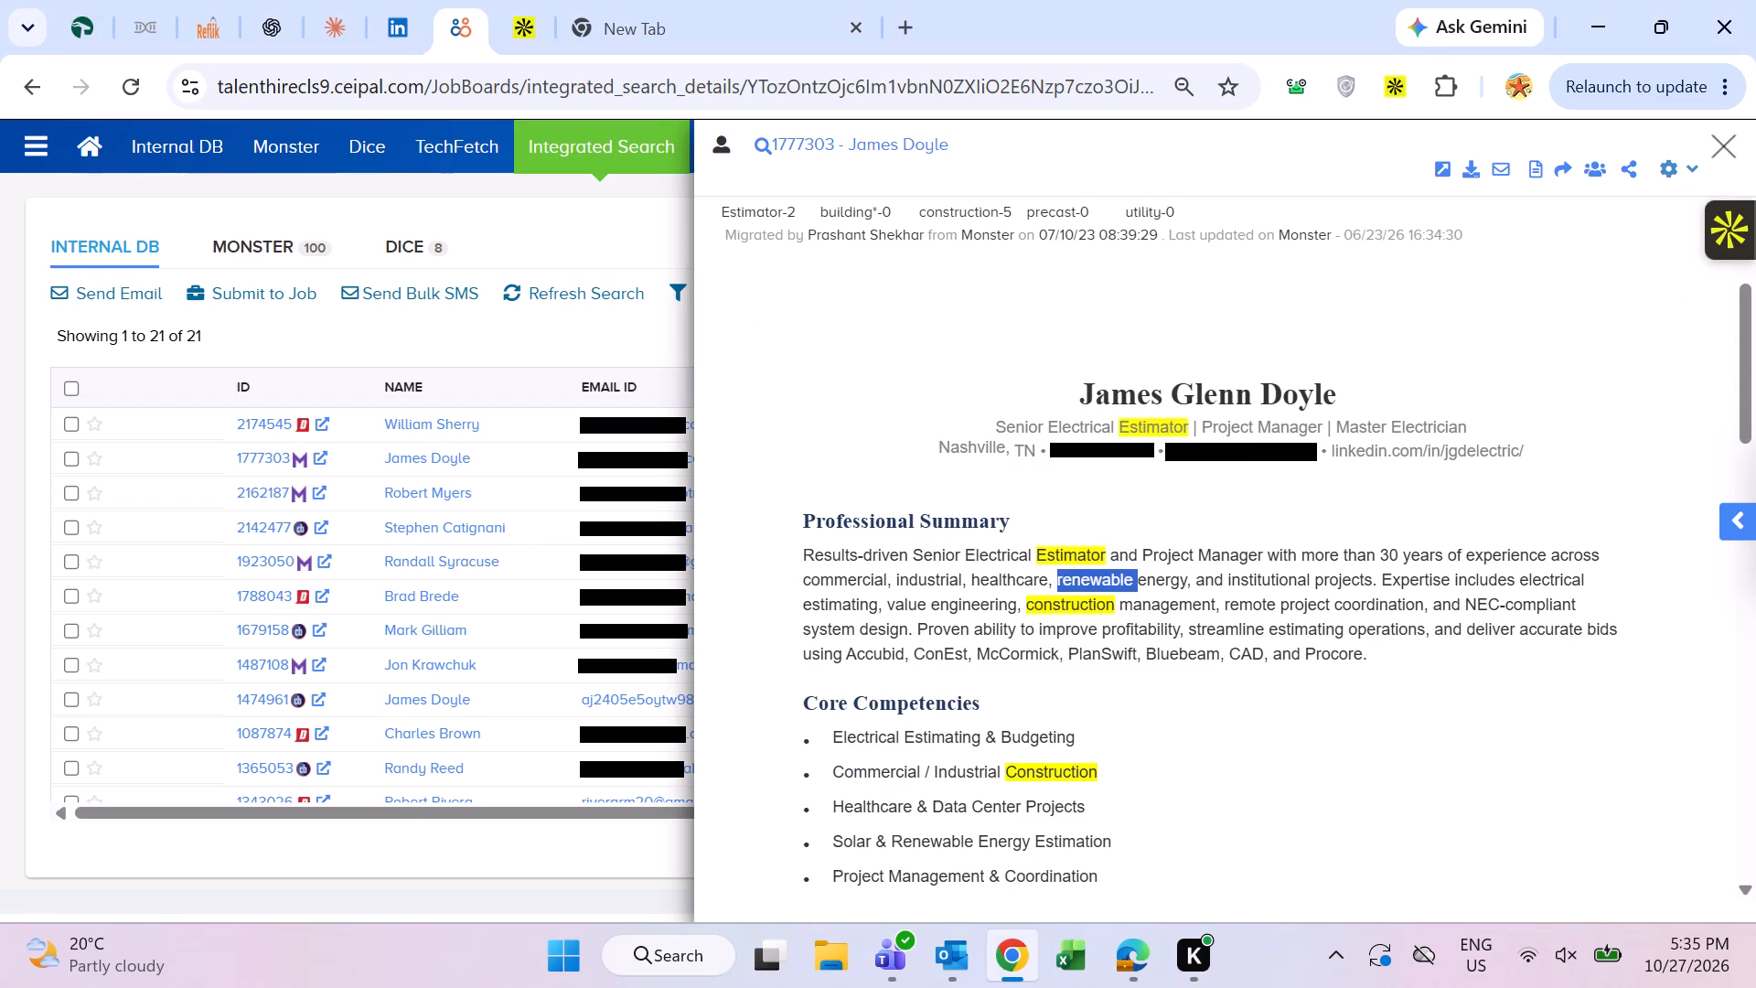
Switch to the applicant's LinkedIn profile and review its About, Activity and Experience sections.
left_click_drag(1126, 577, 1186, 701)
left_click(1202, 635)
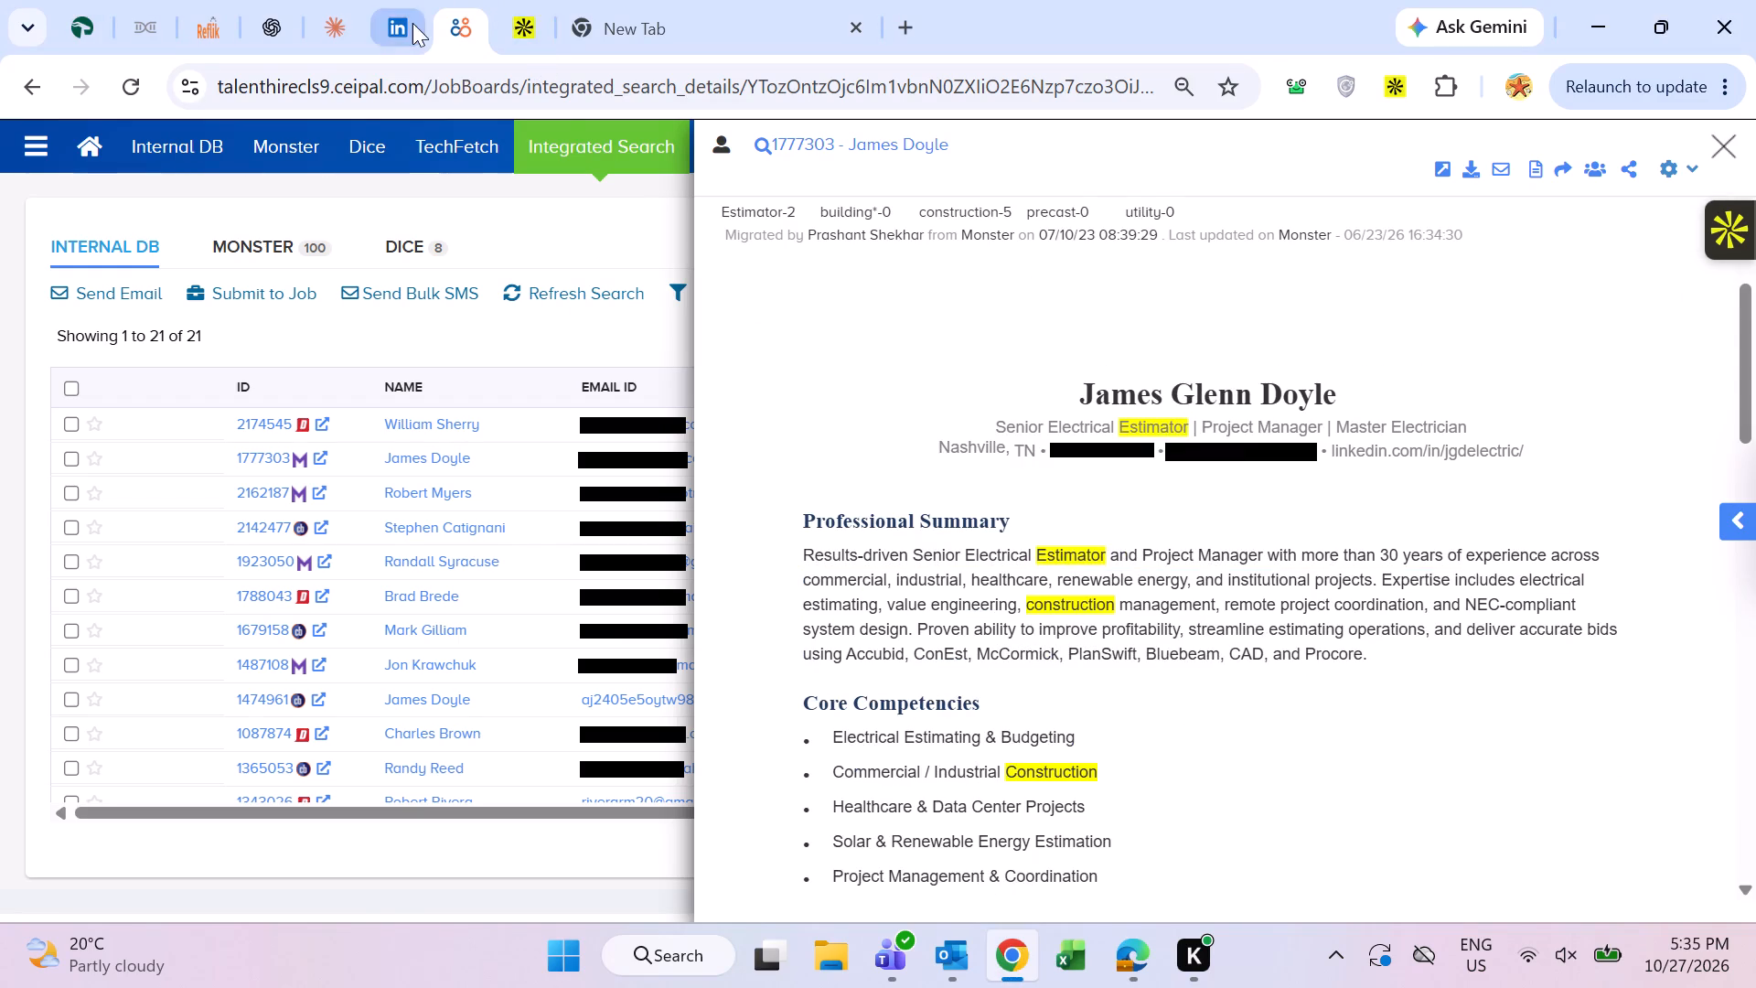
left_click(412, 23)
scroll(687, 580, "down", 3)
scroll(703, 467, "down", 2)
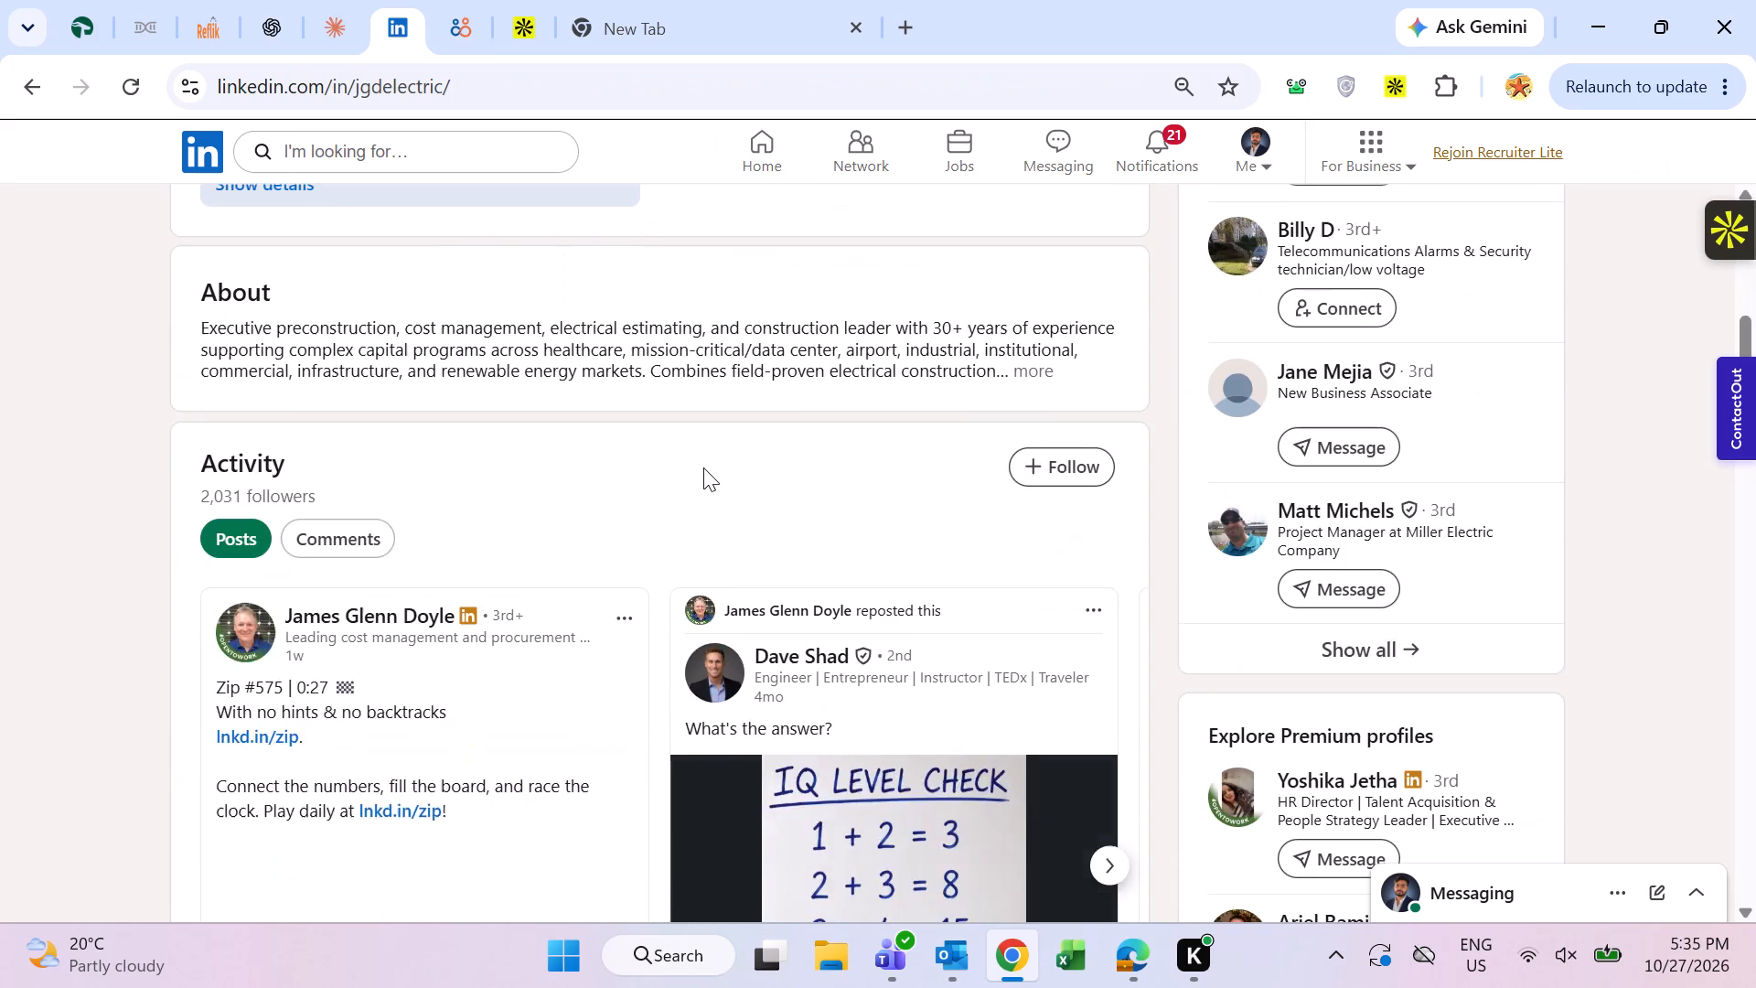
scroll(703, 467, "down", 3)
scroll(661, 597, "up", 1)
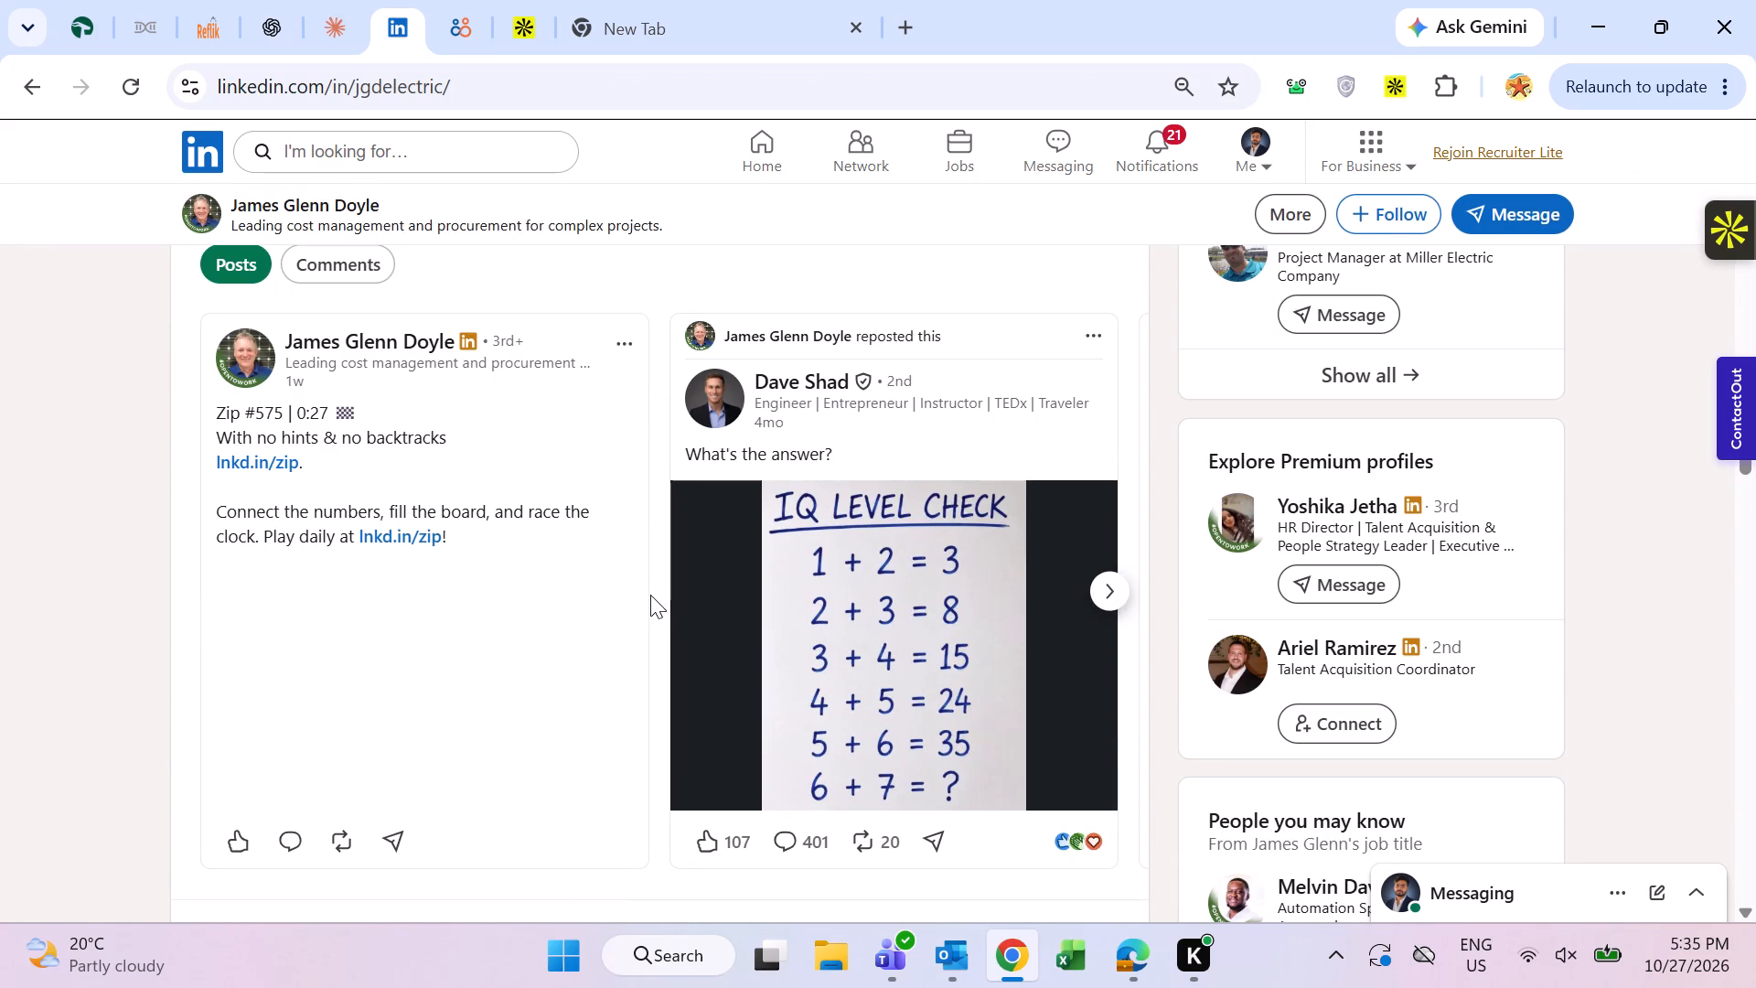
scroll(650, 595, "down", 4)
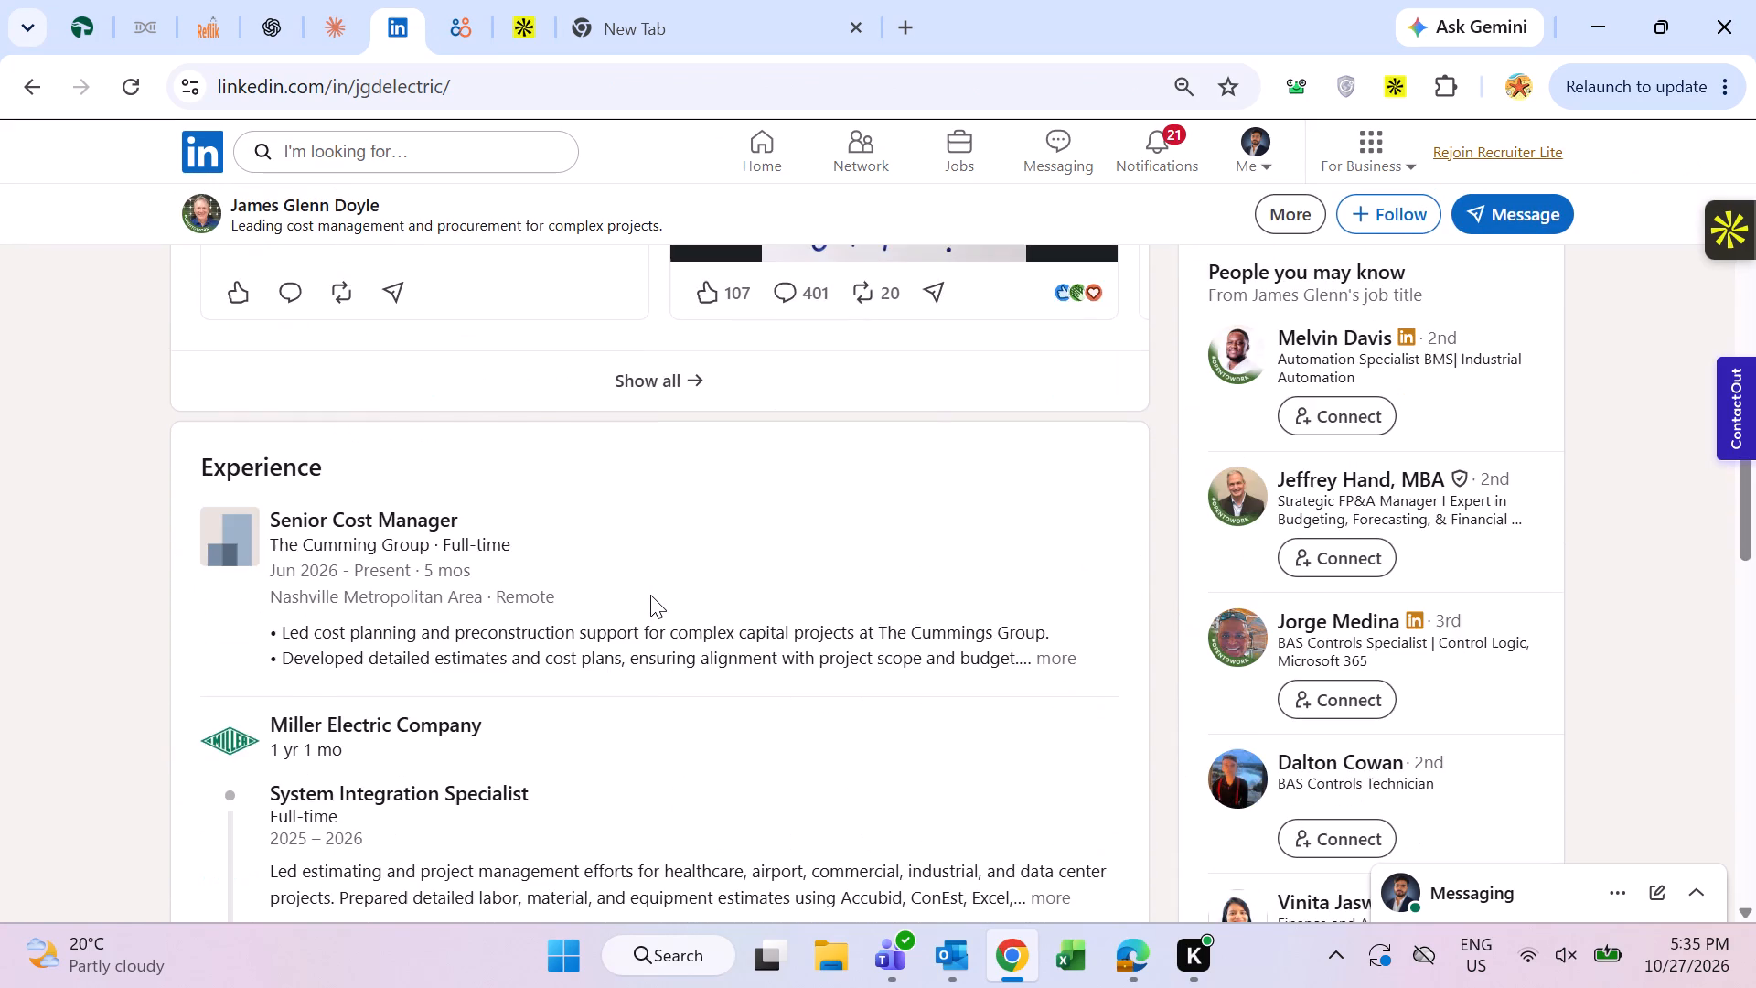
scroll(650, 595, "down", 1)
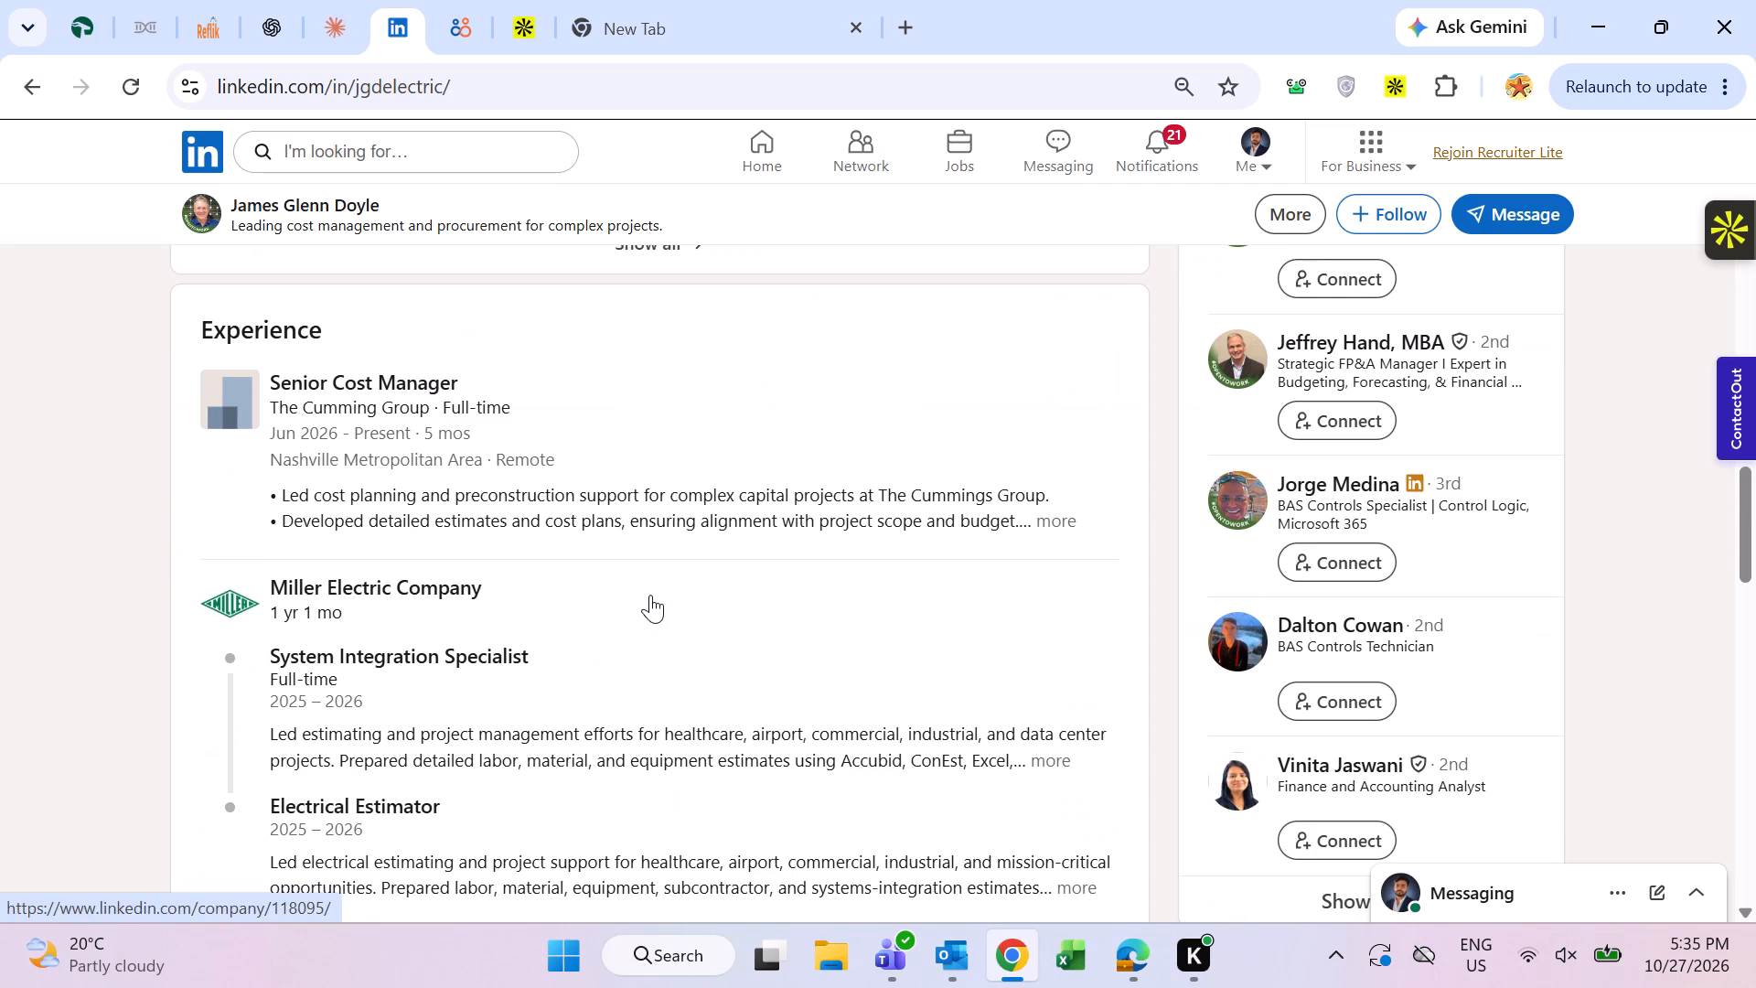
scroll(608, 595, "down", 7)
Open the full LinkedIn experience list and examine the applicant's complete work history.
left_click(614, 594)
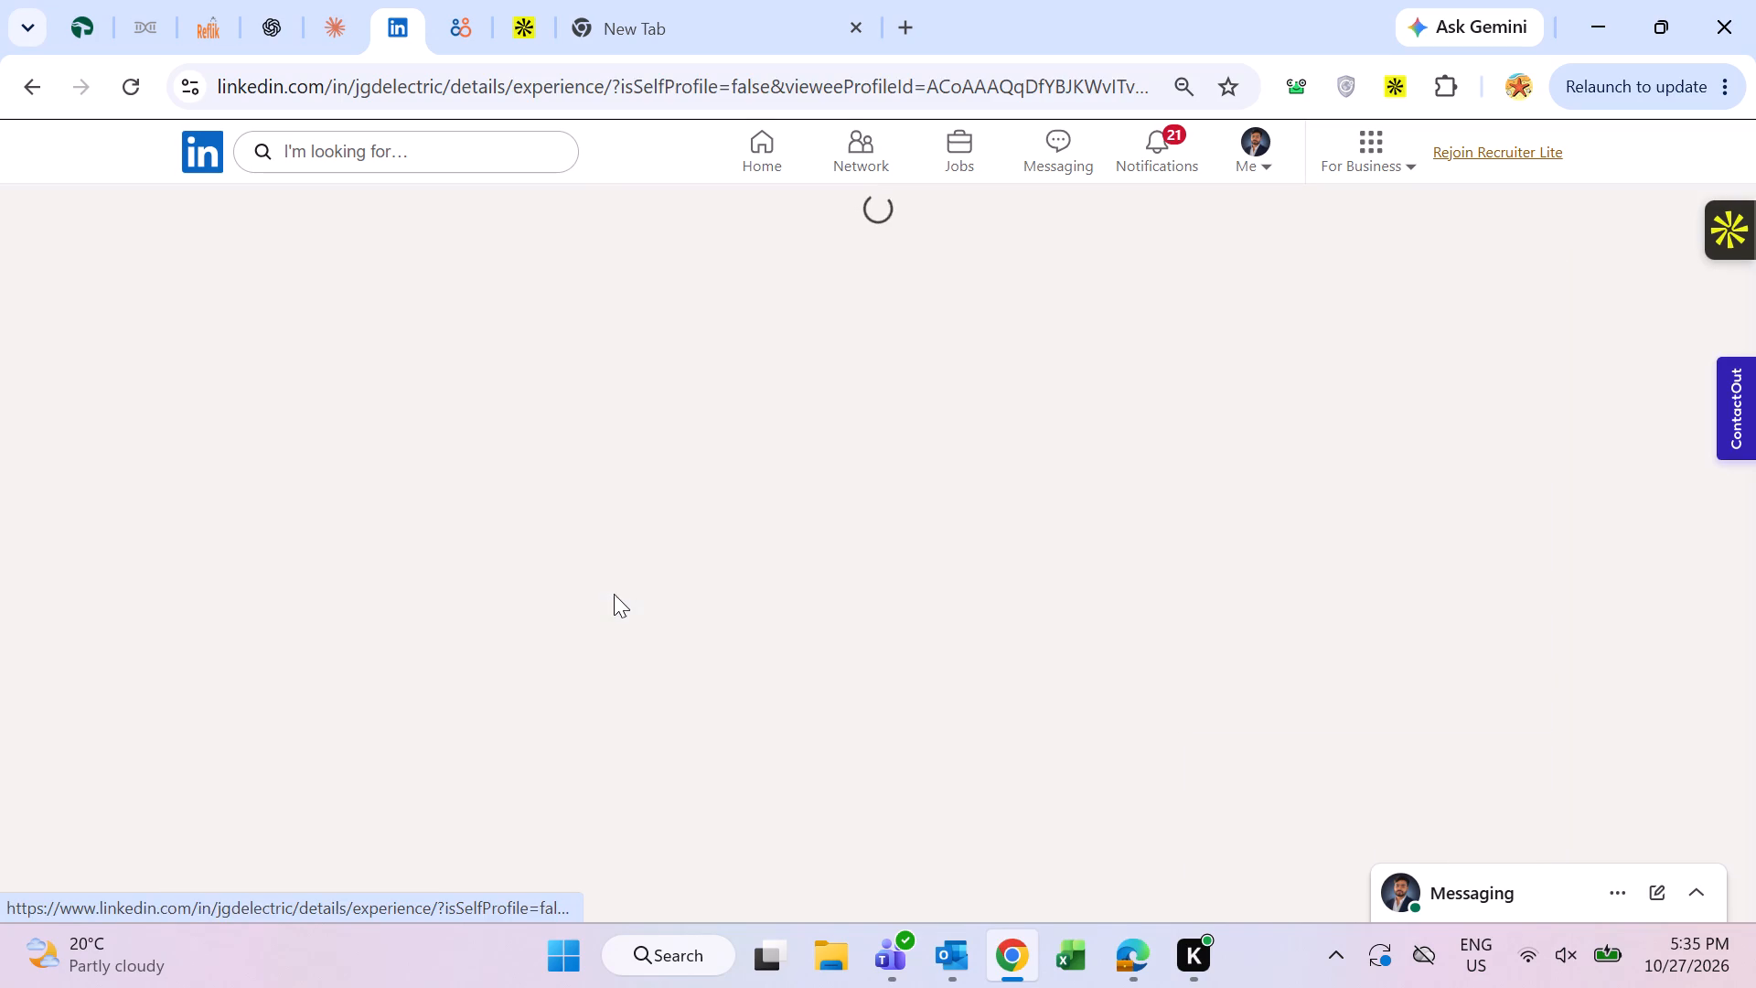
scroll(762, 487, "down", 11)
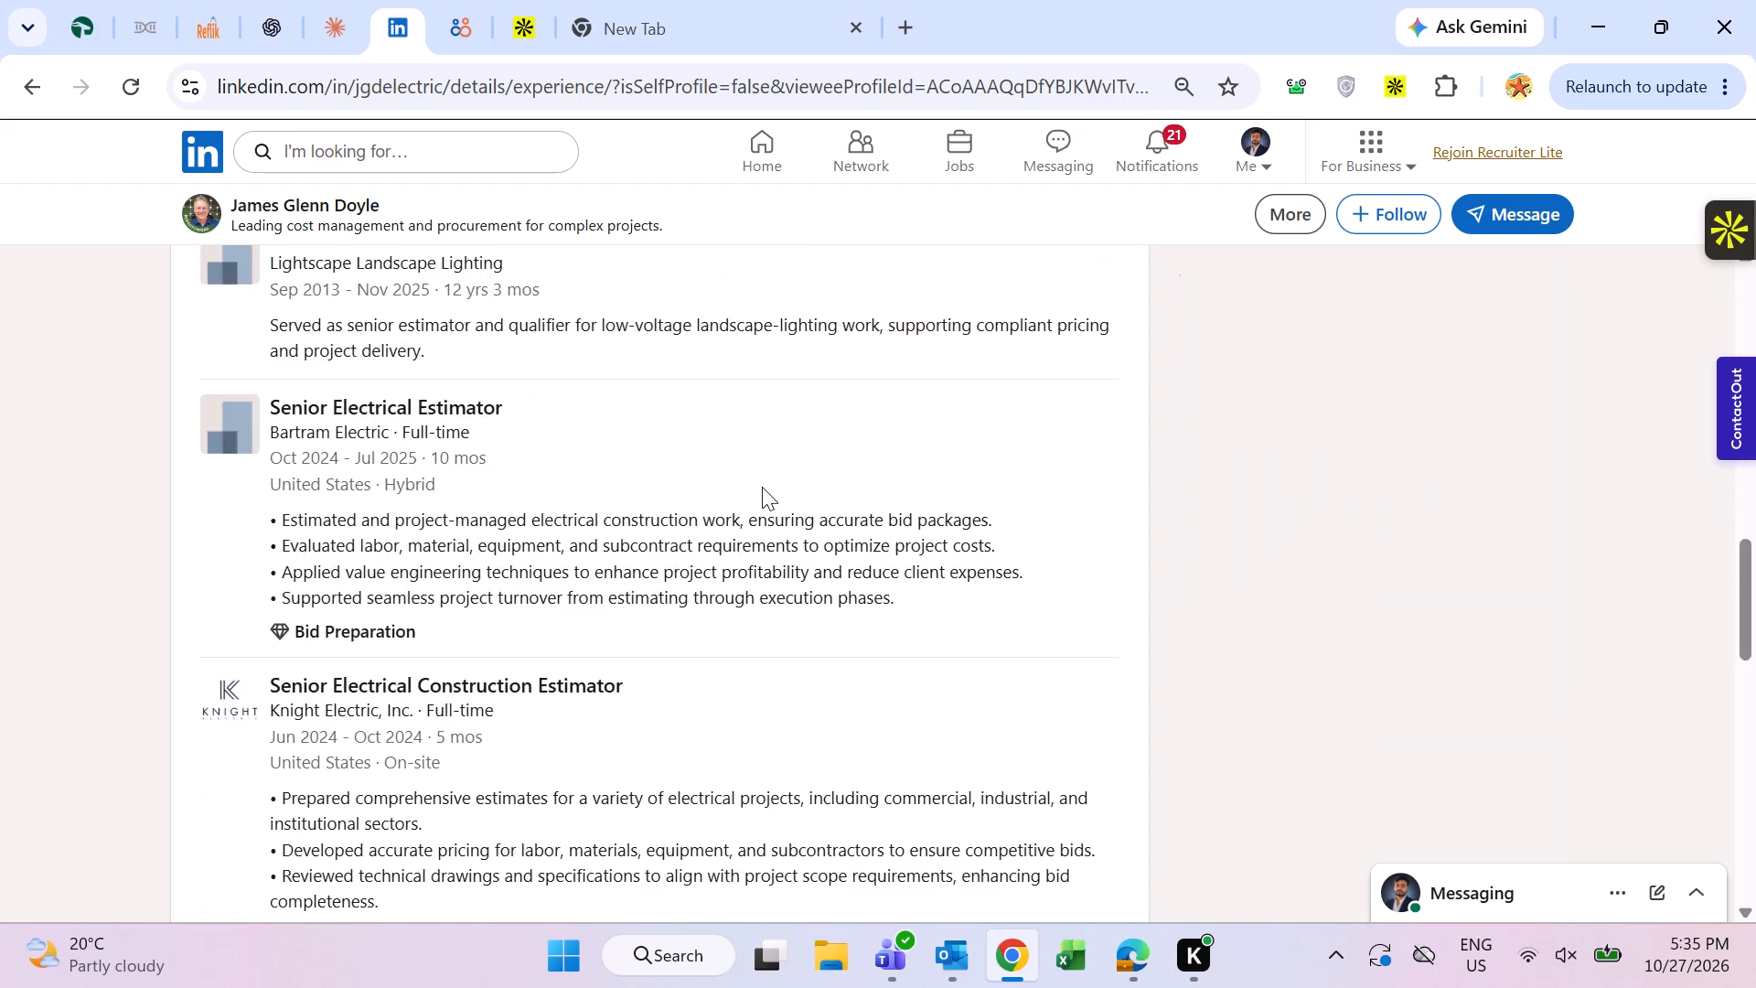
scroll(762, 487, "down", 9)
scroll(765, 485, "down", 13)
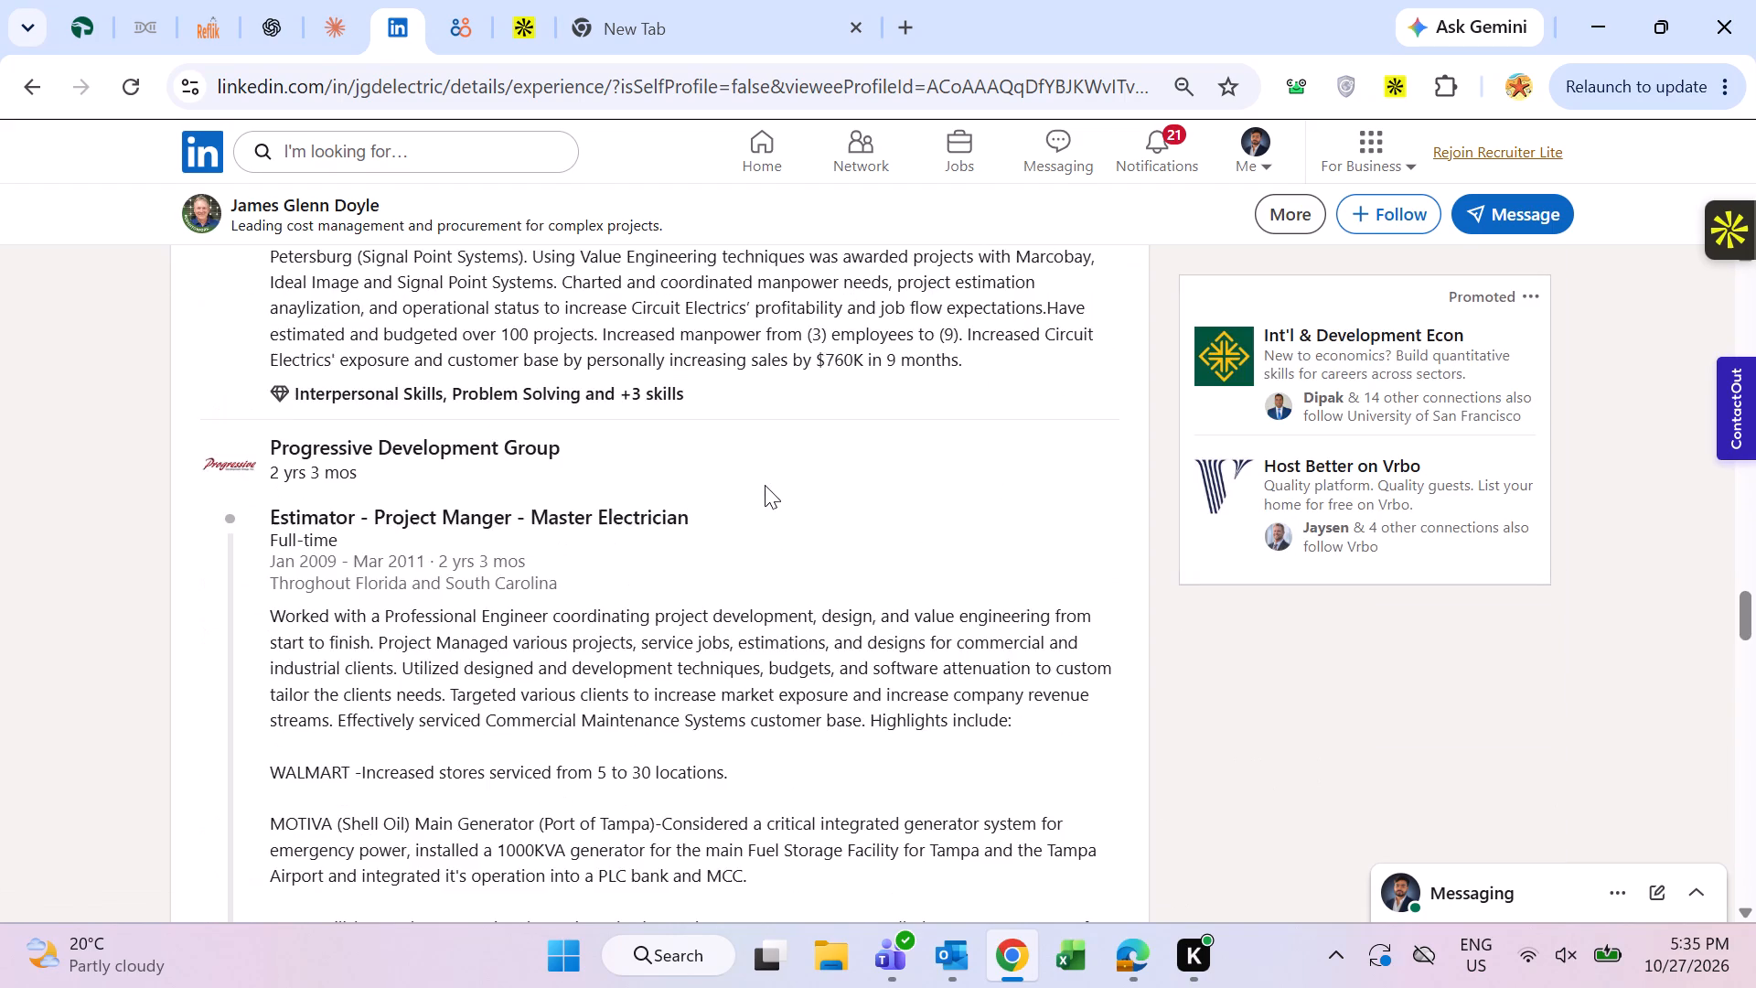
scroll(765, 485, "down", 20)
scroll(765, 485, "down", 12)
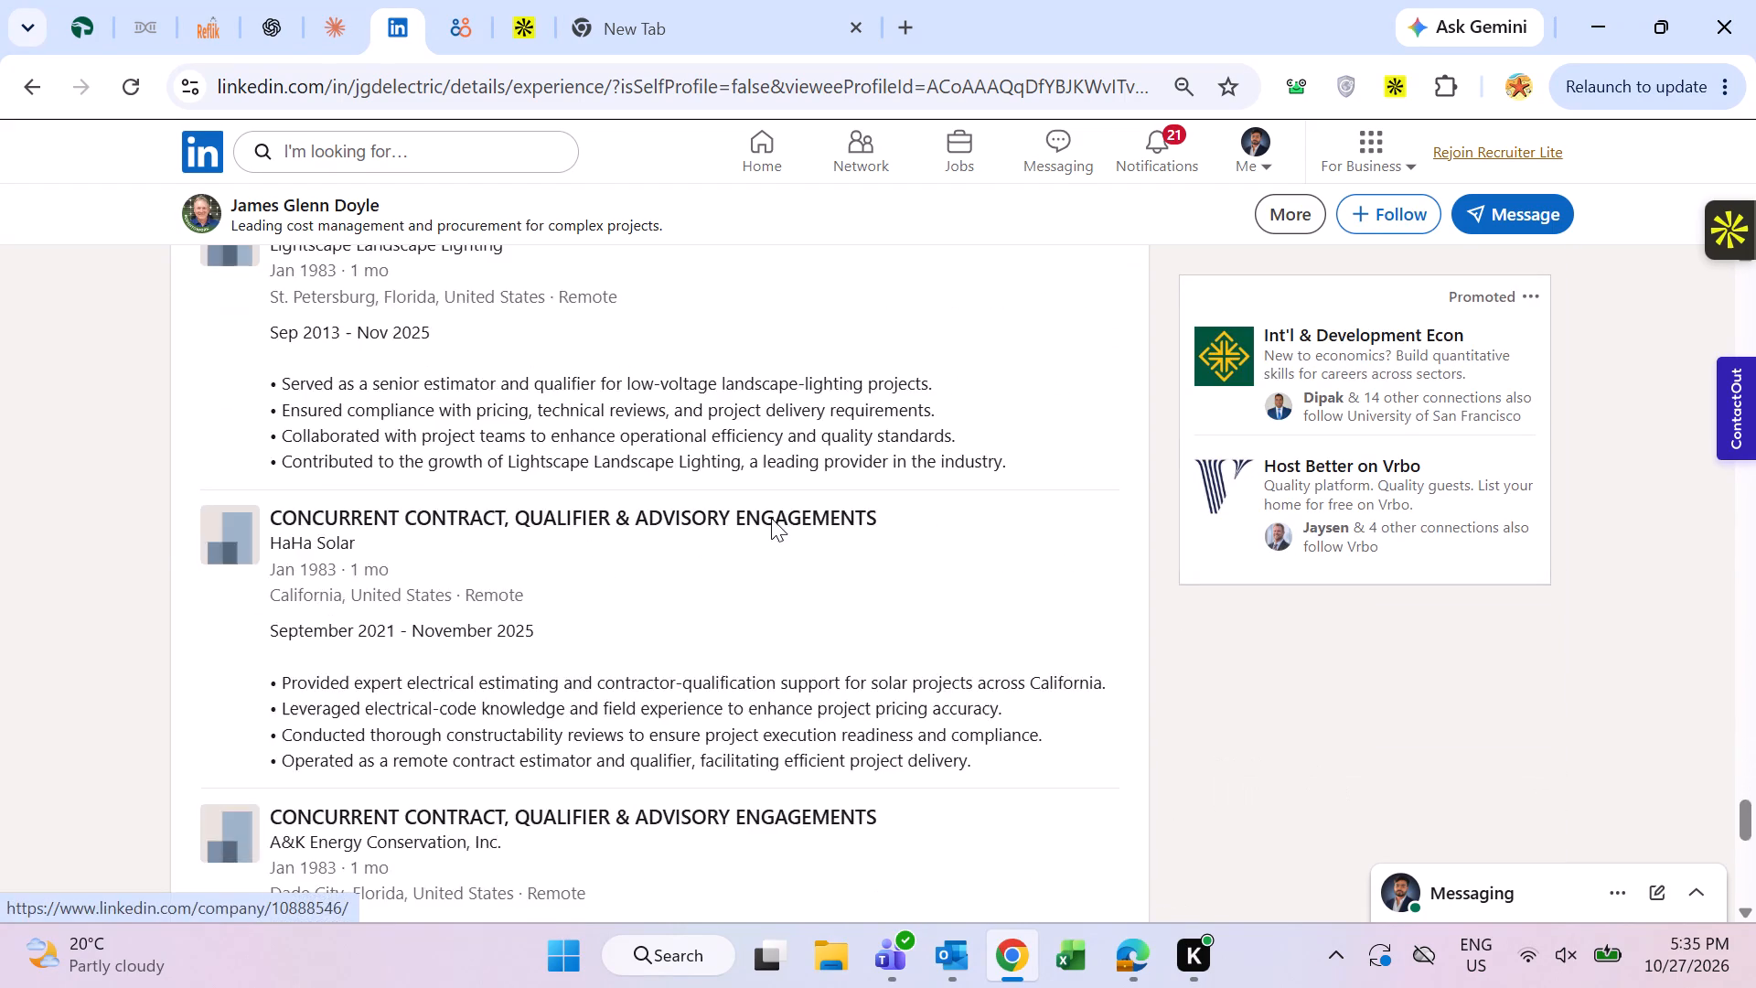
scroll(771, 518, "down", 15)
scroll(772, 519, "up", 2)
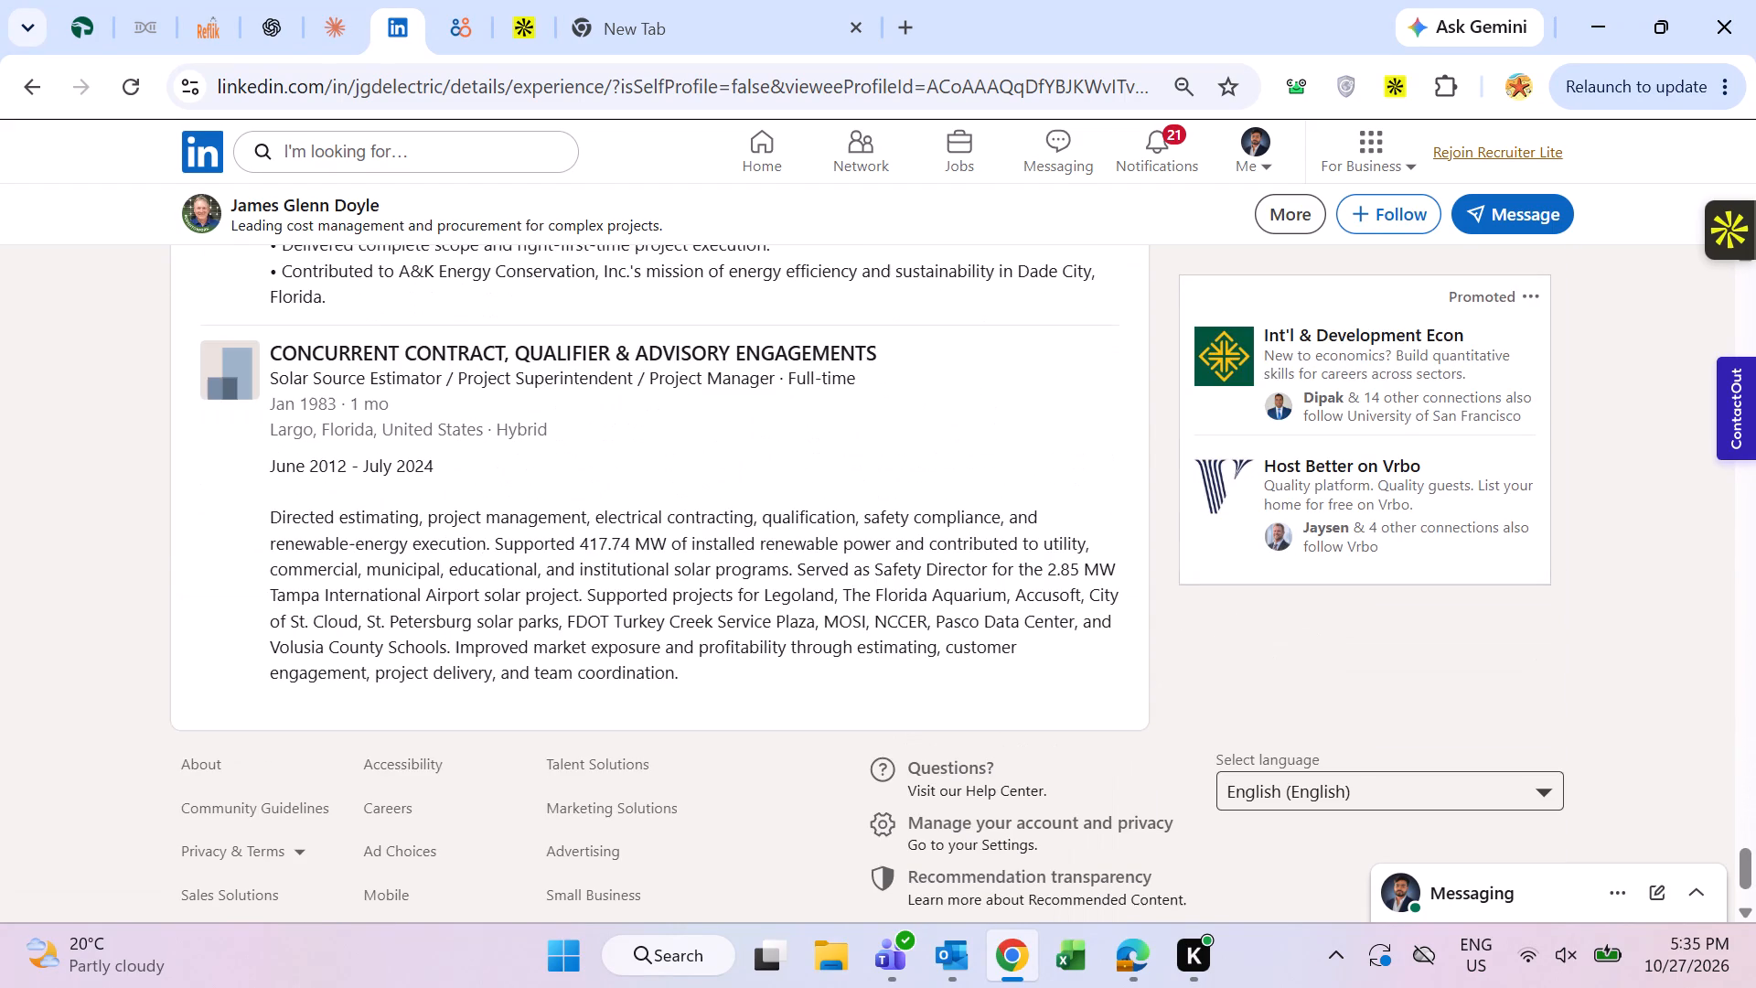
scroll(678, 691, "up", 8)
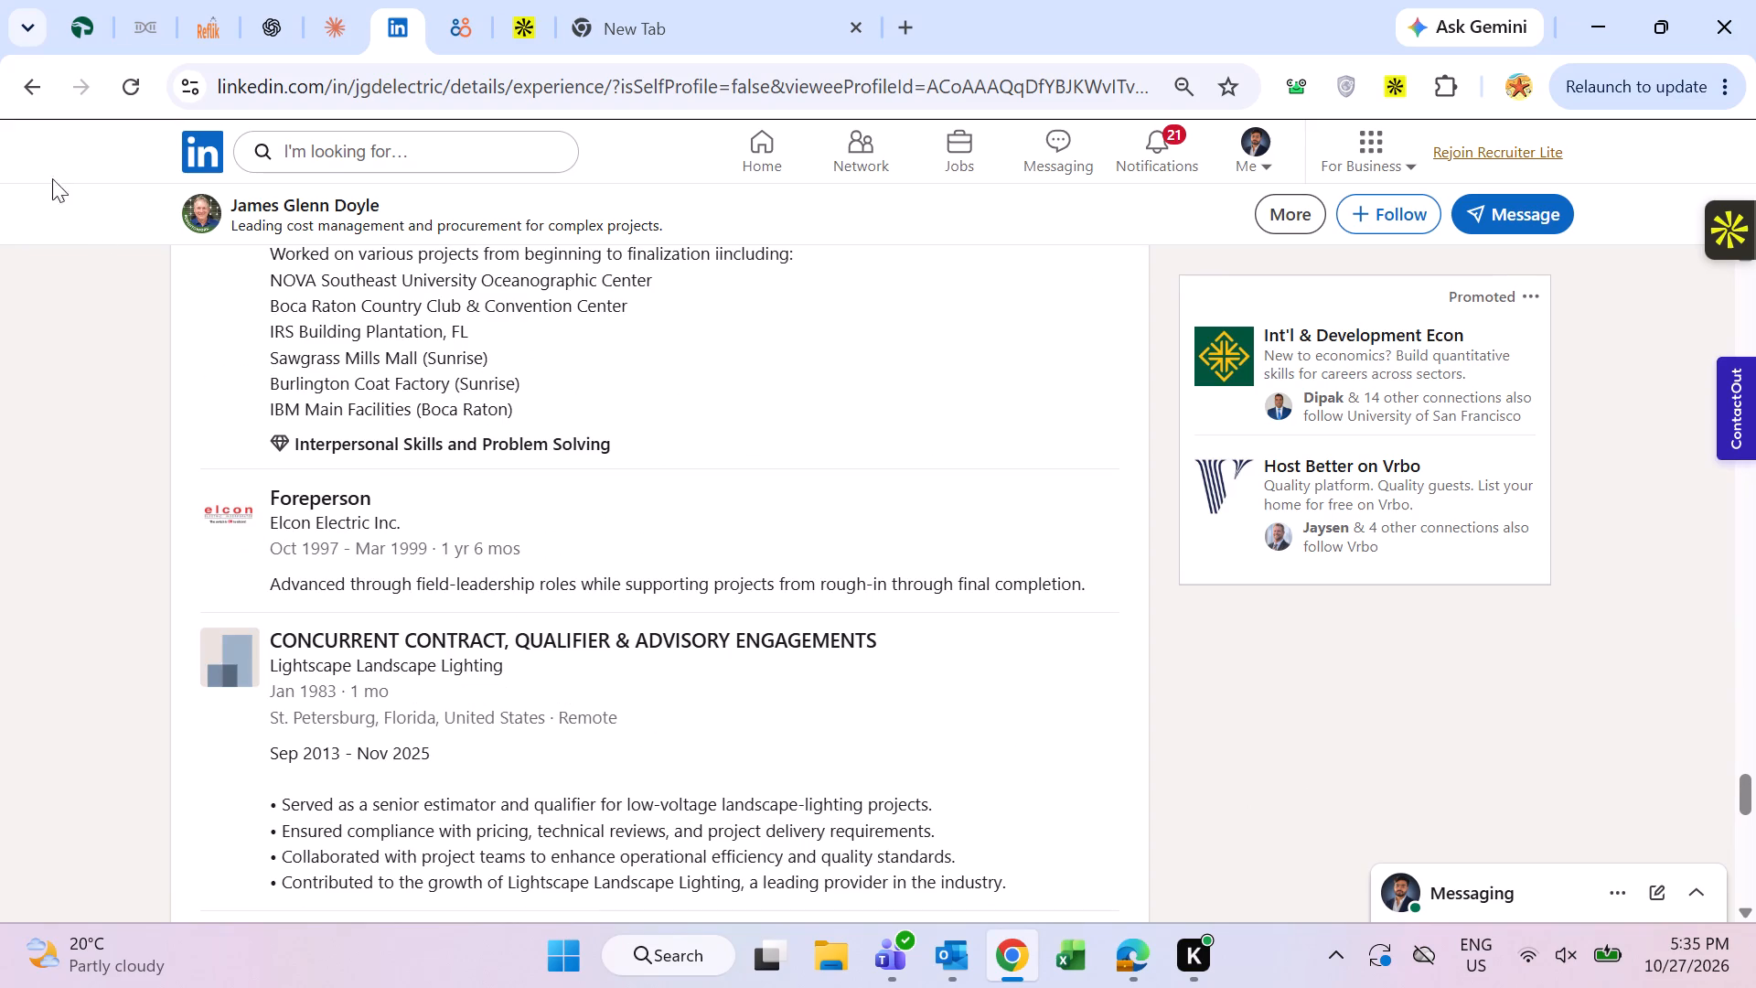
Return to the main LinkedIn profile and review its headline, location, open-to-work details and About section.
left_click(26, 88)
scroll(502, 448, "up", 6)
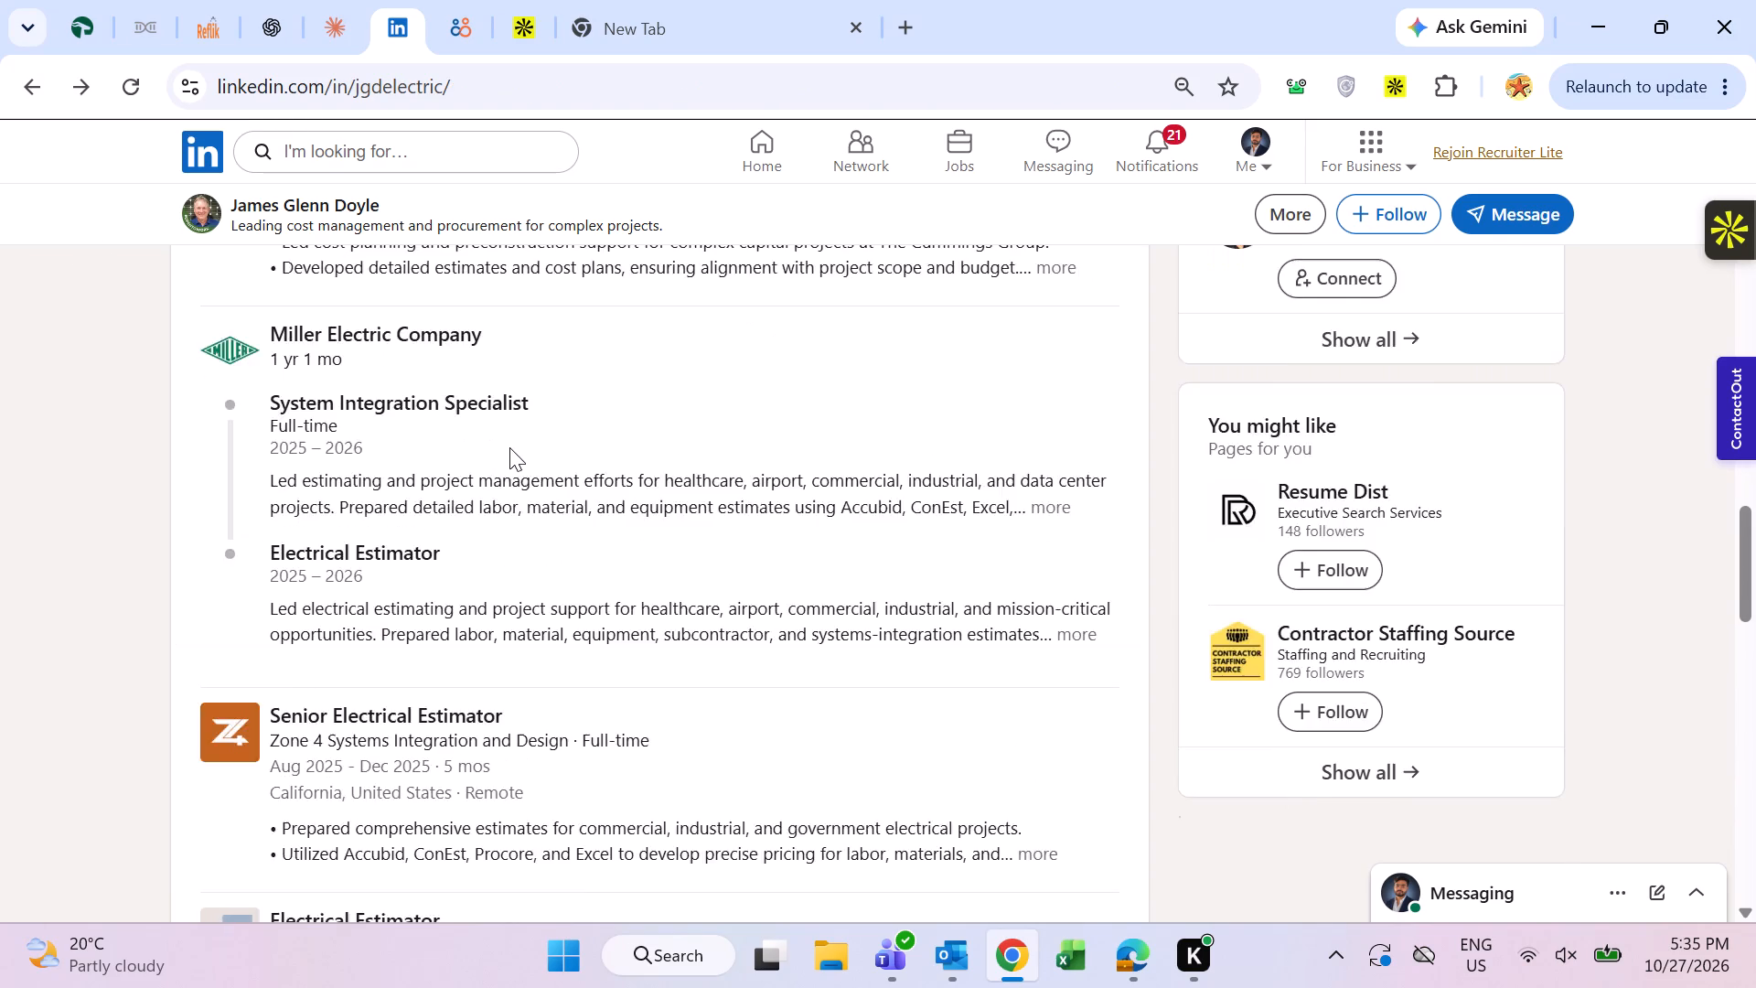
scroll(510, 446, "up", 17)
left_click_drag(601, 536, 670, 649)
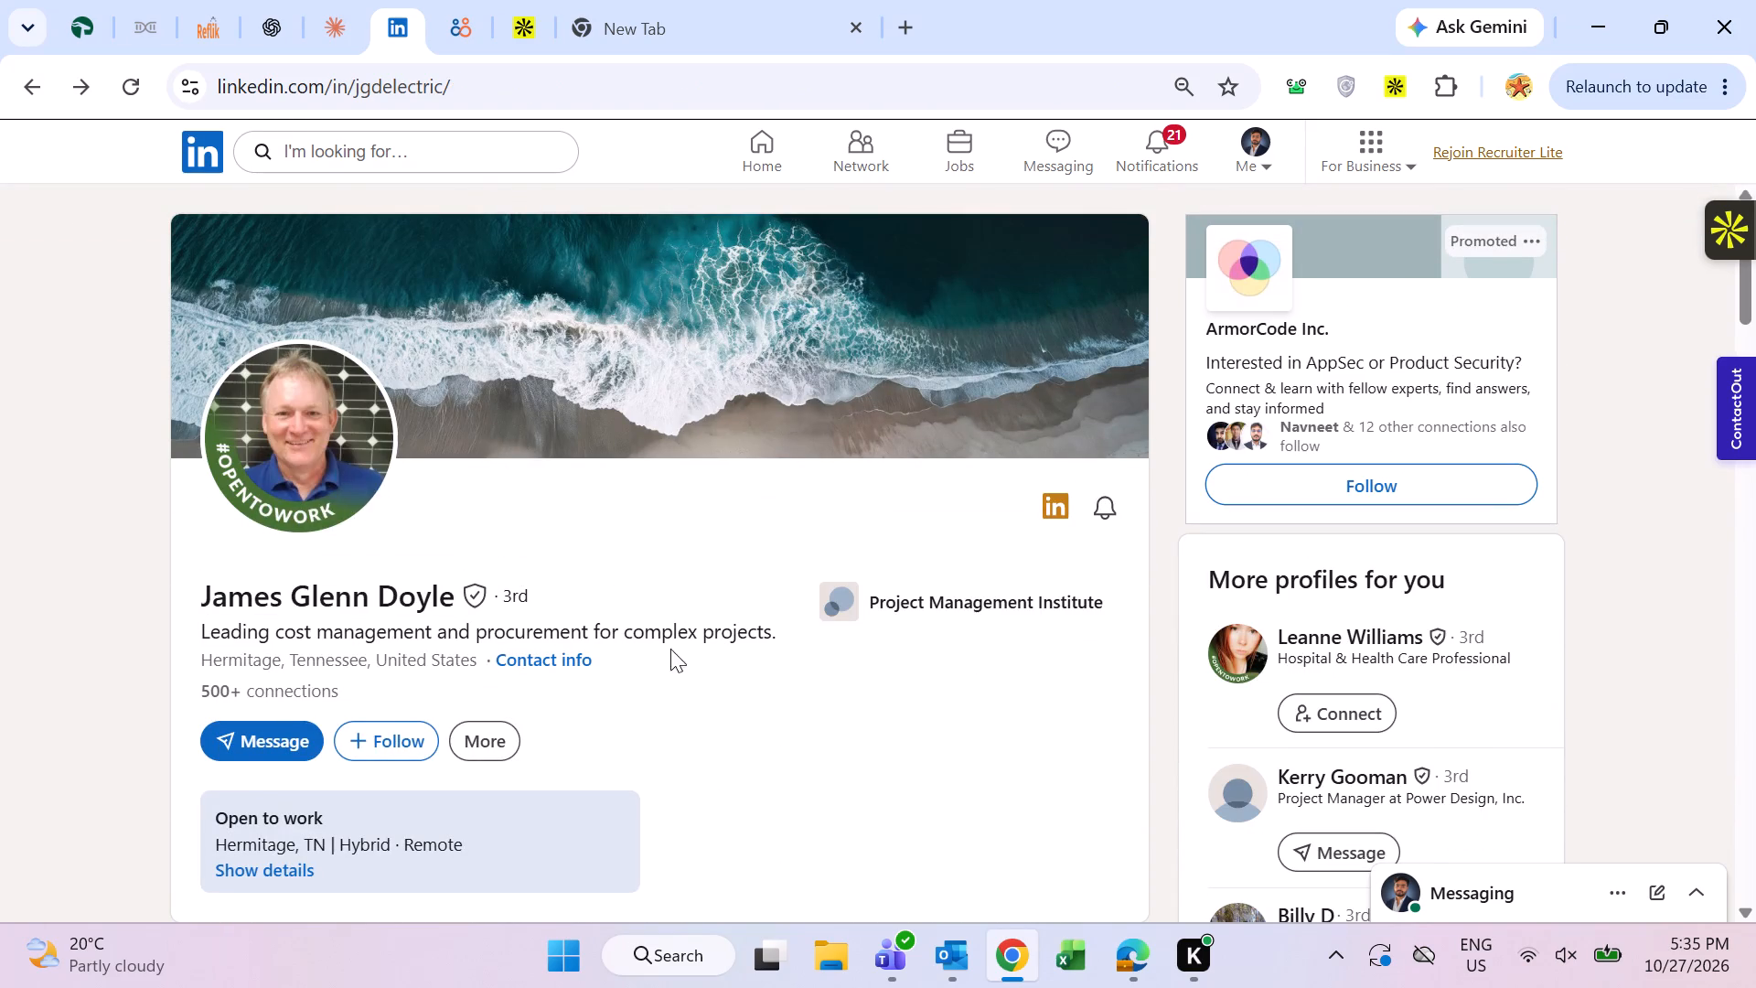
left_click_drag(670, 649, 745, 753)
left_click(780, 727)
scroll(671, 628, "down", 1)
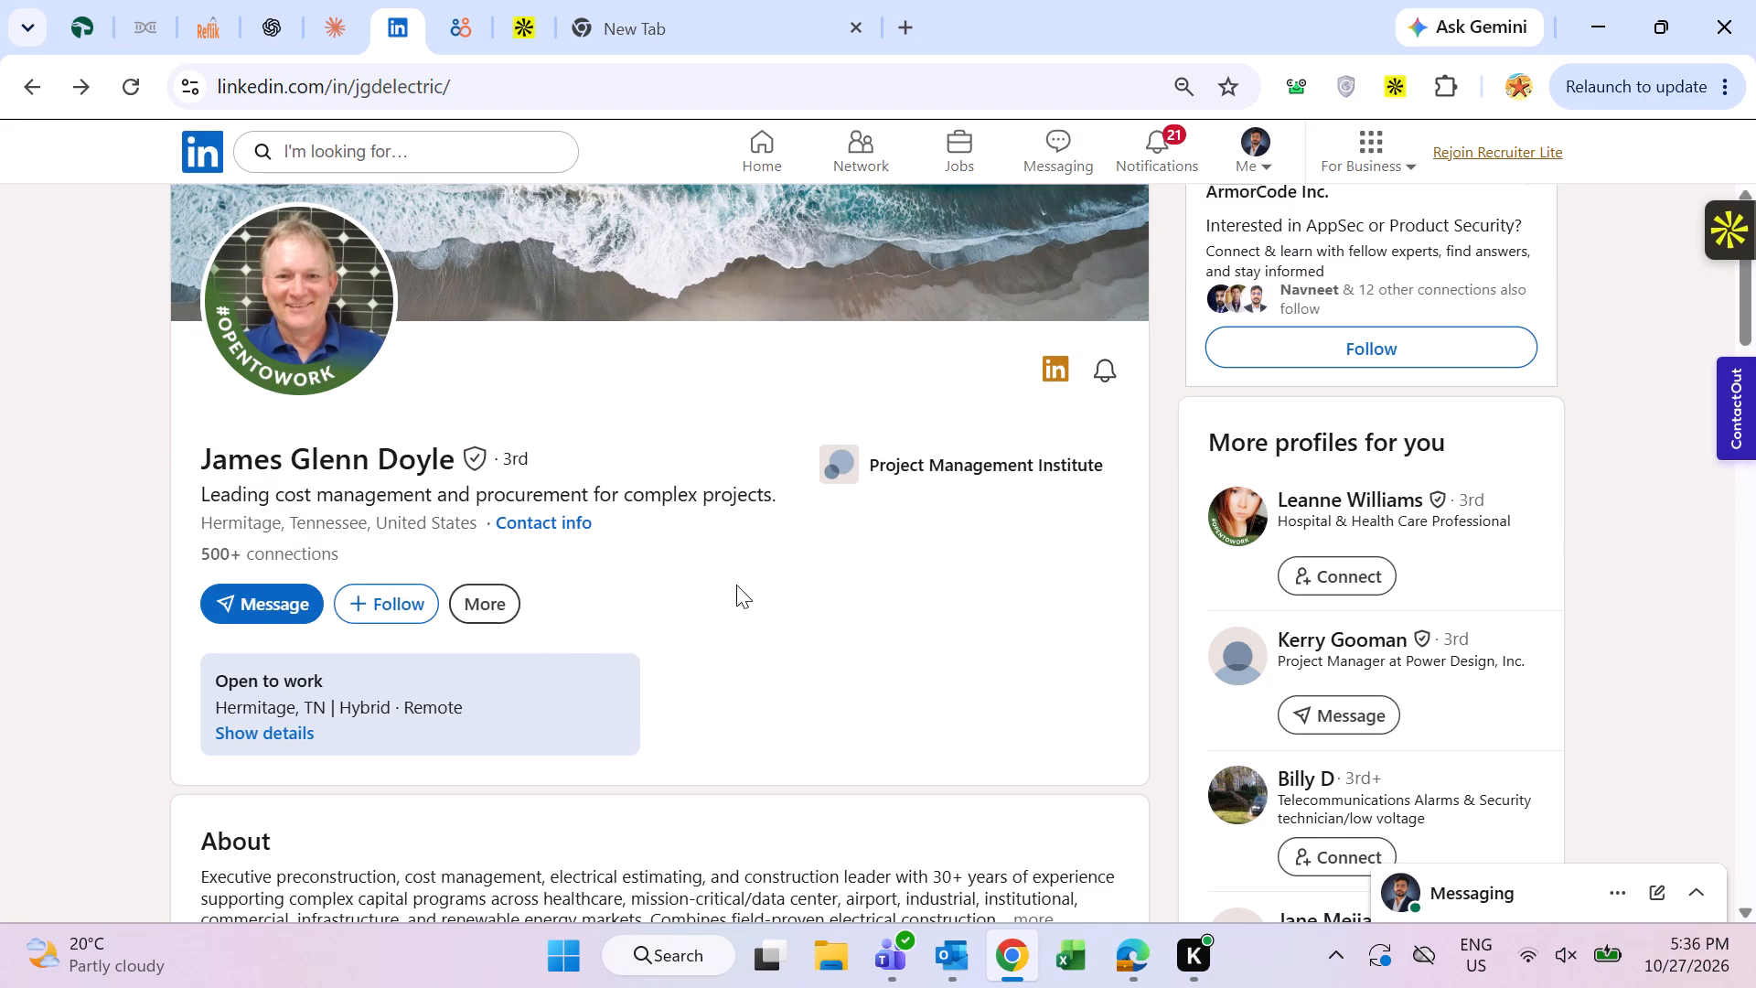
left_click(677, 490)
left_click_drag(677, 490, 763, 656)
left_click(765, 650)
scroll(811, 609, "down", 2)
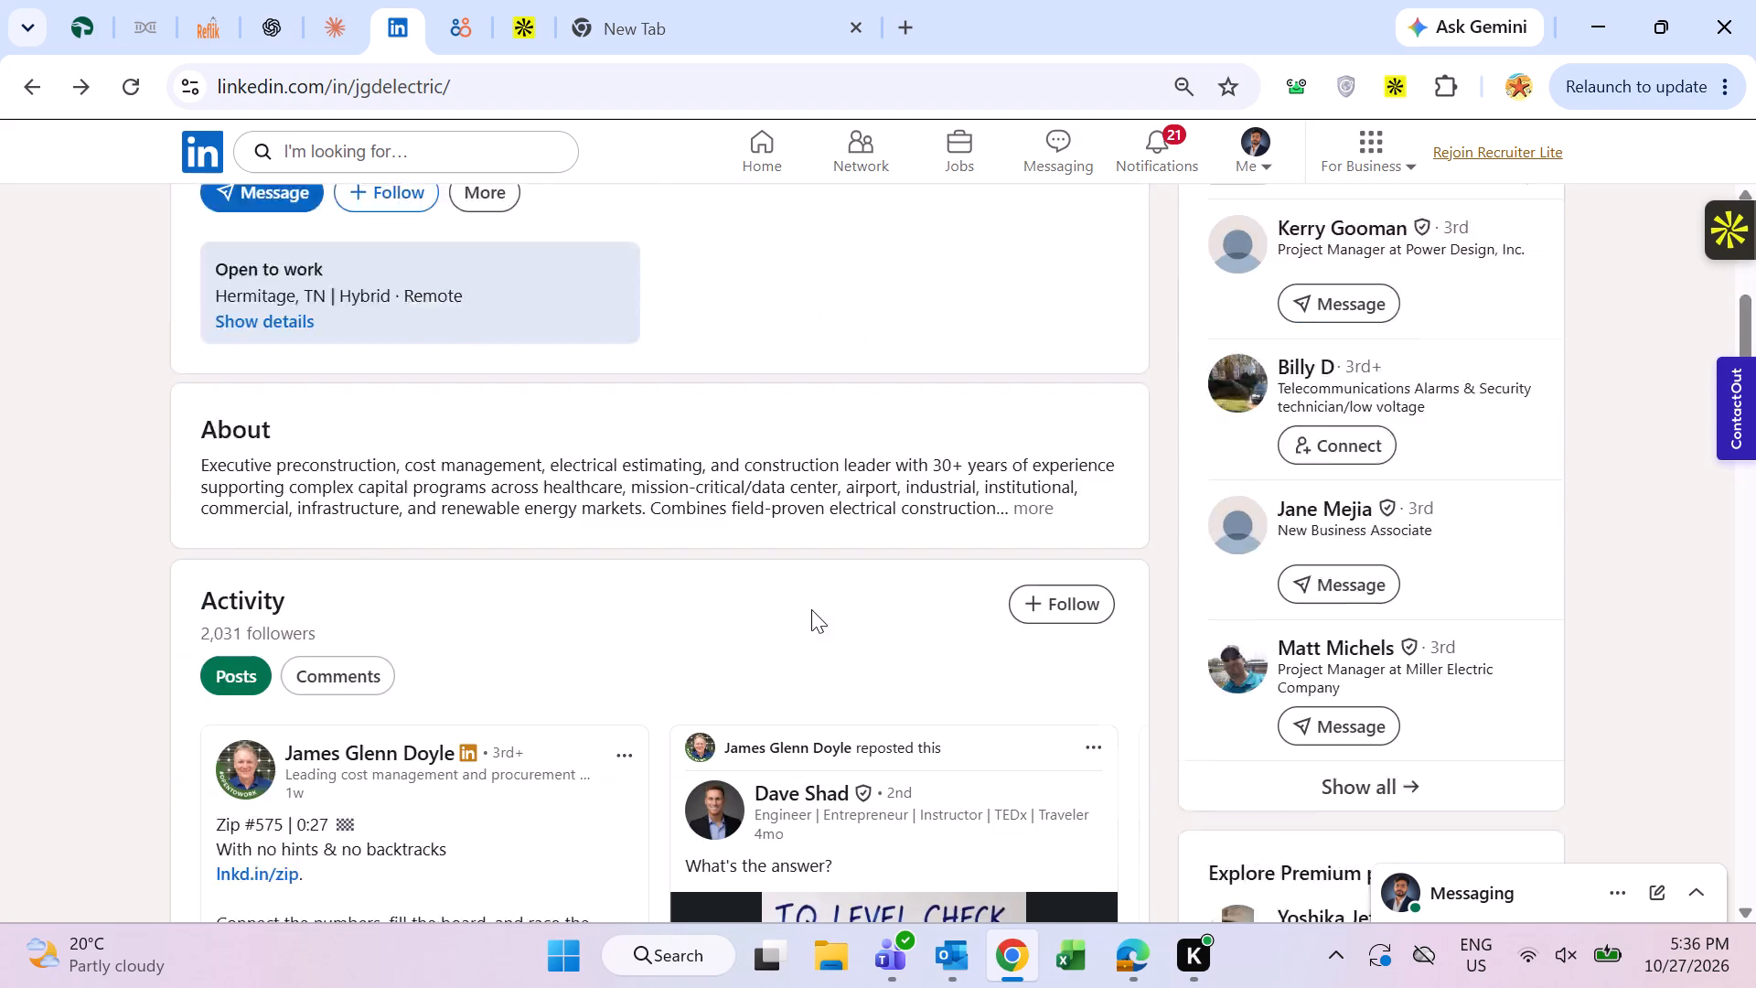
scroll(811, 609, "down", 4)
scroll(811, 609, "up", 7)
left_click(722, 630)
left_click_drag(722, 630, 796, 729)
left_click(803, 718)
Send the applicant a LinkedIn connection invitation without a note.
left_click(466, 753)
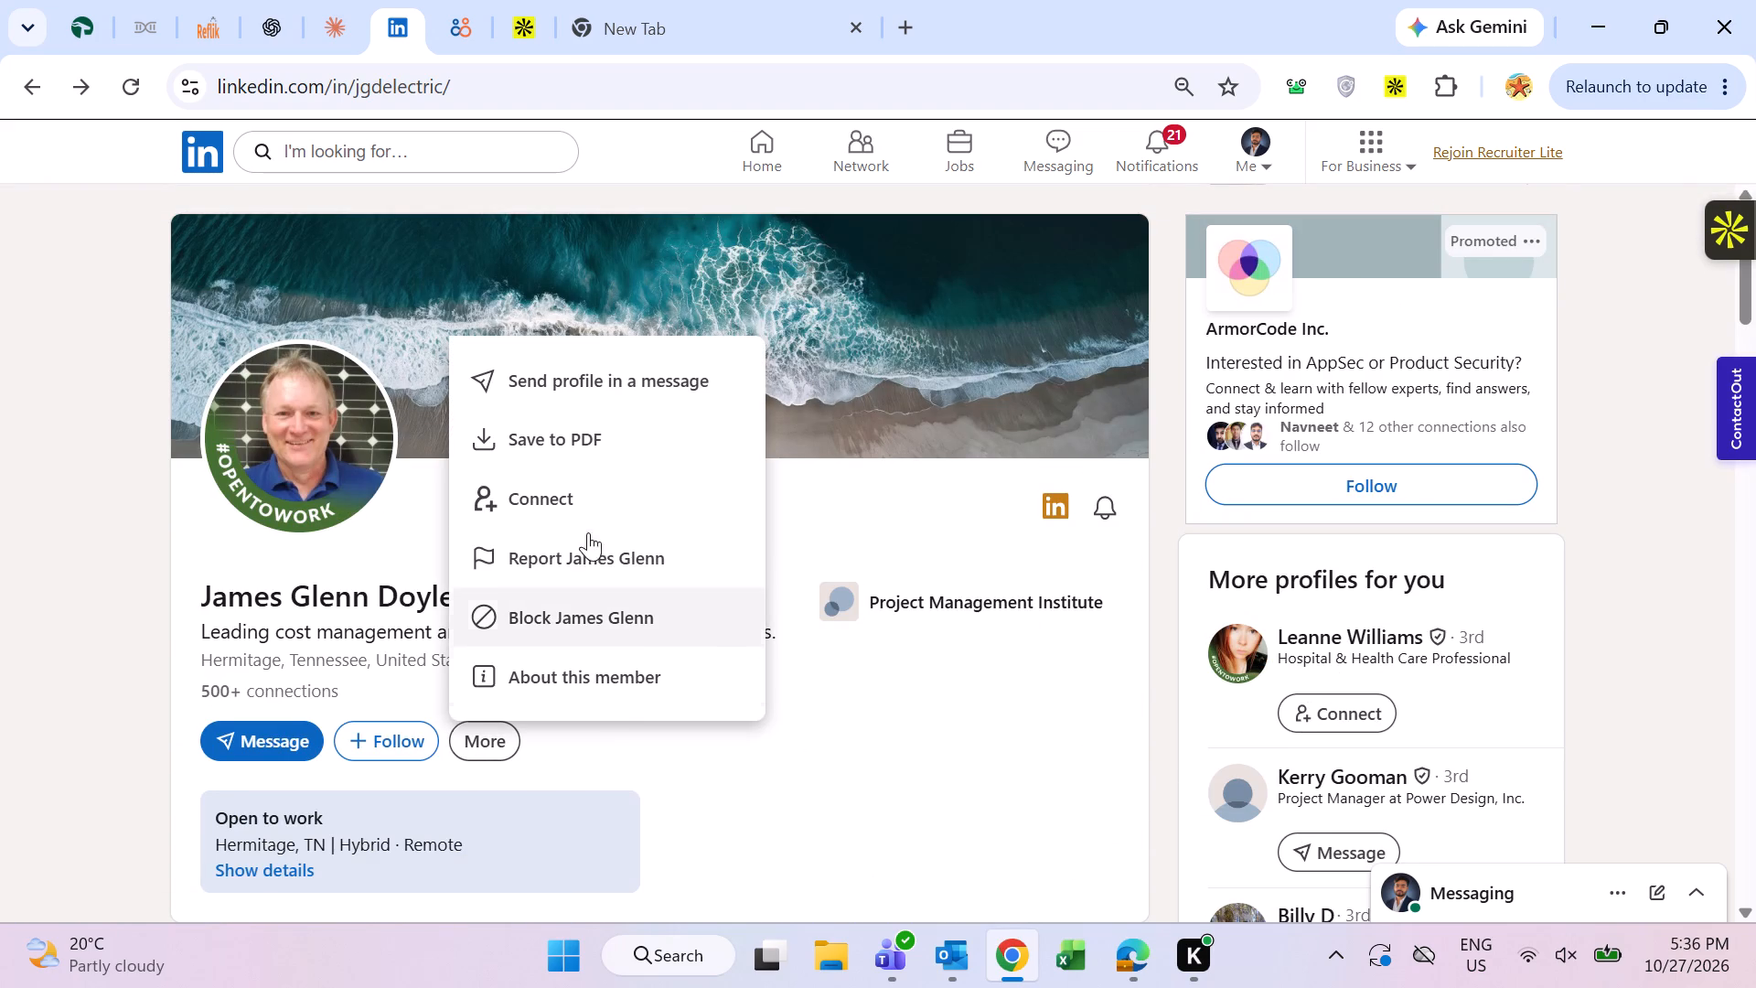
left_click(583, 502)
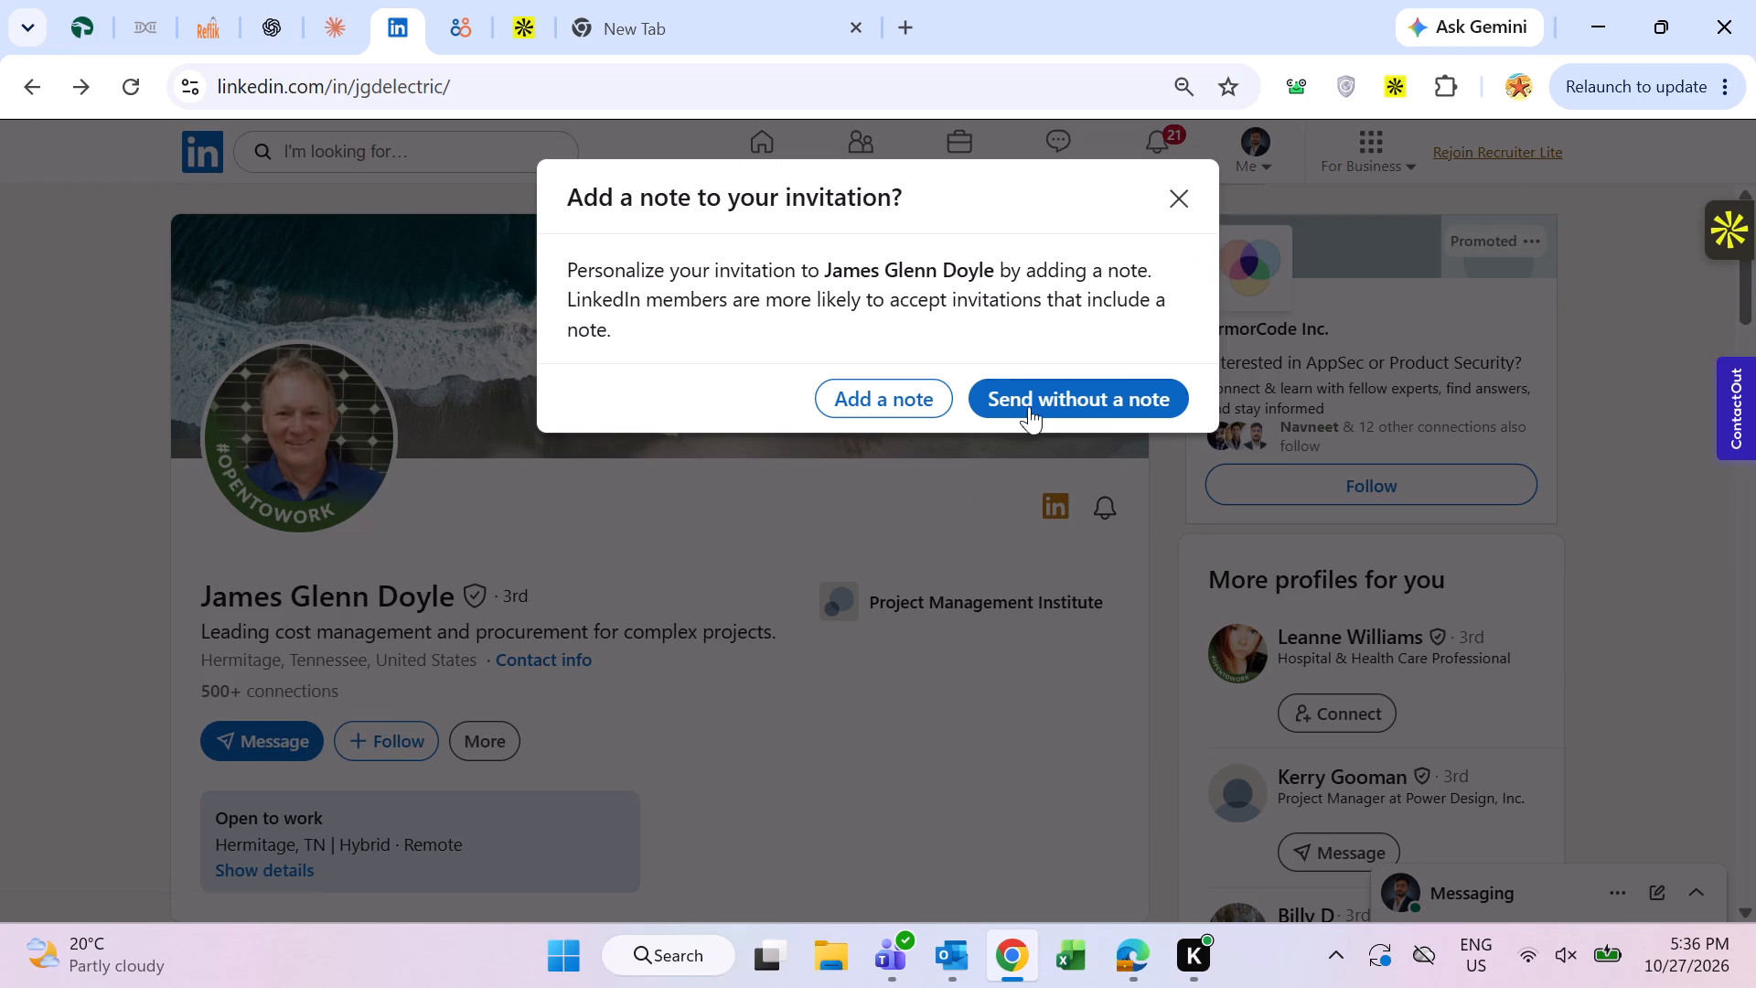
left_click(1026, 400)
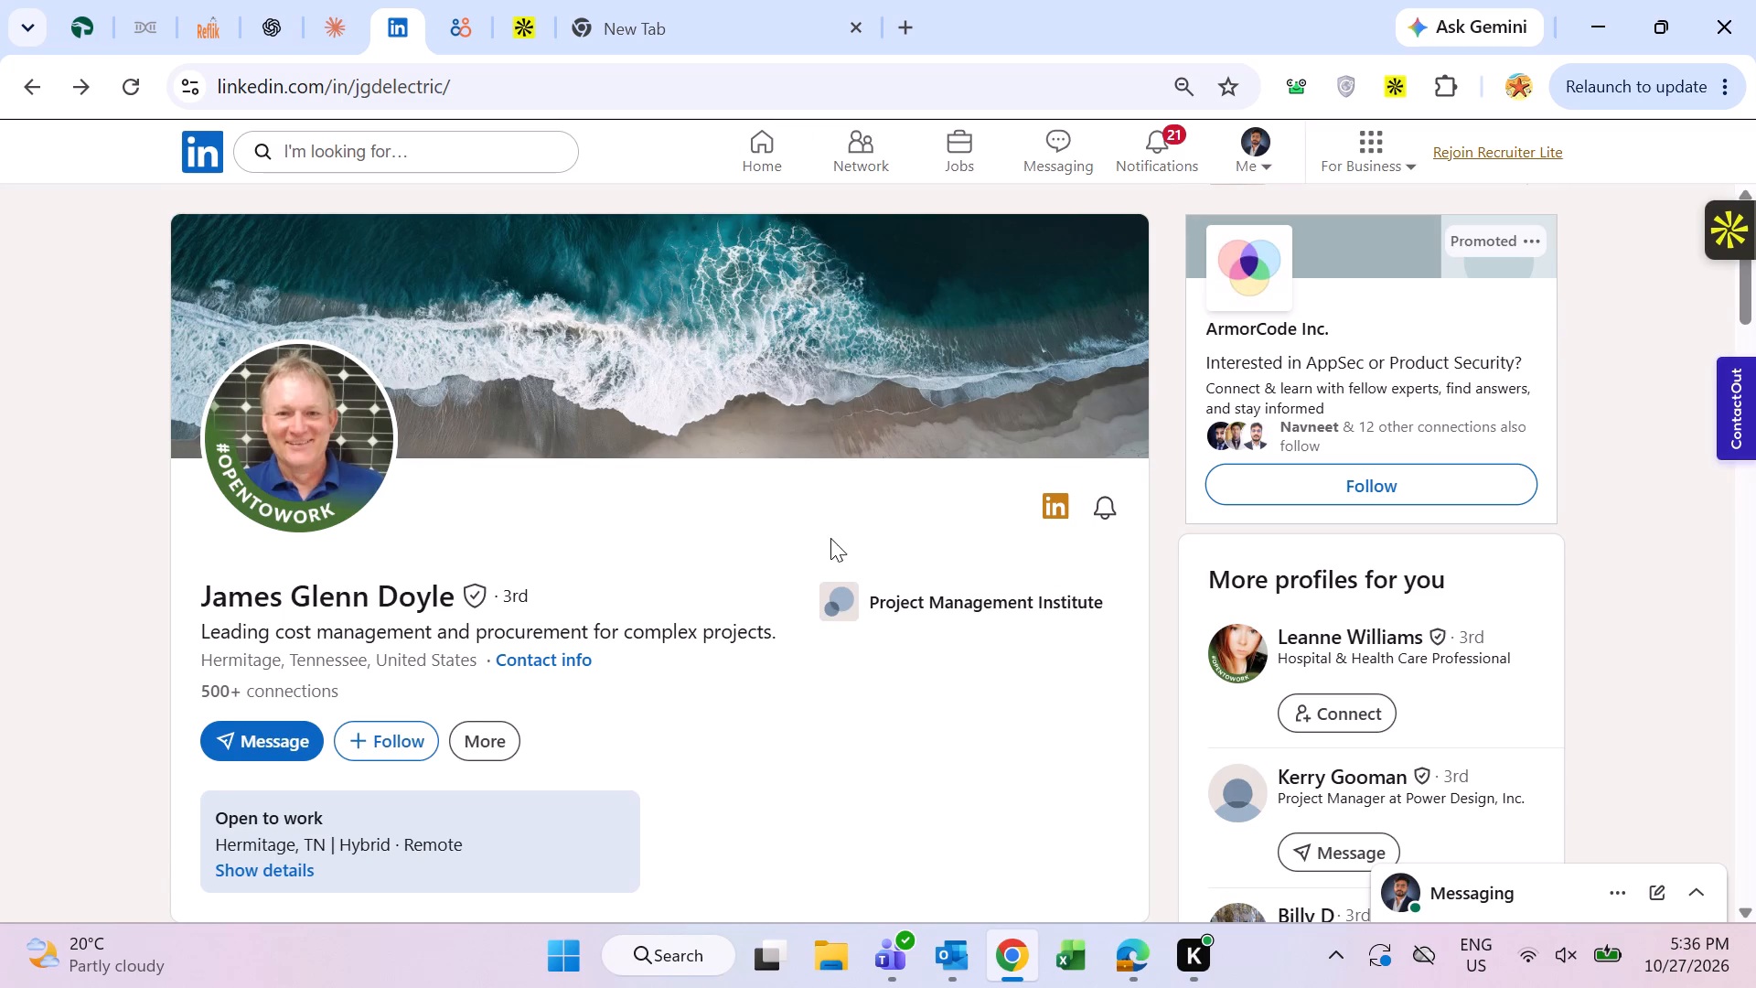
scroll(836, 525, "down", 1)
scroll(836, 525, "up", 4)
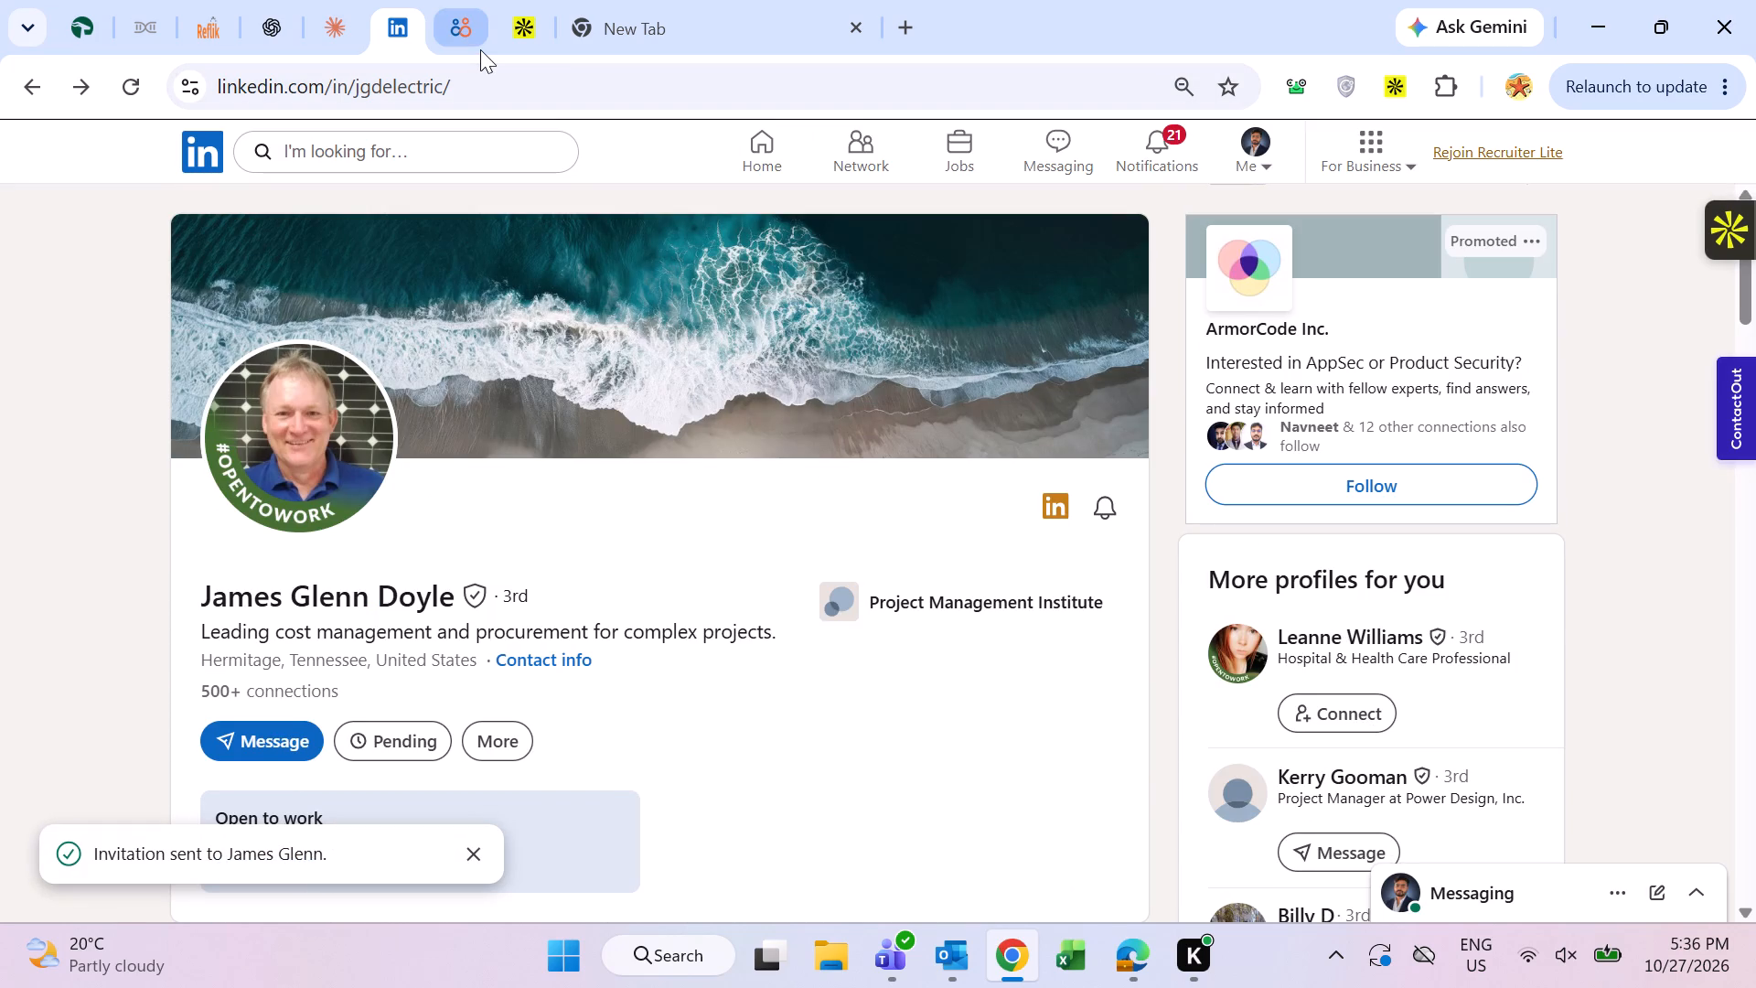
Switch back to the applicant's CEIPAL résumé and read the header, Professional Summary and Core Competencies.
left_click(480, 49)
left_click(1072, 379)
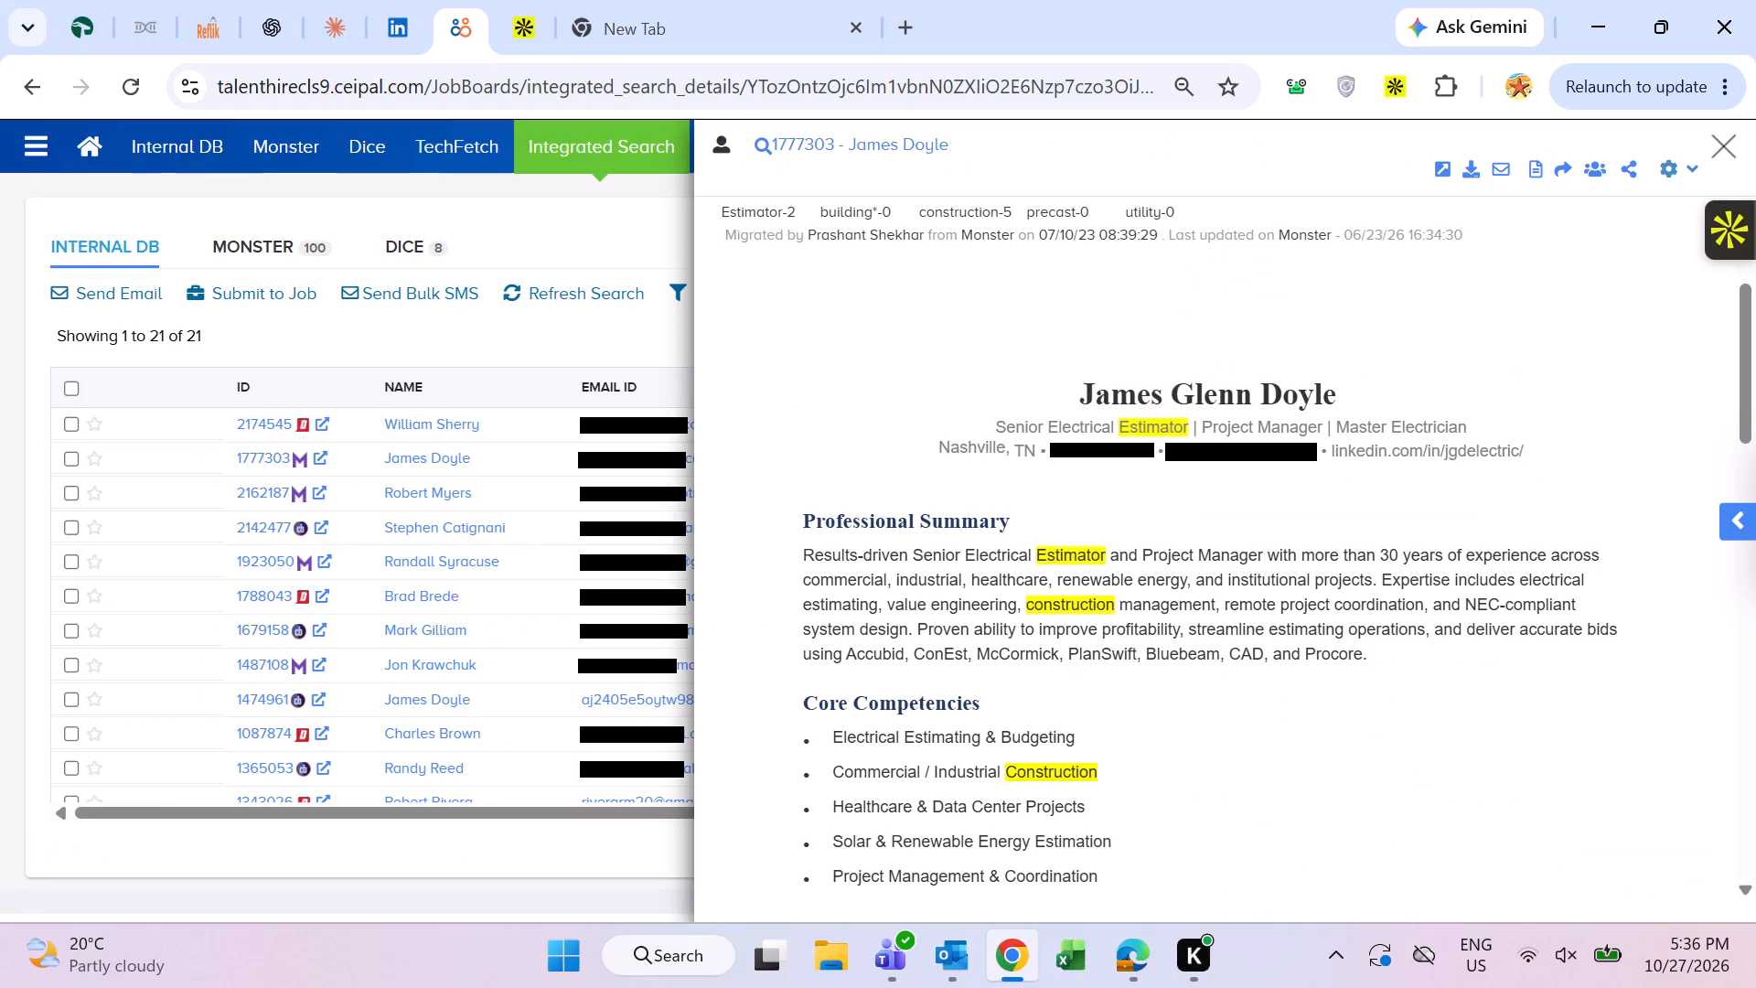
double_click(1090, 392)
left_click_drag(1090, 392, 1155, 468)
left_click(1283, 524)
left_click_drag(1524, 453, 1135, 381)
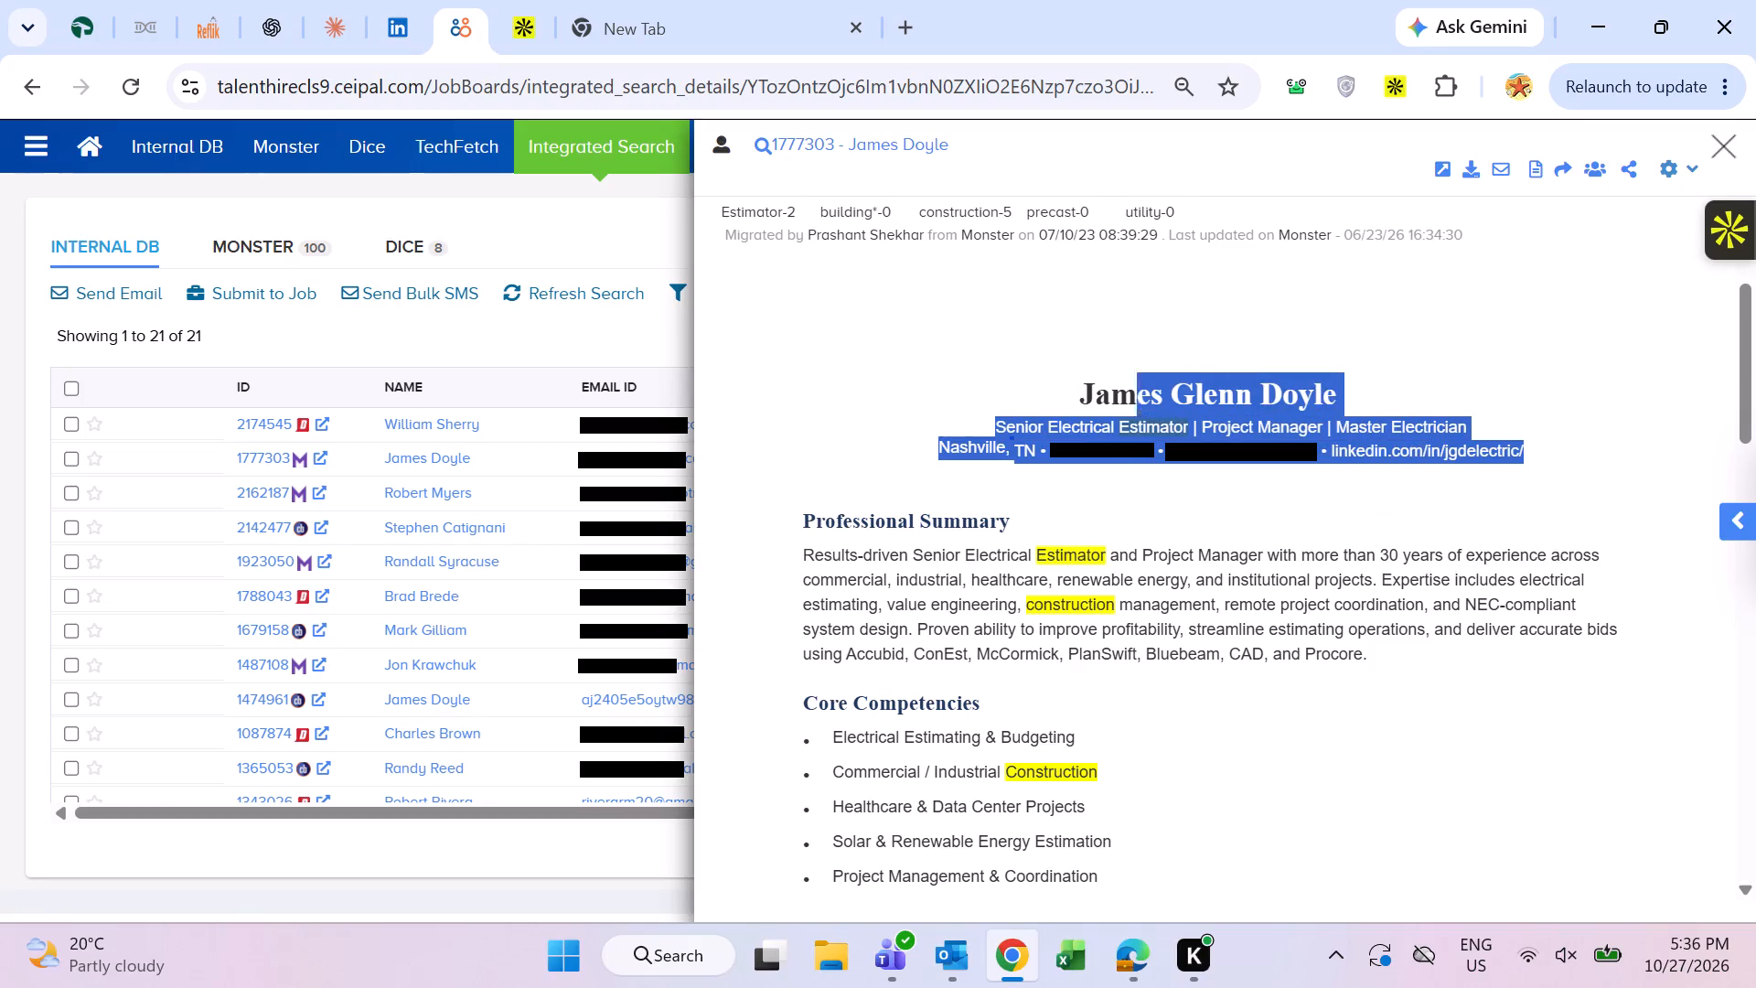
left_click_drag(1135, 381, 1084, 388)
left_click(1084, 388)
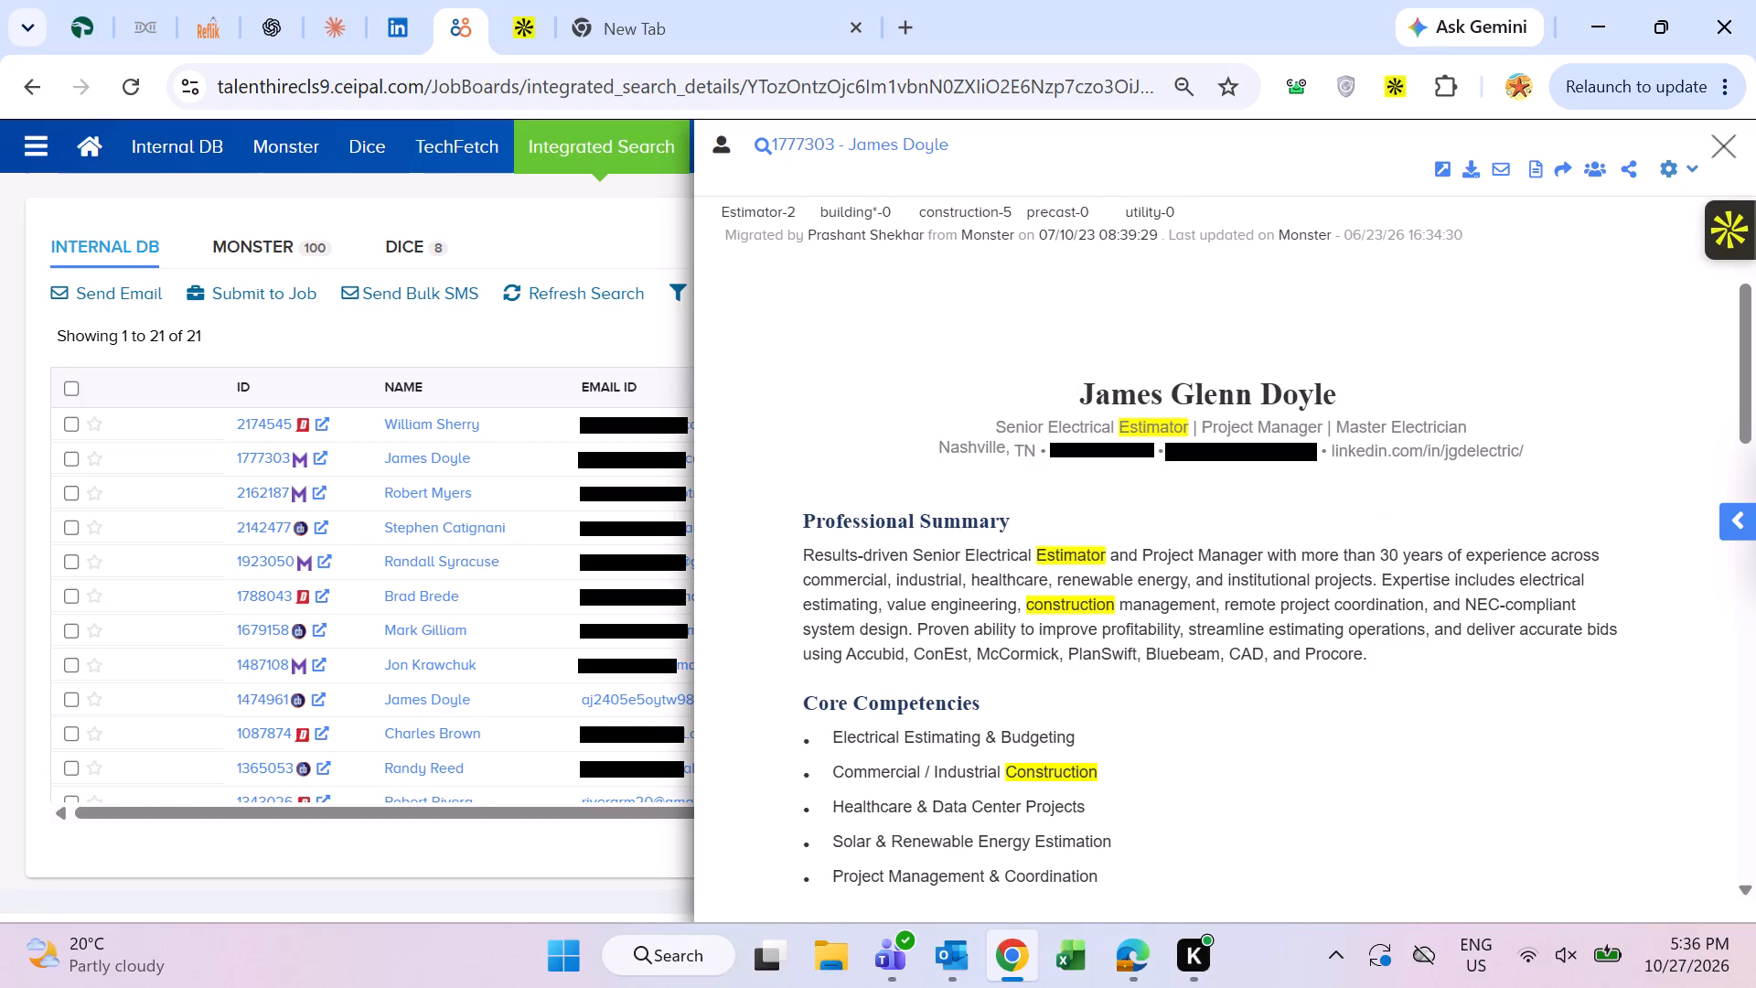
left_click_drag(1084, 388, 1521, 441)
double_click(1361, 574)
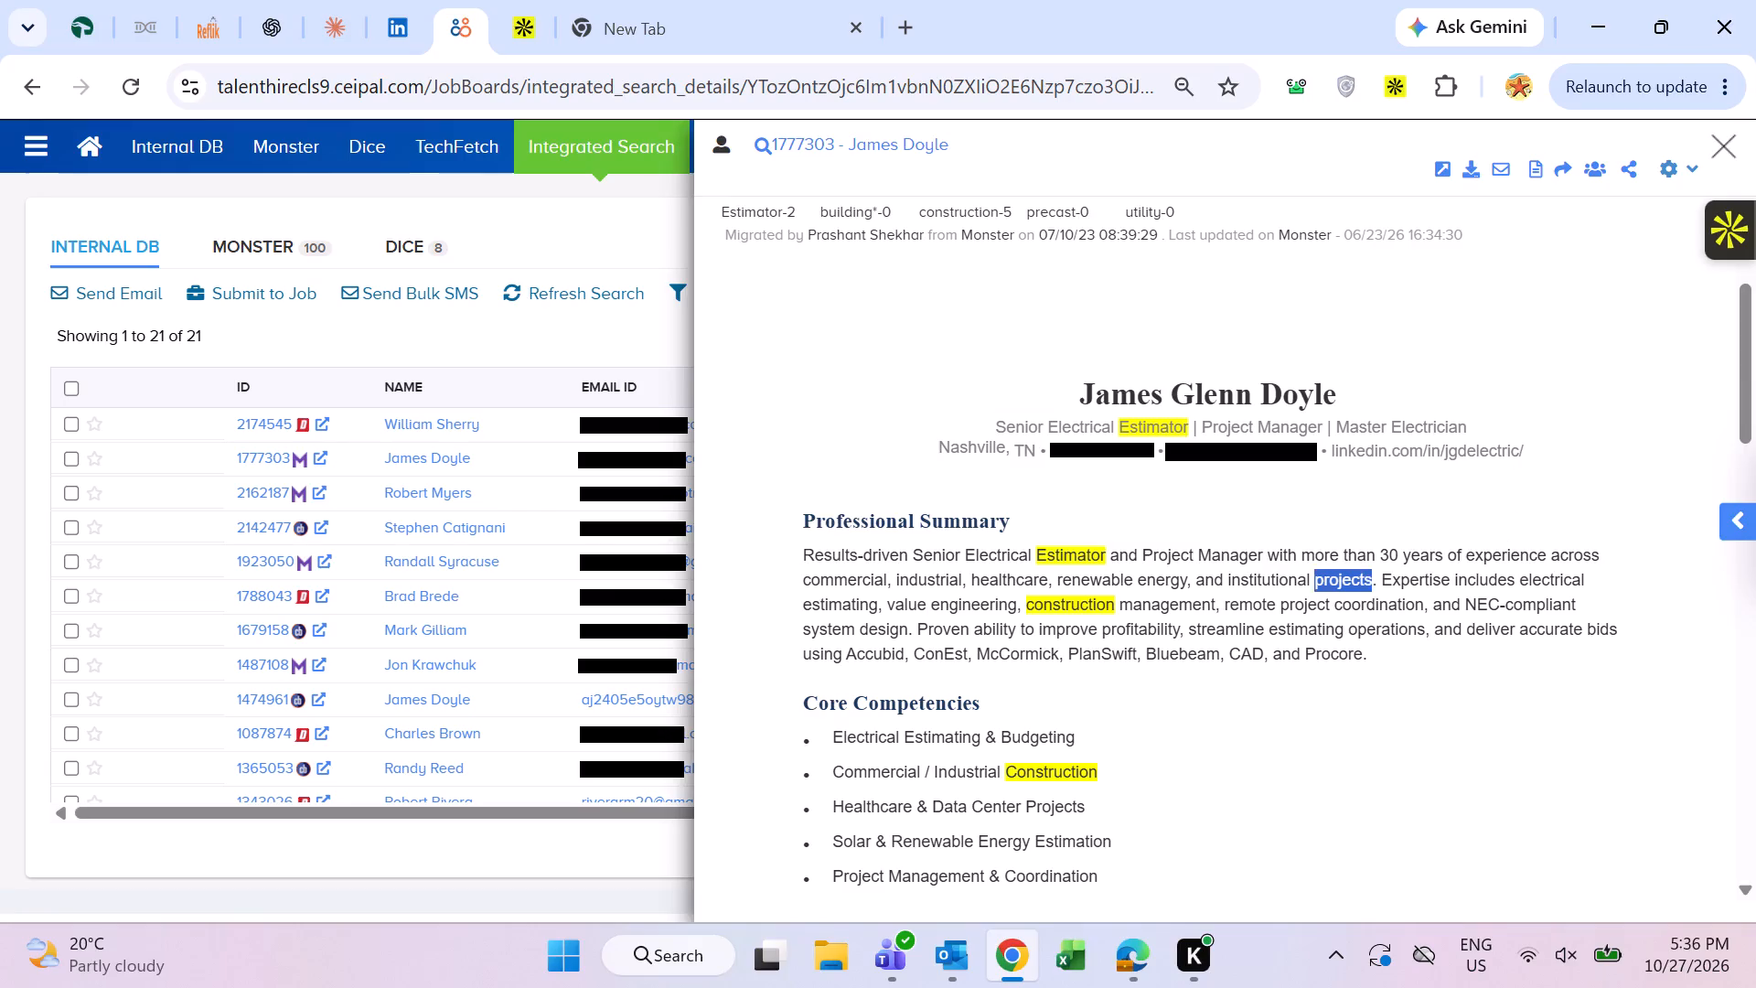
left_click_drag(1361, 574, 1360, 582)
left_click(1335, 595)
scroll(1225, 508, "down", 1)
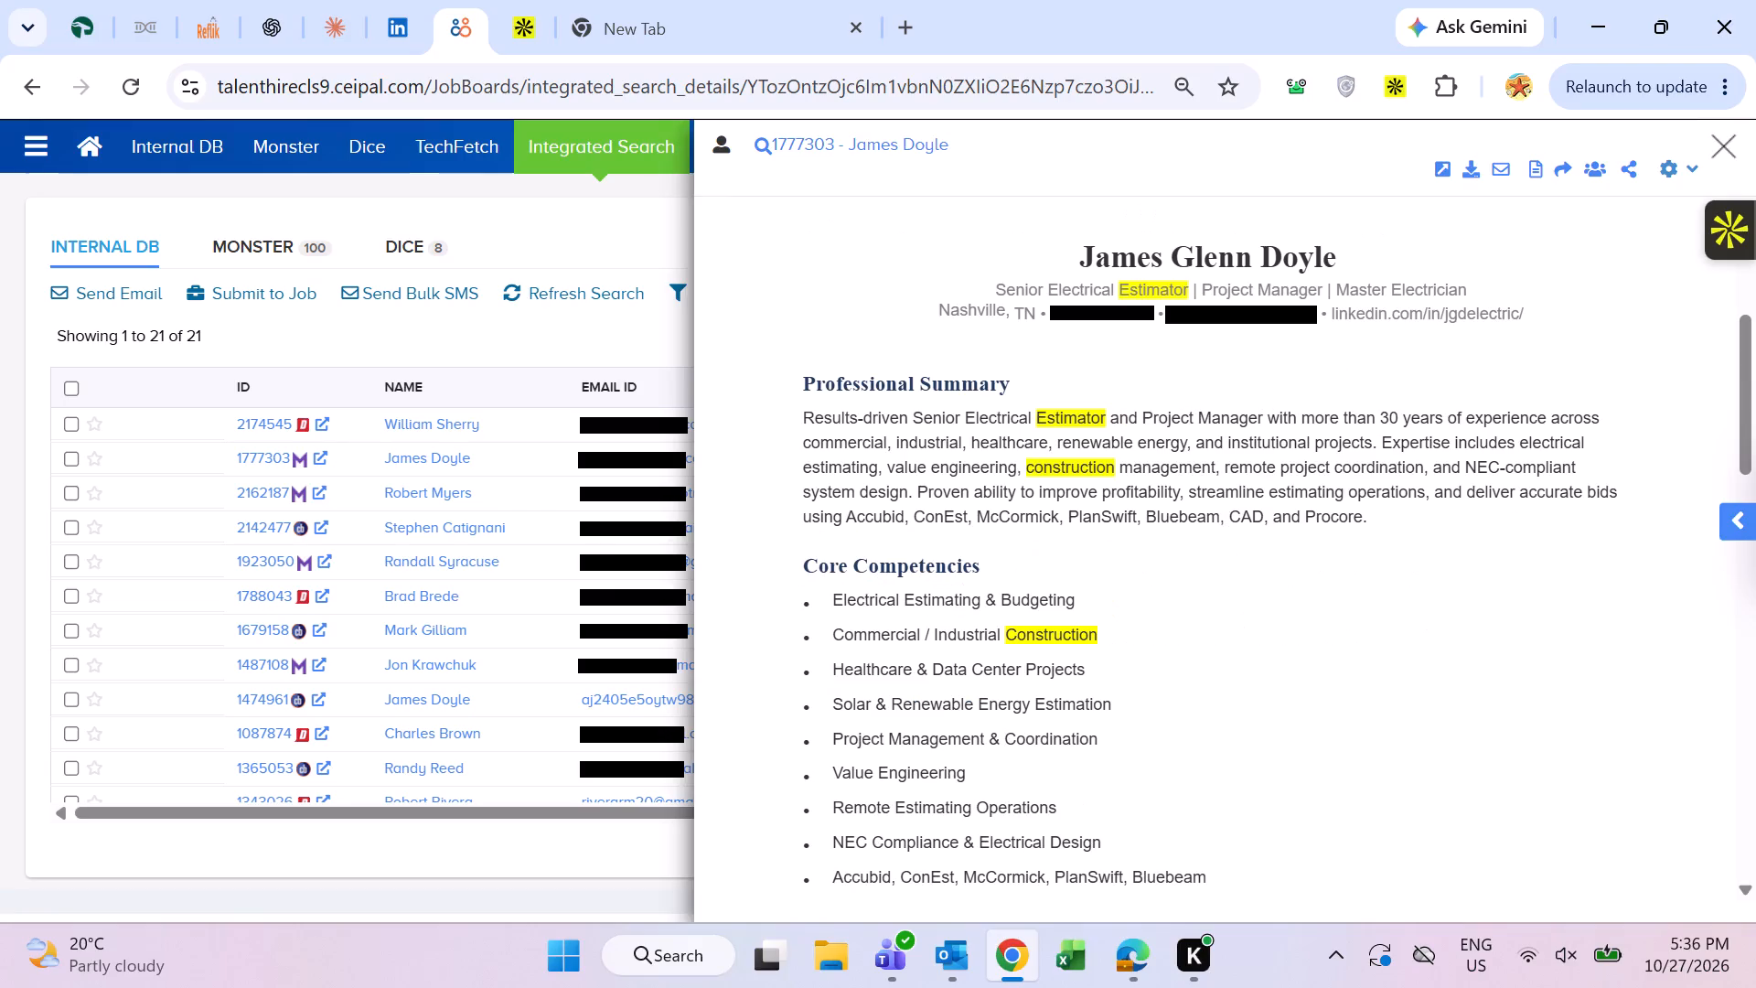
left_click_drag(1179, 456, 1227, 557)
left_click(1223, 532)
triple_click(1223, 519)
left_click(1241, 572)
left_click_drag(1154, 506, 1202, 595)
left_click(1202, 595)
Examine the employers and duties under Consolidated Professional Experience in the CEIPAL résumé.
scroll(1176, 530, "down", 3)
scroll(1115, 389, "down", 4)
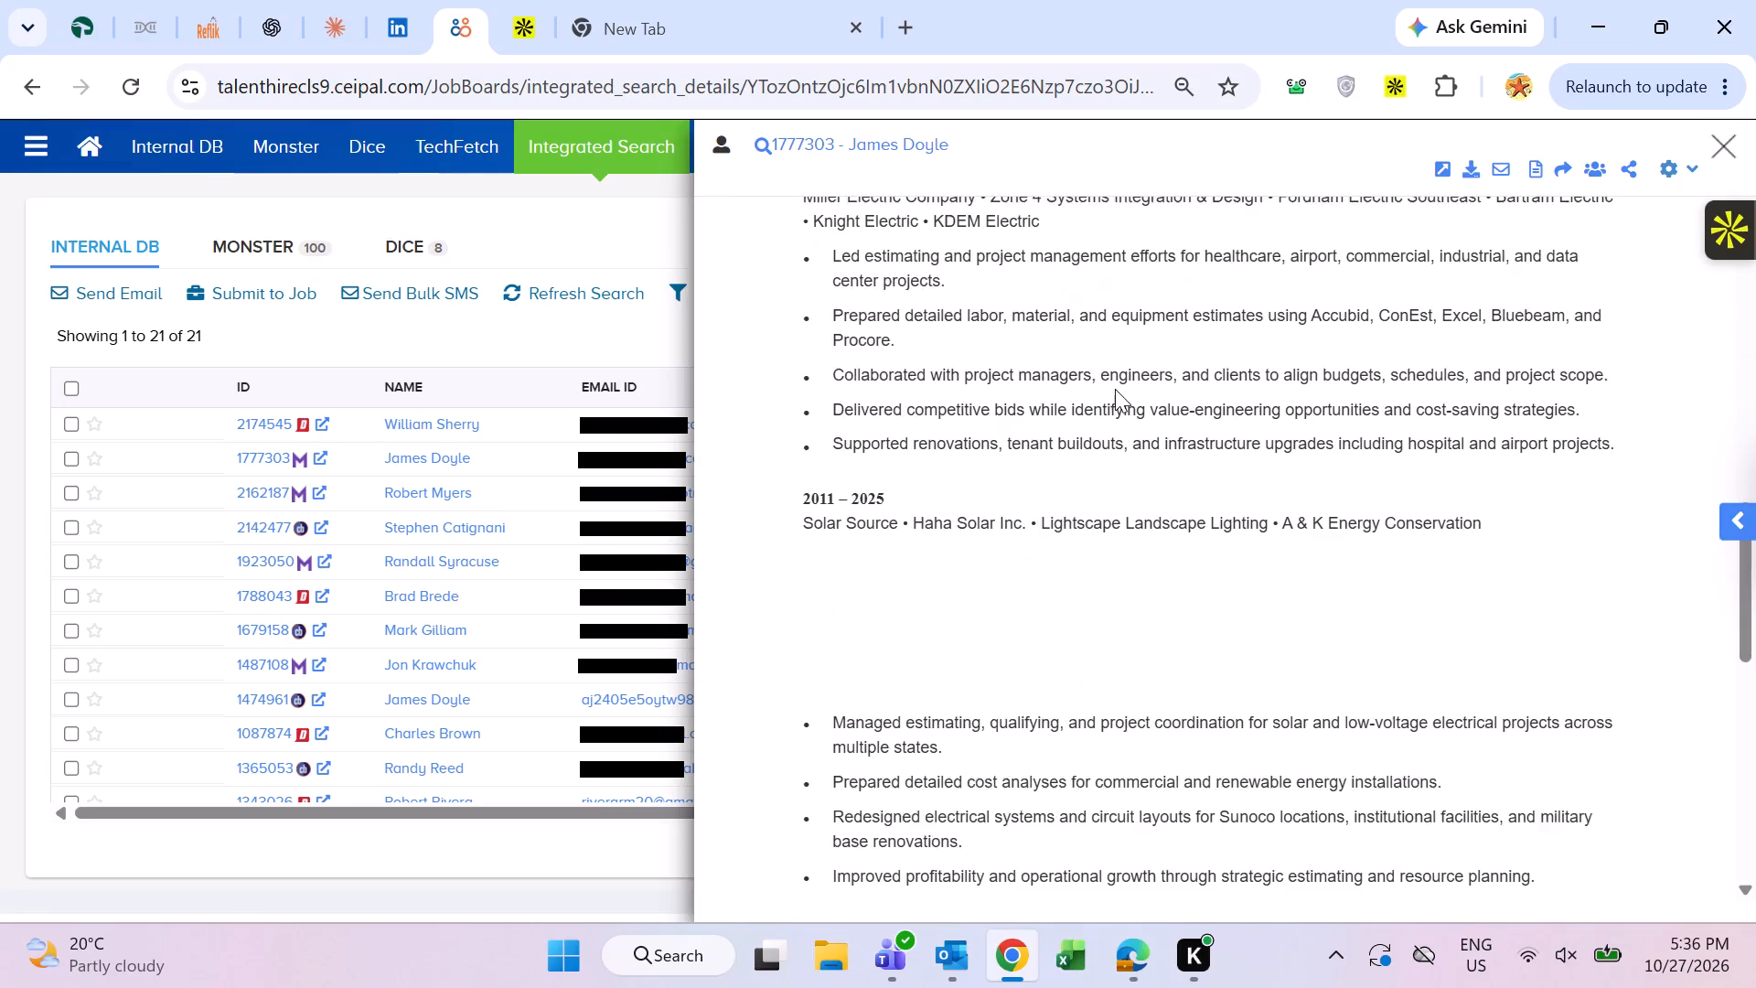
scroll(1115, 389, "up", 3)
left_click_drag(966, 530, 1034, 714)
left_click(1179, 661)
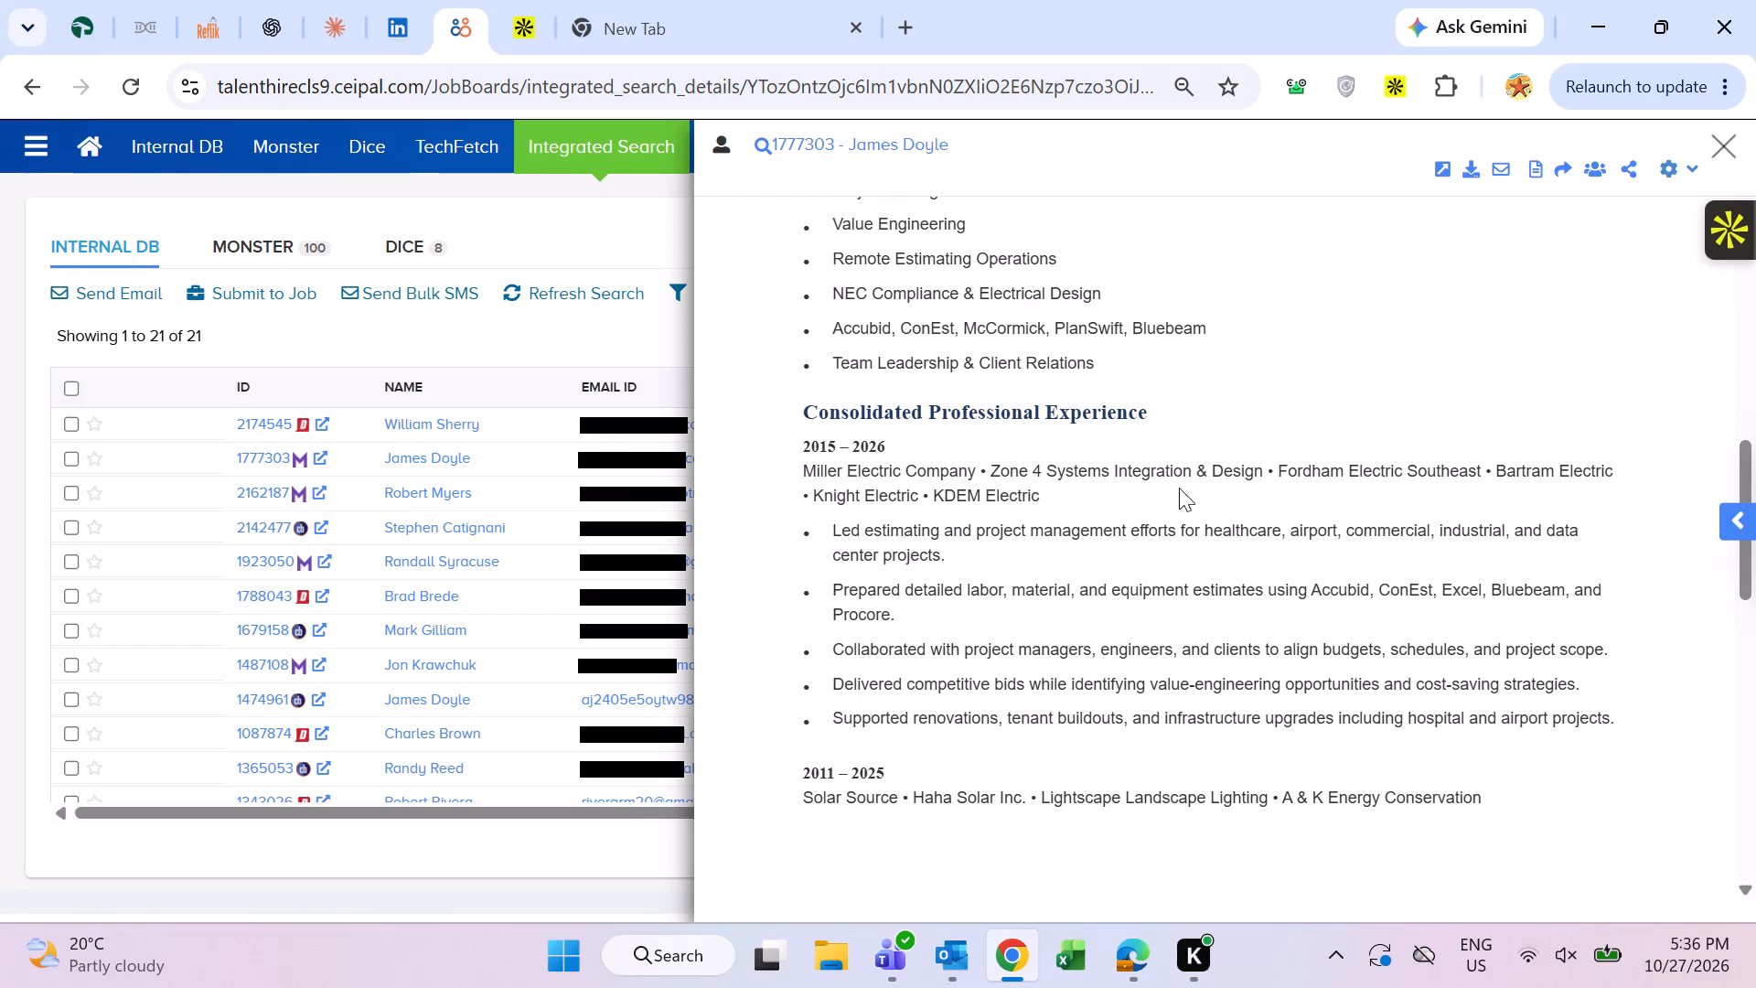
double_click(1286, 467)
left_click_drag(1286, 467, 1320, 525)
left_click(1324, 575)
left_click_drag(980, 565, 999, 623)
left_click(1015, 634)
Compare the Experience section of the applicant's LinkedIn profile with the 2015–2026 employers and duties in the CEIPAL résumé.
left_click(383, 39)
scroll(539, 597, "down", 9)
scroll(656, 508, "down", 5)
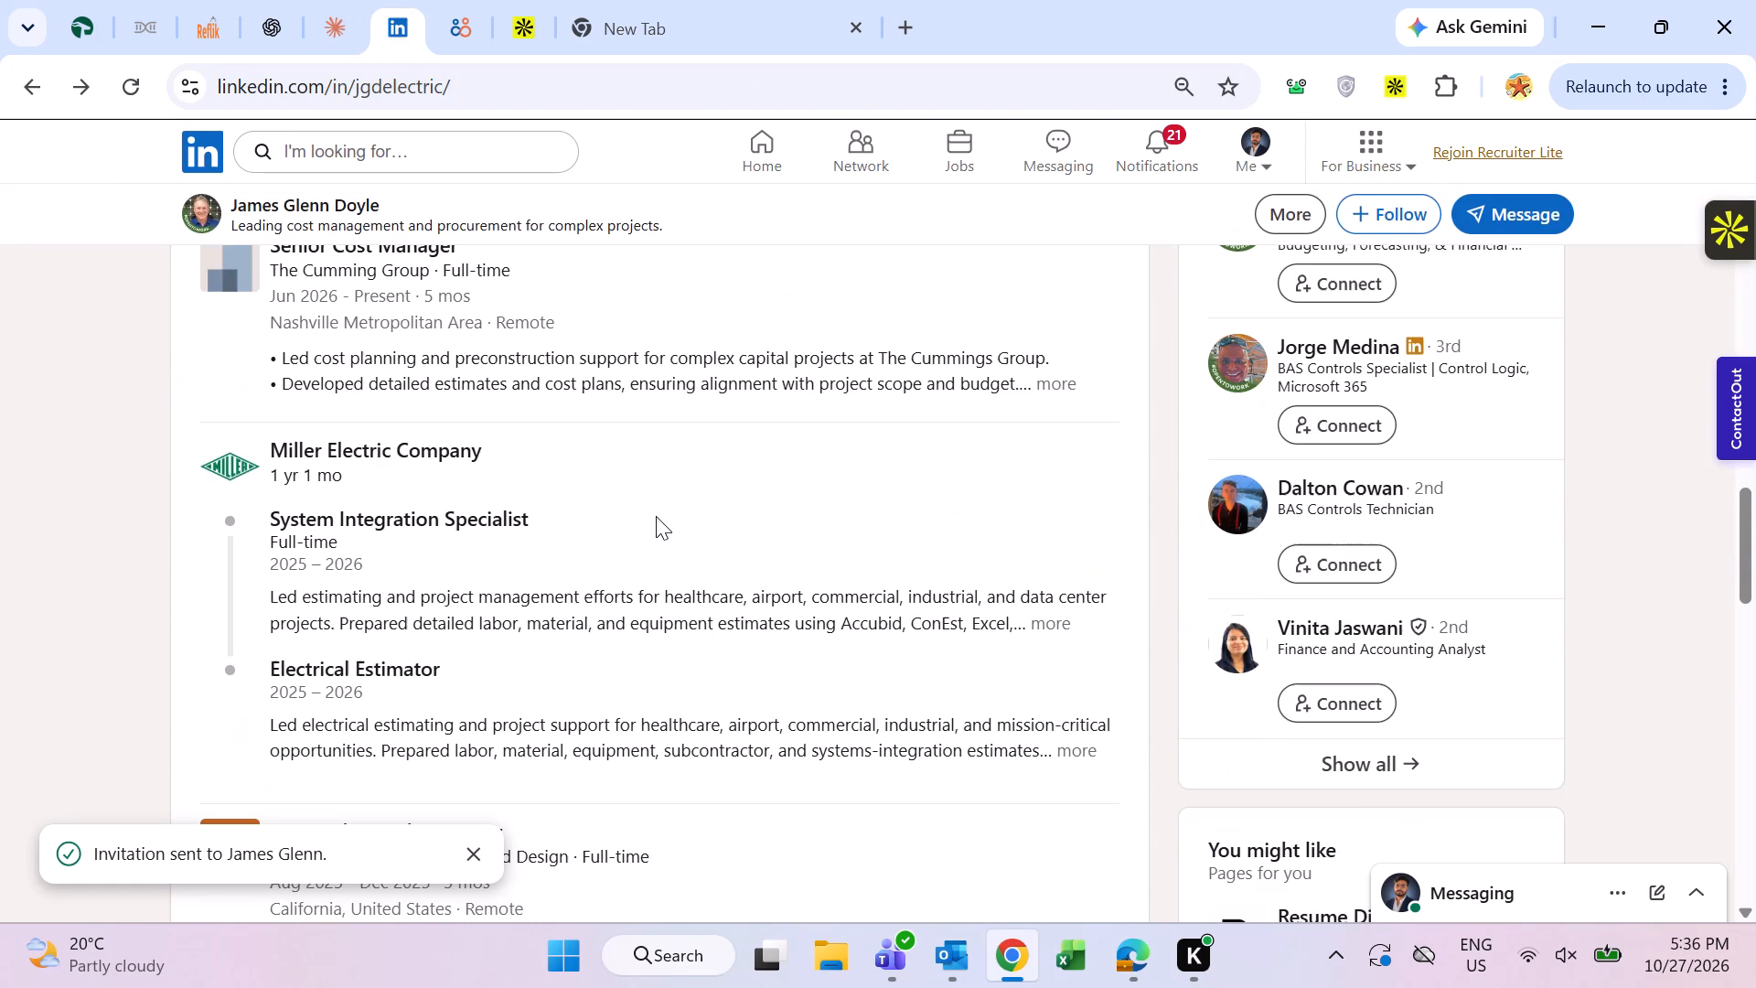
scroll(737, 522, "down", 4)
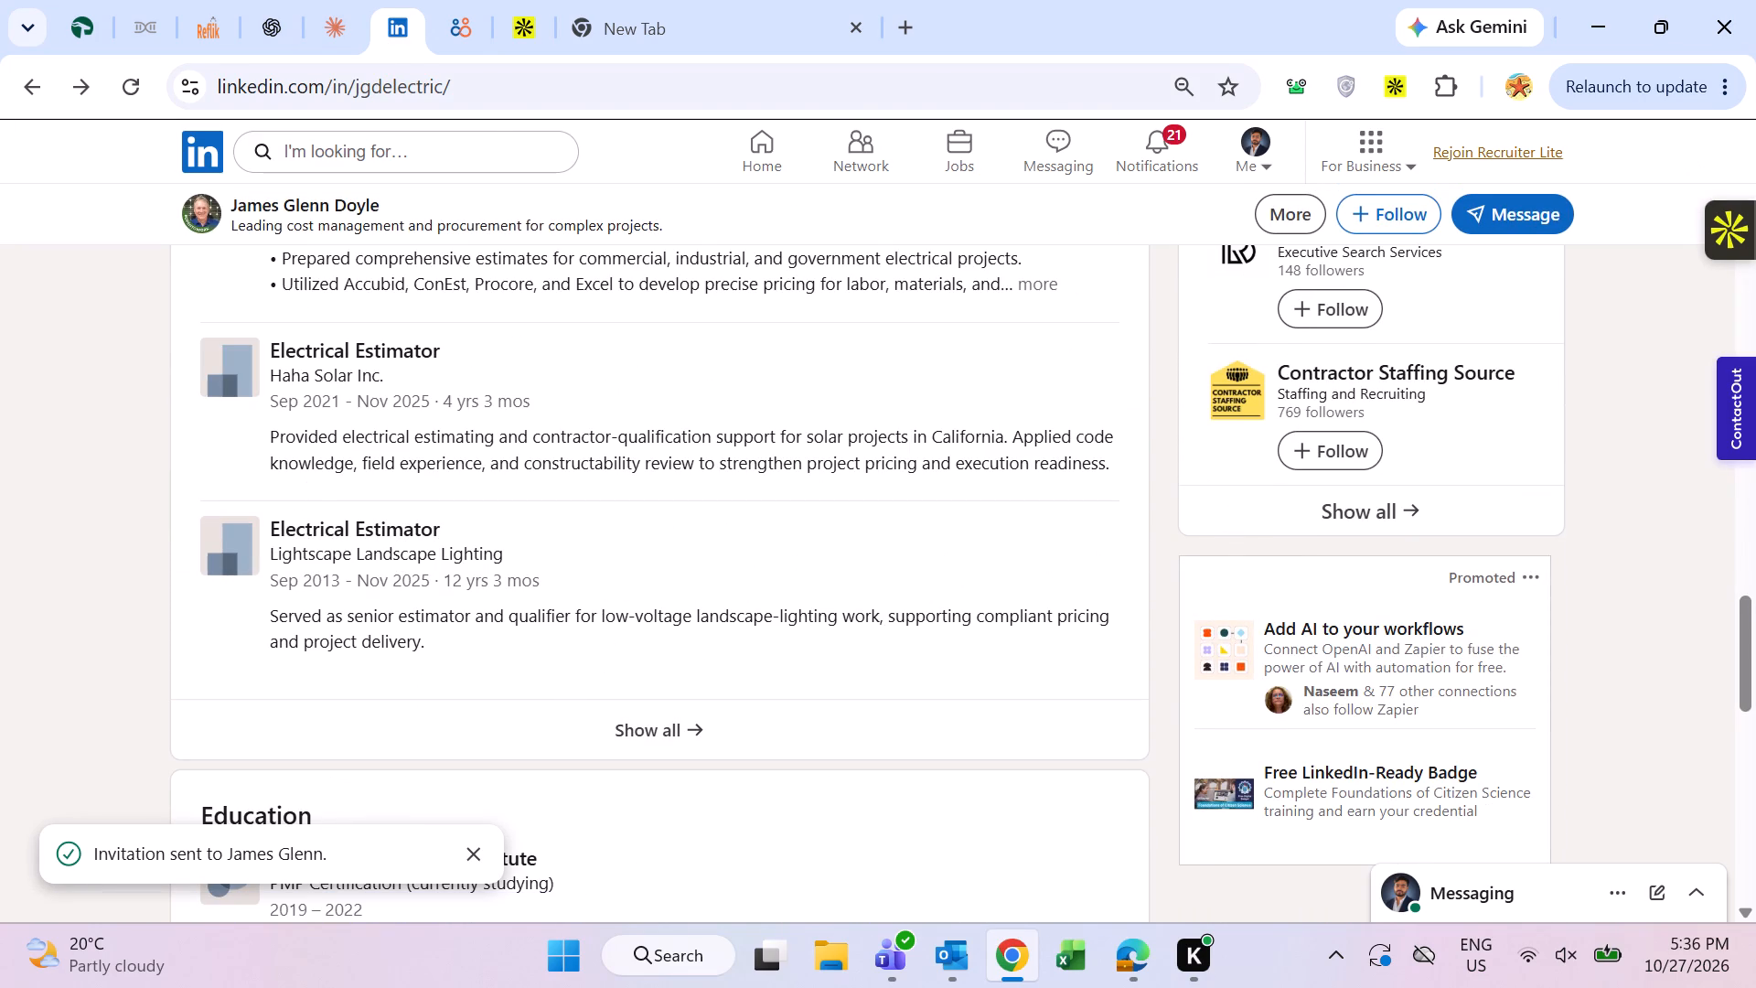
left_click(458, 37)
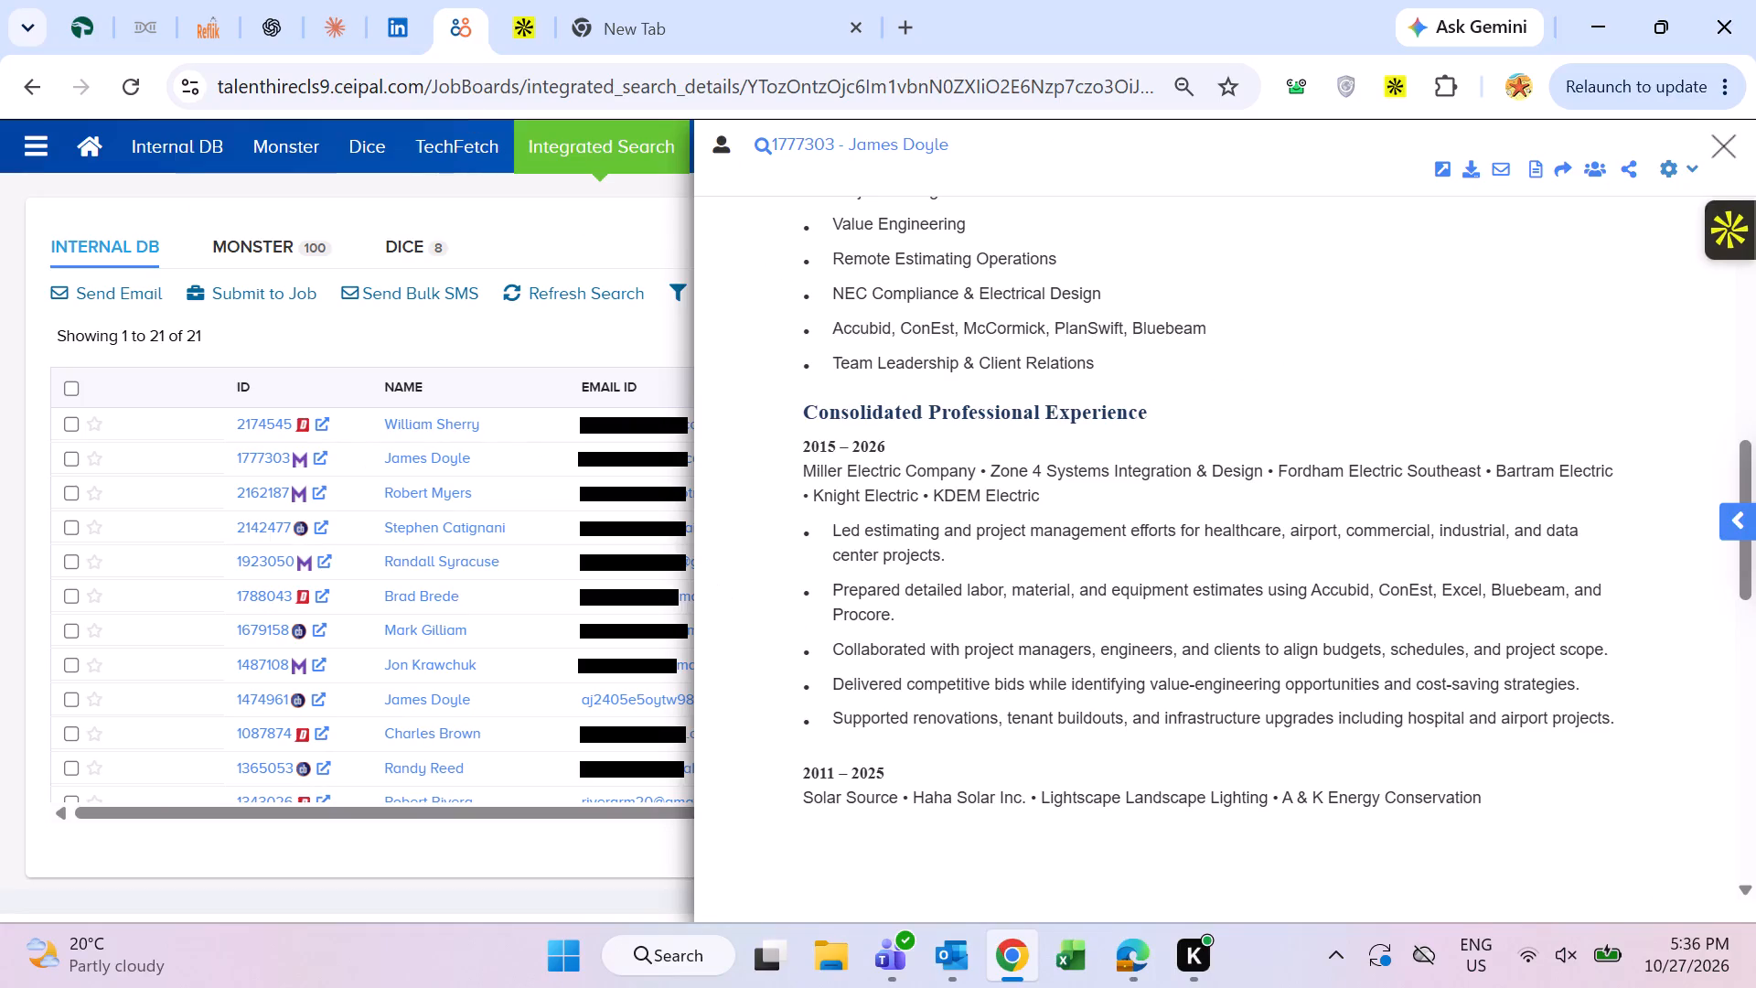
triple_click(836, 495)
left_click(956, 539)
scroll(955, 538, "up", 8)
Return to the LinkedIn Experience section and expand the Senior Cost Manager entry at The Cumming Group to read its full description.
left_click(413, 10)
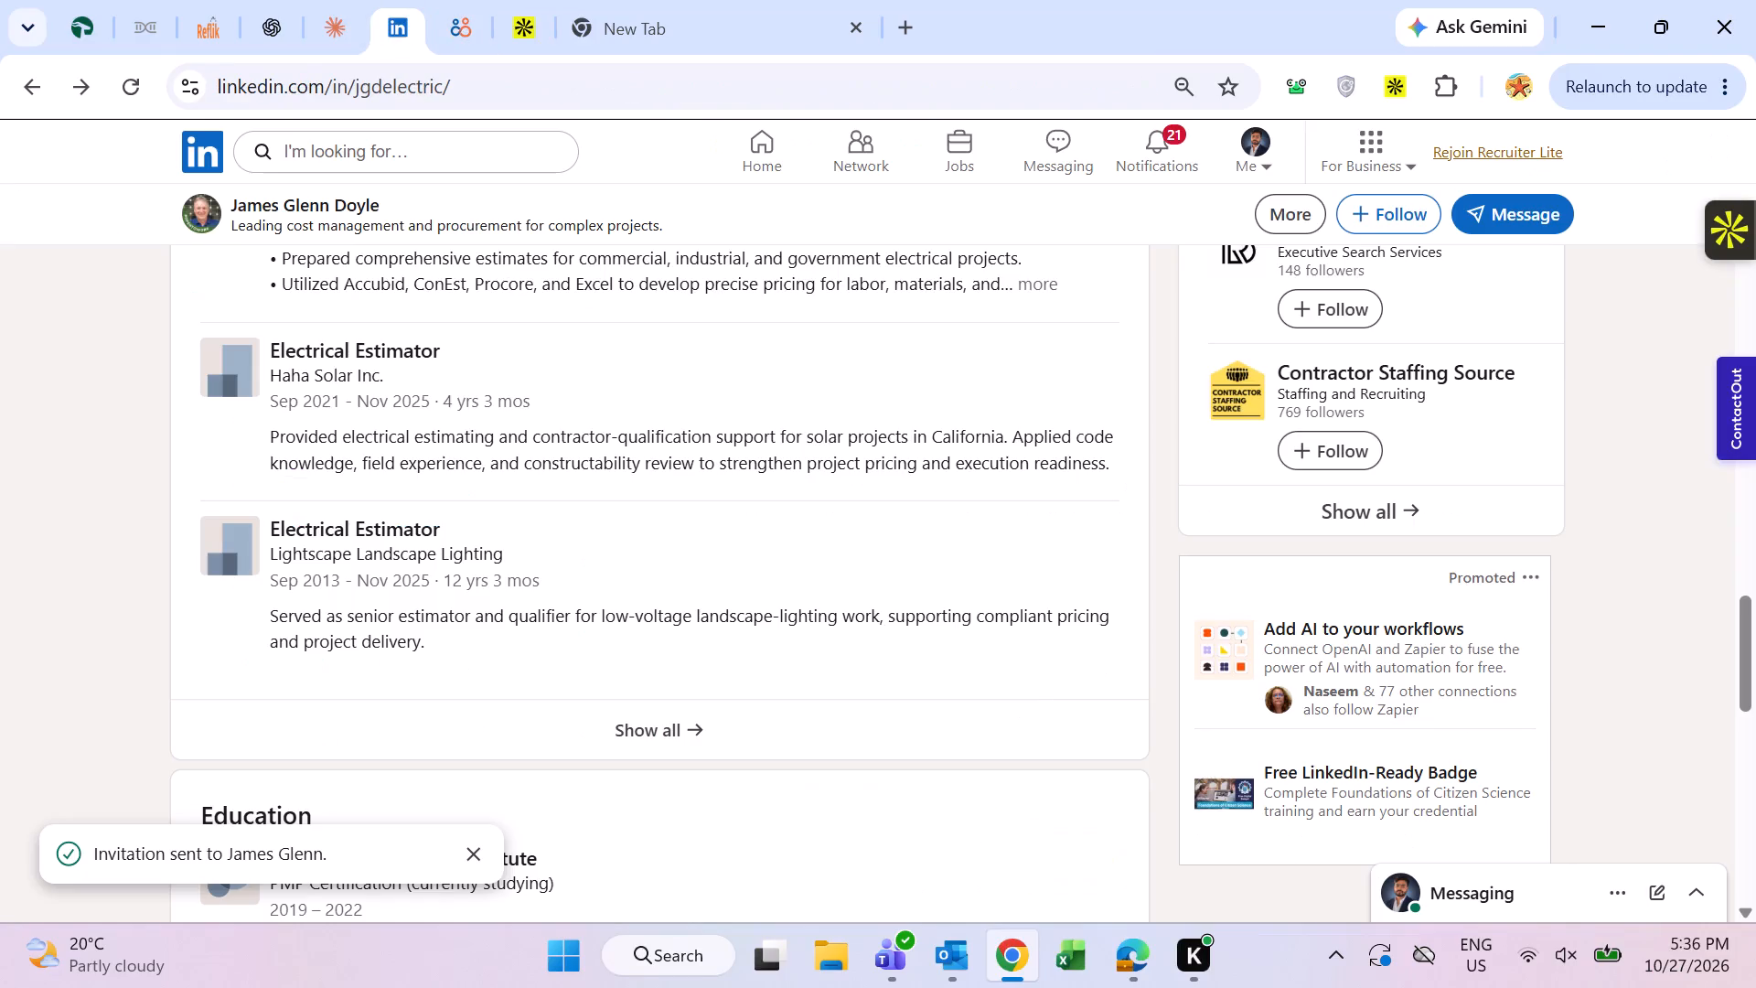
scroll(528, 510, "up", 1)
scroll(667, 512, "up", 3)
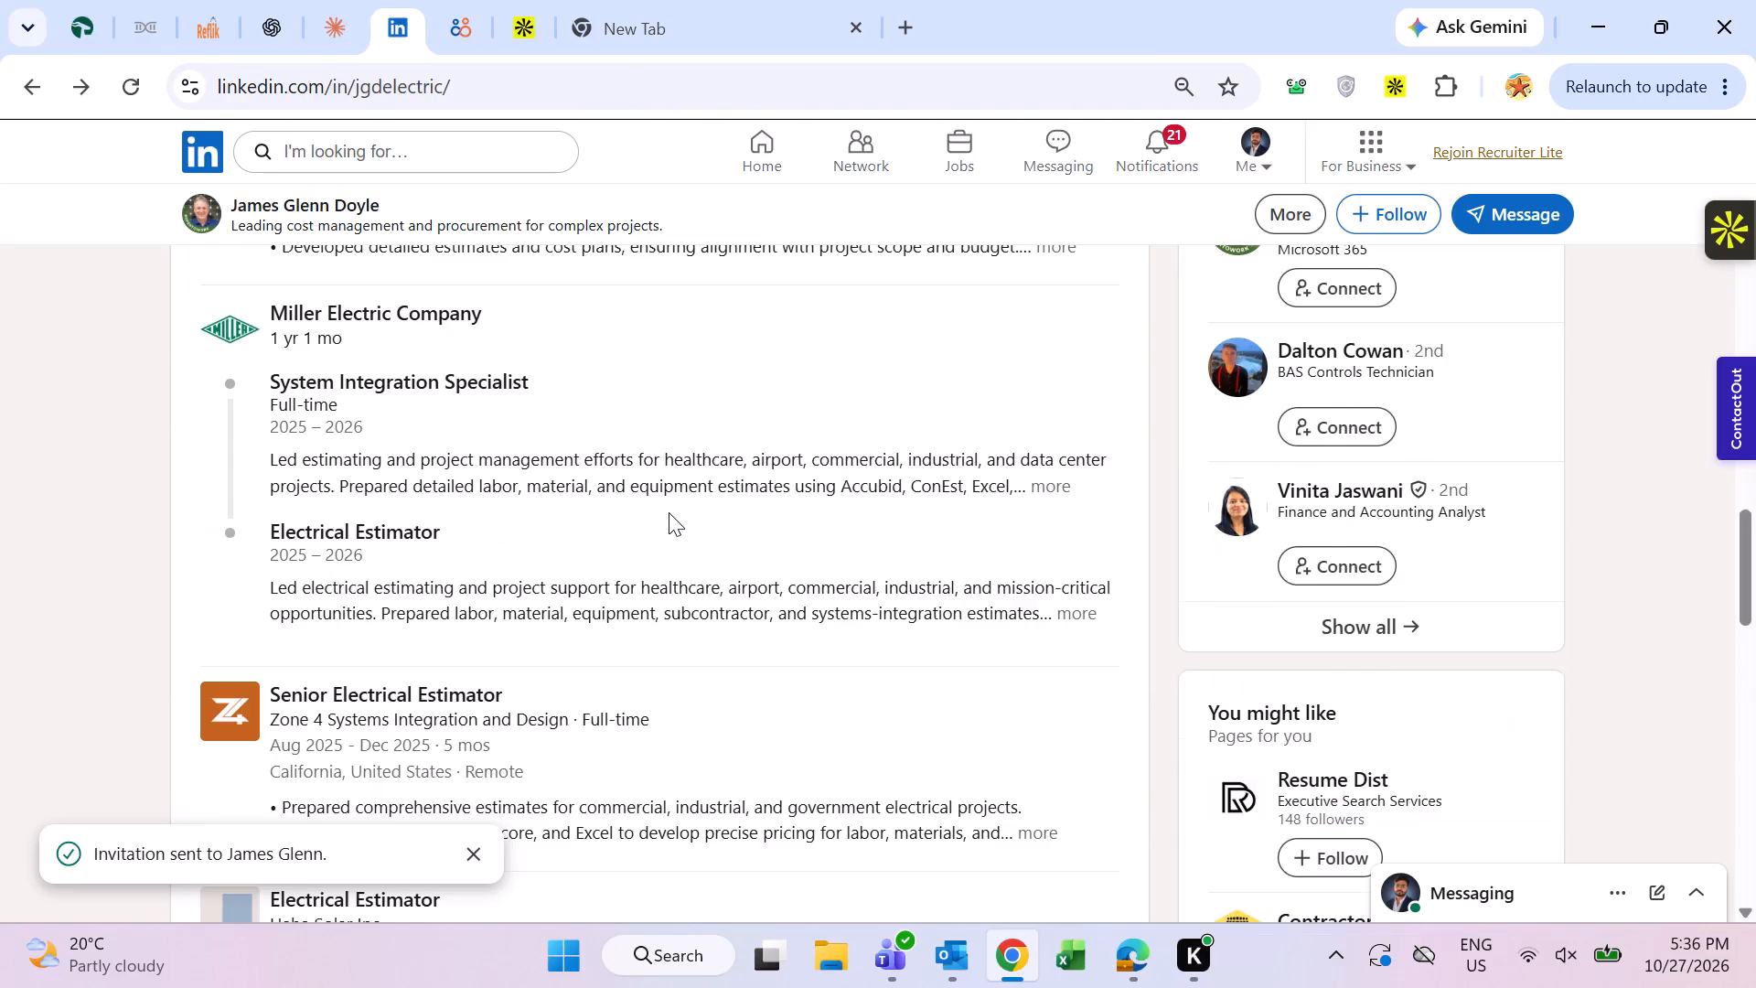
scroll(669, 512, "up", 3)
scroll(892, 569, "down", 1)
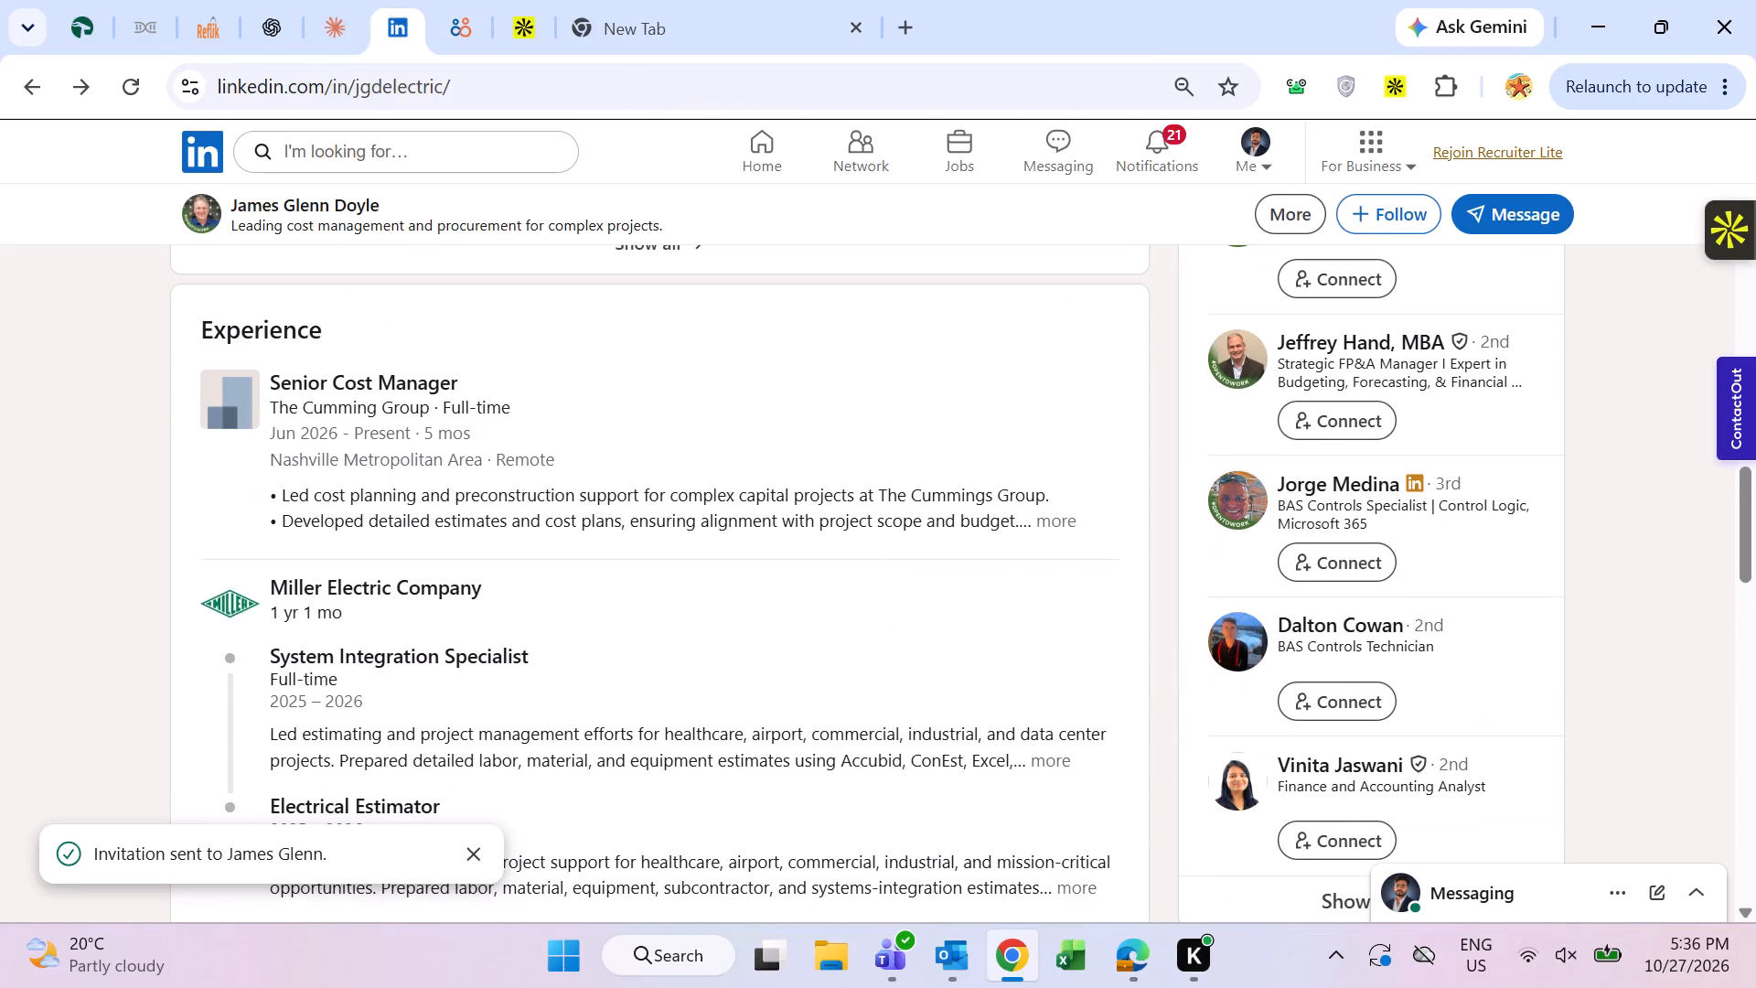
left_click(1042, 526)
double_click(782, 510)
left_click_drag(782, 510, 838, 615)
double_click(858, 593)
left_click_drag(858, 593, 823, 501)
left_click(823, 501)
Expand the System Integration Specialist entry under Miller Electric Company and read its full description.
scroll(829, 484, "down", 3)
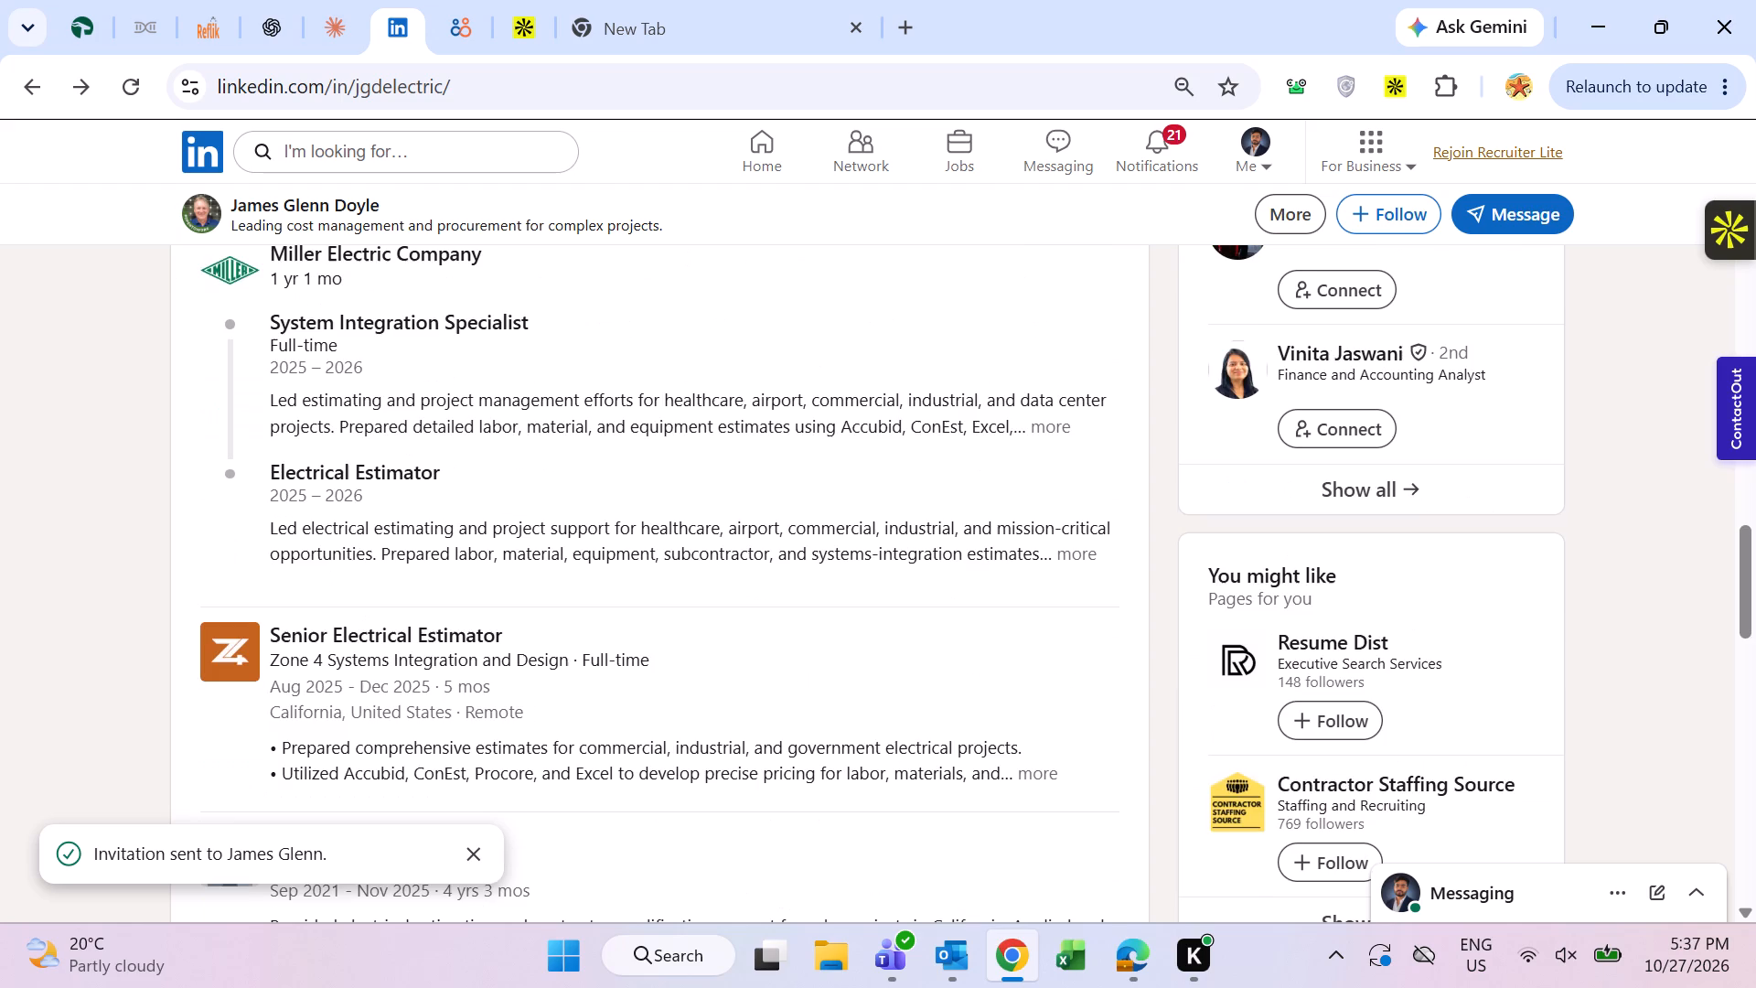
left_click(1065, 412)
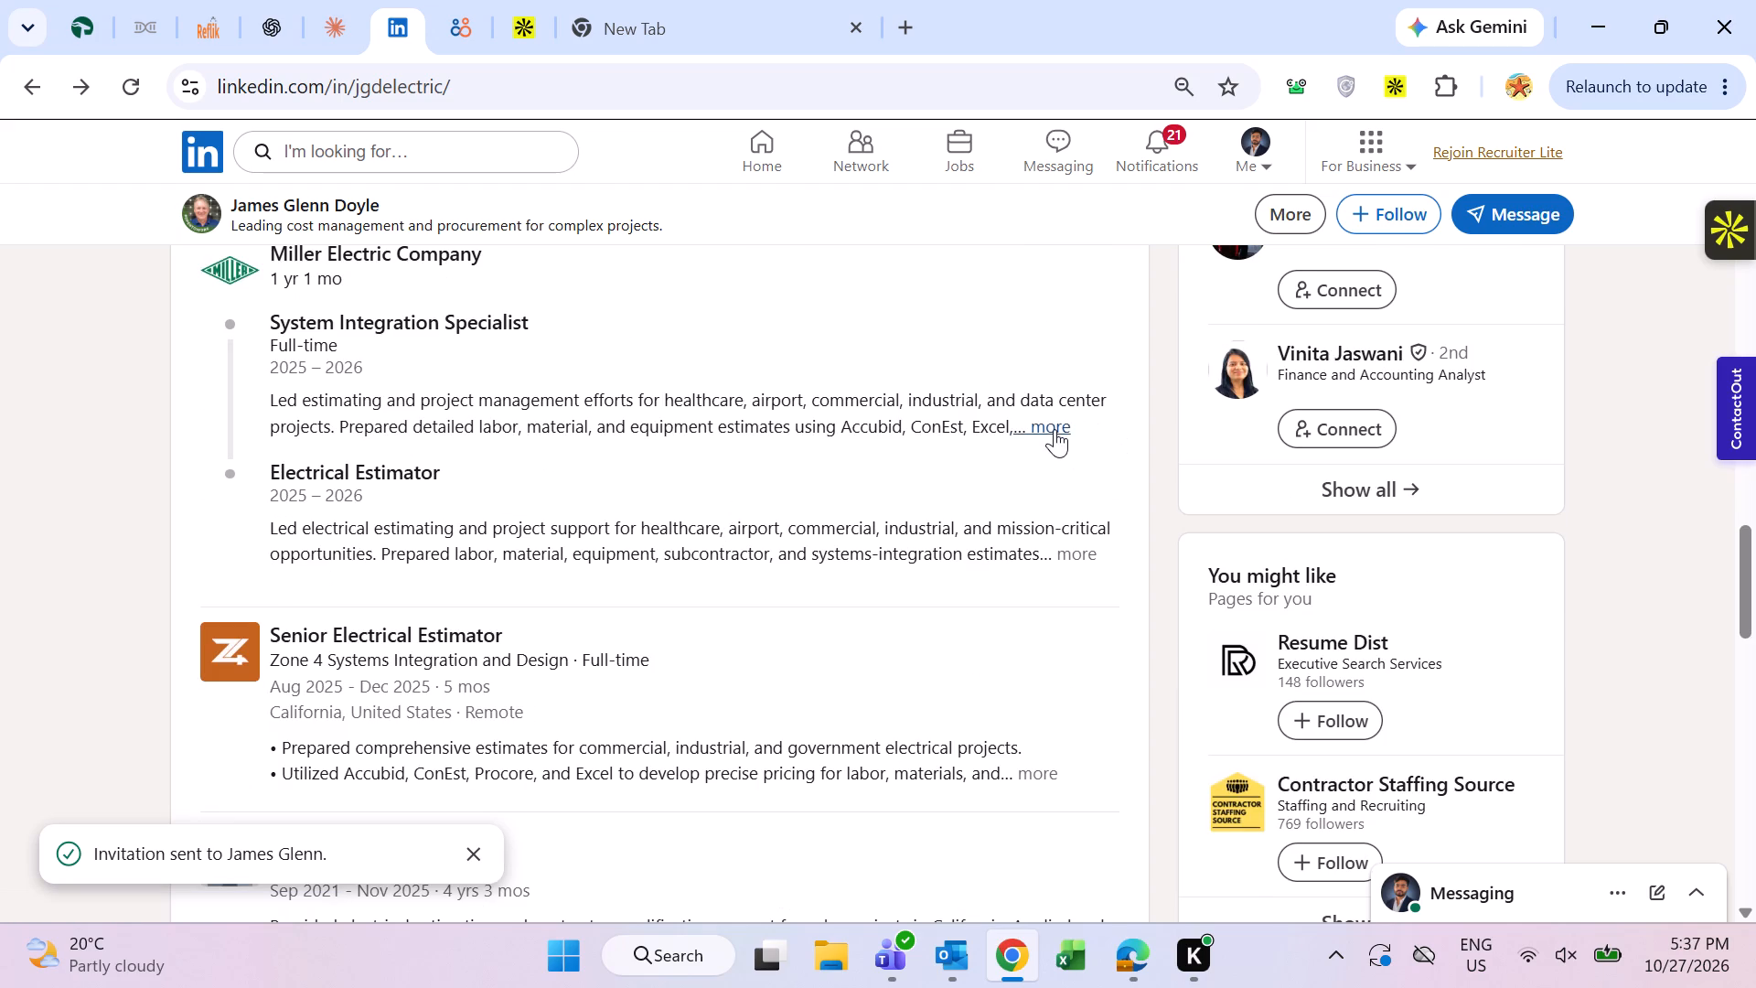
left_click(1055, 429)
double_click(666, 420)
left_click_drag(666, 420, 710, 483)
left_click(726, 489)
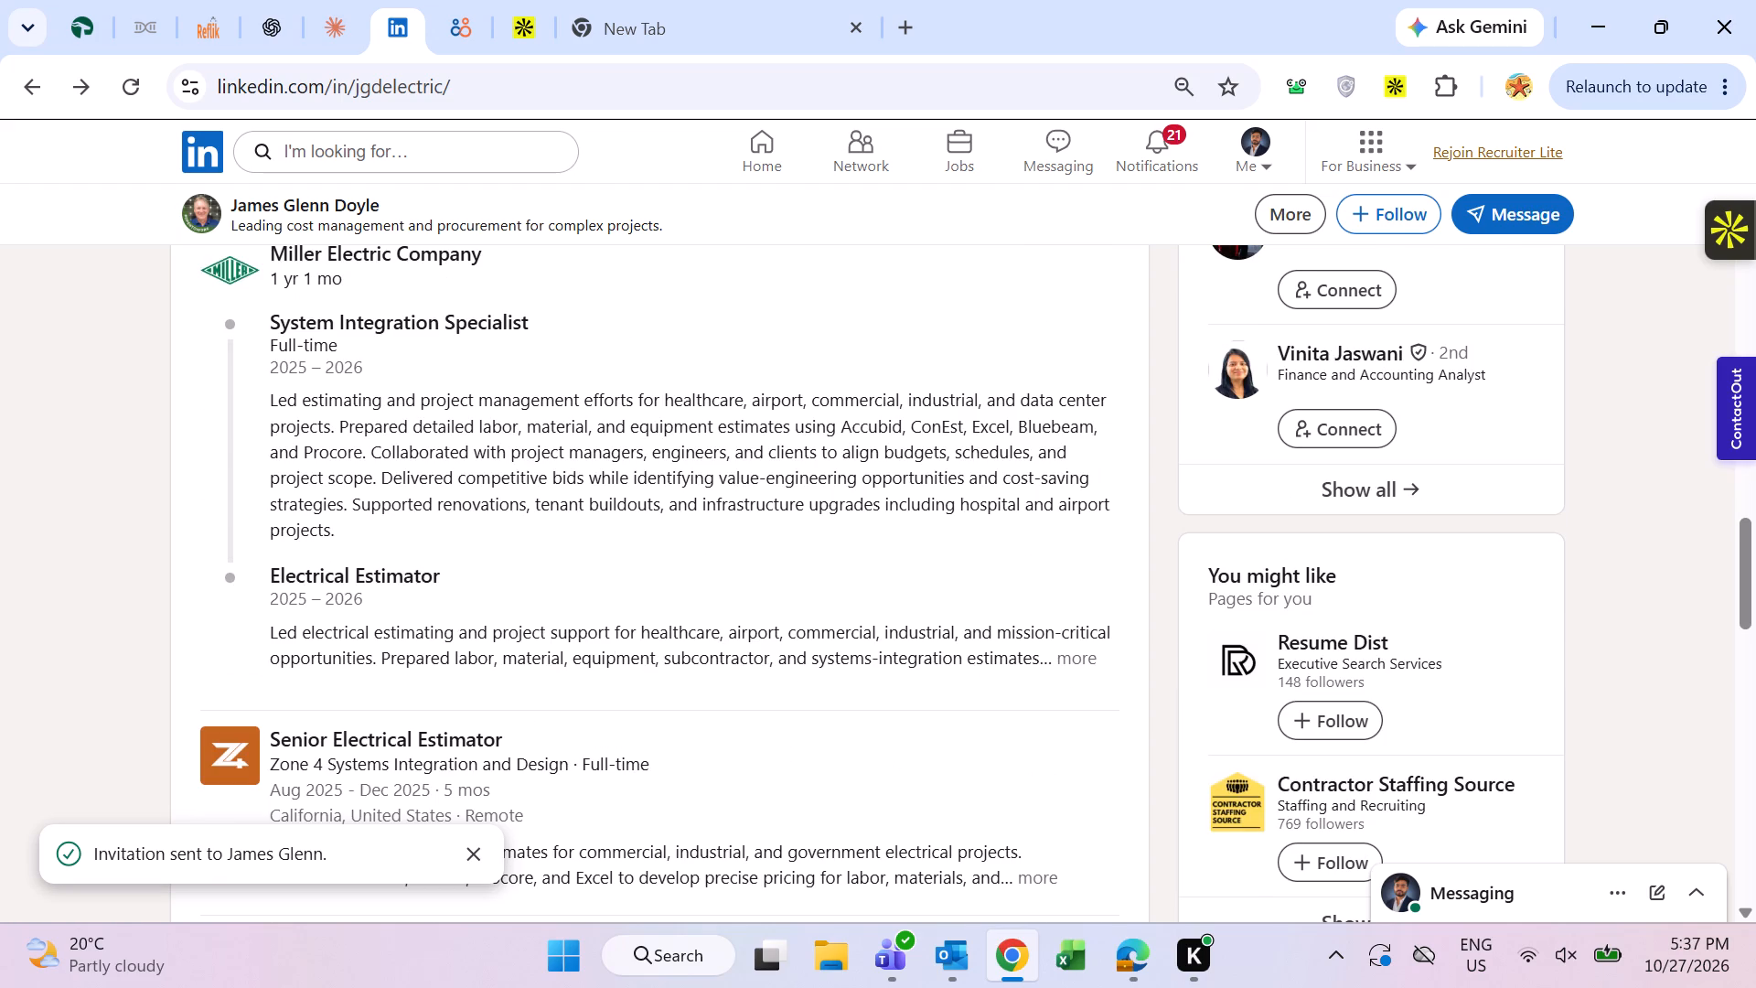
Dismiss the invitation notice, then view the applicant's LinkedIn contact info and close it.
scroll(740, 518, "up", 1)
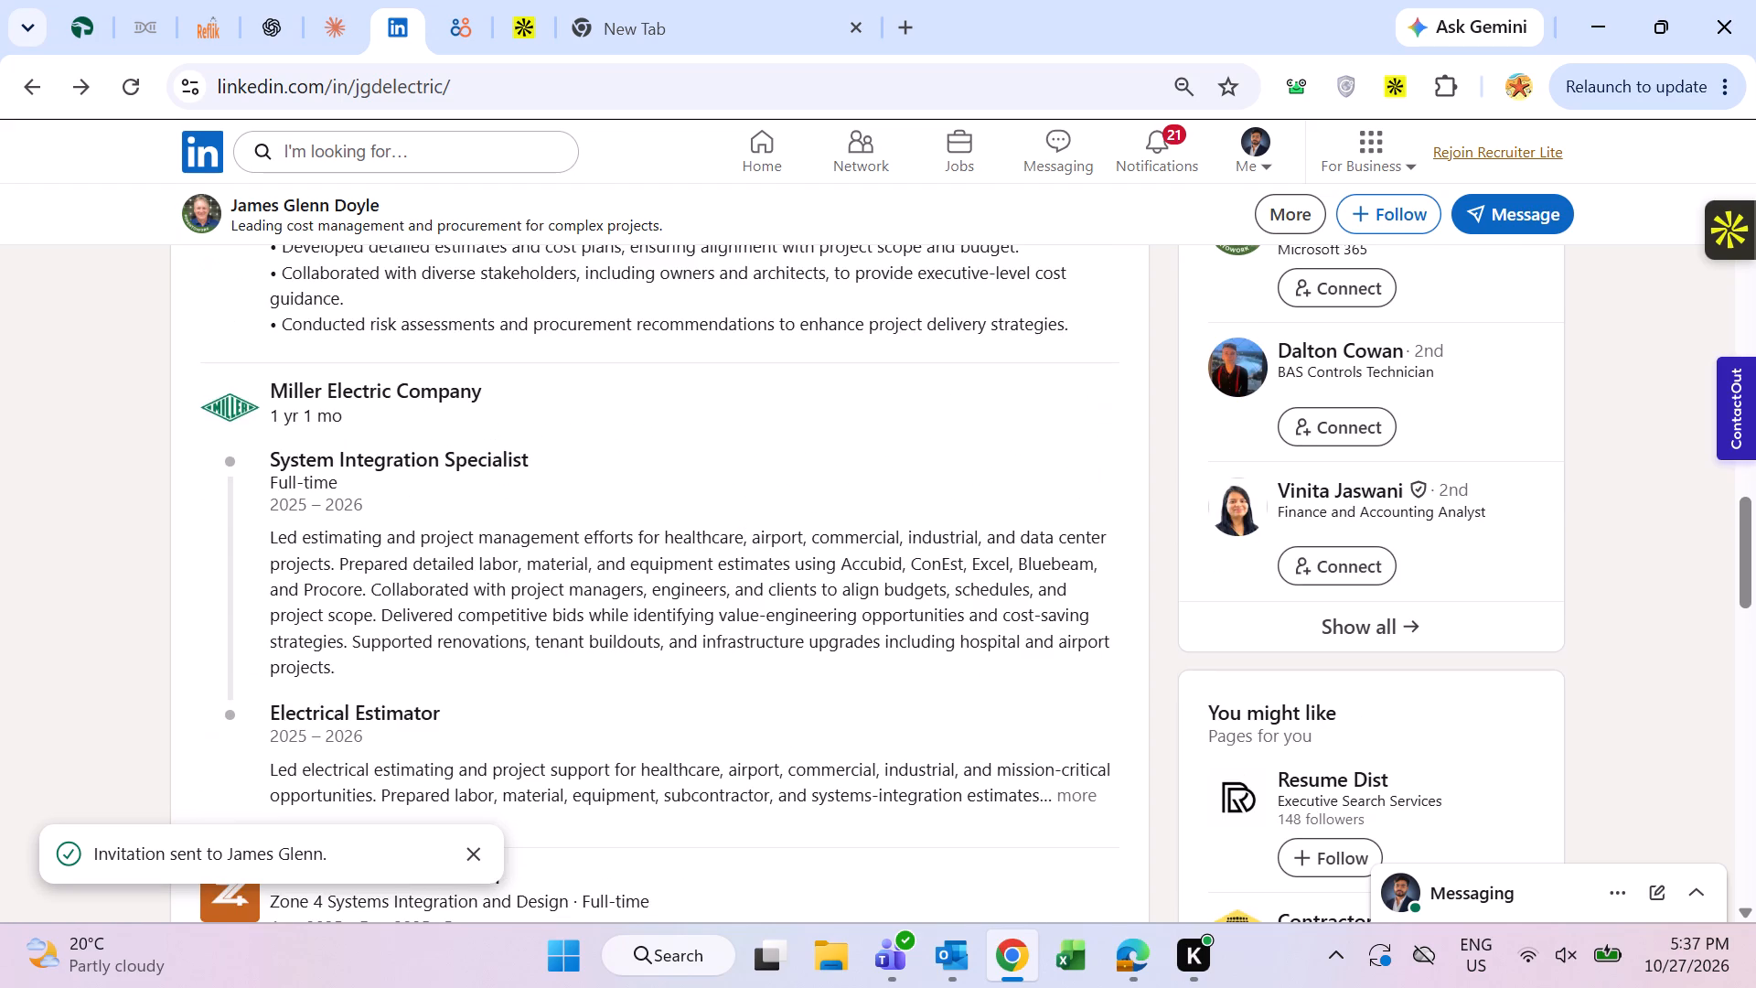
scroll(692, 550, "up", 20)
scroll(692, 550, "up", 1)
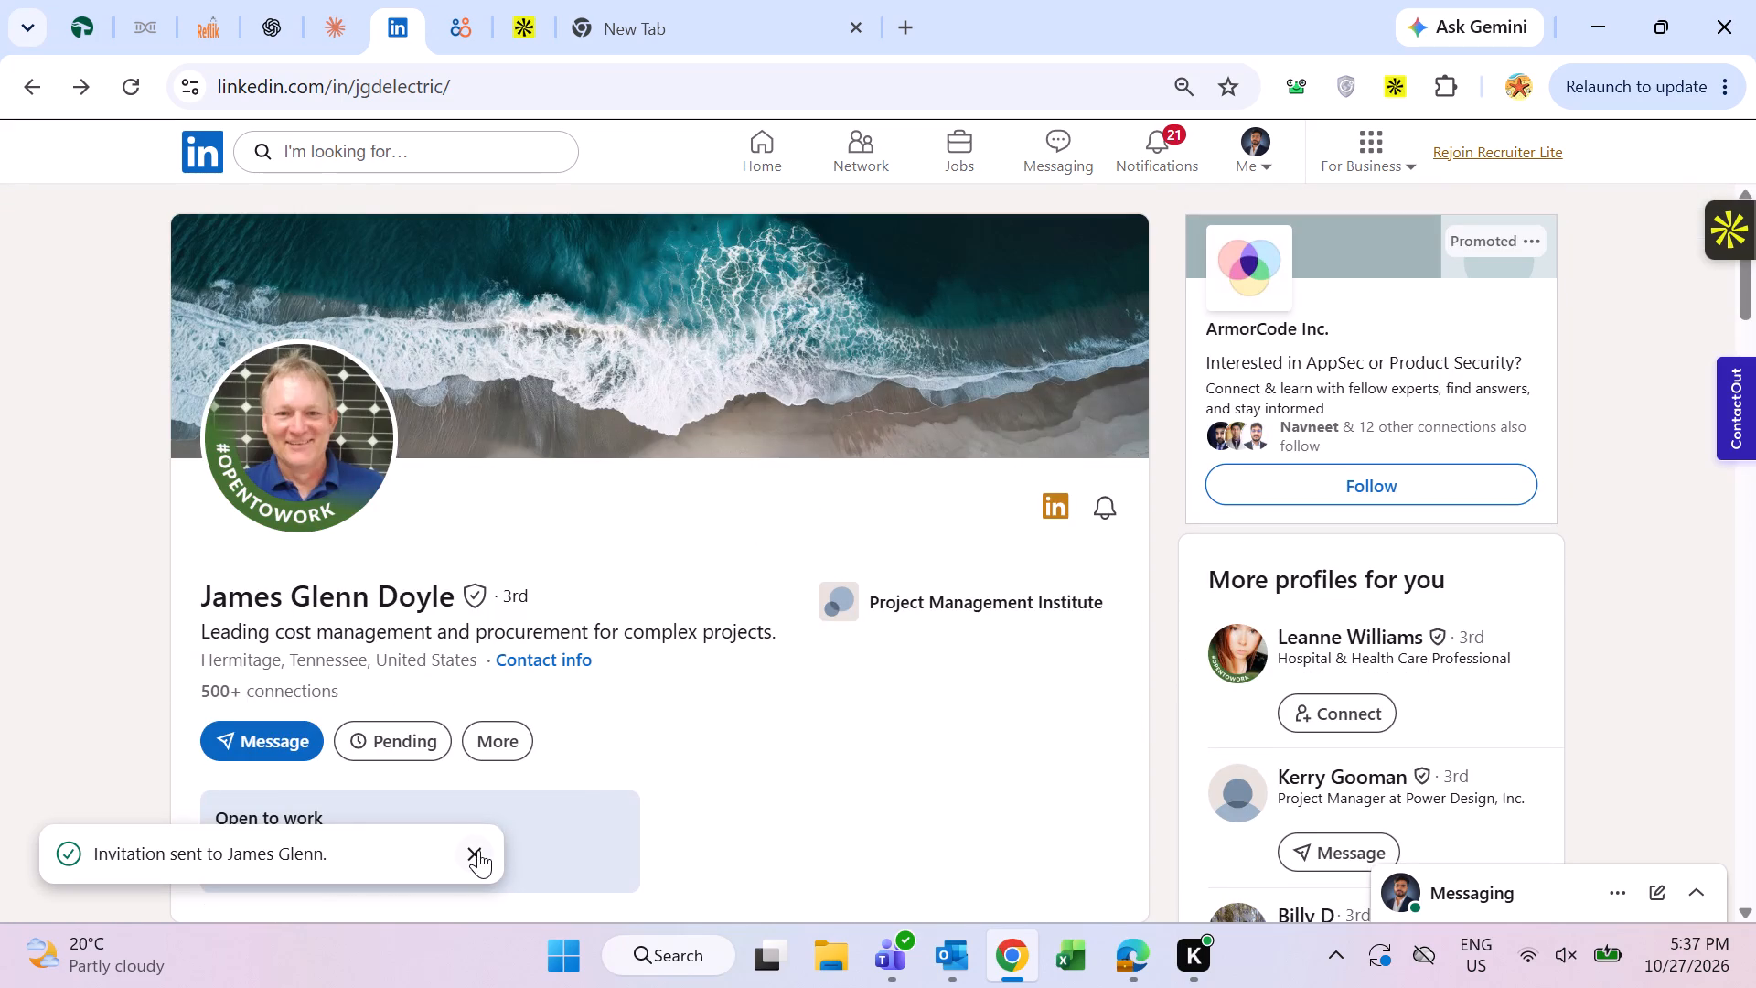
left_click(478, 850)
scroll(677, 630, "up", 3)
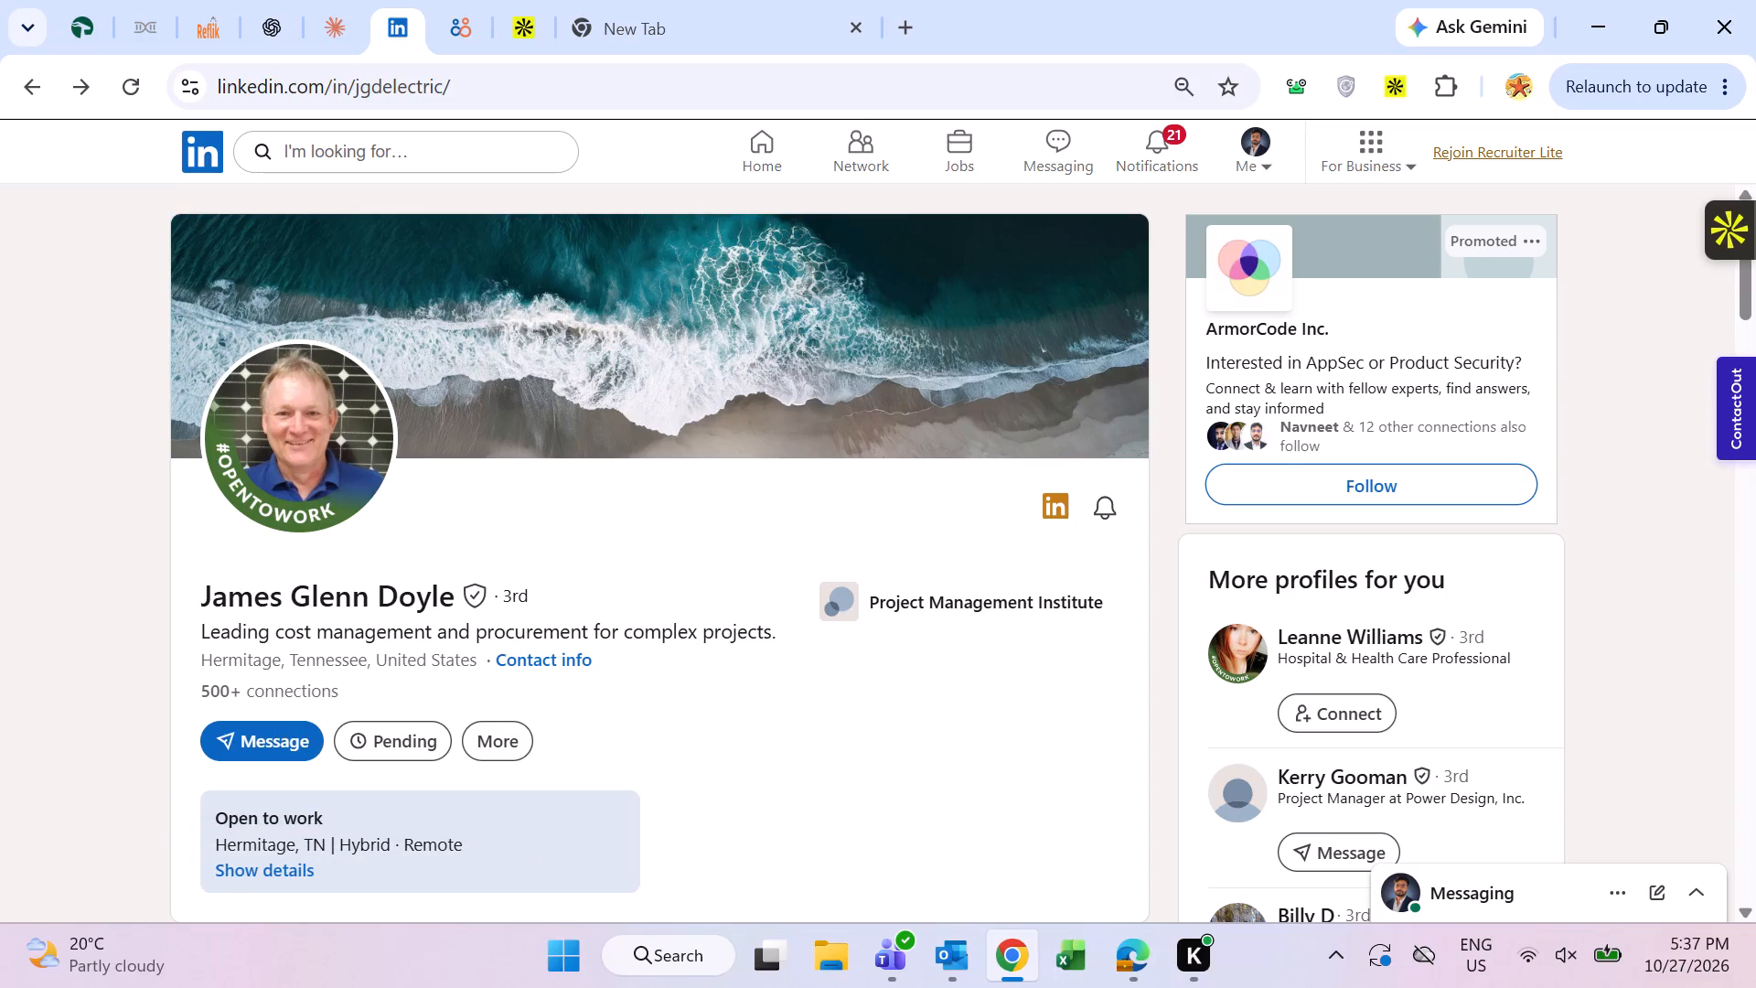
left_click(539, 663)
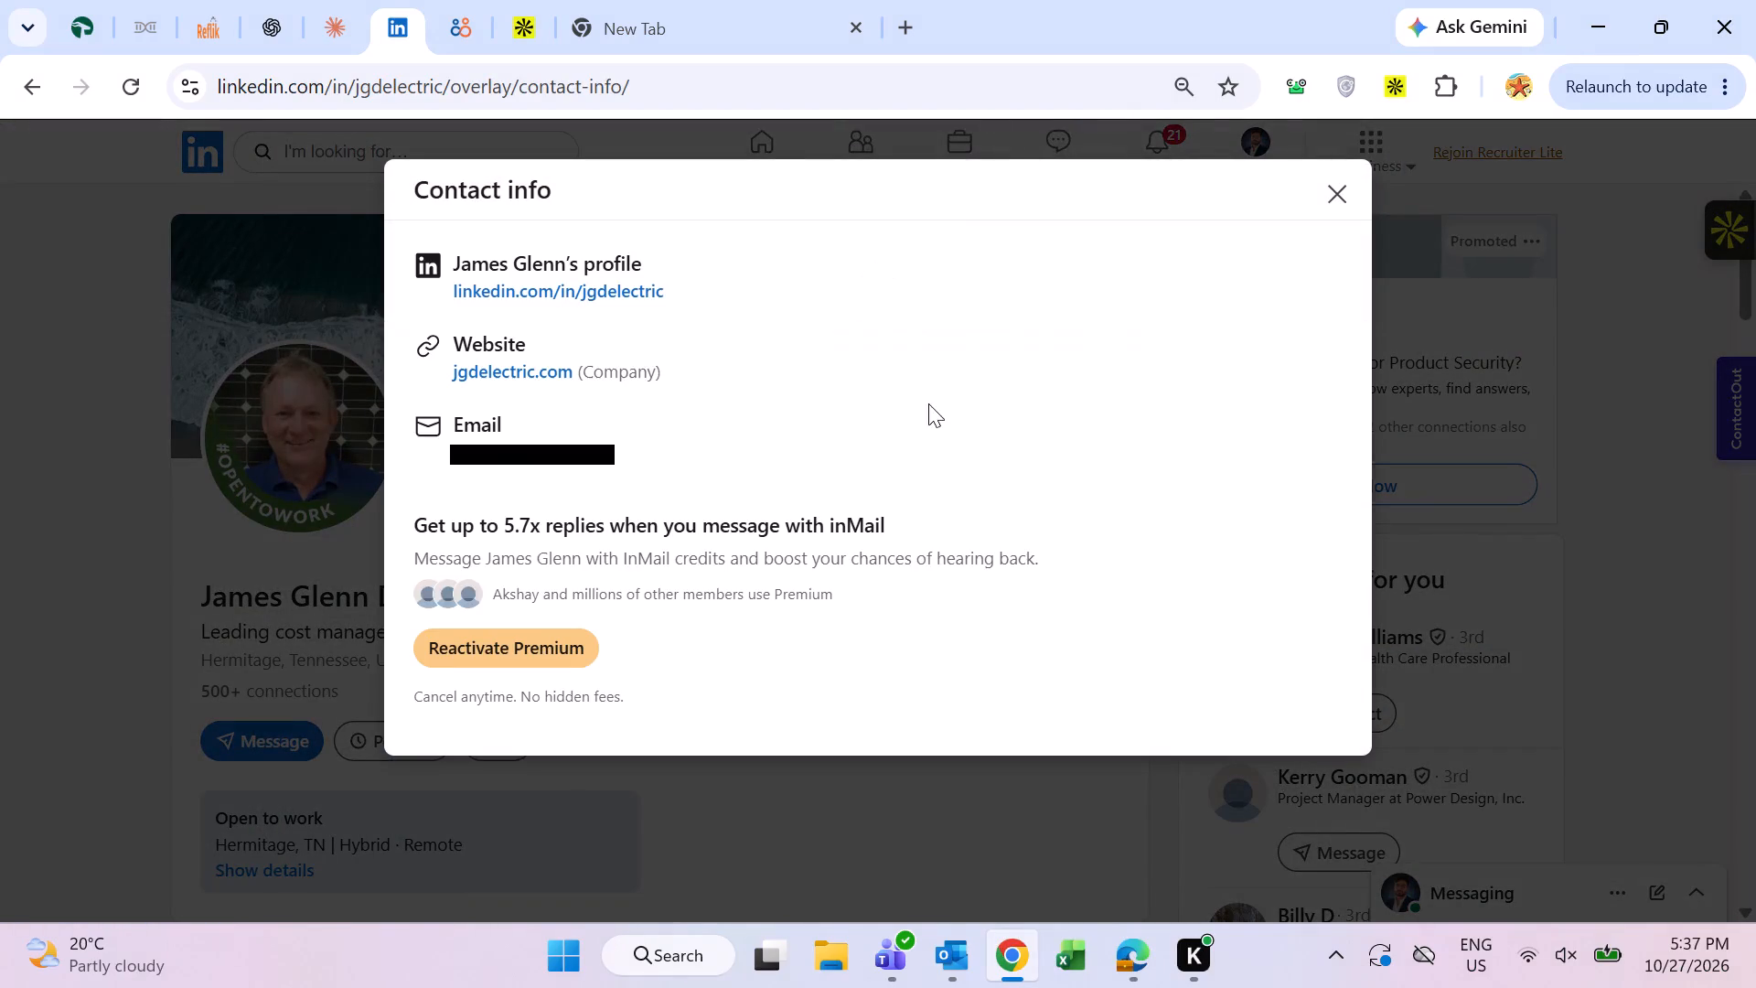
scroll(909, 351, "down", 3)
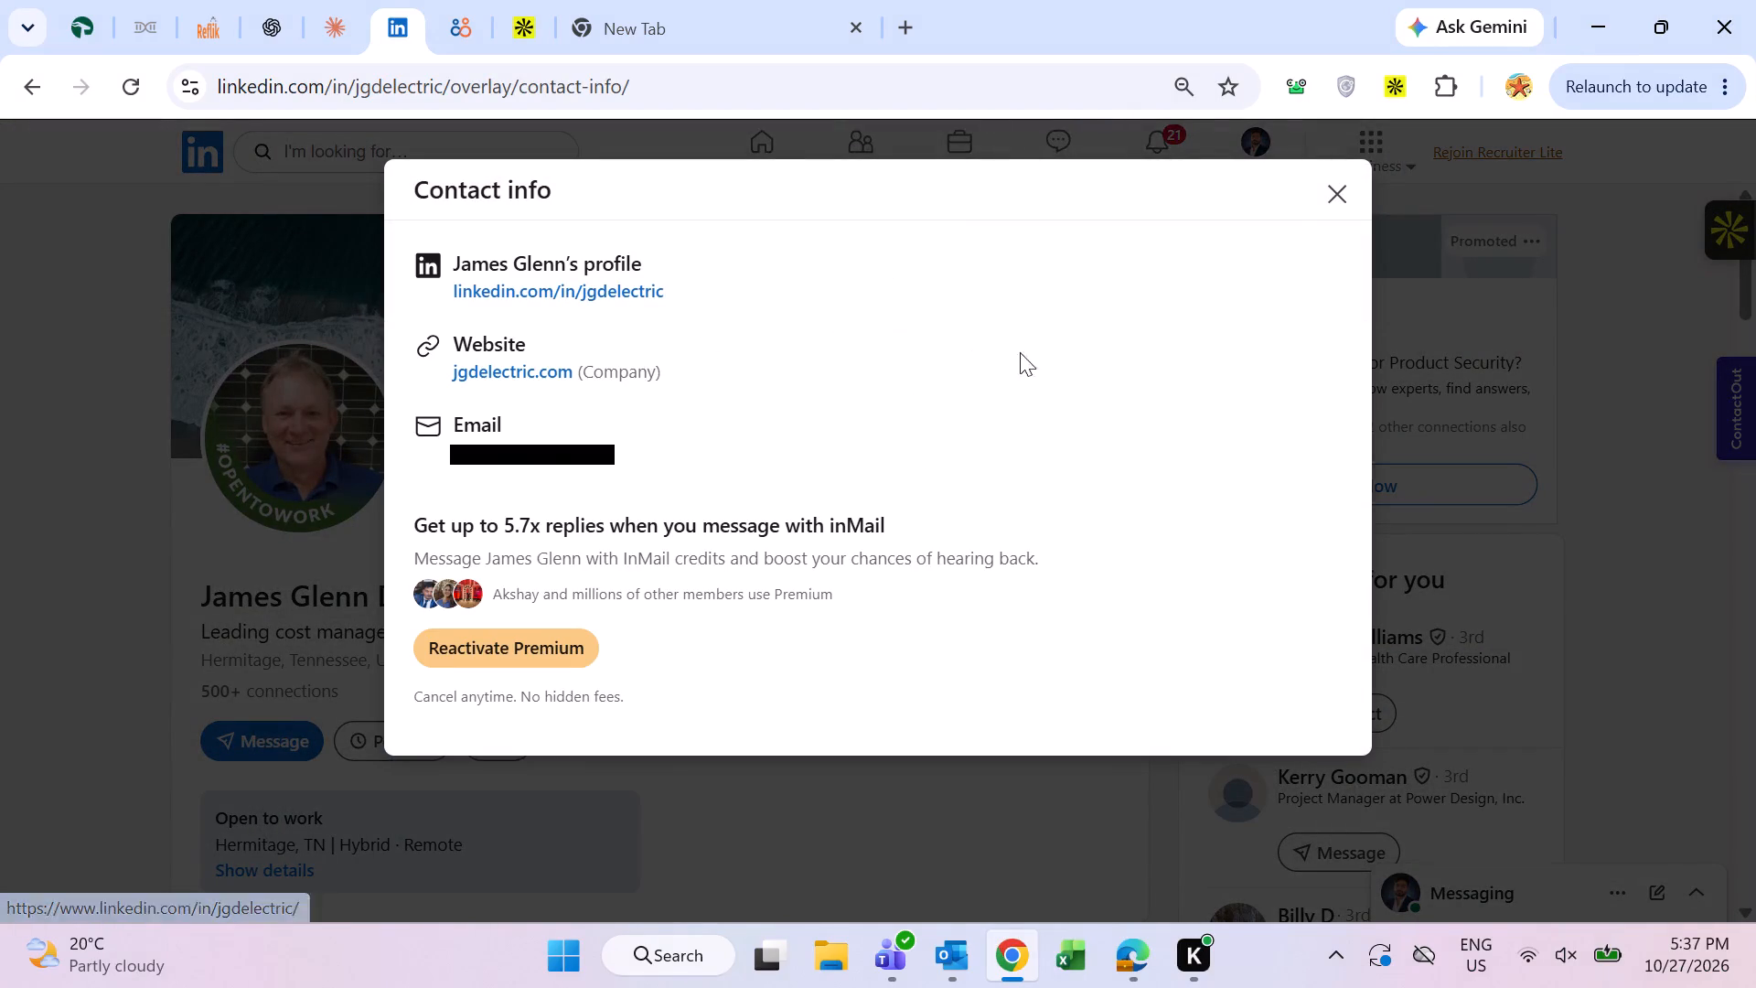
left_click(1333, 195)
left_click_drag(845, 522, 907, 655)
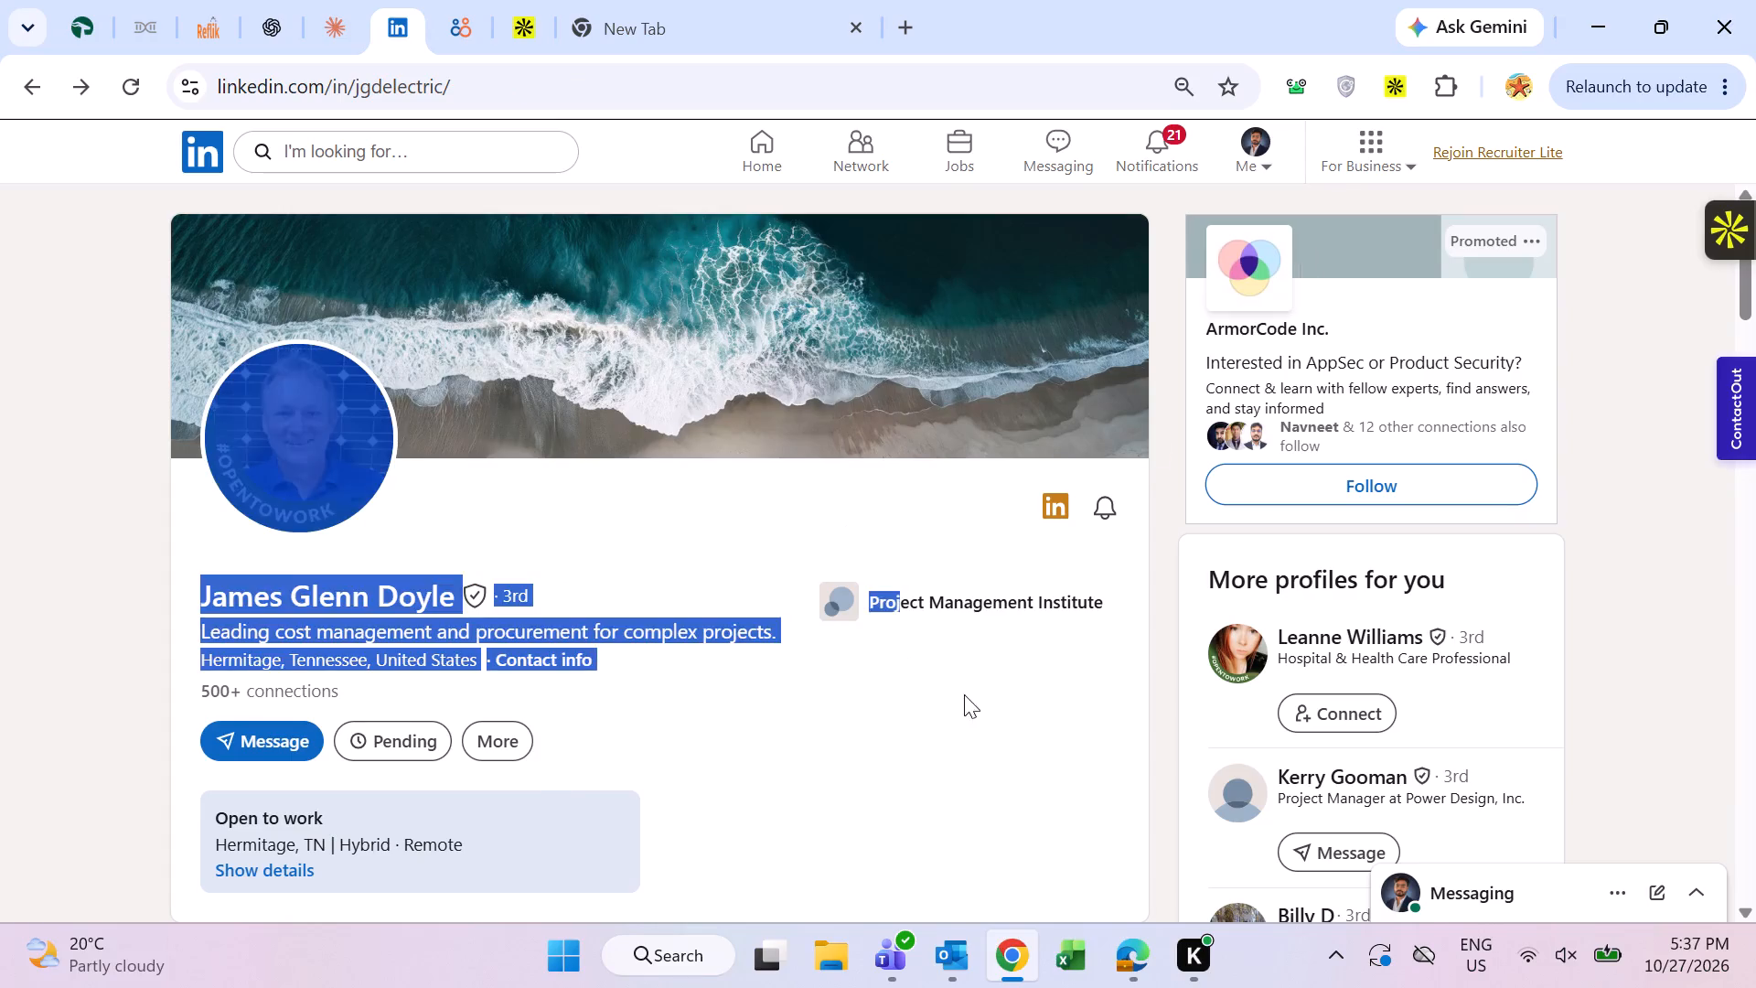
left_click(964, 694)
Switch back to the applicant's CEIPAL record and download the résumé to the Downloads folder.
left_click(435, 48)
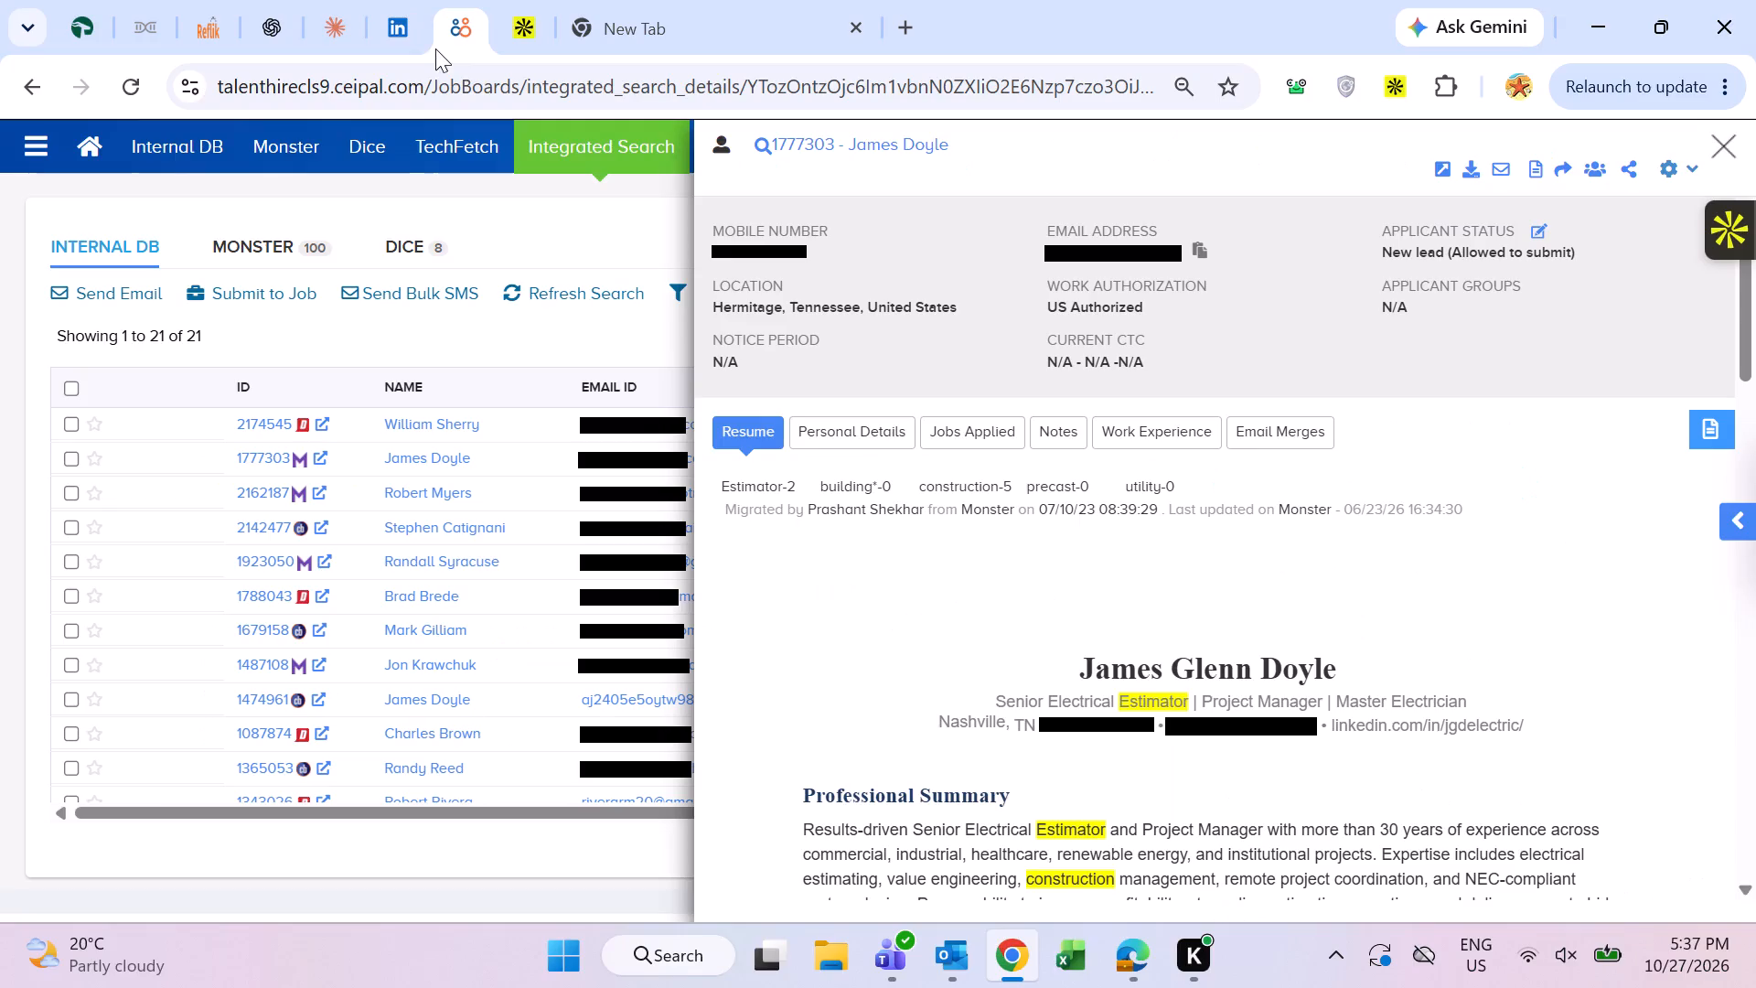
left_click(1472, 177)
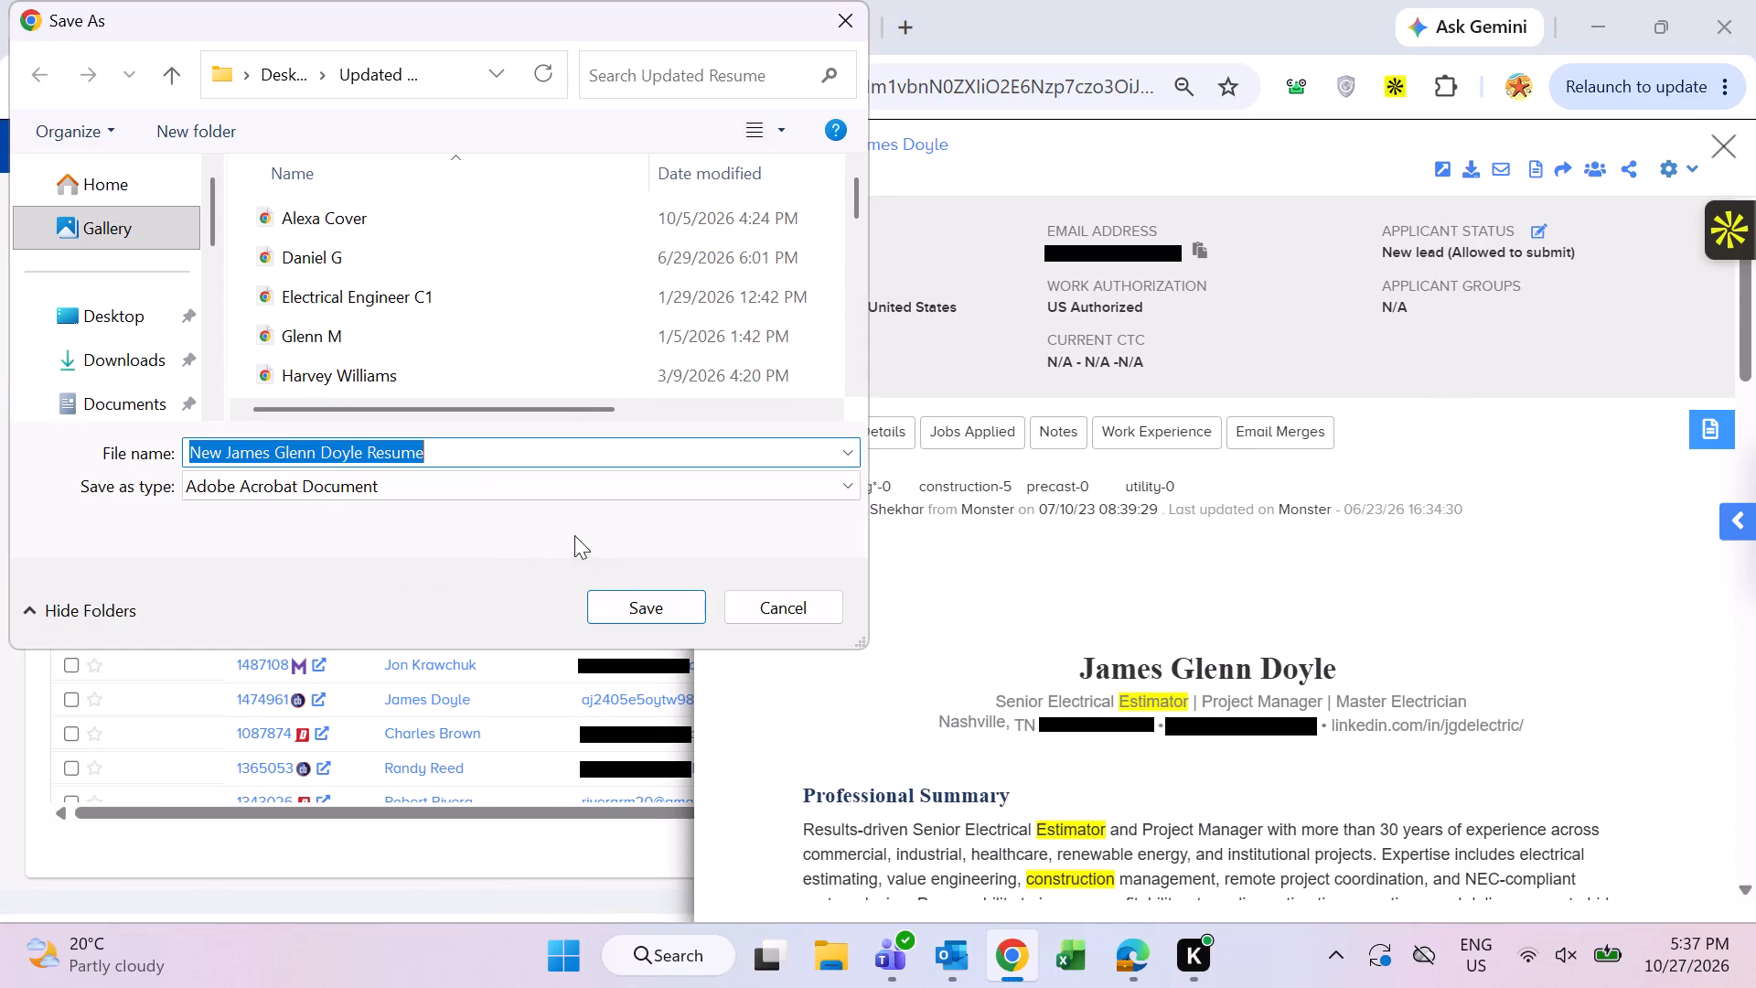
left_click(145, 350)
left_click(598, 606)
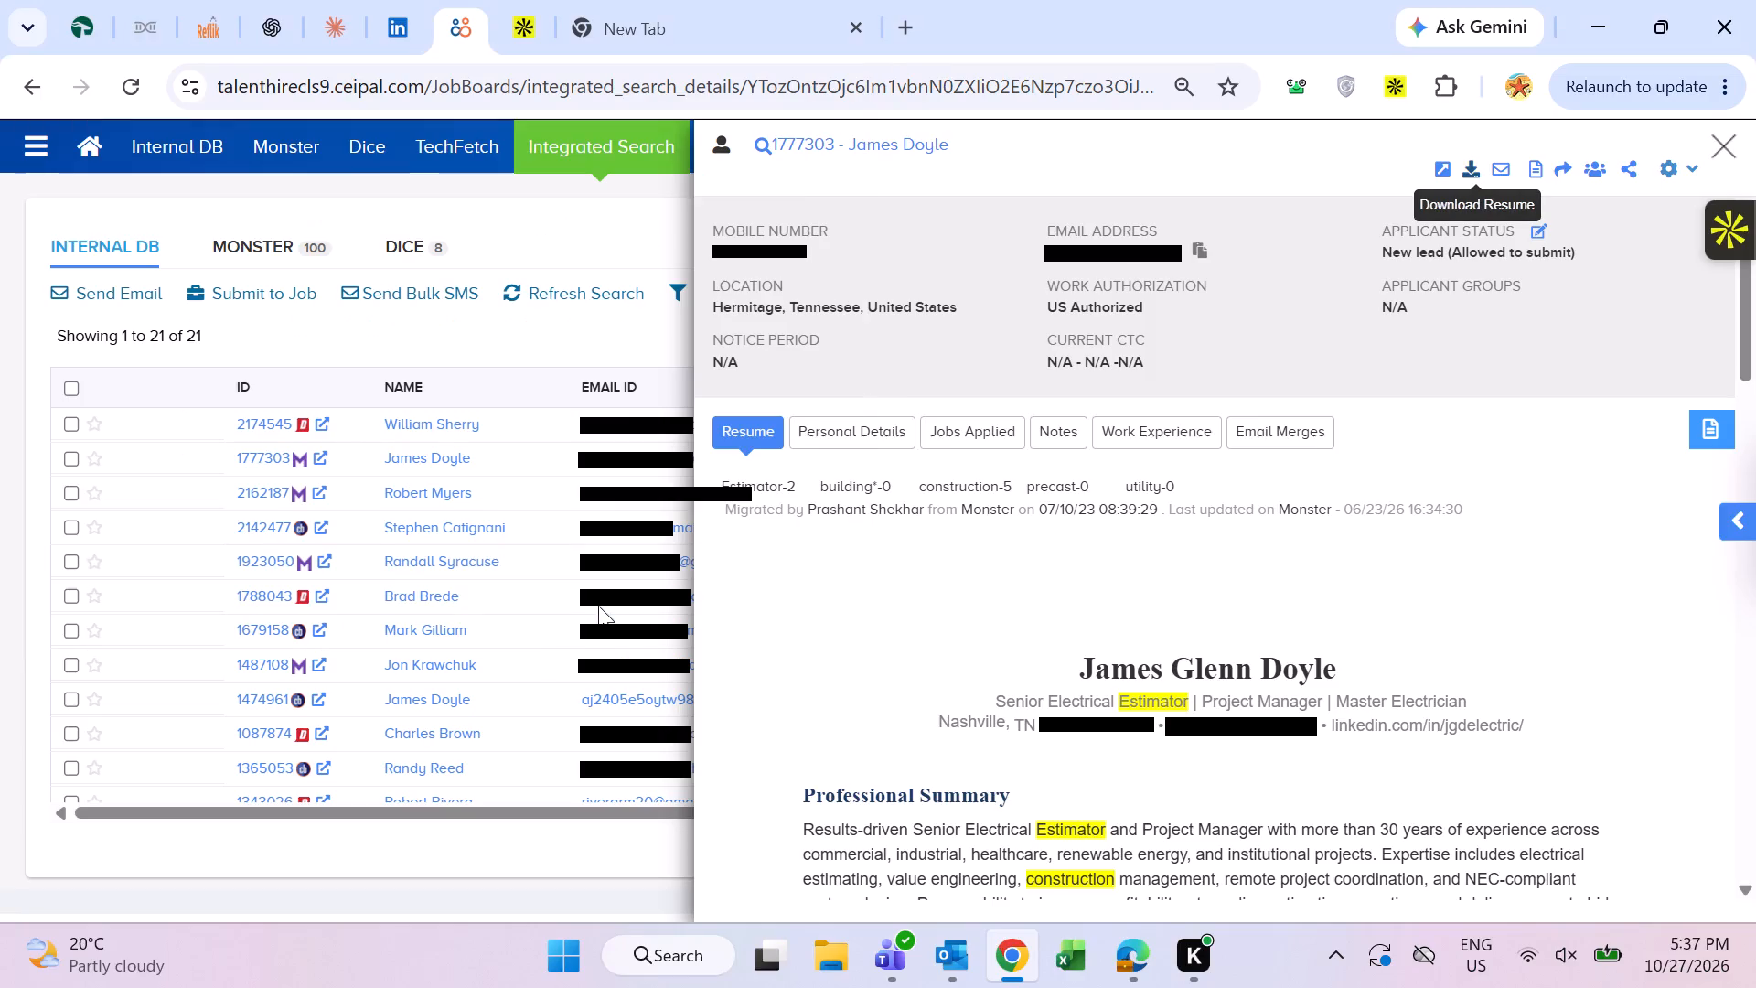
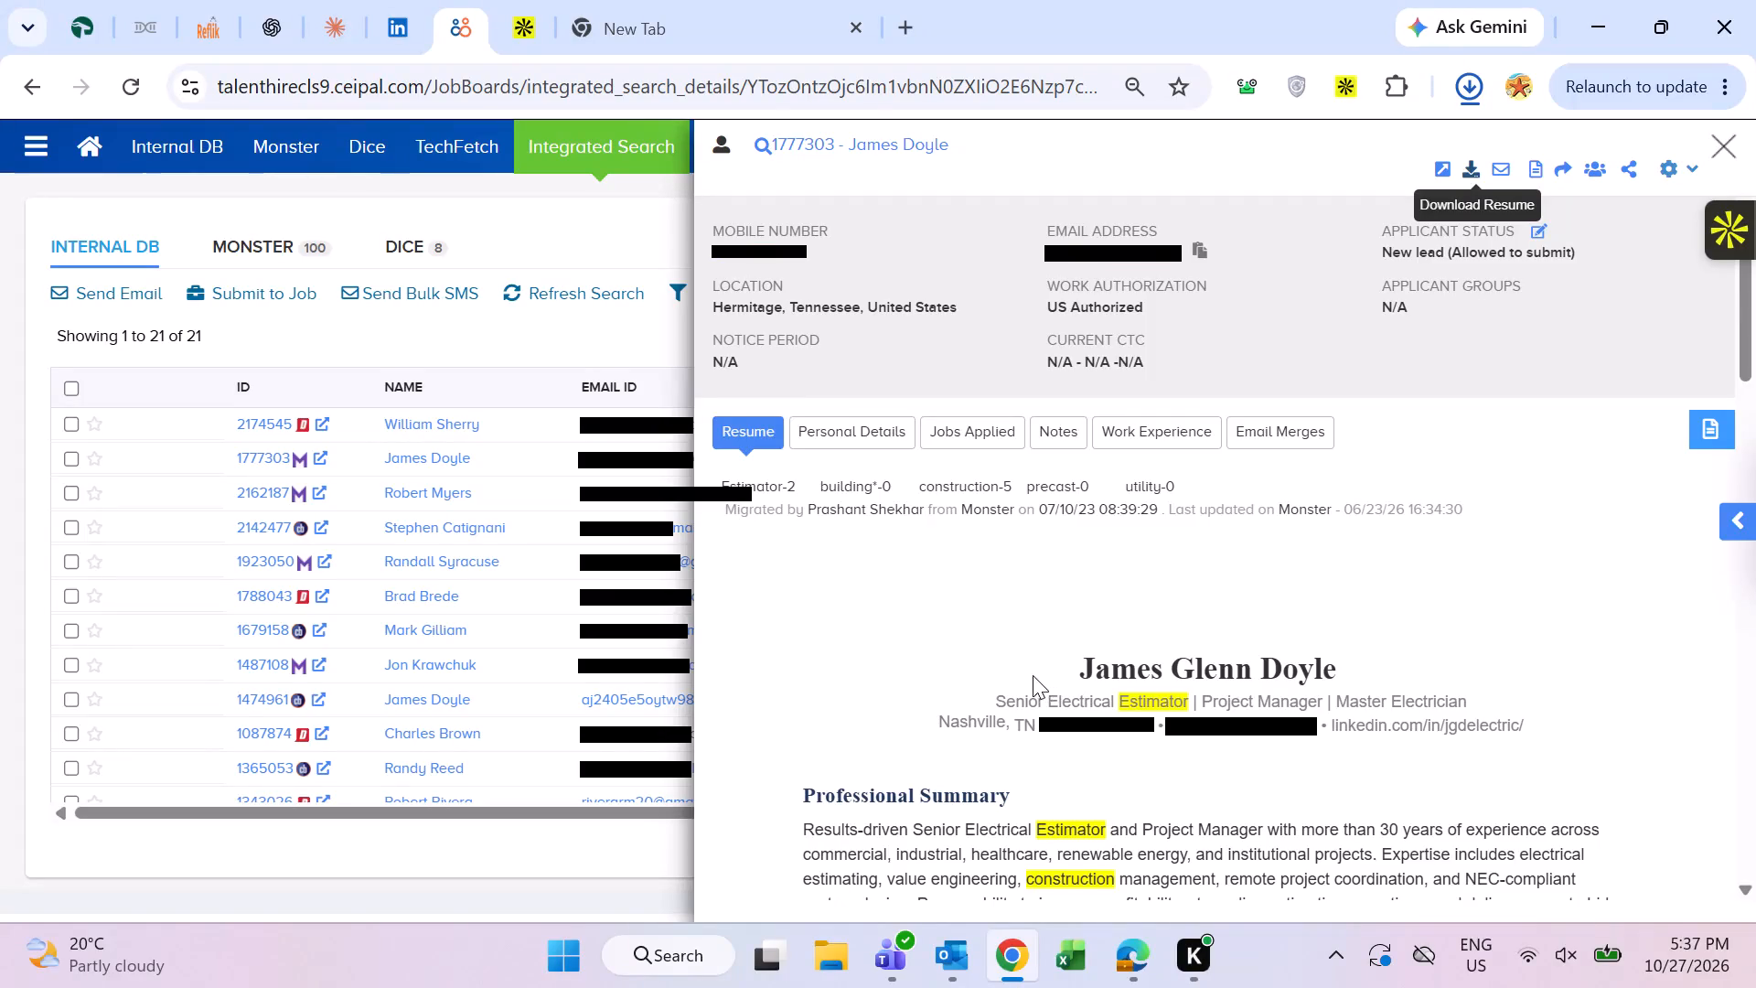
Close the open applicant record and return to the Internal DB applicant results.
triple_click(1125, 662)
left_click(1202, 645)
scroll(1202, 645, "up", 3)
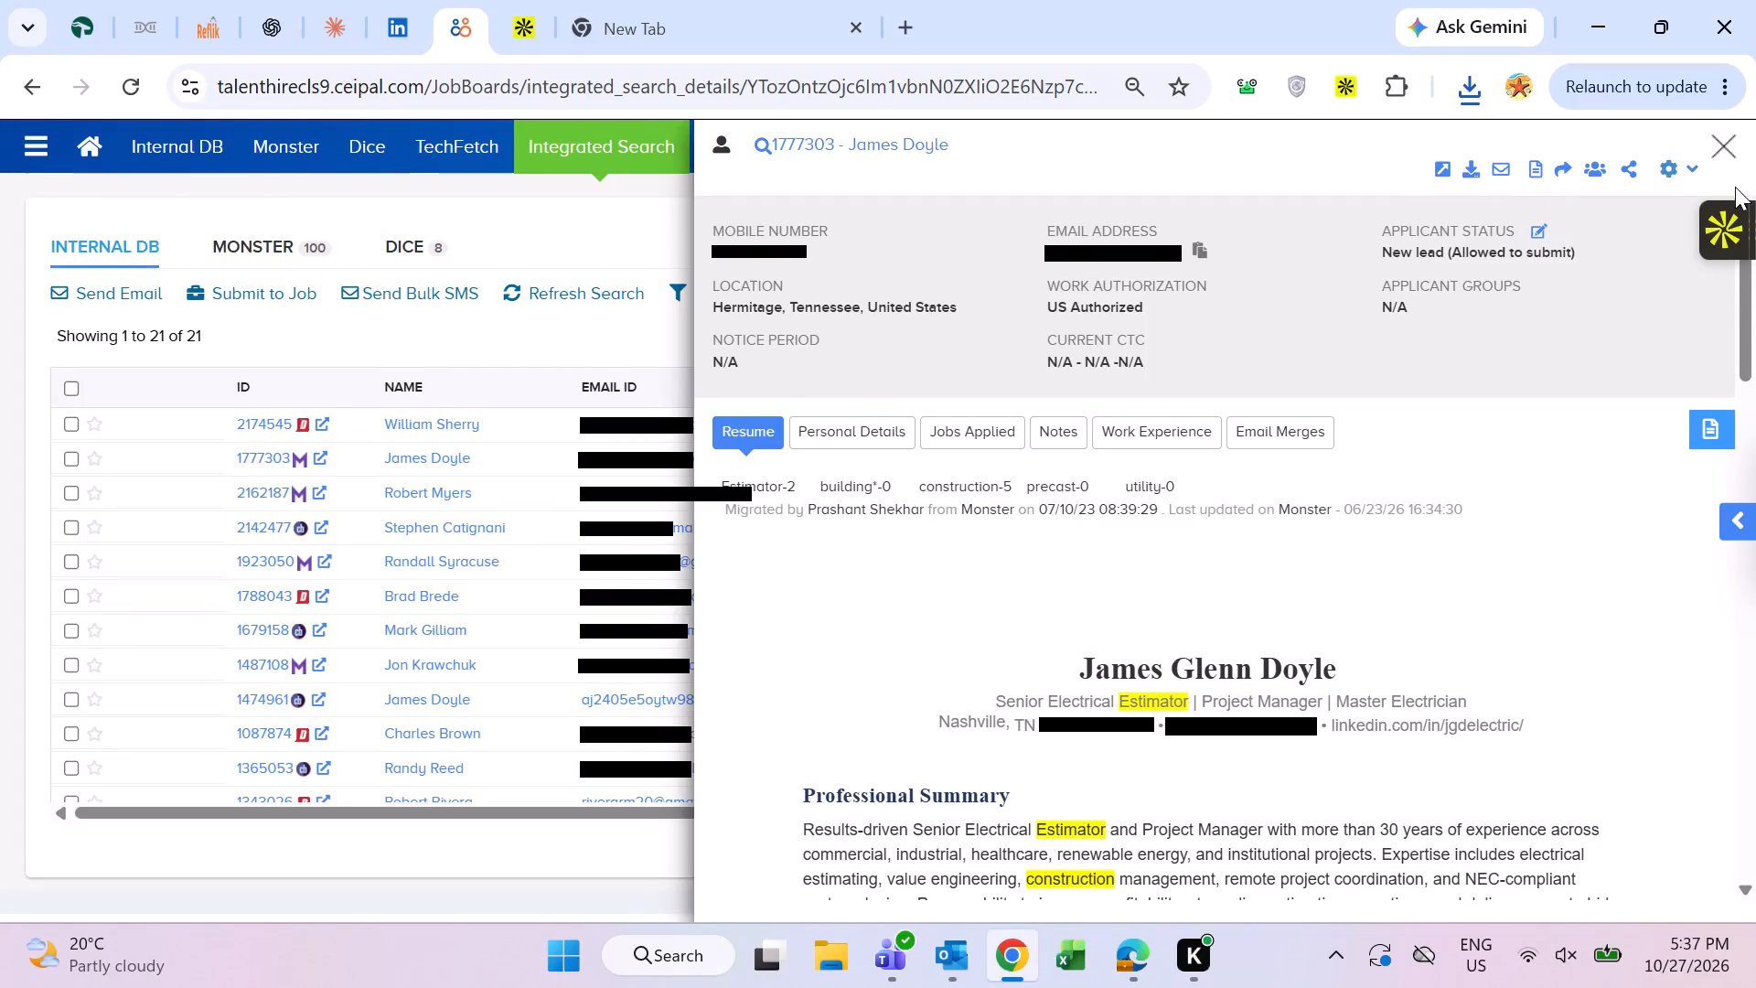
left_click(1723, 148)
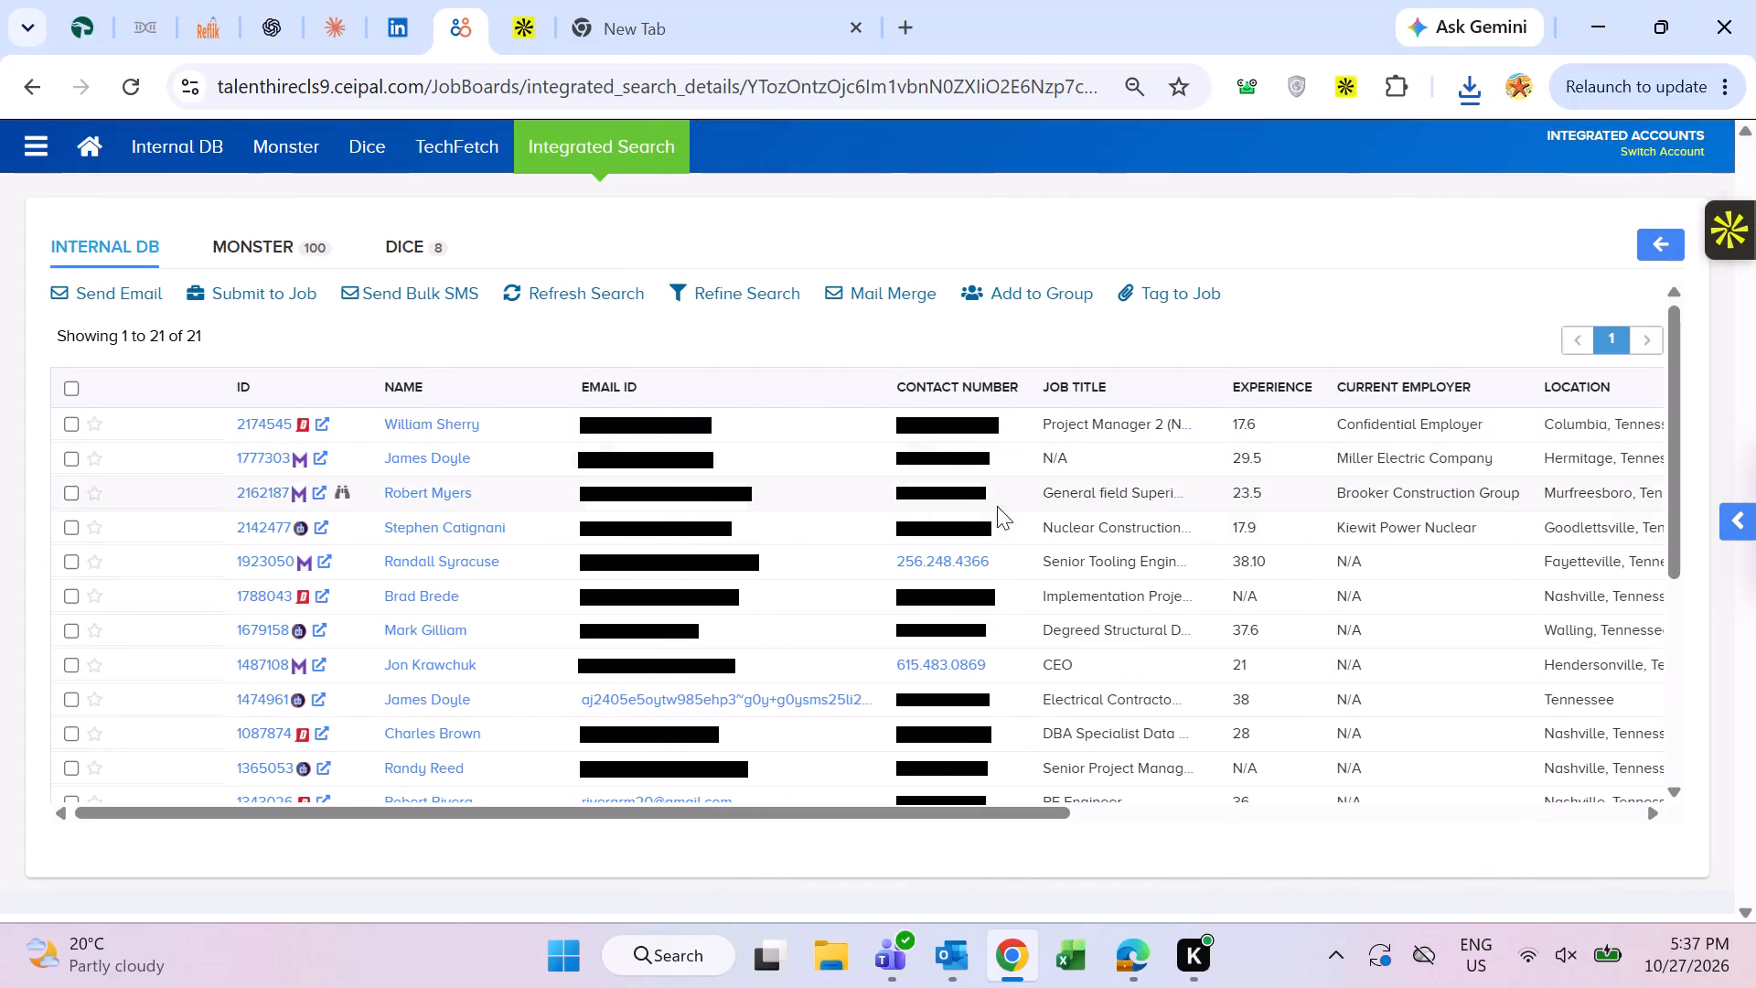
Highlight the job title and the email ID of the Brooker Construction Group applicant in the Internal DB results.
triple_click(1112, 490)
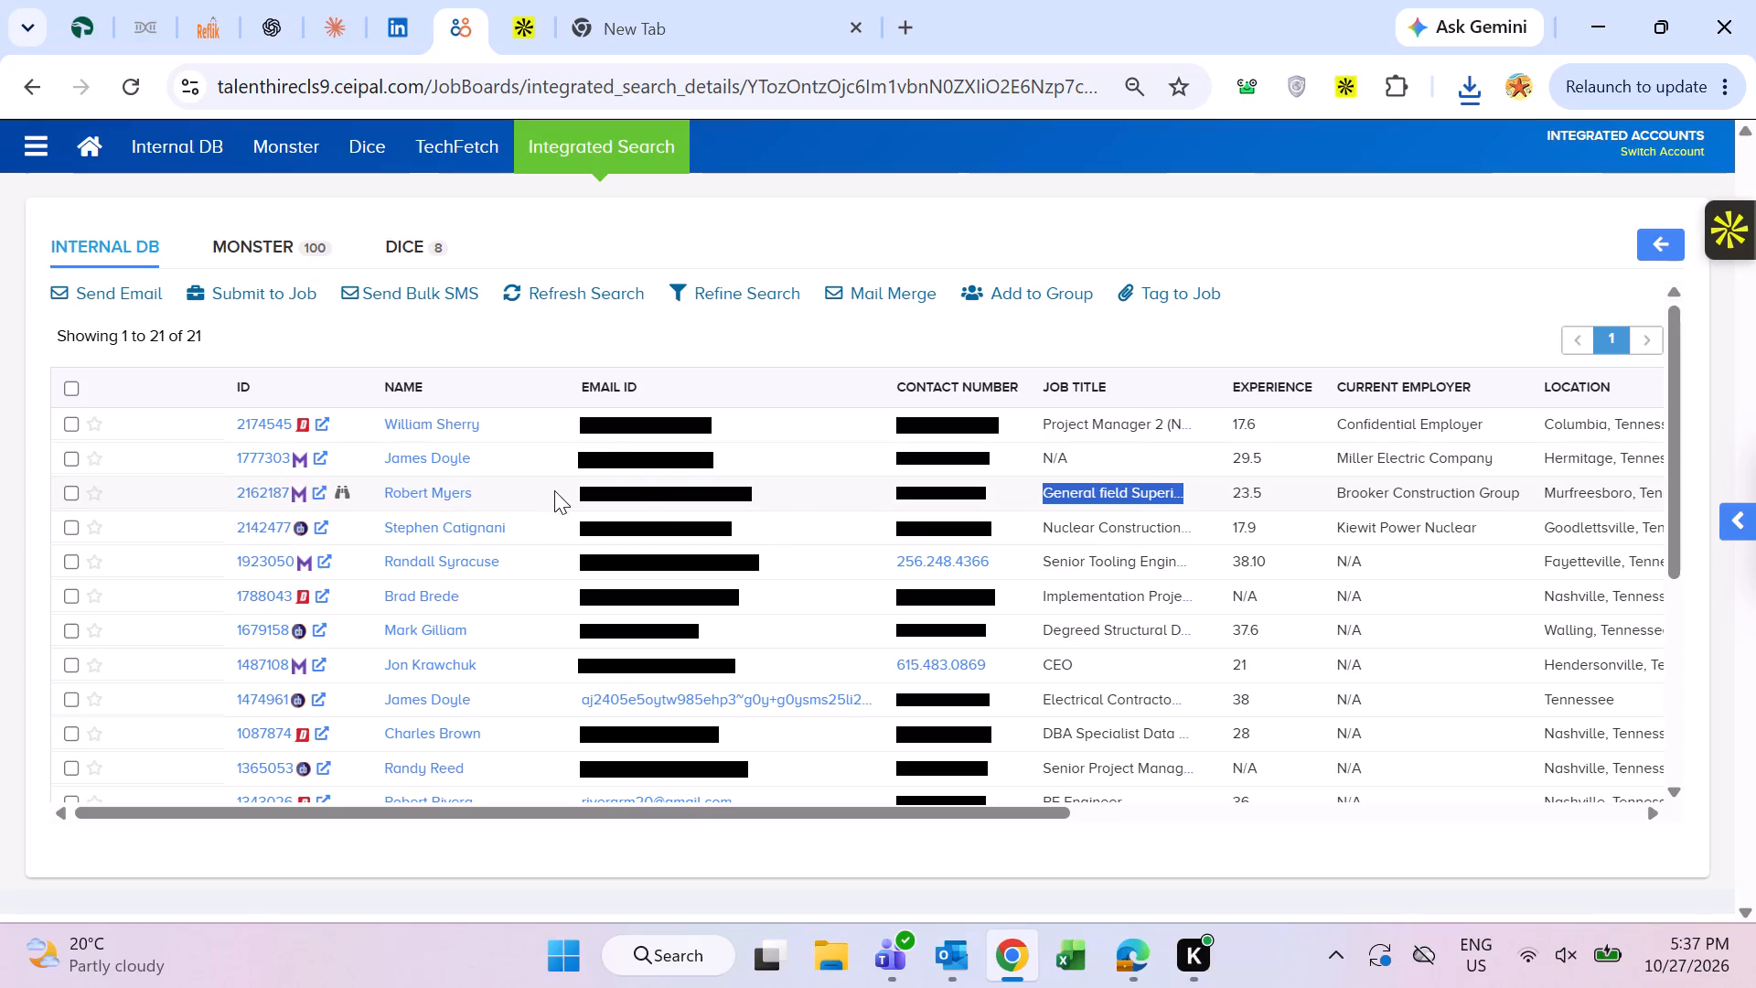
left_click_drag(554, 490, 773, 491)
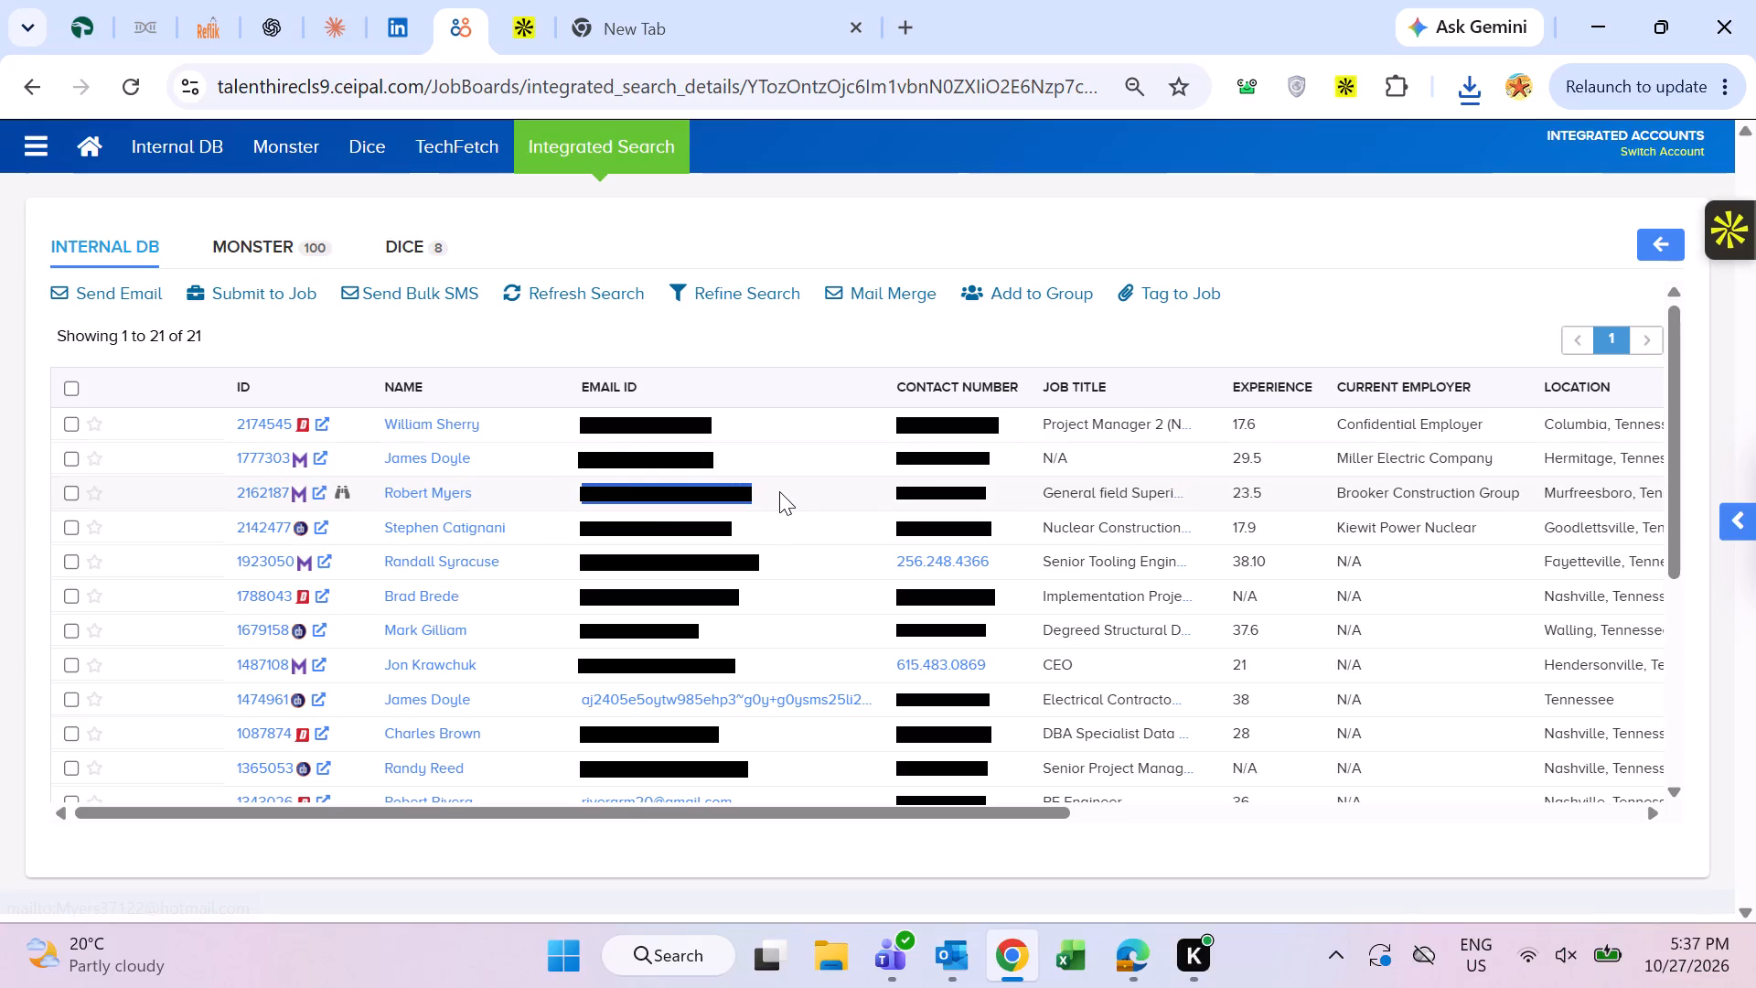
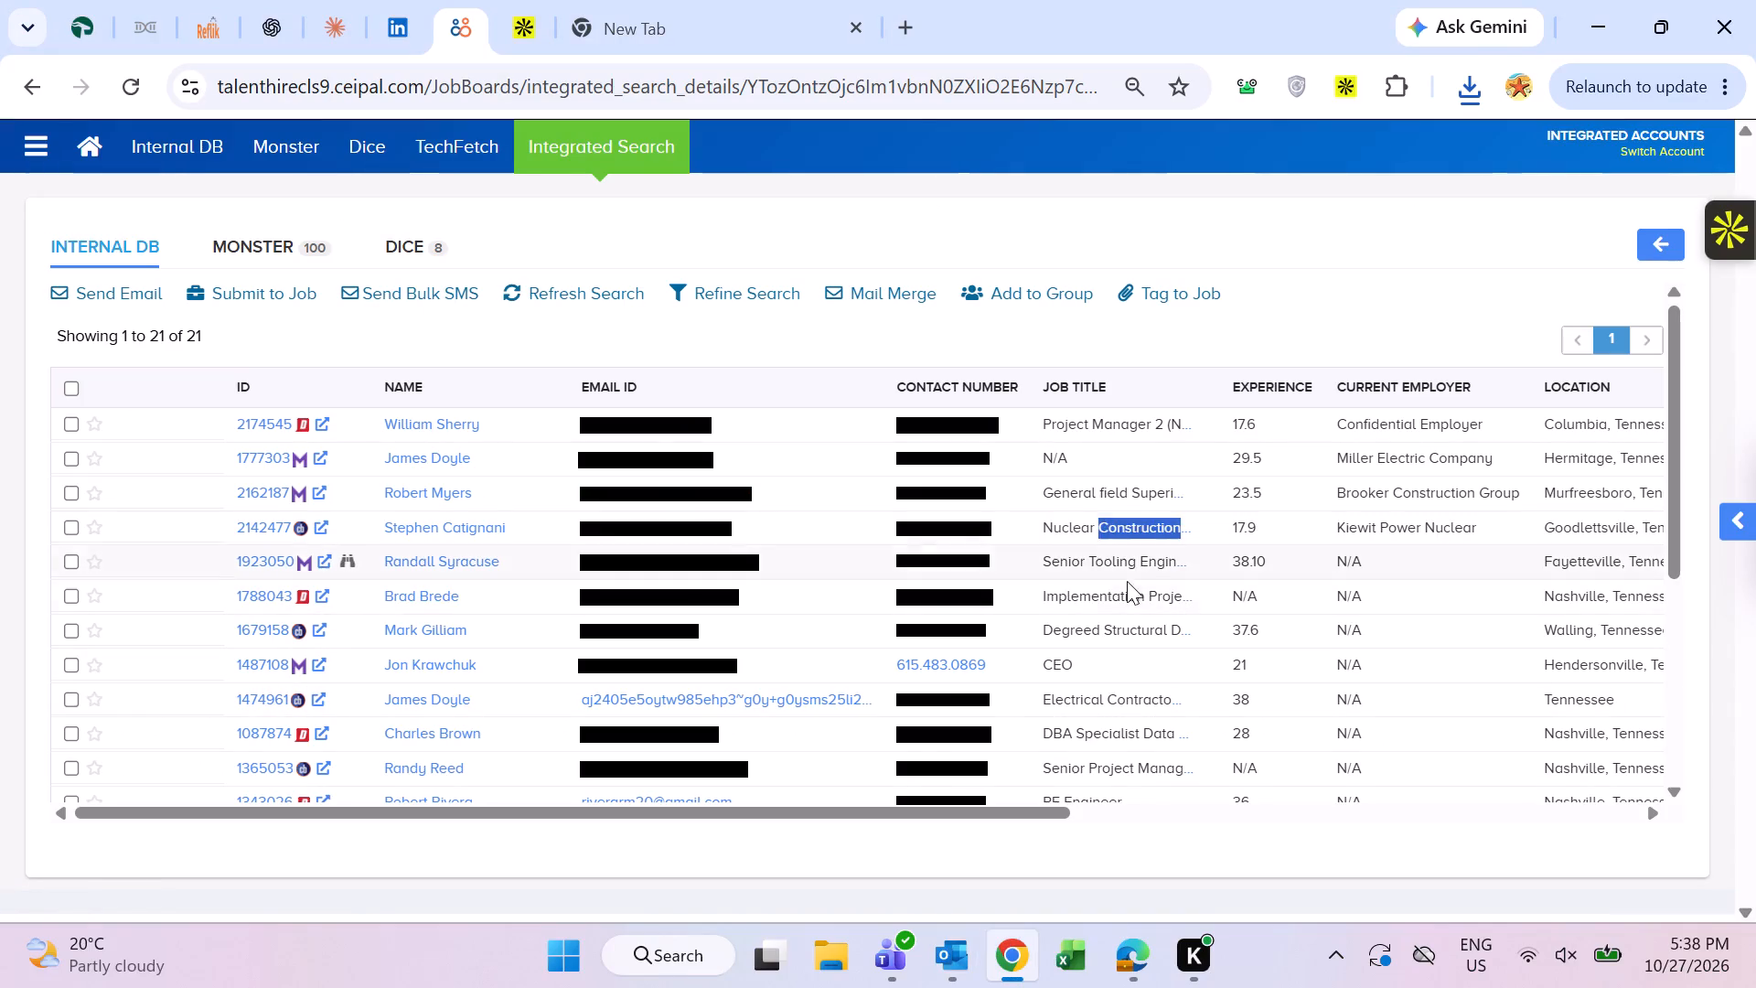
Examine the job title, experience, current employer and location of the Goodlettsville nuclear construction applicant in the Internal DB results.
left_click(1127, 583)
left_click_drag(586, 540, 569, 539)
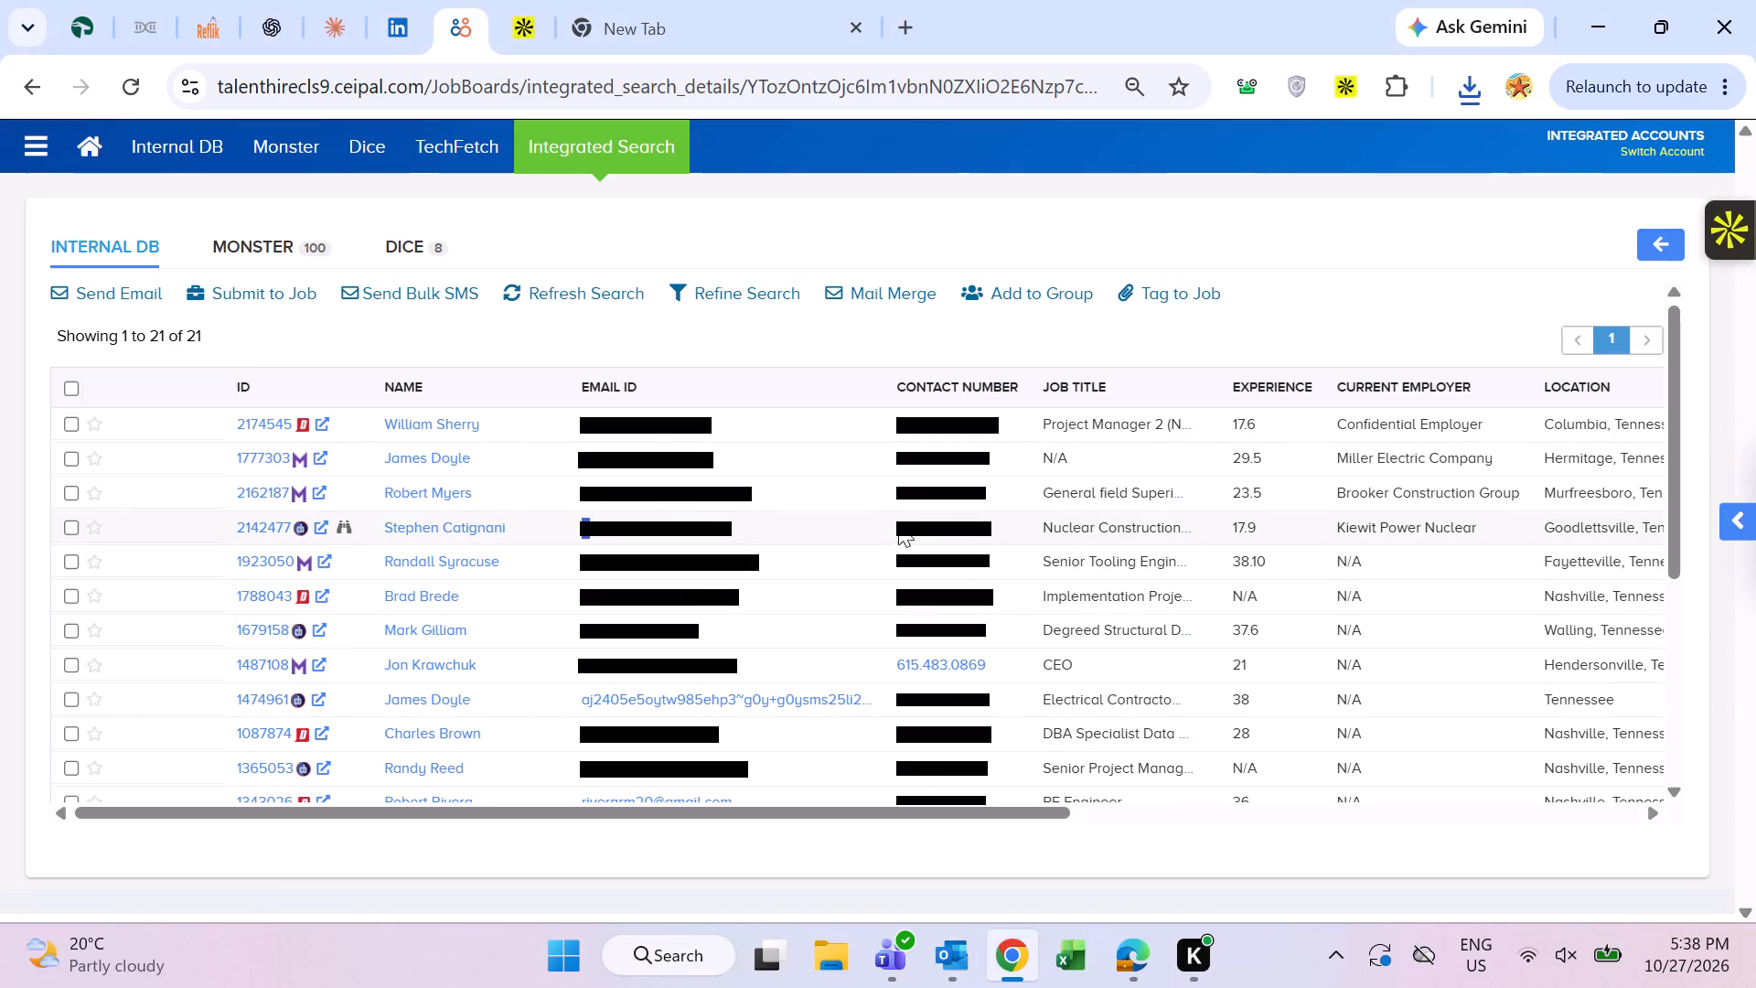
left_click(1069, 521)
left_click_drag(1069, 521, 1428, 521)
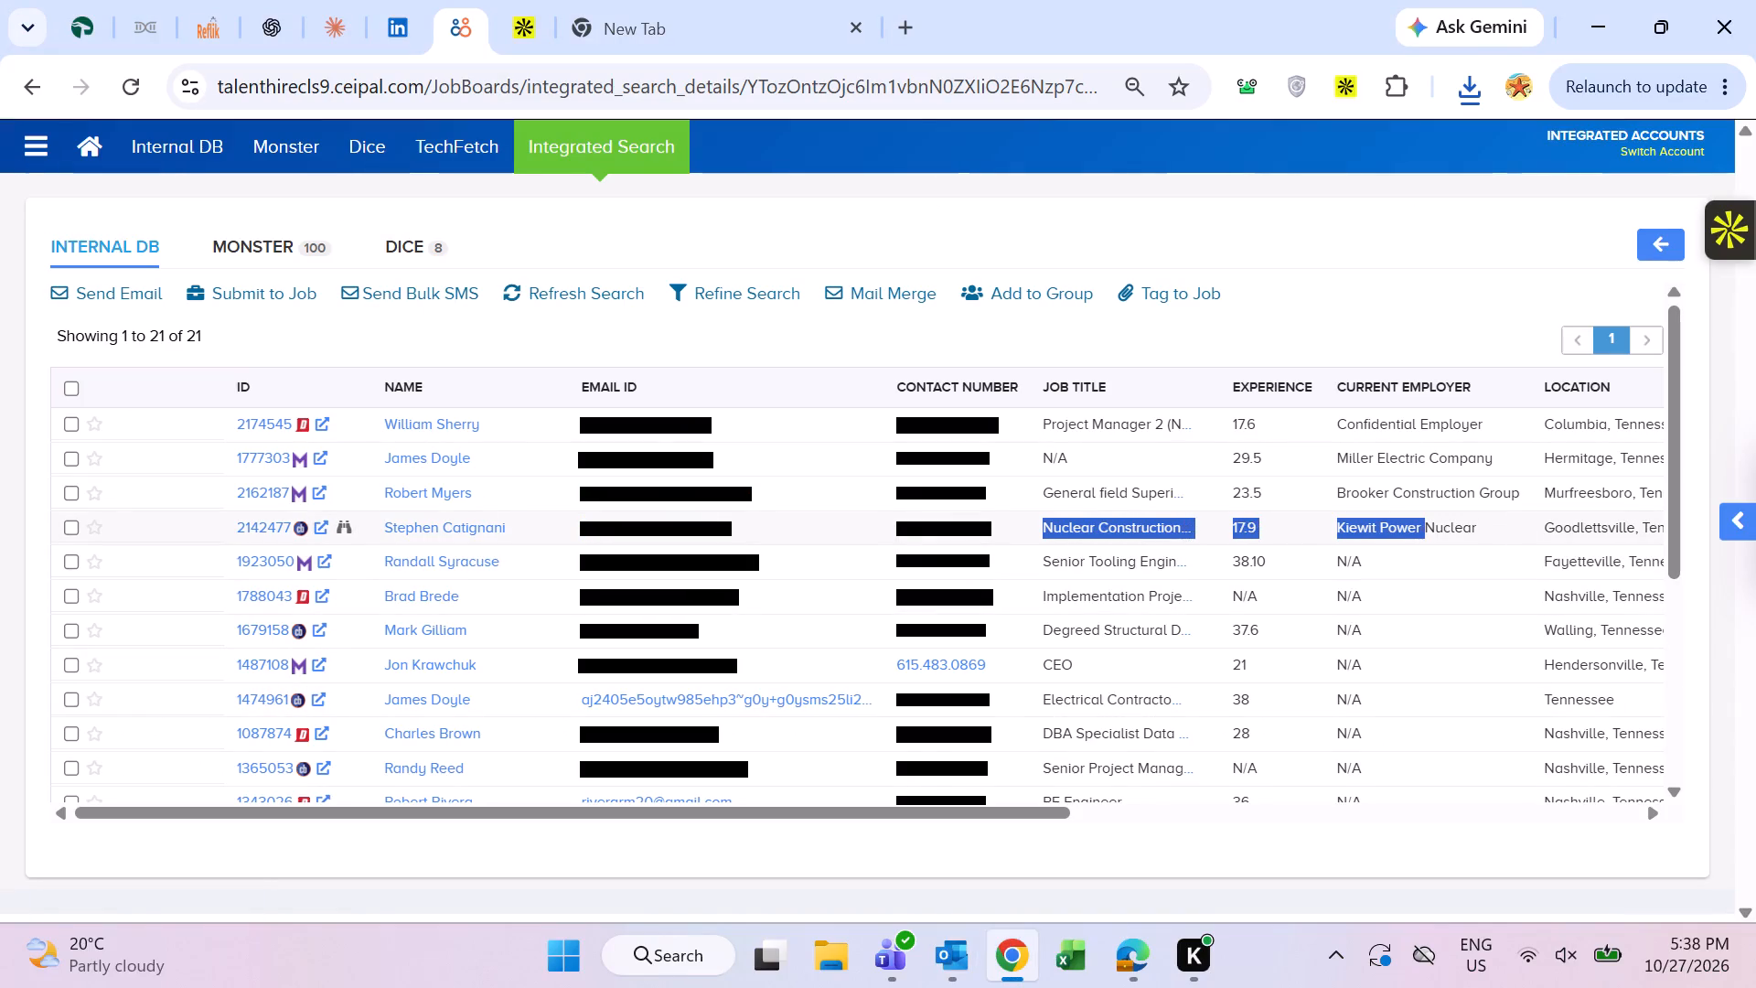
left_click_drag(1428, 521, 1567, 521)
left_click(1567, 521)
left_click_drag(1567, 521, 1150, 519)
left_click(1150, 519)
left_click_drag(1150, 519, 1574, 519)
left_click(1574, 519)
left_click_drag(1574, 519, 1118, 522)
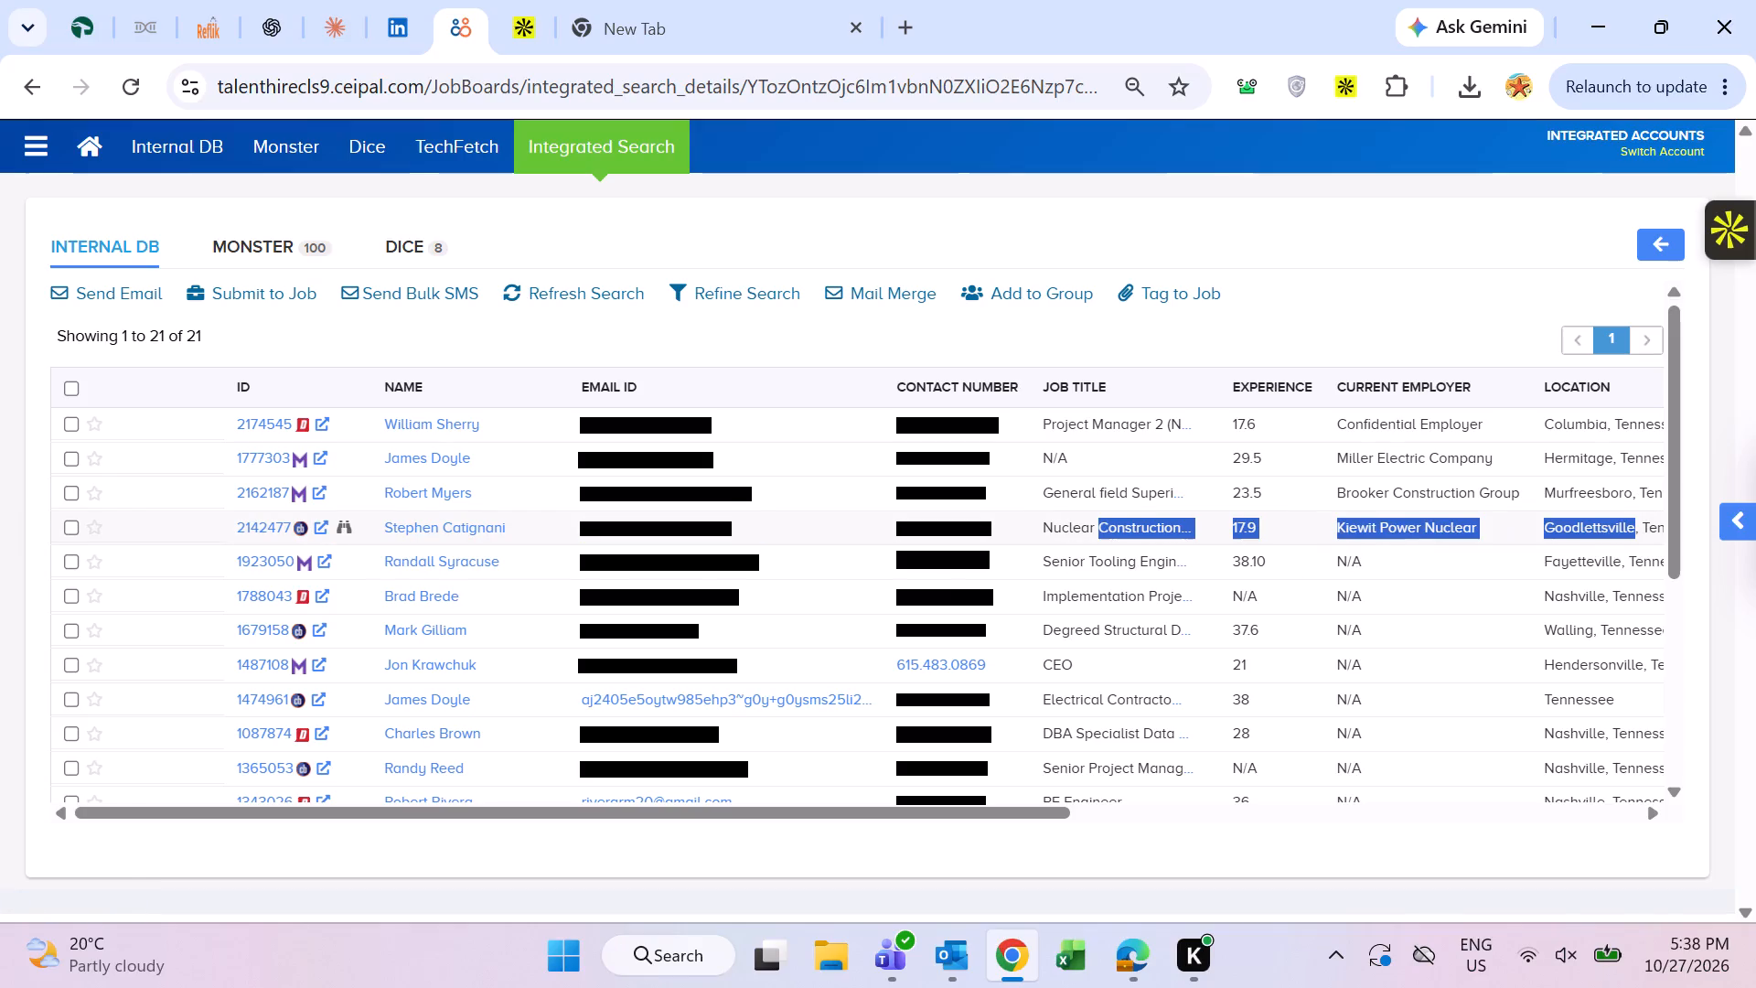
left_click_drag(1118, 522, 1095, 525)
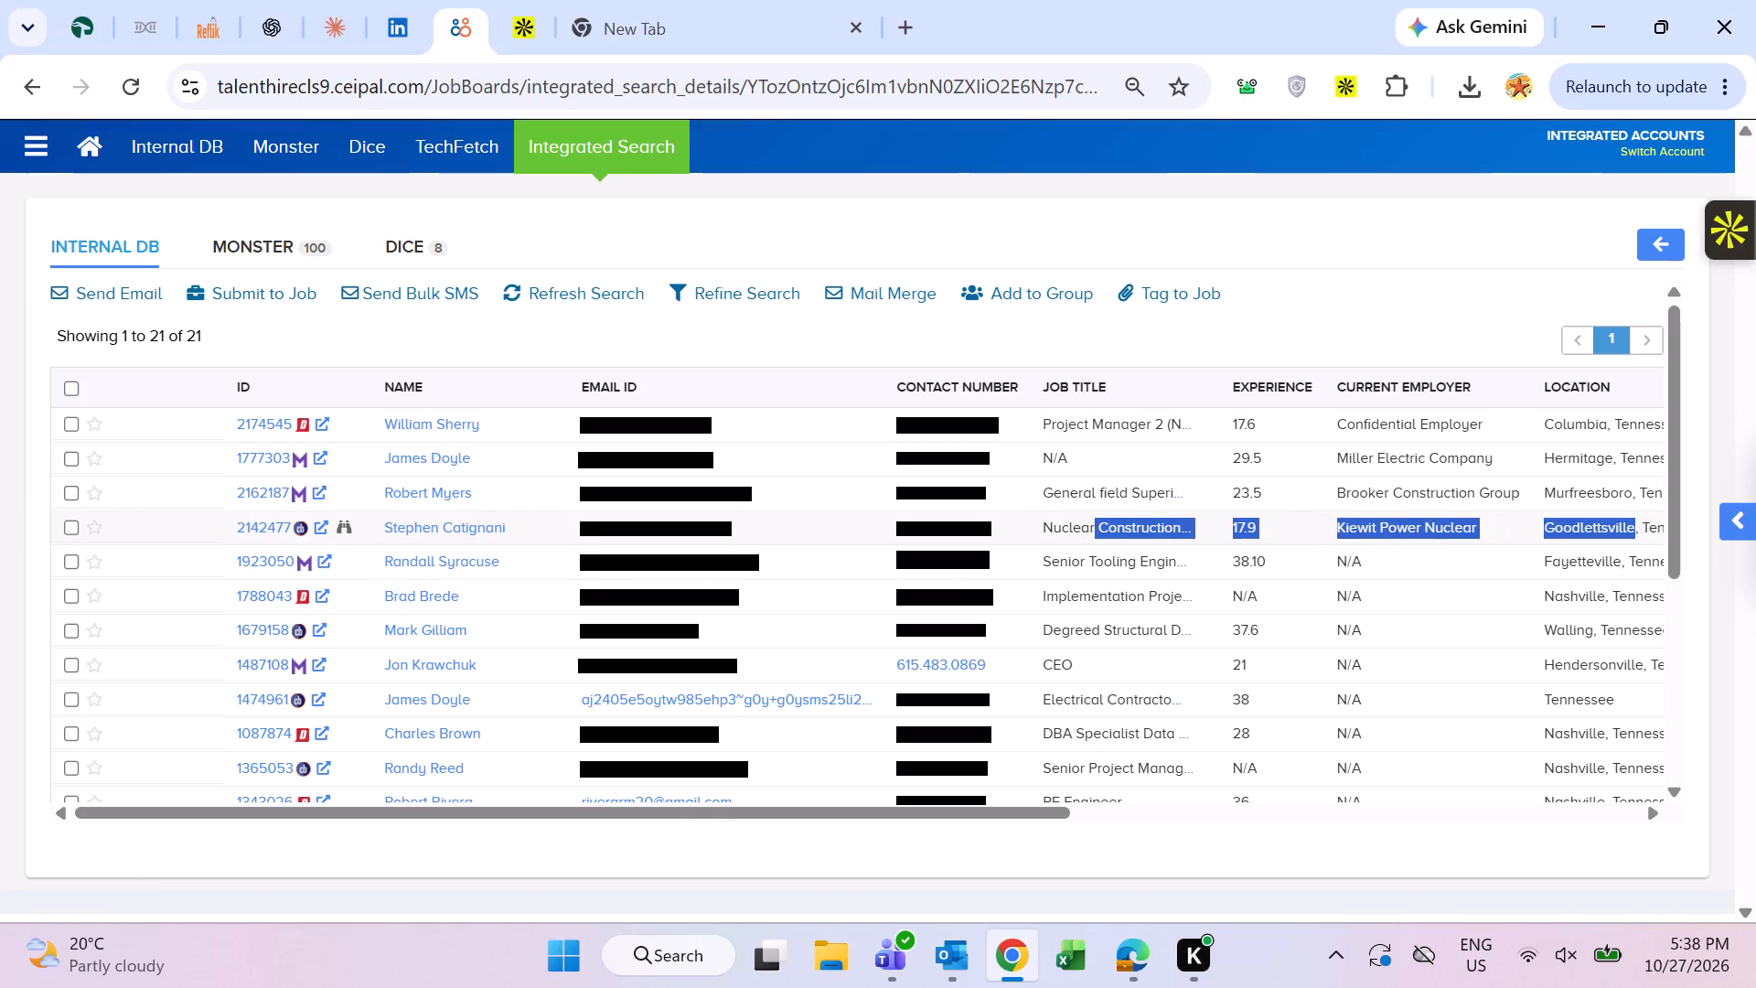
left_click(1144, 531)
left_click_drag(1095, 531, 1549, 532)
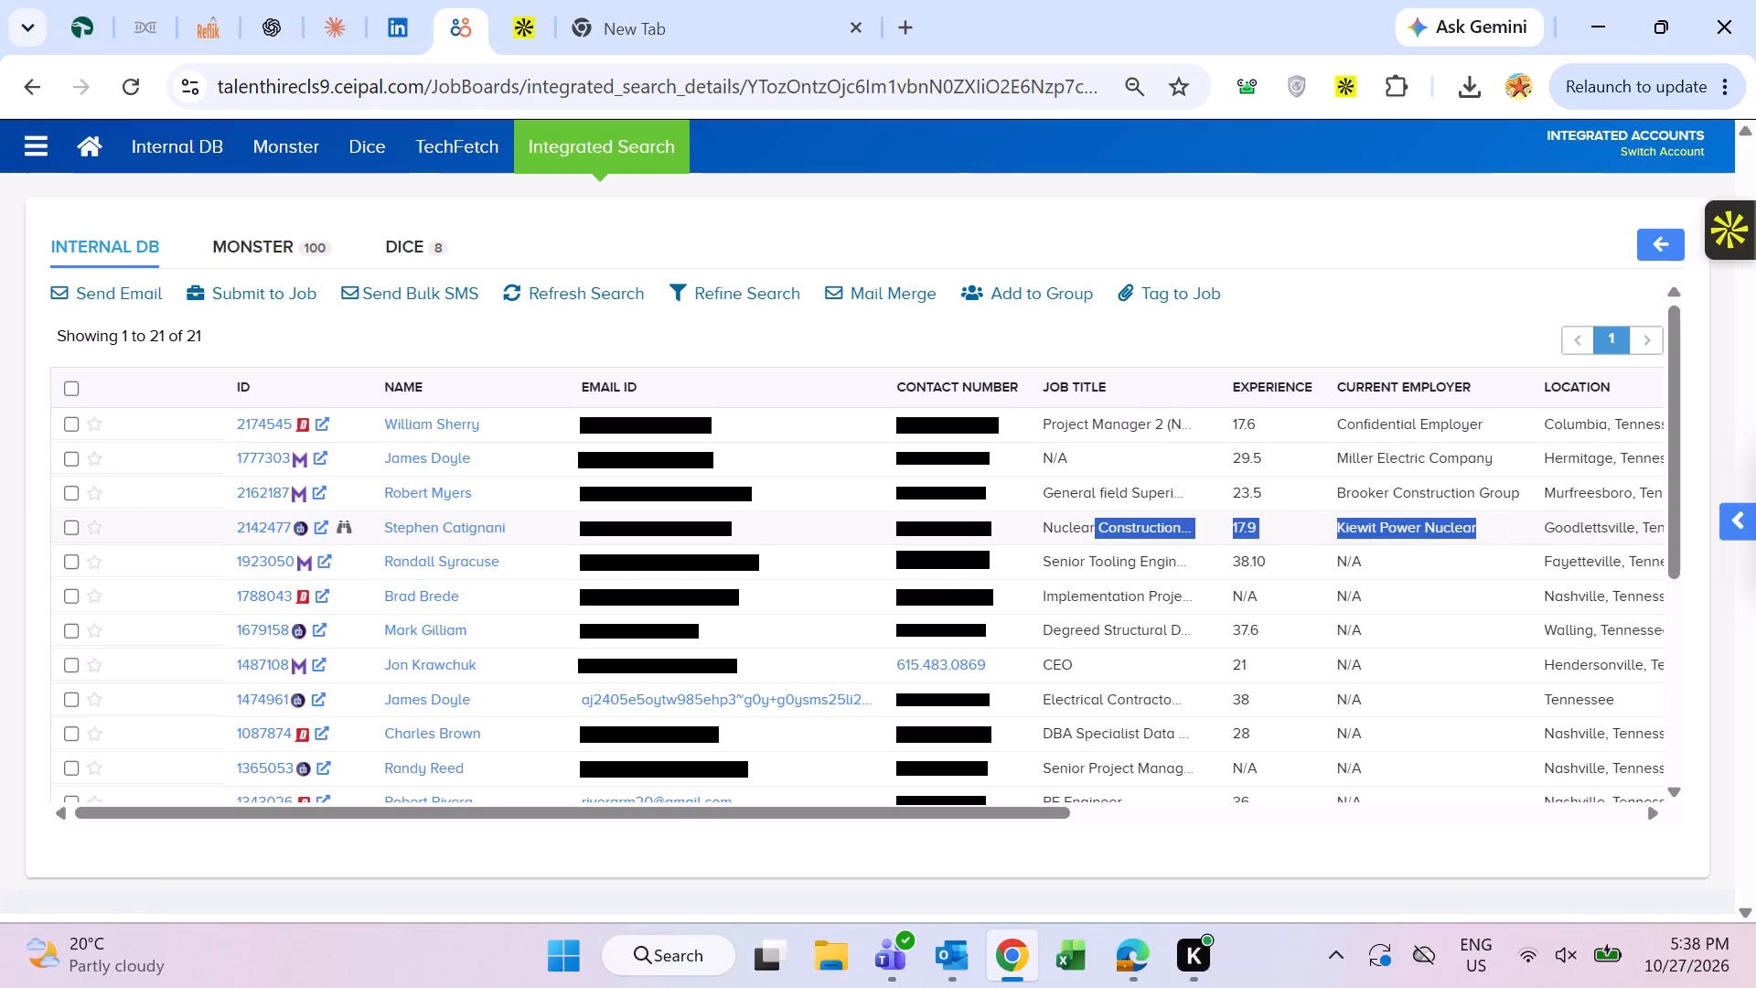
left_click_drag(1549, 532, 1632, 532)
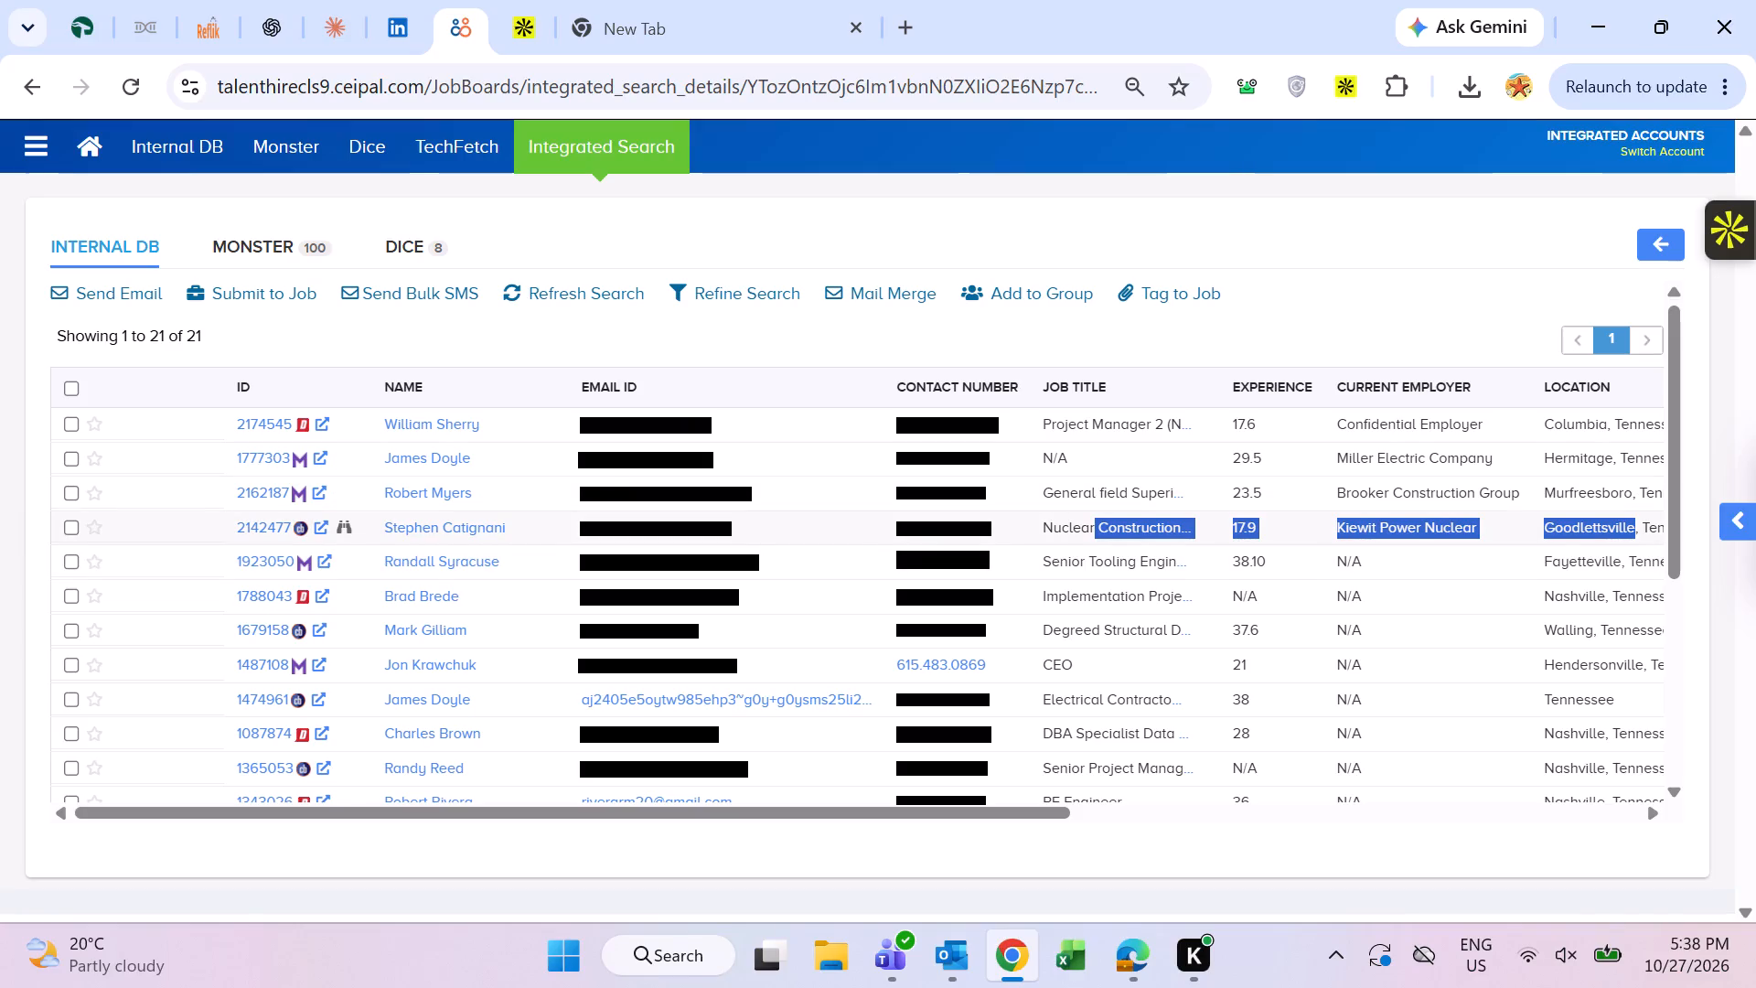
left_click(1074, 530)
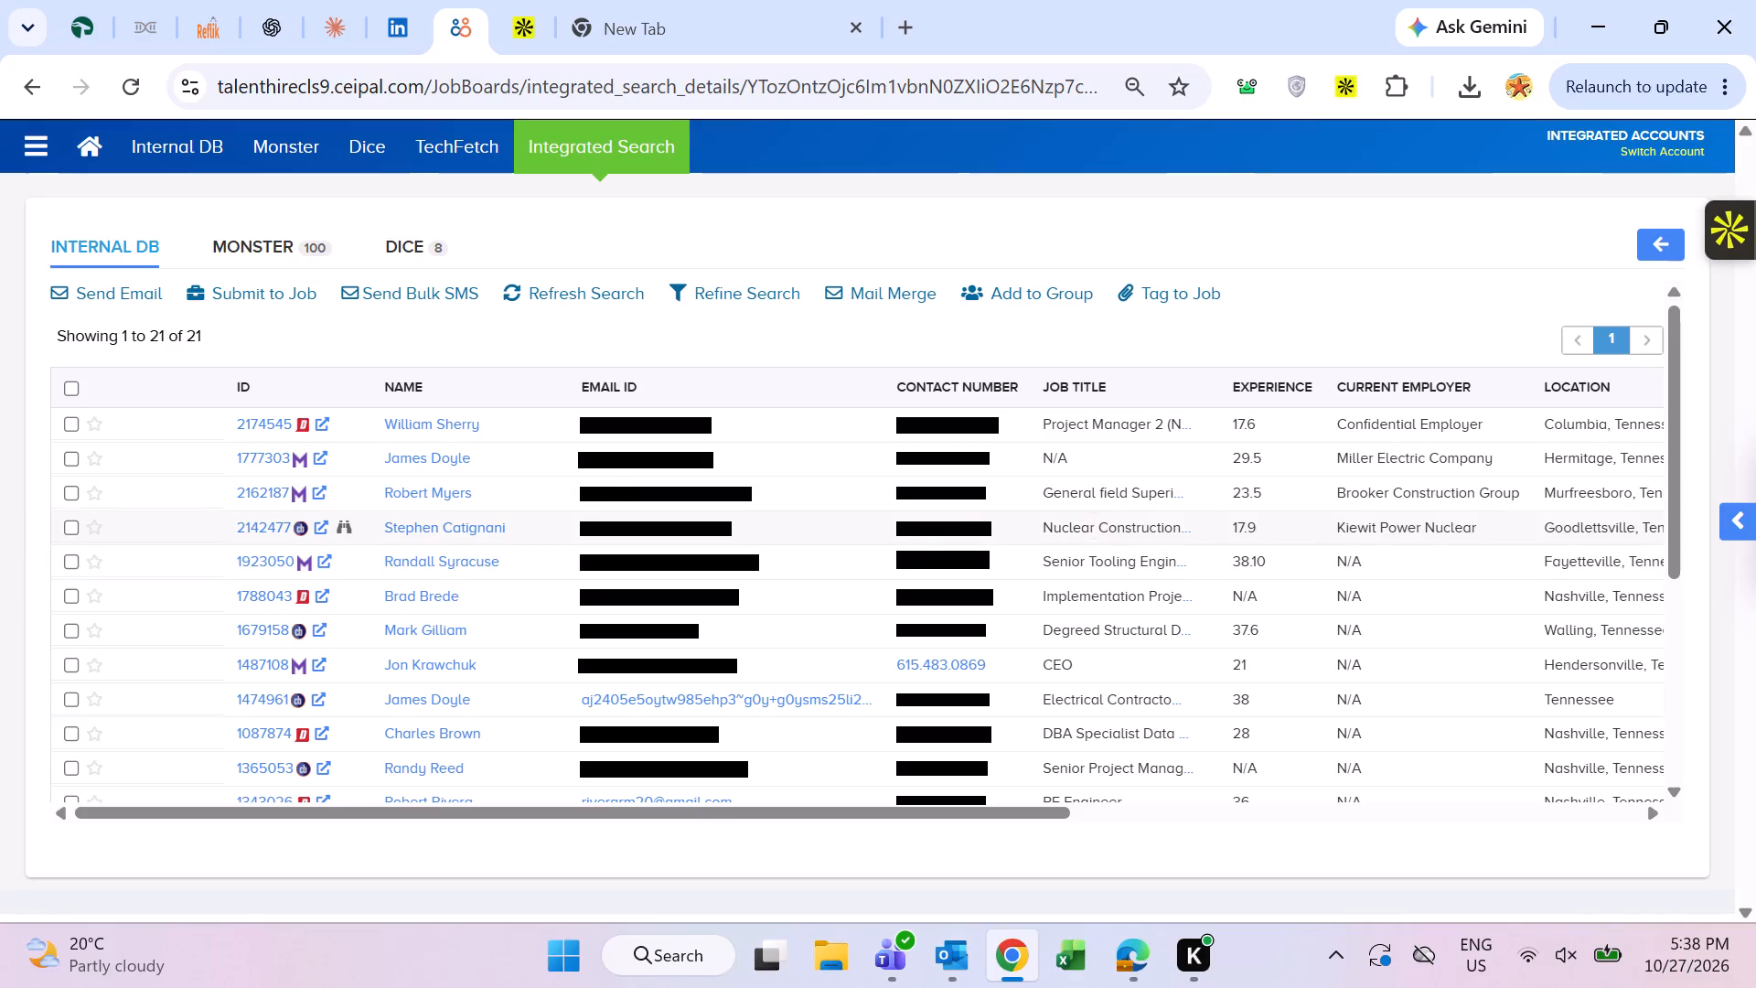
left_click_drag(1074, 530, 950, 542)
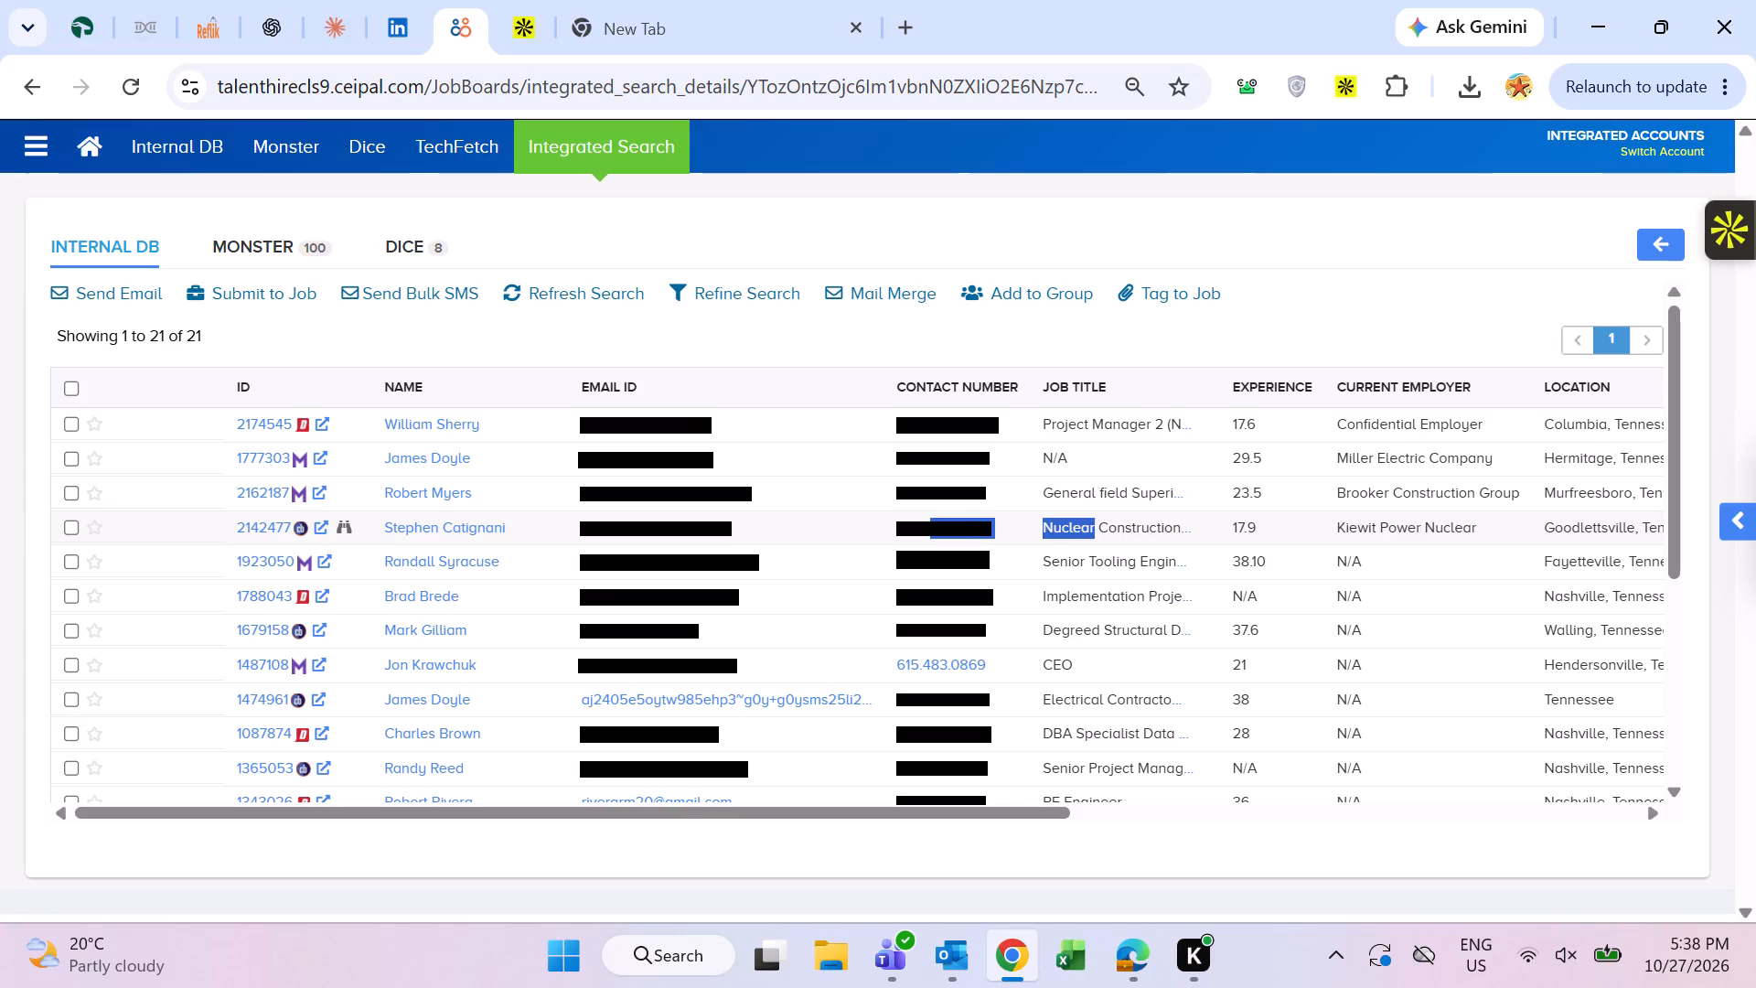
left_click(1100, 529)
left_click_drag(1122, 526, 990, 526)
left_click_drag(990, 526, 932, 530)
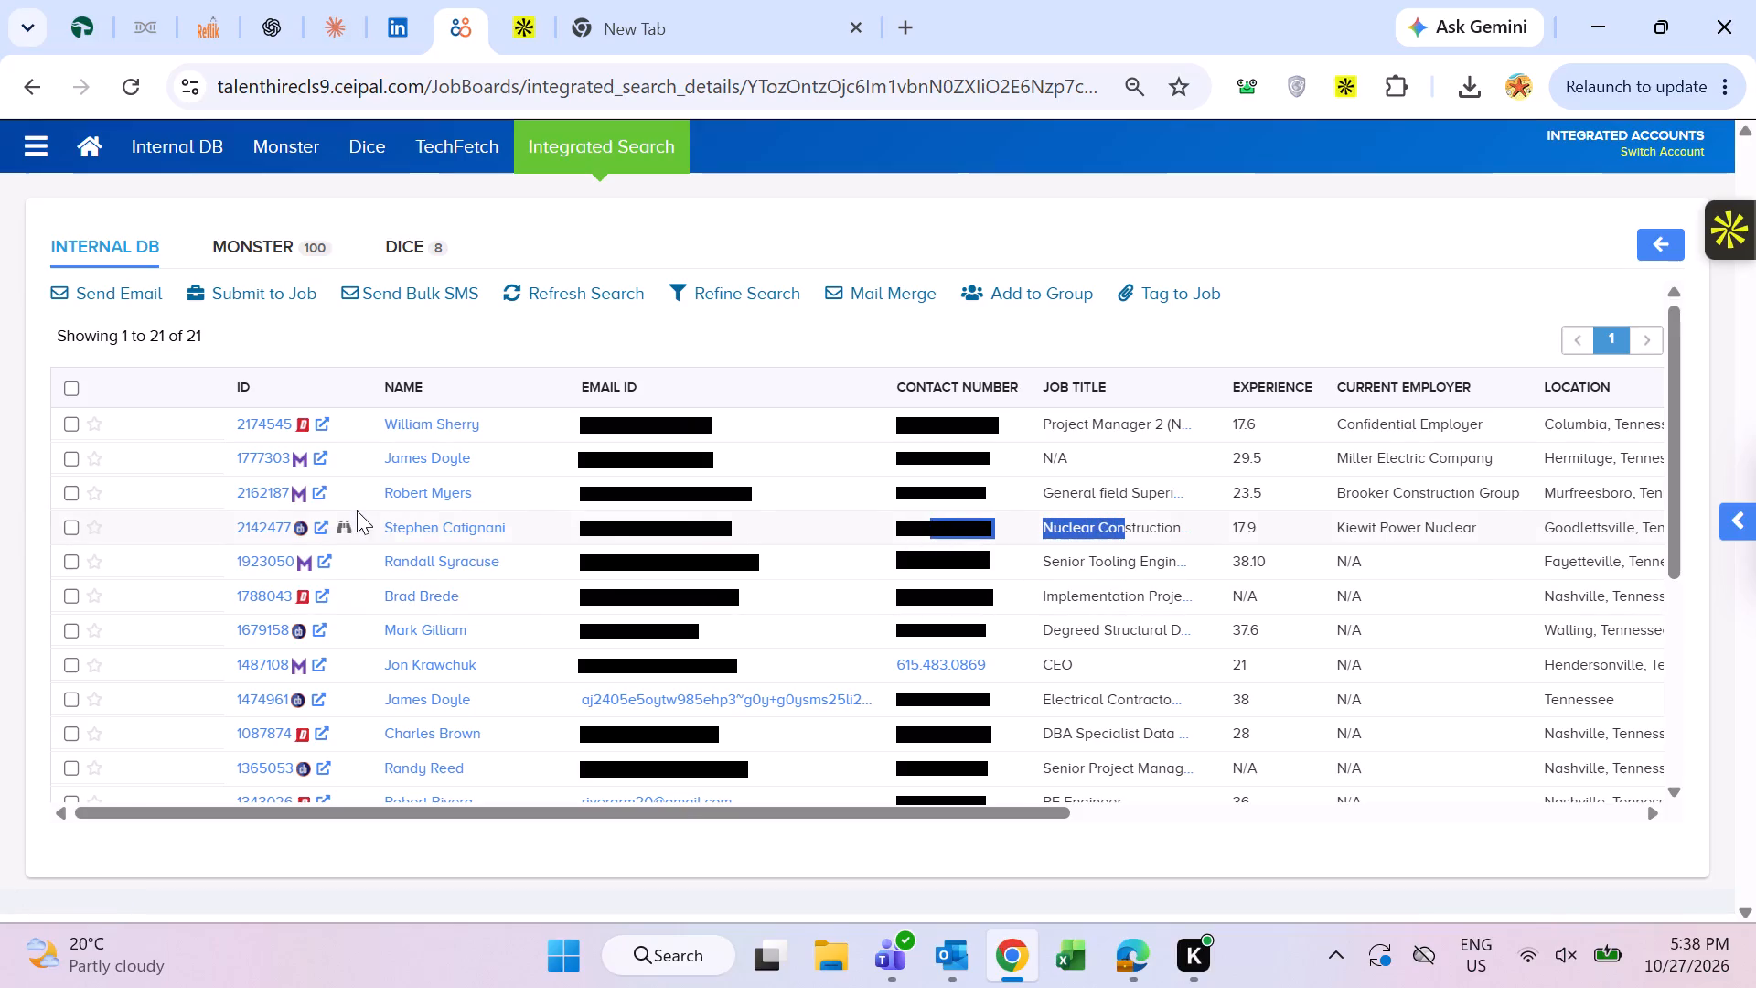
Open the quick view of the Murfreesboro General field Superintendent applicant and read the résumé's header, summary and qualifications.
left_click(338, 493)
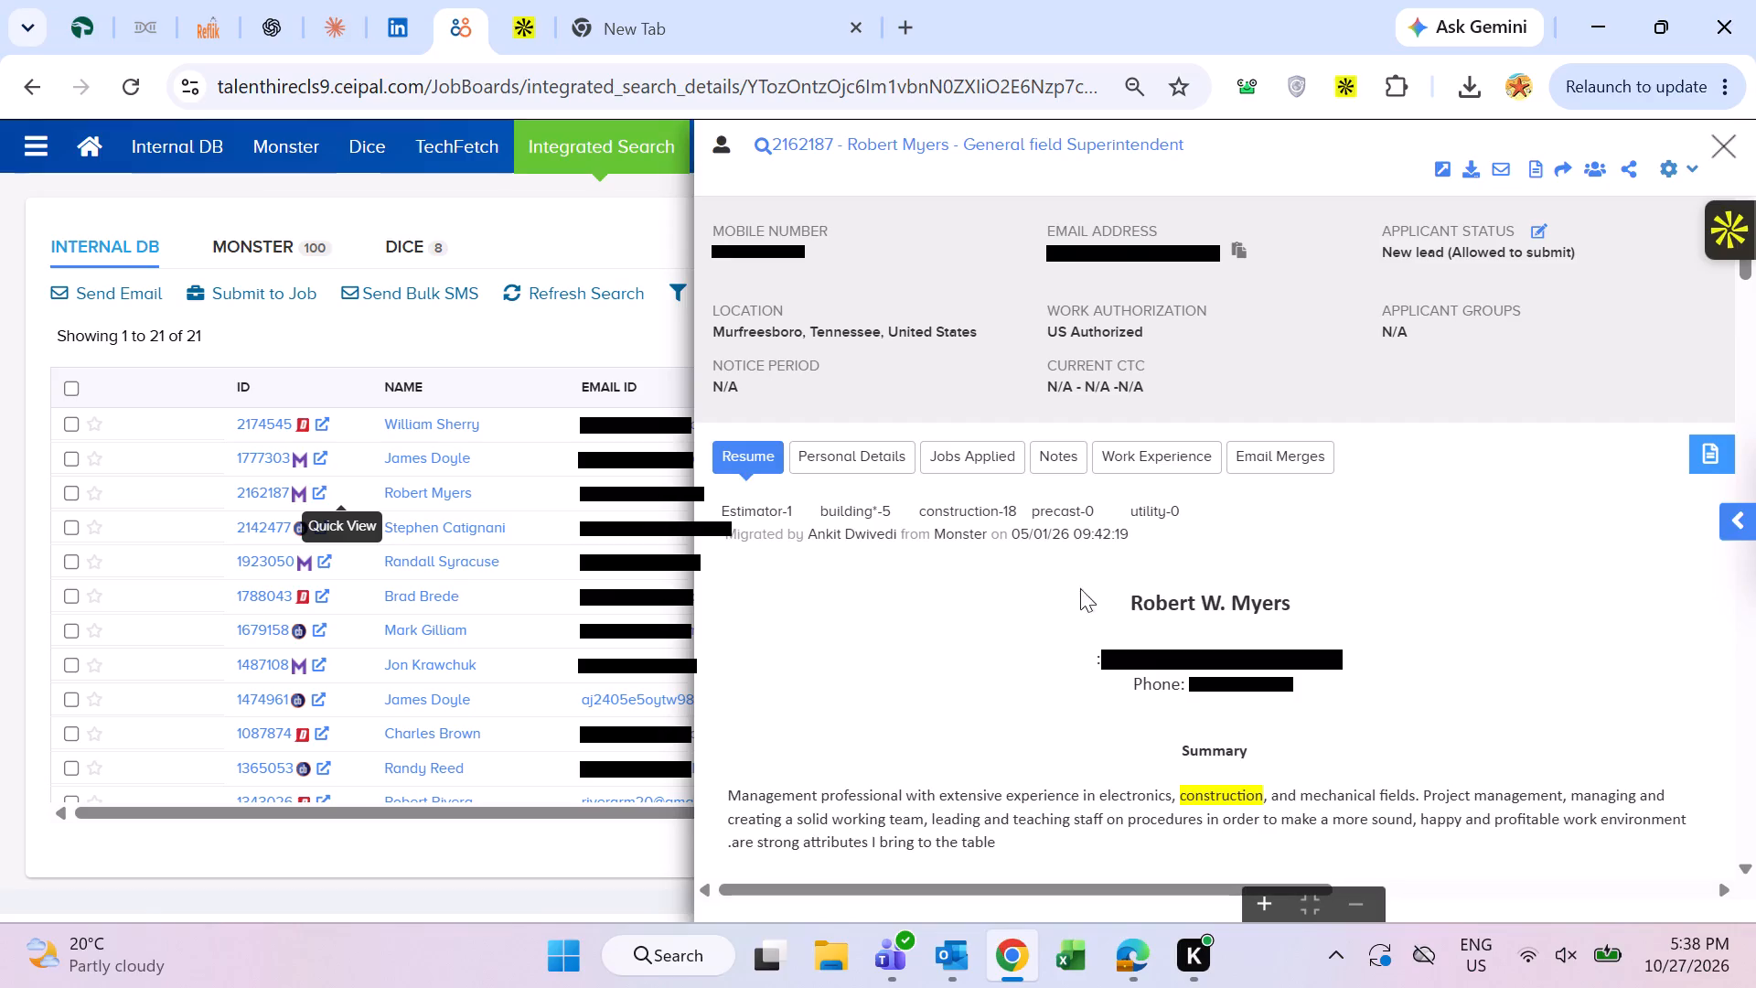
double_click(1140, 599)
left_click_drag(1140, 599, 1228, 753)
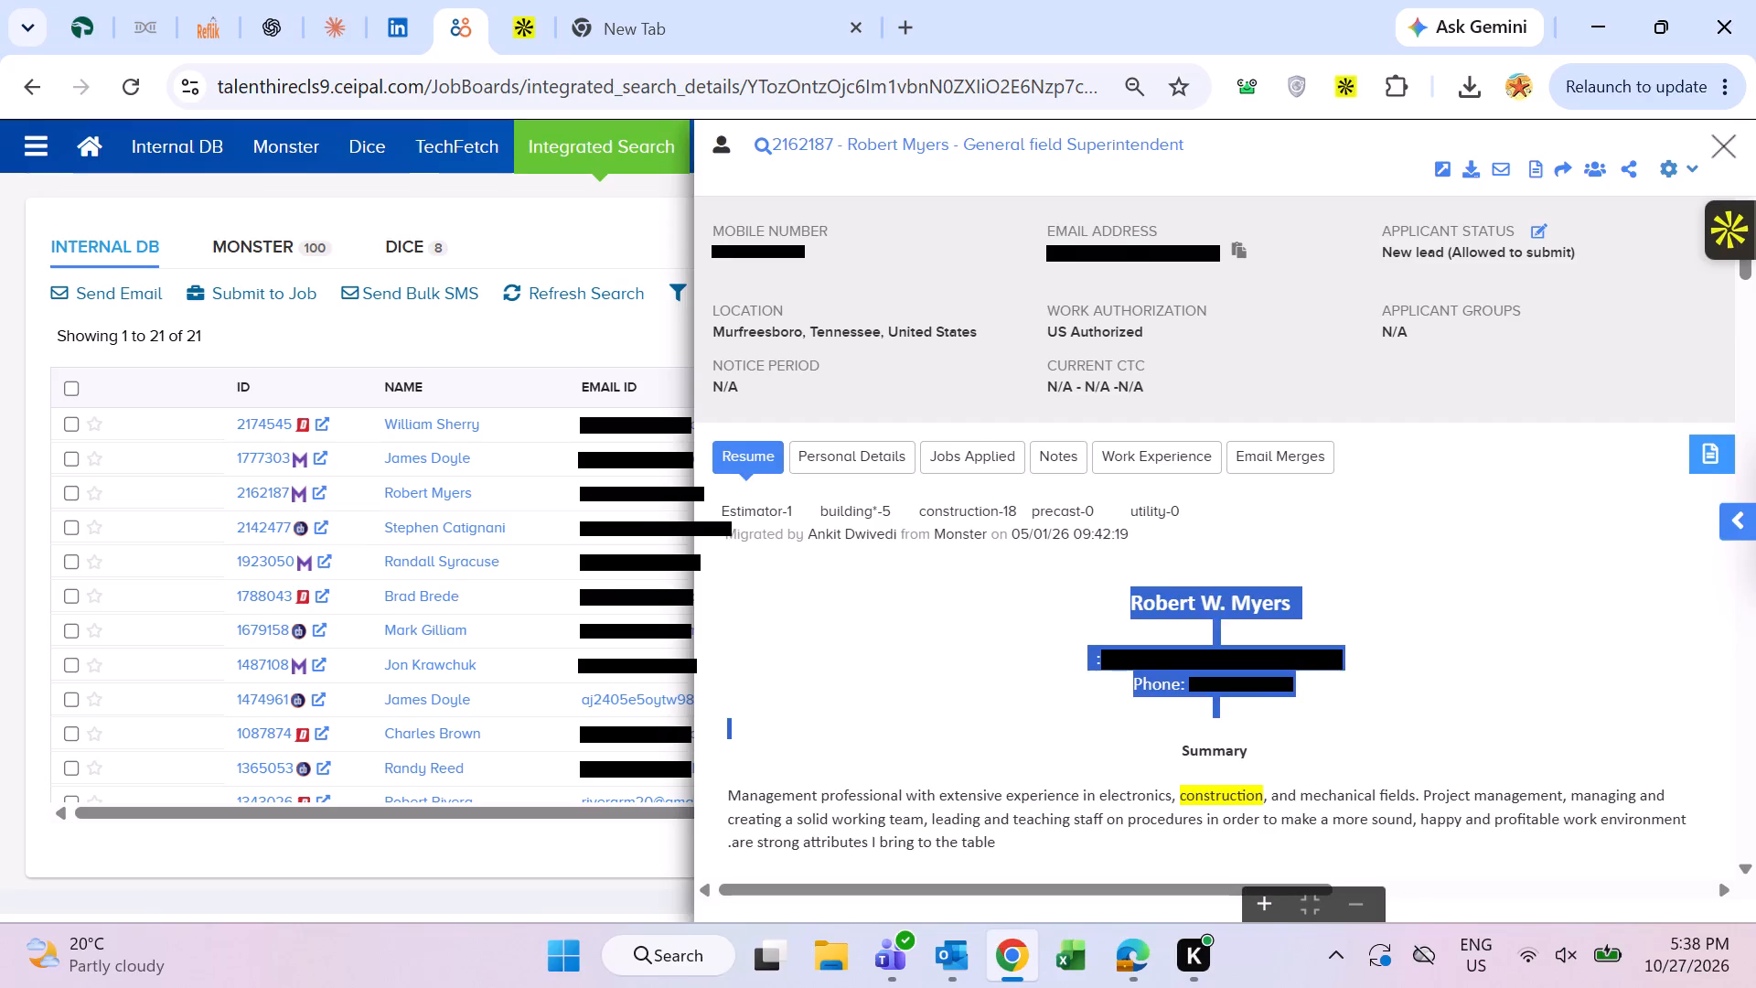
left_click(1271, 770)
scroll(1261, 703, "down", 2)
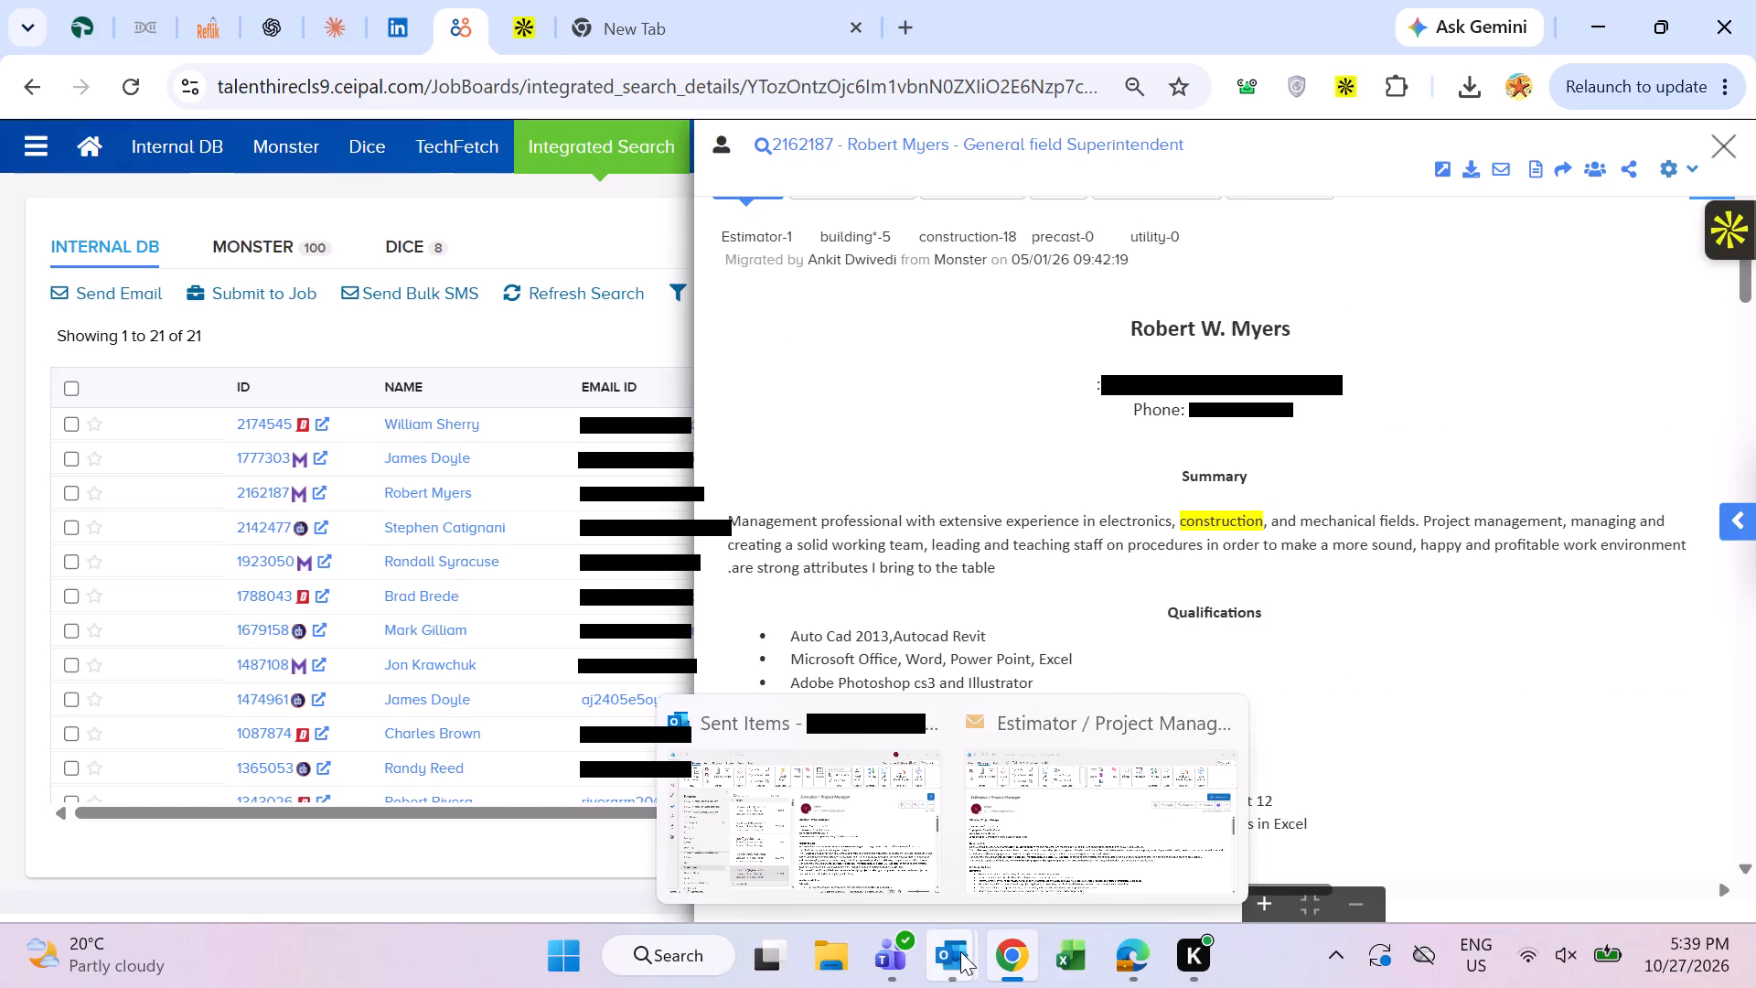
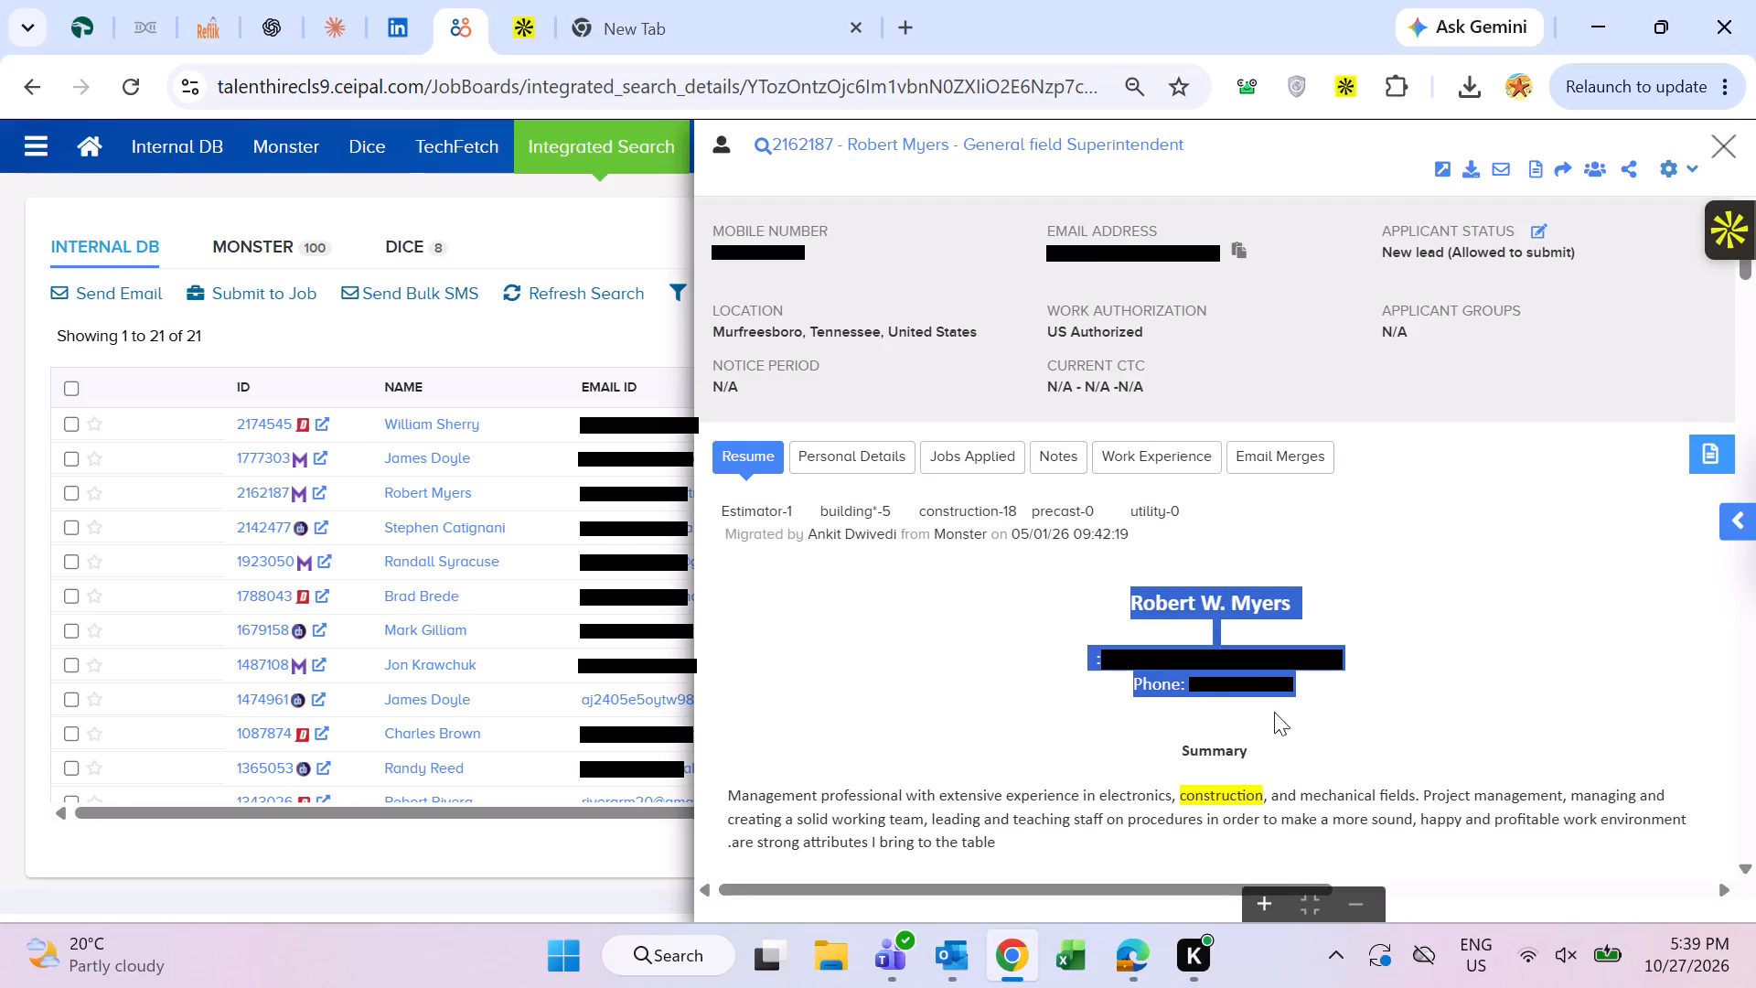
Review the work history in the Murfreesboro General field Superintendent's résumé, then close the applicant record.
left_click(1462, 580)
scroll(1462, 580, "up", 3)
scroll(1462, 580, "down", 5)
scroll(1098, 584, "down", 5)
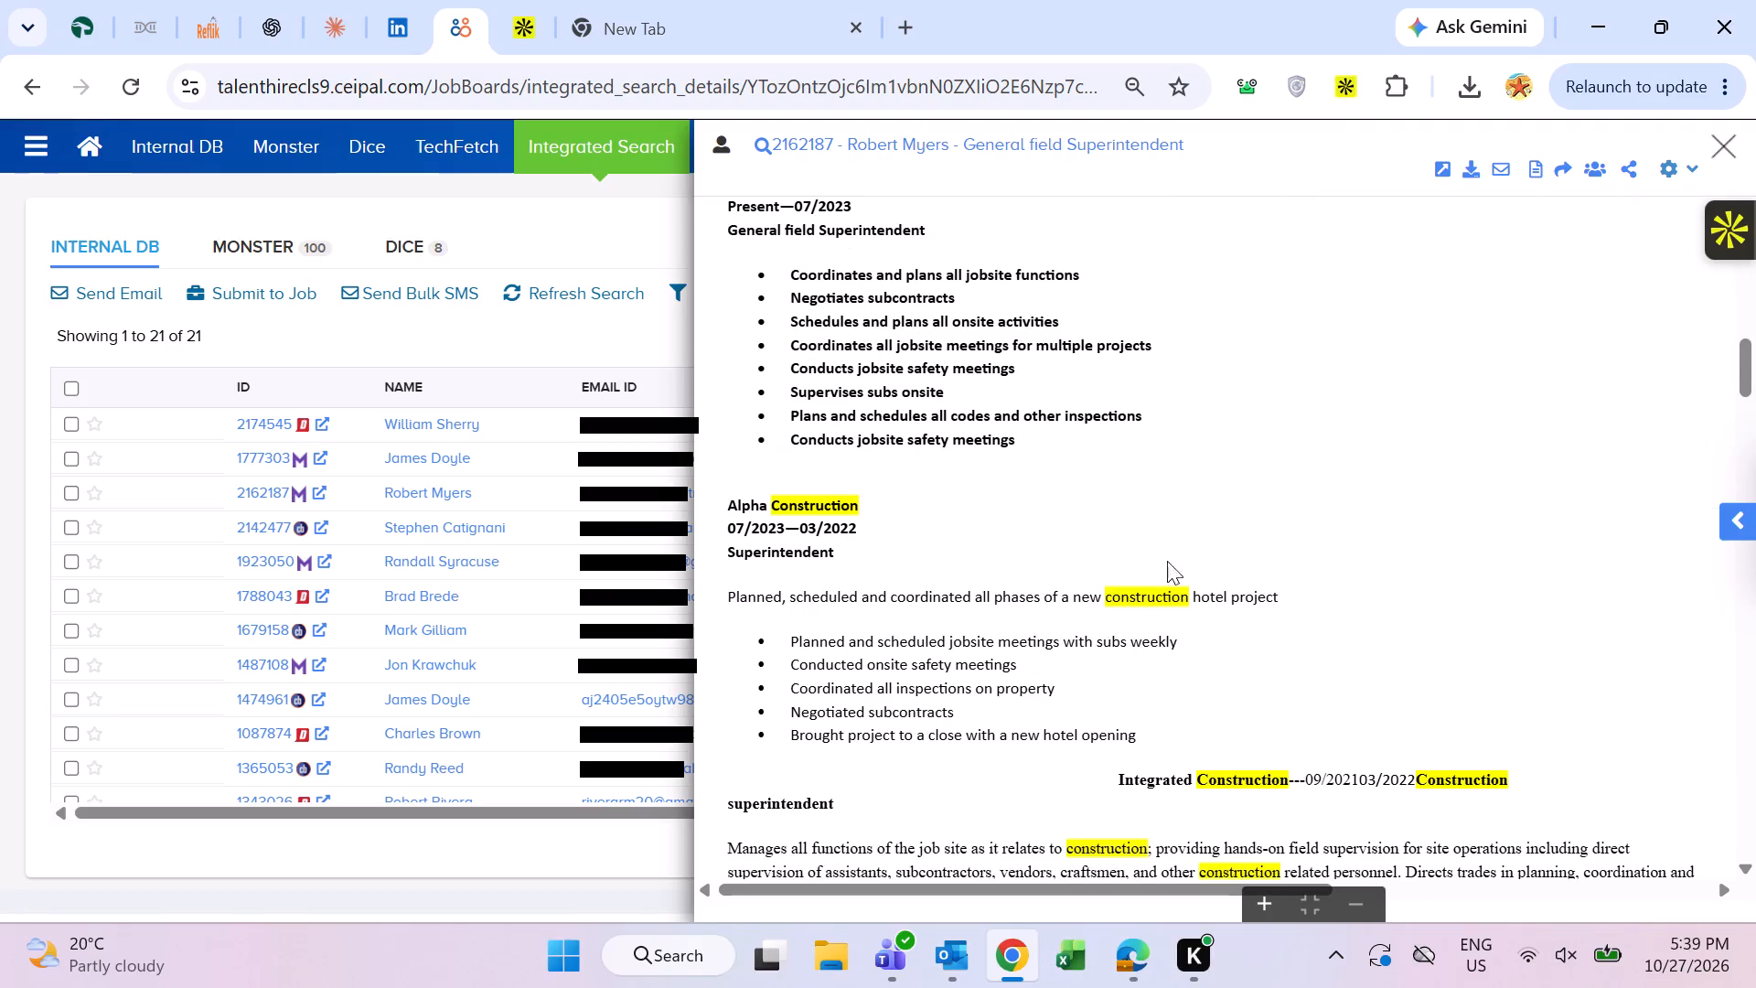
left_click_drag(1040, 509, 1092, 639)
left_click(1294, 698)
scroll(1303, 522, "down", 5)
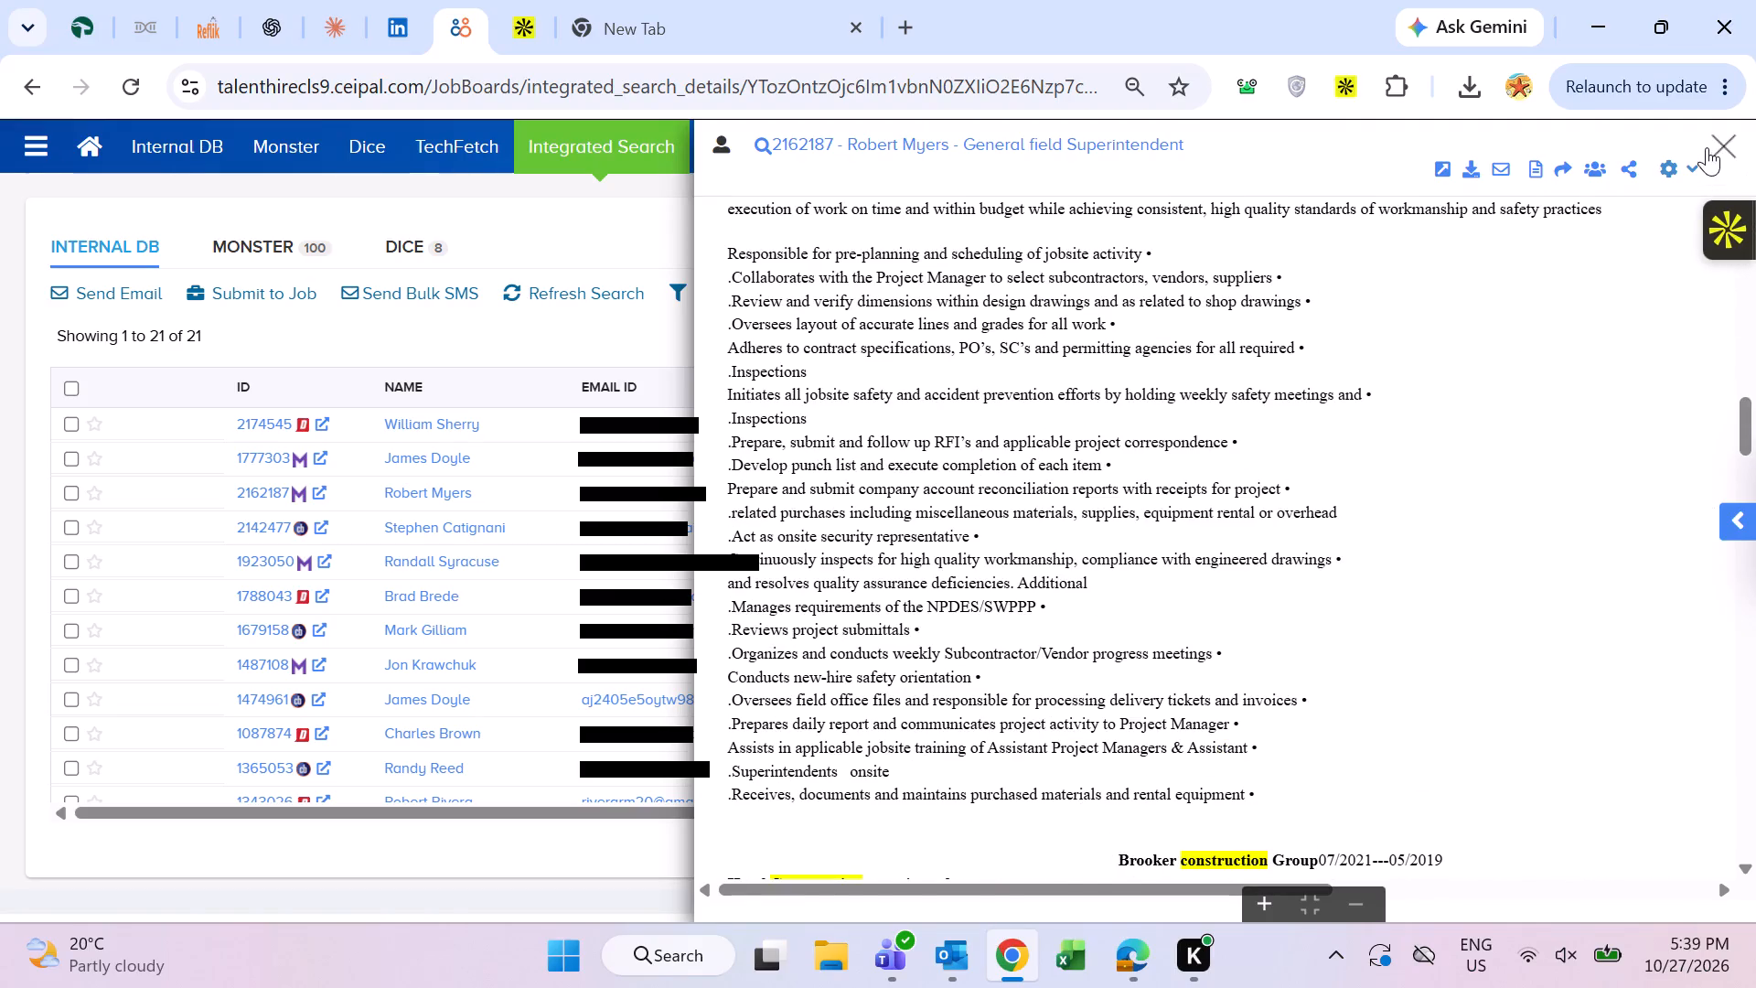
left_click(1713, 143)
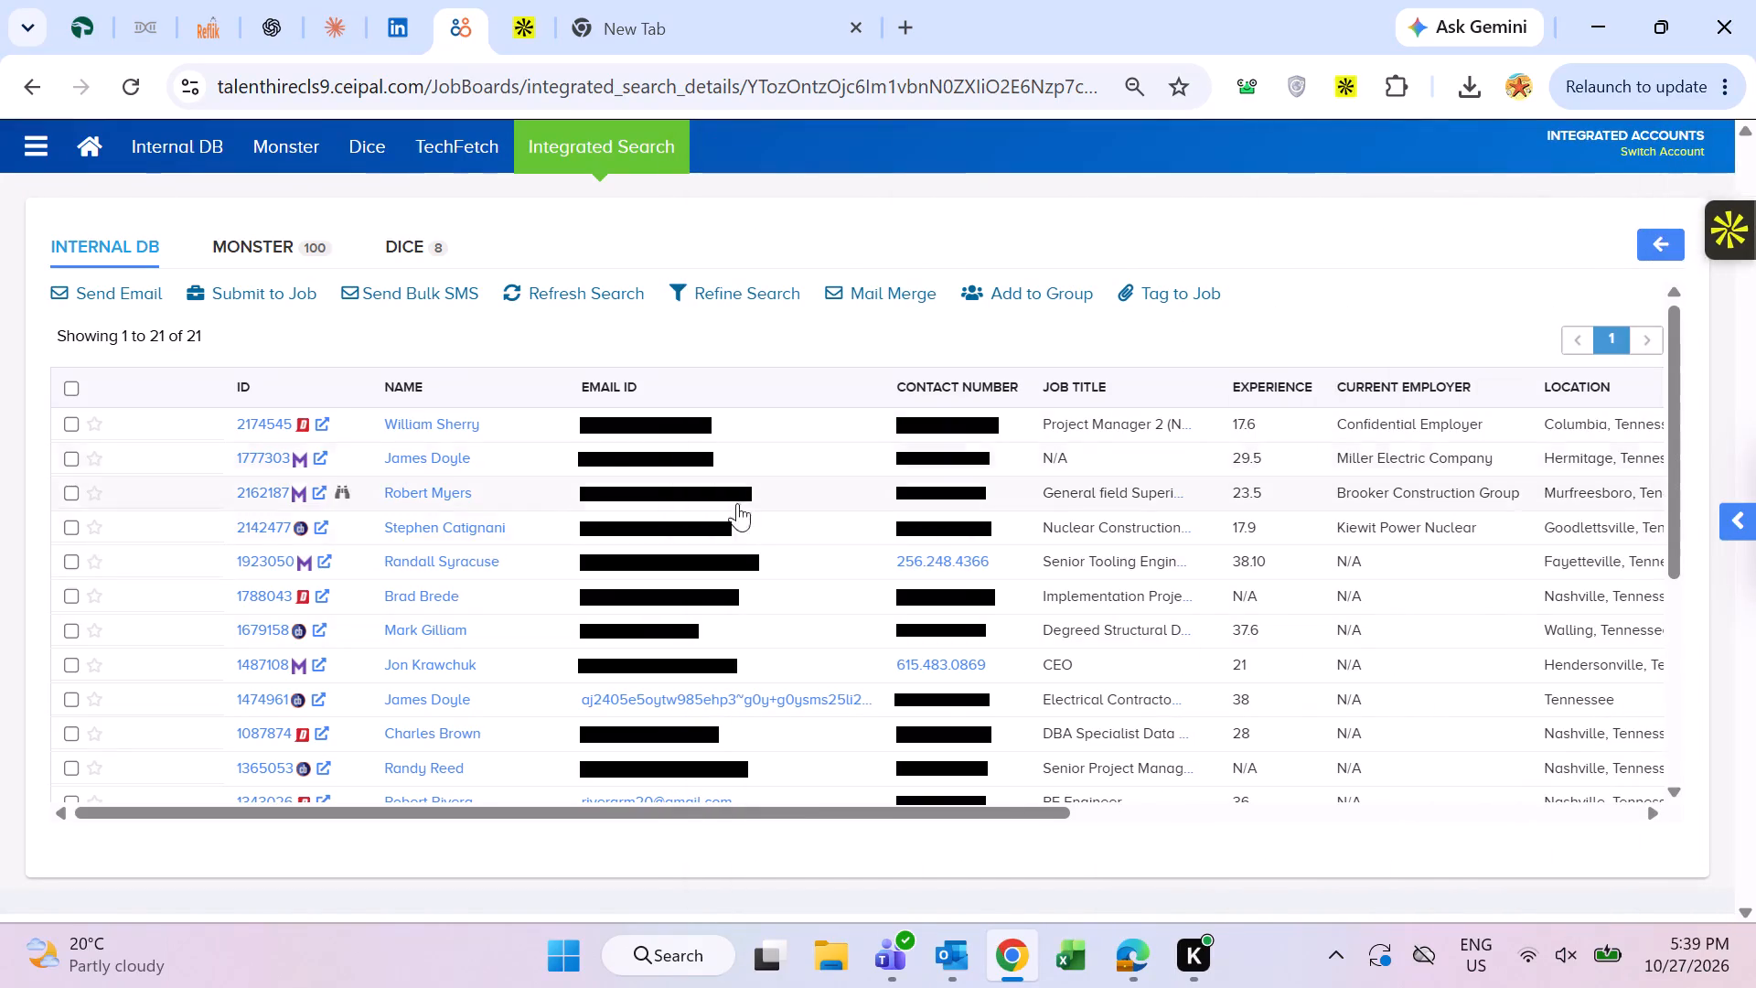
Open the quick view of the Nashville applicant whose job title begins with "Implementation" to review the résumé.
double_click(1124, 565)
left_click(1130, 609)
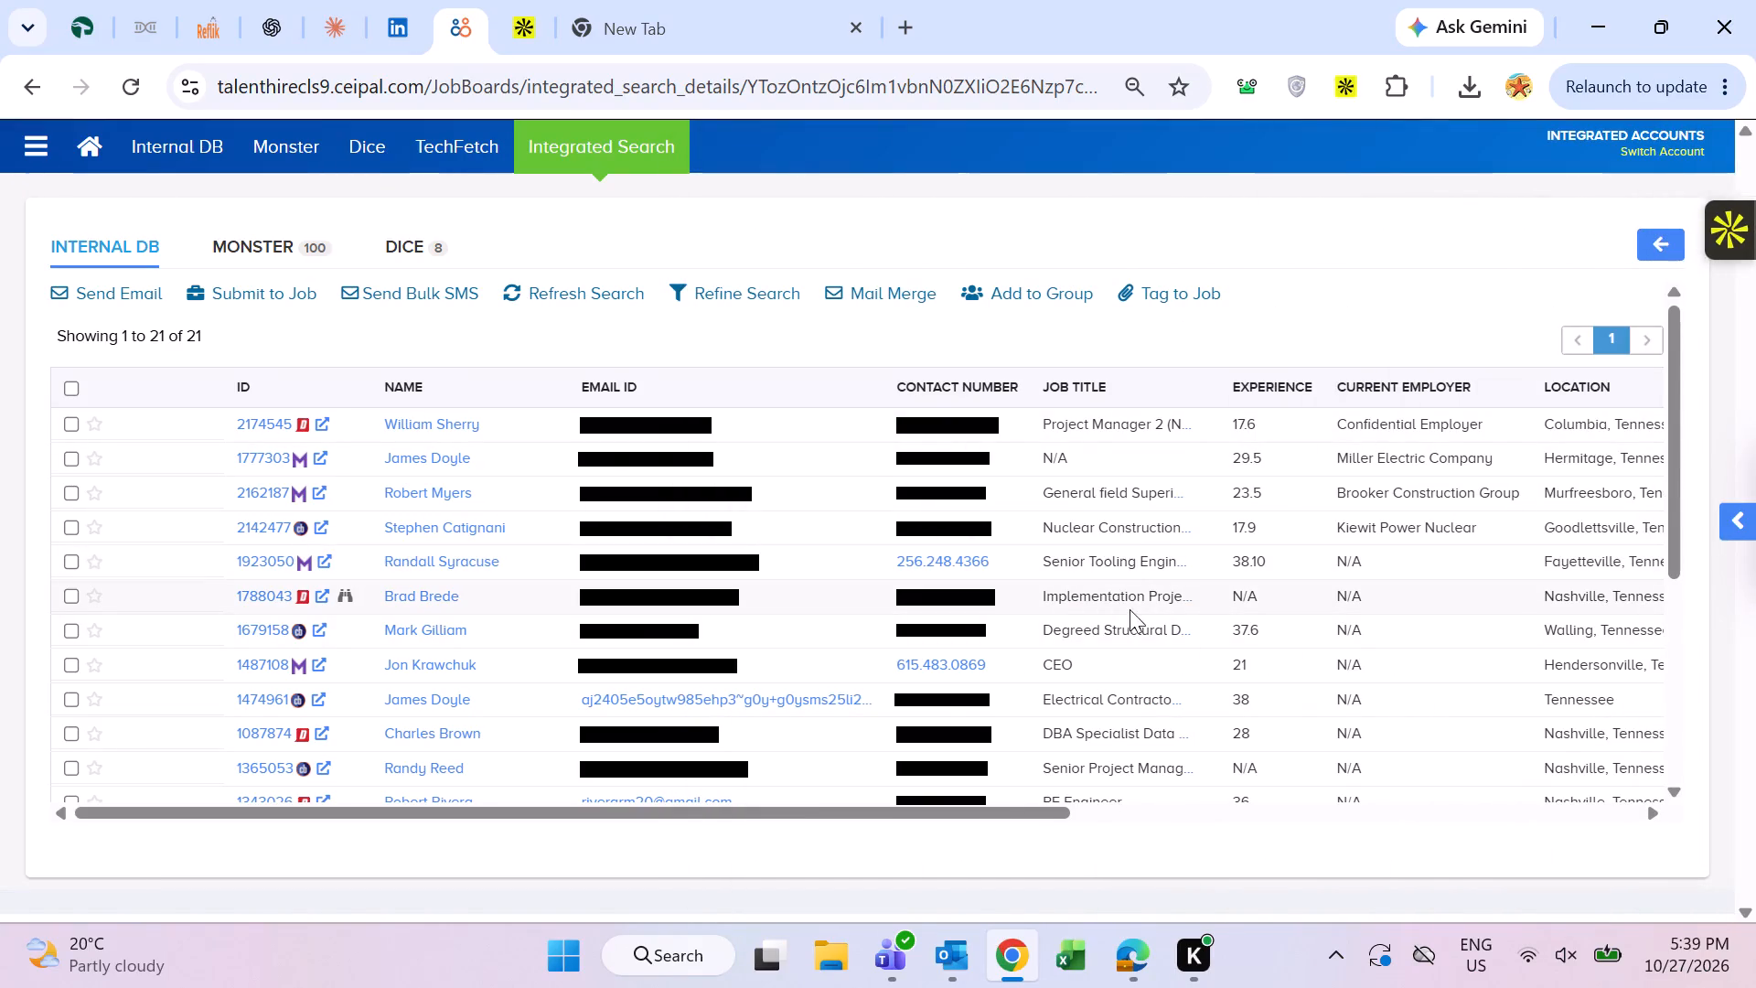
double_click(1113, 591)
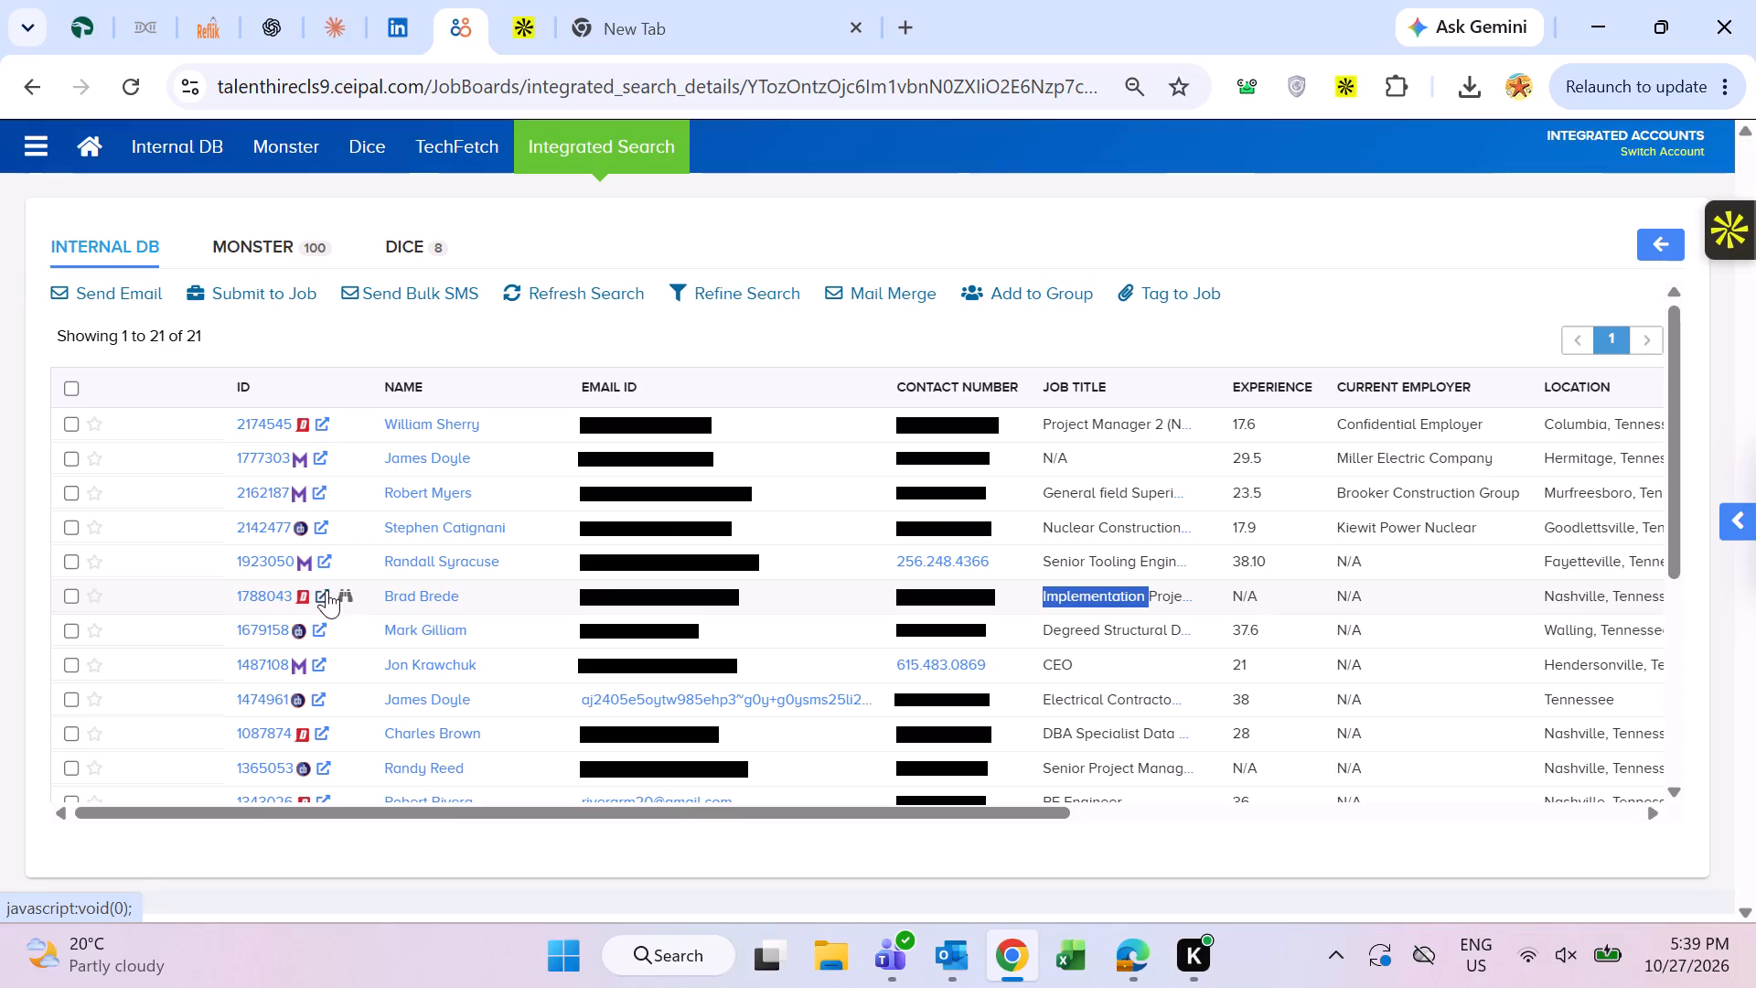
left_click(345, 588)
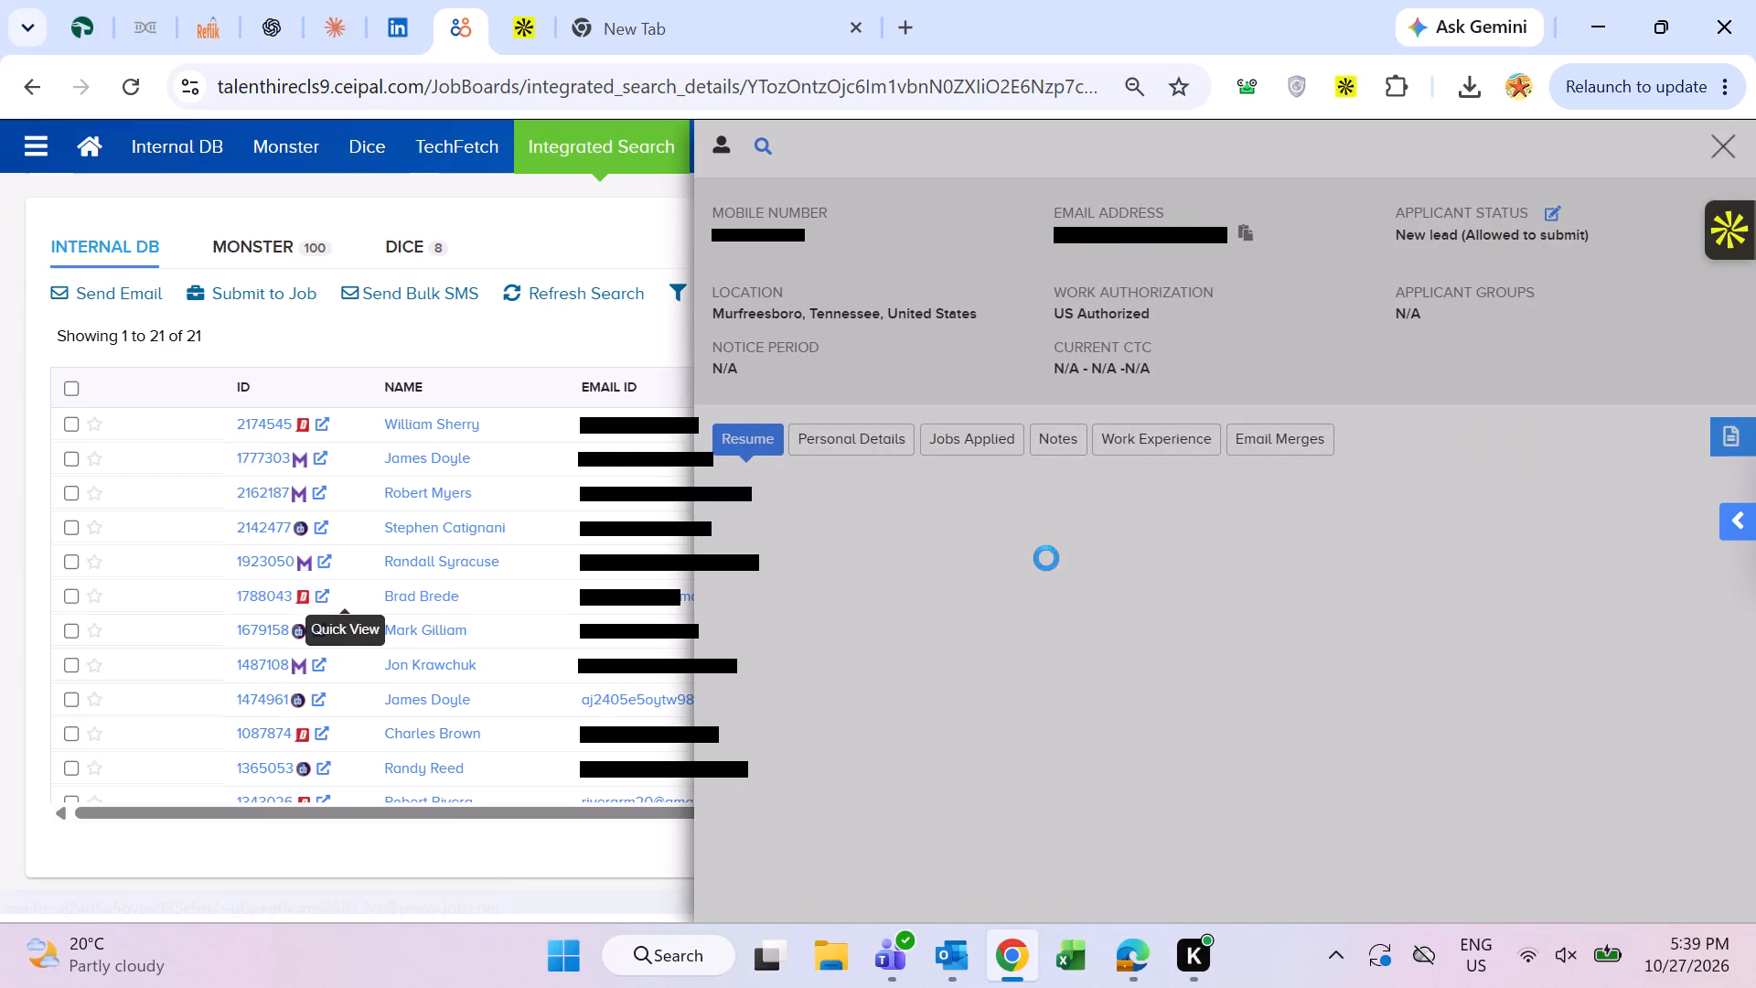
Review the work history in the Nashville Implementation Project Manager's résumé for estimating and construction experience, then close the applicant record.
triple_click(1041, 676)
left_click(1417, 676)
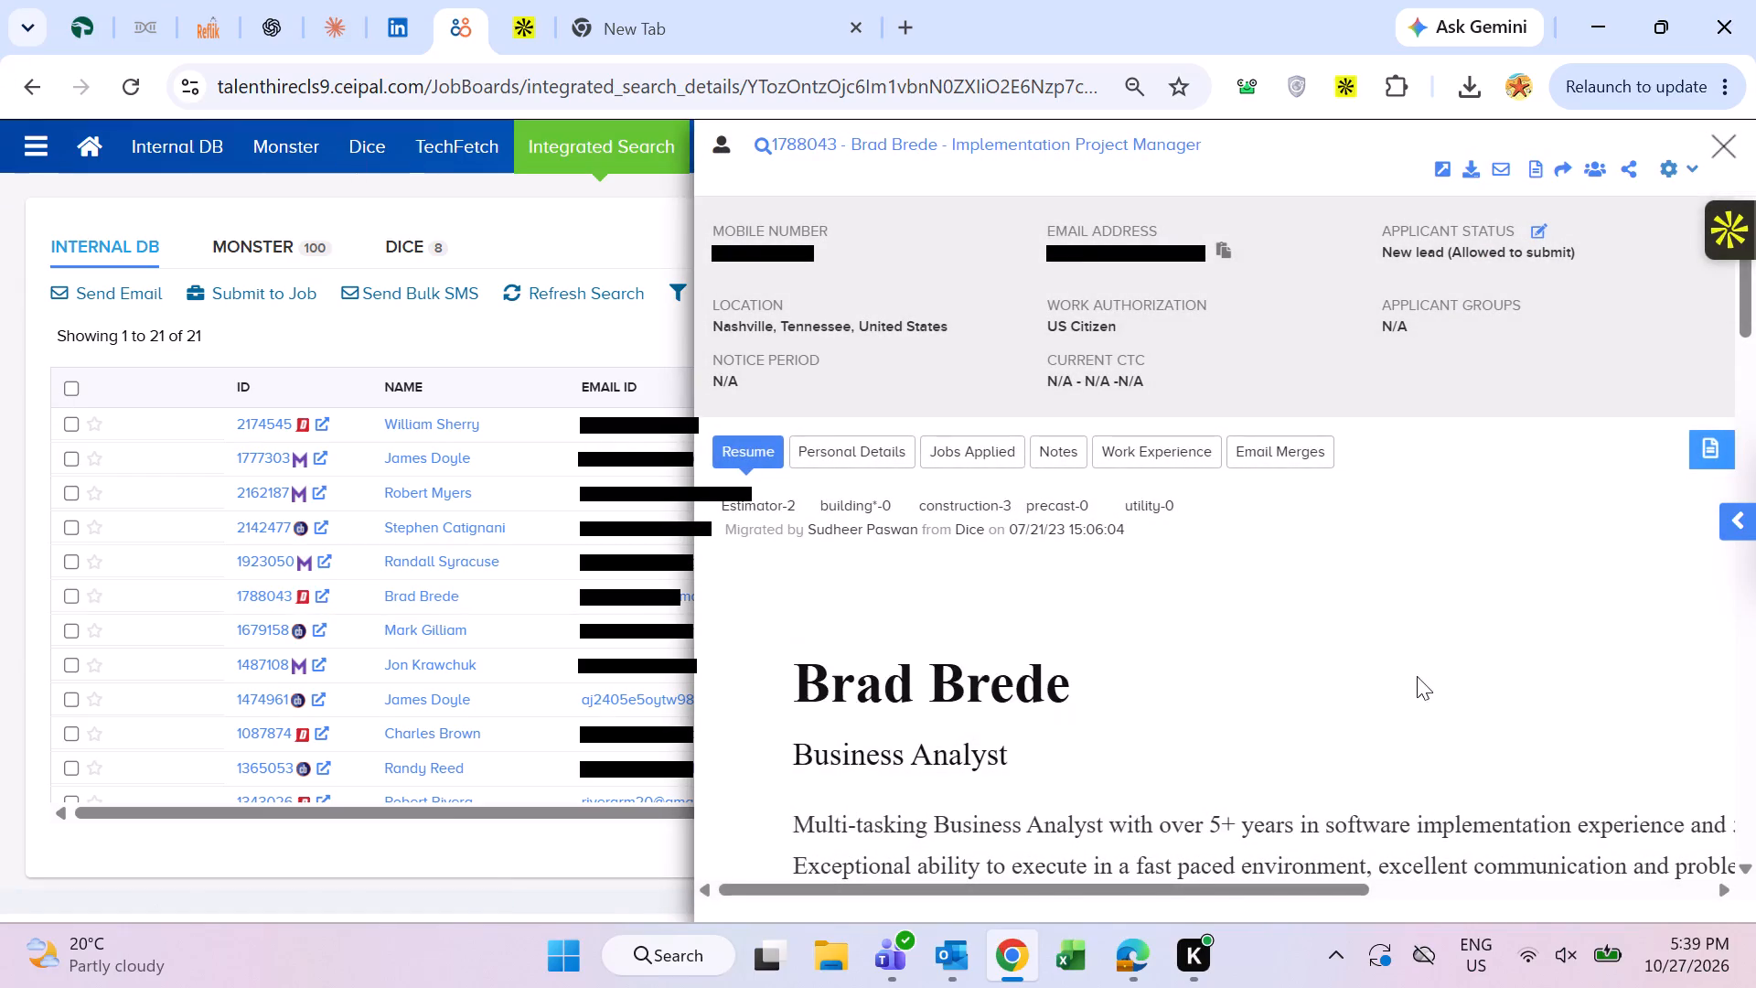
scroll(1343, 595, "down", 4)
scroll(1266, 578, "down", 4)
scroll(1261, 577, "up", 3)
left_click_drag(1220, 569, 1250, 650)
left_click(1250, 650)
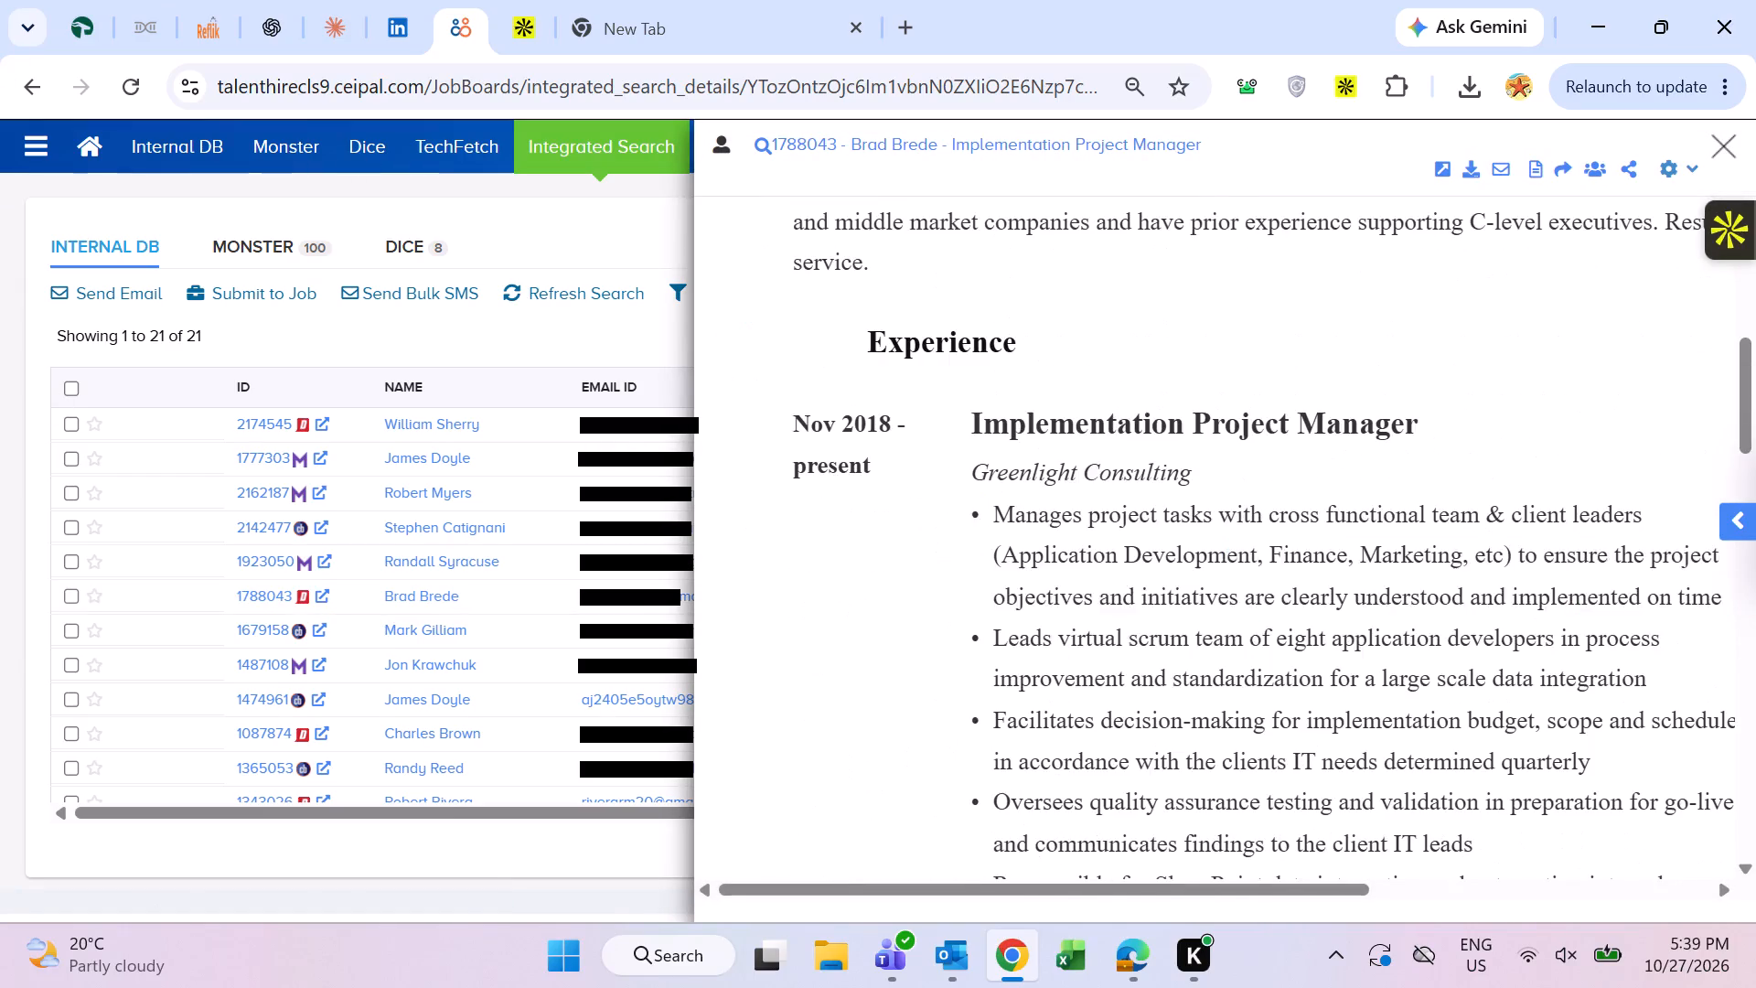
scroll(1226, 511, "down", 4)
left_click_drag(1165, 517, 1217, 653)
left_click(1217, 653)
scroll(1248, 531, "down", 4)
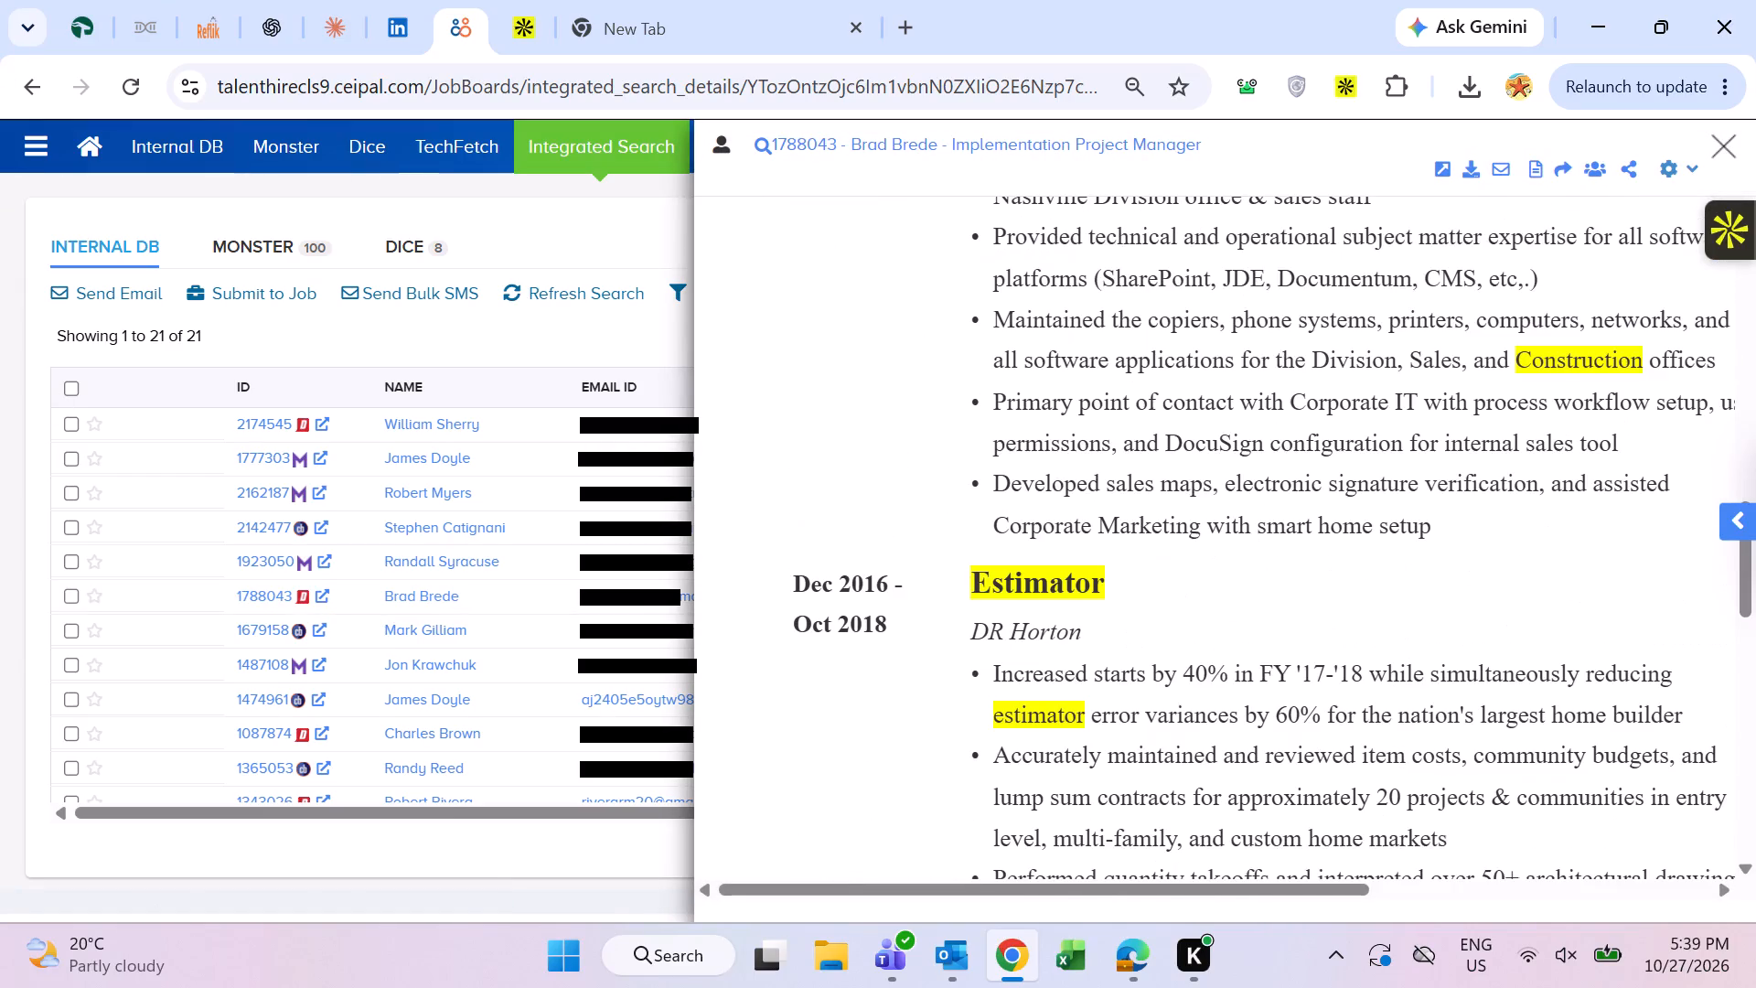
left_click_drag(1254, 529, 1301, 649)
left_click(1301, 649)
scroll(1218, 524, "down", 8)
scroll(1218, 524, "up", 2)
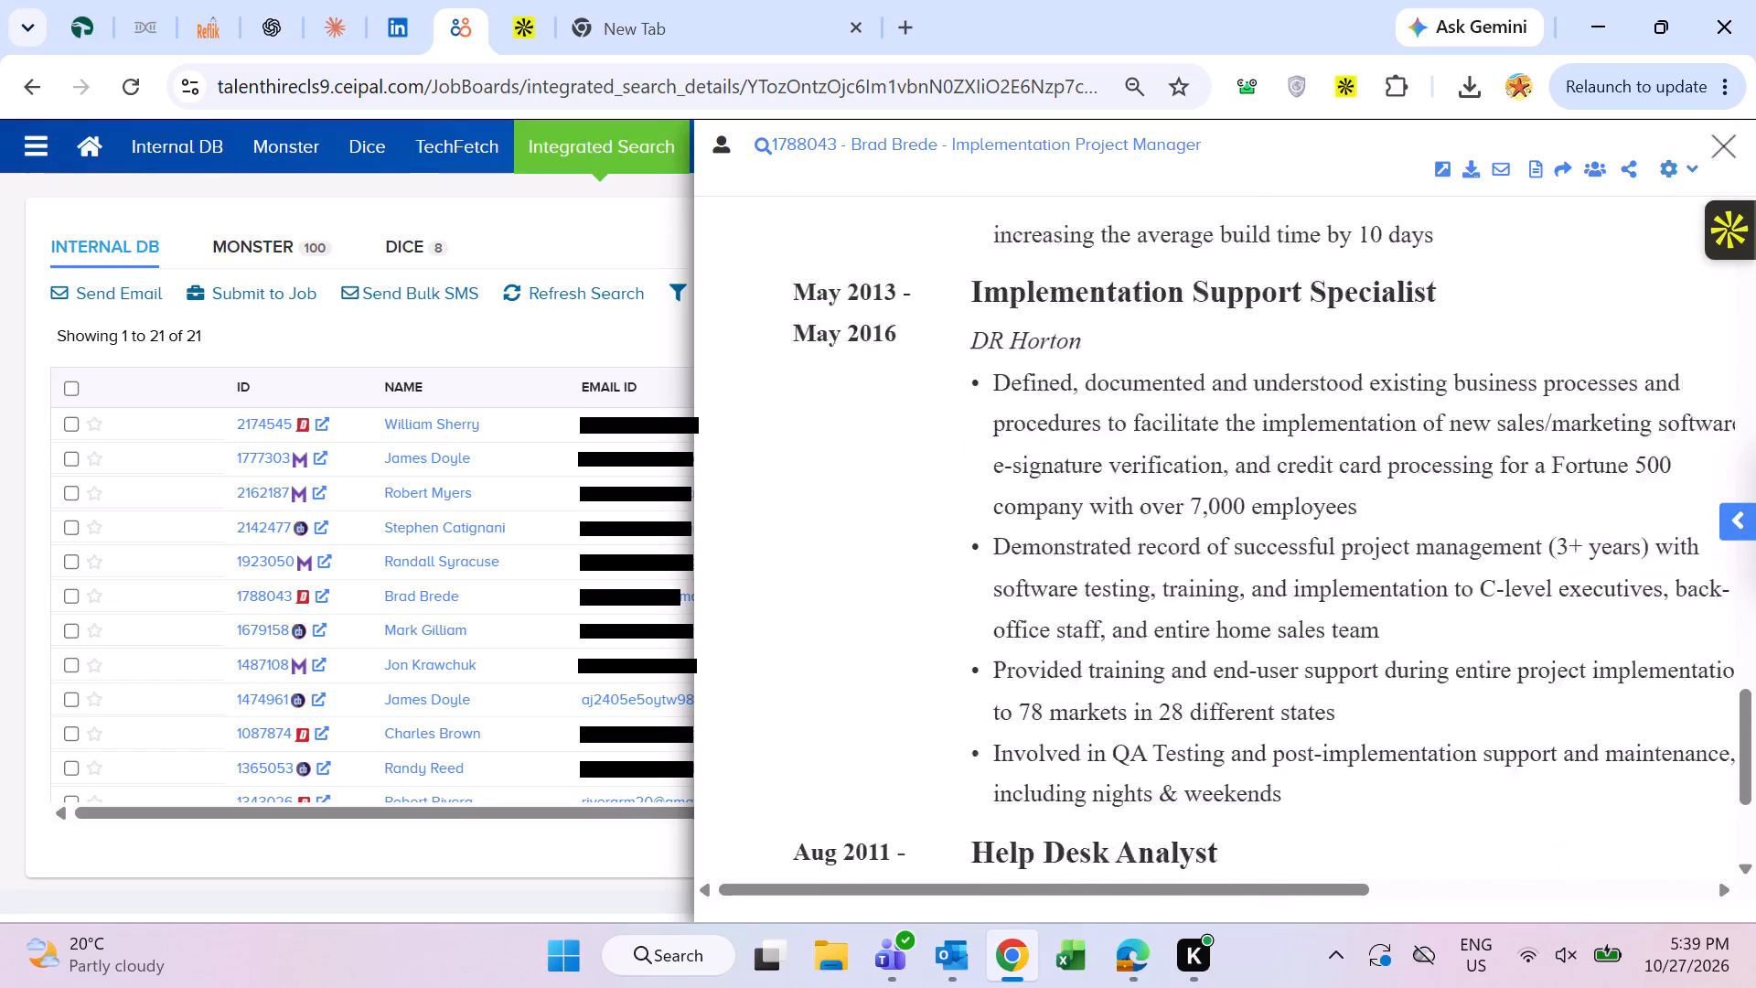
scroll(1218, 524, "up", 1)
left_click_drag(1227, 639, 1255, 753)
left_click(1255, 753)
scroll(1247, 590, "down", 10)
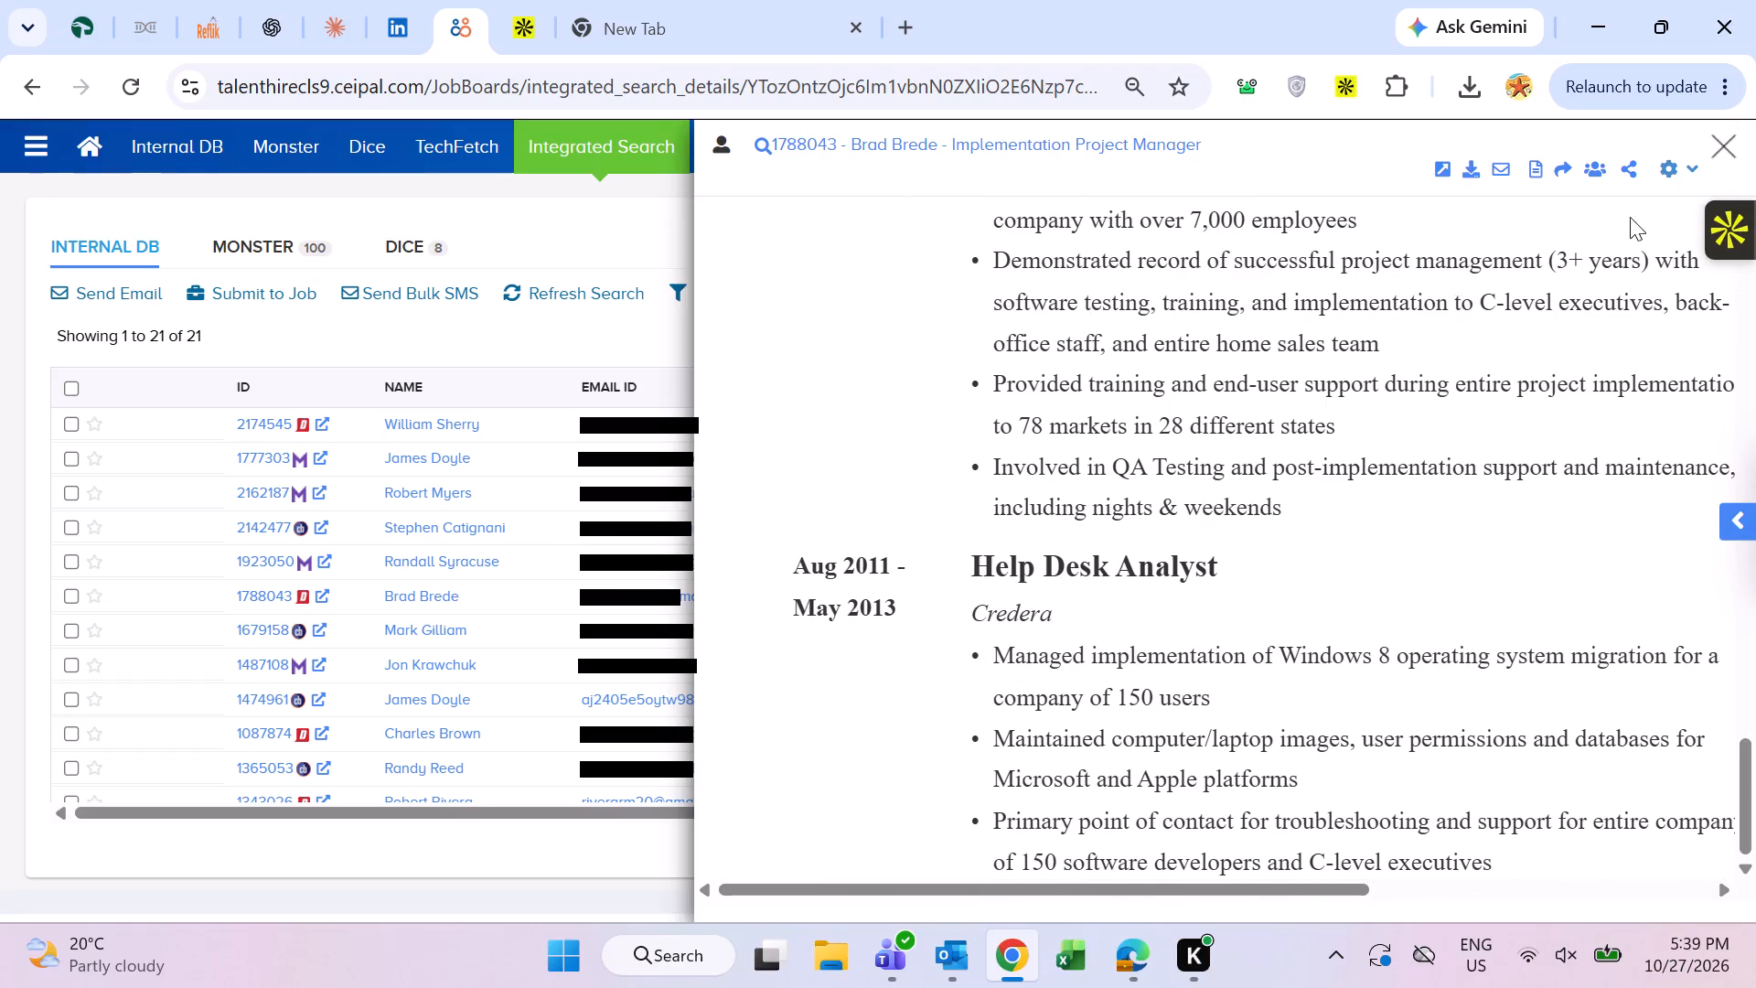
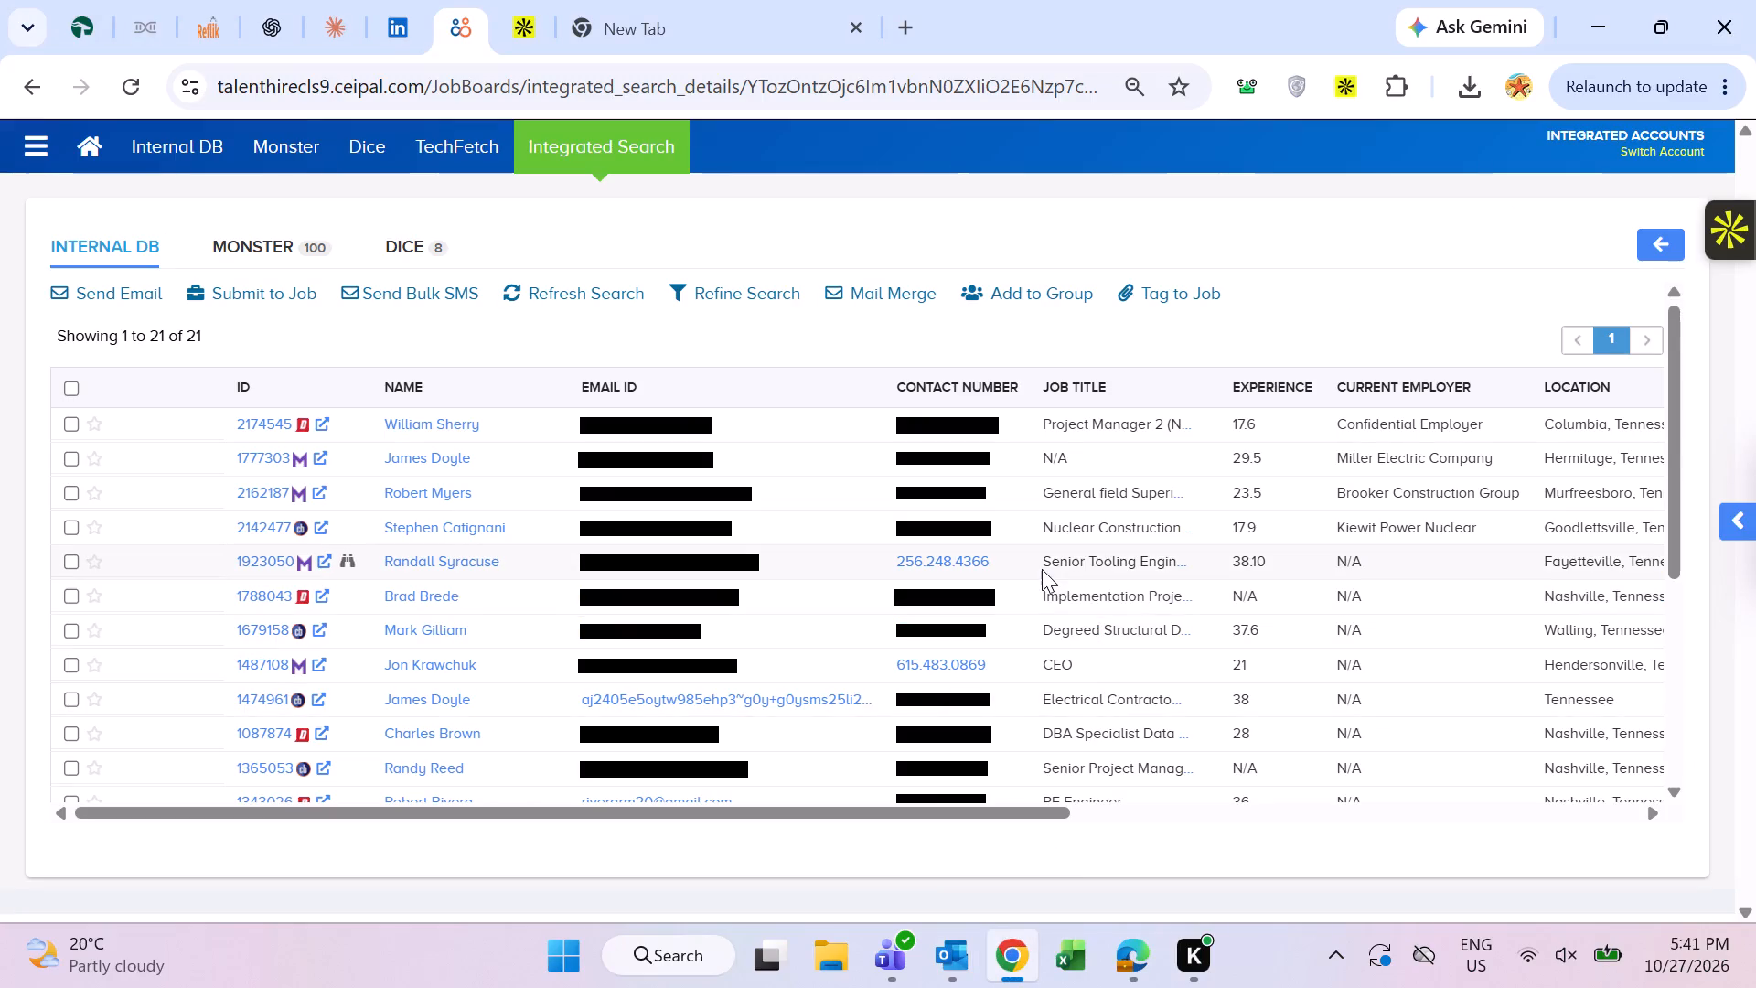
Scan the internal database results, comparing the applicants' job titles, years of experience and locations for suitable candidates.
left_click_drag(1040, 565, 1598, 618)
double_click(1598, 618)
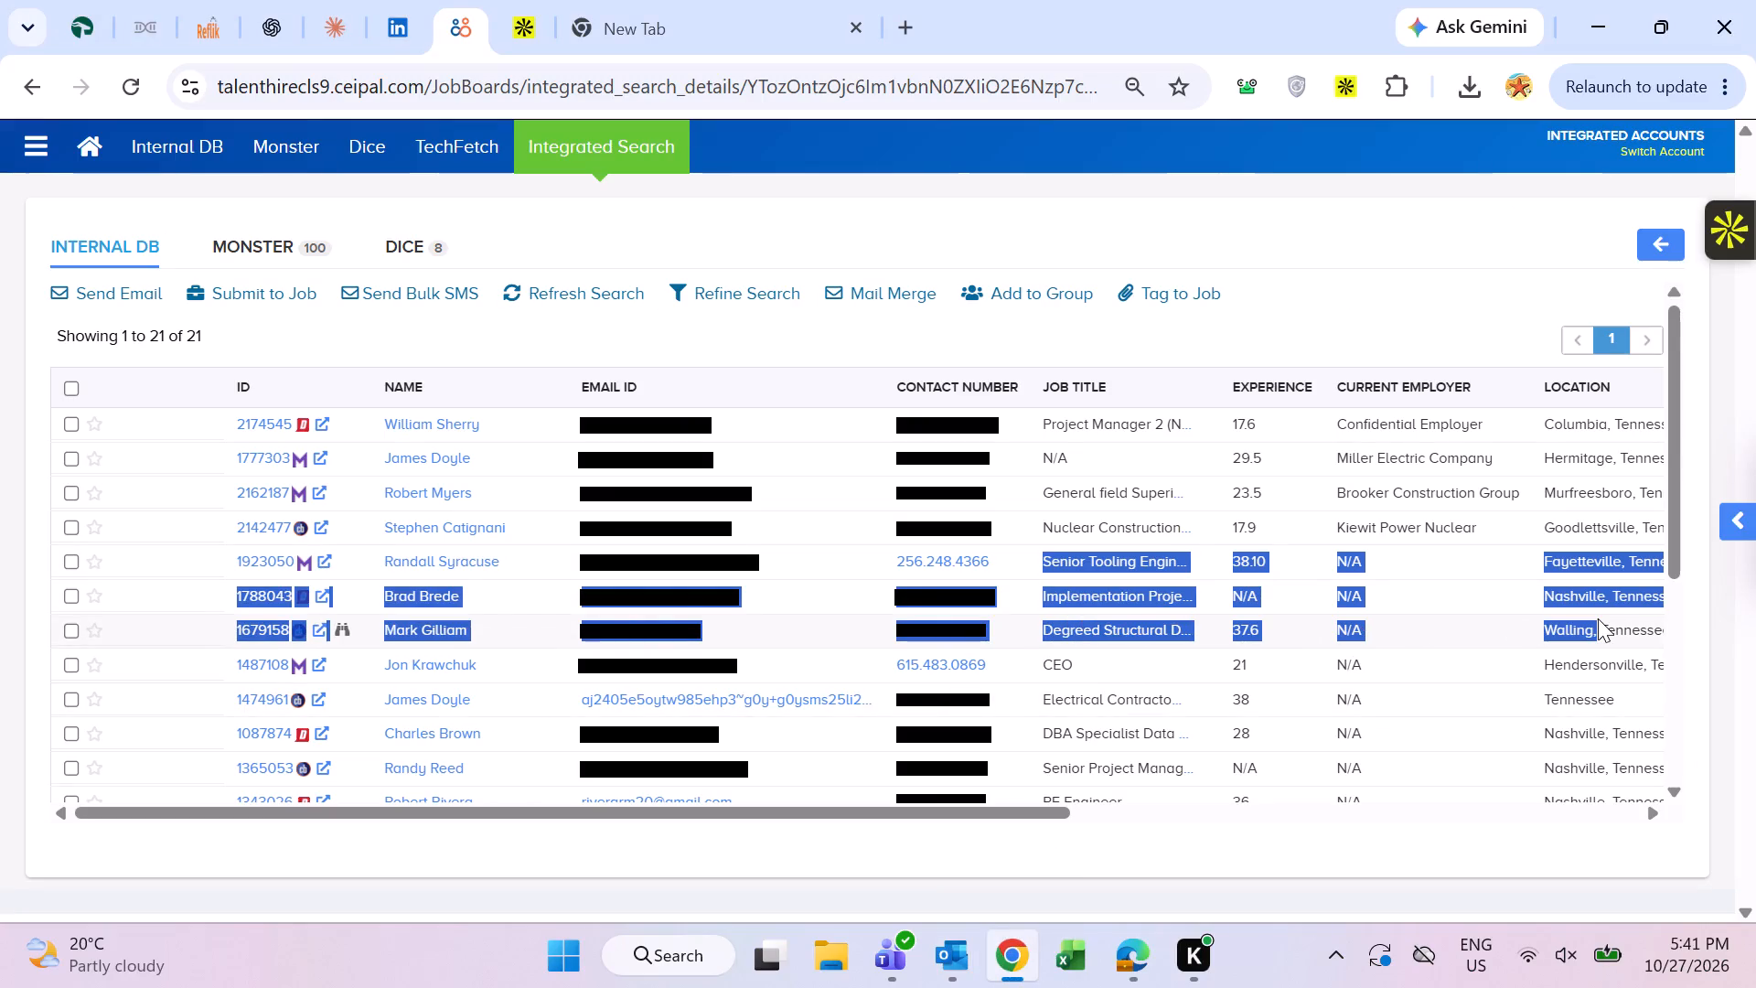
left_click_drag(1598, 618, 1550, 562)
left_click(1498, 564)
left_click_drag(1498, 564, 1530, 725)
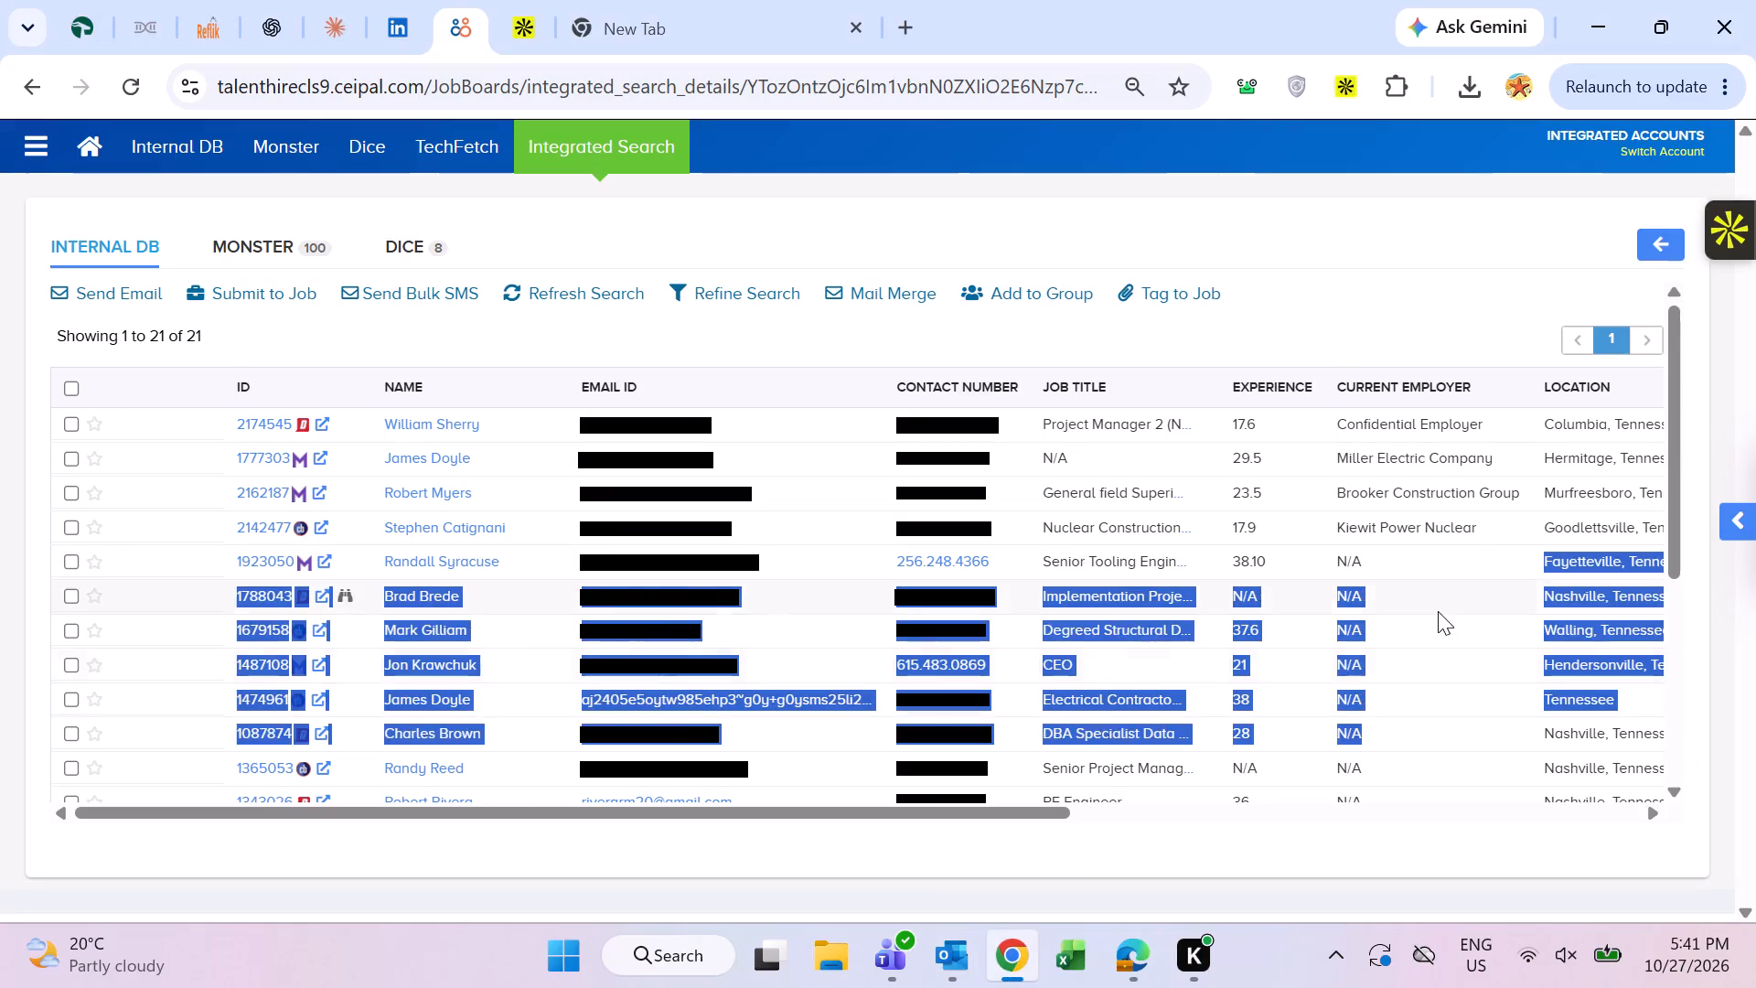
left_click(1438, 611)
left_click_drag(1451, 563, 1501, 800)
left_click(1423, 590)
scroll(1422, 589, "up", 5)
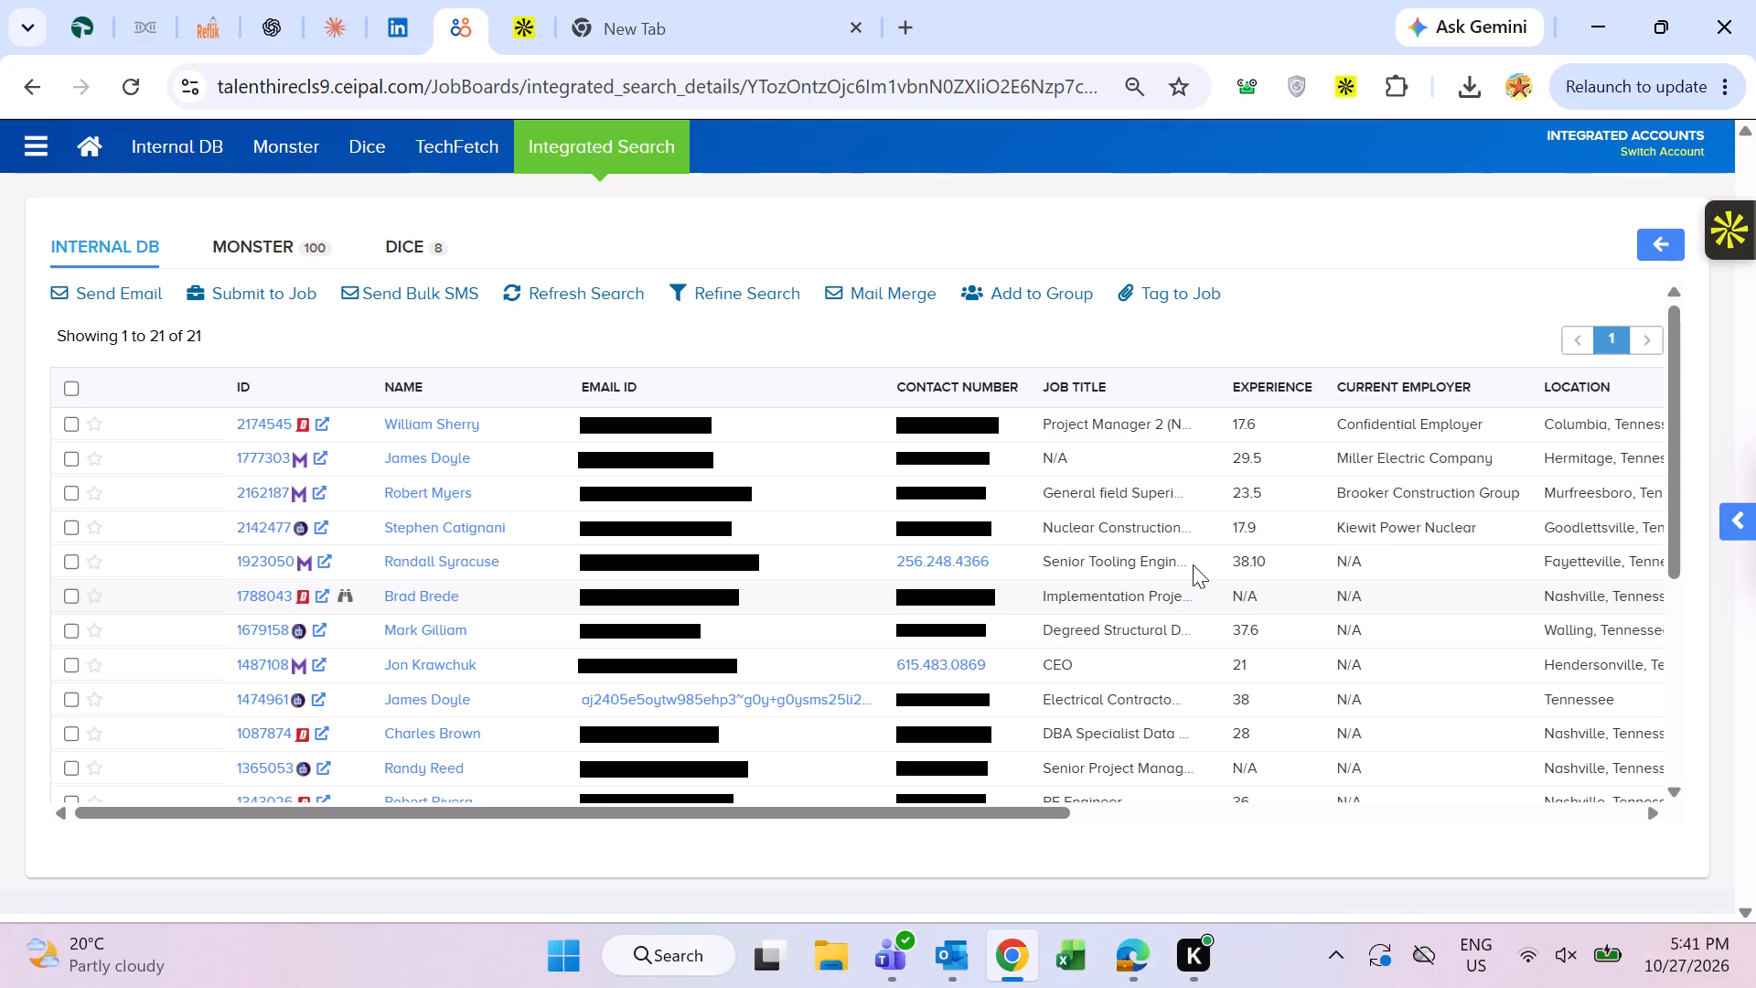
double_click(1193, 564)
left_click(1129, 564)
left_click_drag(1129, 564, 1117, 564)
left_click(1117, 564)
scroll(1115, 564, "up", 5)
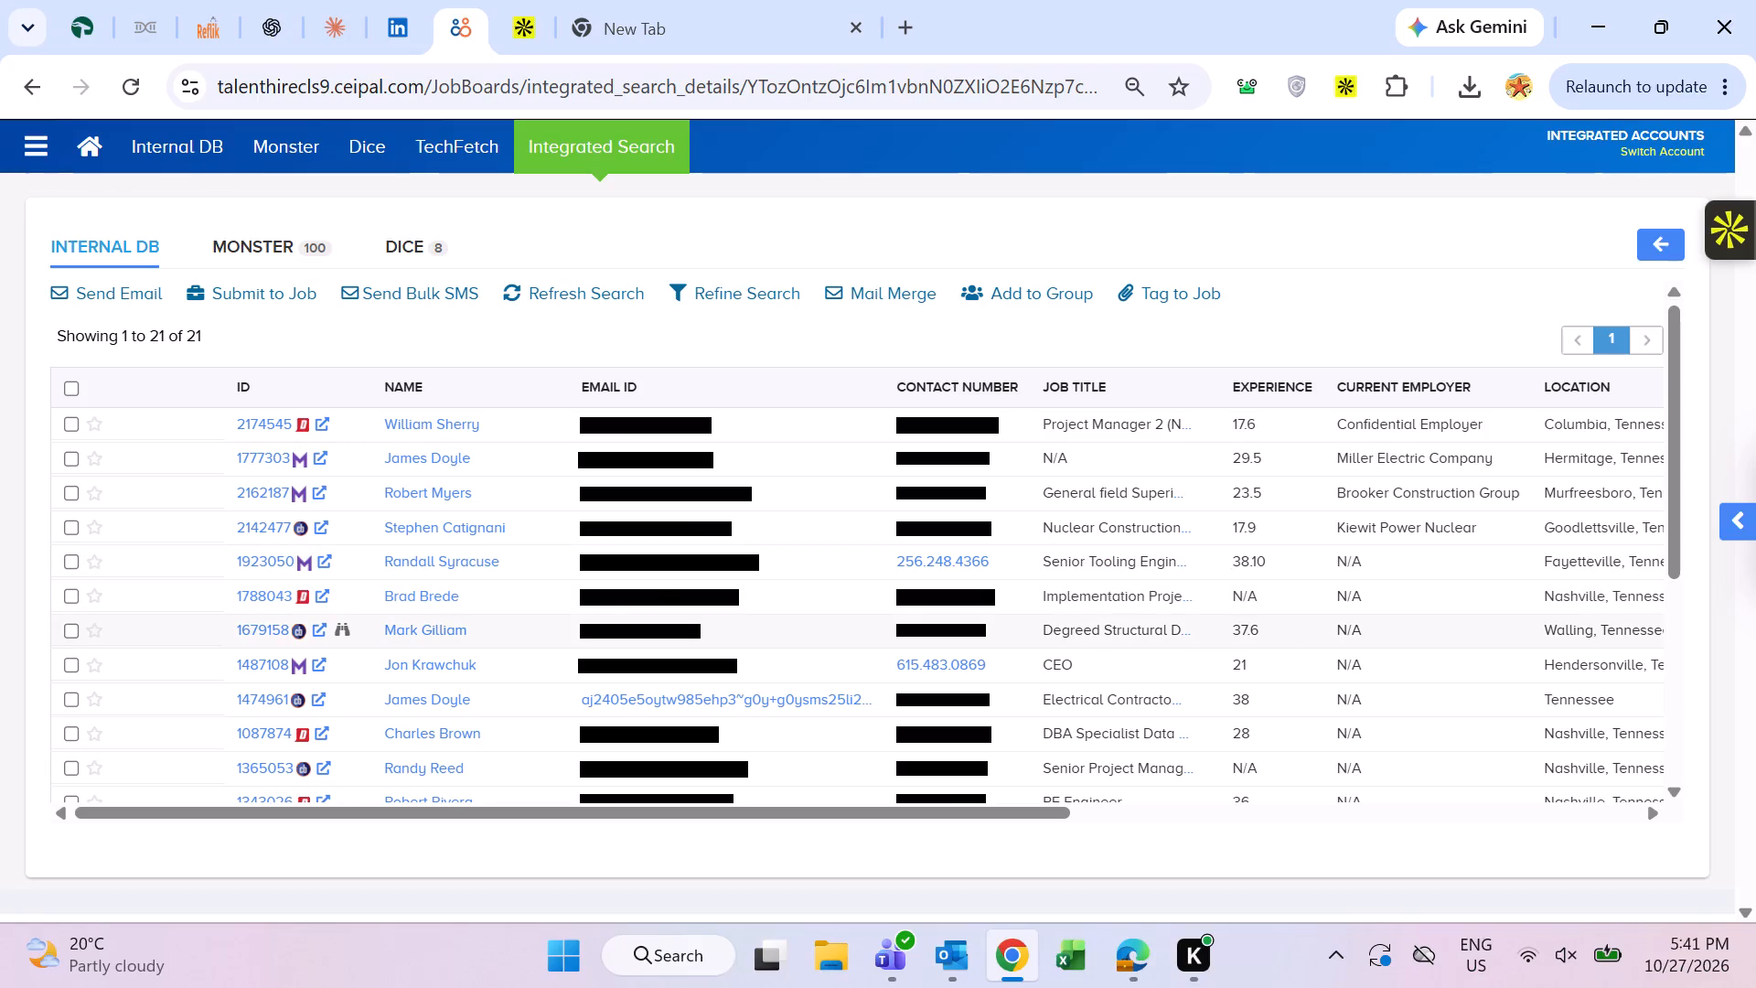
double_click(1057, 650)
left_click(1111, 703)
left_click(1140, 704)
left_click(1140, 704)
scroll(1088, 568, "down", 1)
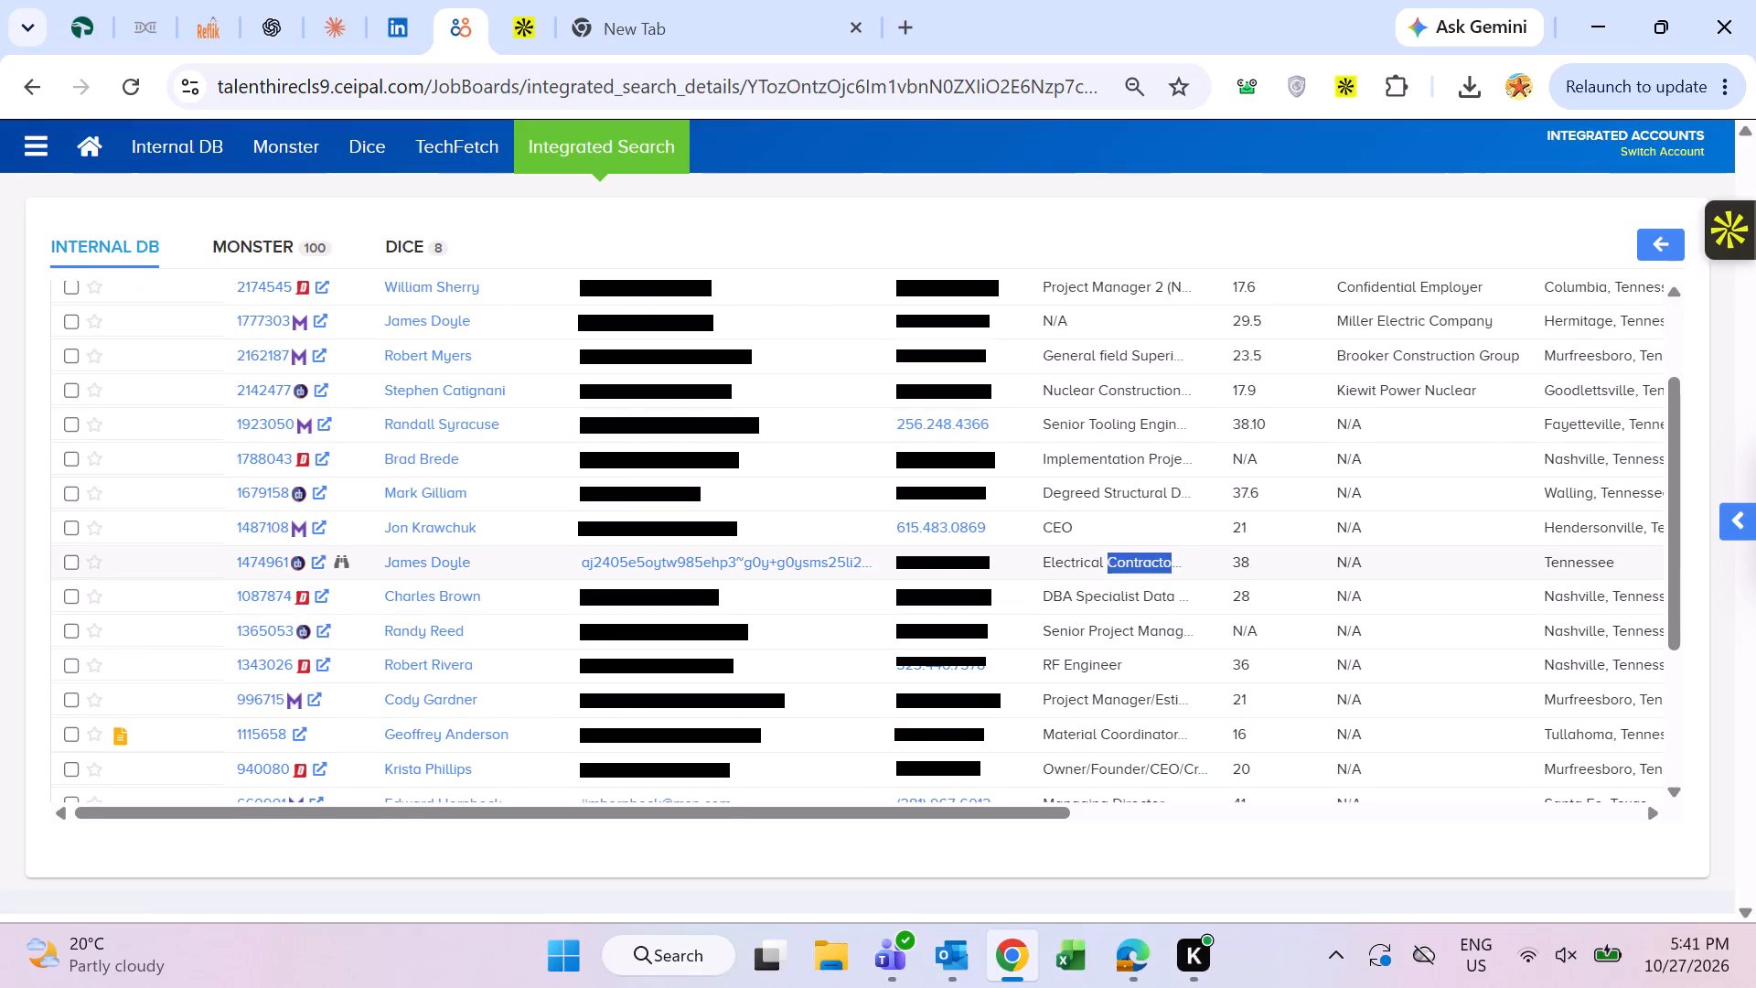
scroll(1107, 568, "up", 3)
scroll(1149, 656, "down", 2)
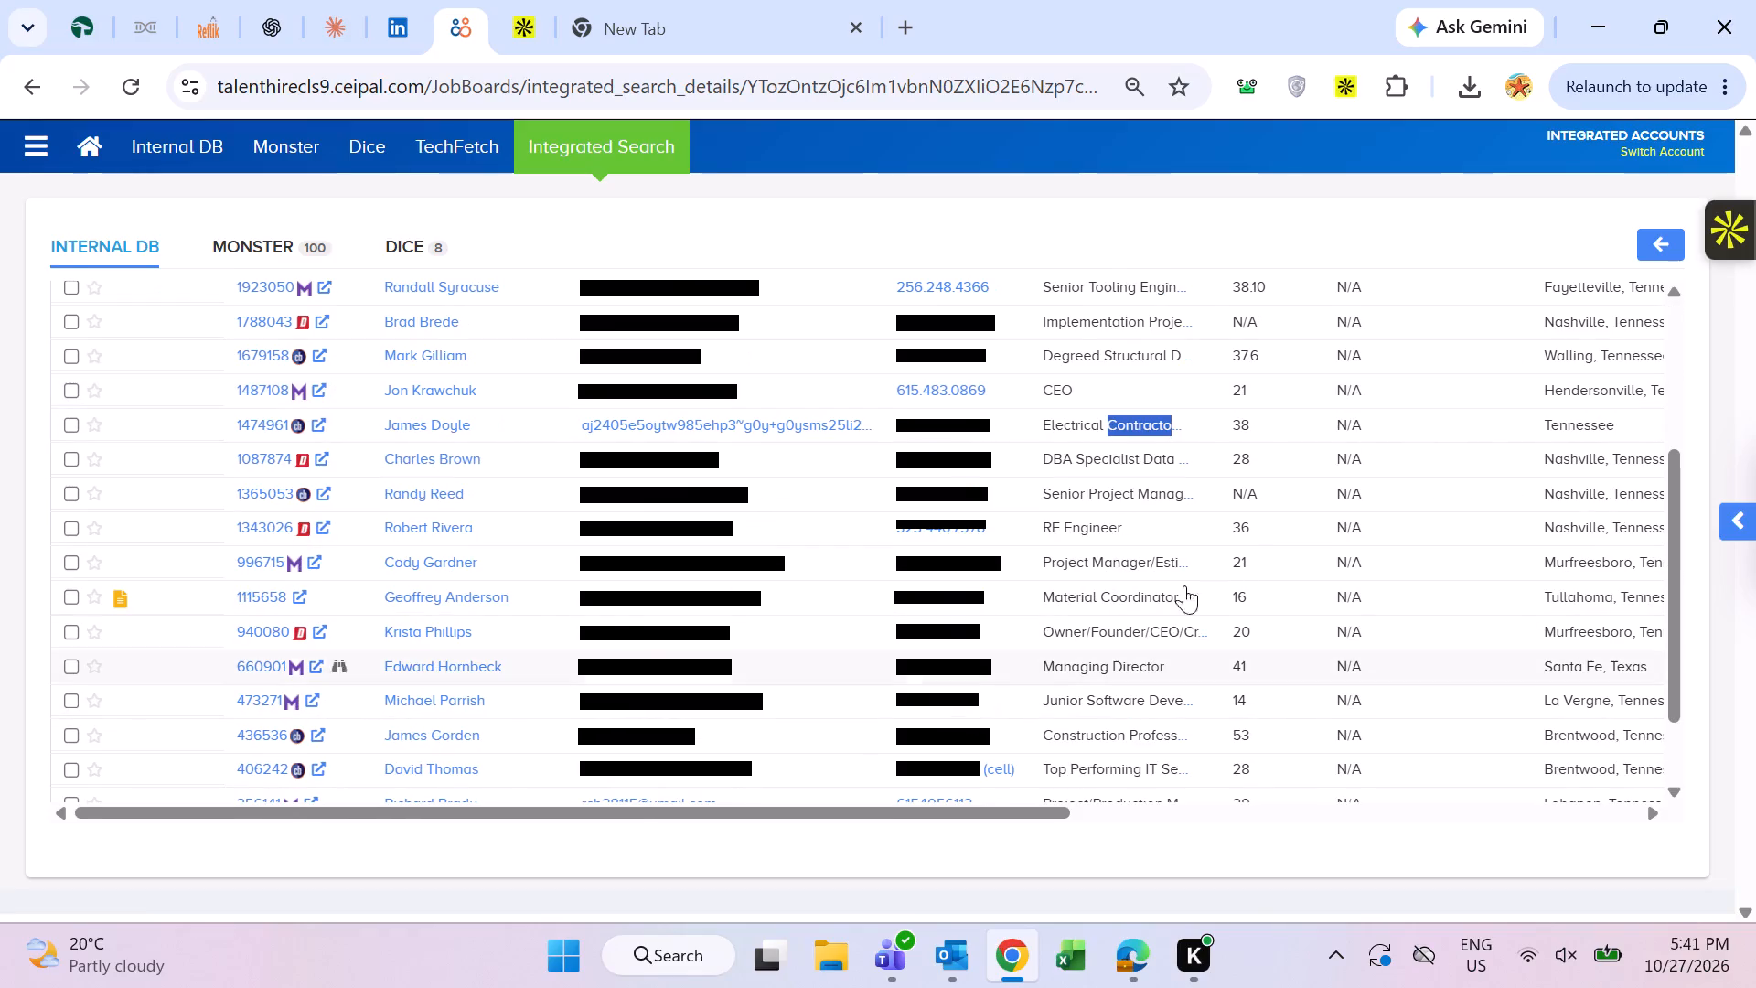
Open the quick view of the Tennessee Electrical Contractor applicant and review the résumé's skills and Solar Source experience.
left_click(339, 424)
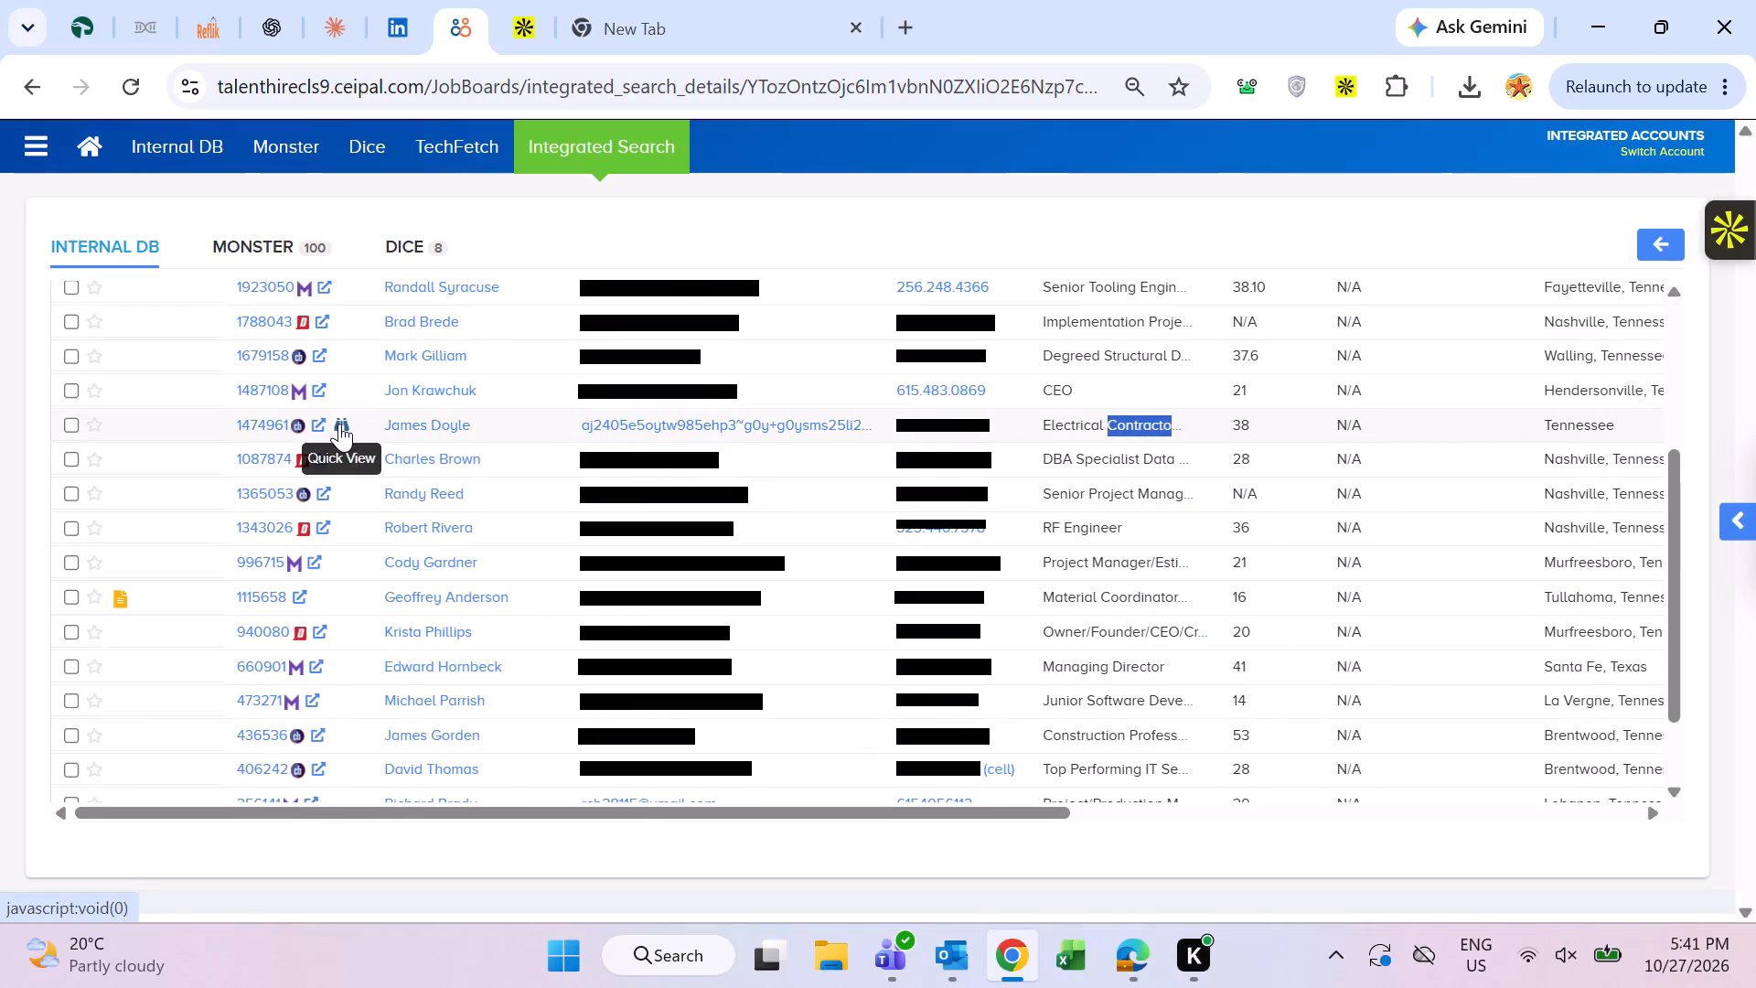
scroll(369, 456, "up", 3)
scroll(386, 510, "down", 1)
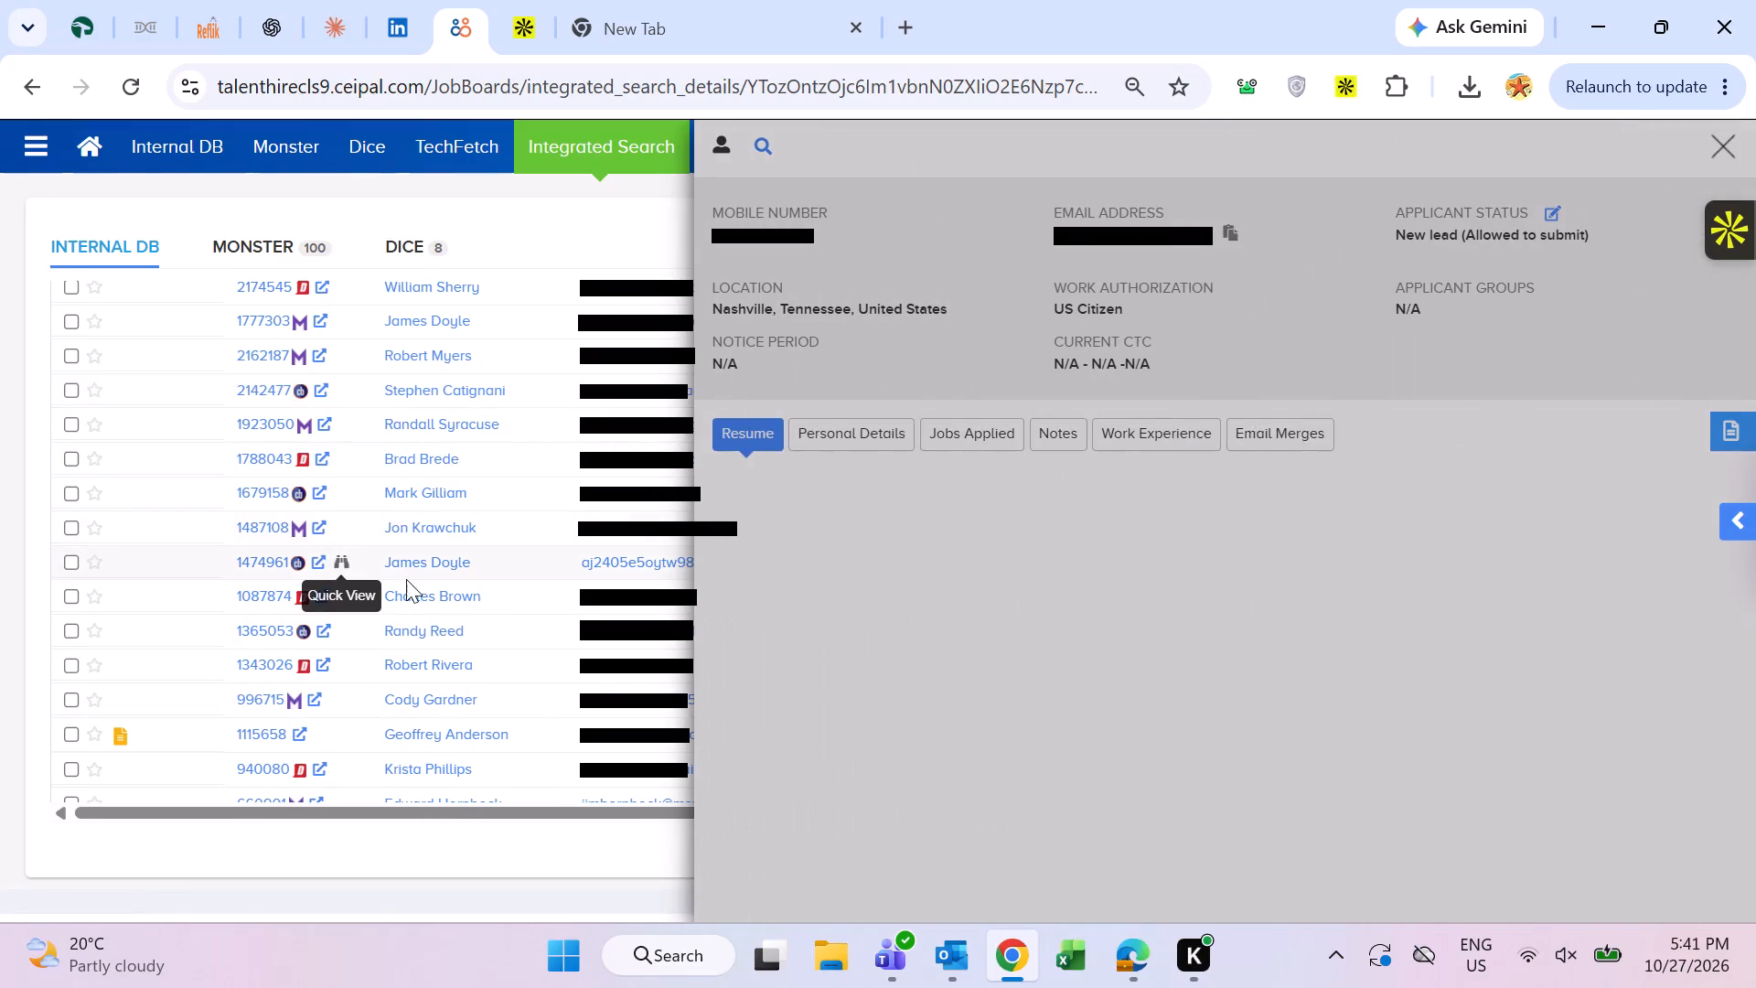
scroll(406, 579, "down", 1)
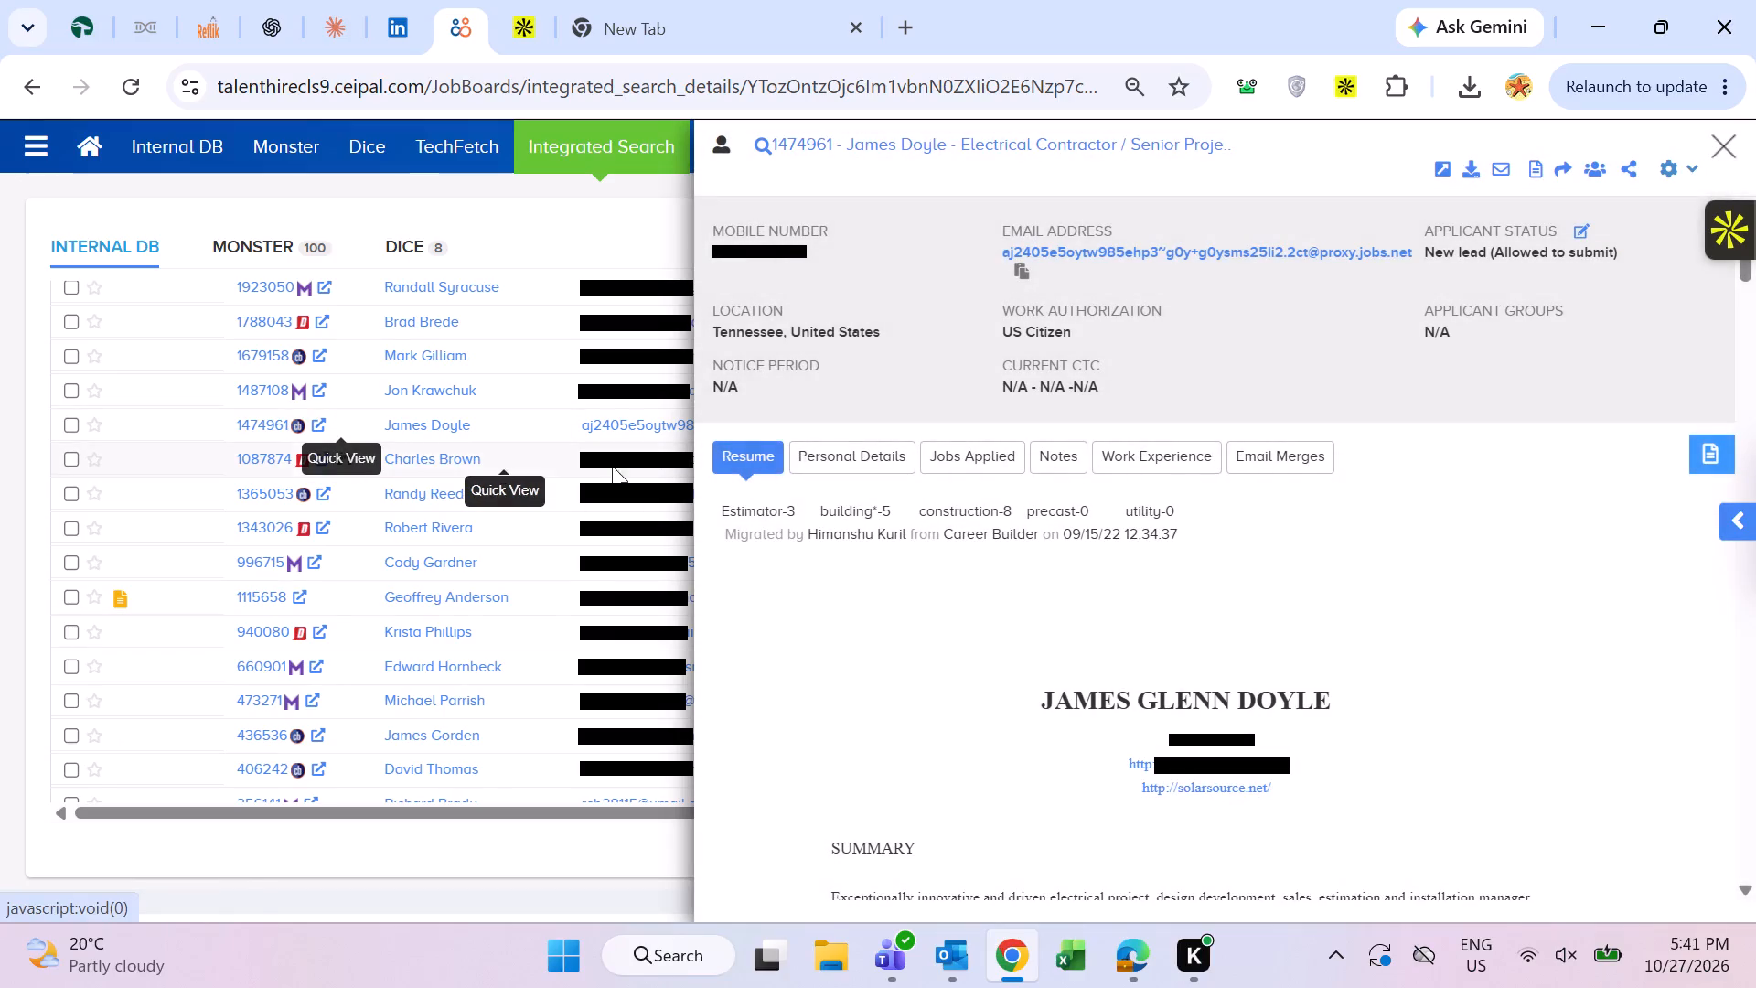
scroll(993, 652, "down", 7)
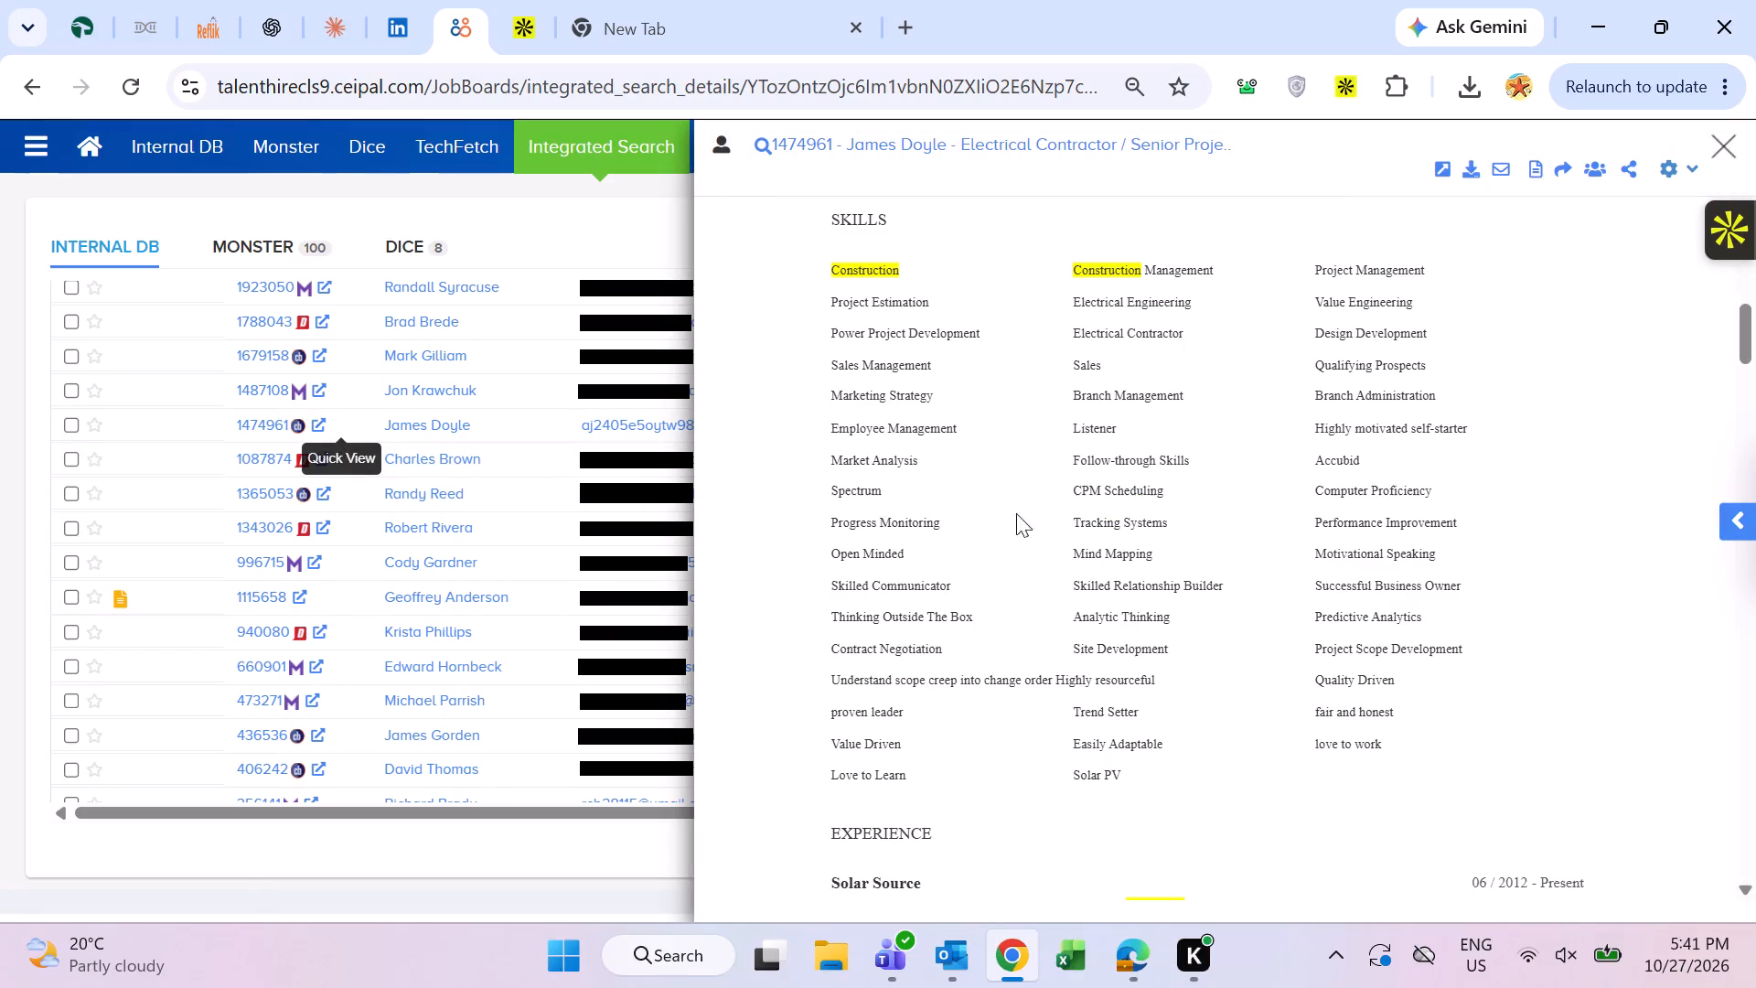
scroll(1021, 481, "down", 6)
scroll(1021, 481, "up", 3)
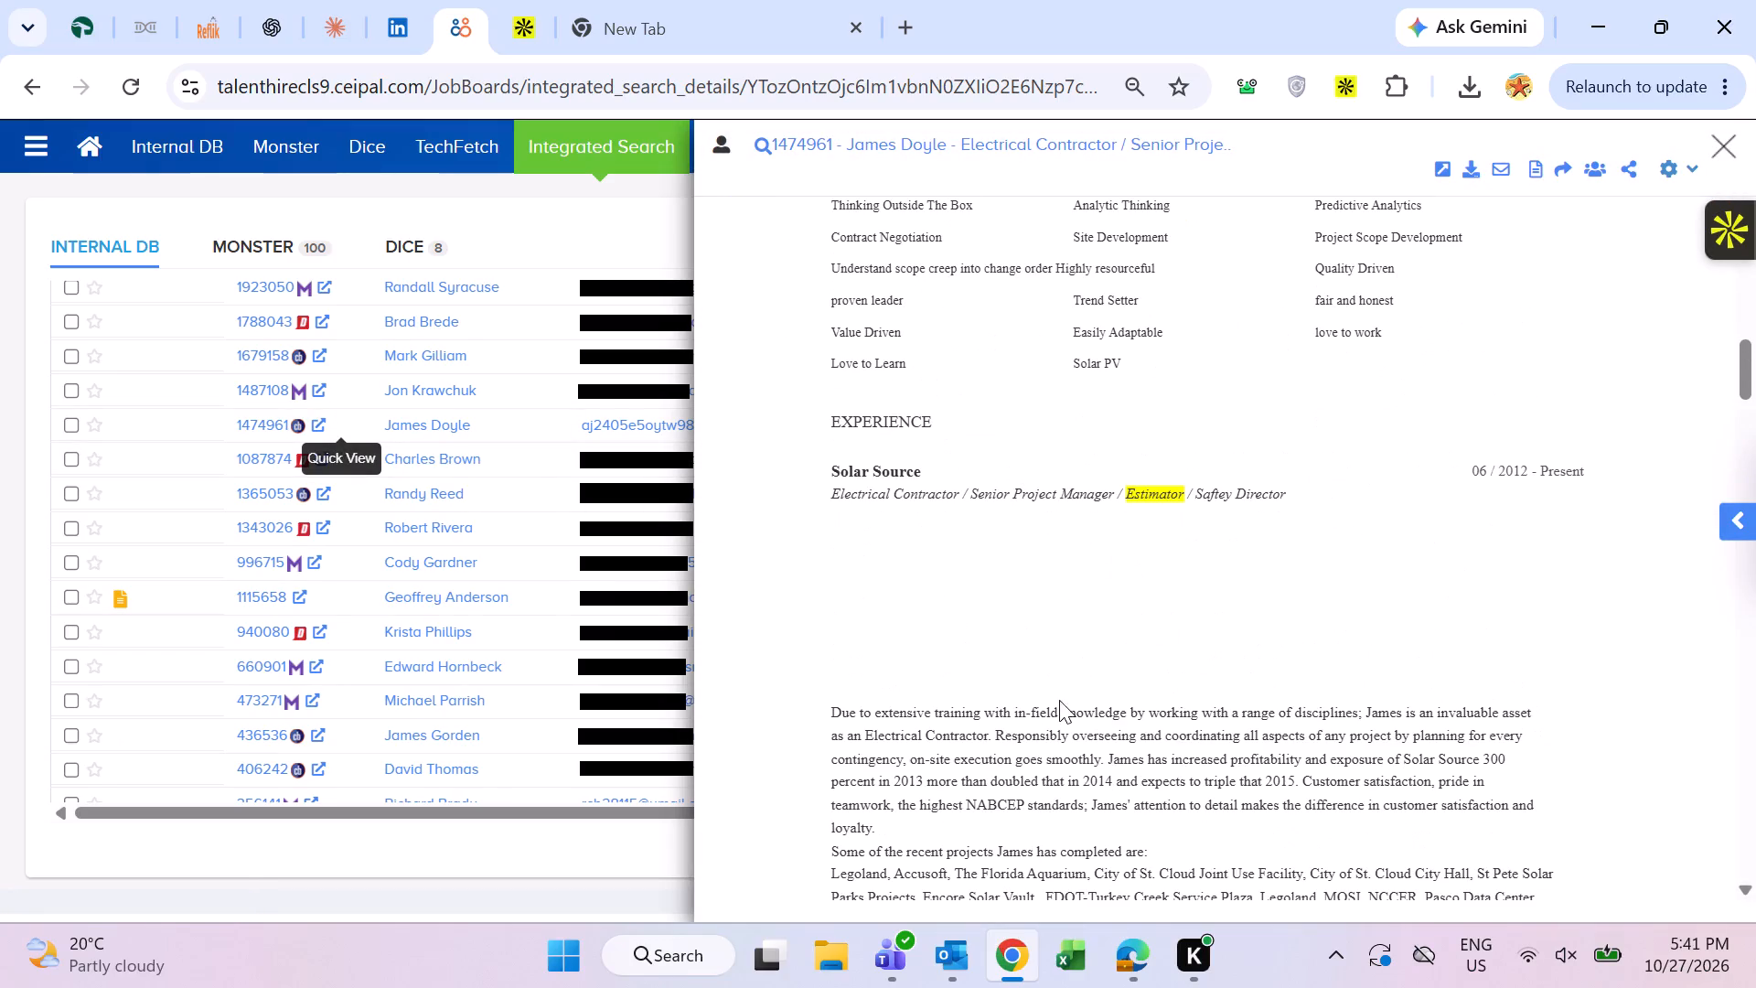
scroll(1054, 512, "down", 3)
left_click_drag(1046, 485, 1070, 552)
left_click(1070, 552)
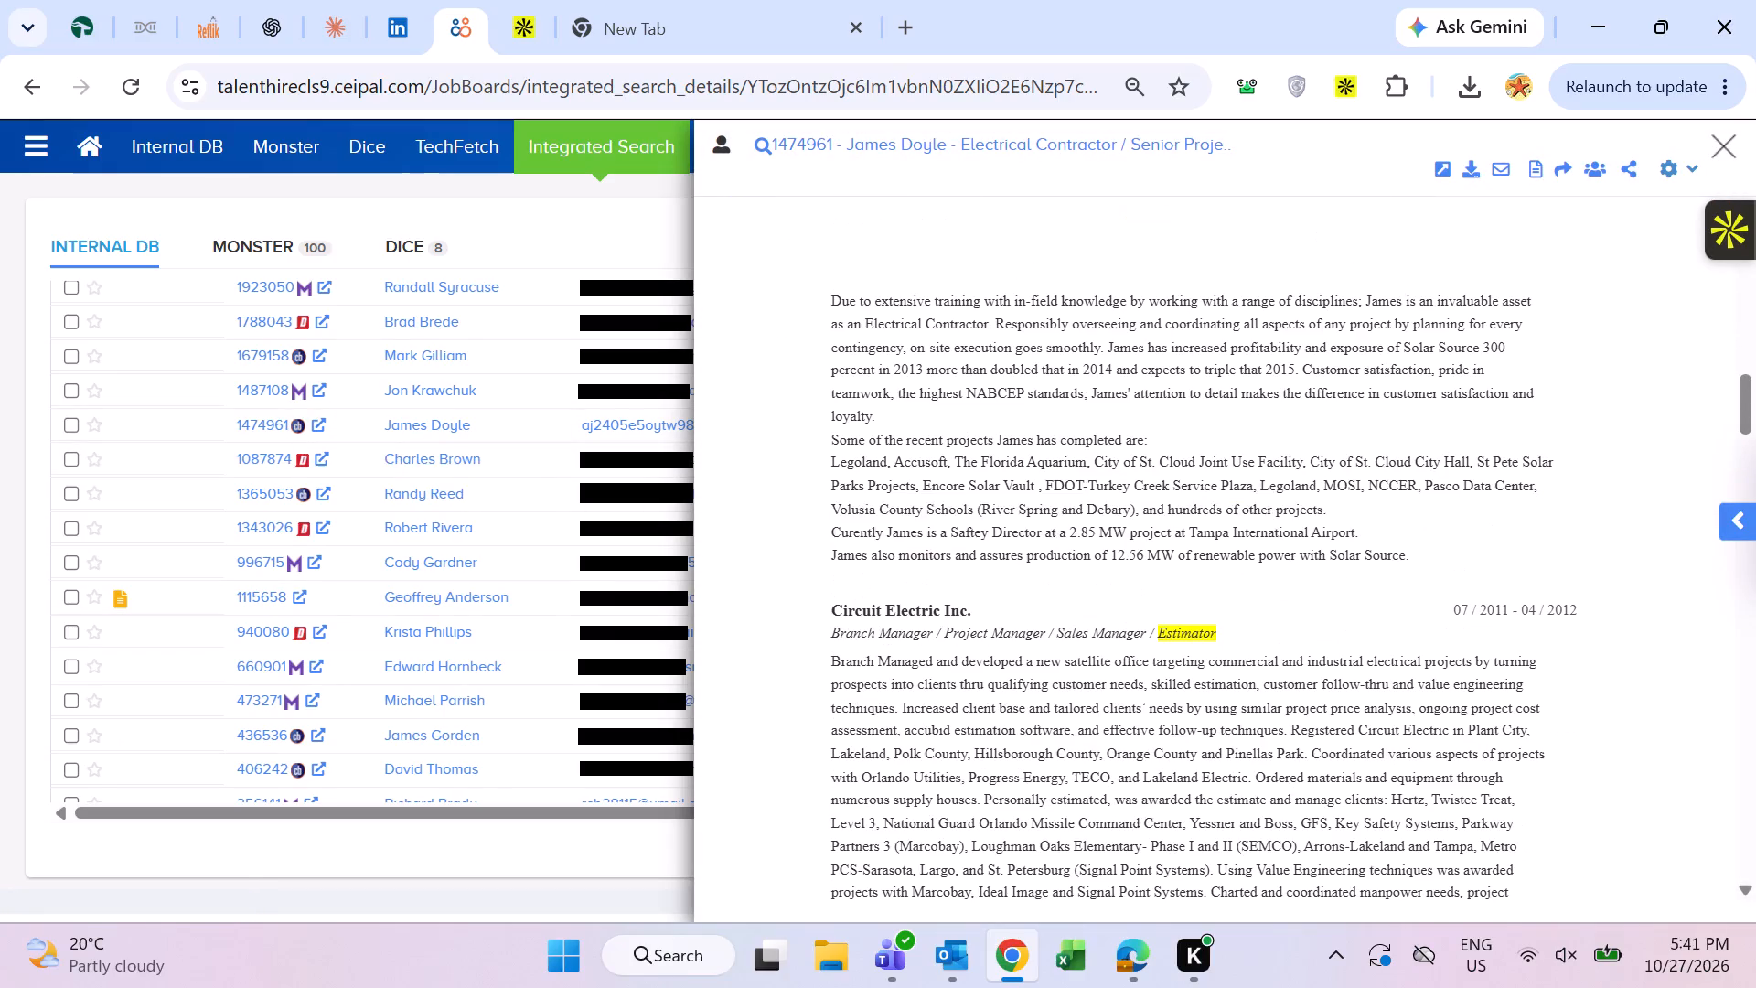
Review the earlier work history and education in the Electrical Contractor's résumé, then close the applicant record.
scroll(1108, 533, "down", 5)
scroll(1060, 442, "down", 8)
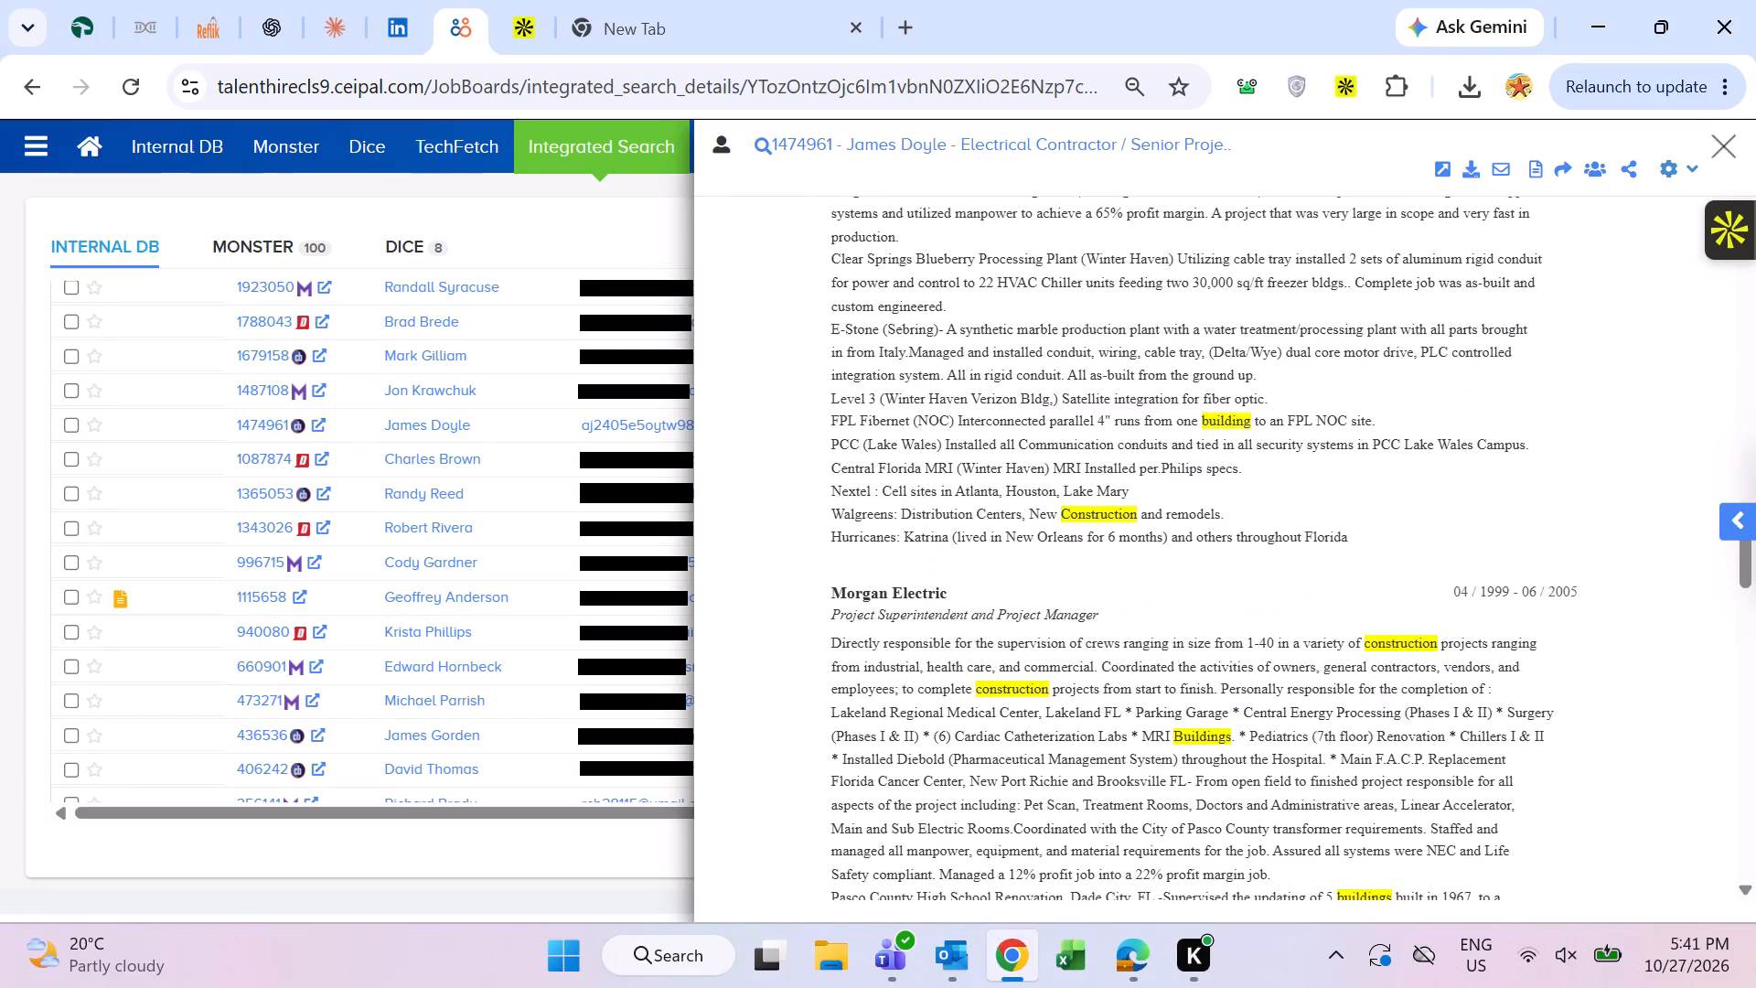
scroll(1069, 472, "up", 2)
left_click_drag(969, 465, 994, 563)
left_click(996, 564)
scroll(1098, 469, "down", 13)
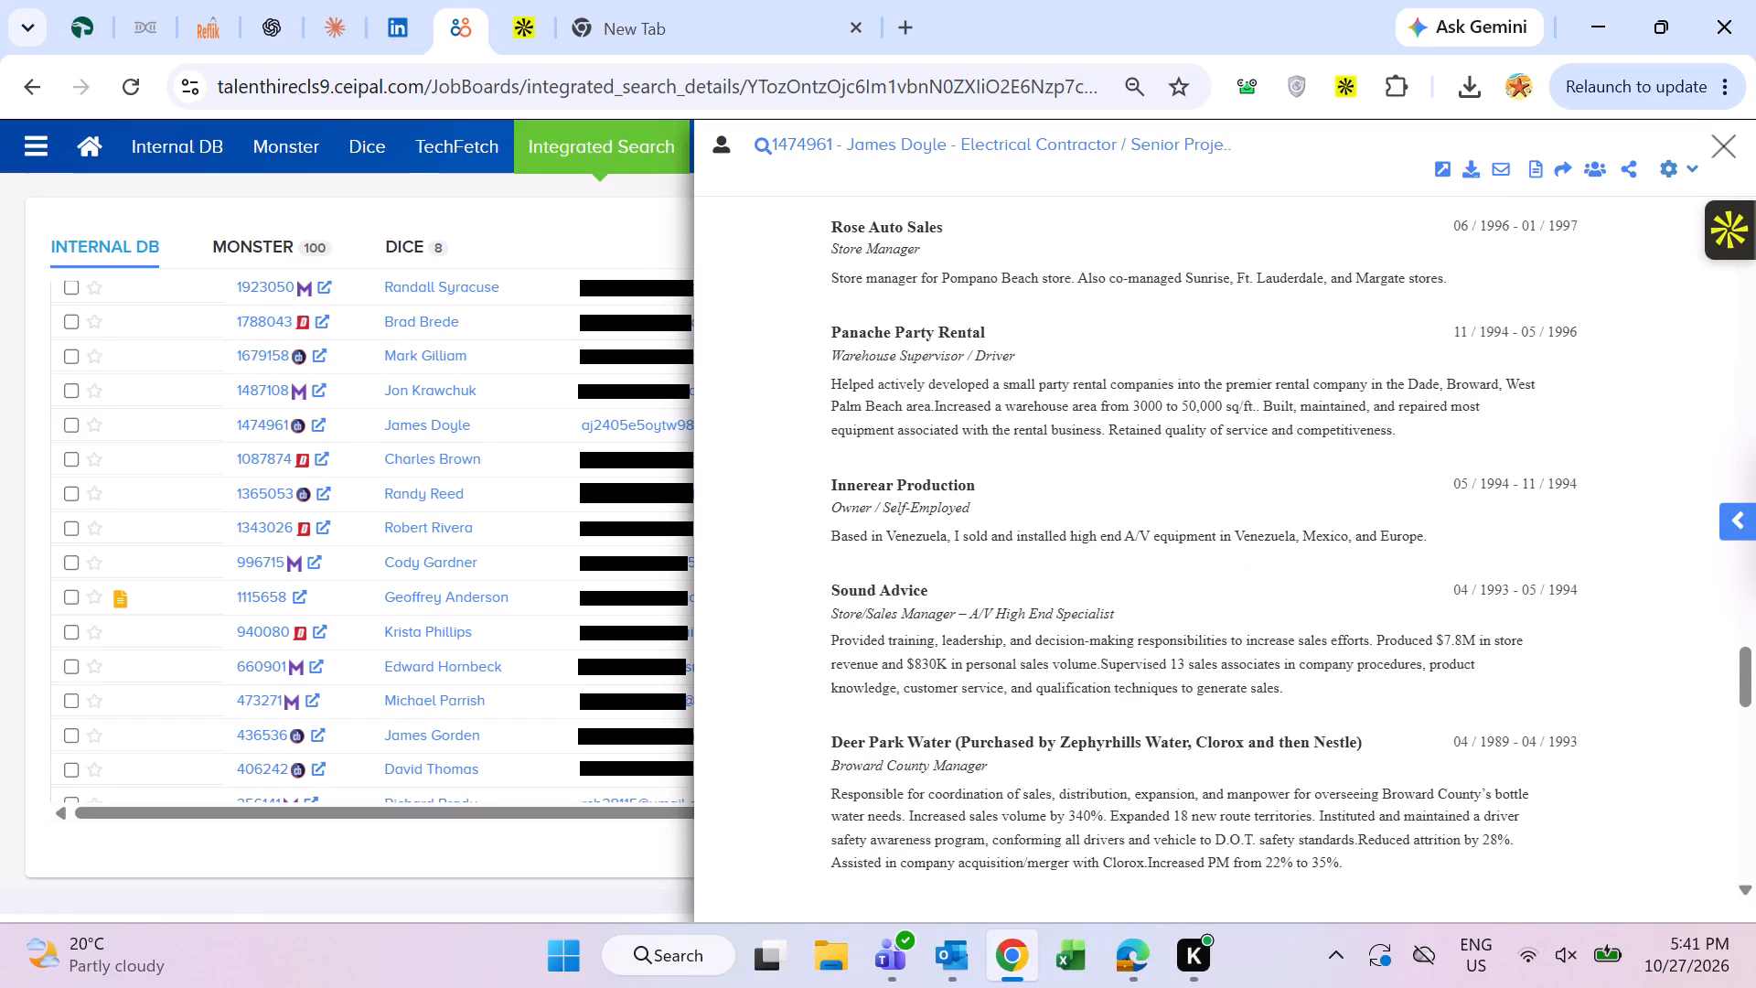
scroll(1098, 469, "up", 1)
scroll(1135, 457, "down", 15)
scroll(1163, 456, "up", 6)
scroll(1313, 455, "up", 4)
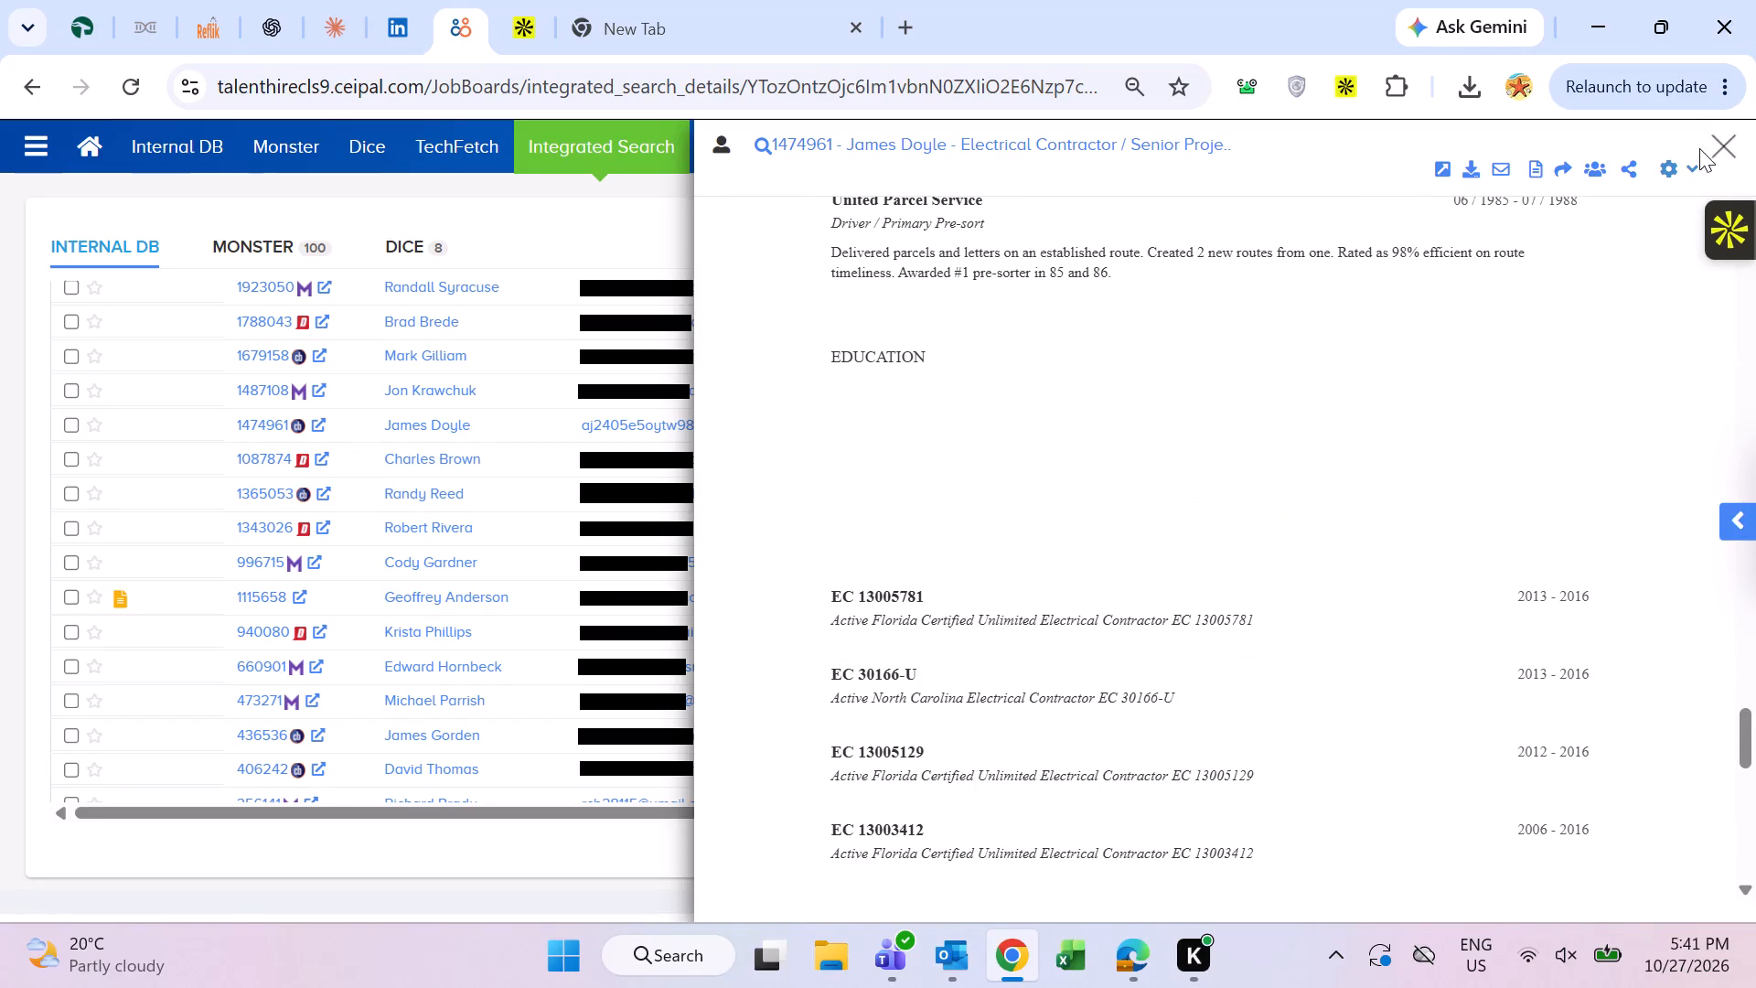
left_click(1735, 145)
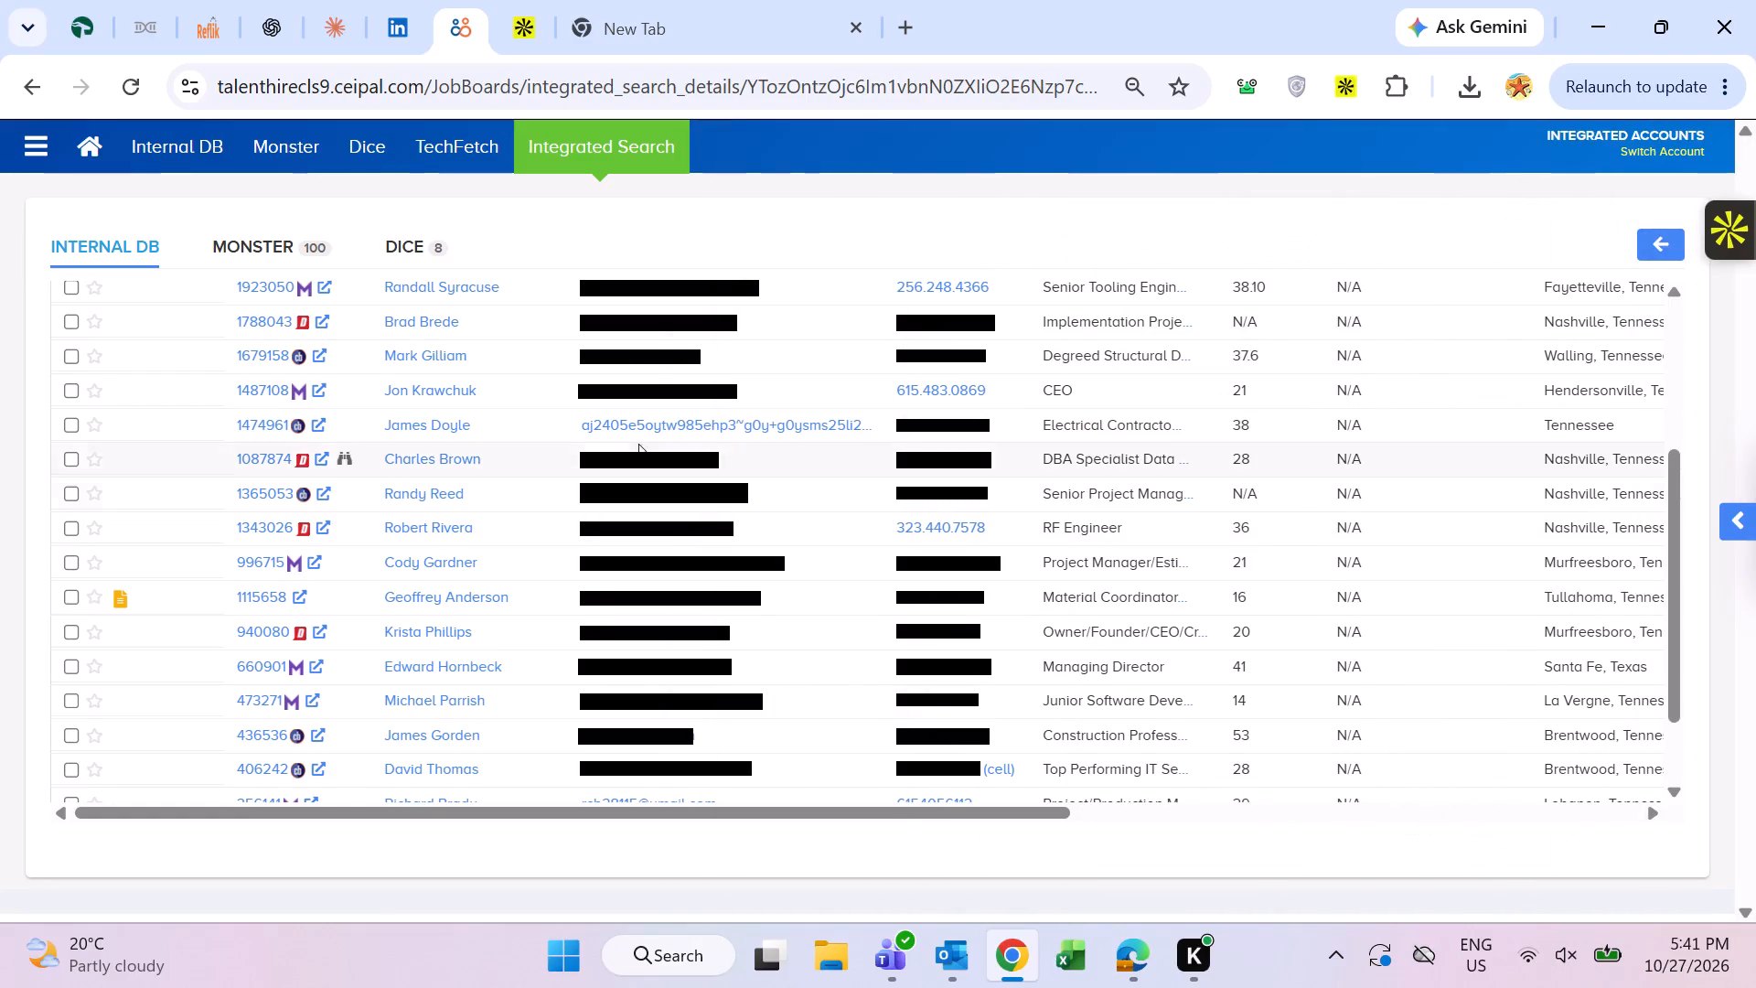
Check the job titles of the next Nashville applicants and open the quick view of the Senior Project Manager.
left_click_drag(796, 468, 1142, 464)
left_click(1283, 498)
double_click(1159, 460)
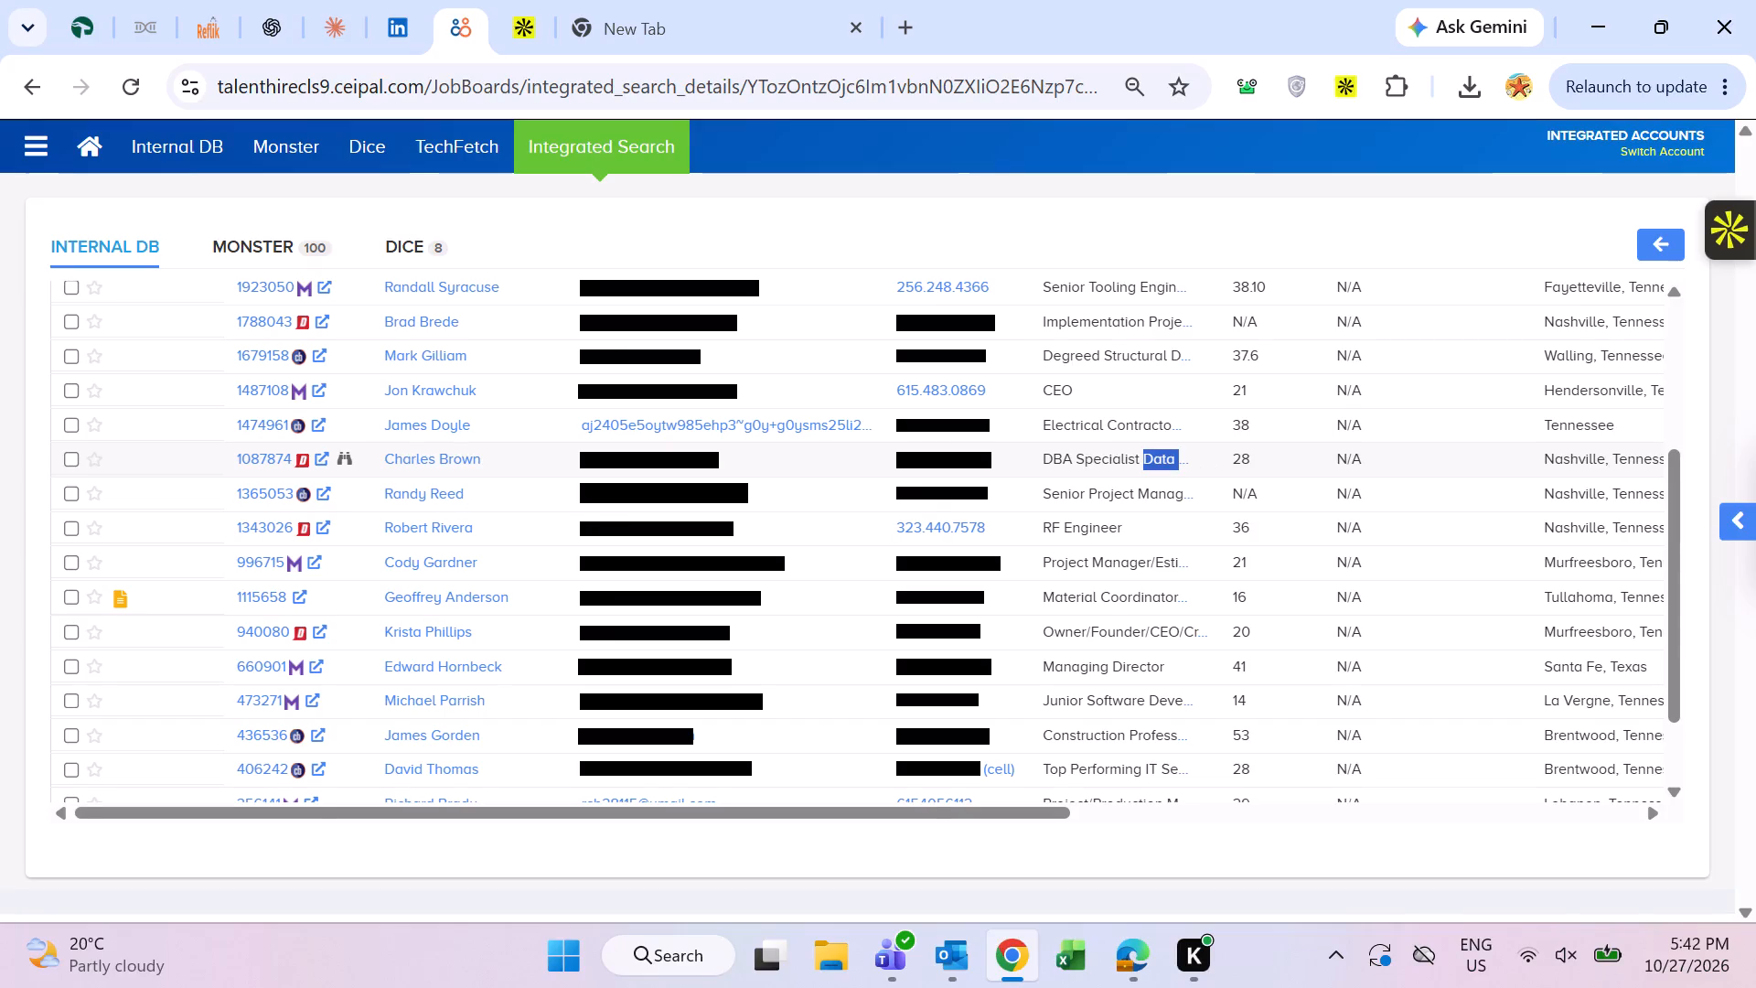
scroll(1159, 460, "up", 3)
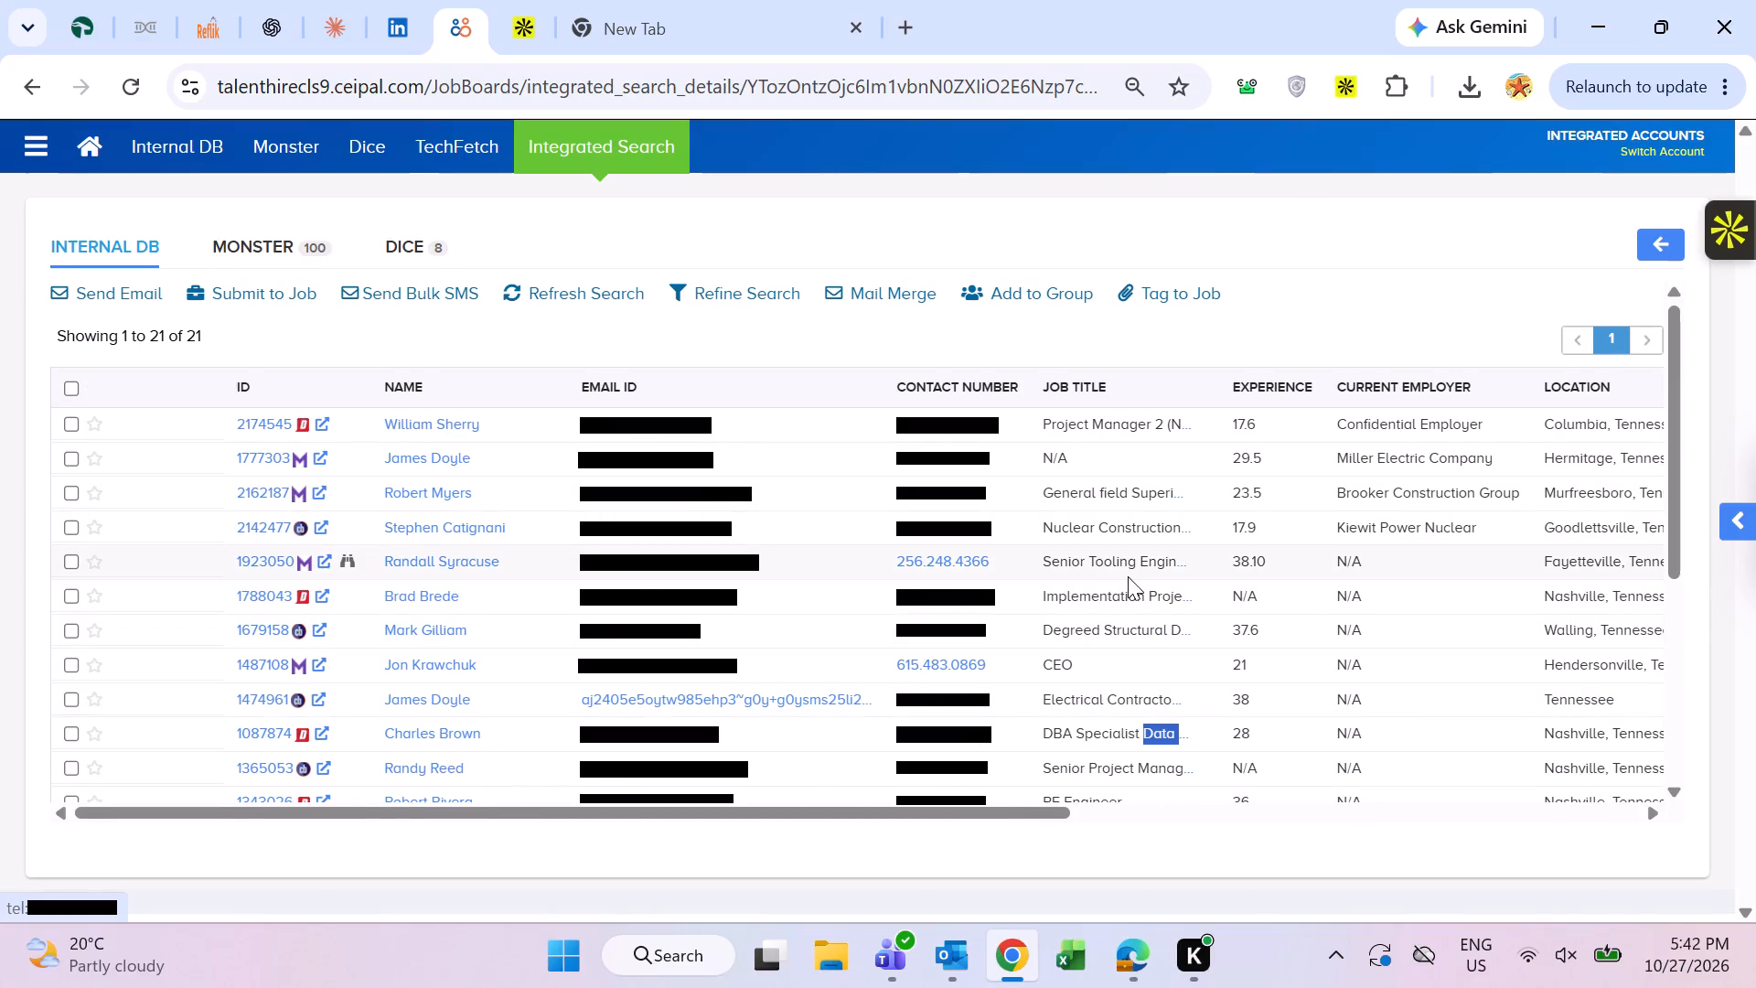
scroll(1125, 569, "down", 2)
triple_click(1136, 490)
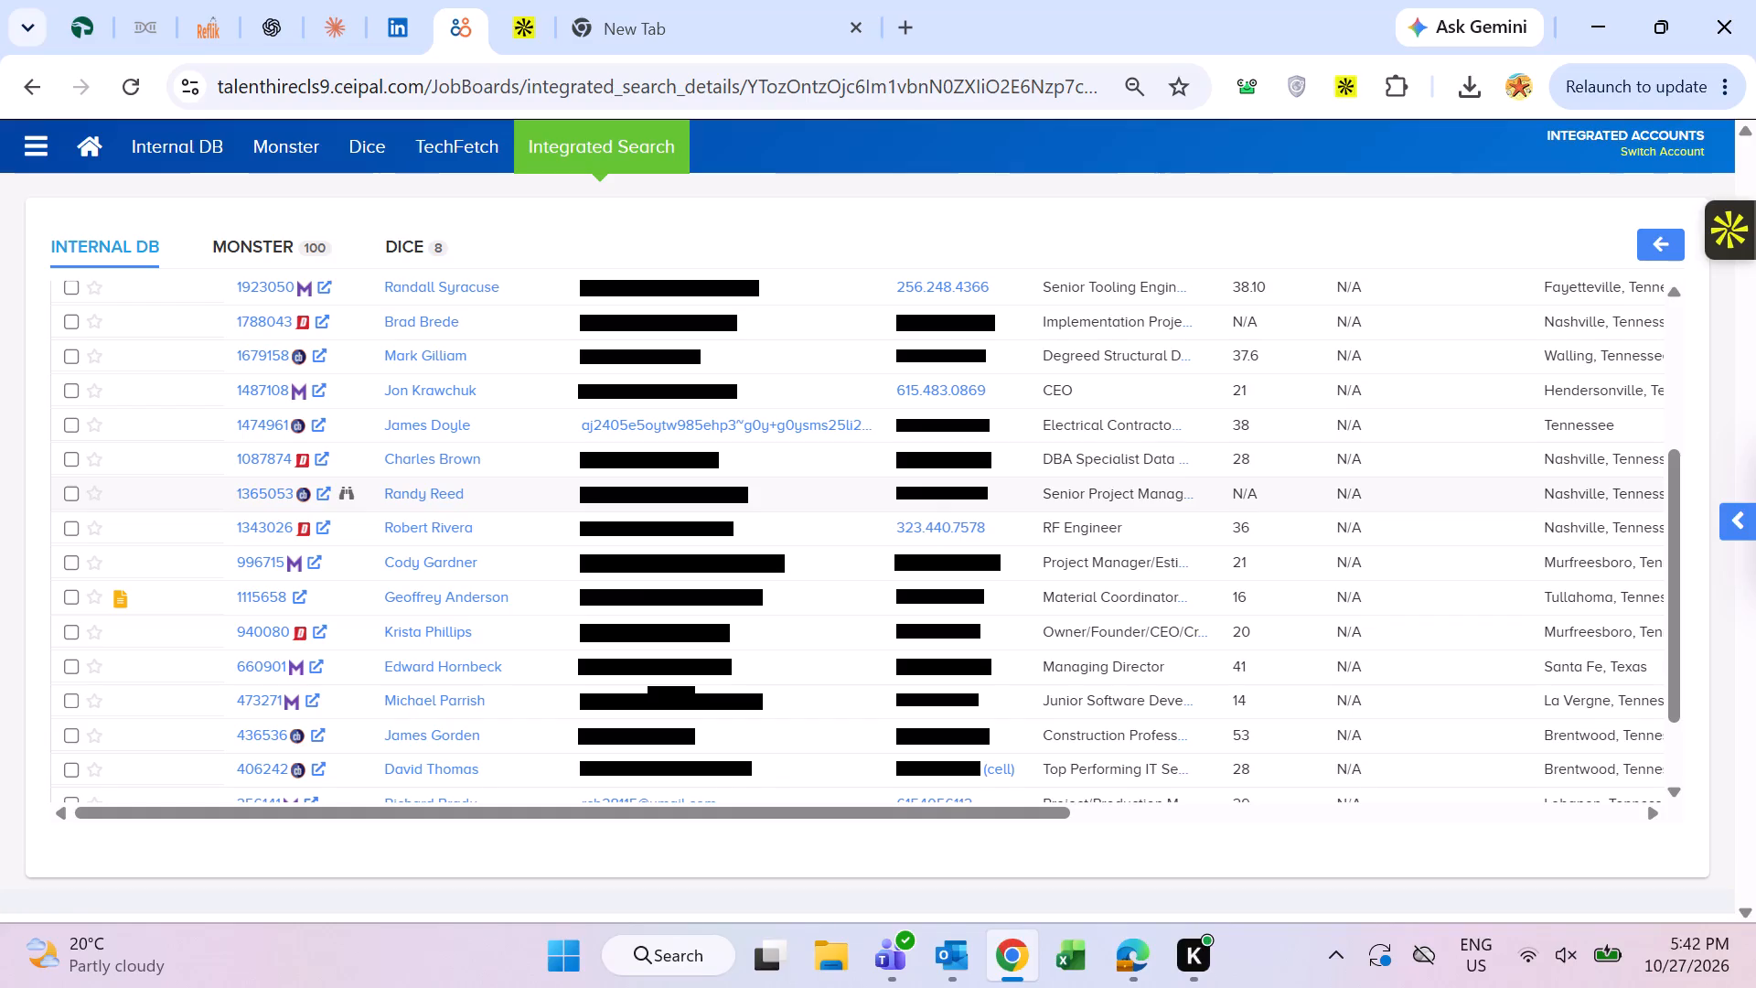
double_click(1167, 496)
left_click(348, 494)
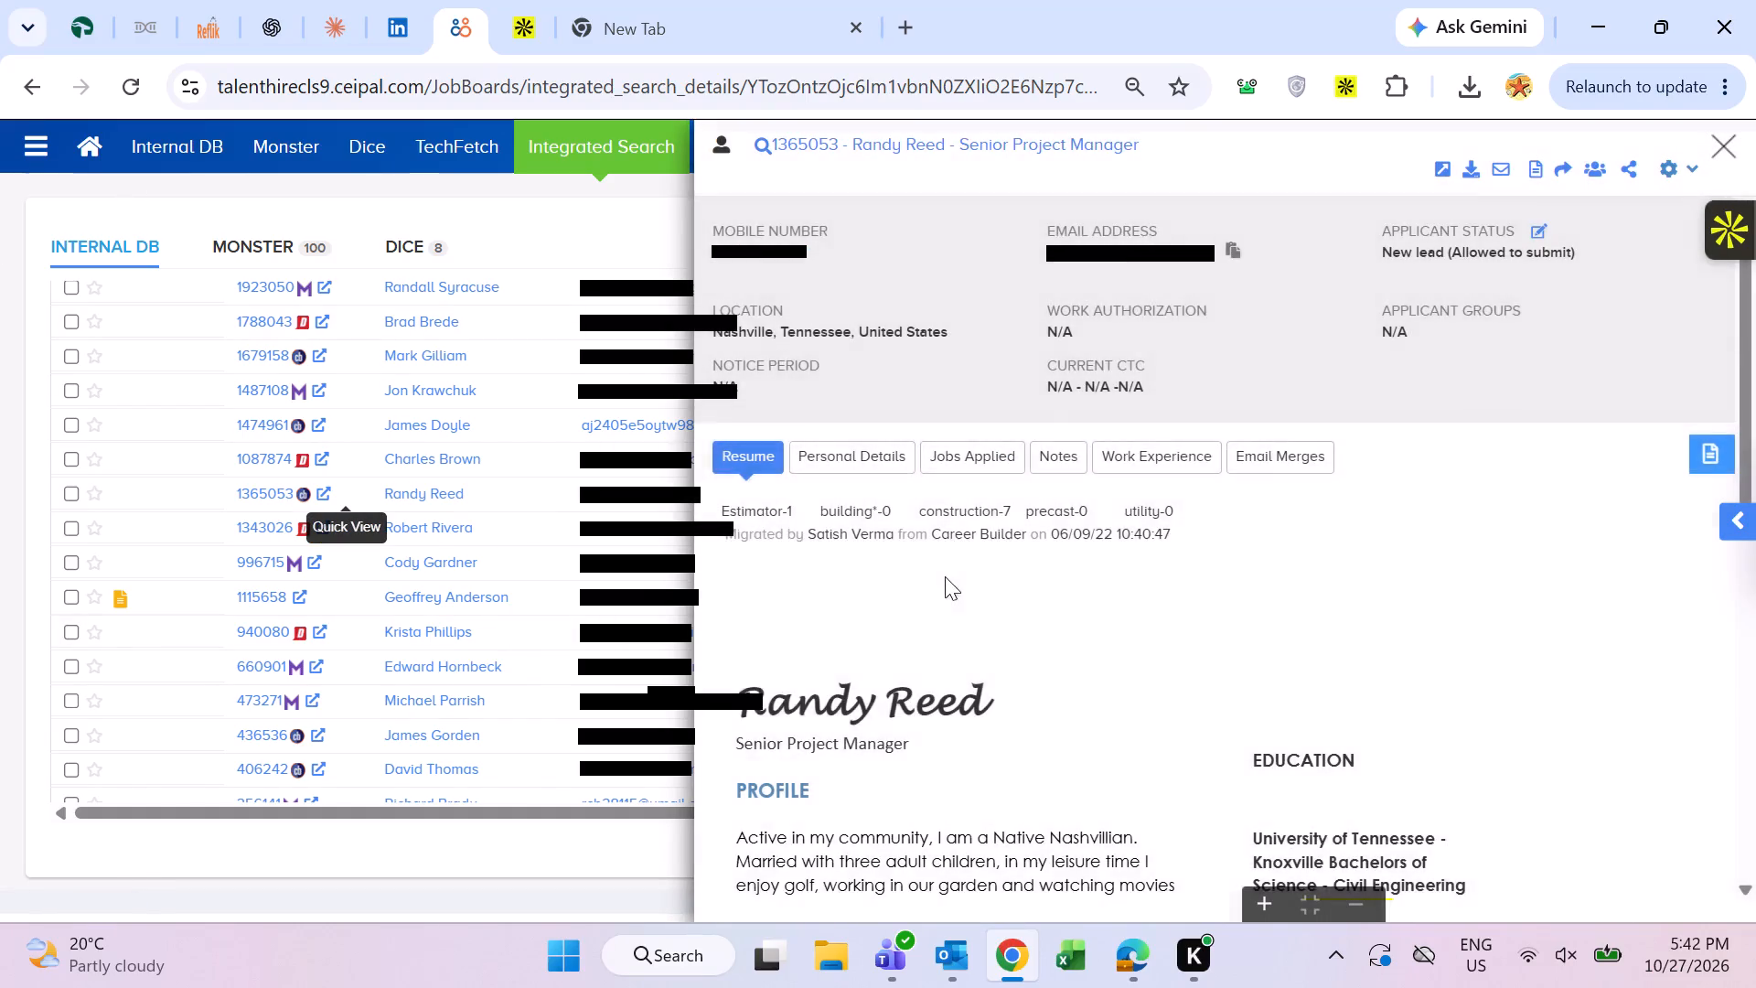
Review the profile, work experience, software proficiency and construction skills in the Nashville Senior Project Manager's résumé.
scroll(892, 651, "down", 3)
double_click(919, 452)
left_click_drag(919, 452, 950, 539)
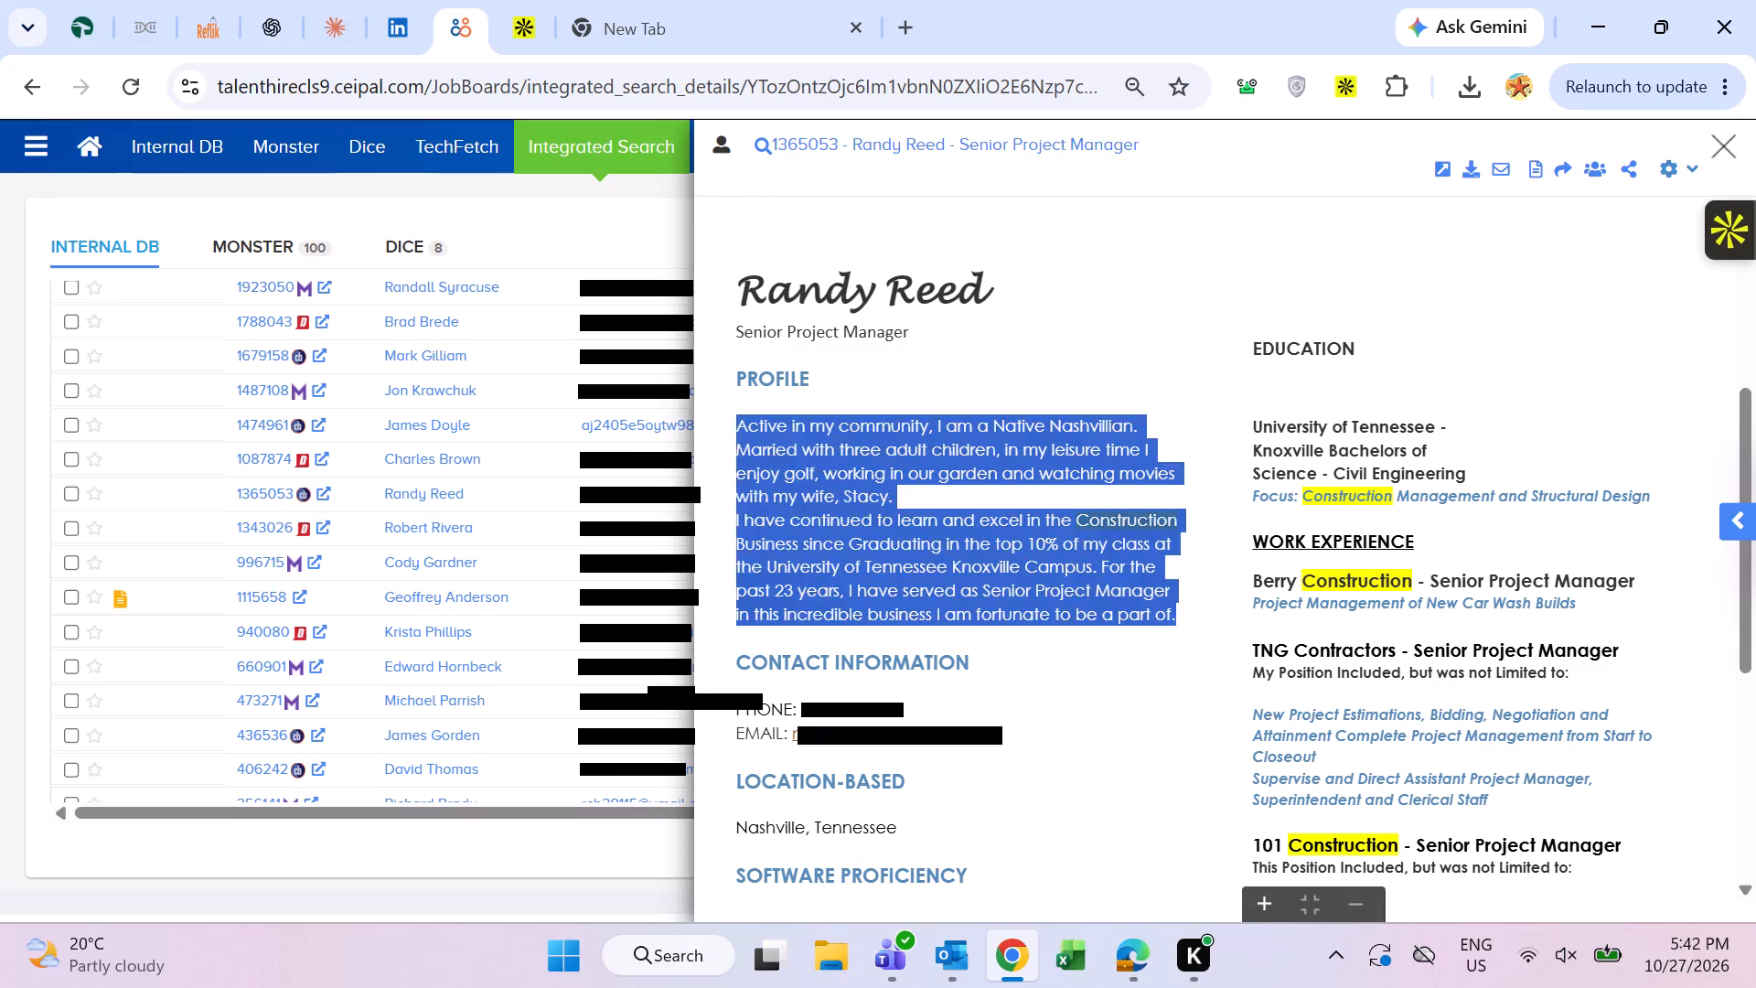
left_click(1023, 556)
left_click(1023, 556)
left_click_drag(1023, 556, 1005, 483)
double_click(1008, 466)
left_click_drag(1008, 466, 1016, 579)
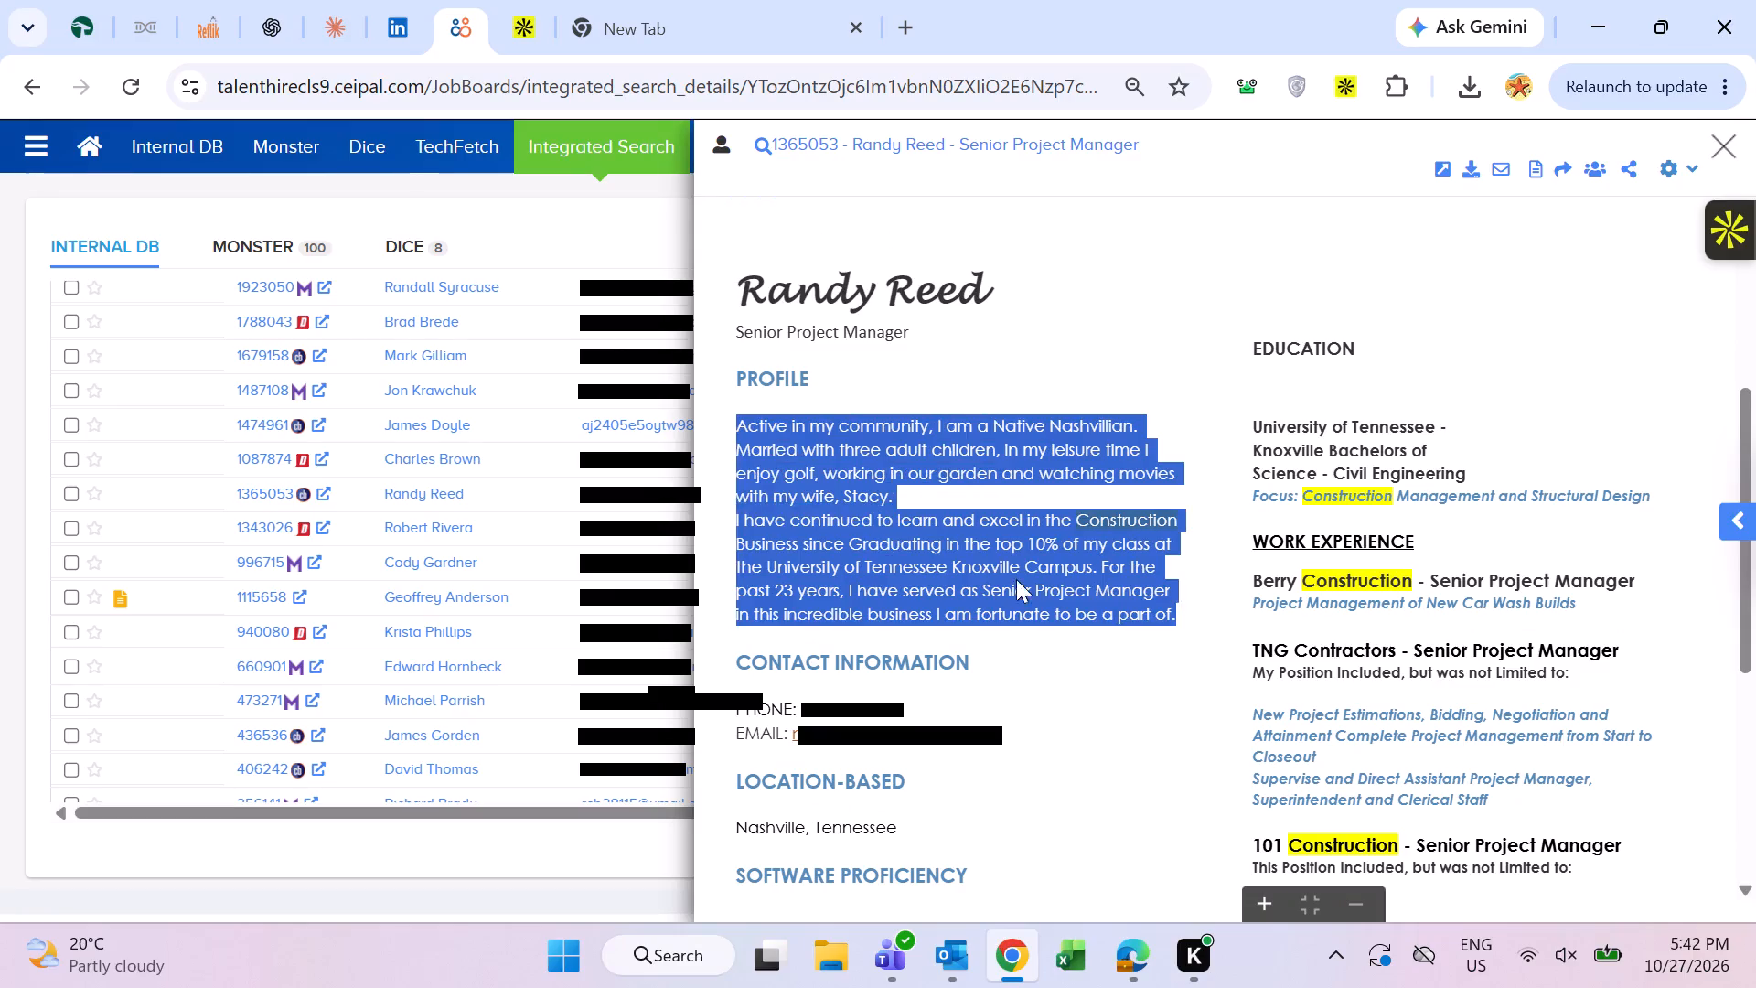
left_click_drag(1016, 579, 1020, 594)
left_click(1046, 578)
scroll(1069, 460, "down", 2)
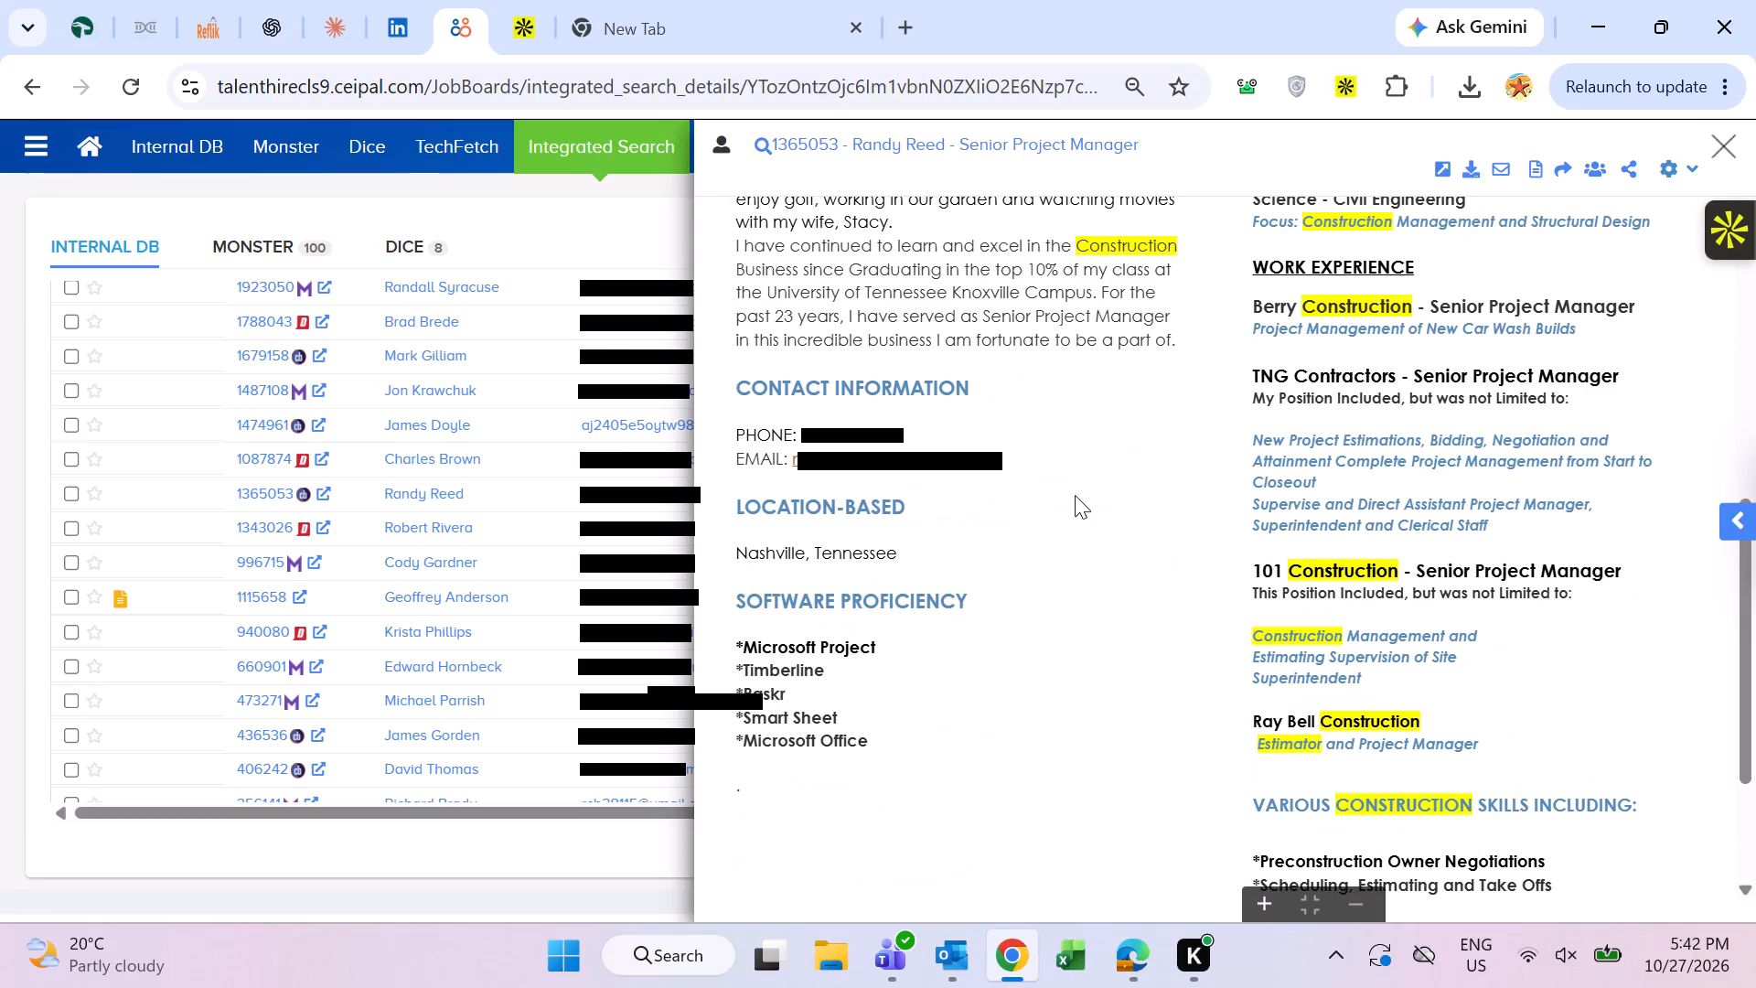
scroll(1075, 495, "down", 8)
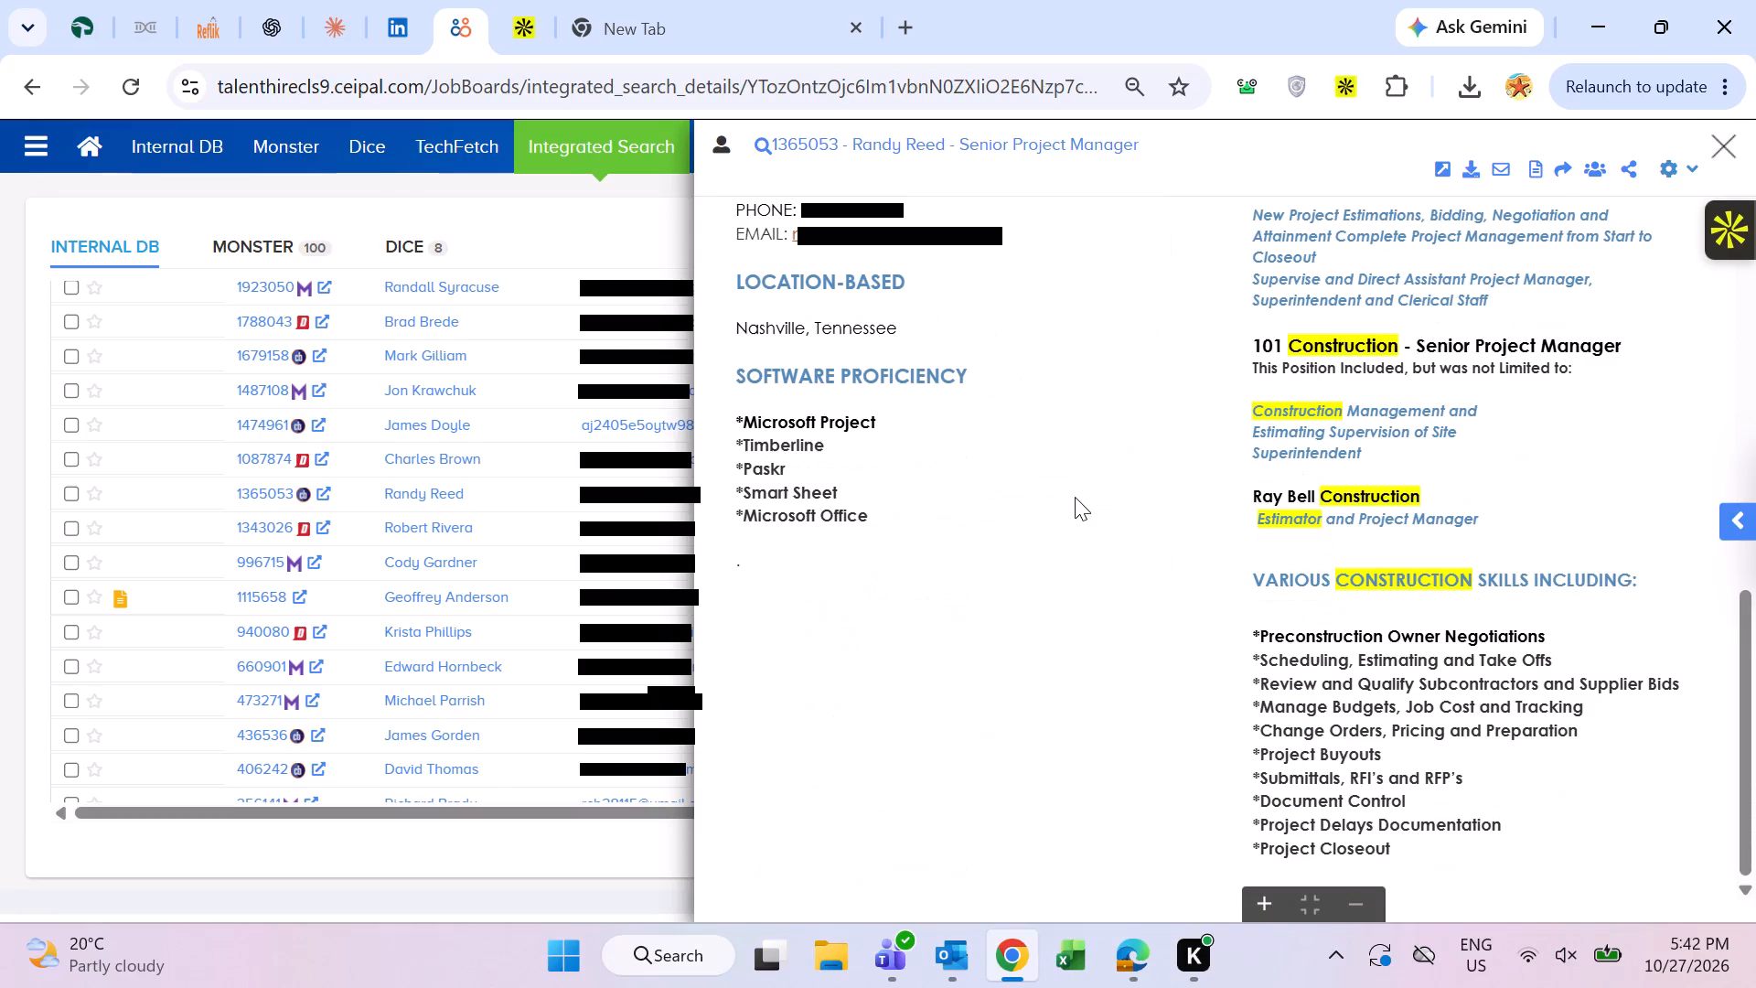
scroll(1274, 635, "down", 5)
scroll(1061, 593, "up", 8)
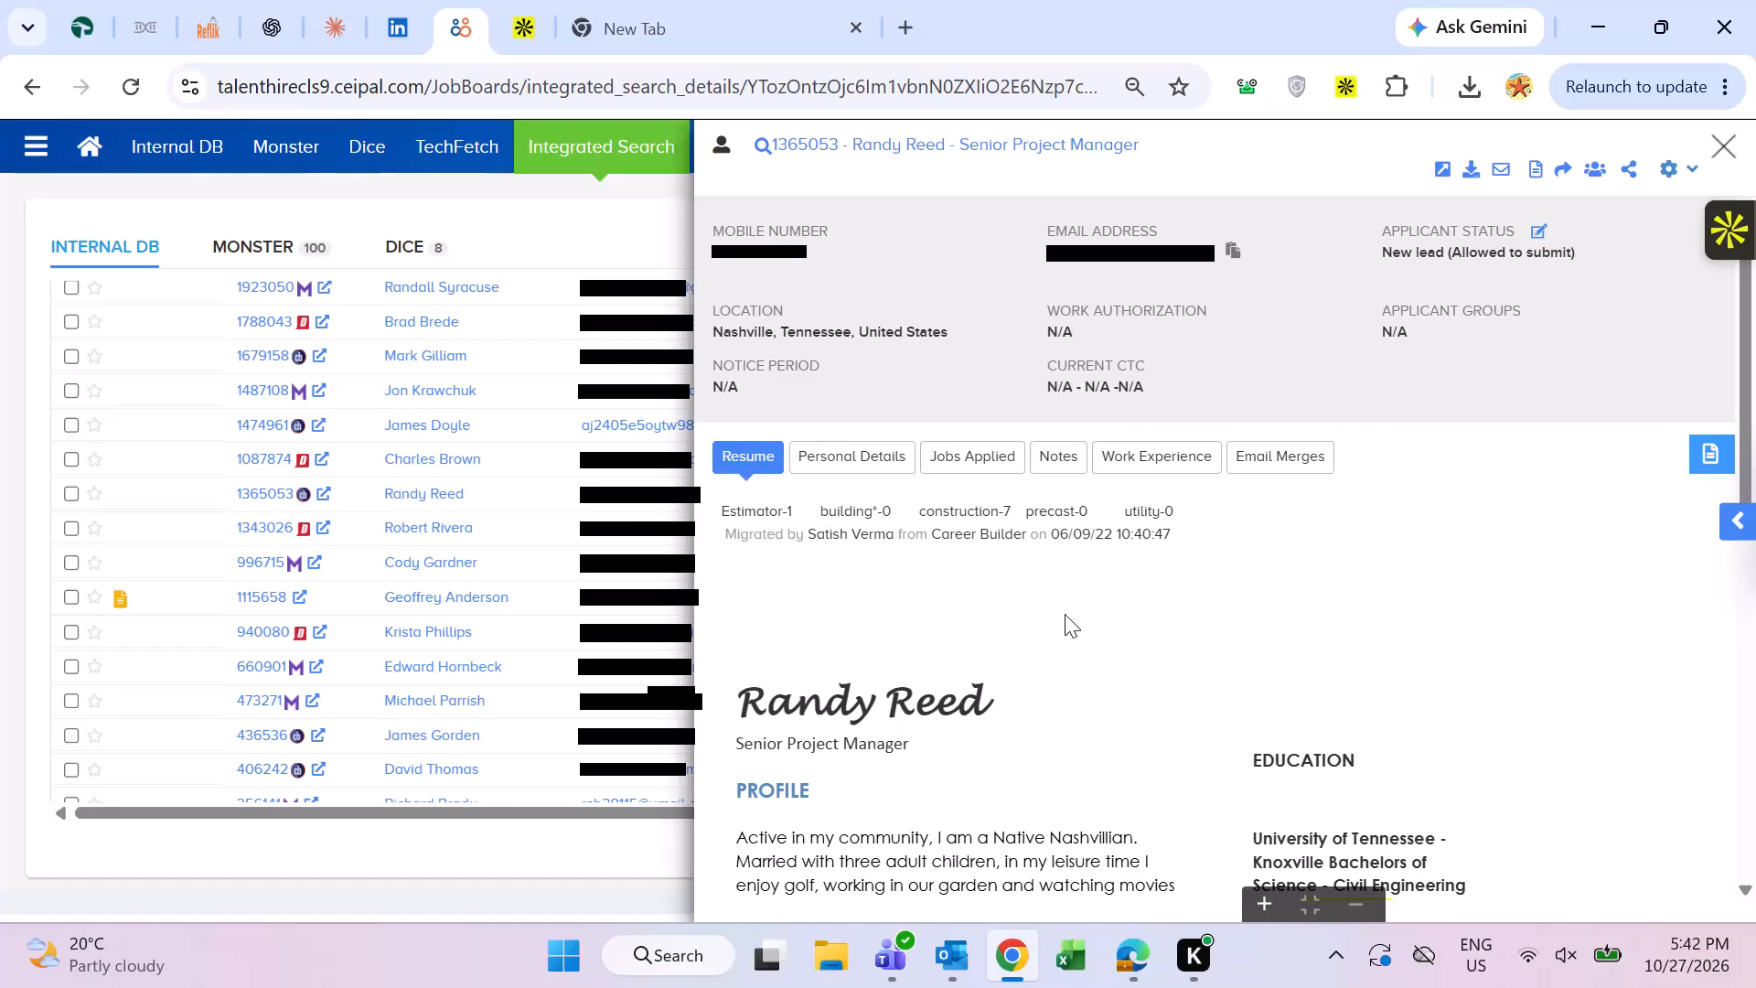
left_click(1239, 249)
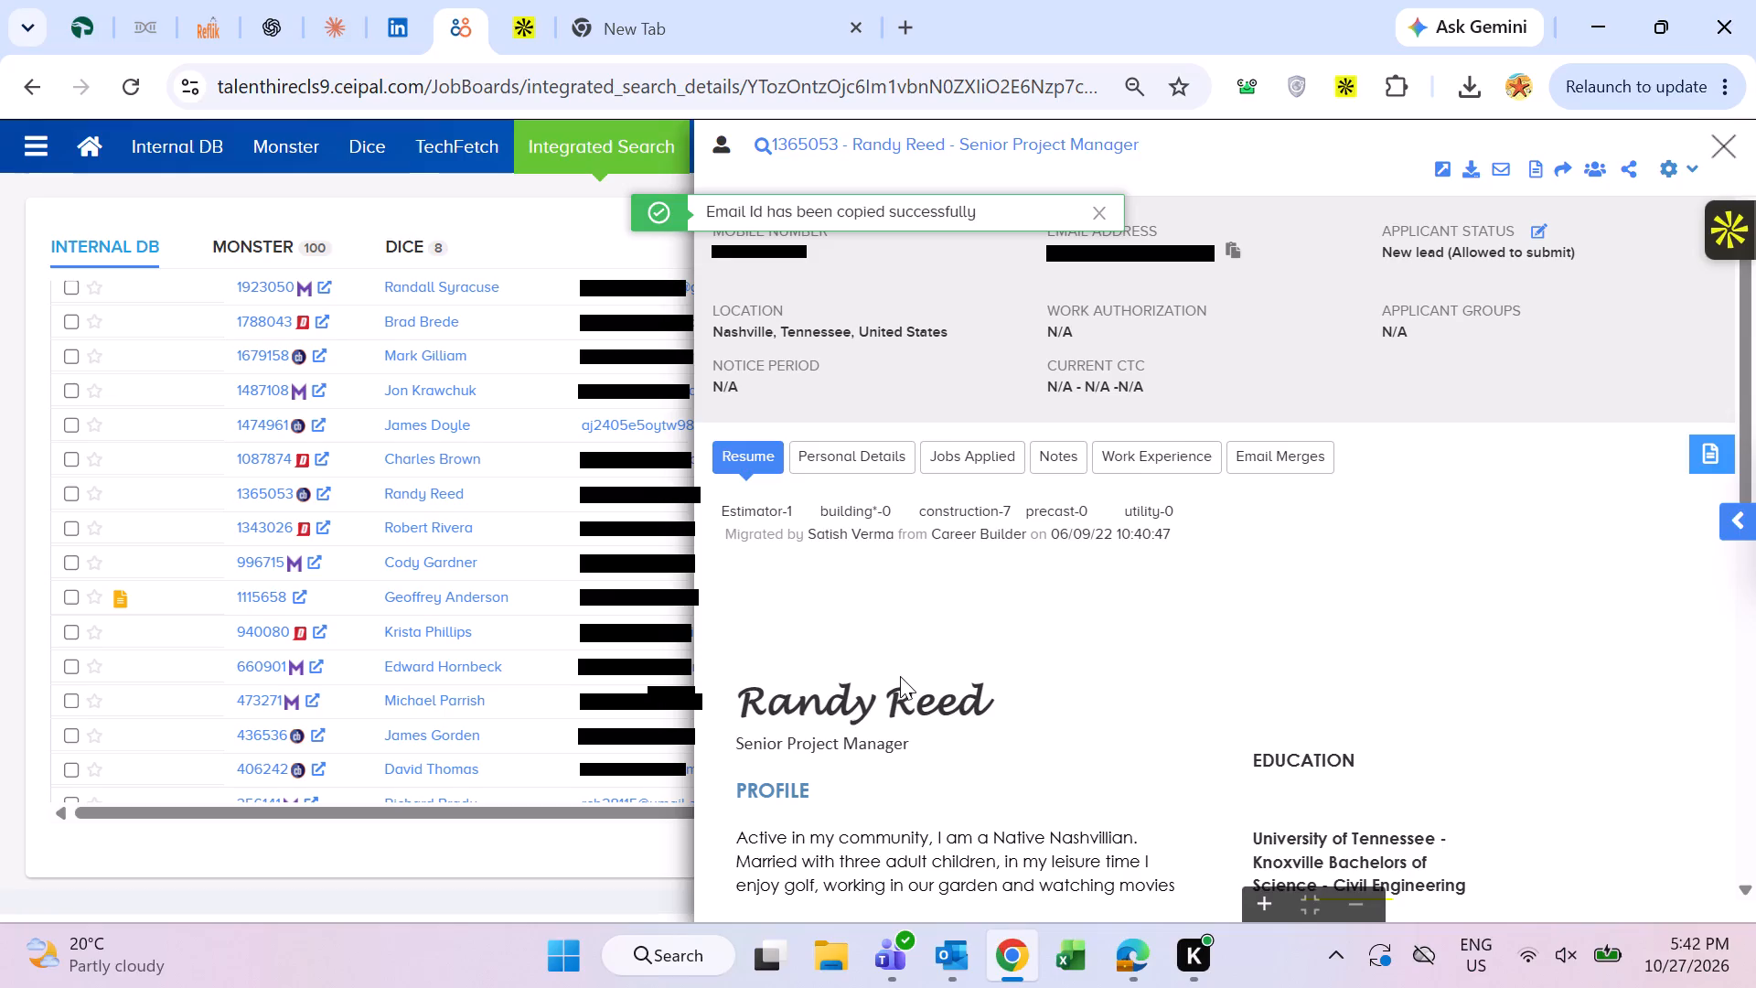
Recheck the profile, contact information and work experience in the Senior Project Manager's résumé.
scroll(924, 664, "down", 4)
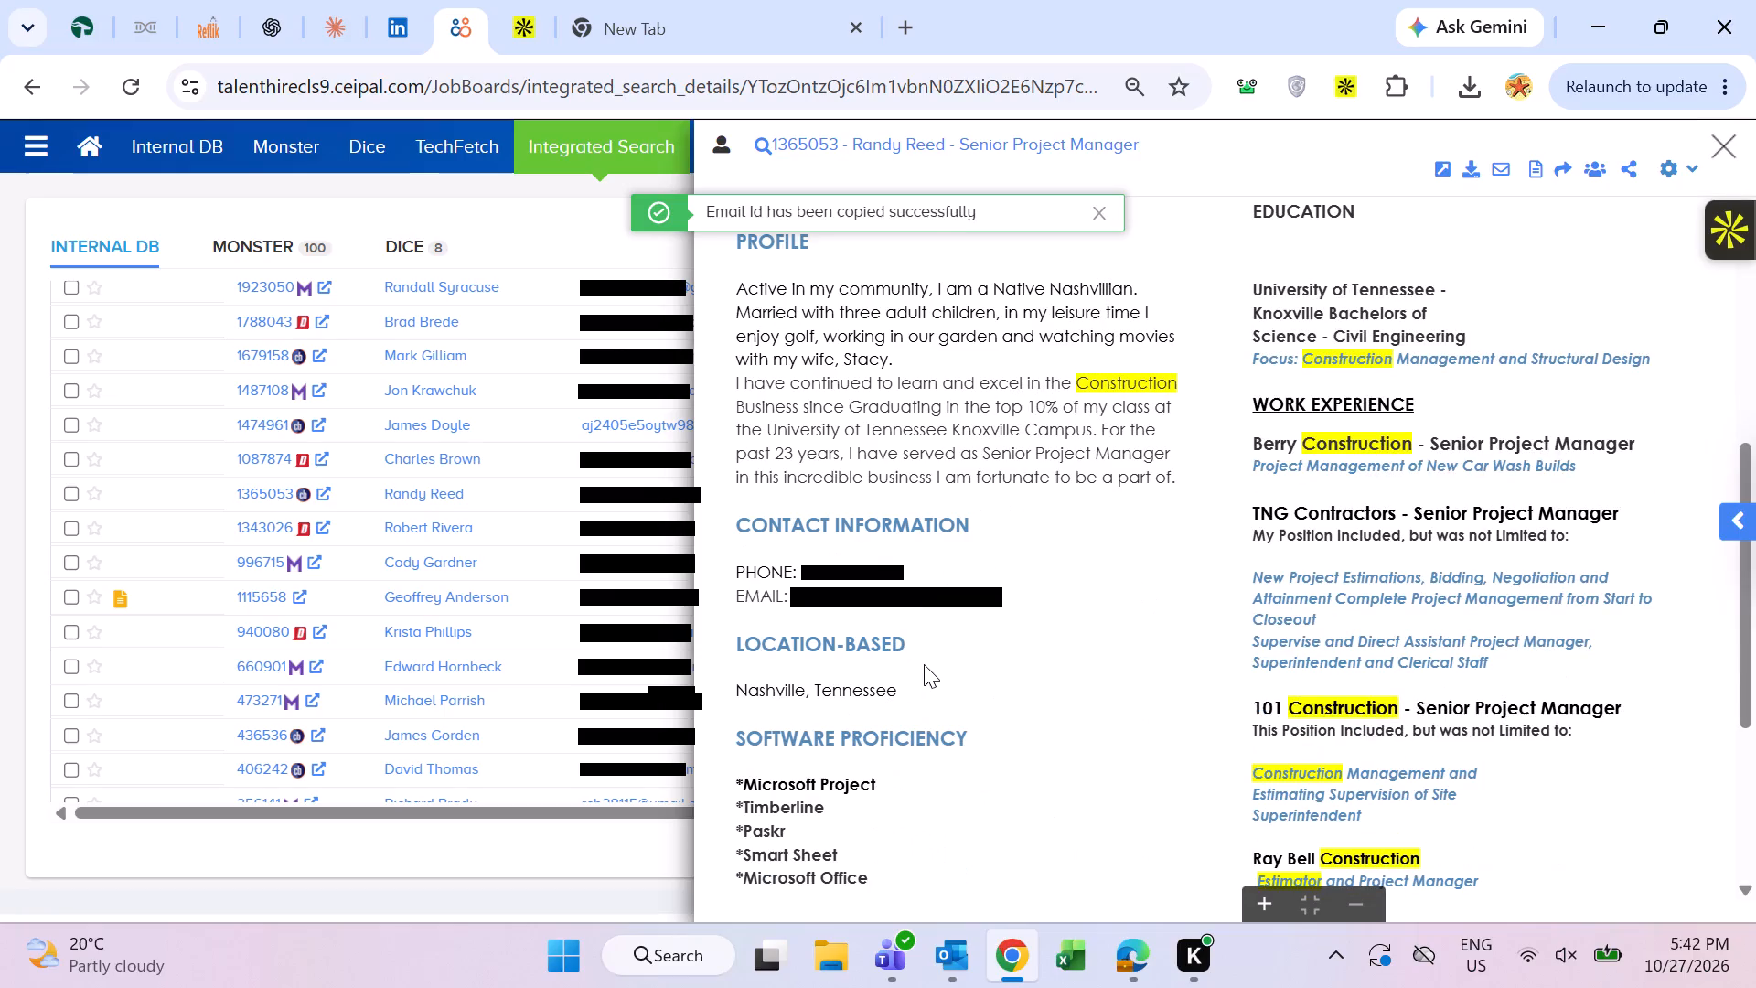
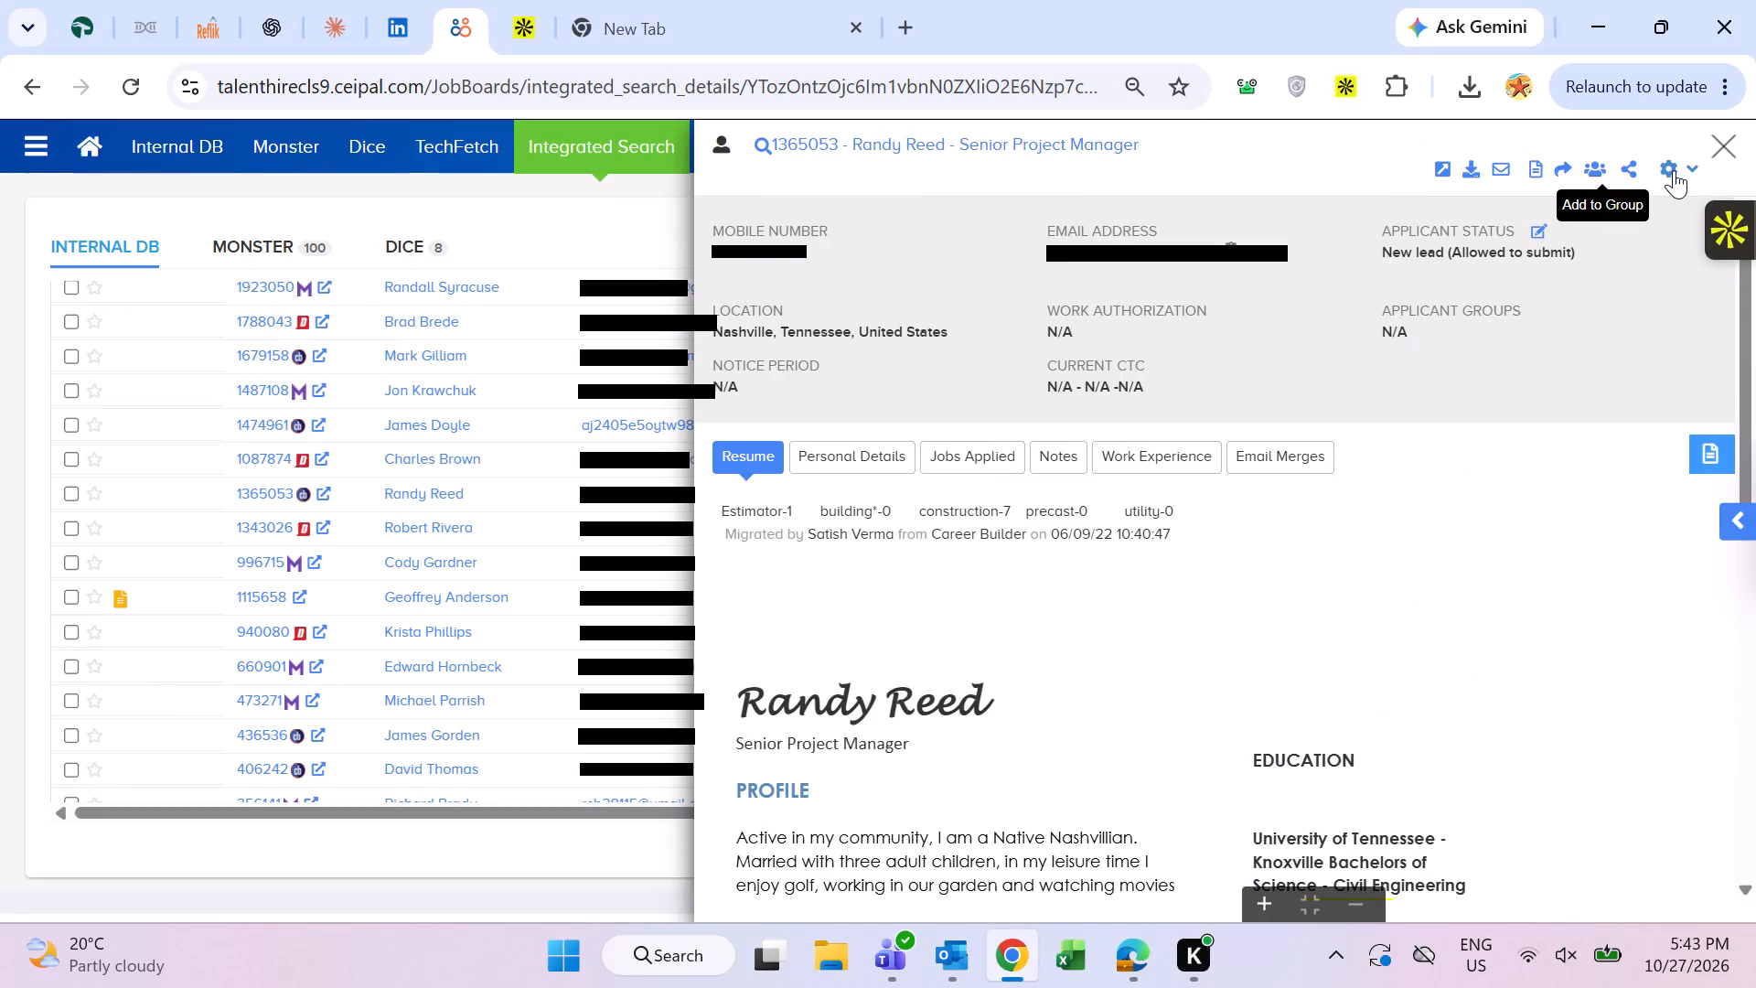
Close the Nashville Senior Project Manager's applicant record to return to the Internal DB results.
left_click(1721, 136)
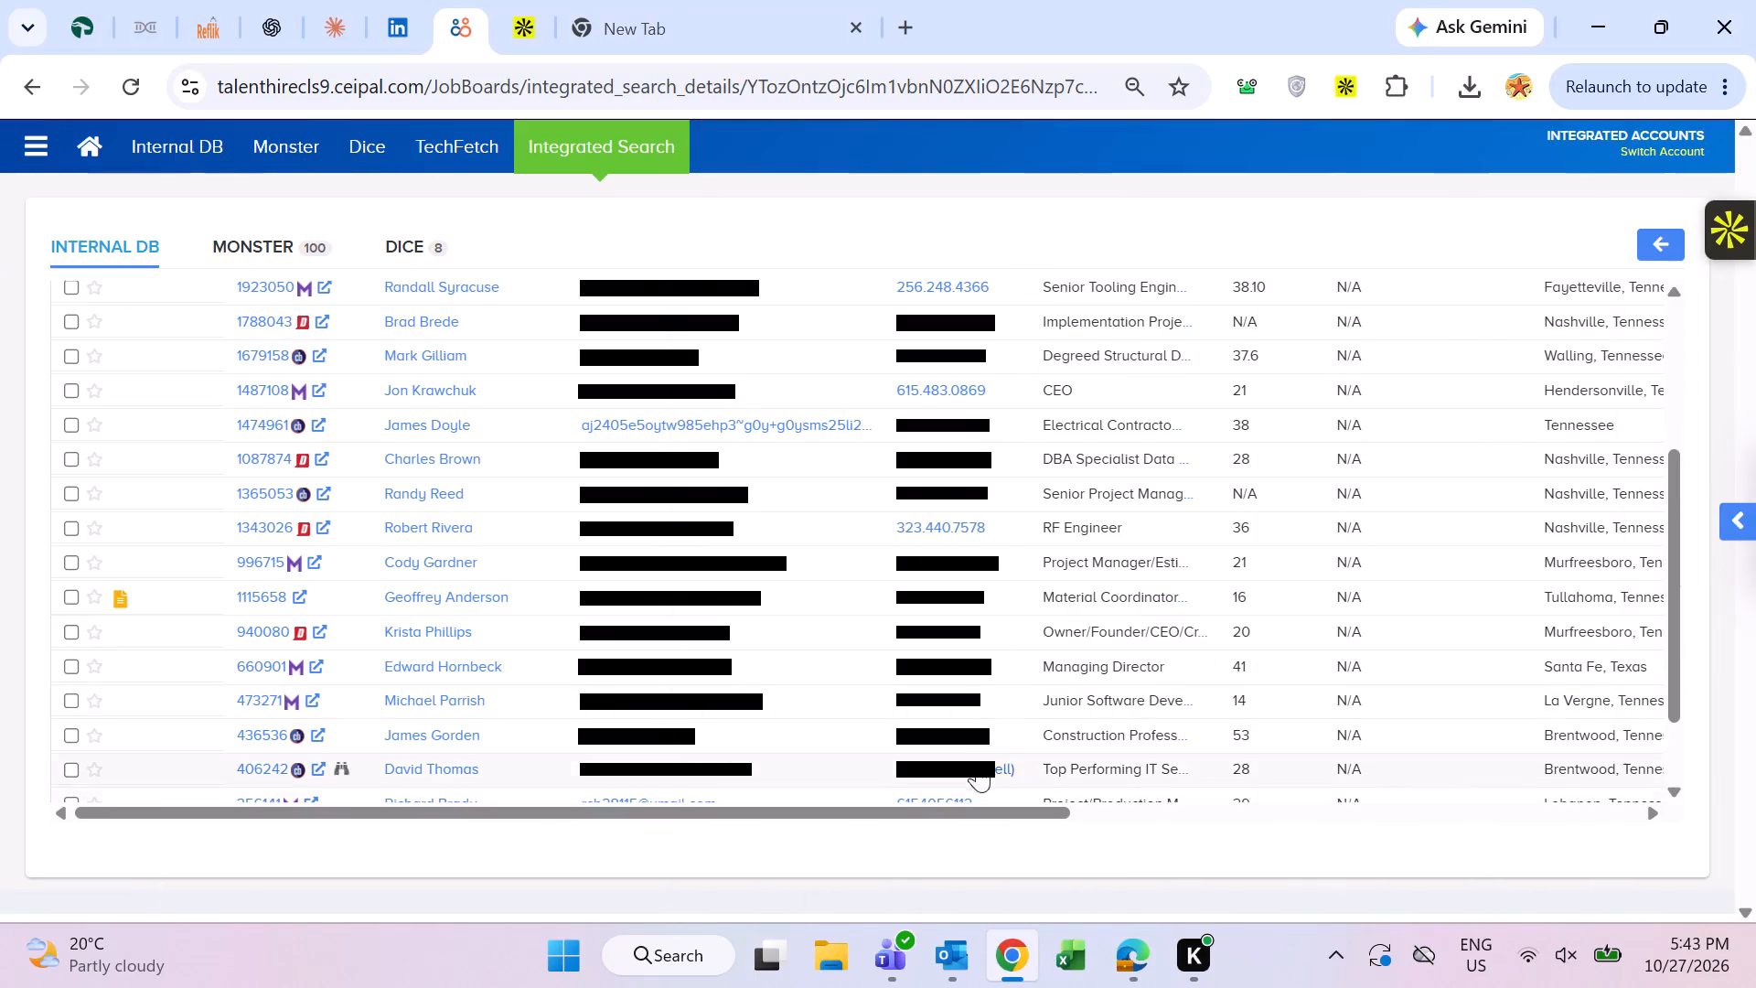
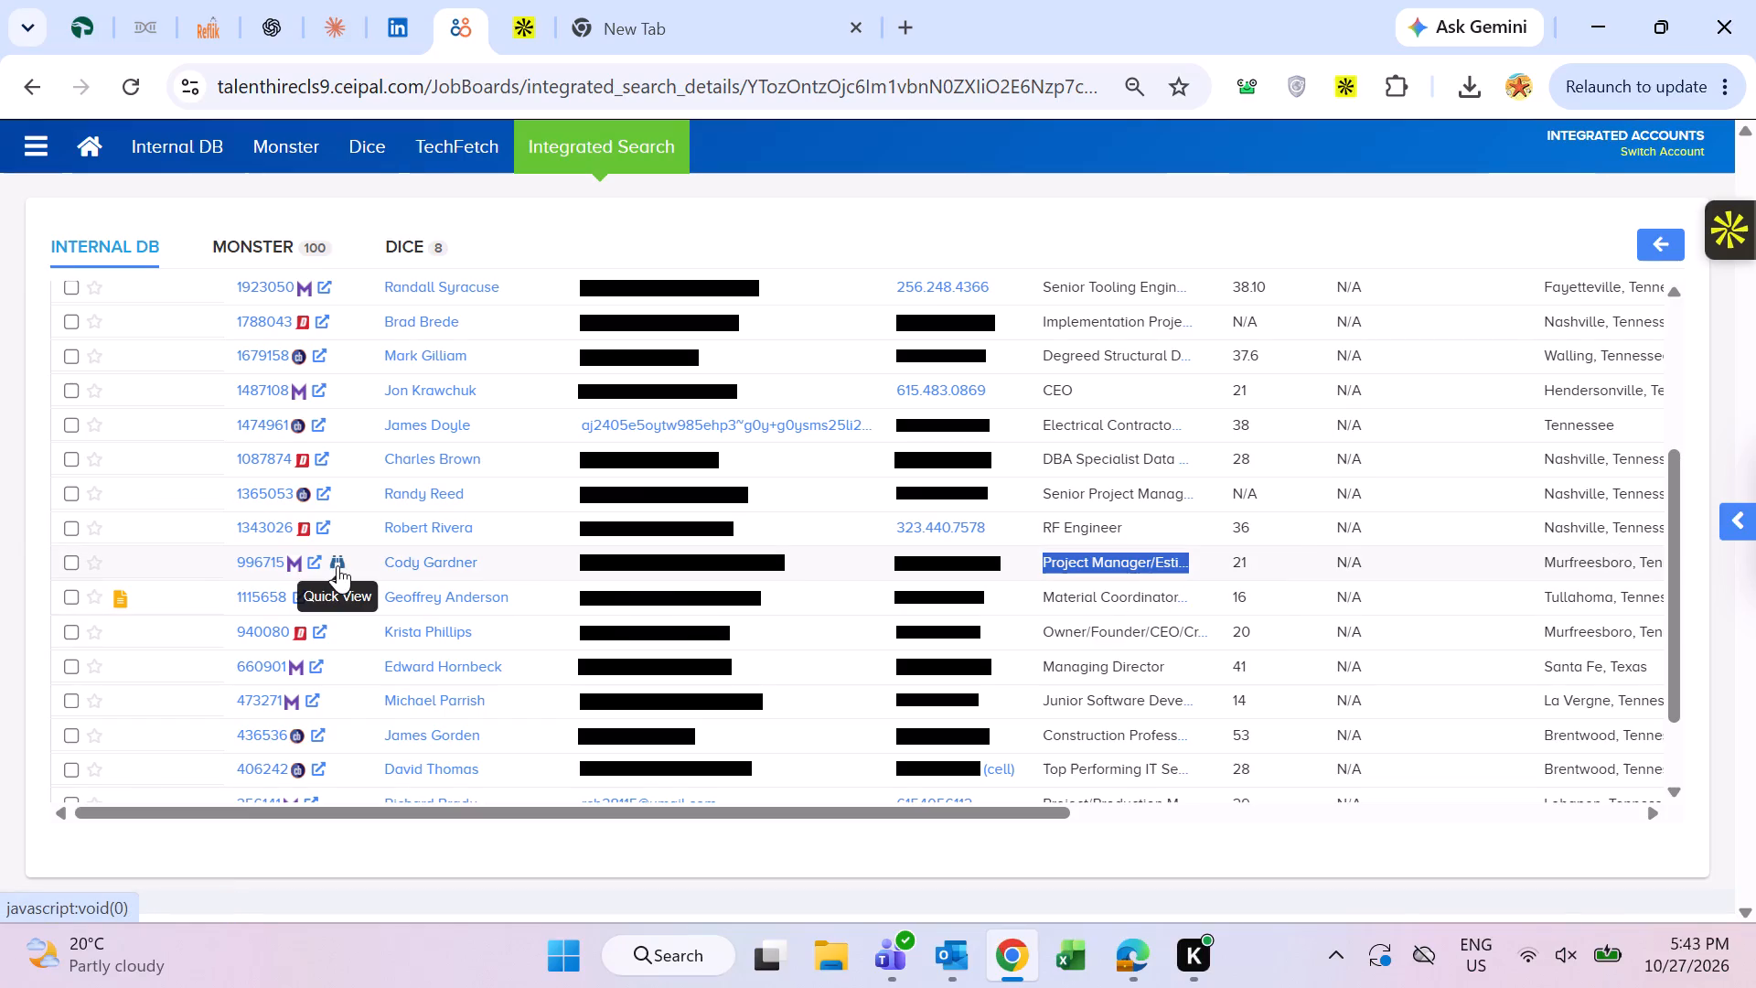
Open the quick view of the Murfreesboro Project Manager/Estimator and check the name and contact header of the résumé.
left_click(337, 565)
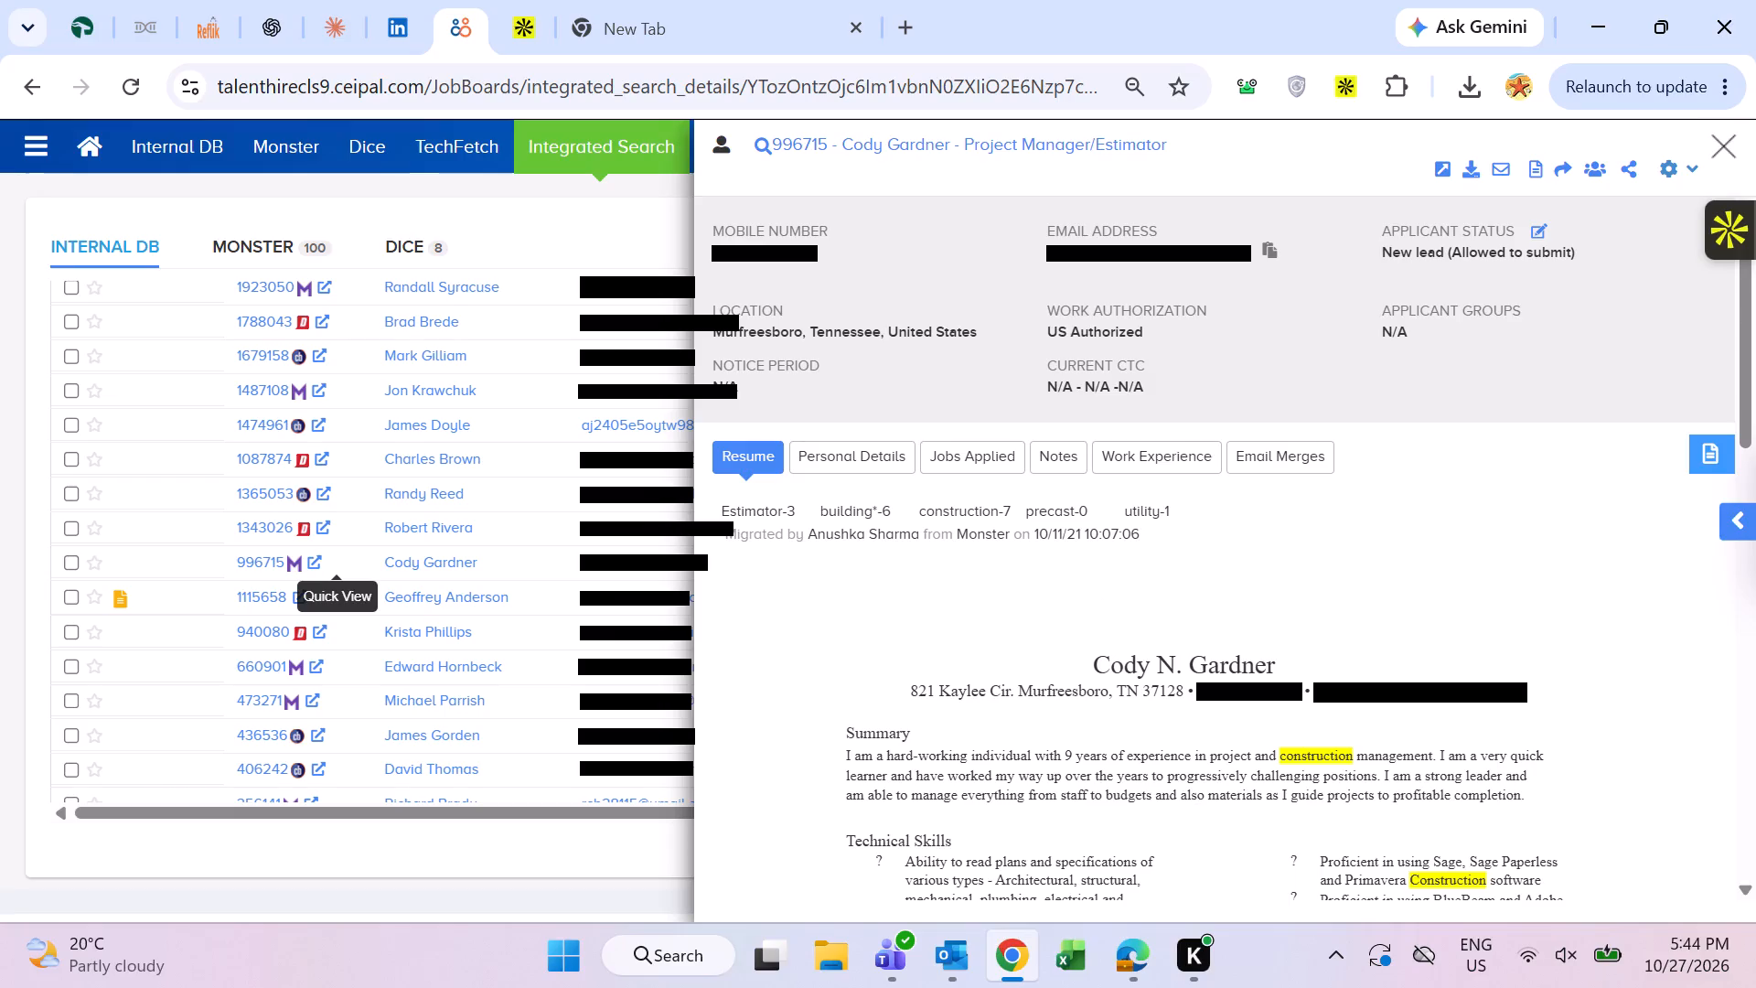
double_click(1113, 649)
left_click_drag(1113, 649, 1154, 687)
left_click(1511, 689)
left_click_drag(1511, 689, 1307, 651)
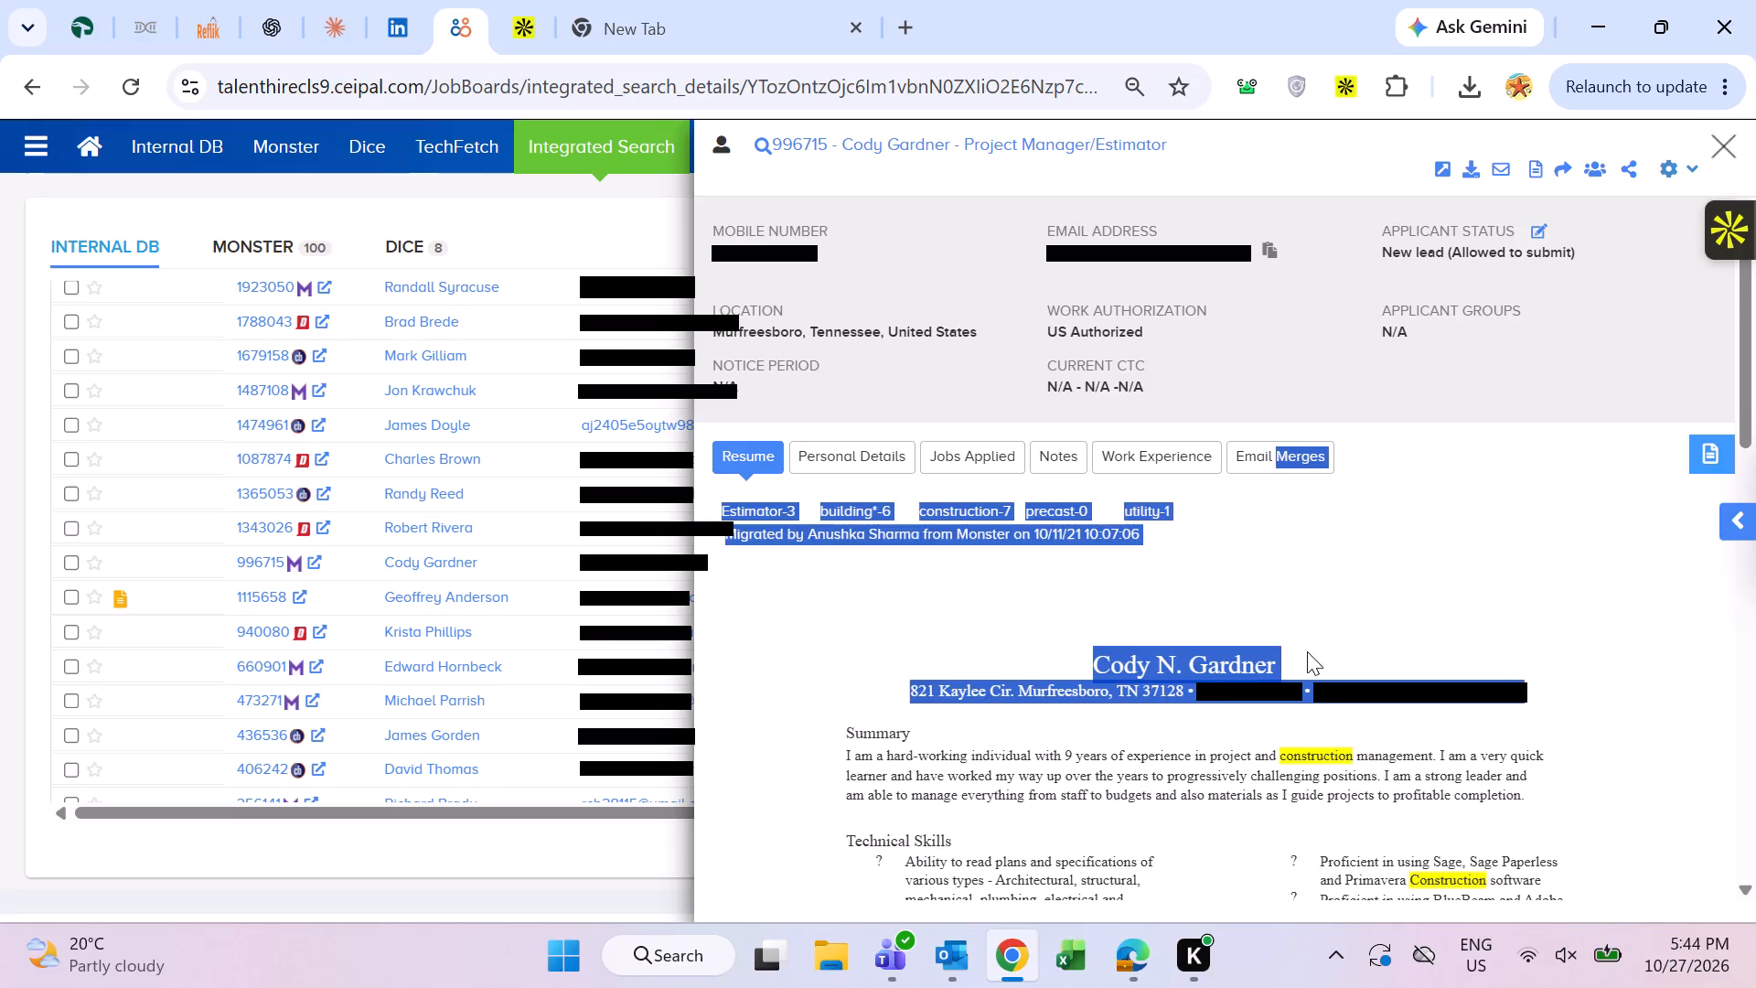
left_click_drag(1307, 651, 1109, 660)
double_click(1109, 660)
left_click_drag(1109, 660, 1158, 686)
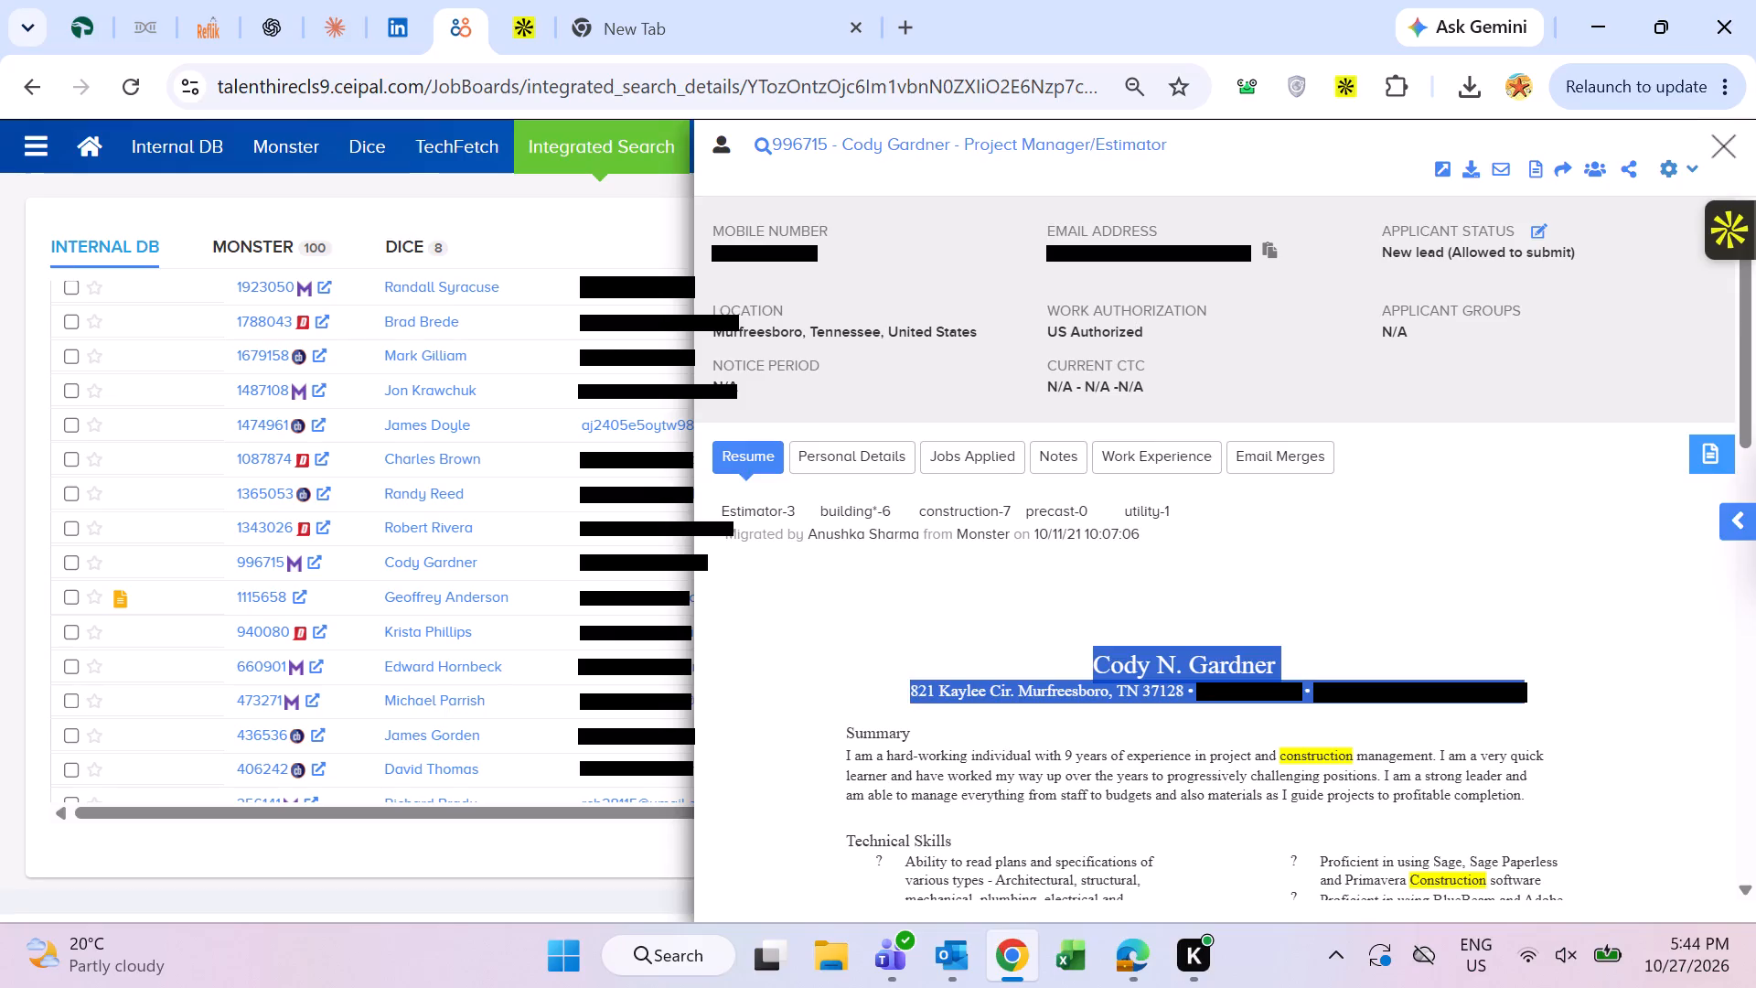
left_click(1221, 697)
Review the technical skills, construction experience, work history and education in the Project Manager/Estimator's résumé.
scroll(1221, 697, "down", 3)
scroll(1029, 565, "down", 2)
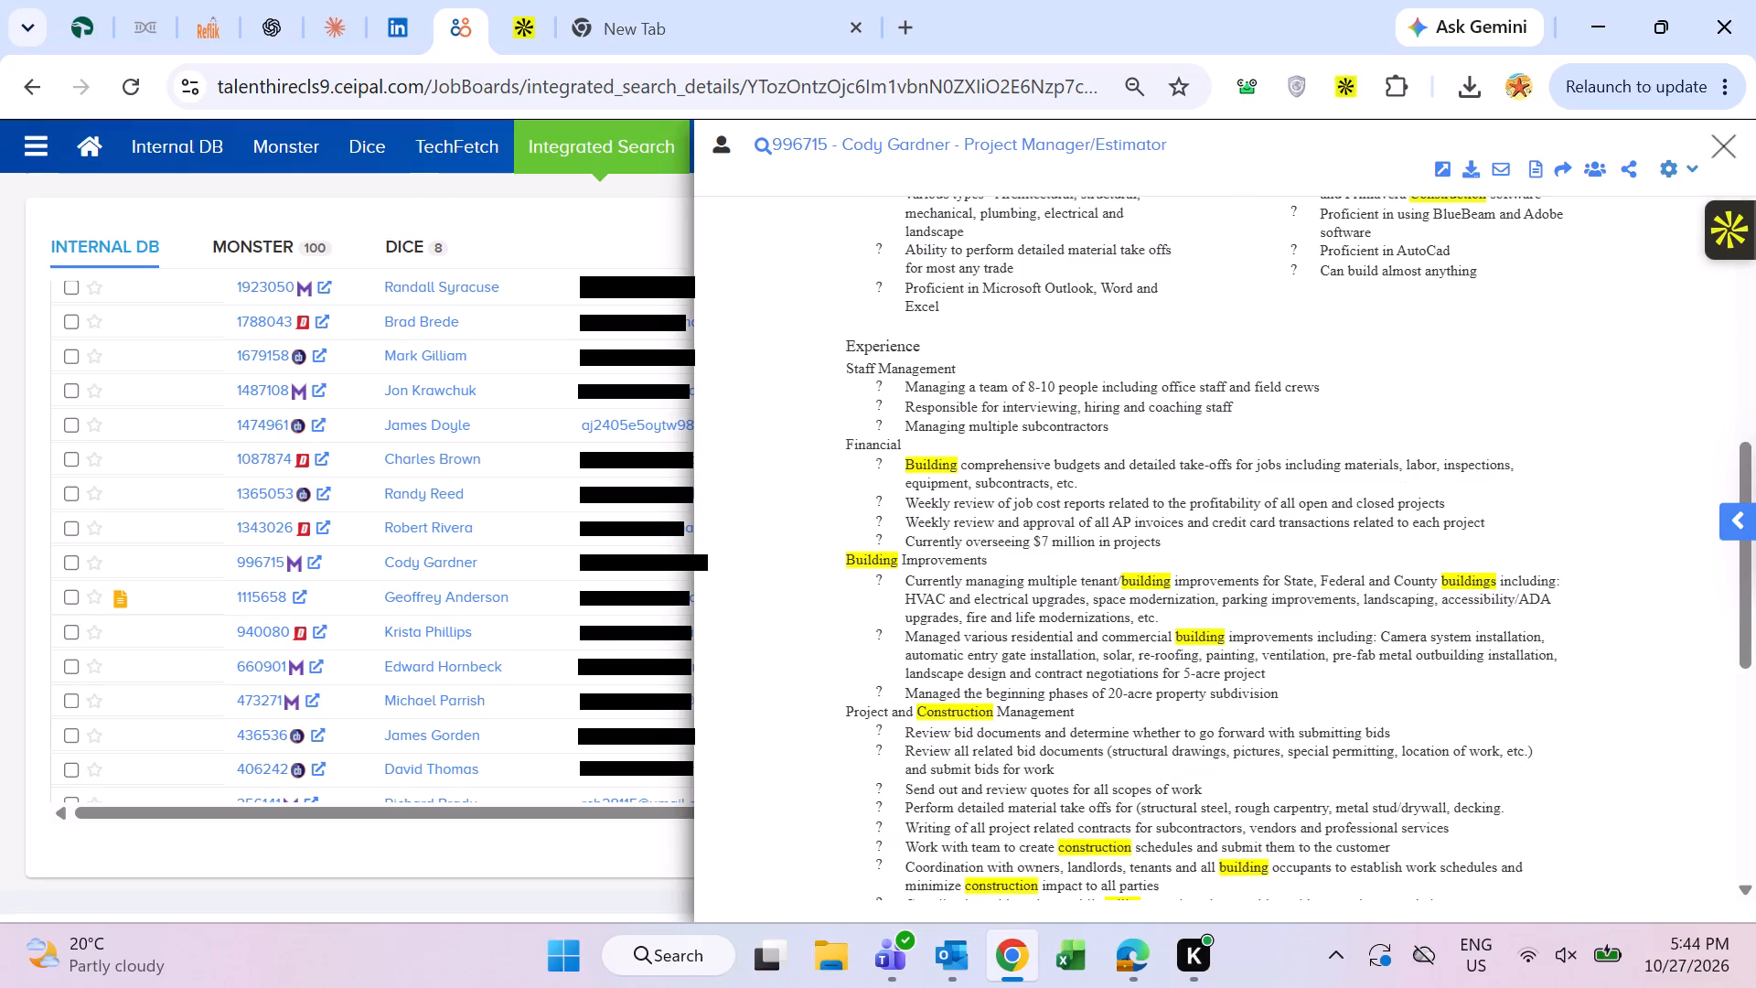
left_click_drag(1049, 469, 1084, 584)
left_click(1101, 611)
scroll(1123, 502, "down", 13)
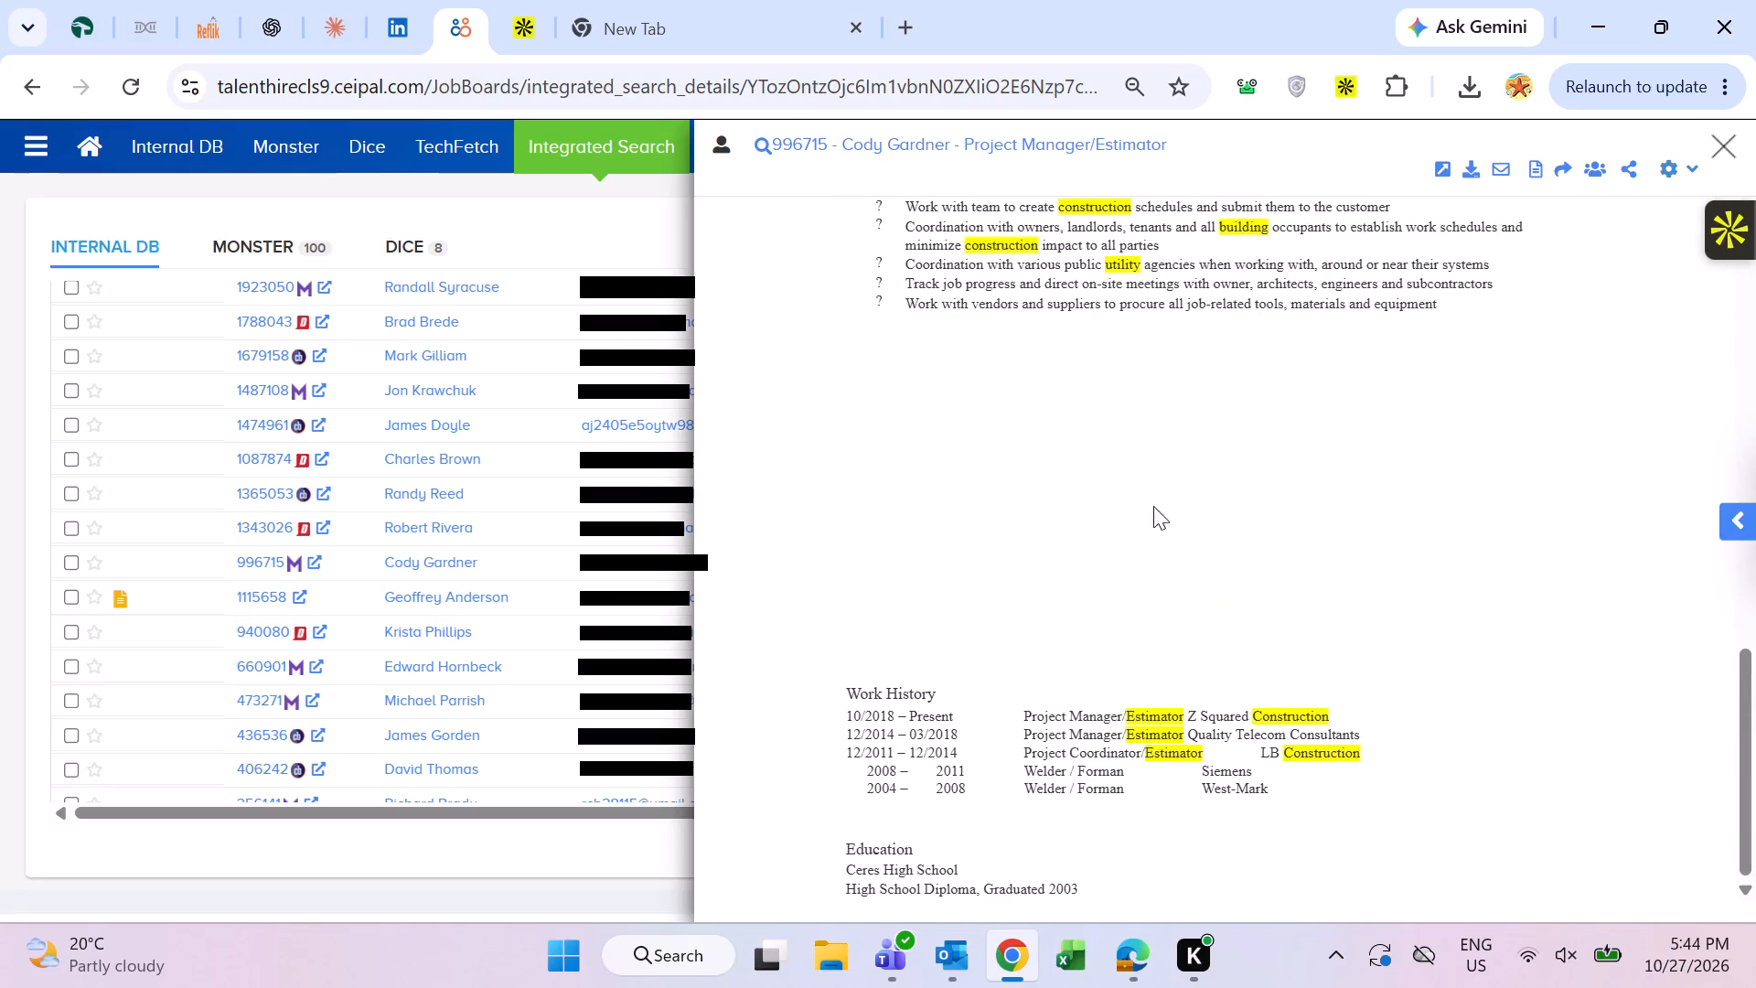
scroll(1148, 637, "up", 13)
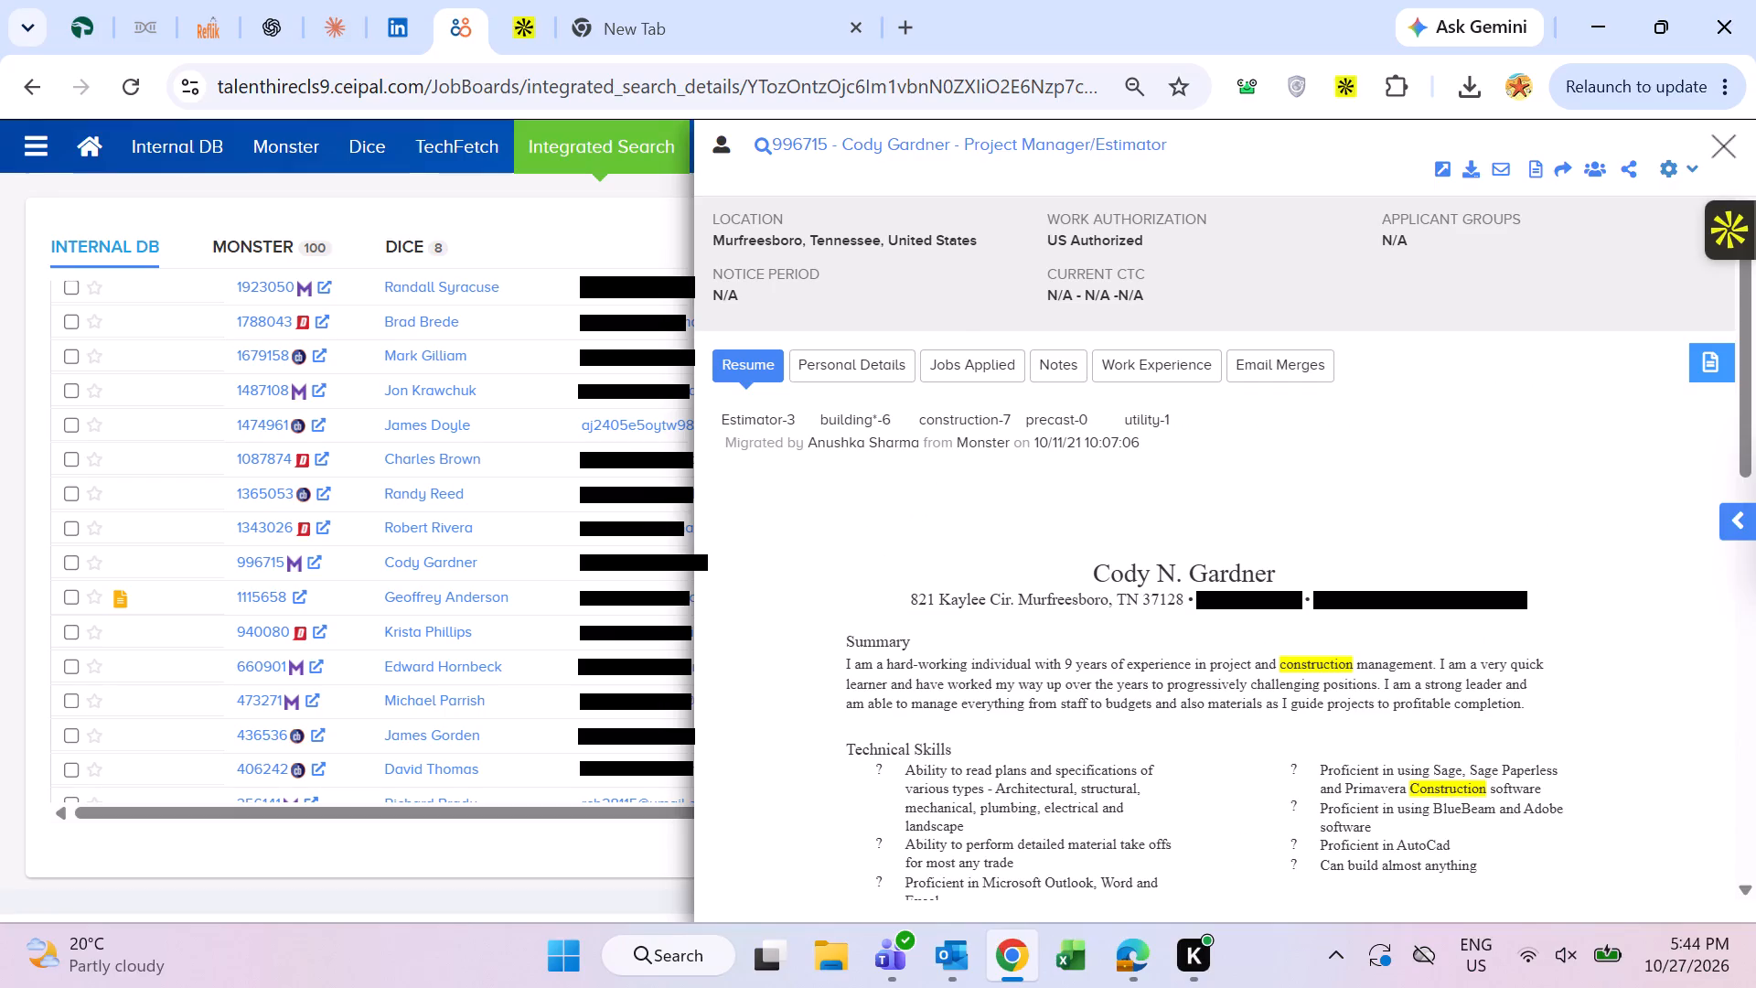
Recheck the contact line and summary of the Project Manager/Estimator's résumé, and copy the applicant's name from its heading.
left_click_drag(1211, 691, 1258, 691)
left_click(1276, 689)
left_click_drag(1276, 689, 1201, 689)
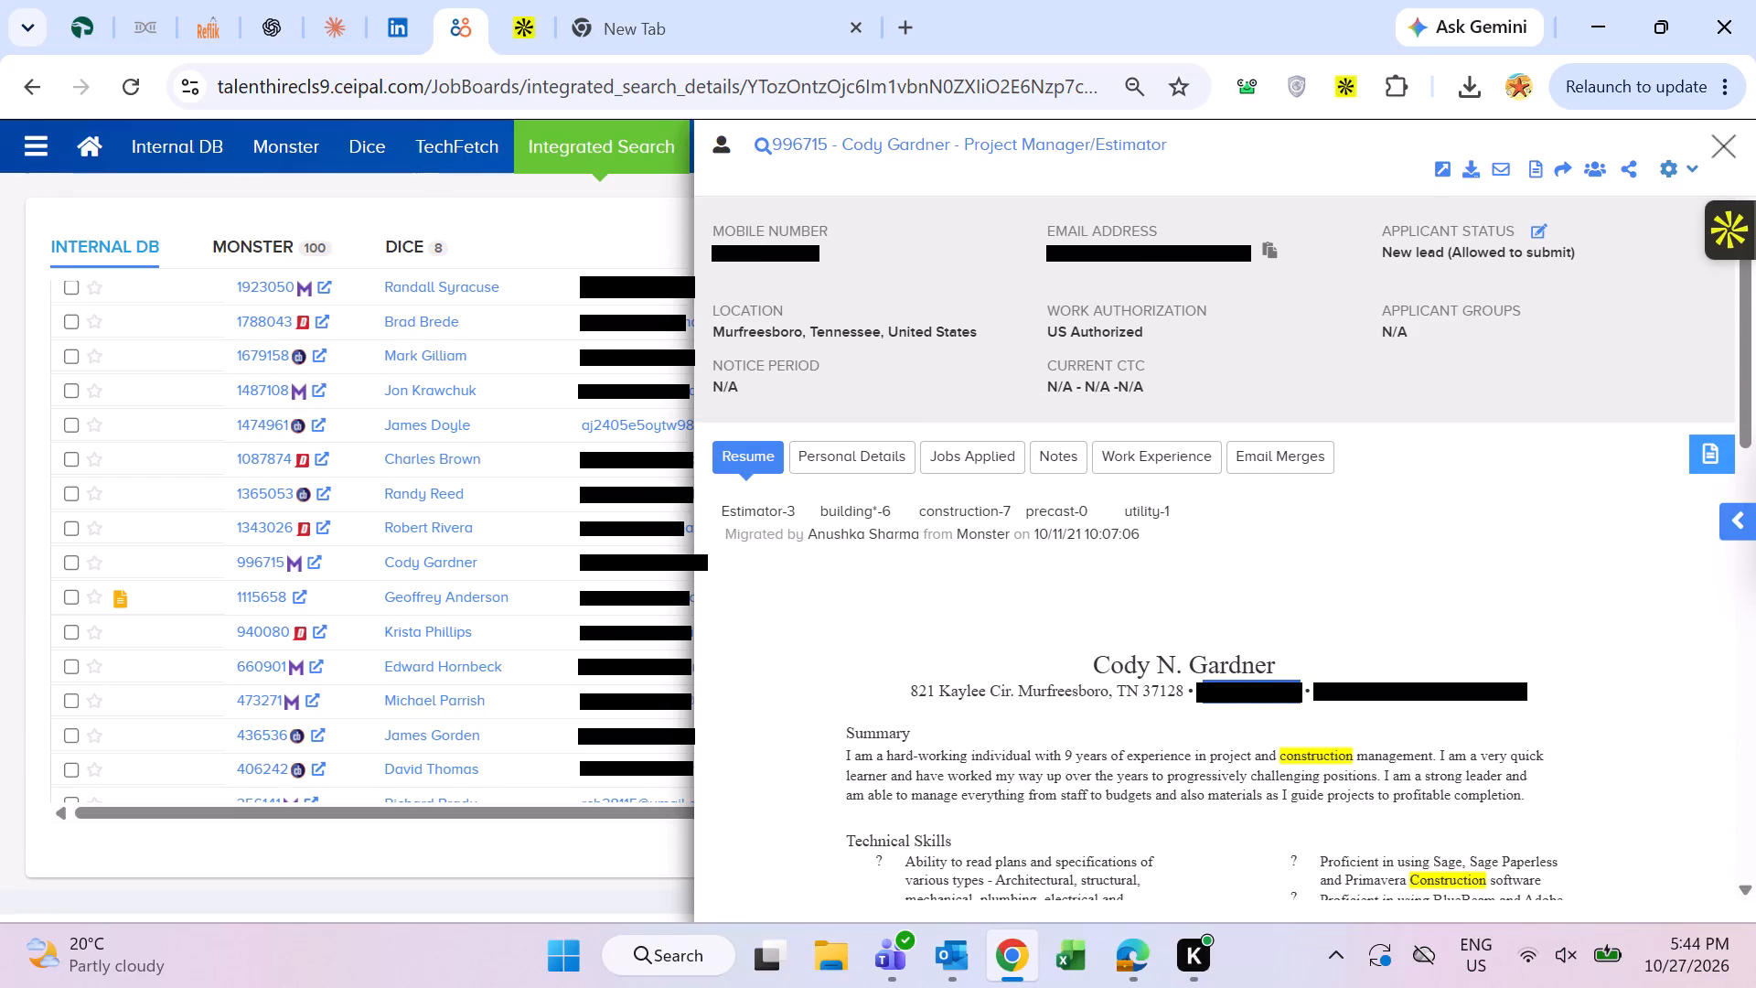
left_click_drag(1201, 689, 1194, 689)
left_click(1219, 712)
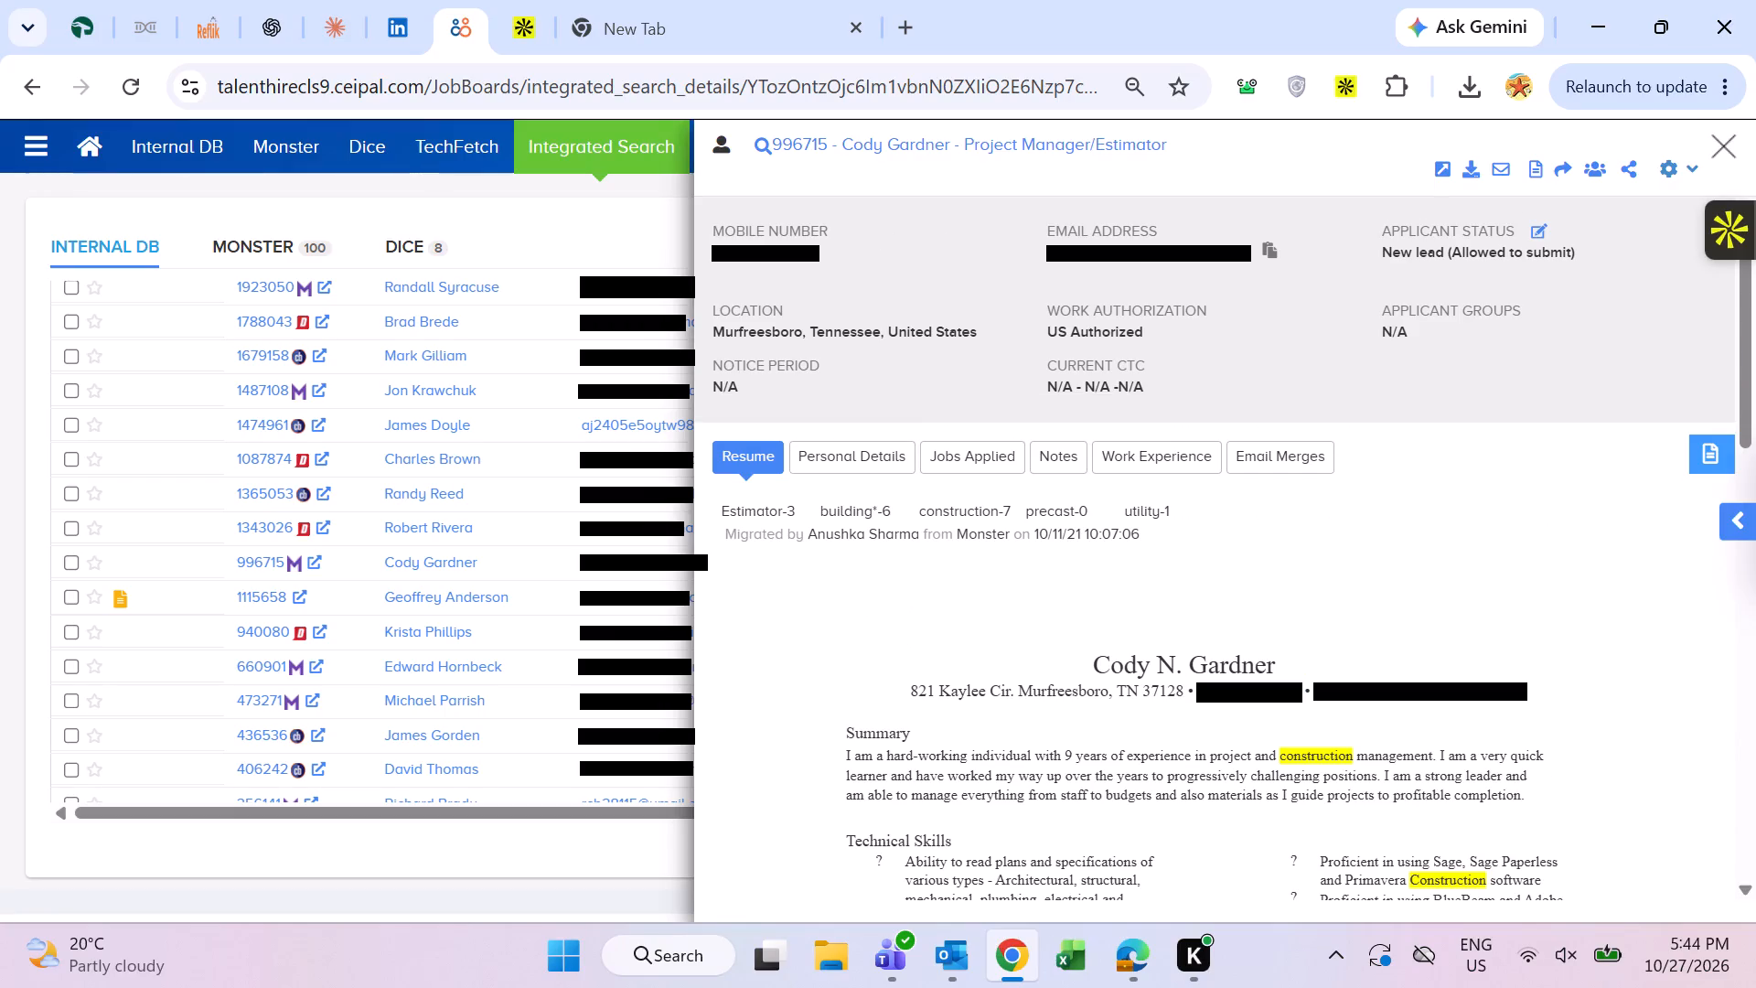
triple_click(1242, 768)
left_click(1129, 664)
left_click_drag(1129, 664, 1210, 666)
key("ctrl+c")
left_click(1150, 772)
scroll(1150, 773, "up", 4)
Search LinkedIn for the copied applicant name without the middle initial, and restrict the results to people.
left_click(388, 42)
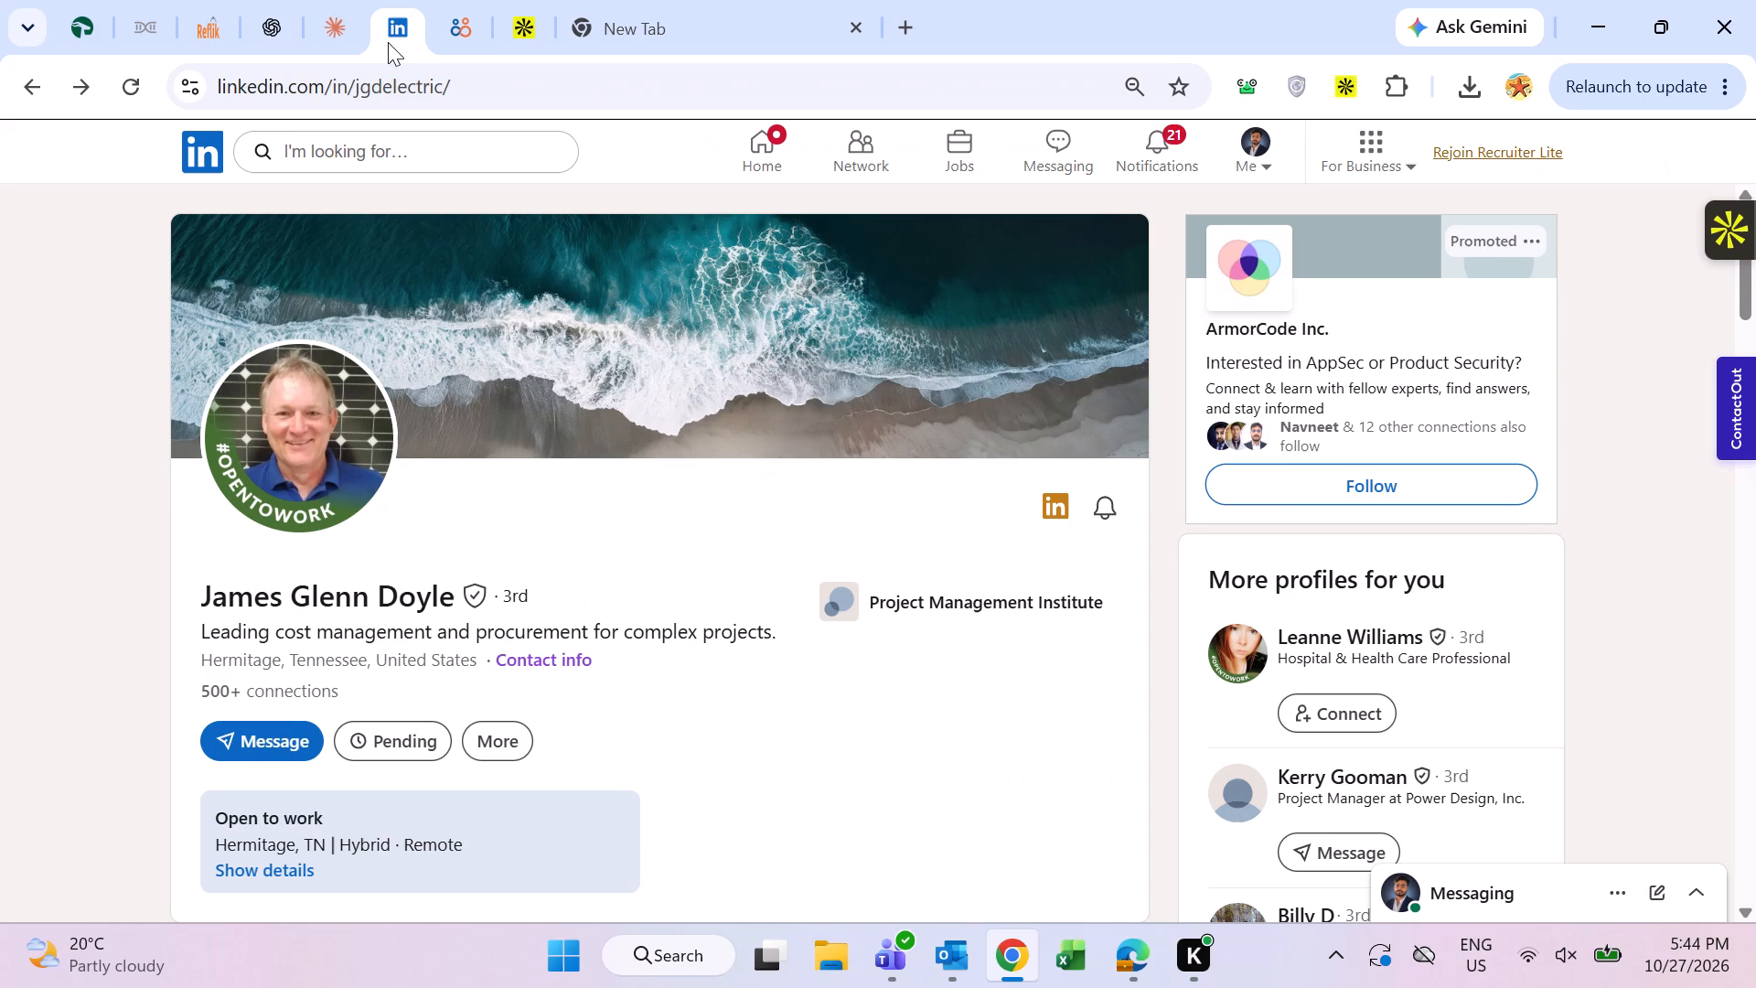
scroll(648, 544, "up", 5)
scroll(649, 543, "down", 3)
scroll(656, 542, "up", 3)
left_click(444, 154)
key("ctrl+v")
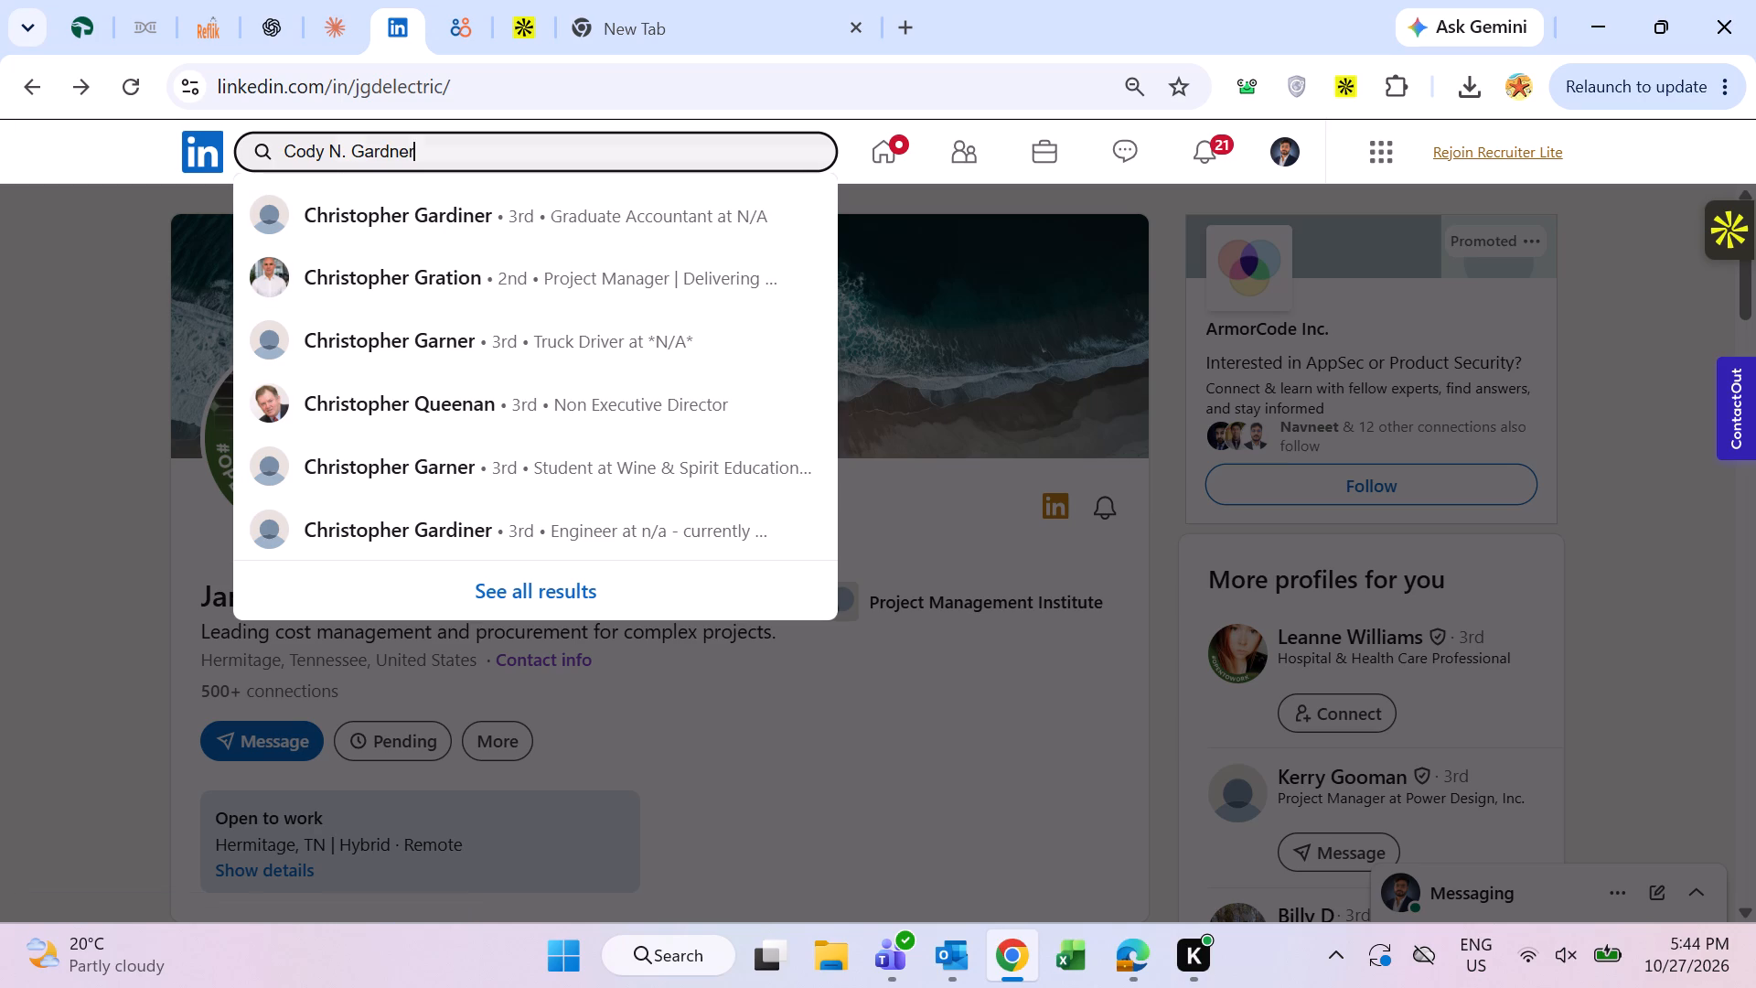
left_click(354, 153)
key("BackSpace")
key("BackSpace")
key("BackSpace")
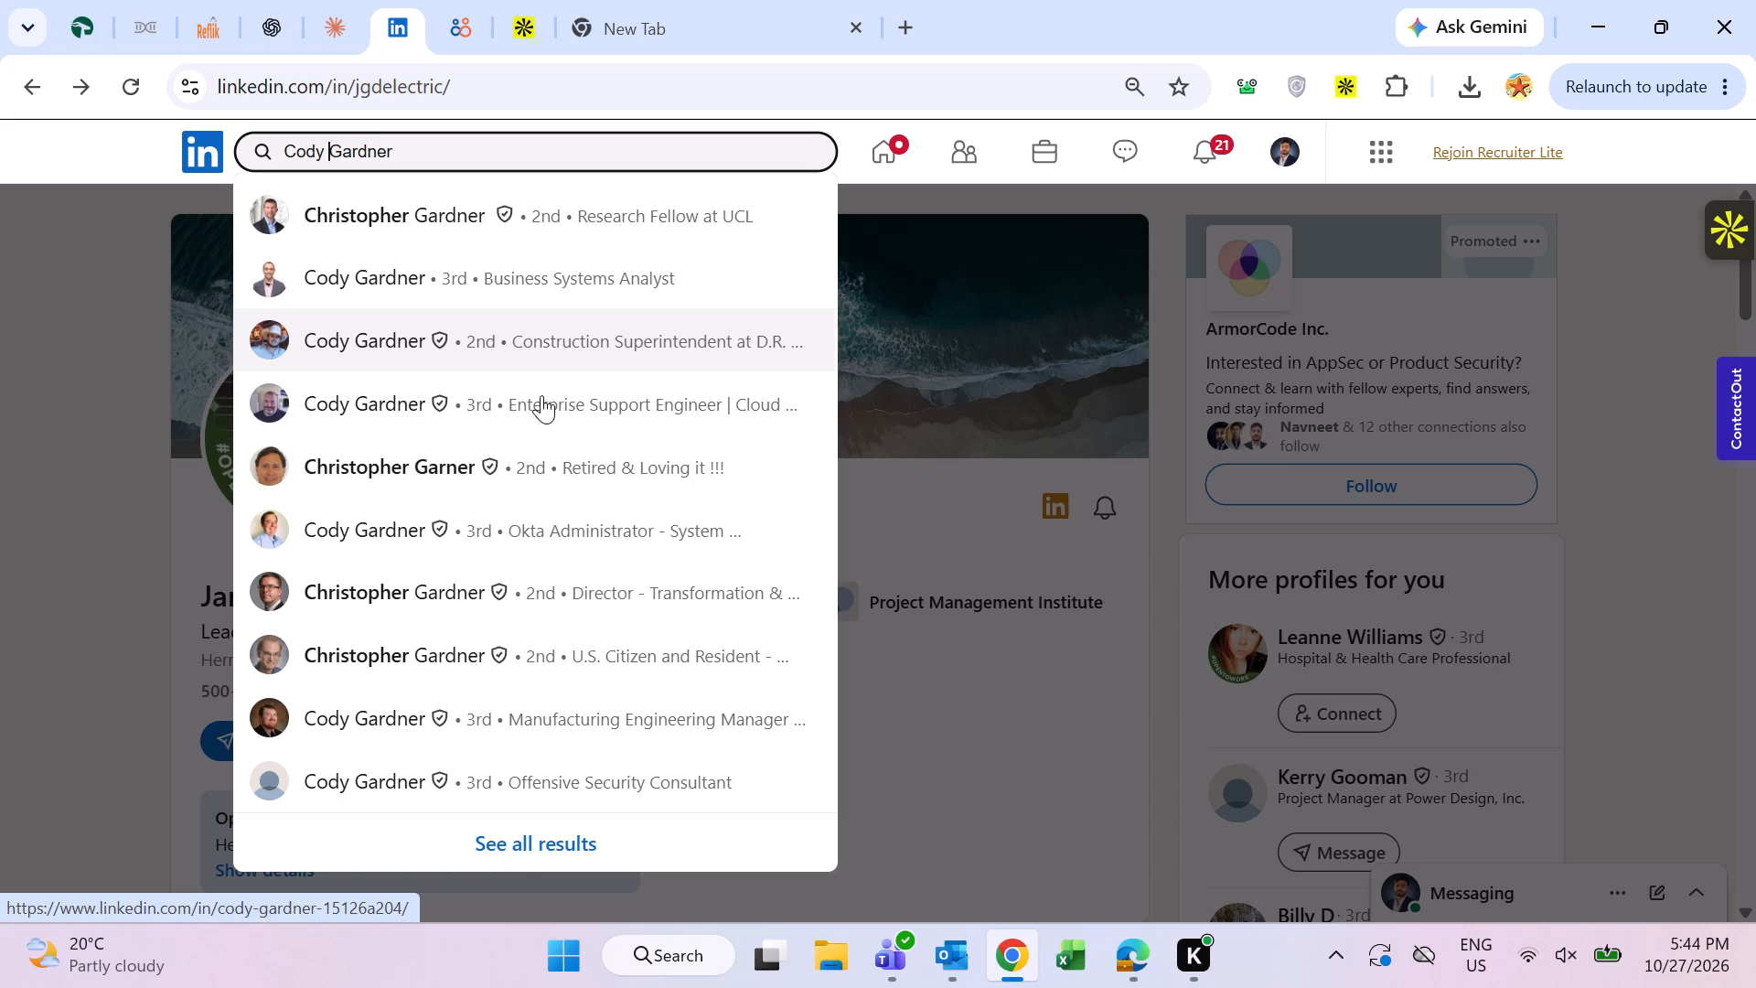
left_click(546, 845)
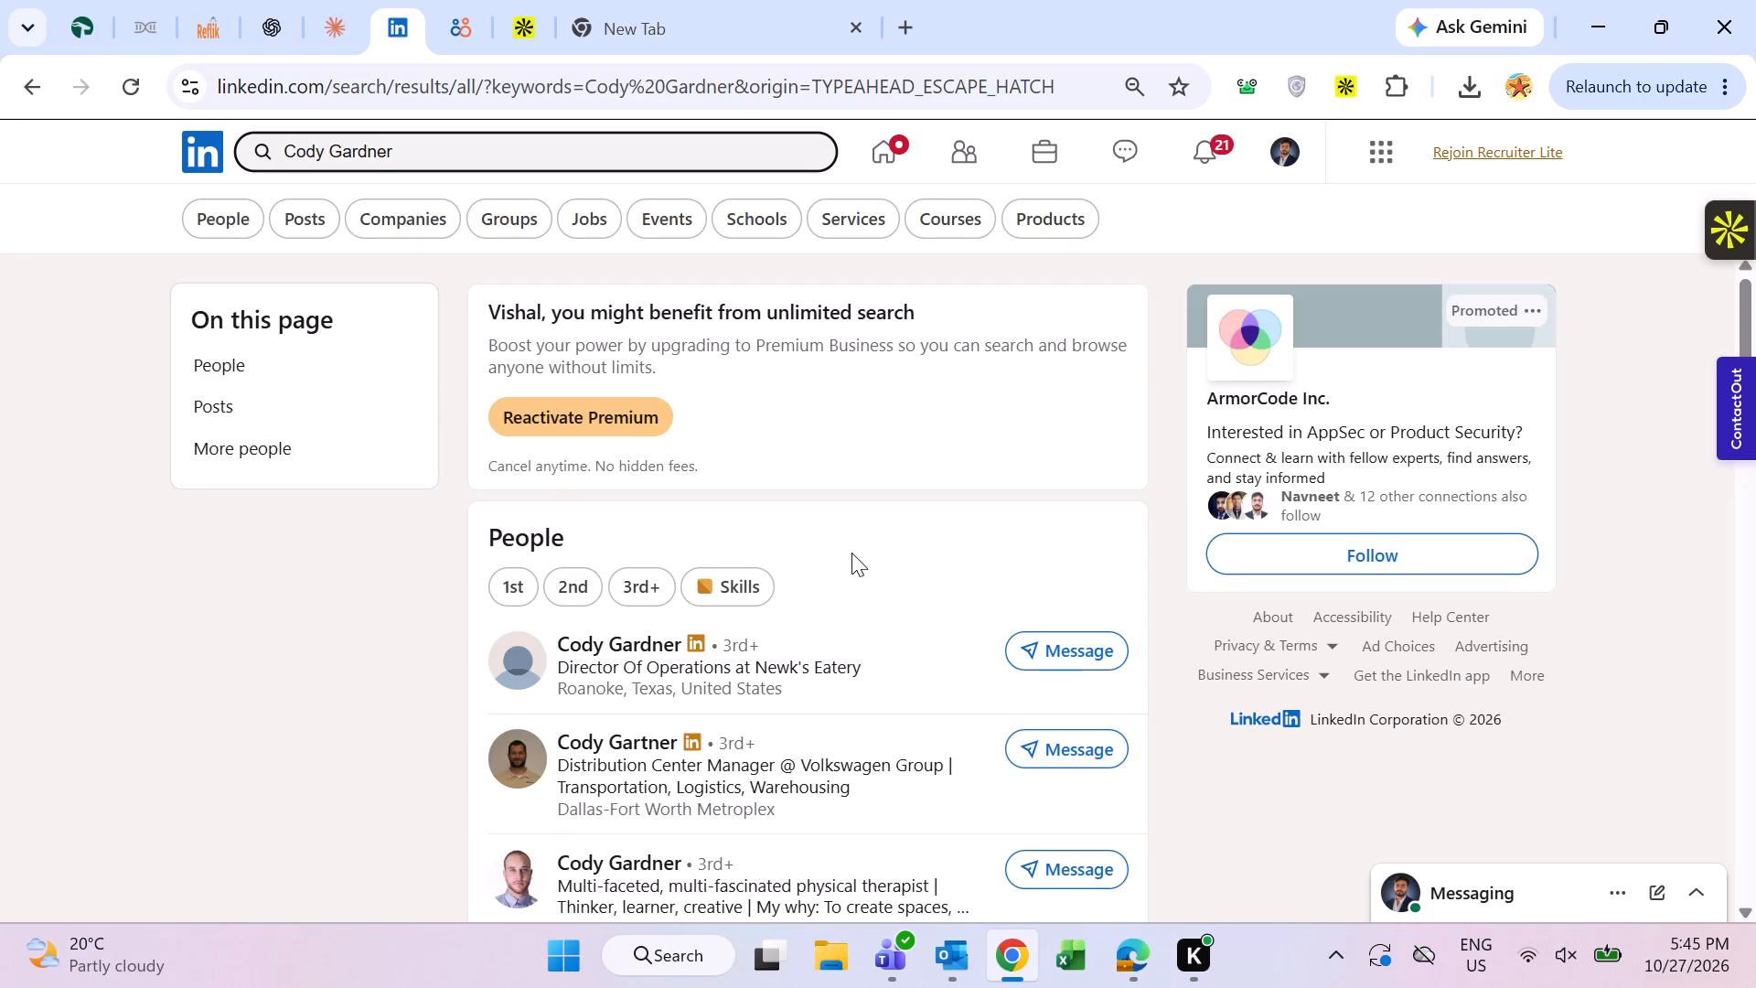
scroll(851, 553, "down", 1)
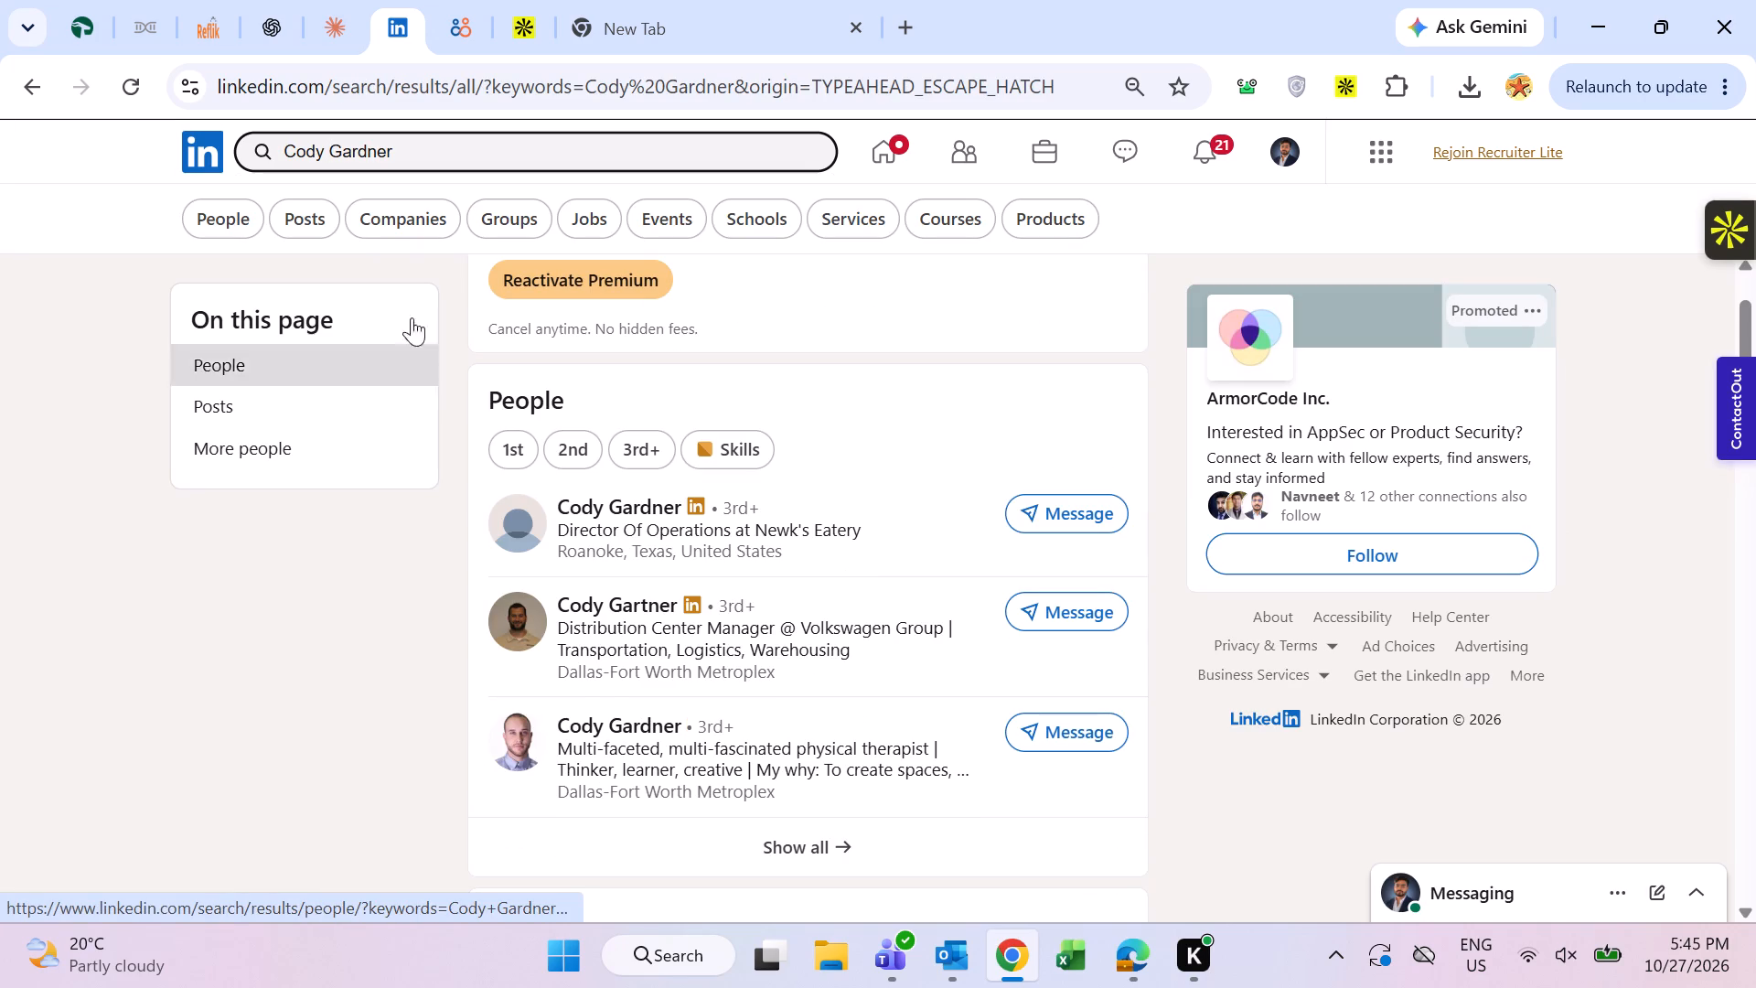
left_click(242, 215)
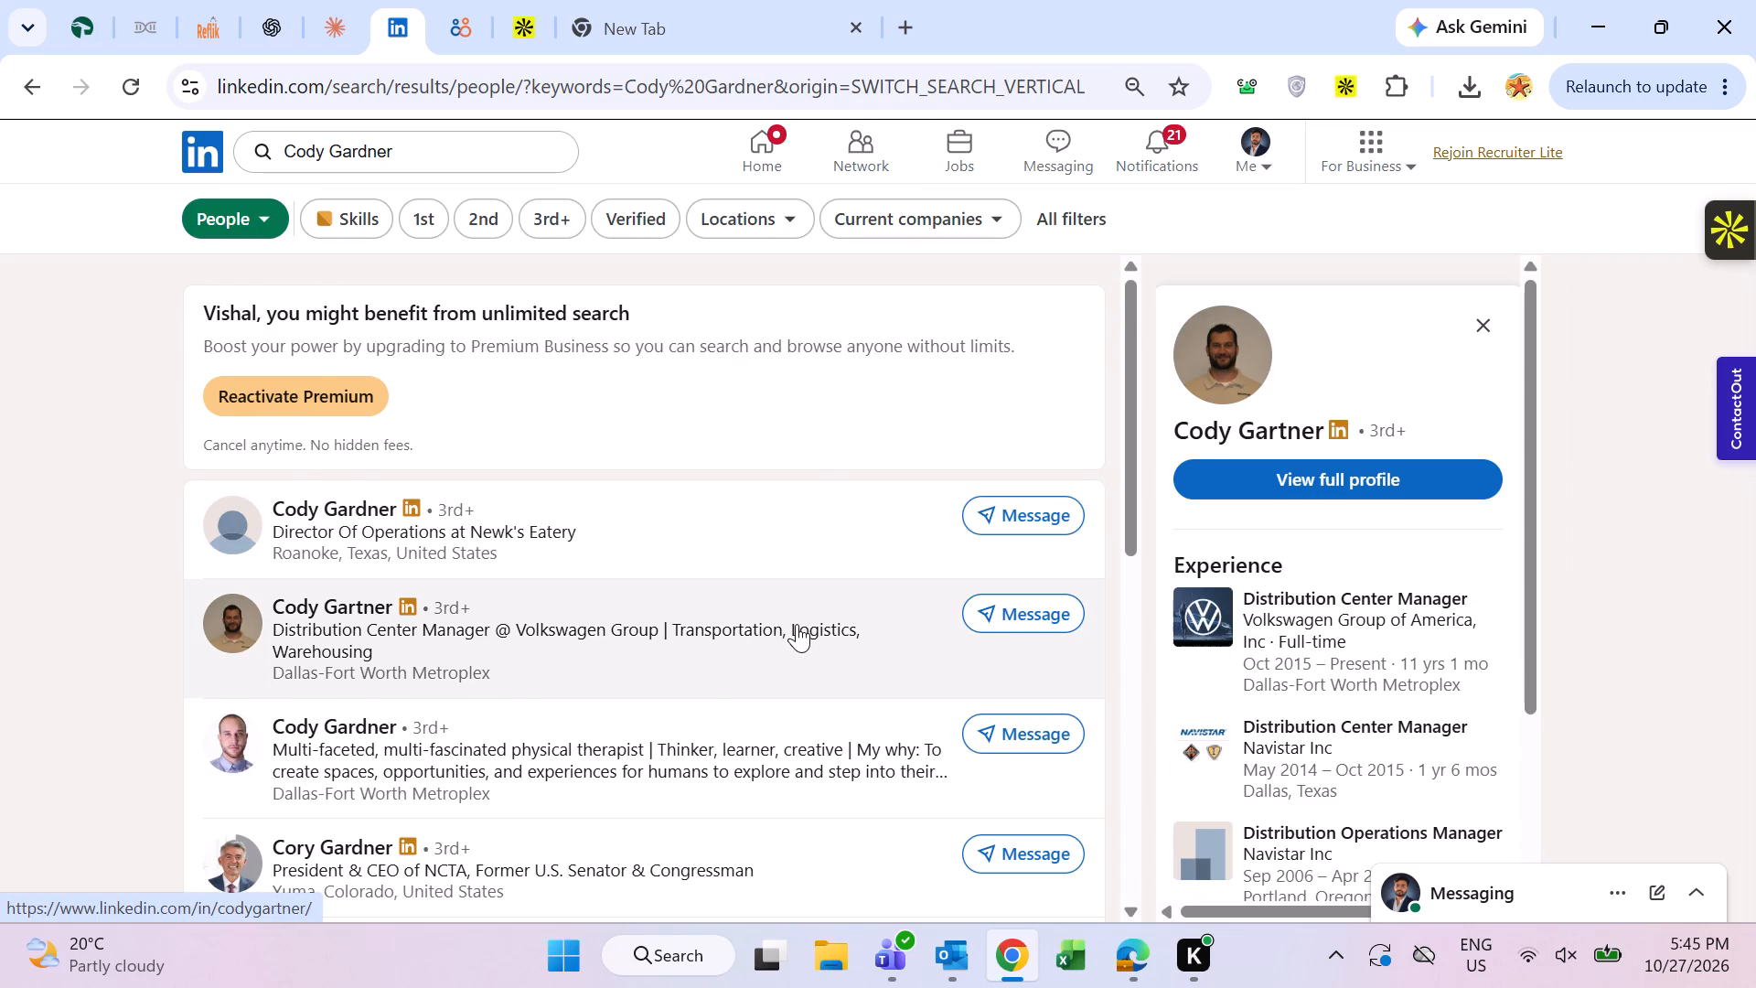
Look through the people results for a profile matching the applicant's construction background and Tennessee location.
scroll(797, 624, "down", 2)
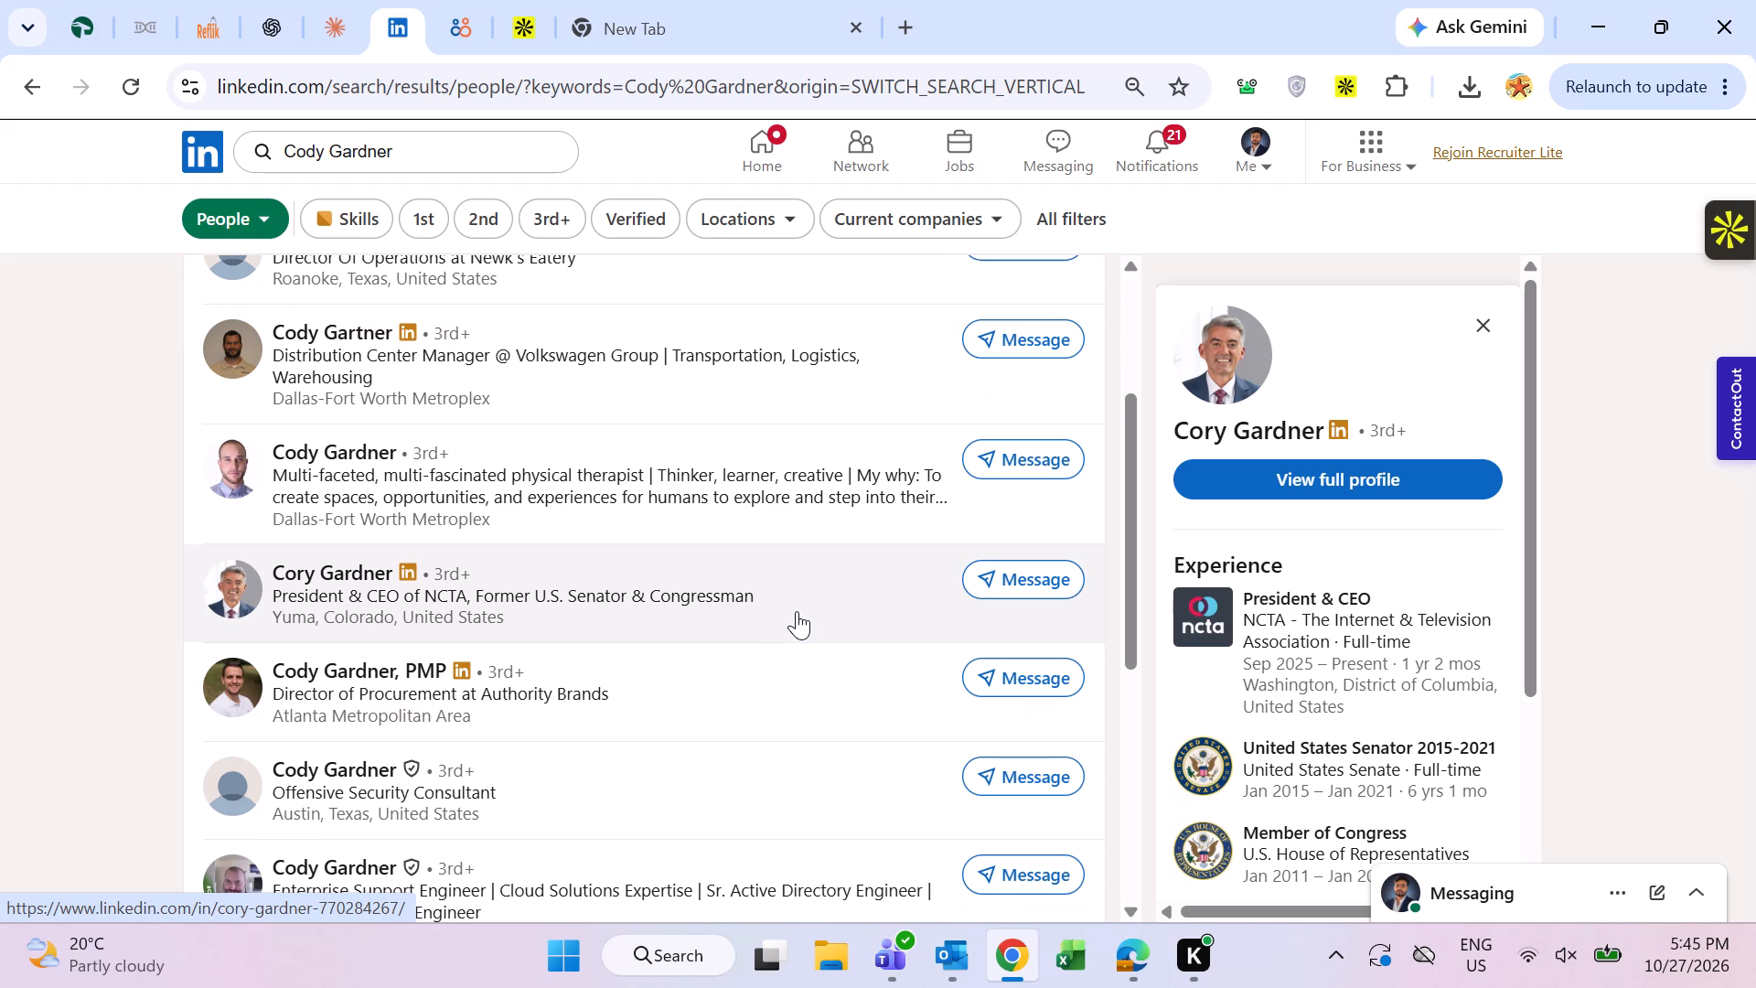
scroll(786, 564, "down", 1)
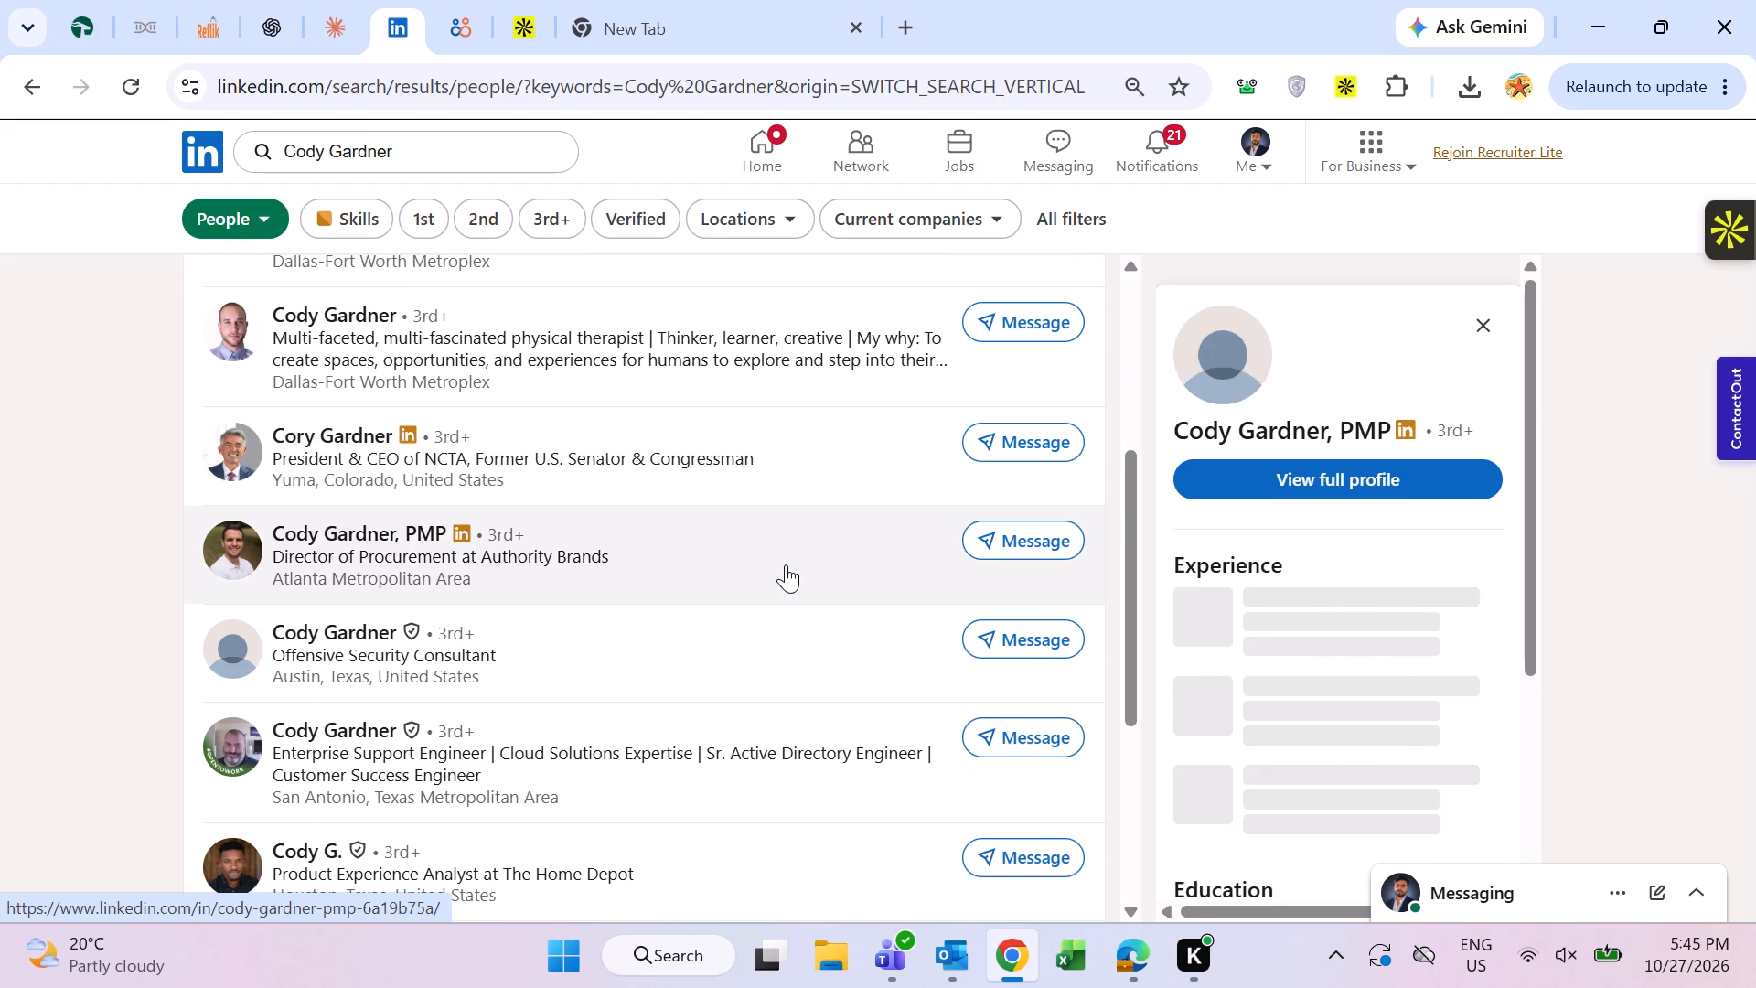
scroll(786, 564, "down", 1)
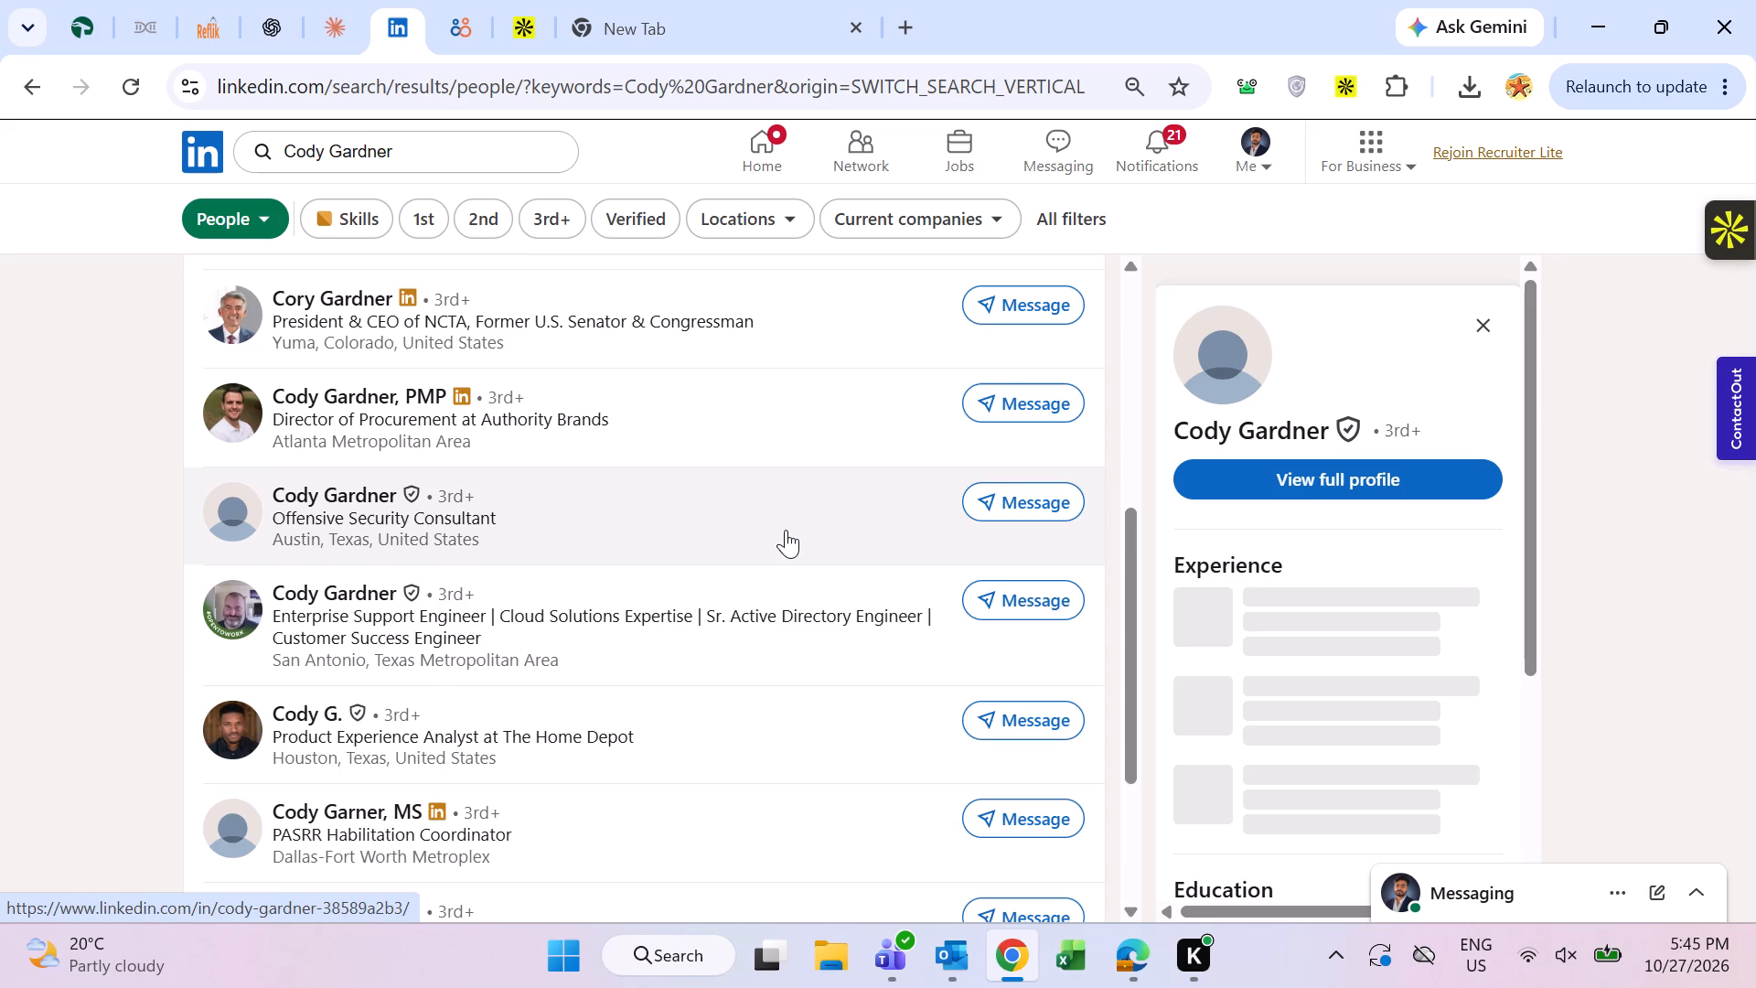
scroll(786, 530, "down", 1)
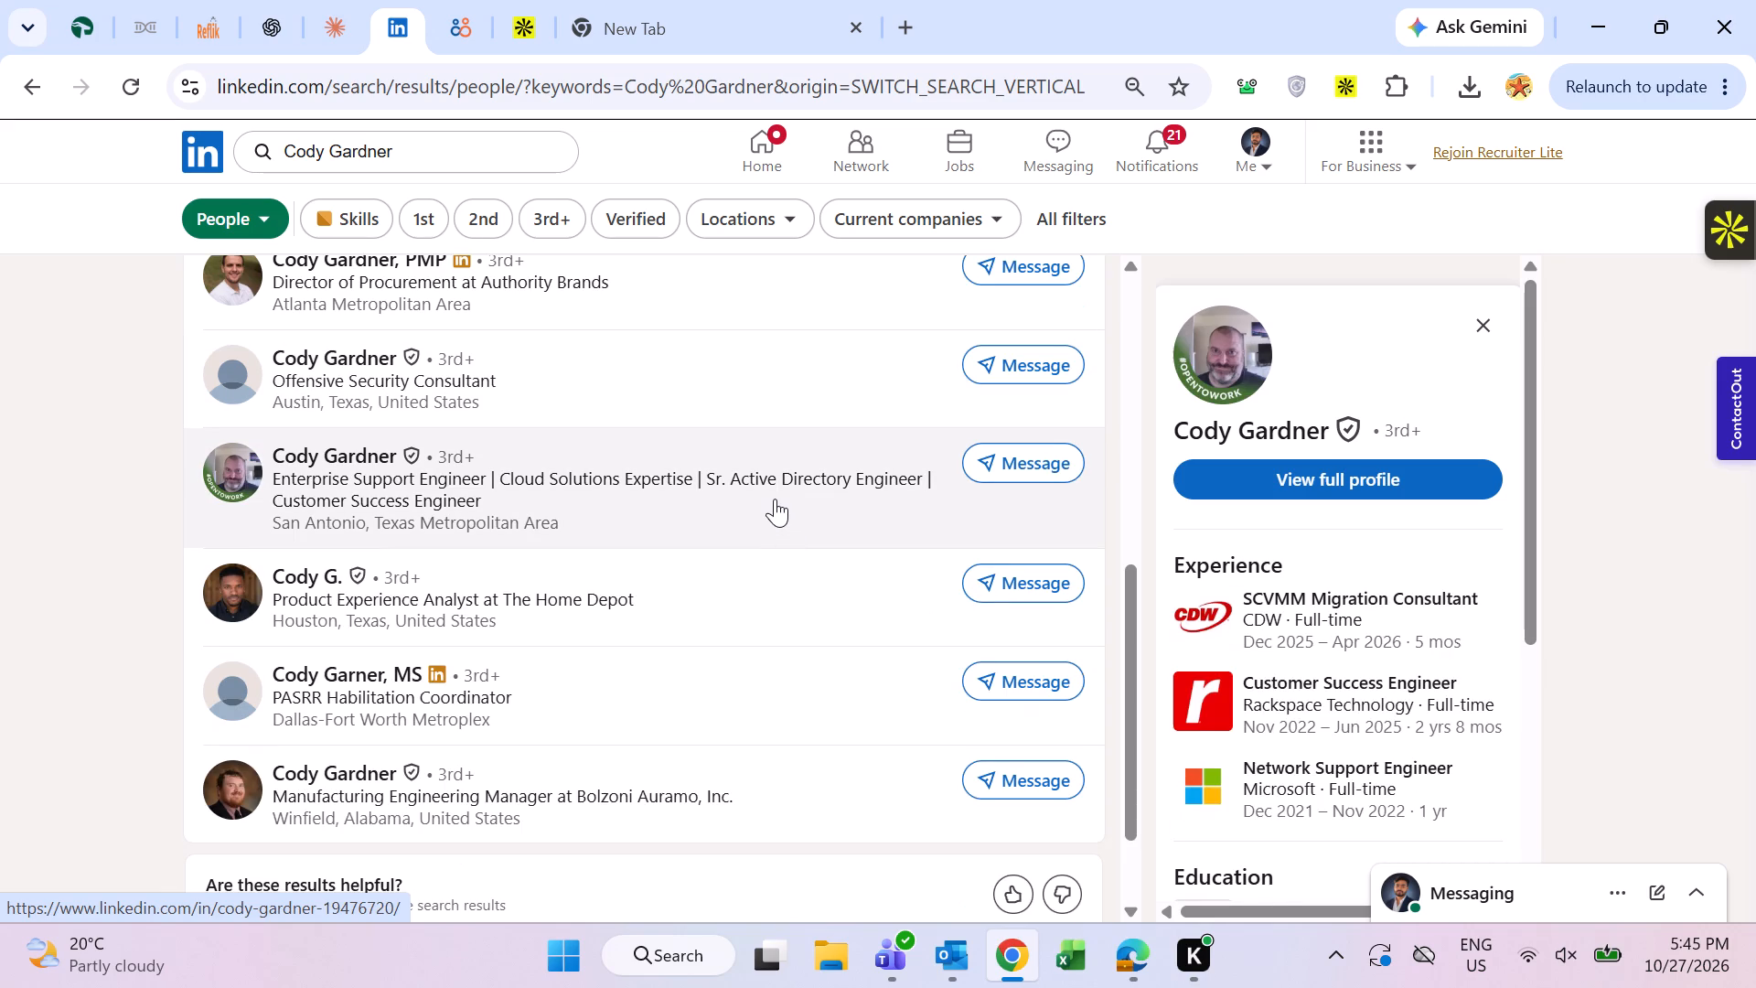
scroll(766, 621, "down", 4)
scroll(733, 579, "up", 4)
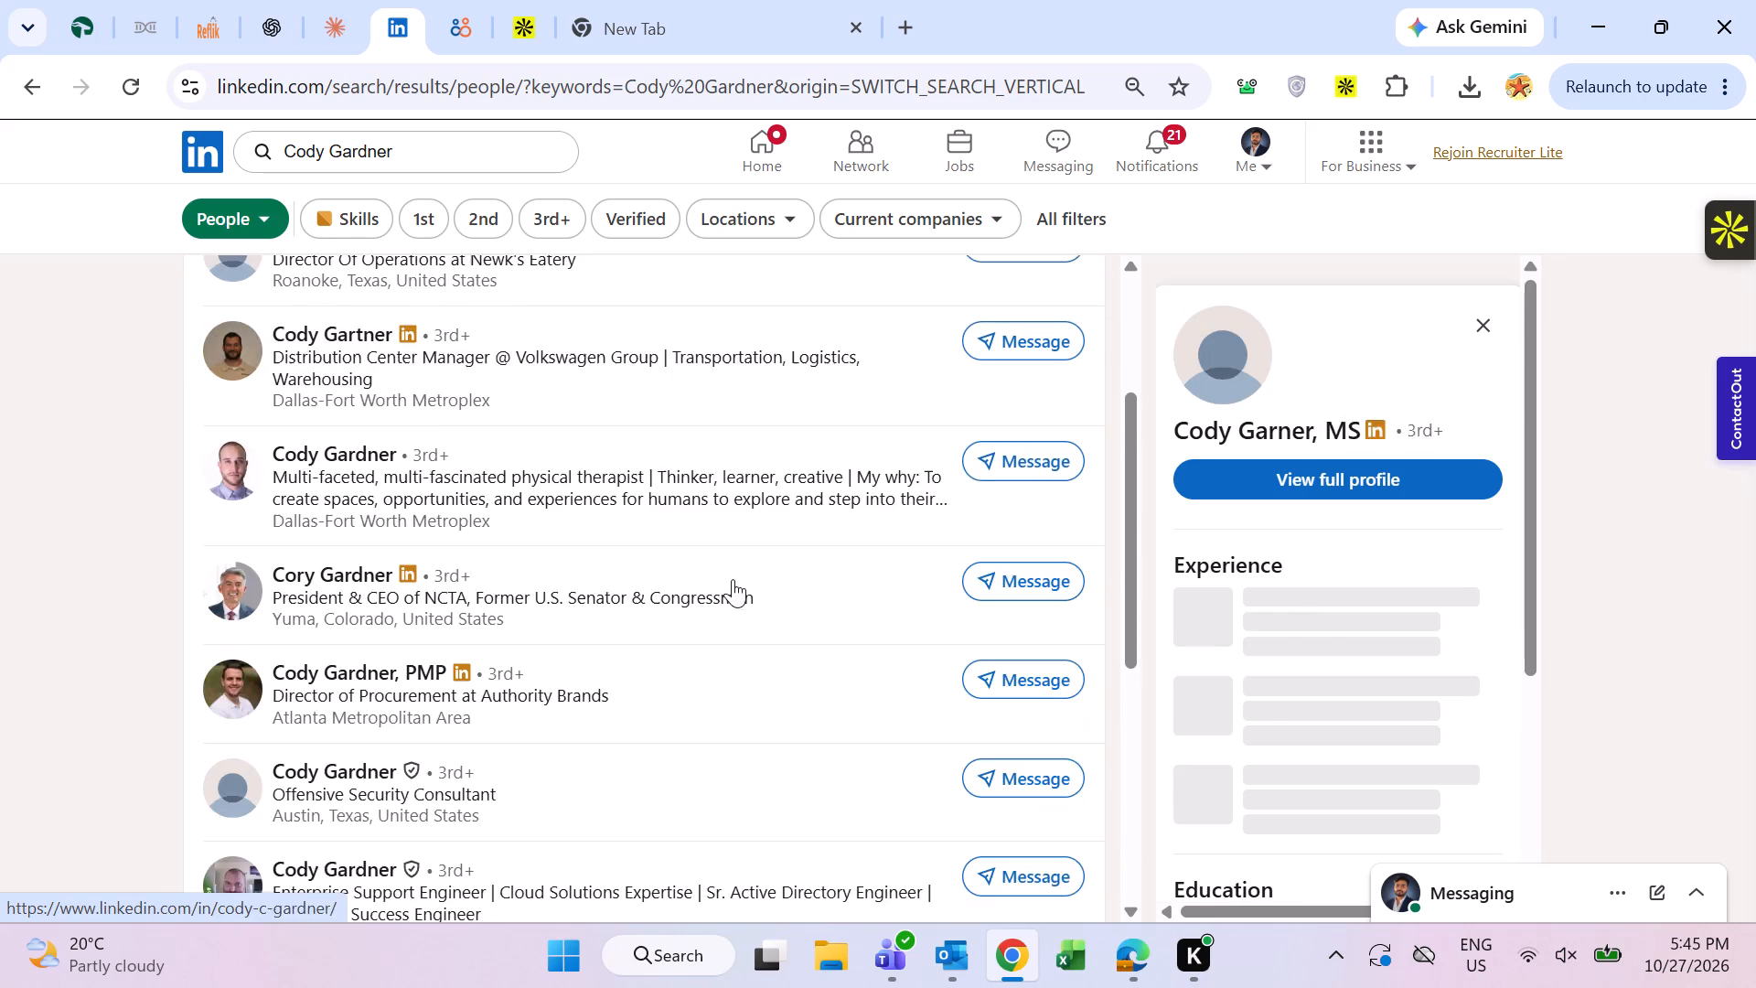
scroll(751, 576, "up", 4)
scroll(752, 575, "down", 7)
scroll(752, 575, "up", 6)
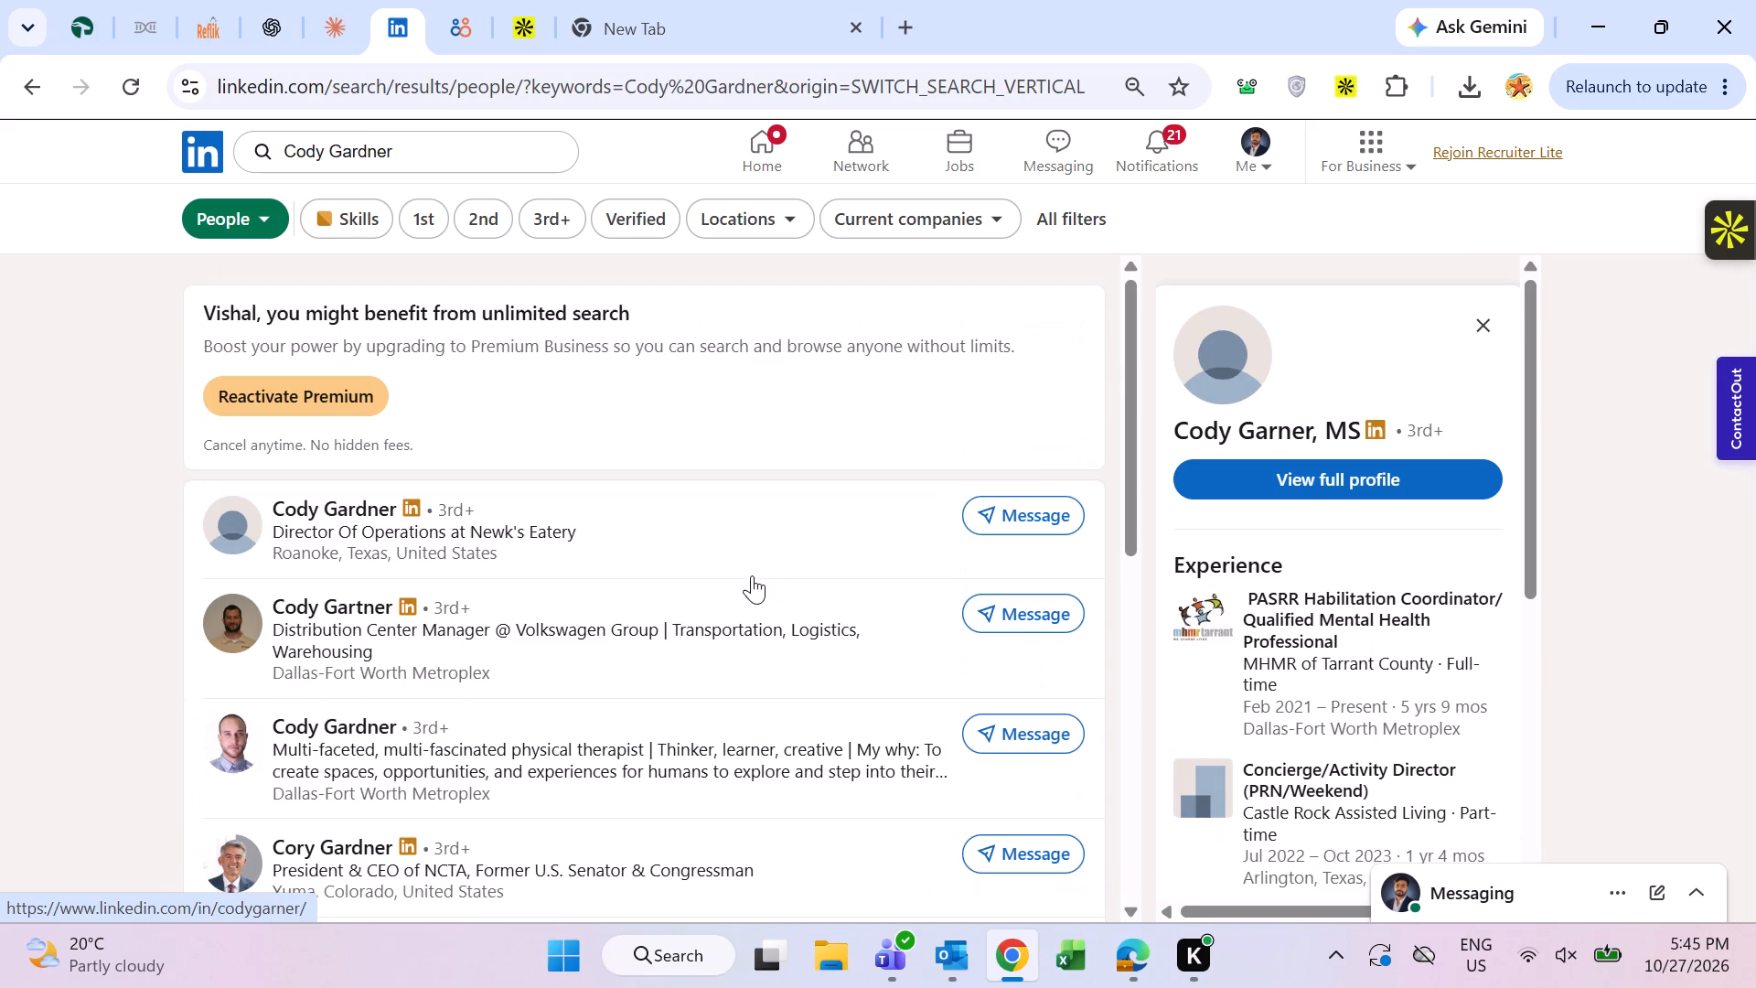
Filter the people results by the location Tennessee, United States.
left_click(740, 222)
left_click(745, 305)
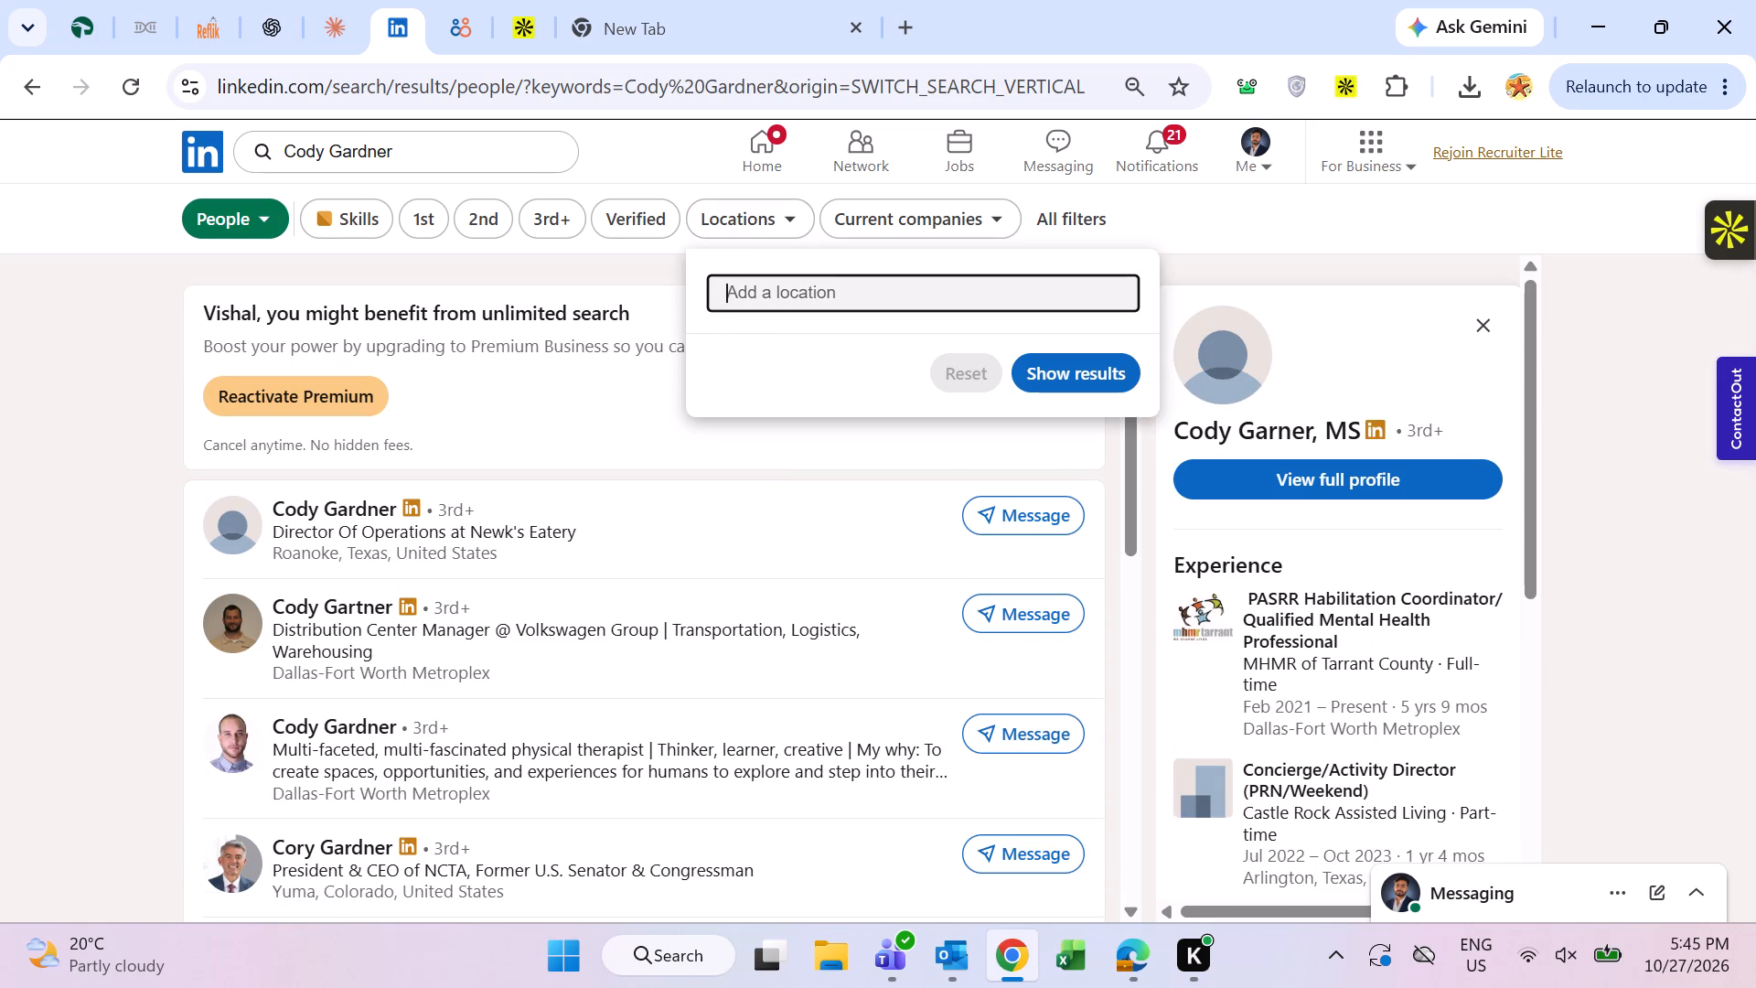
type("tenn")
left_click(924, 365)
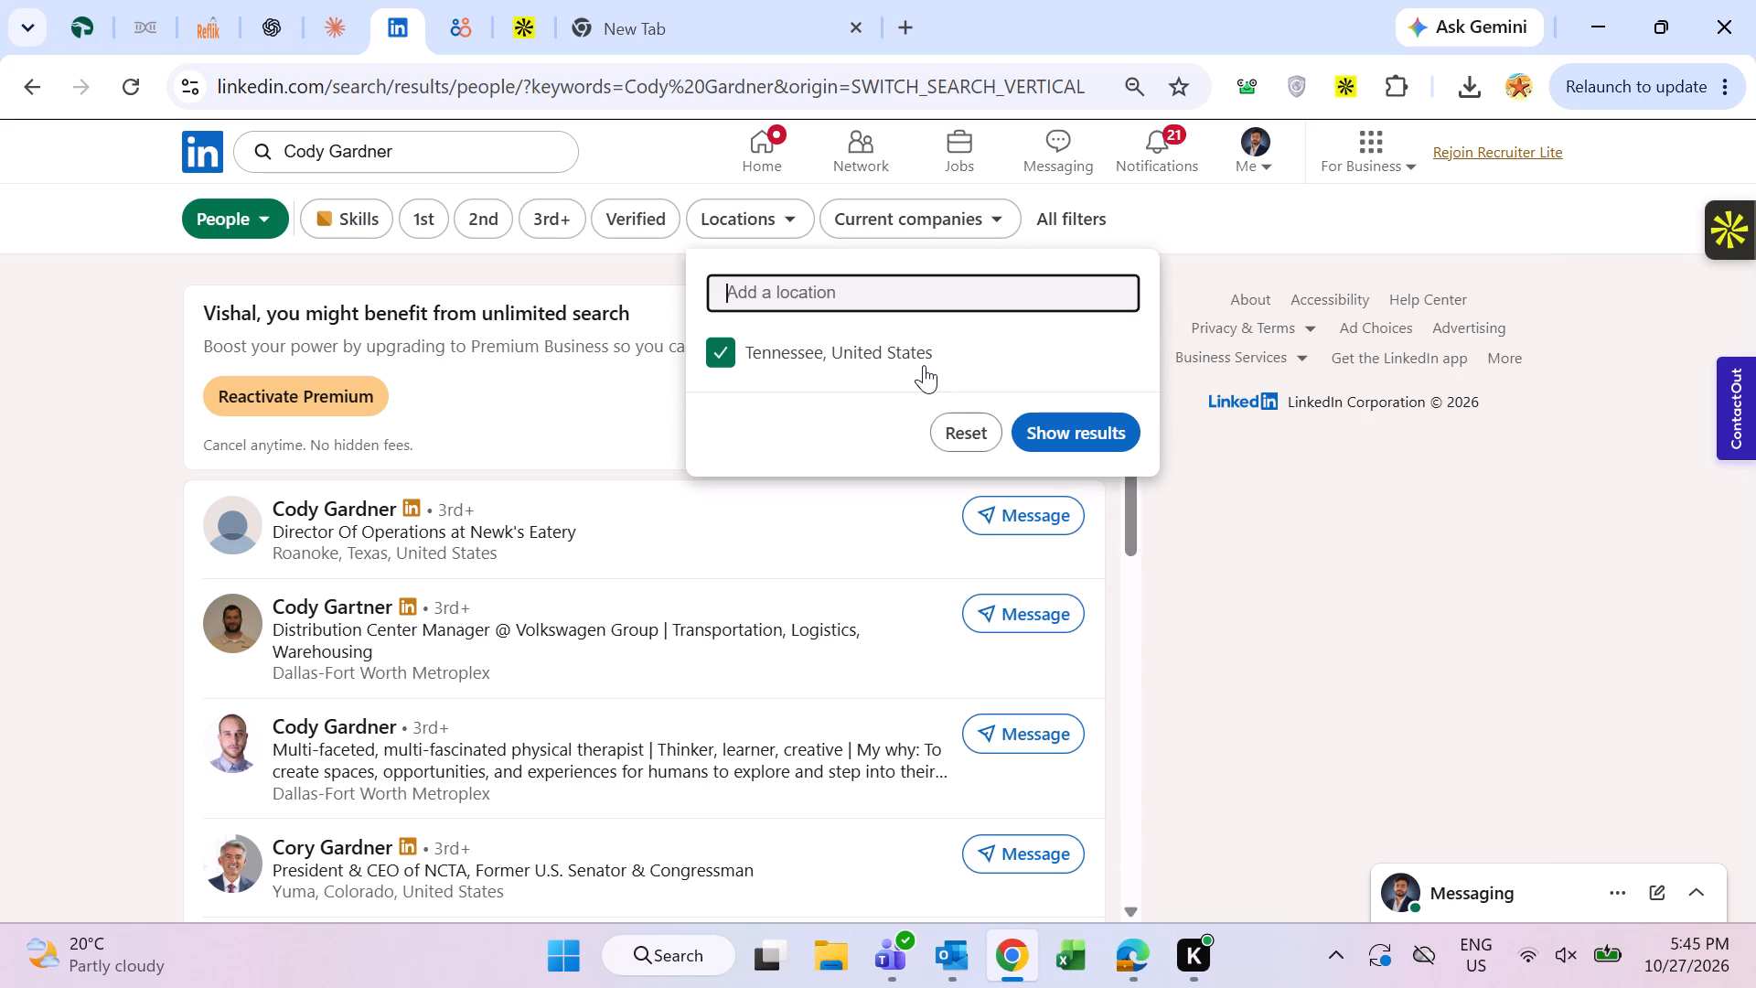
left_click(1050, 437)
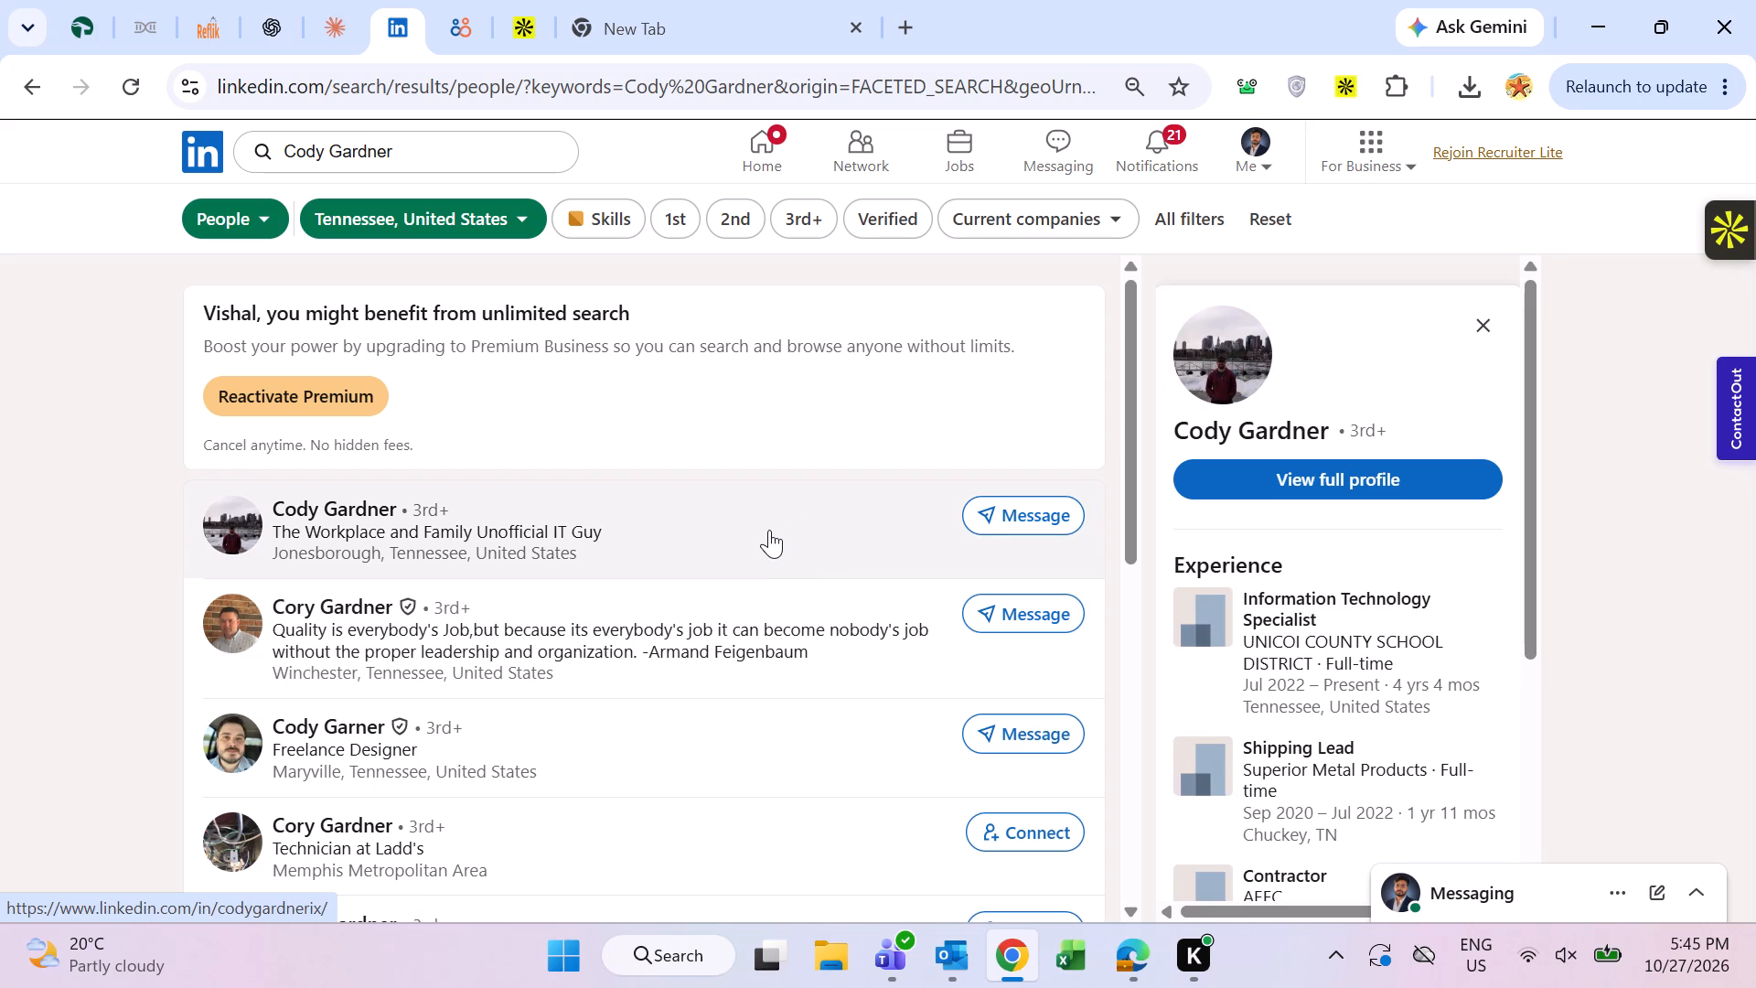
Look through the Tennessee results for the Murfreesboro applicant, and go back to the previously viewed LinkedIn profile.
scroll(769, 530, "down", 4)
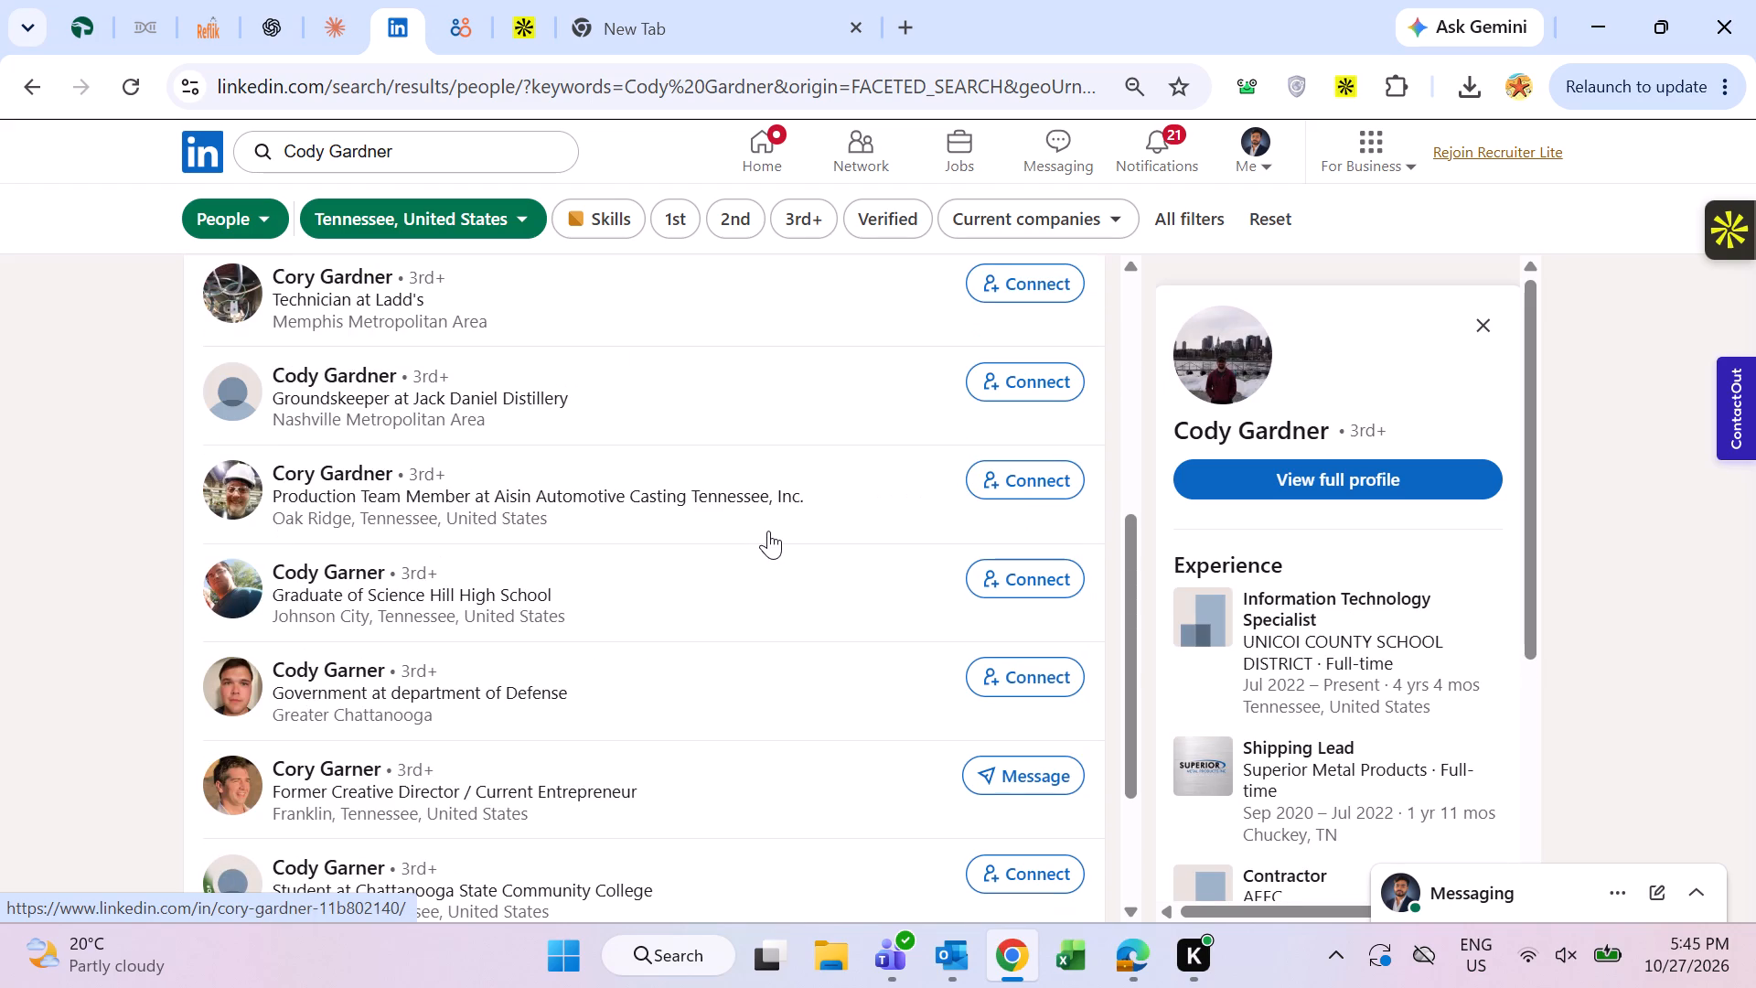
scroll(768, 531, "down", 2)
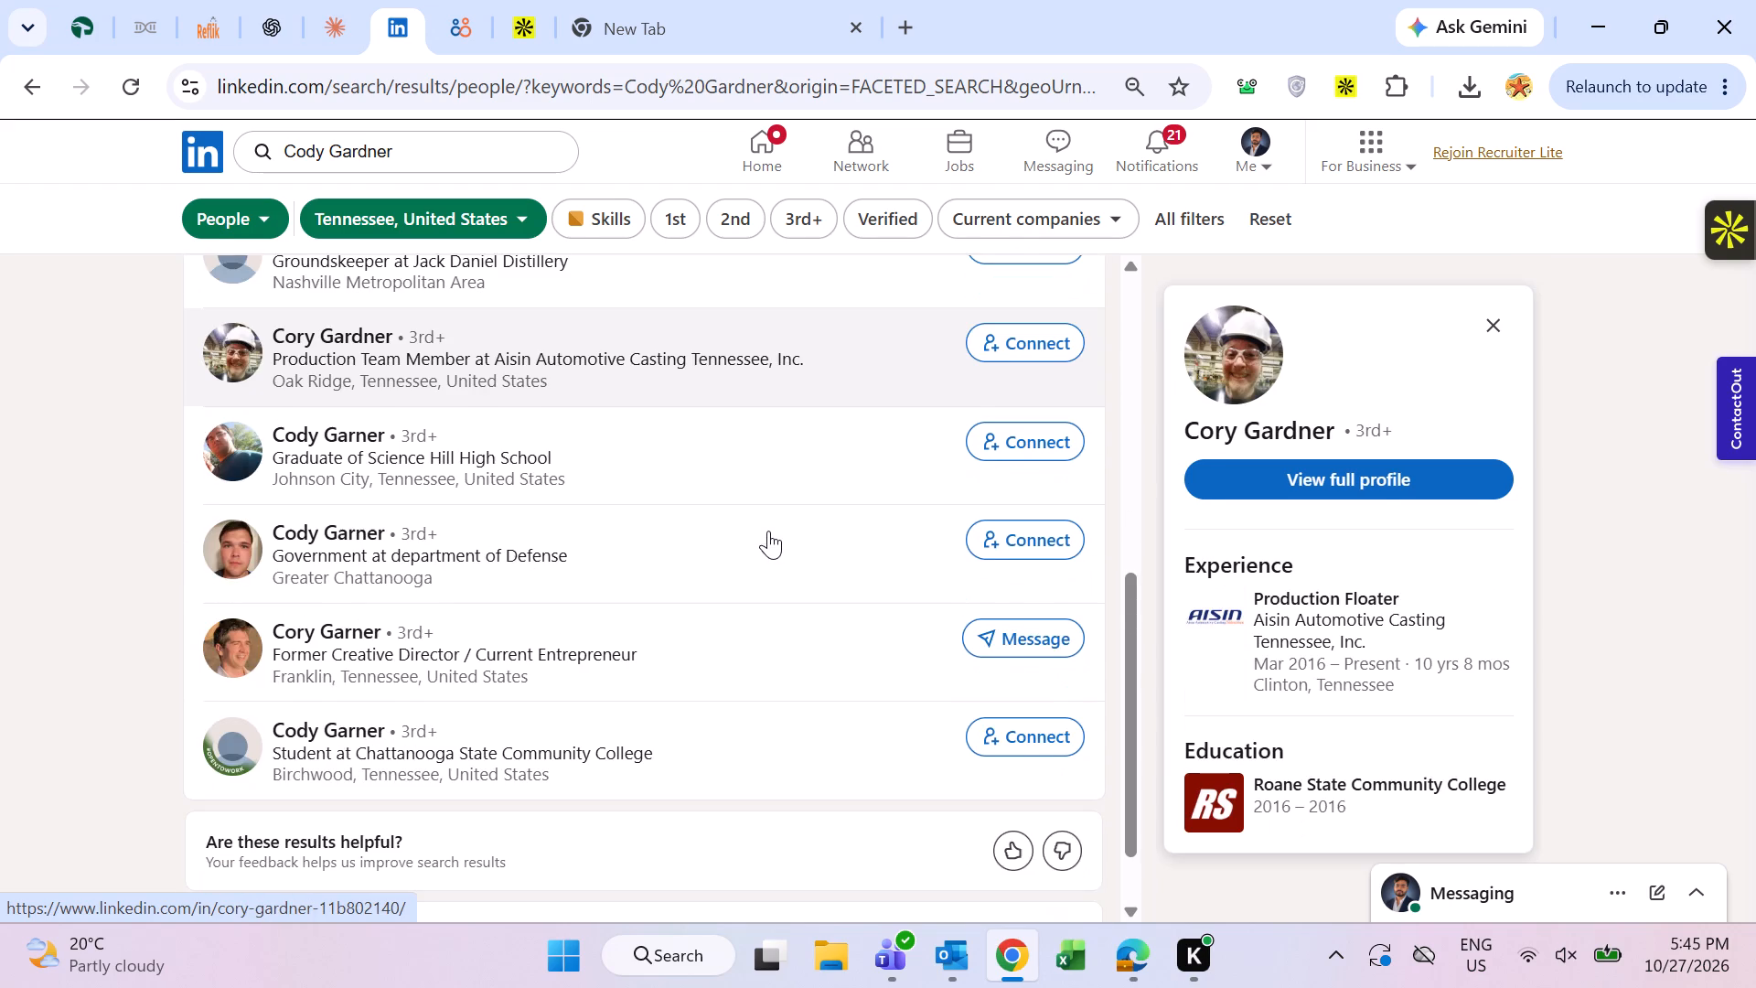
scroll(768, 531, "up", 7)
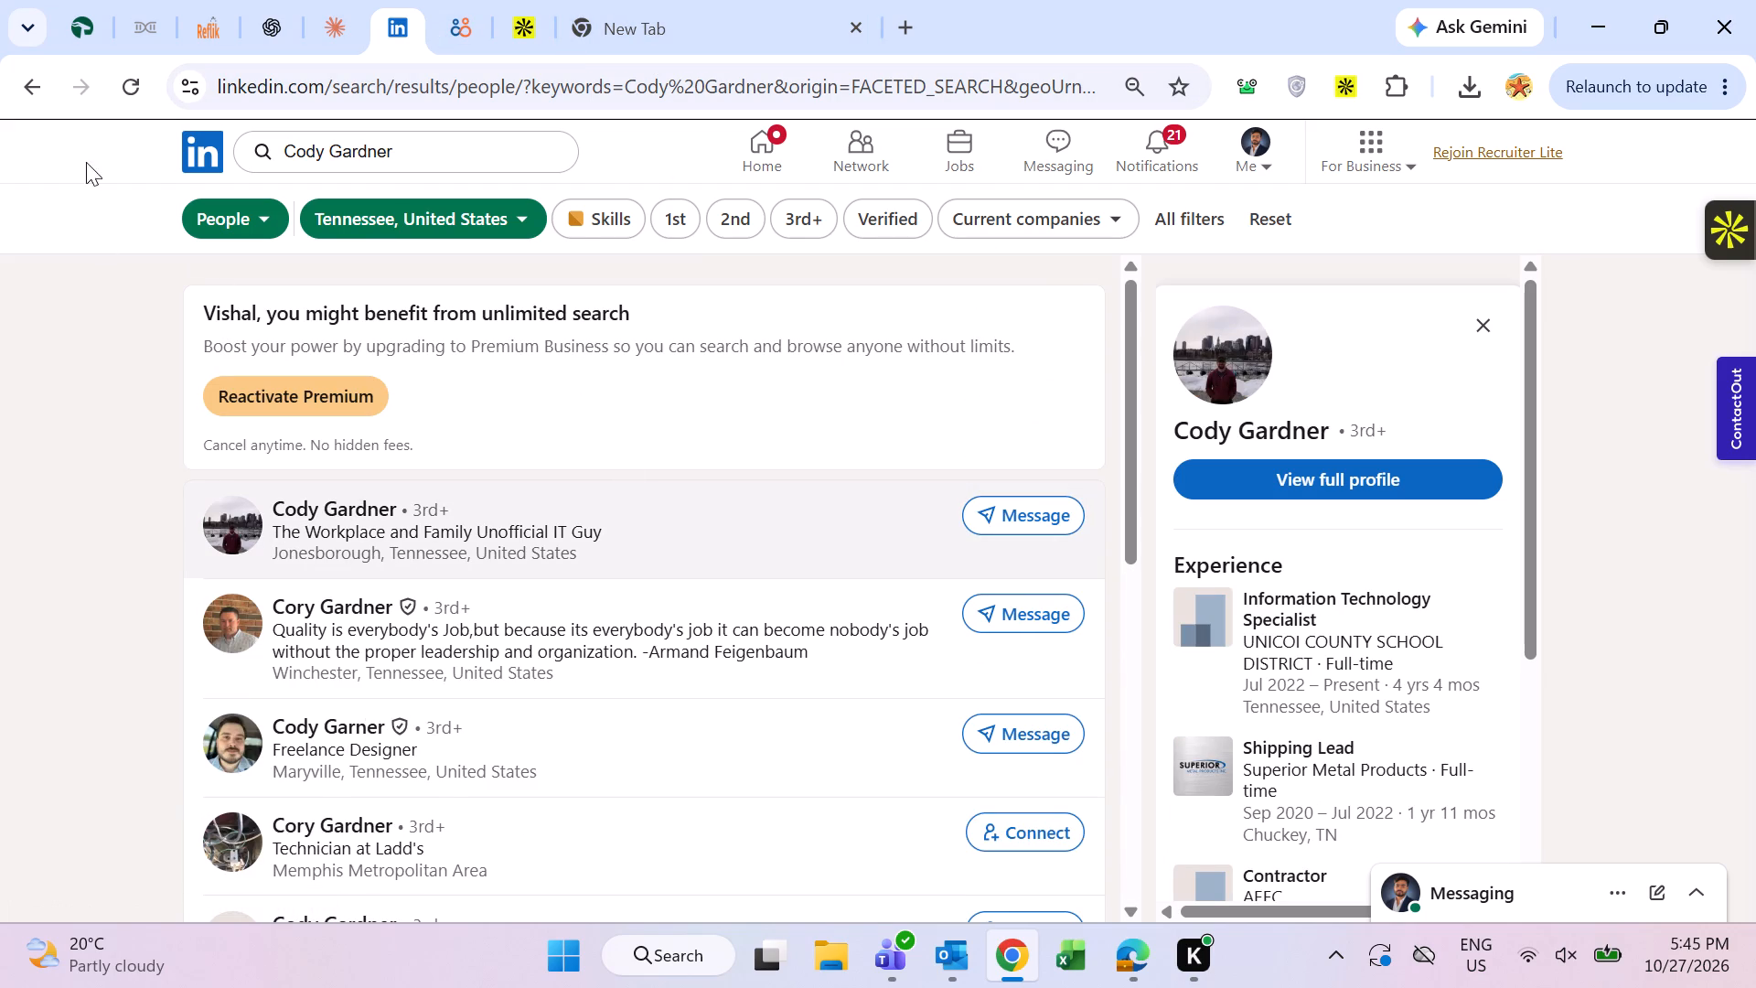
left_click(27, 86)
left_click(27, 86)
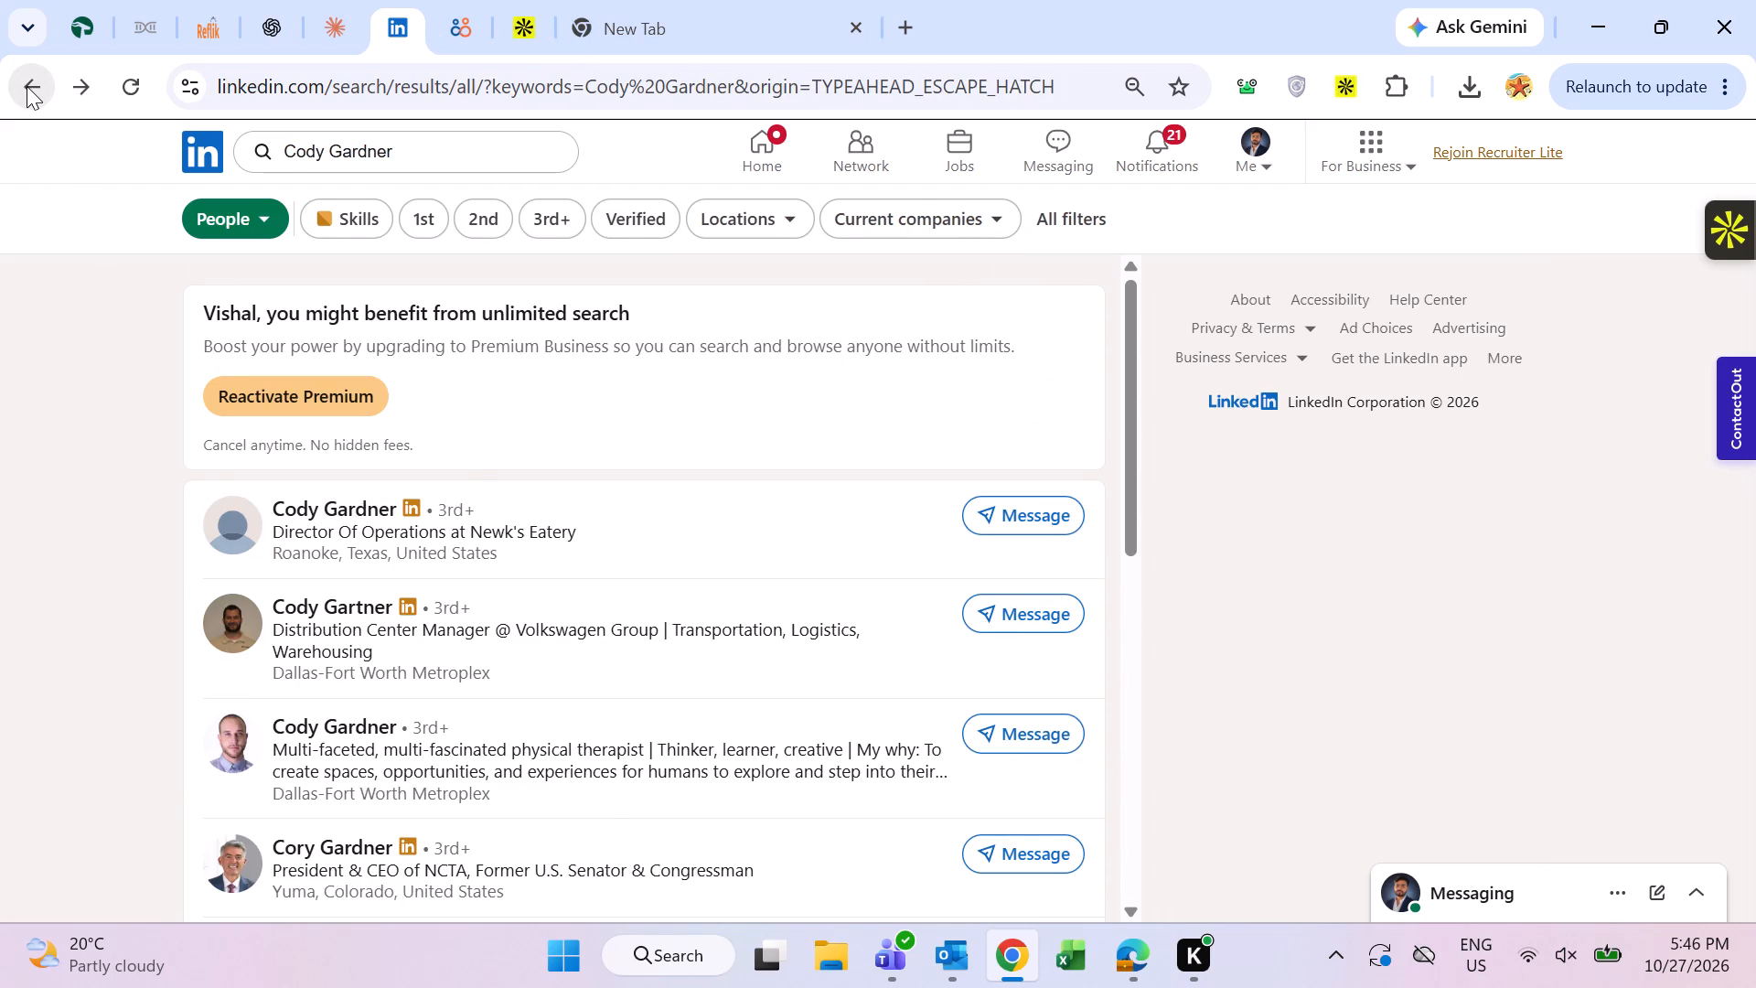
left_click(27, 86)
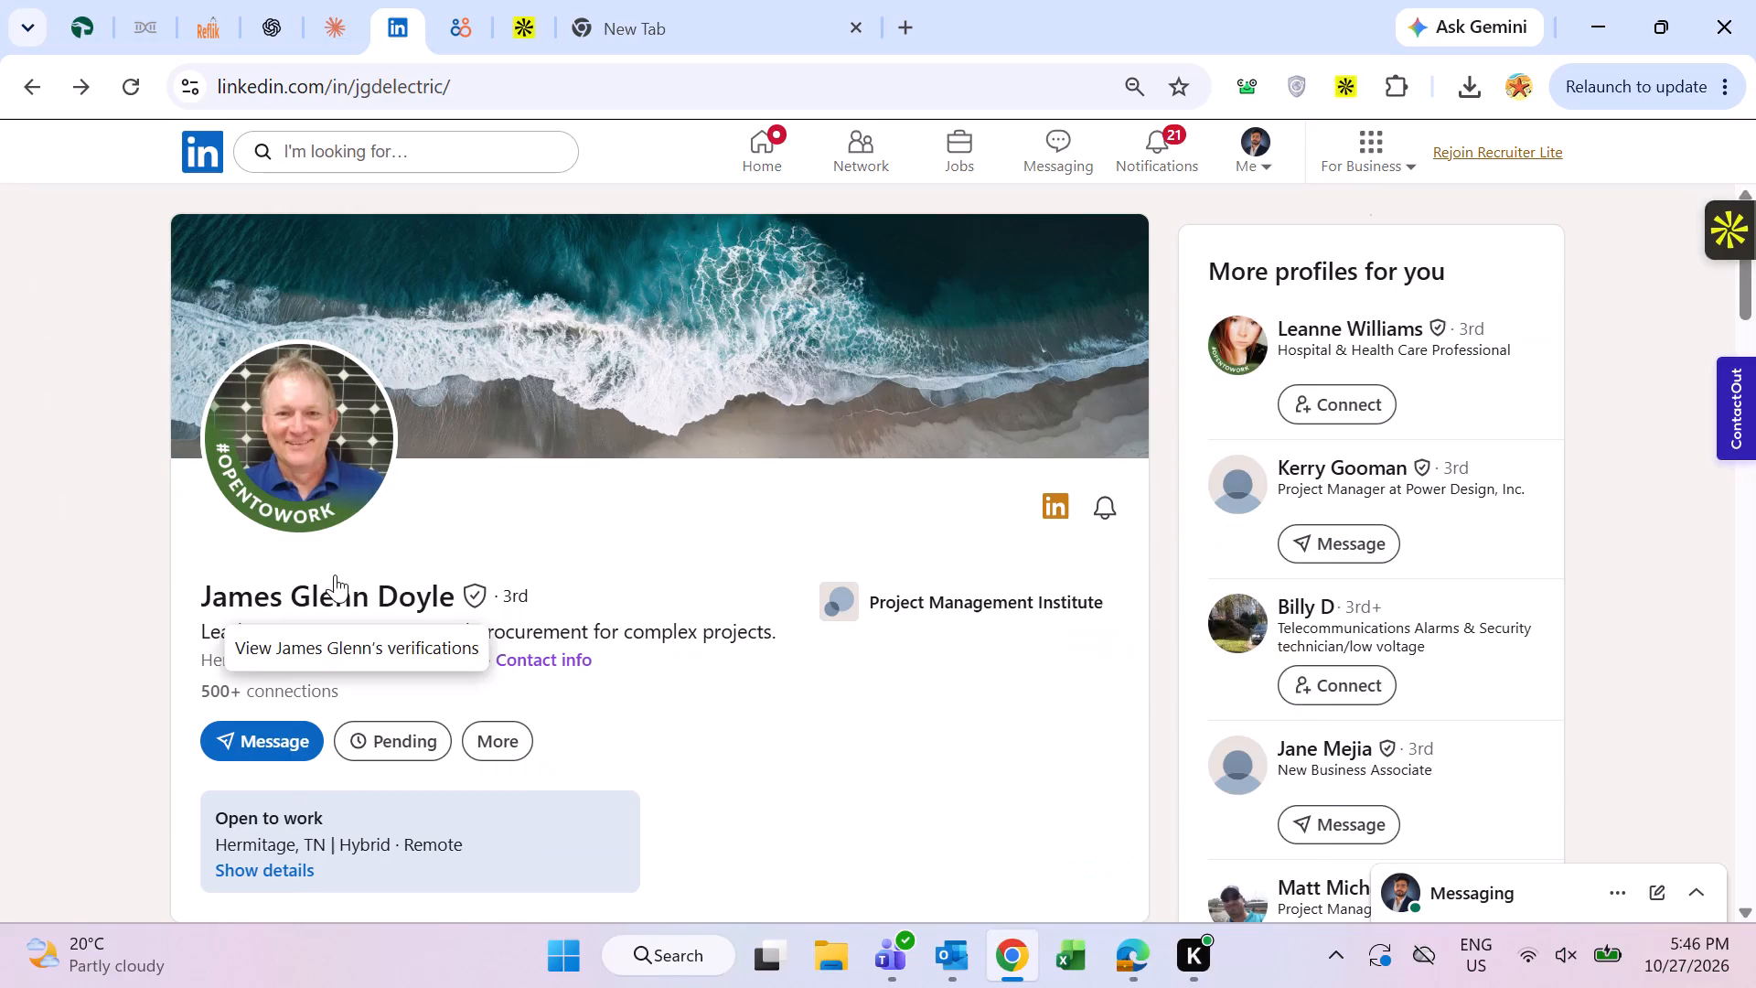
Switch back to CEIPAL and close the Project Manager/Estimator's applicant record.
left_click(462, 15)
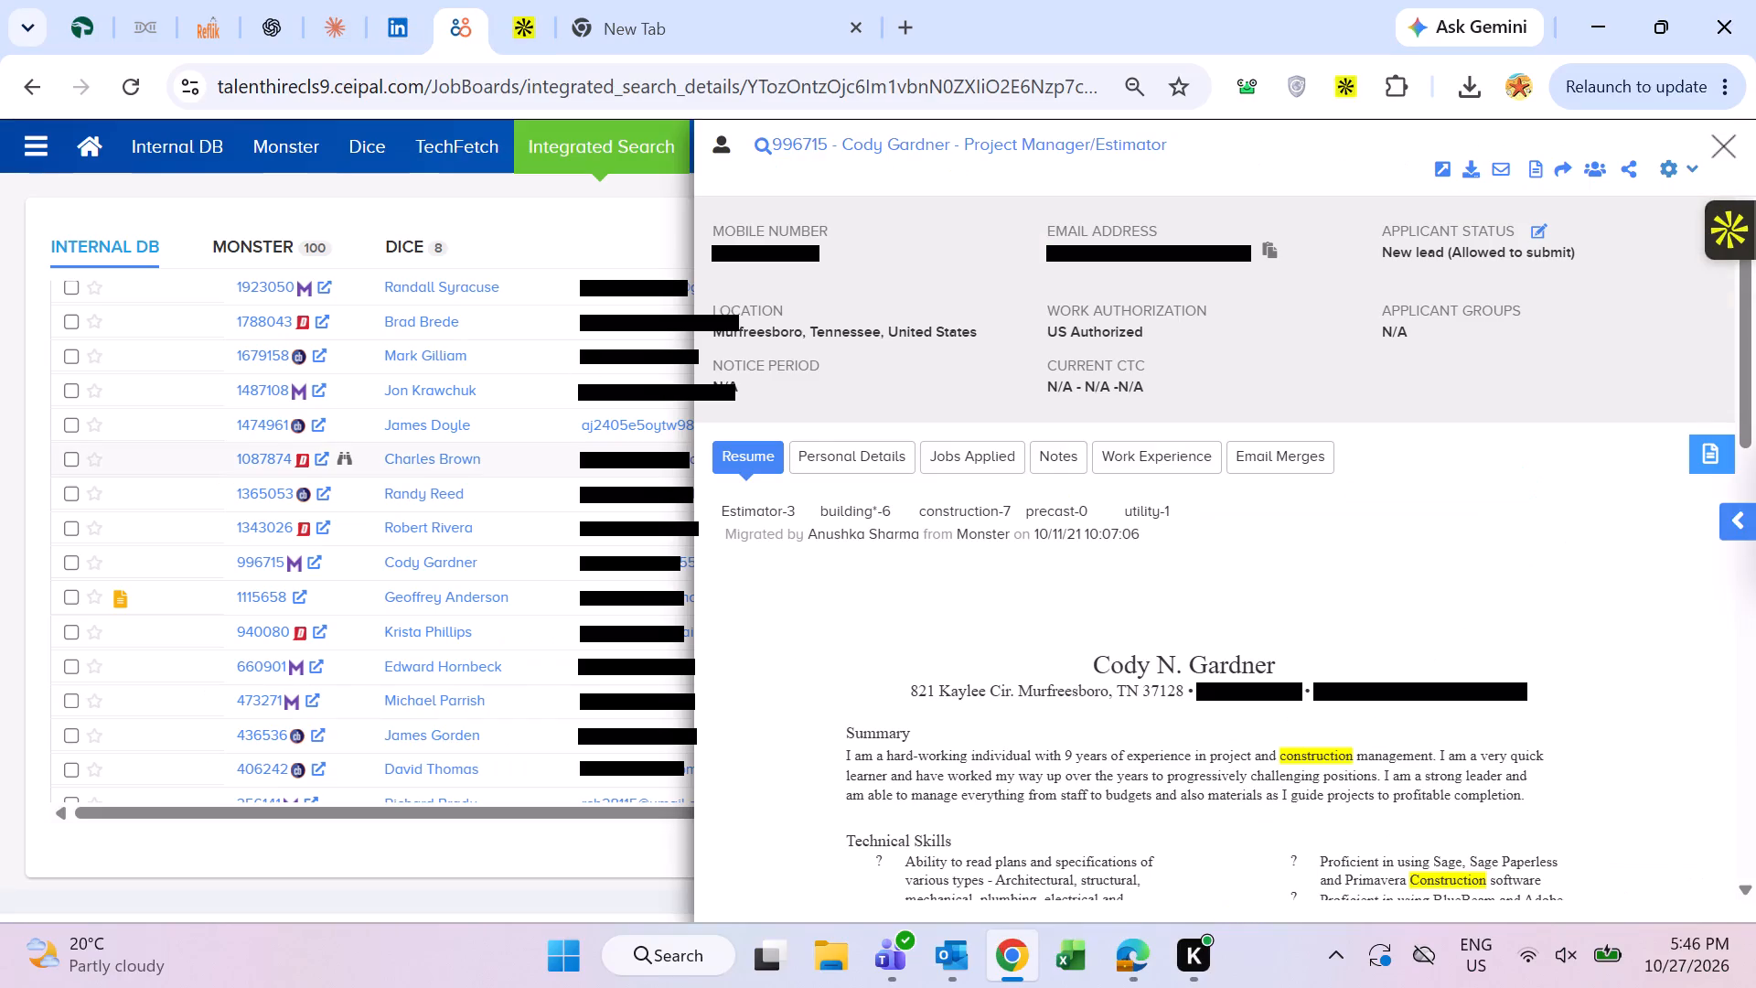
left_click(1727, 149)
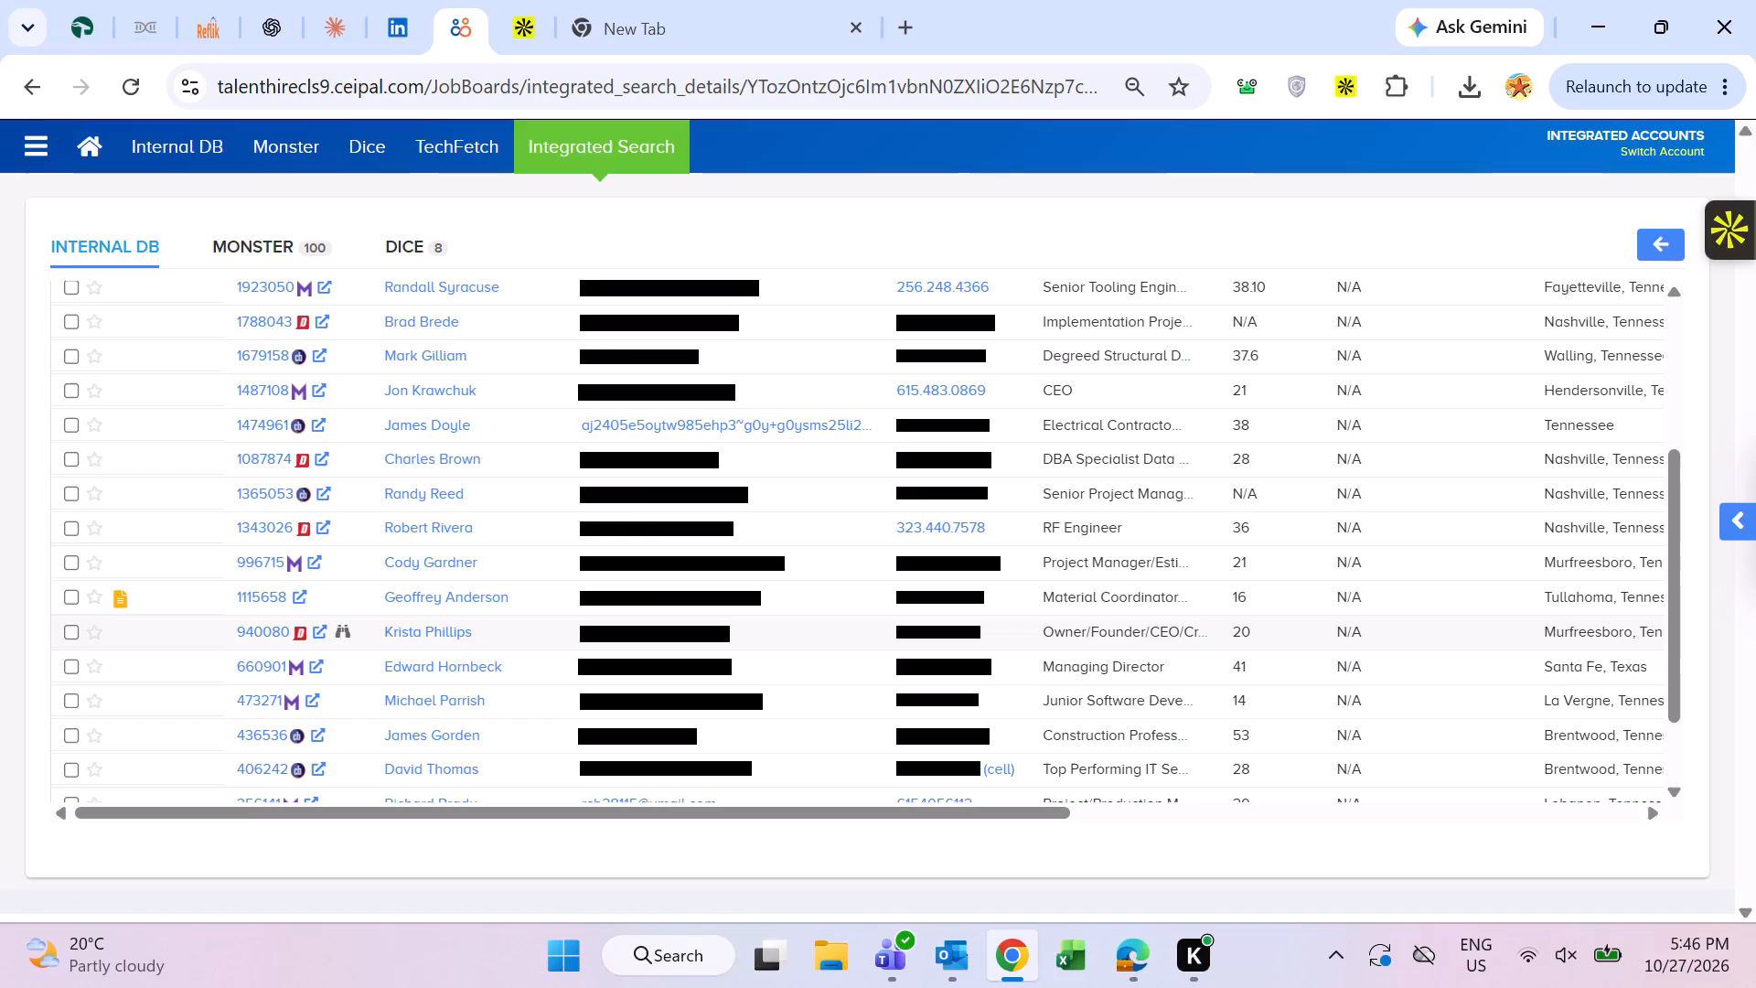
Examine the job titles of the remaining internal database applicants for Estimator or Project Manager matches.
double_click(1115, 667)
scroll(1091, 468, "down", 5)
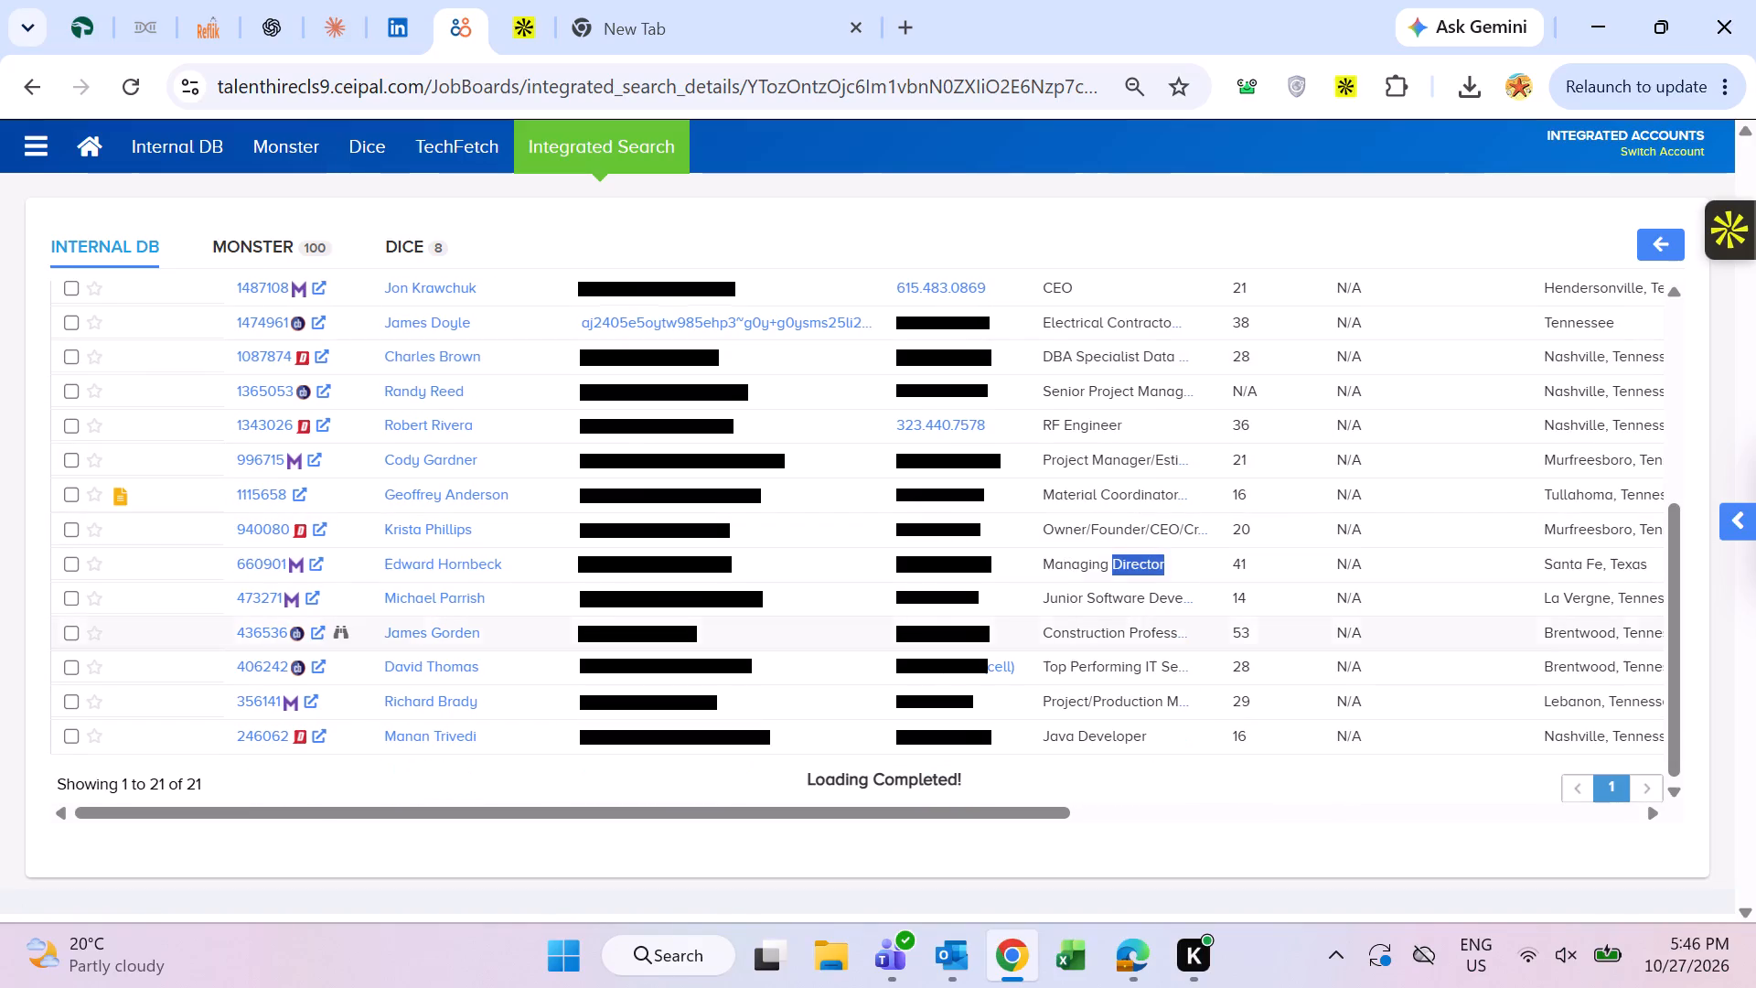
double_click(1129, 639)
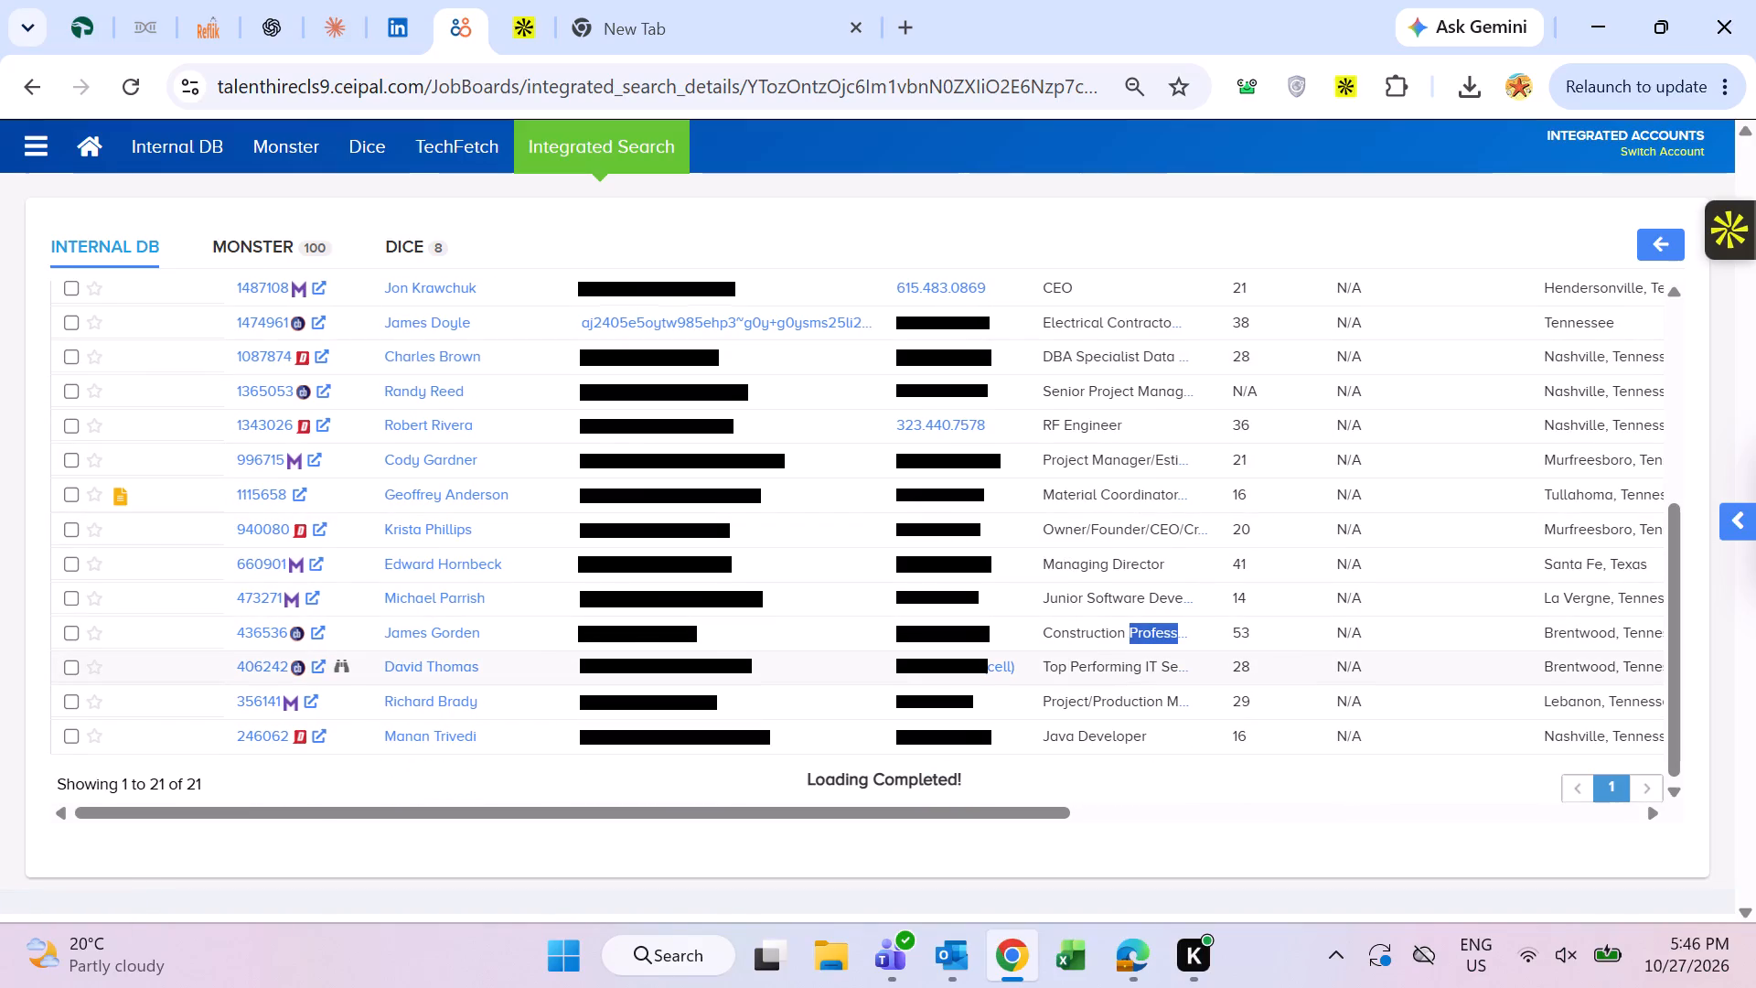
triple_click(1156, 666)
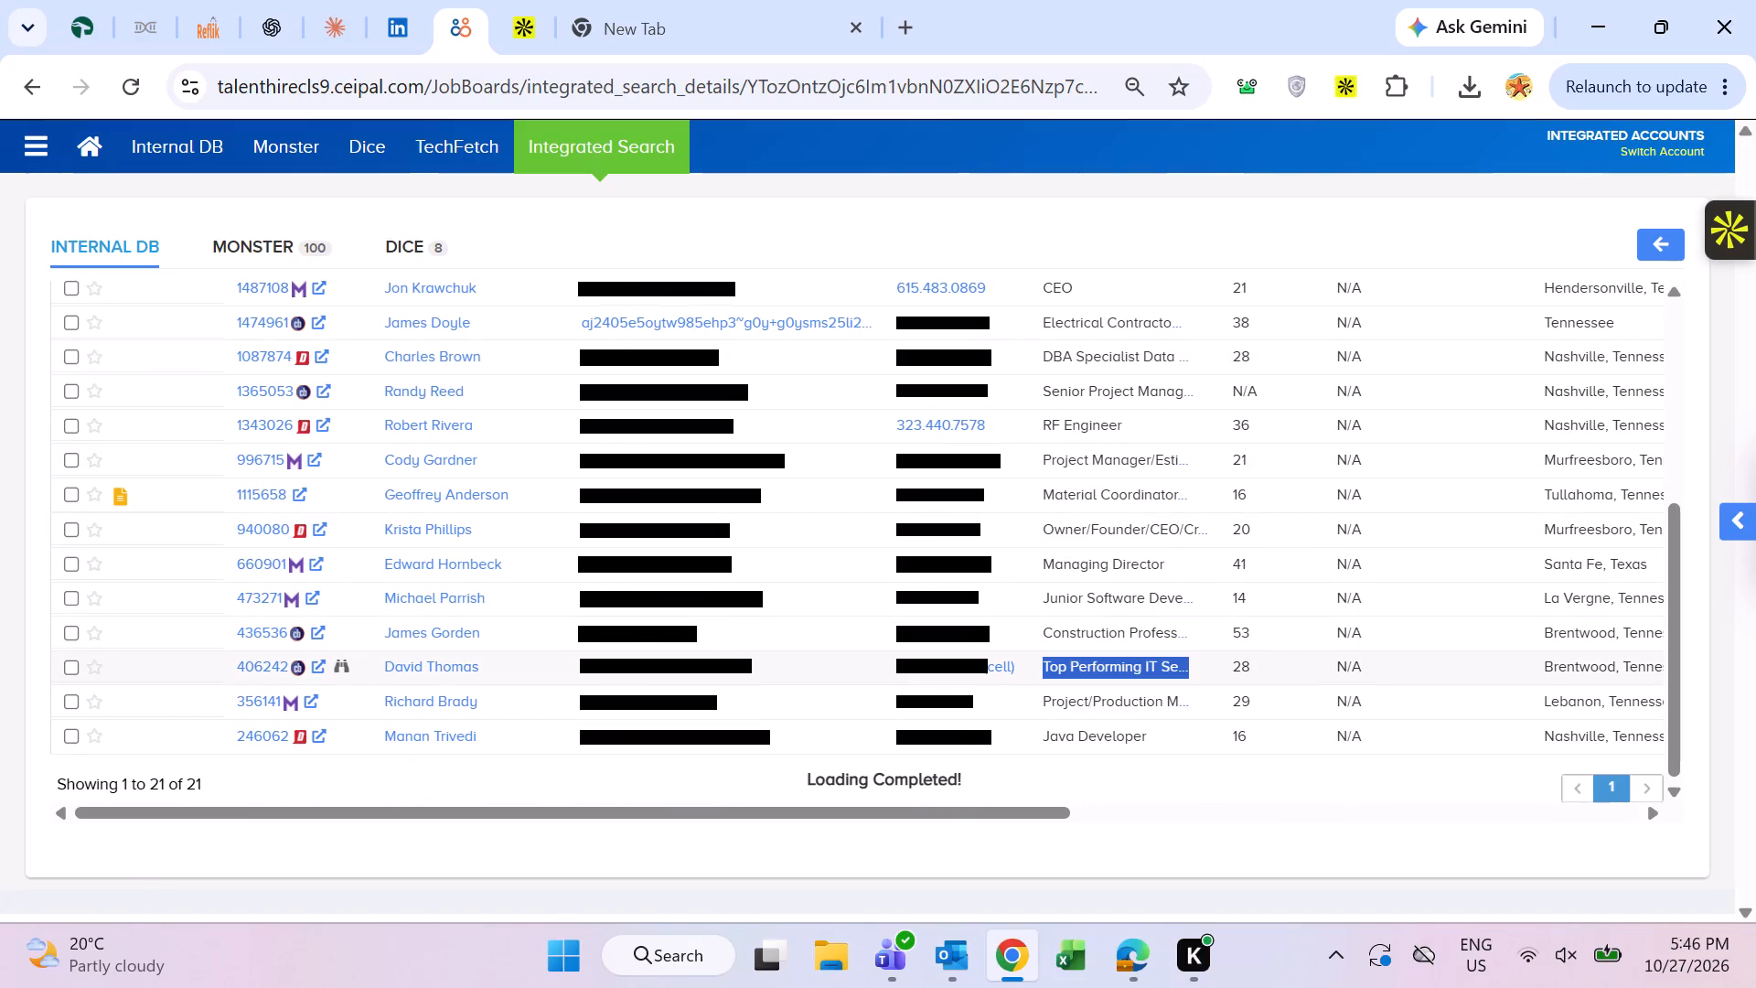
left_click(1126, 705)
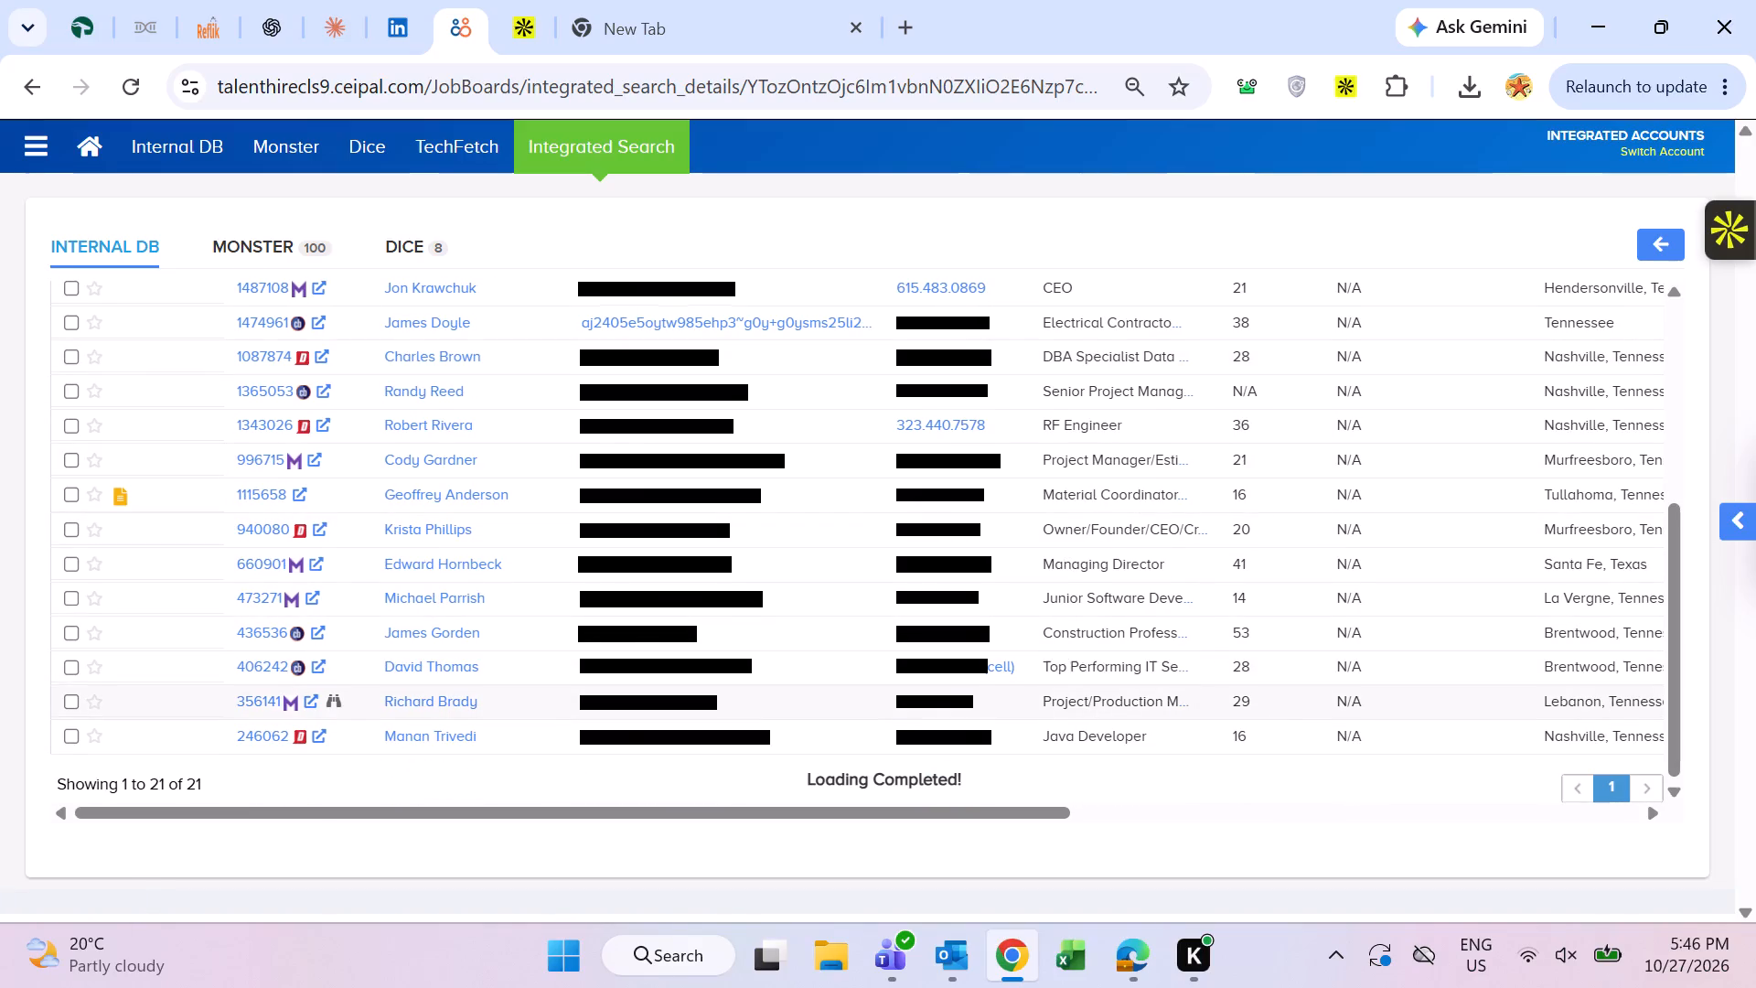
left_click_drag(1126, 705, 1195, 704)
left_click(1169, 705)
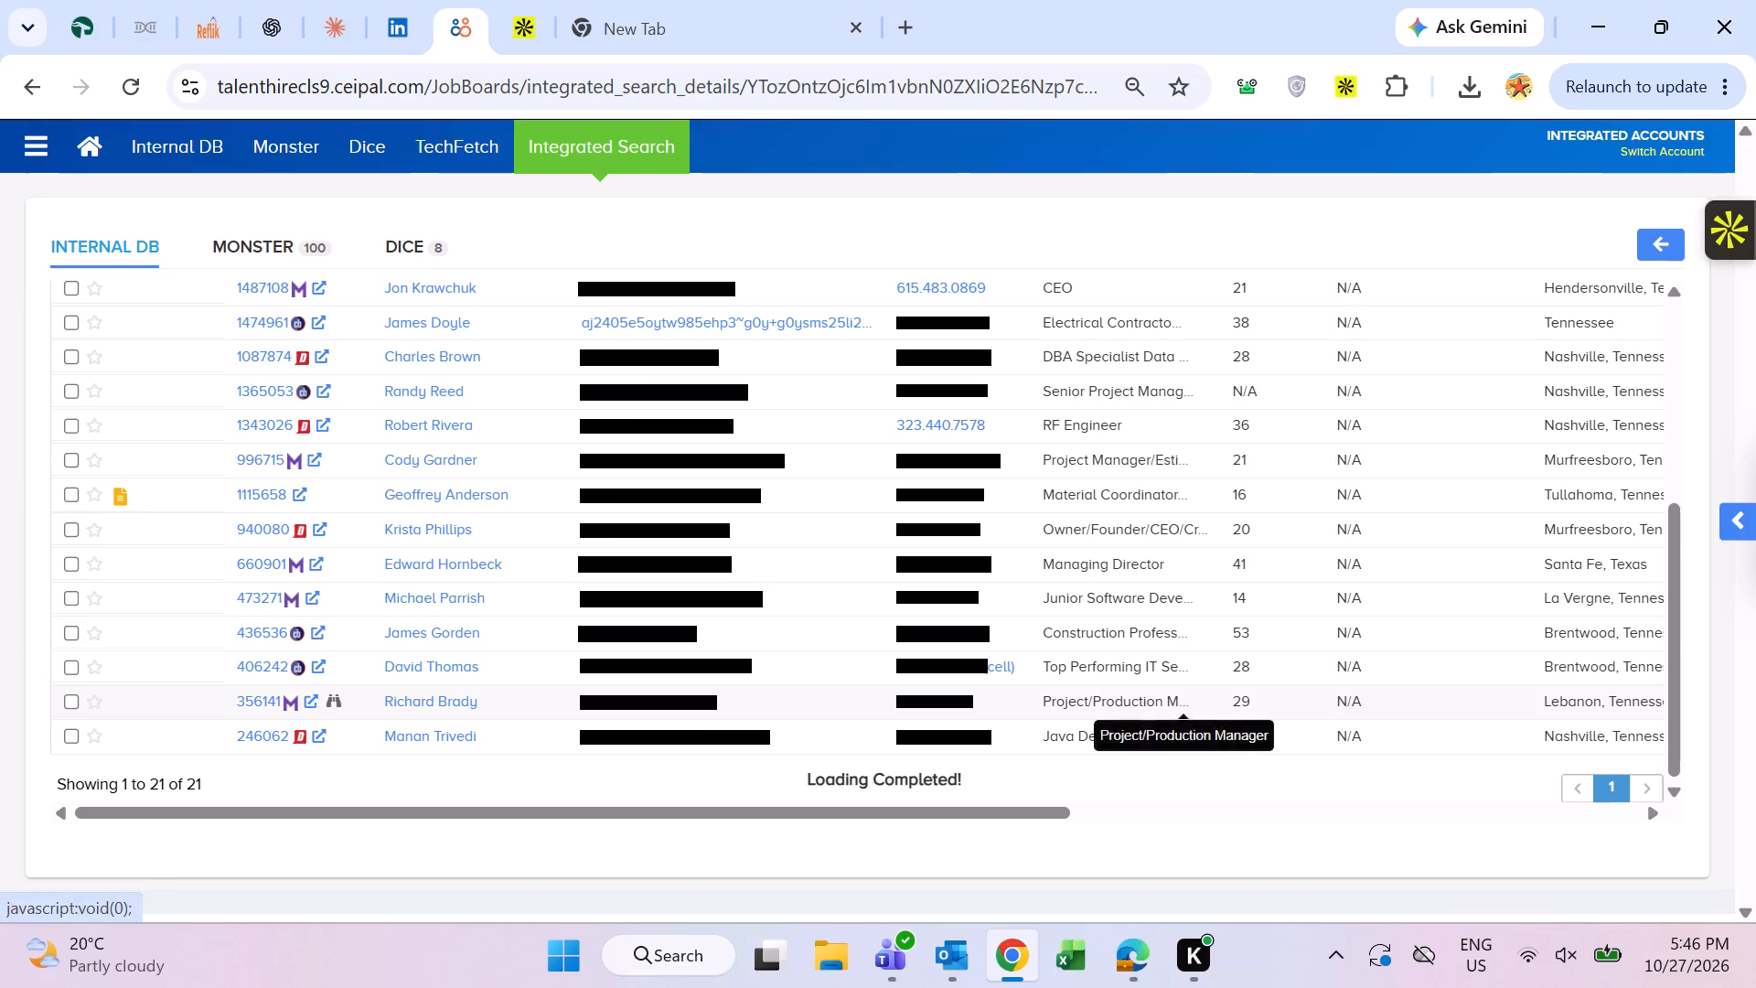
double_click(1092, 727)
double_click(1092, 704)
left_click(1108, 703)
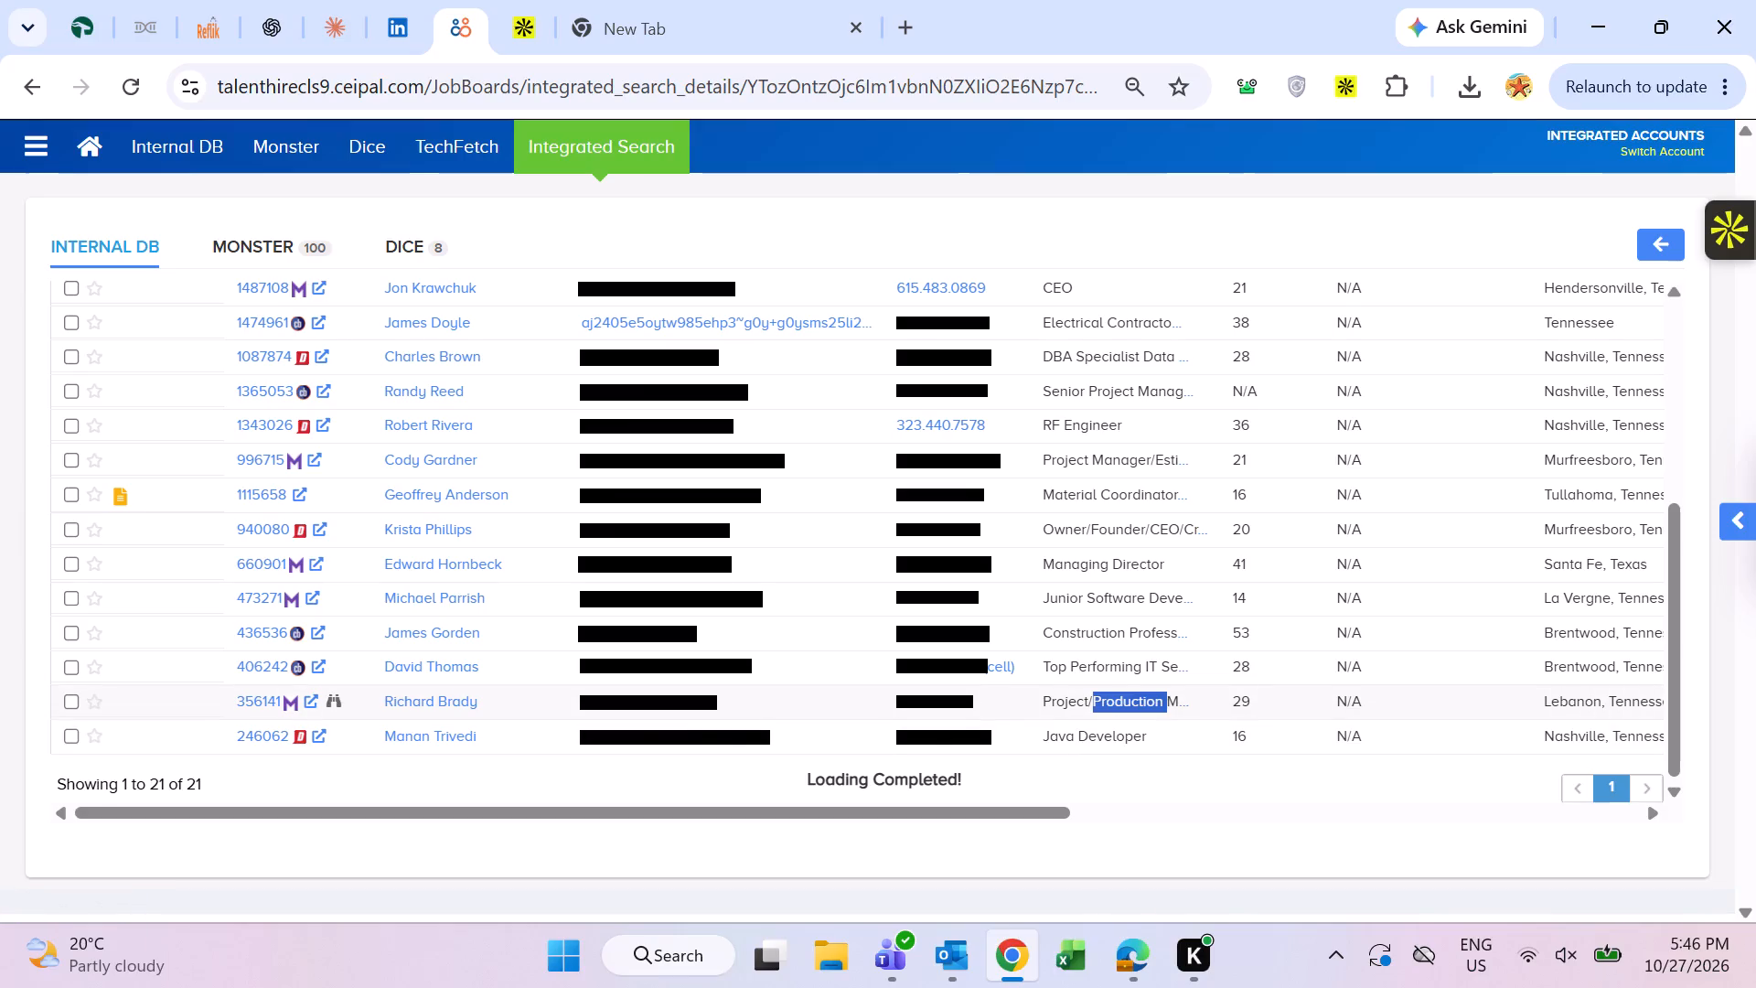
Switch to the Monster résumé search and rerun the latest recent search, "Estimator" AND (building* OR construction OR precast OR utility).
scroll(962, 574, "up", 6)
left_click(296, 240)
scroll(659, 477, "up", 4)
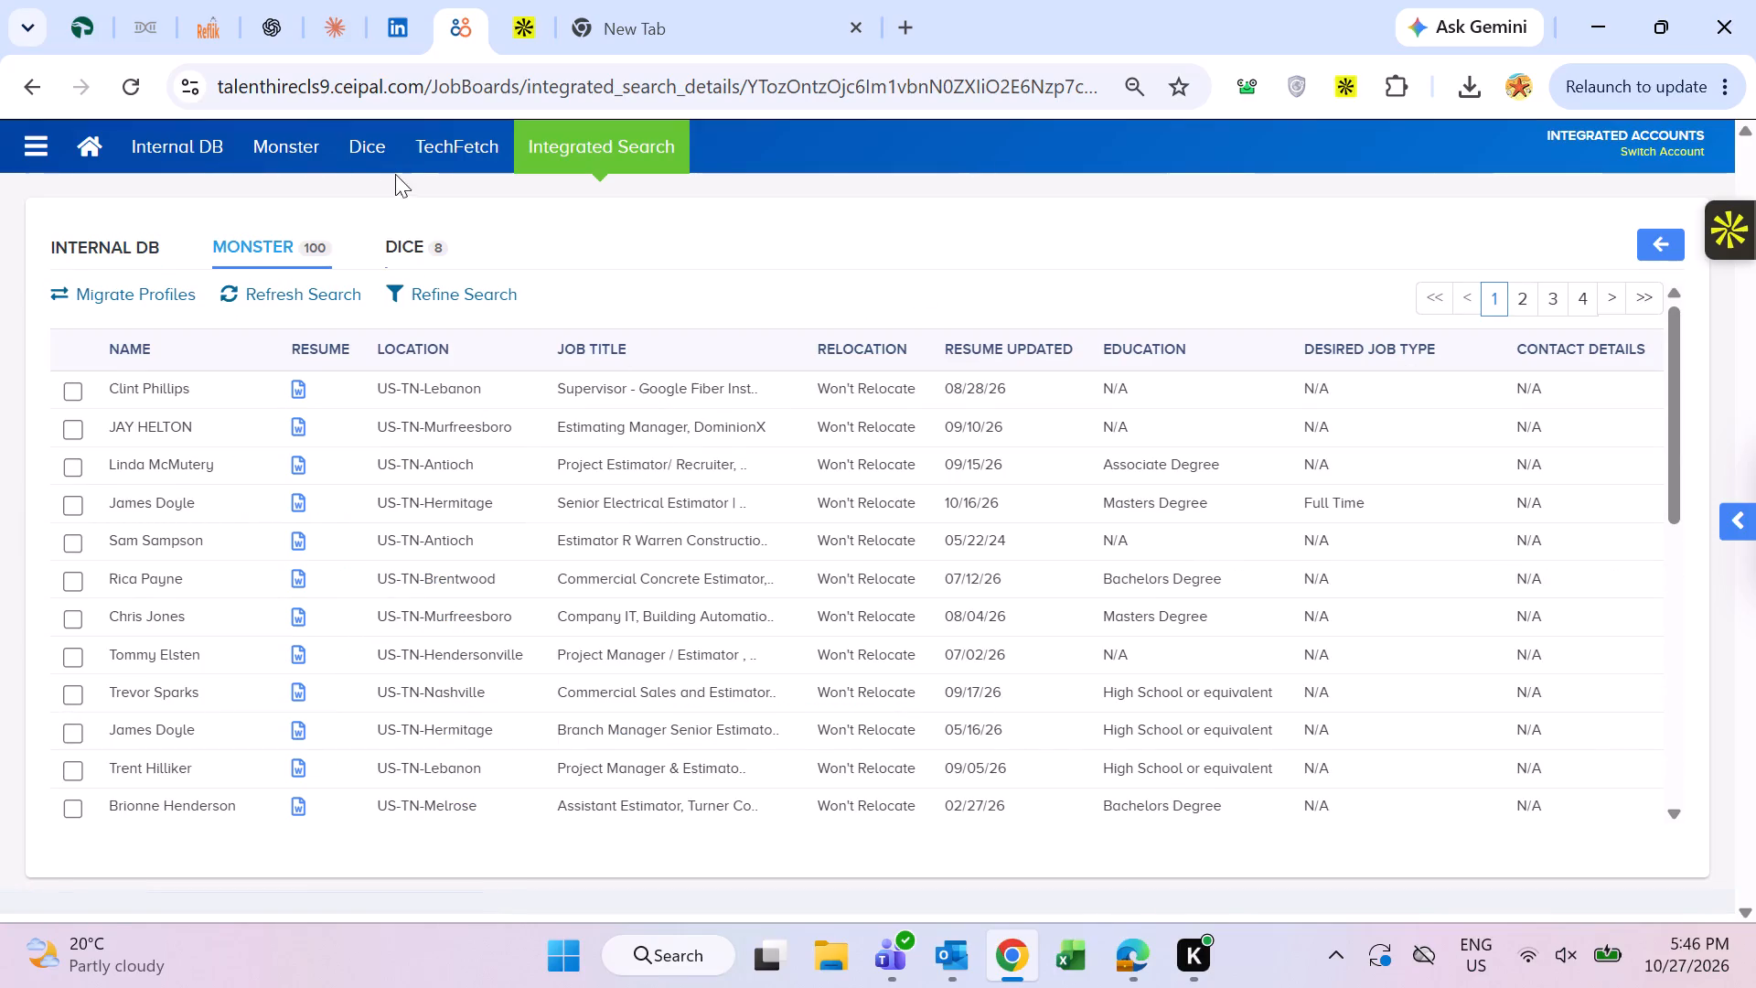
left_click(305, 152)
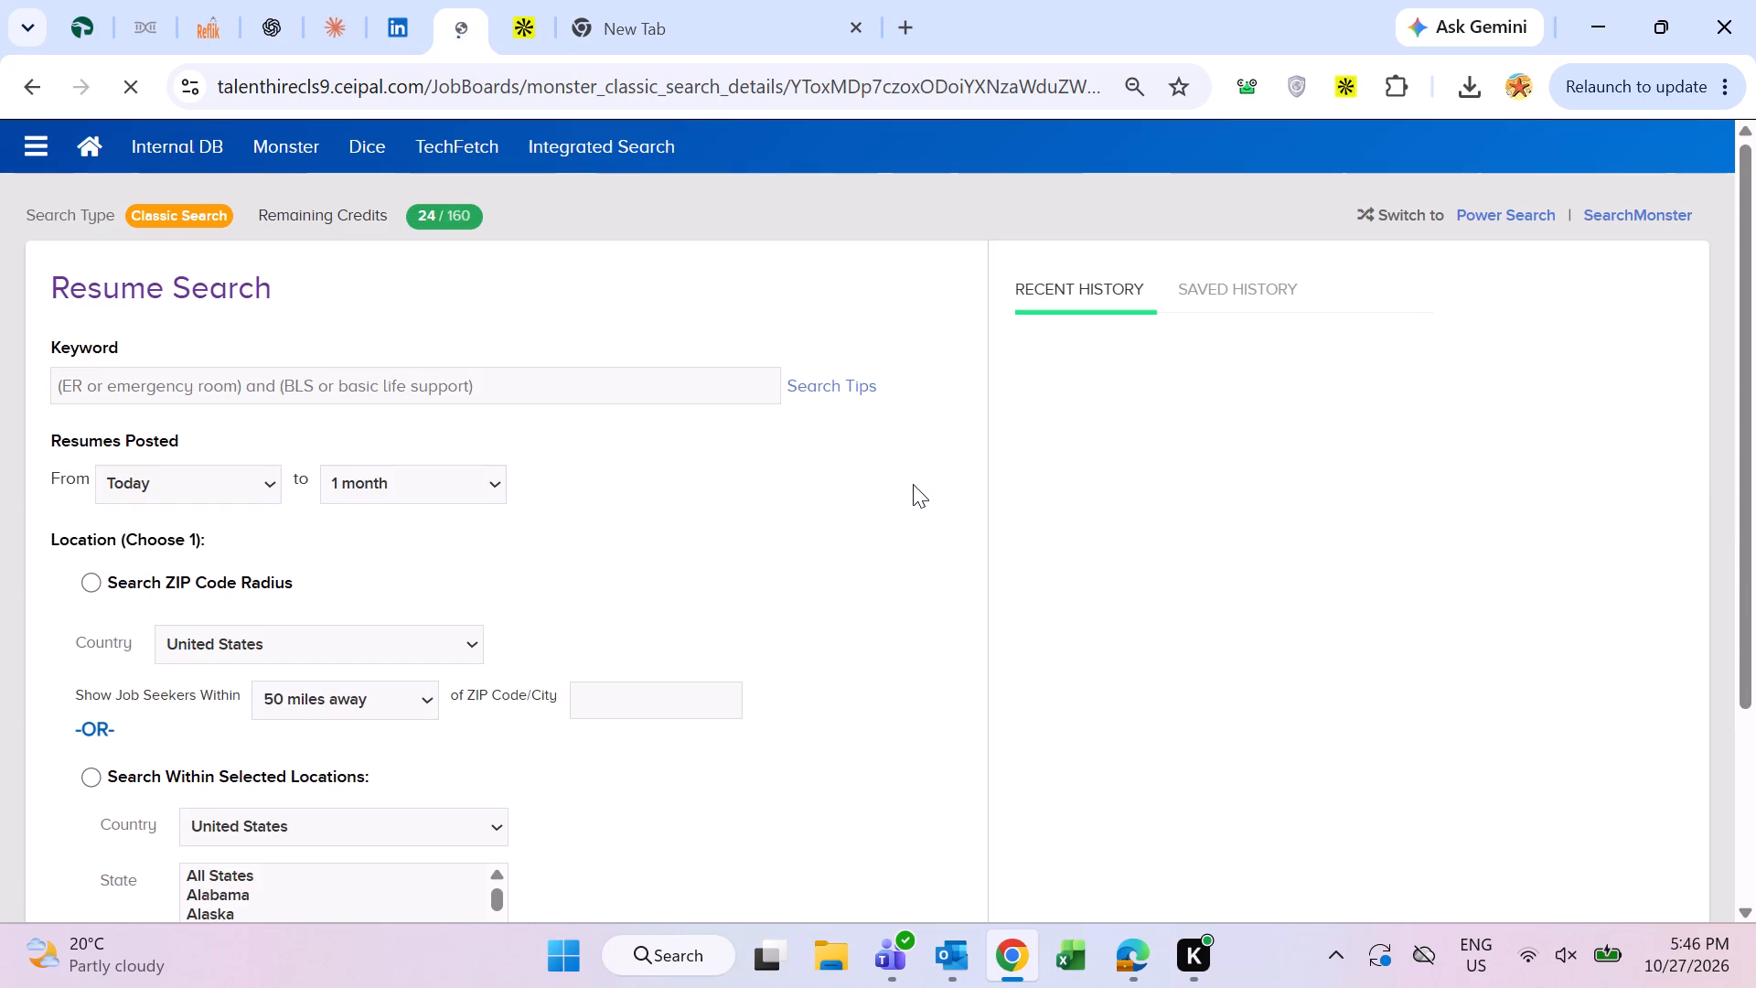
scroll(771, 531, "down", 3)
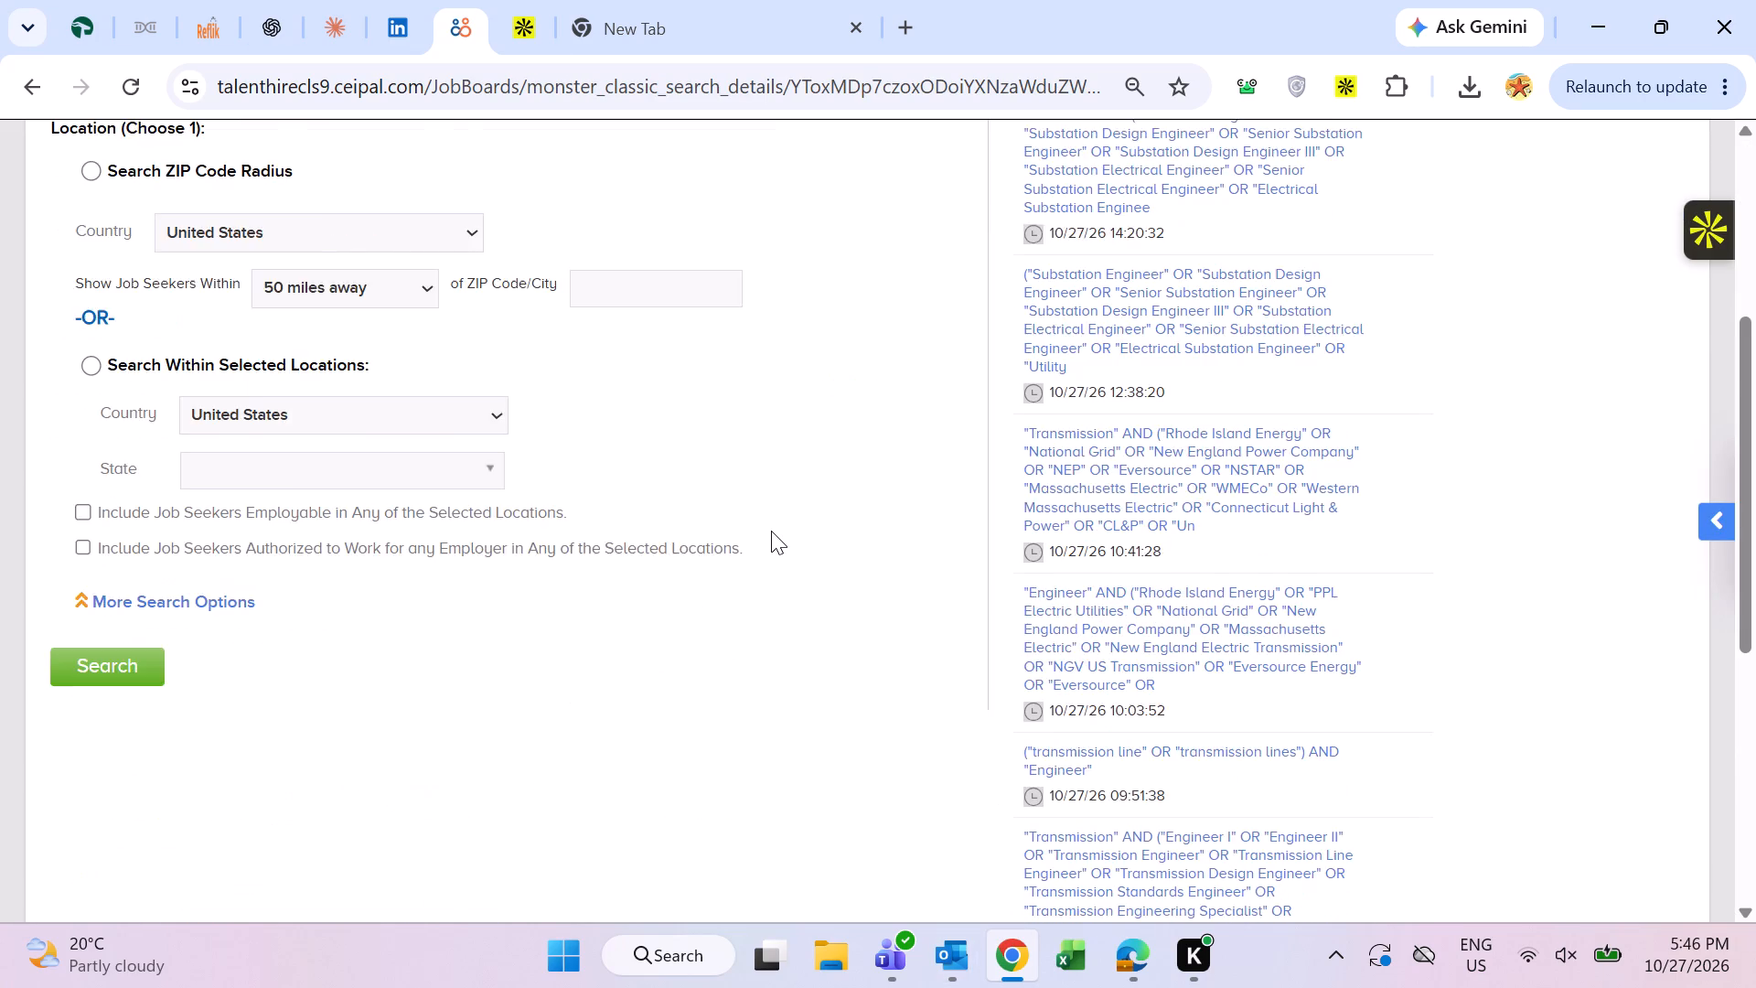
scroll(771, 531, "up", 8)
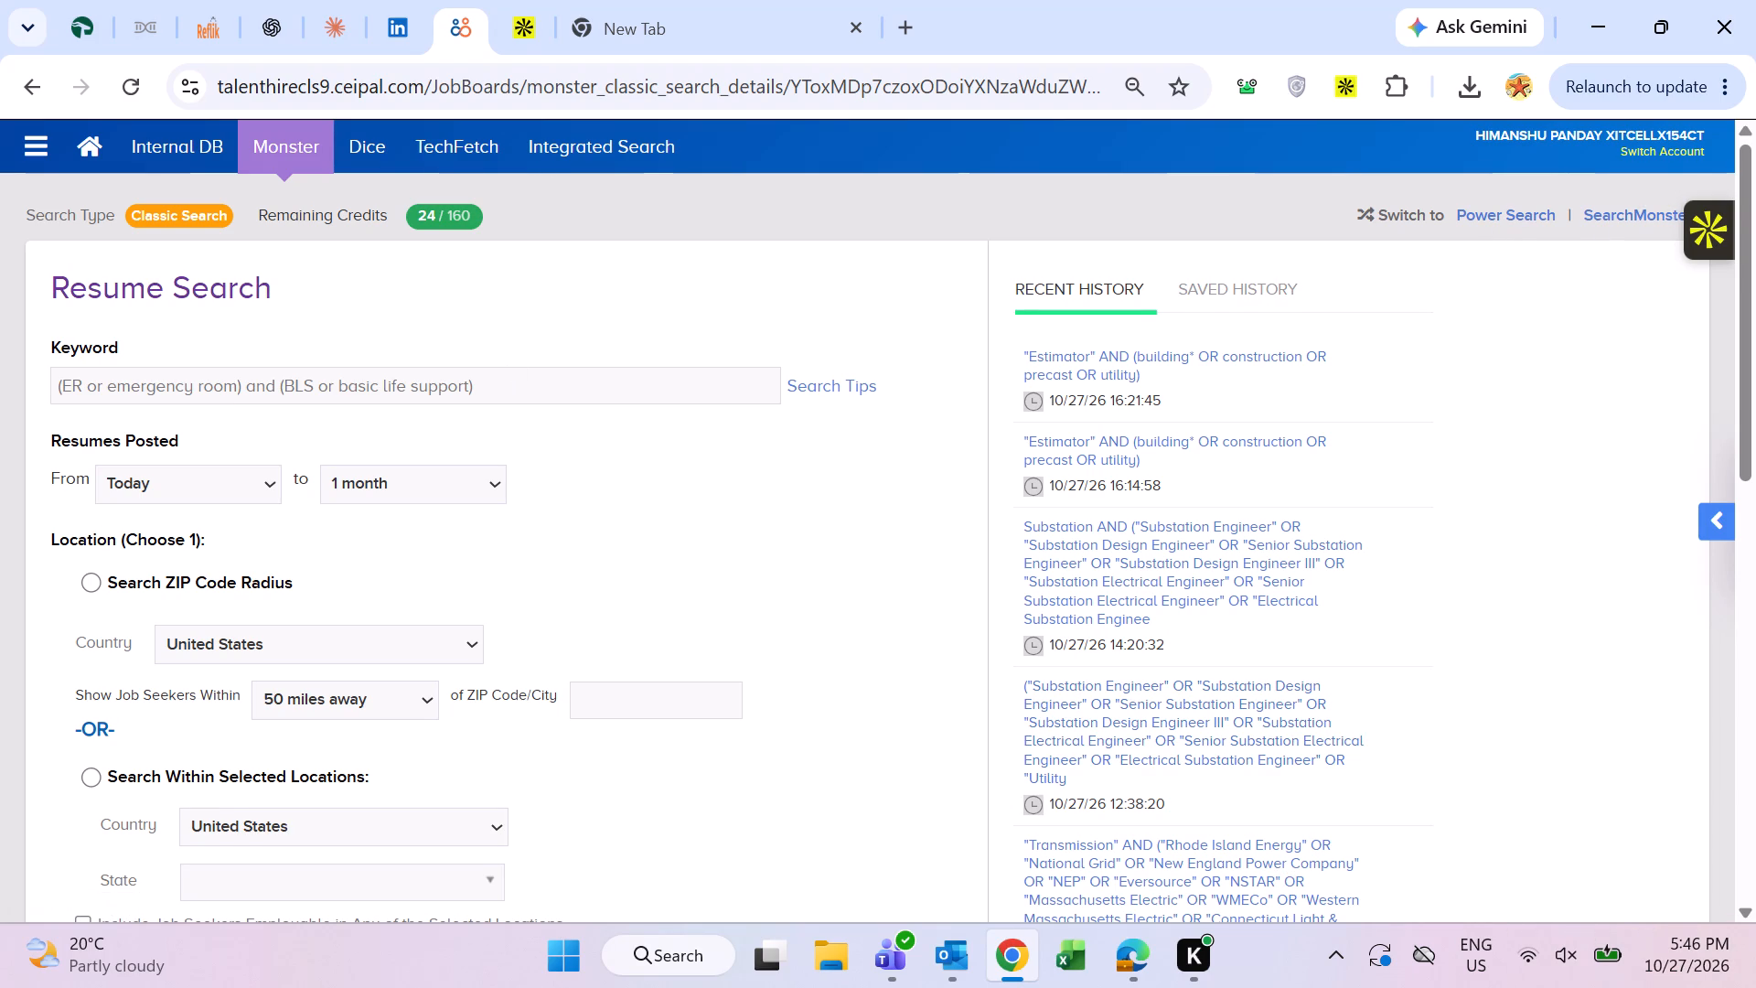
left_click(1055, 355)
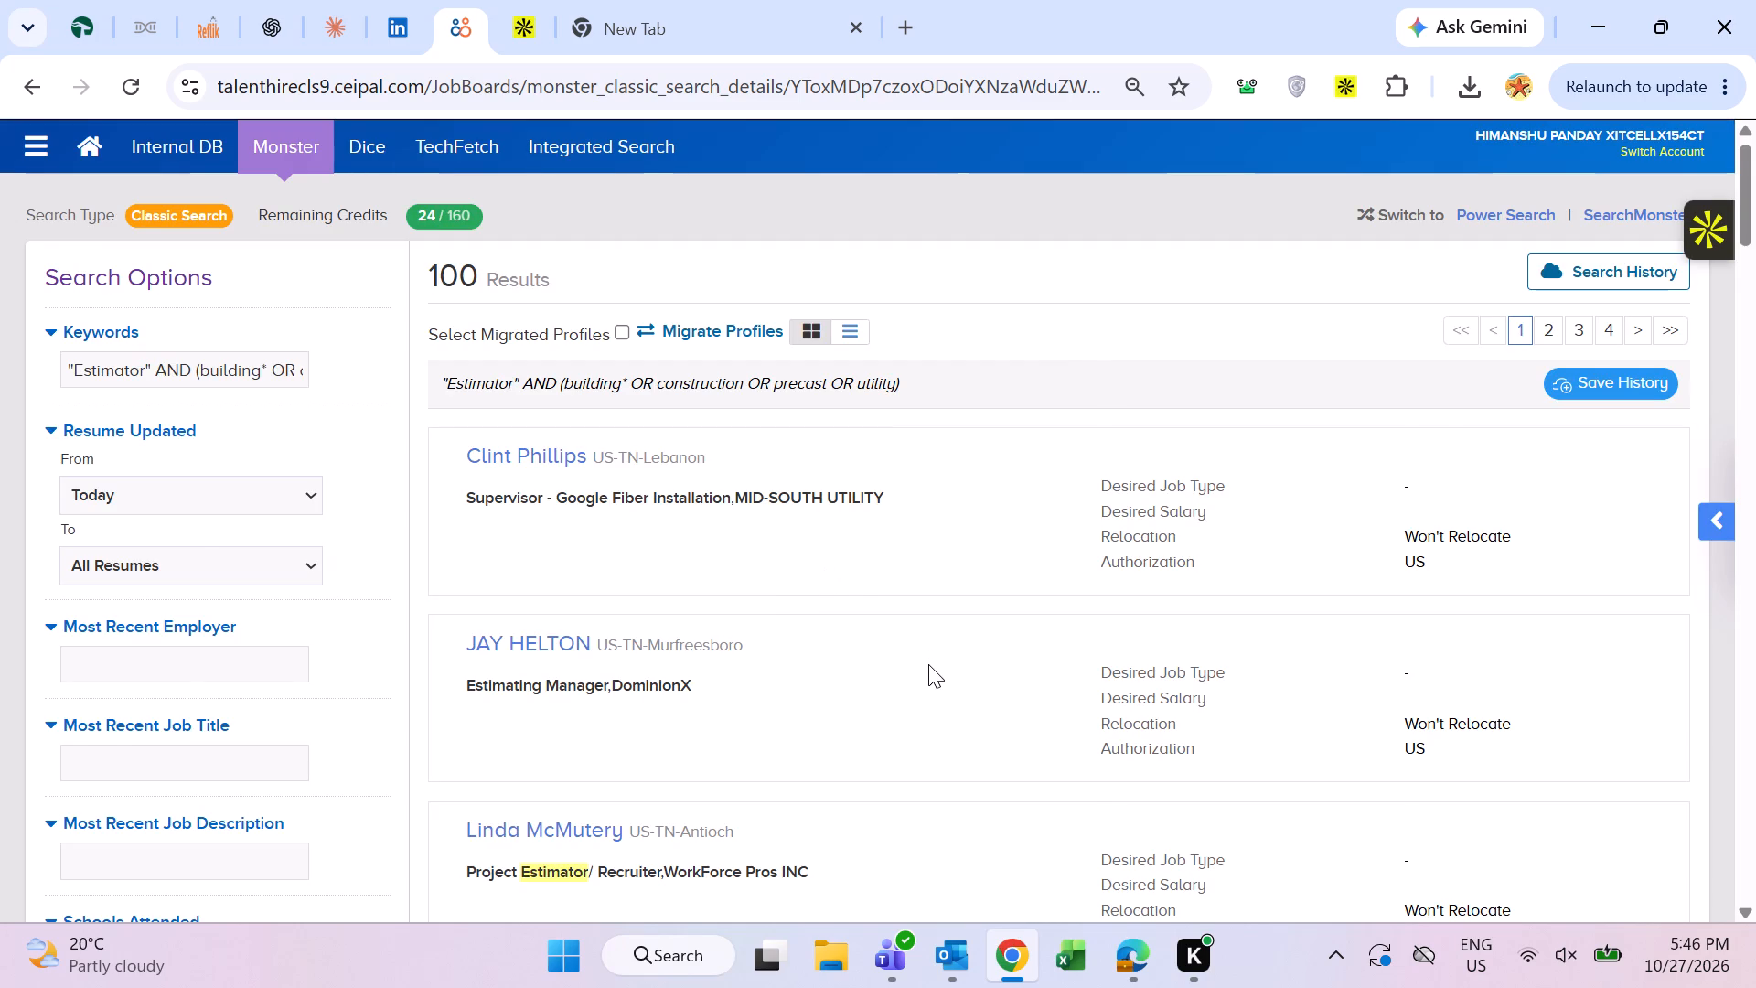
Select and open the Senior Electrical Estimator from Hermitage, TN, and overwrite the existing applicant's résumé with this Monster profile.
scroll(928, 664, "down", 2)
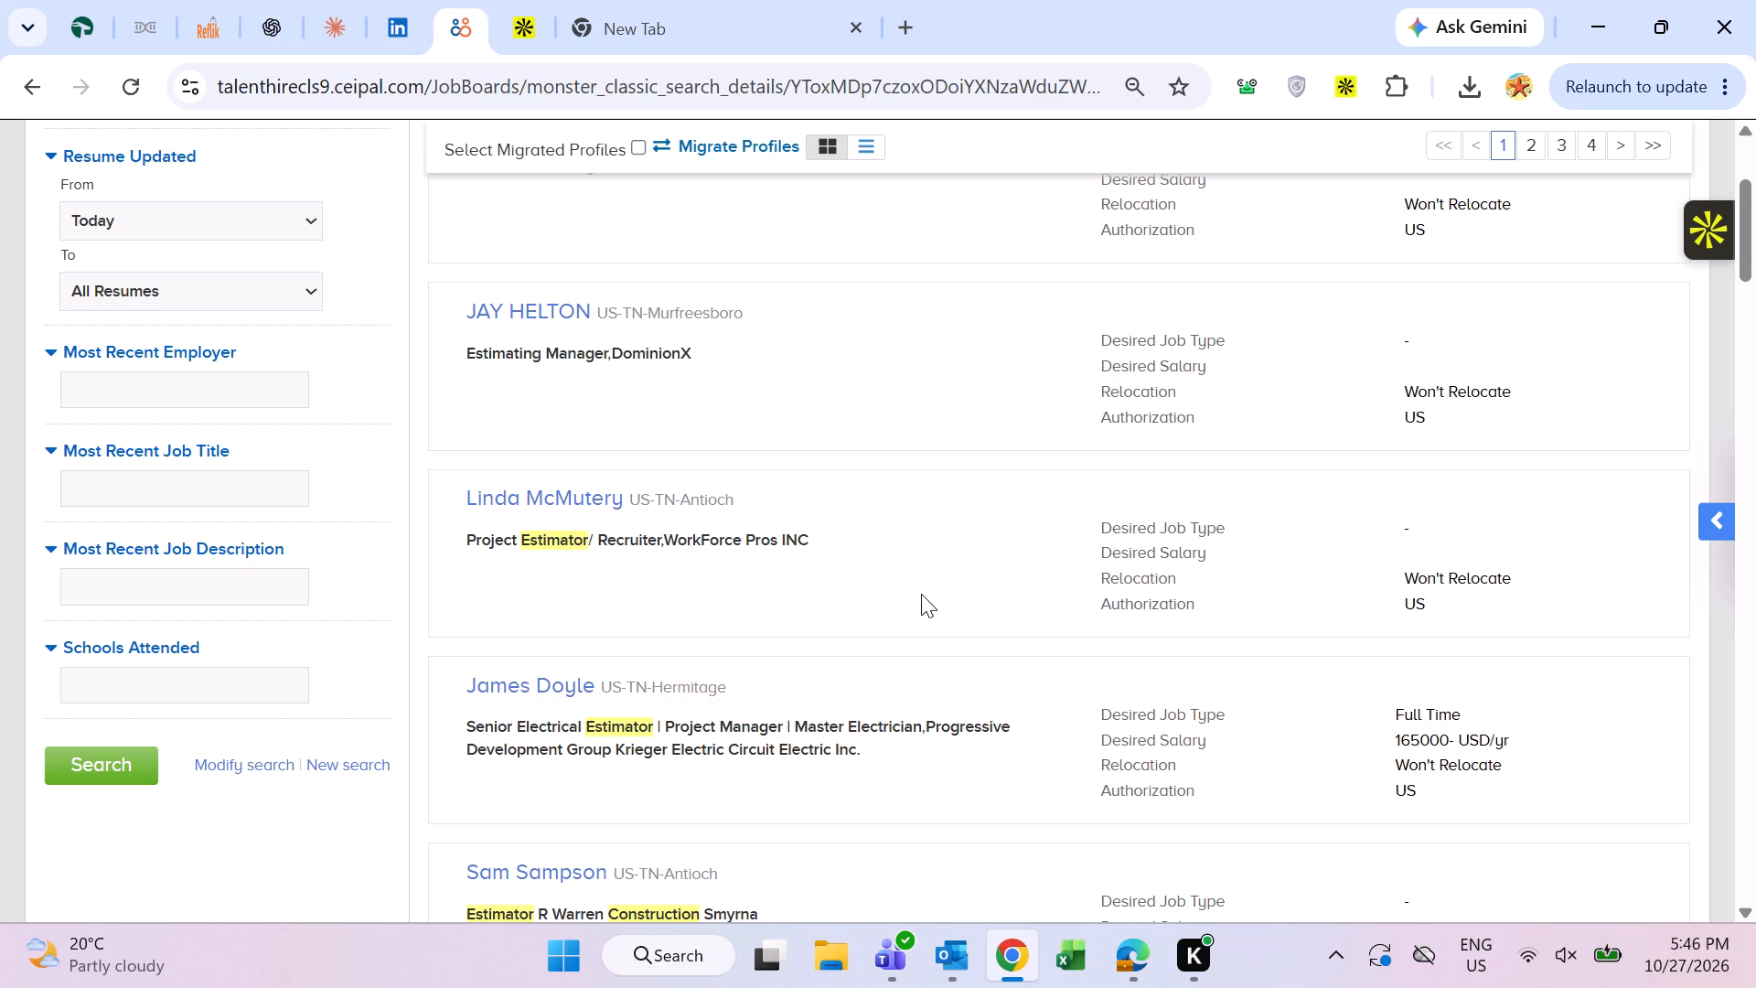
scroll(947, 566, "down", 2)
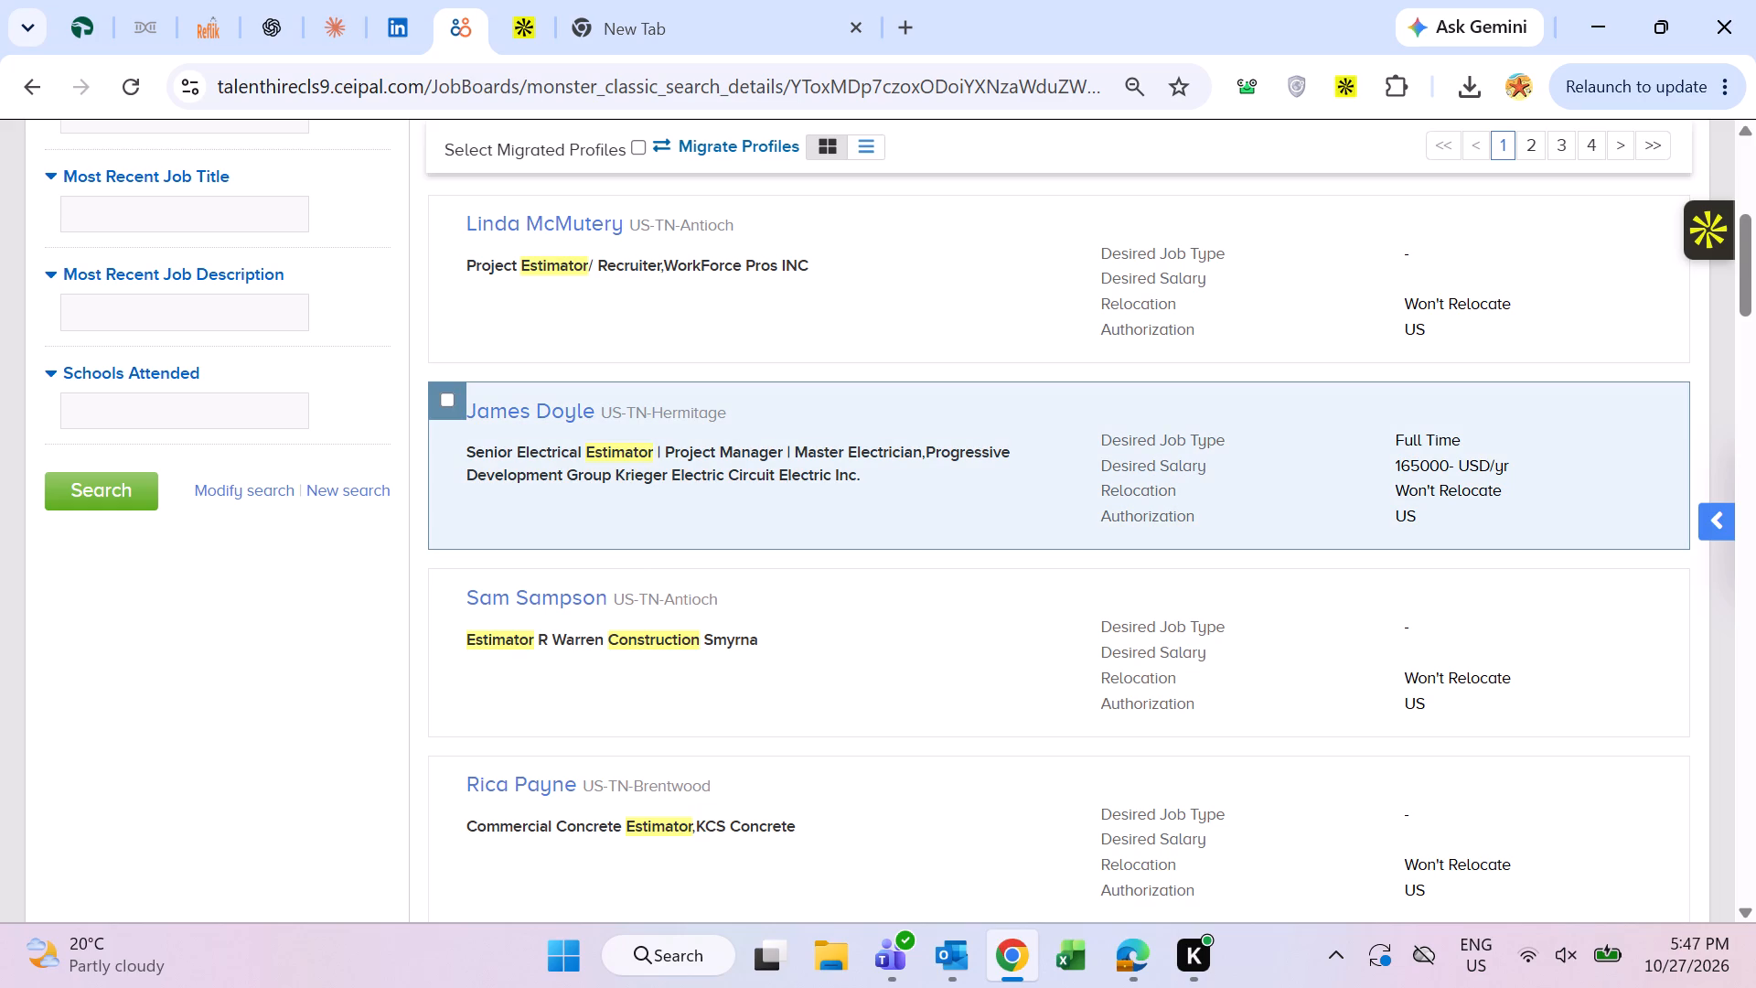
left_click(452, 399)
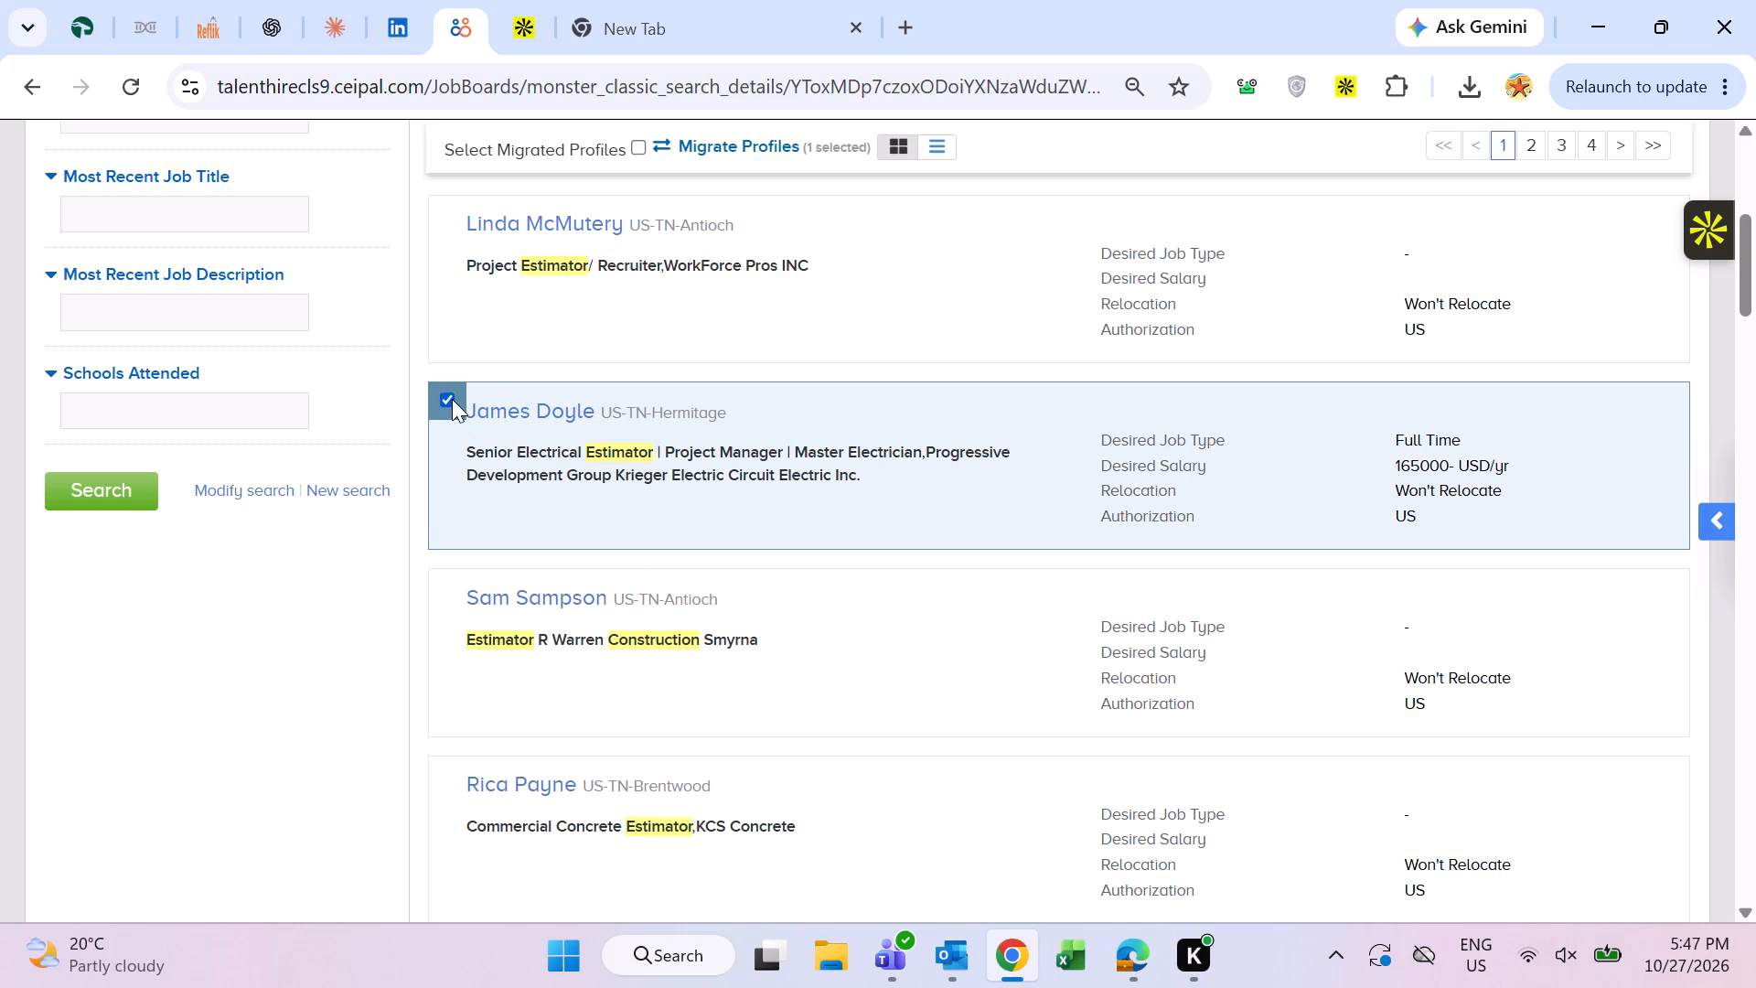
left_click(508, 409)
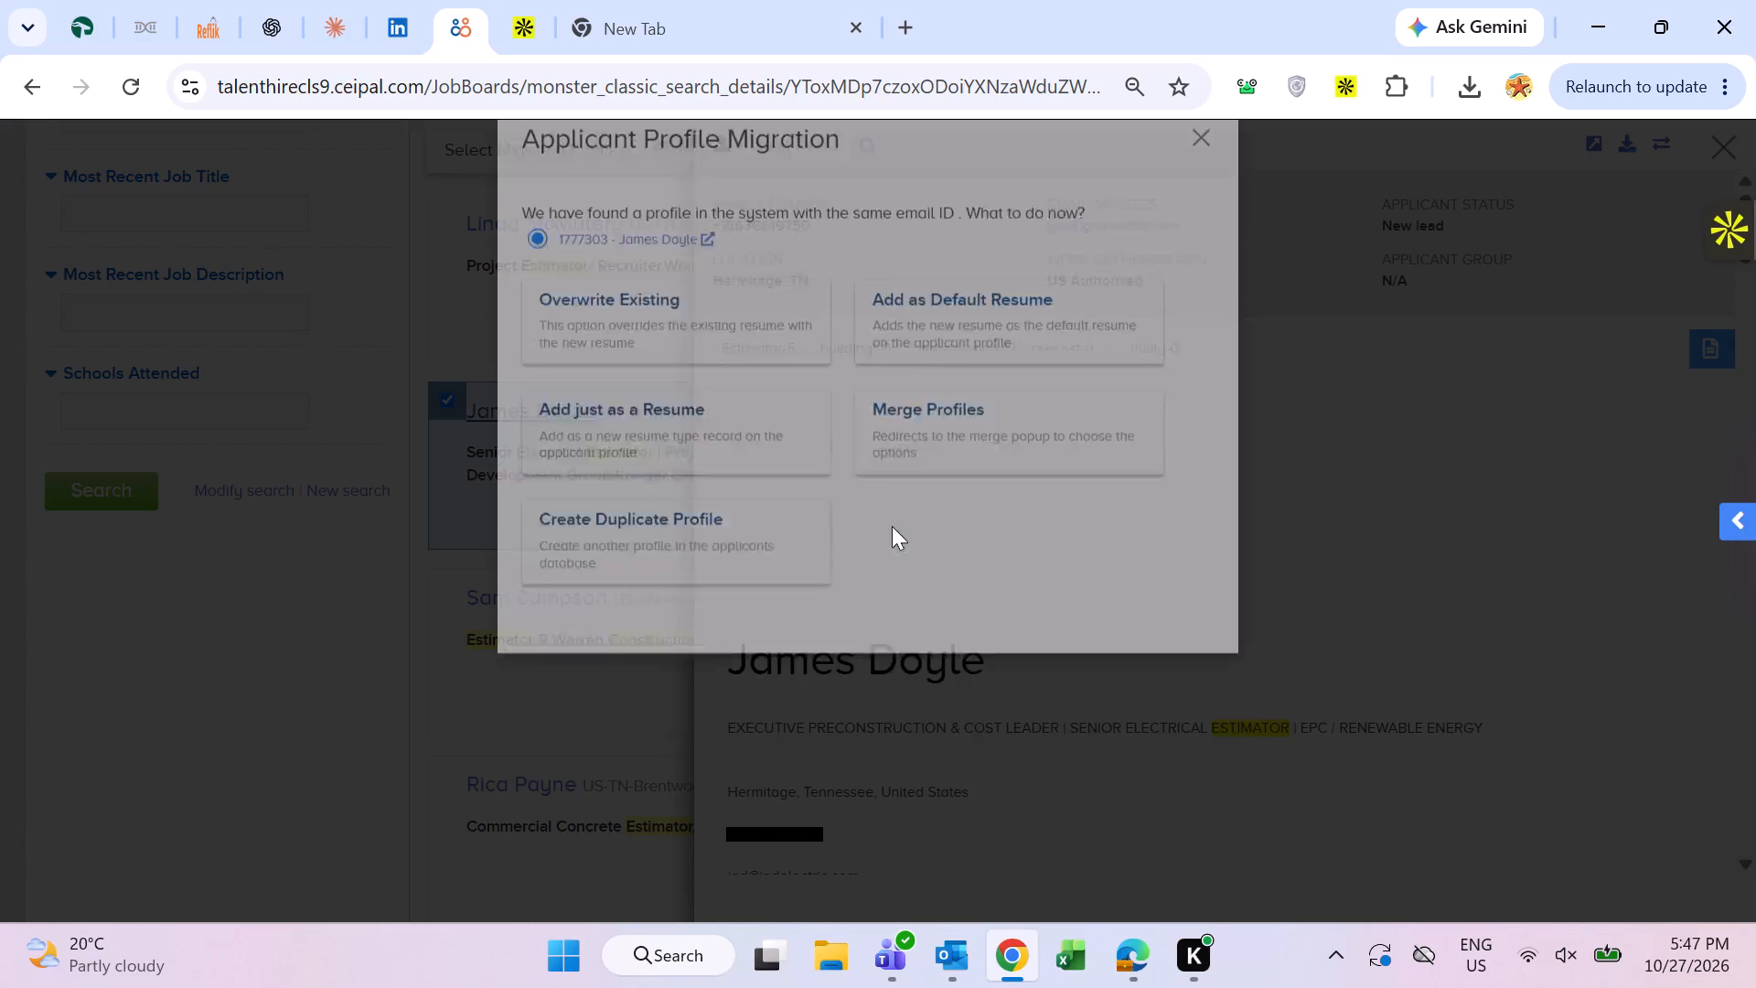
left_click(660, 408)
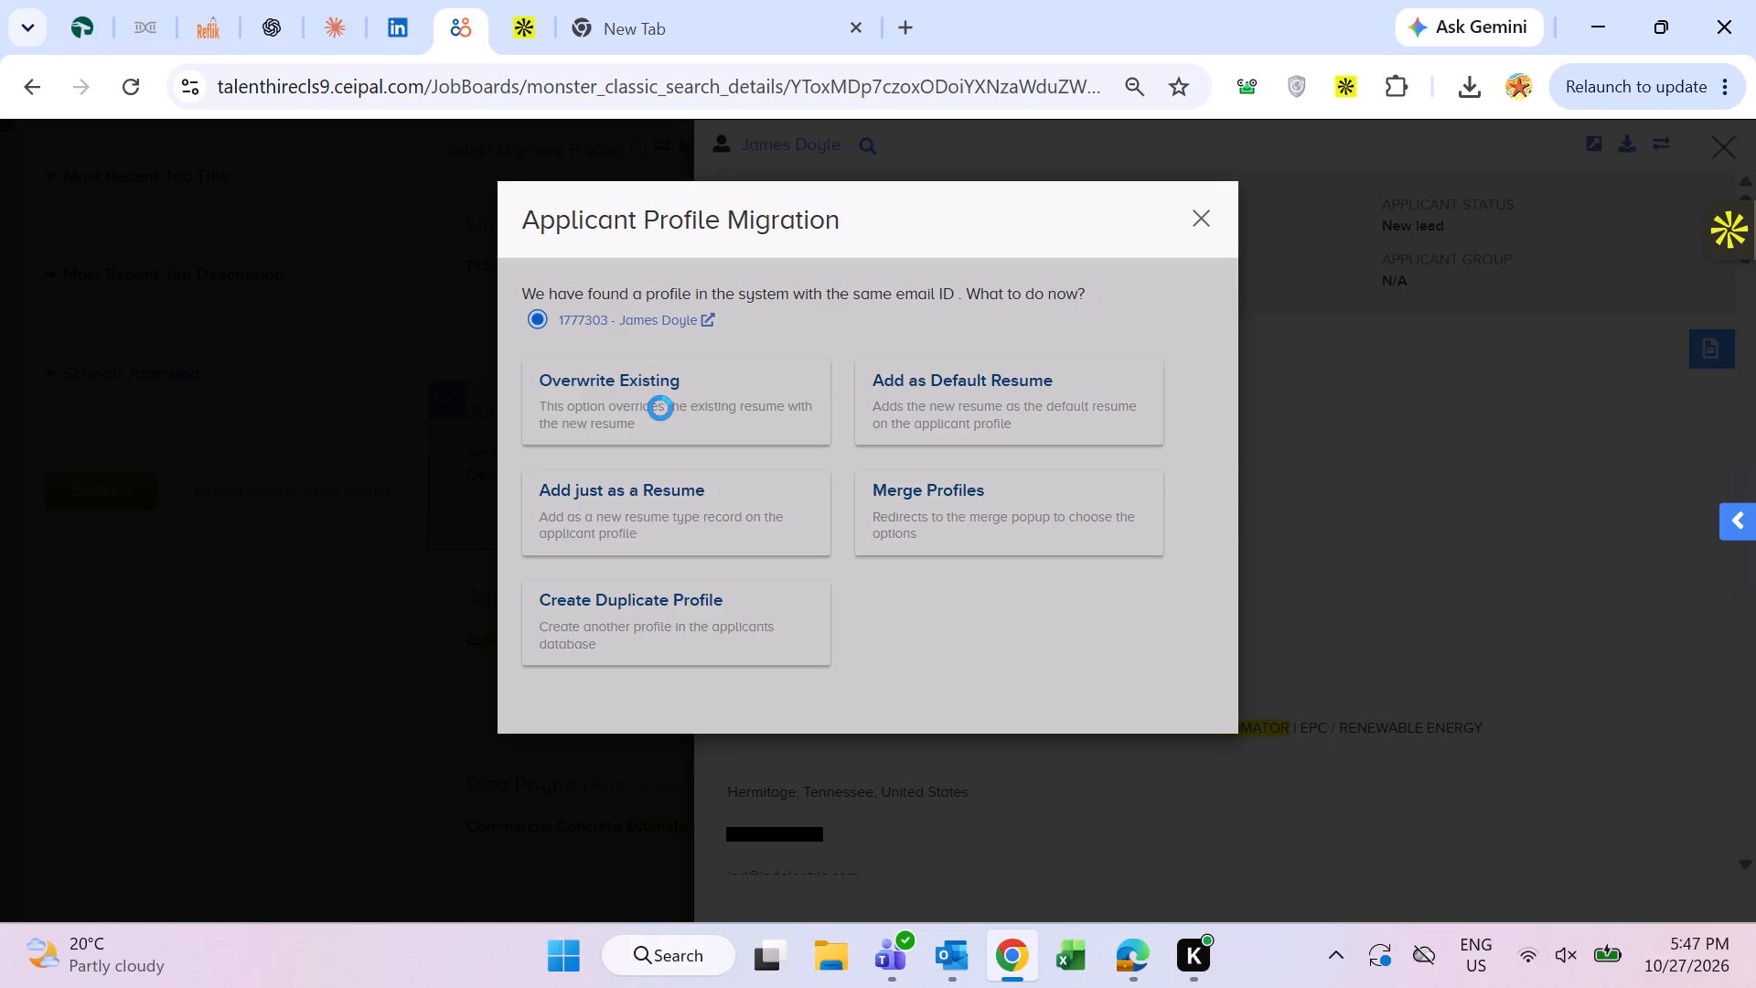
Review the Hermitage estimator's summary and latest job, and save the résumé to Downloads as a PDF with the file name ending in Resume_2026.
scroll(937, 630, "down", 2)
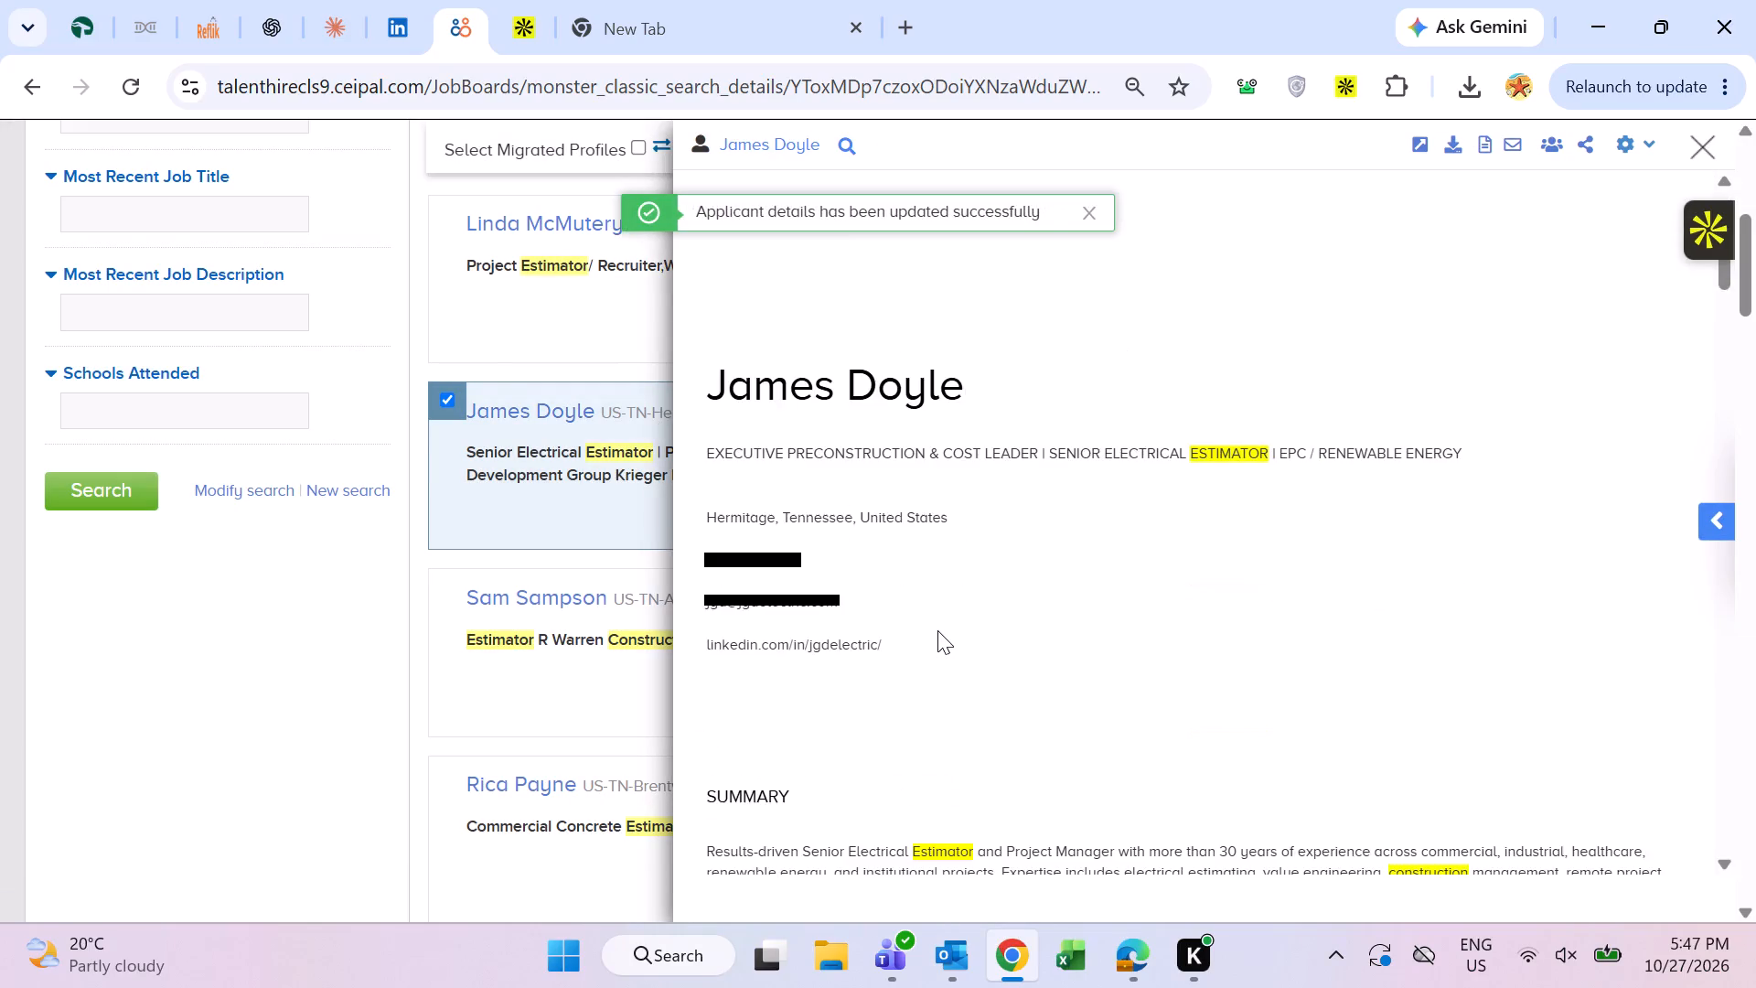
scroll(938, 629, "down", 3)
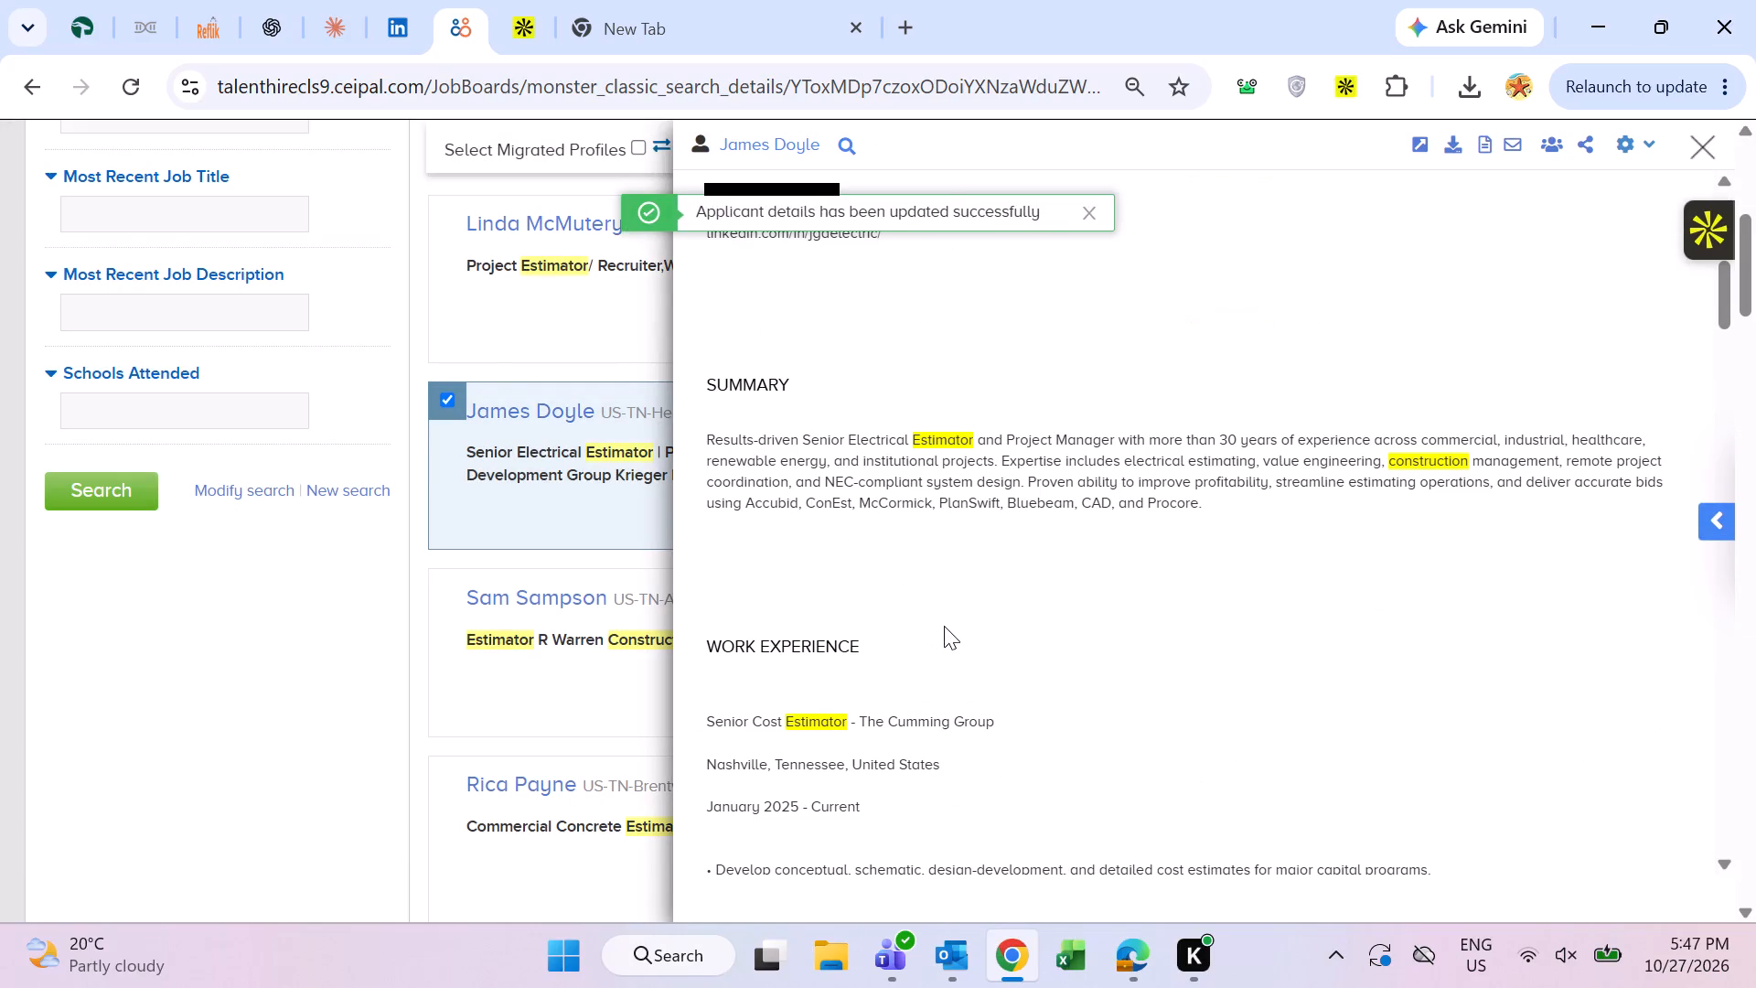
scroll(944, 626, "down", 2)
double_click(925, 445)
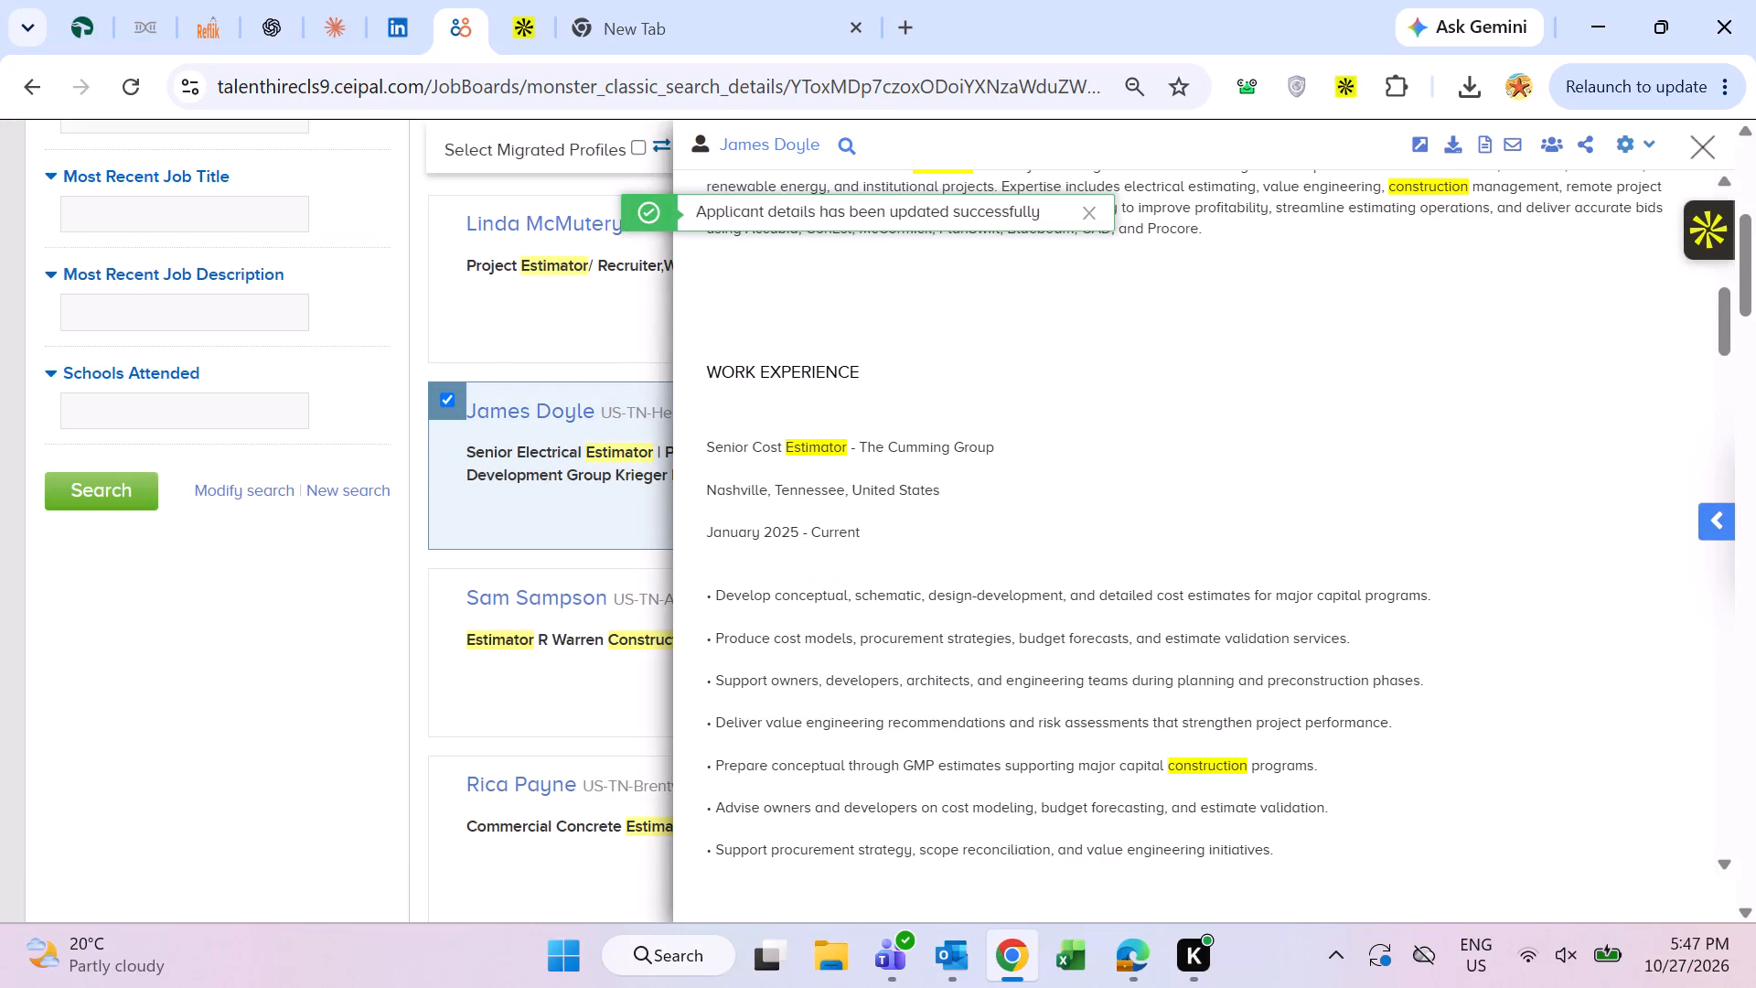
left_click(1035, 610)
scroll(1212, 521, "up", 10)
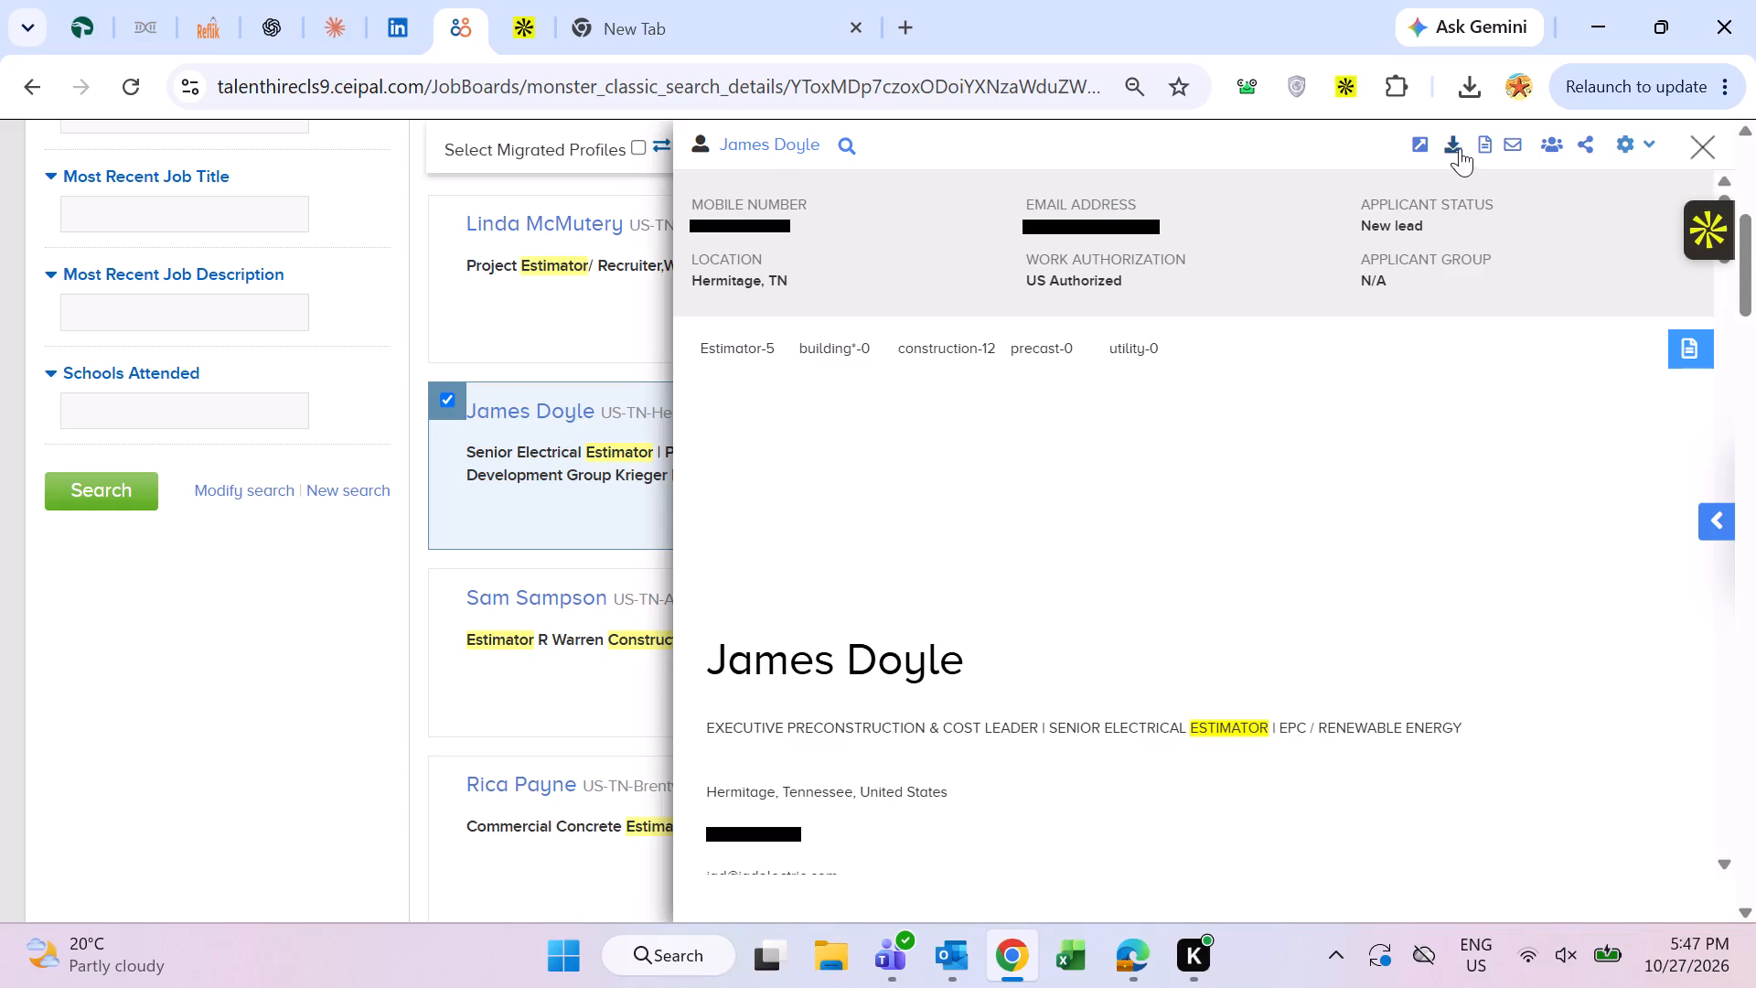
left_click(1456, 144)
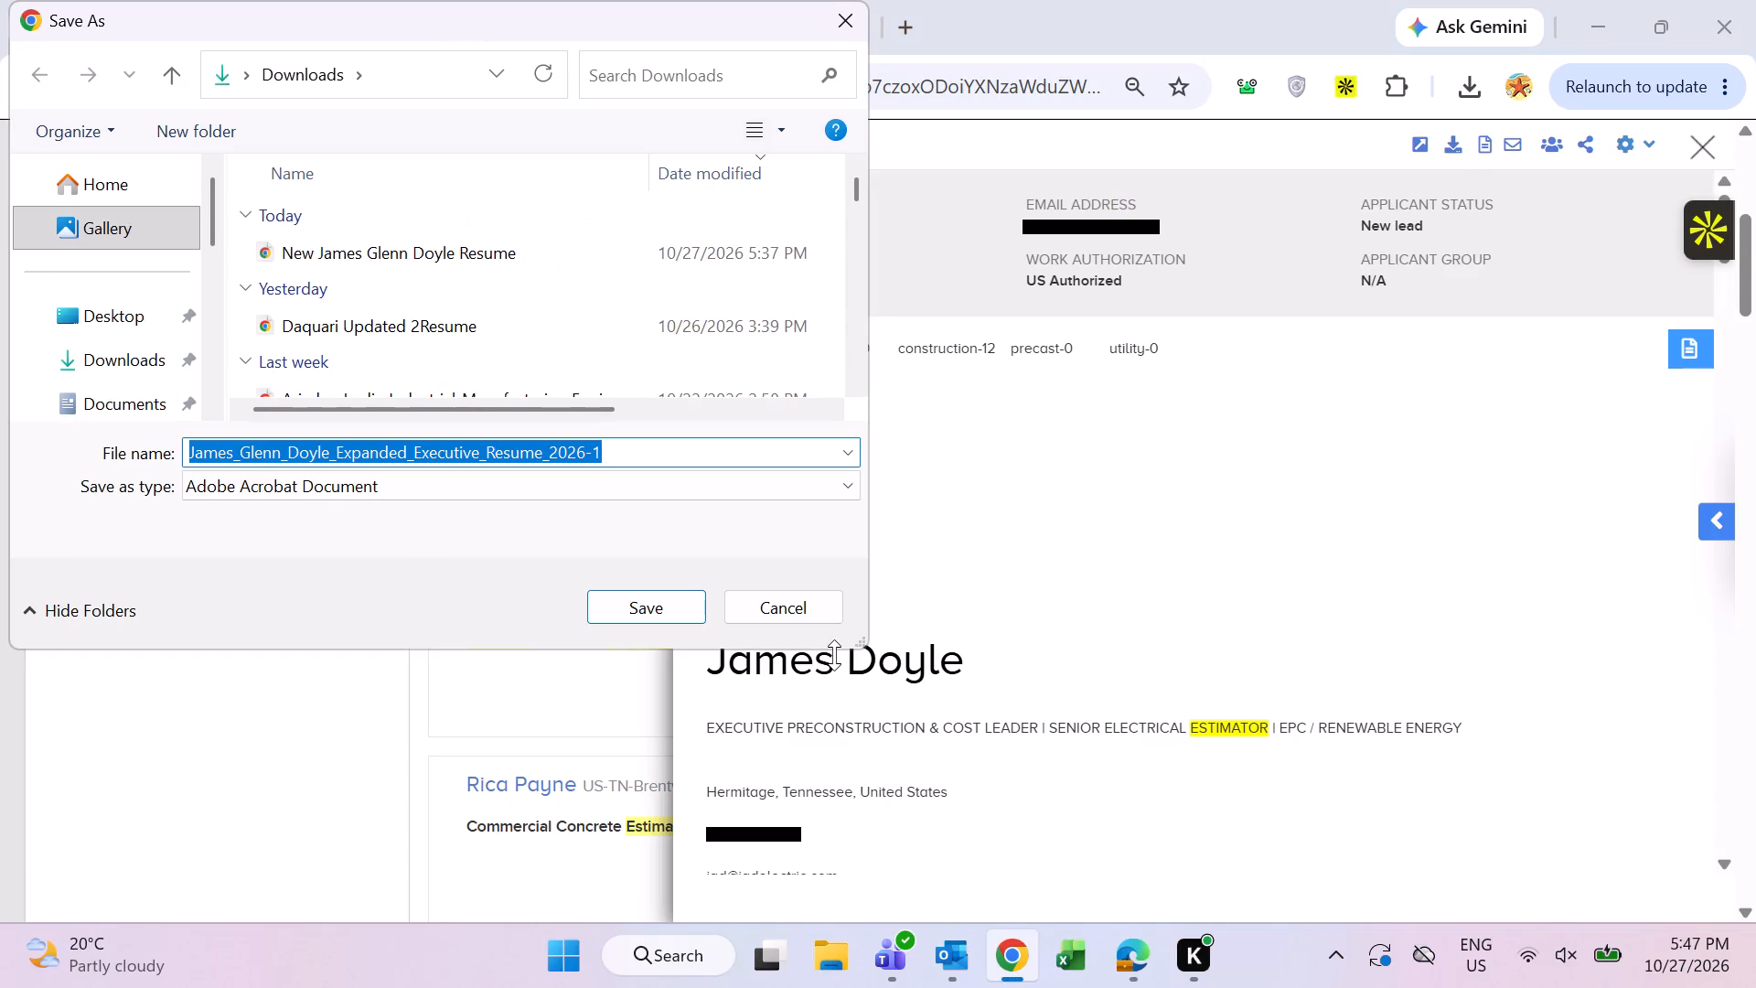
left_click(620, 453)
left_click_drag(611, 452, 582, 452)
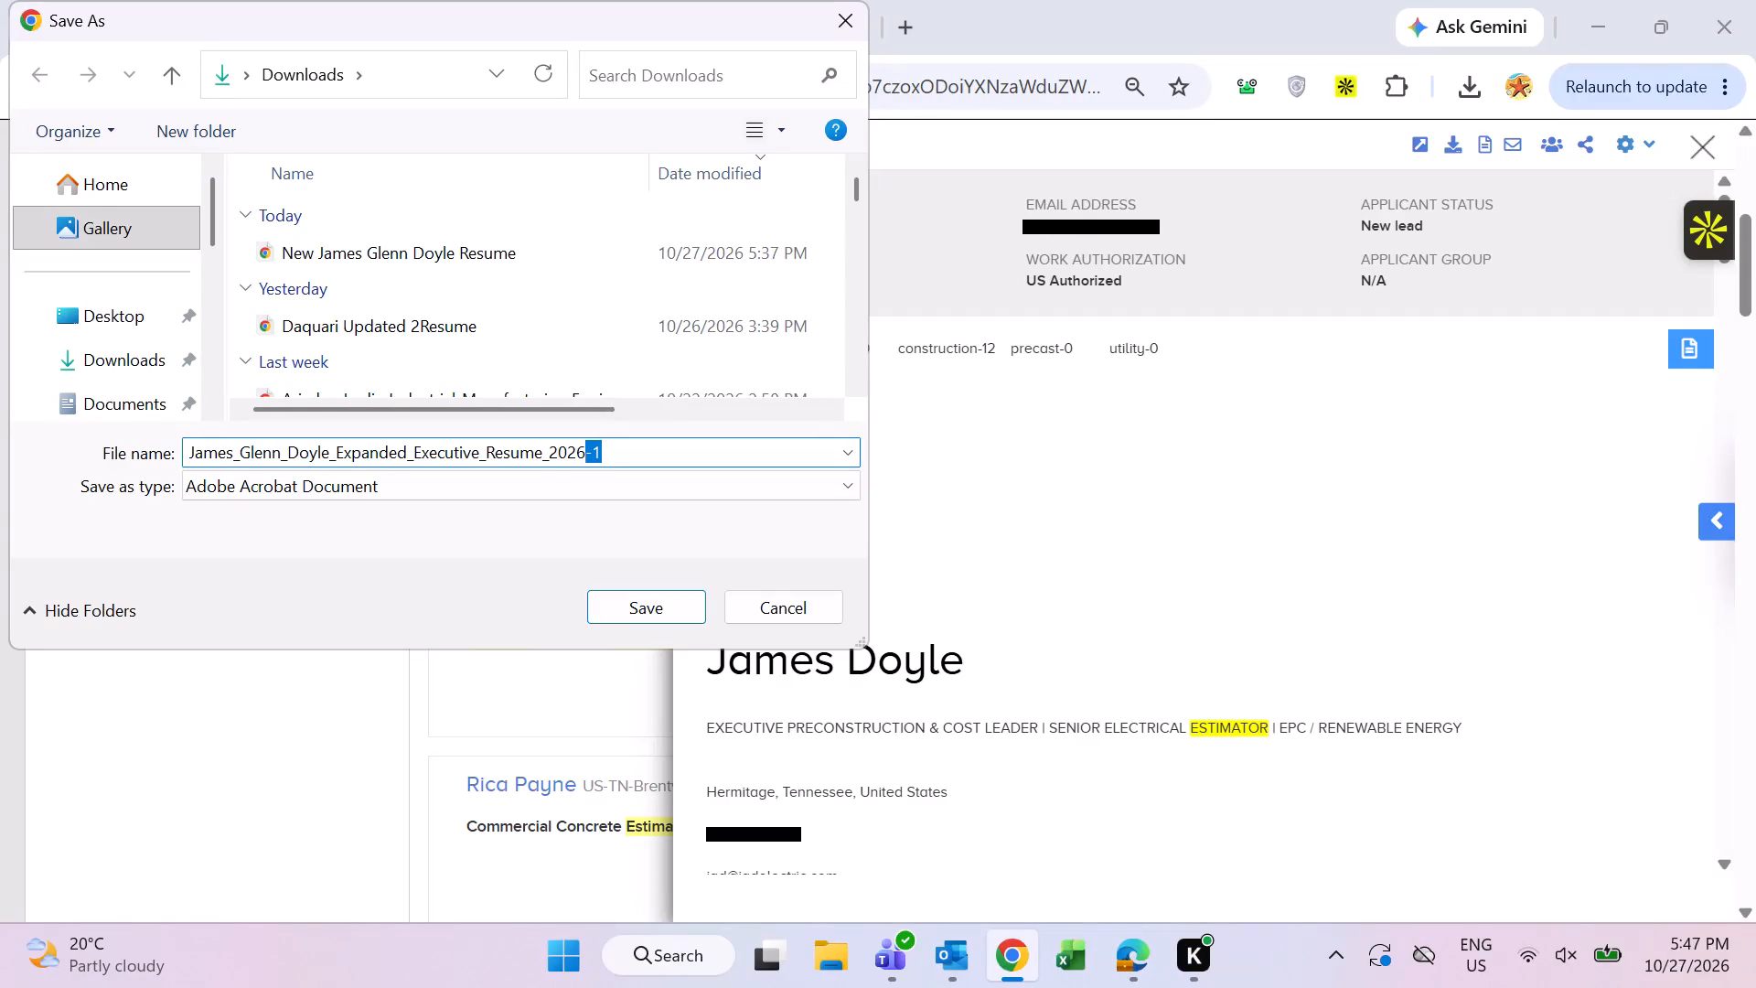
key("BackSpace")
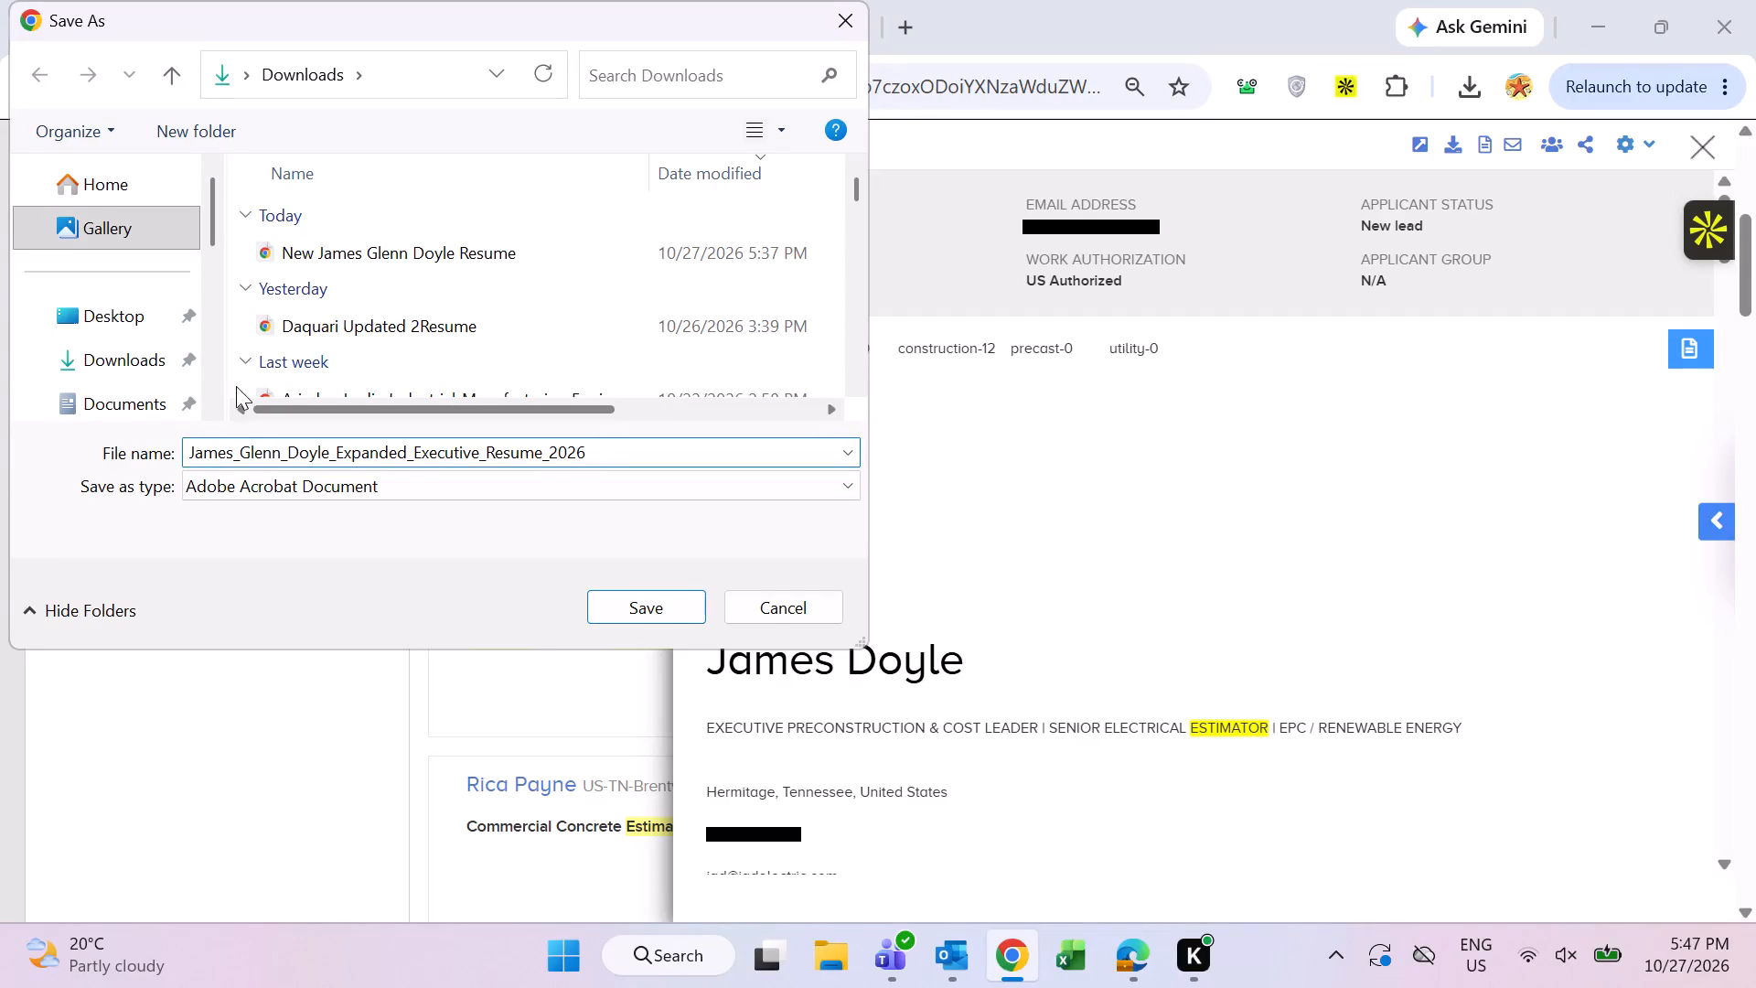
left_click(134, 363)
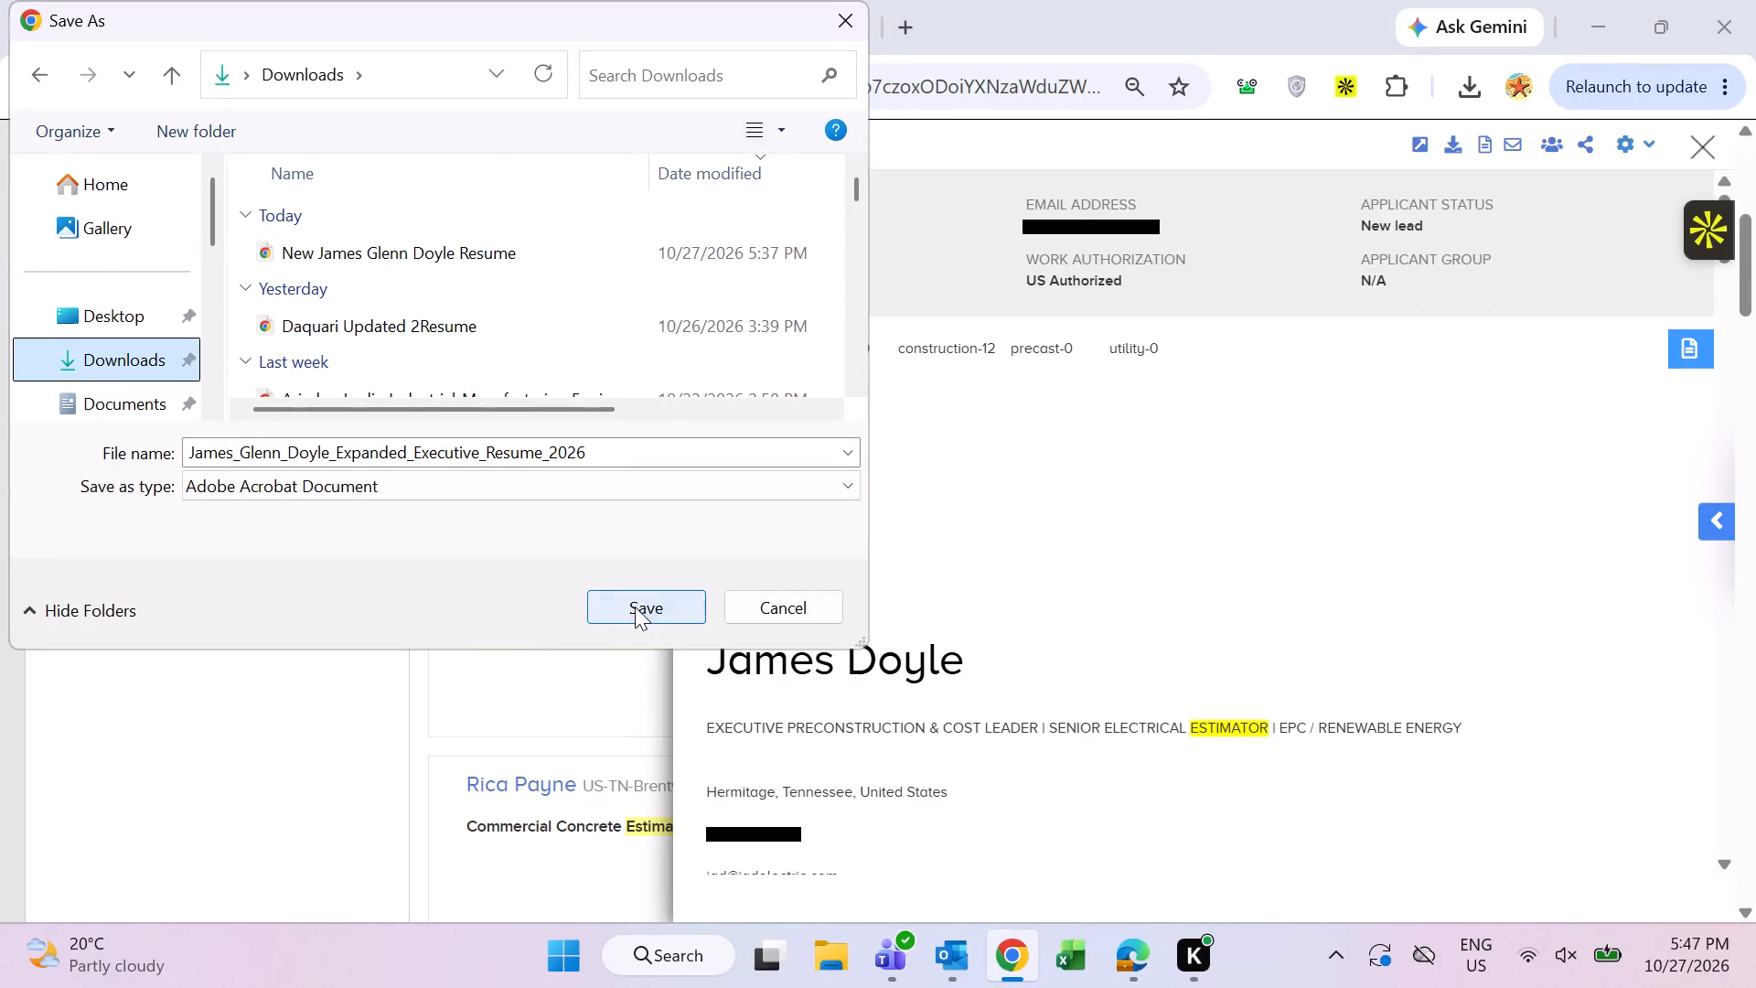
left_click(635, 607)
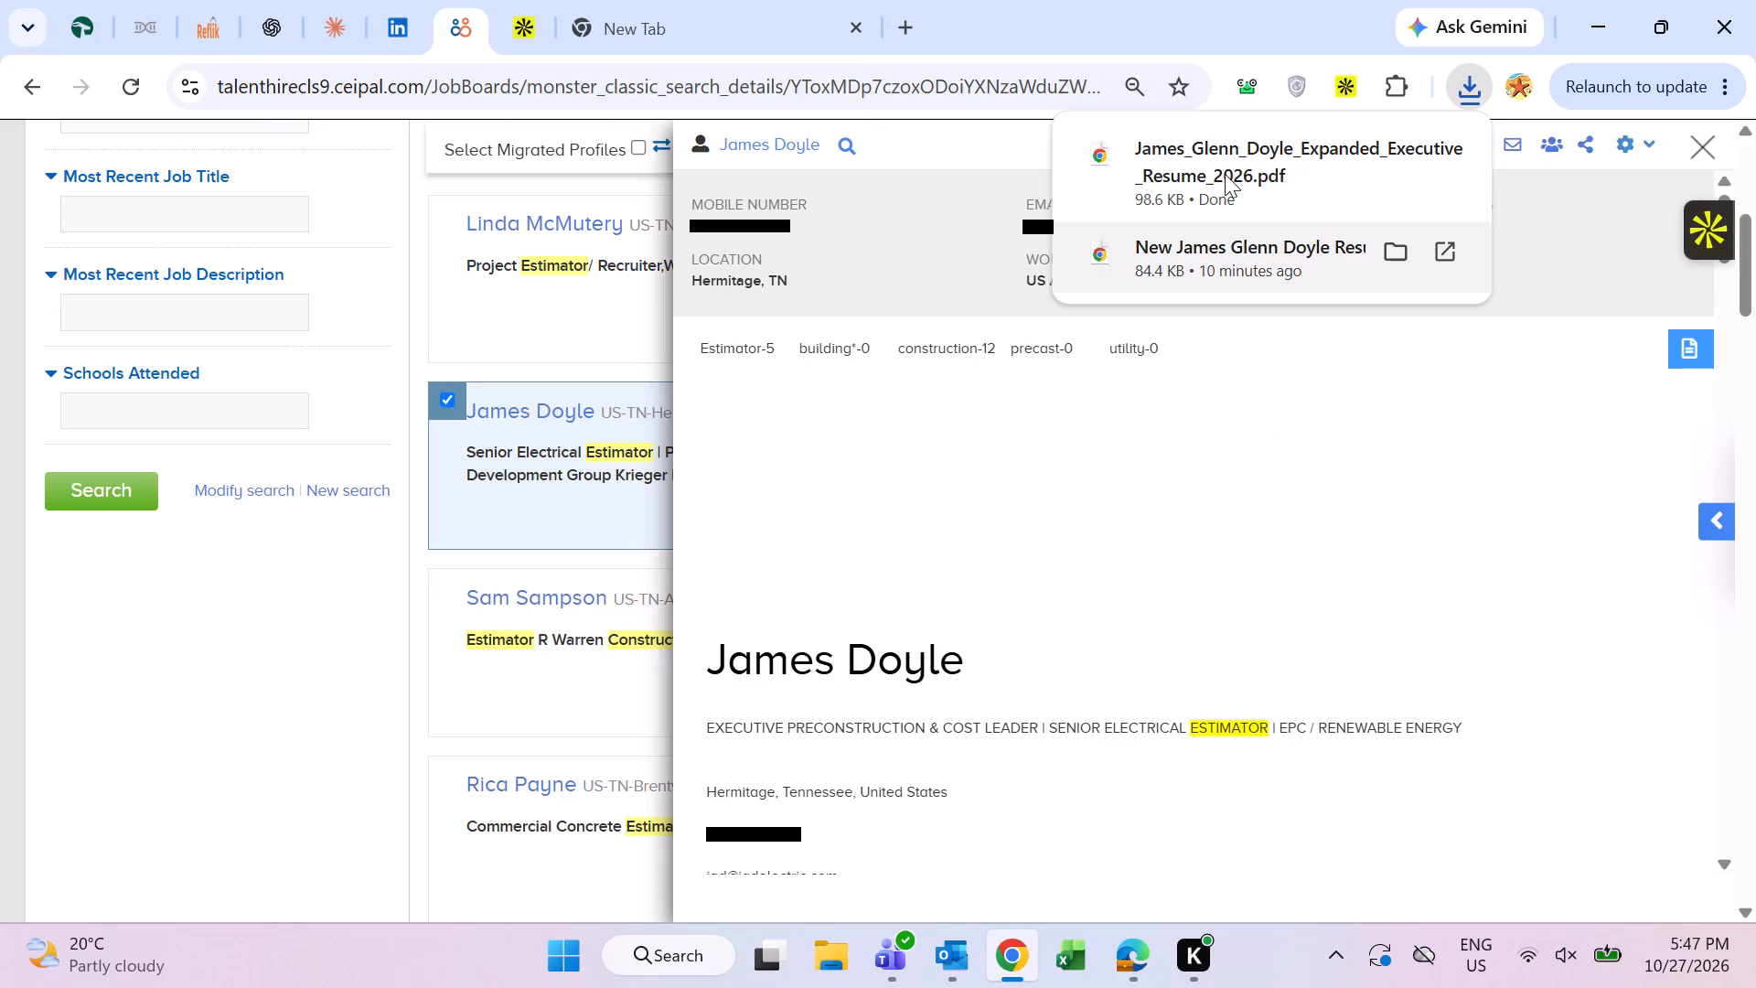
Open the downloaded résumé PDF of the Hermitage estimator and examine the executive profile, achievements and recent estimator jobs.
left_click(1225, 174)
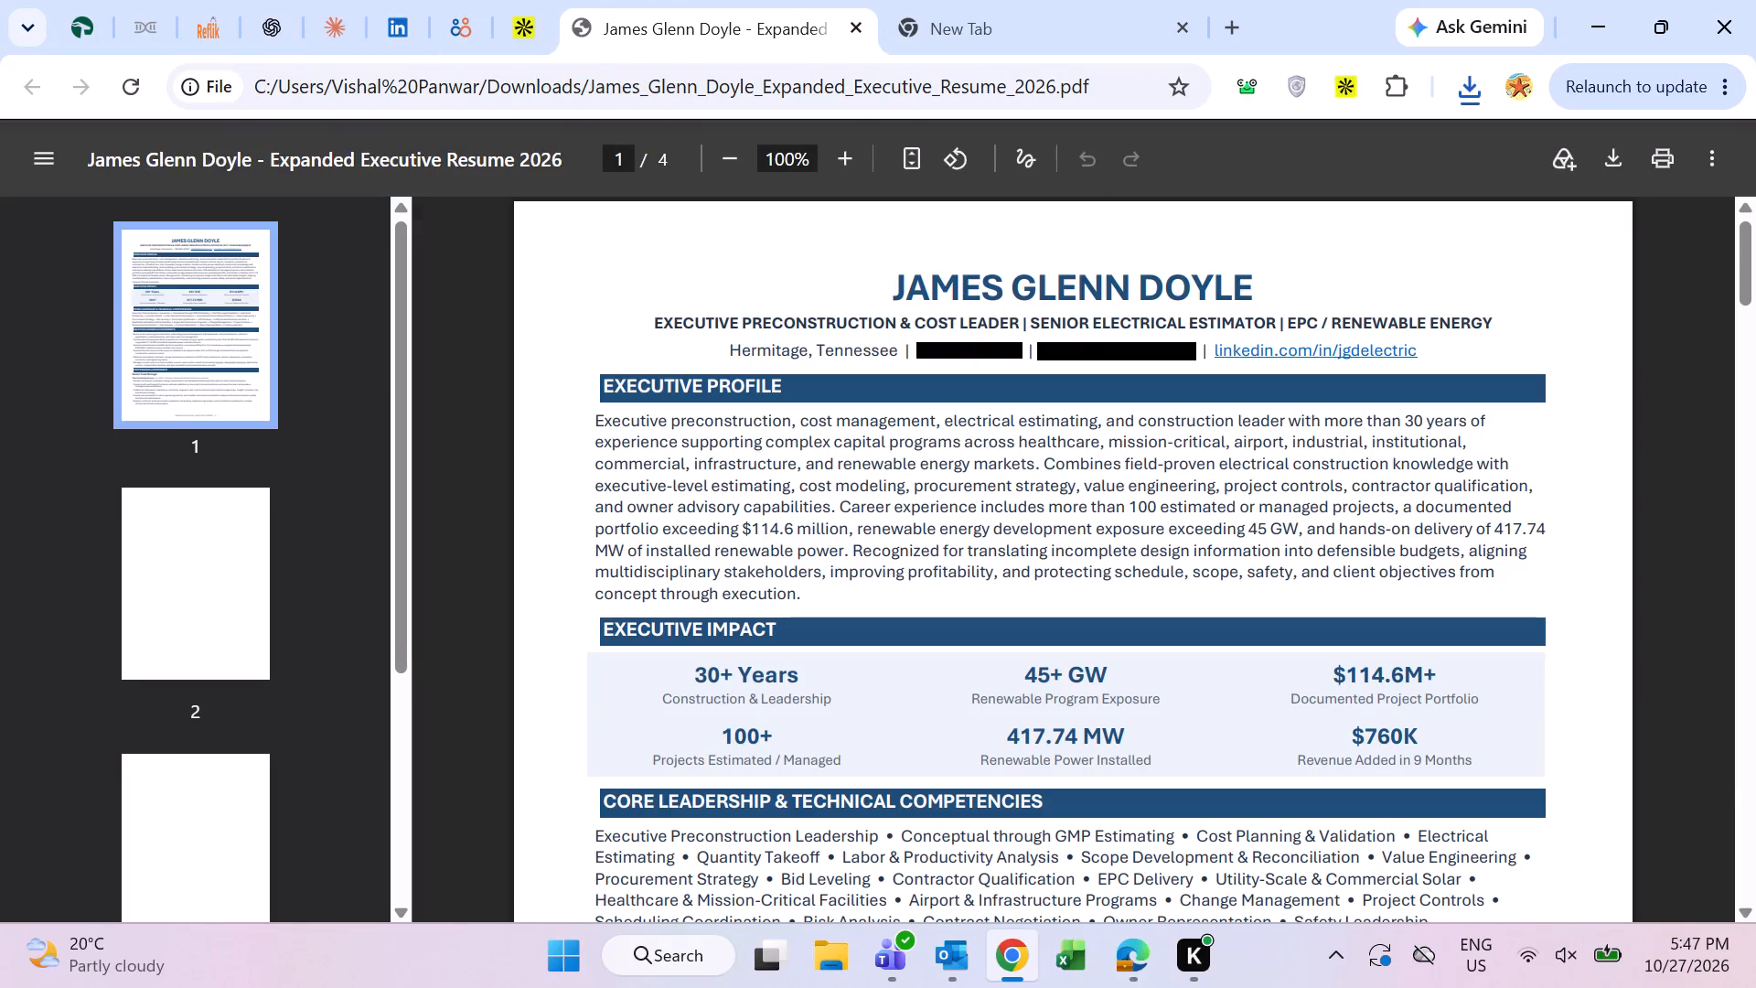
left_click_drag(876, 410, 1011, 563)
left_click(1033, 511)
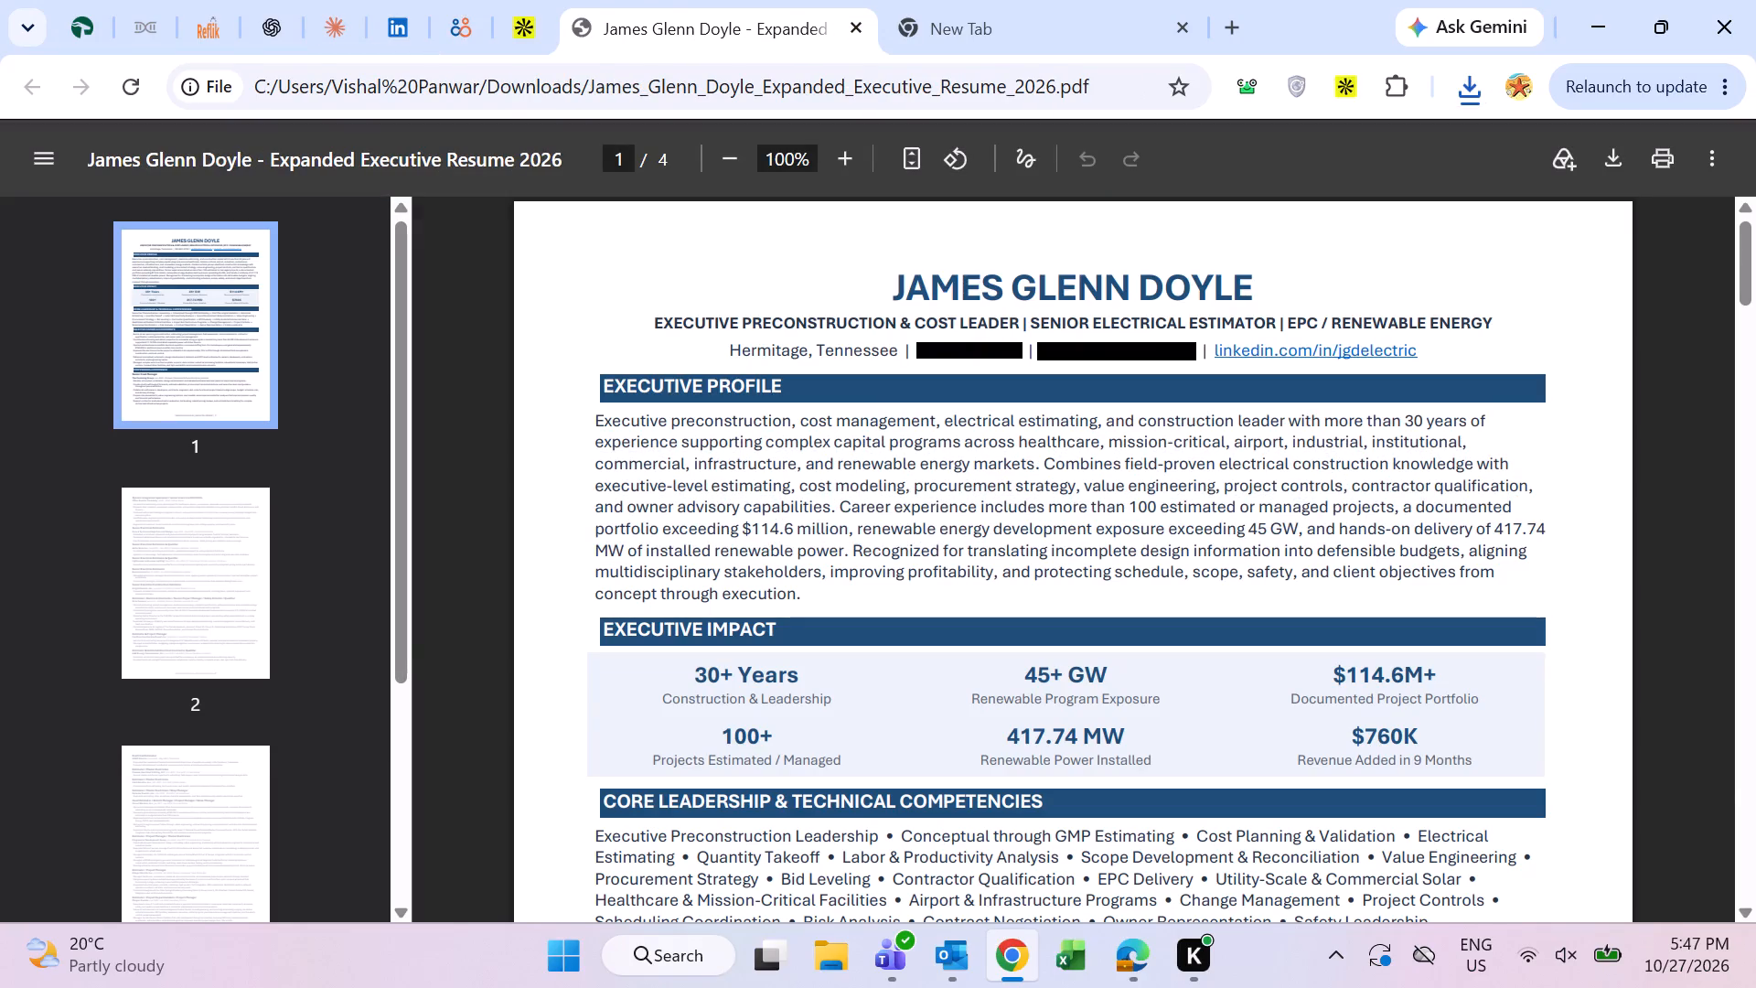
scroll(1040, 474, "down", 2)
scroll(1056, 556, "down", 3)
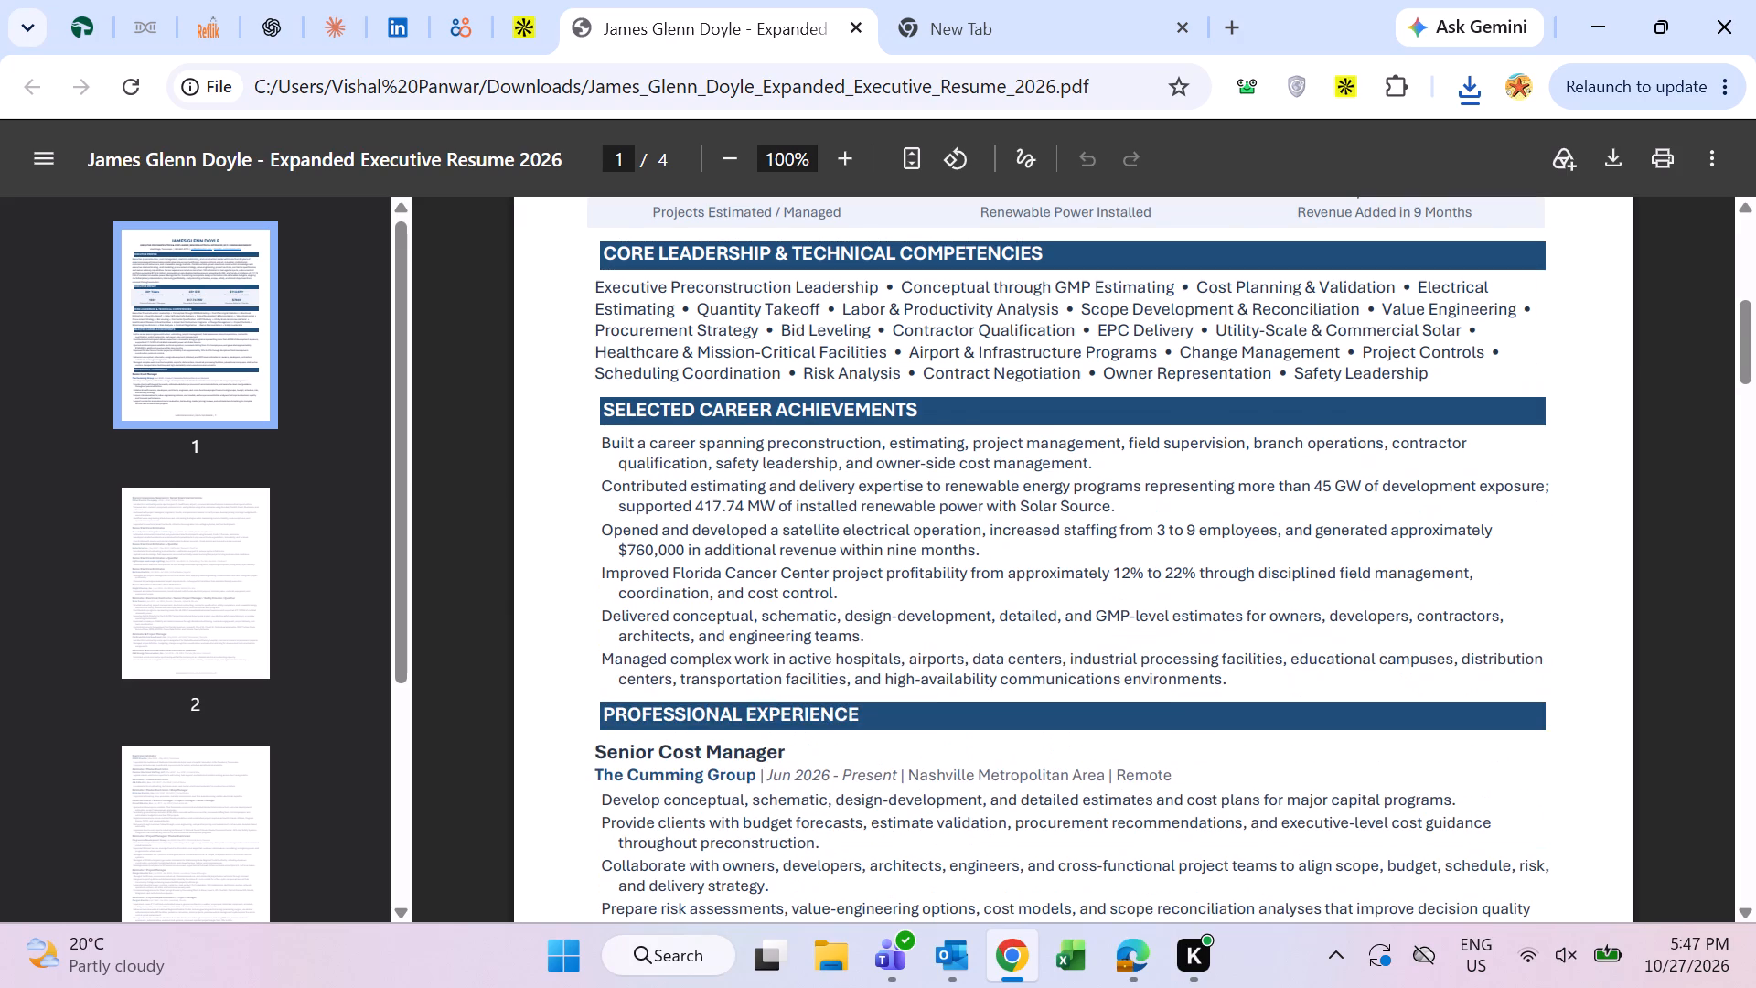
scroll(980, 431, "down", 3)
scroll(979, 452, "up", 2)
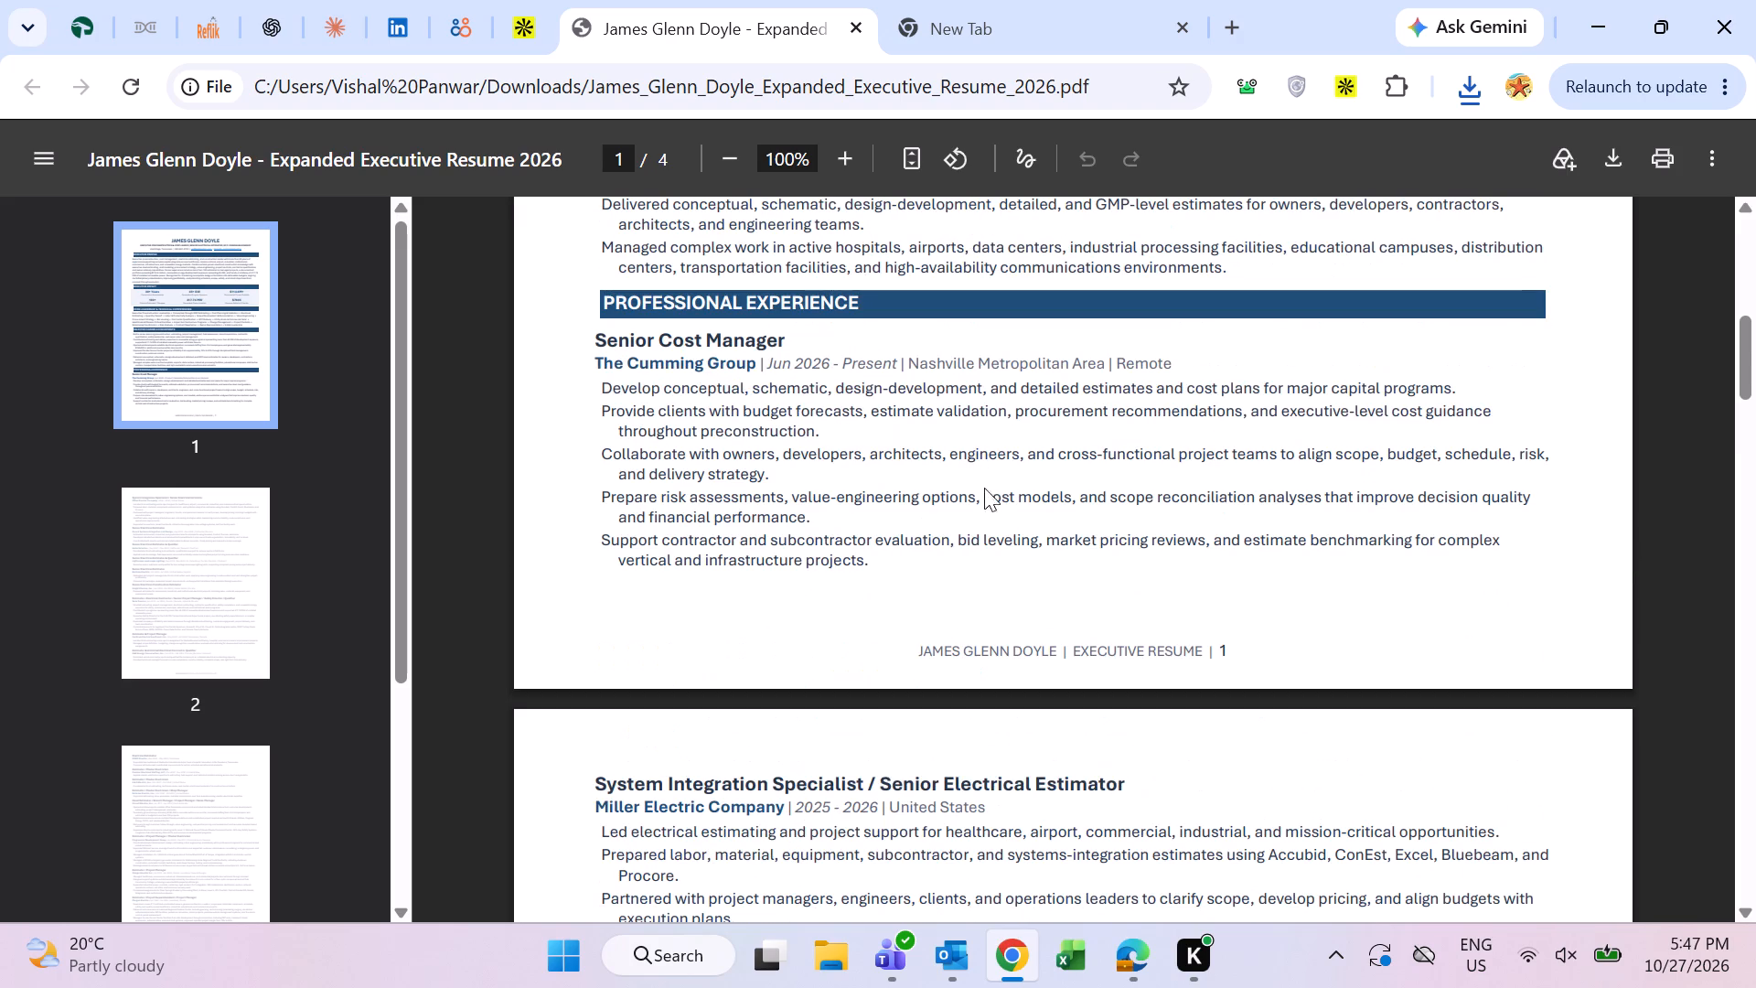
left_click_drag(830, 524, 892, 620)
left_click(995, 621)
scroll(1039, 612, "up", 7)
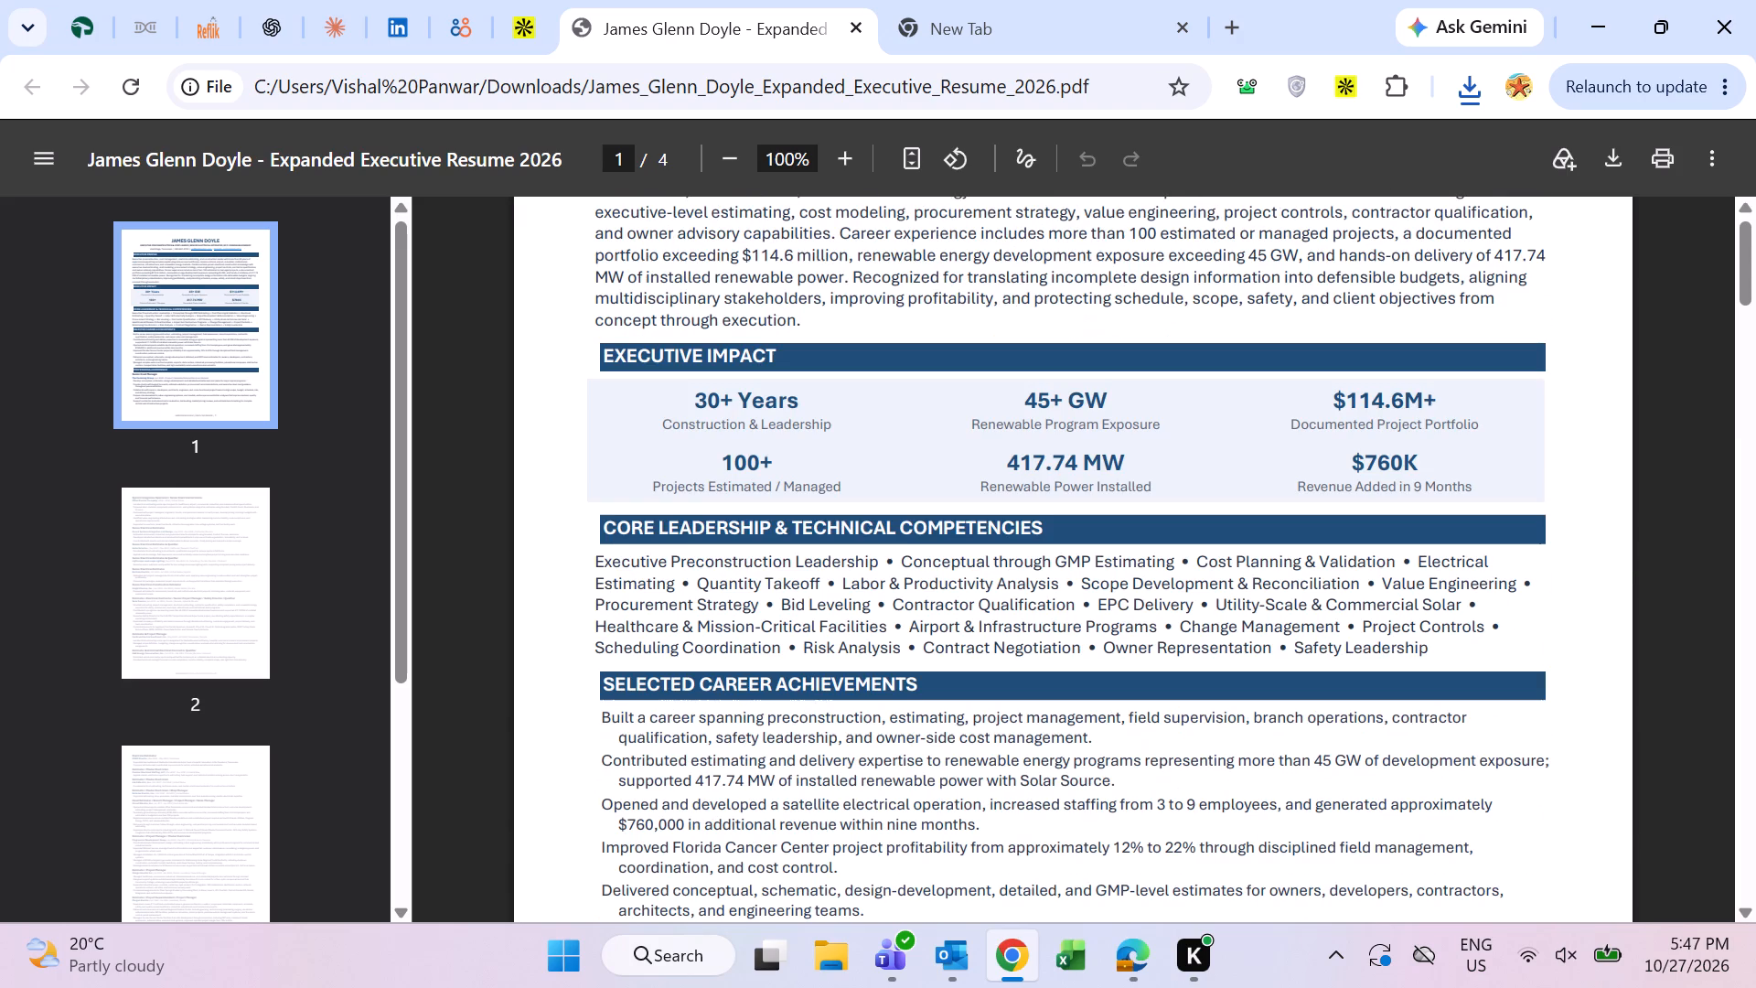
scroll(1051, 527, "down", 6)
left_click_drag(943, 516, 941, 521)
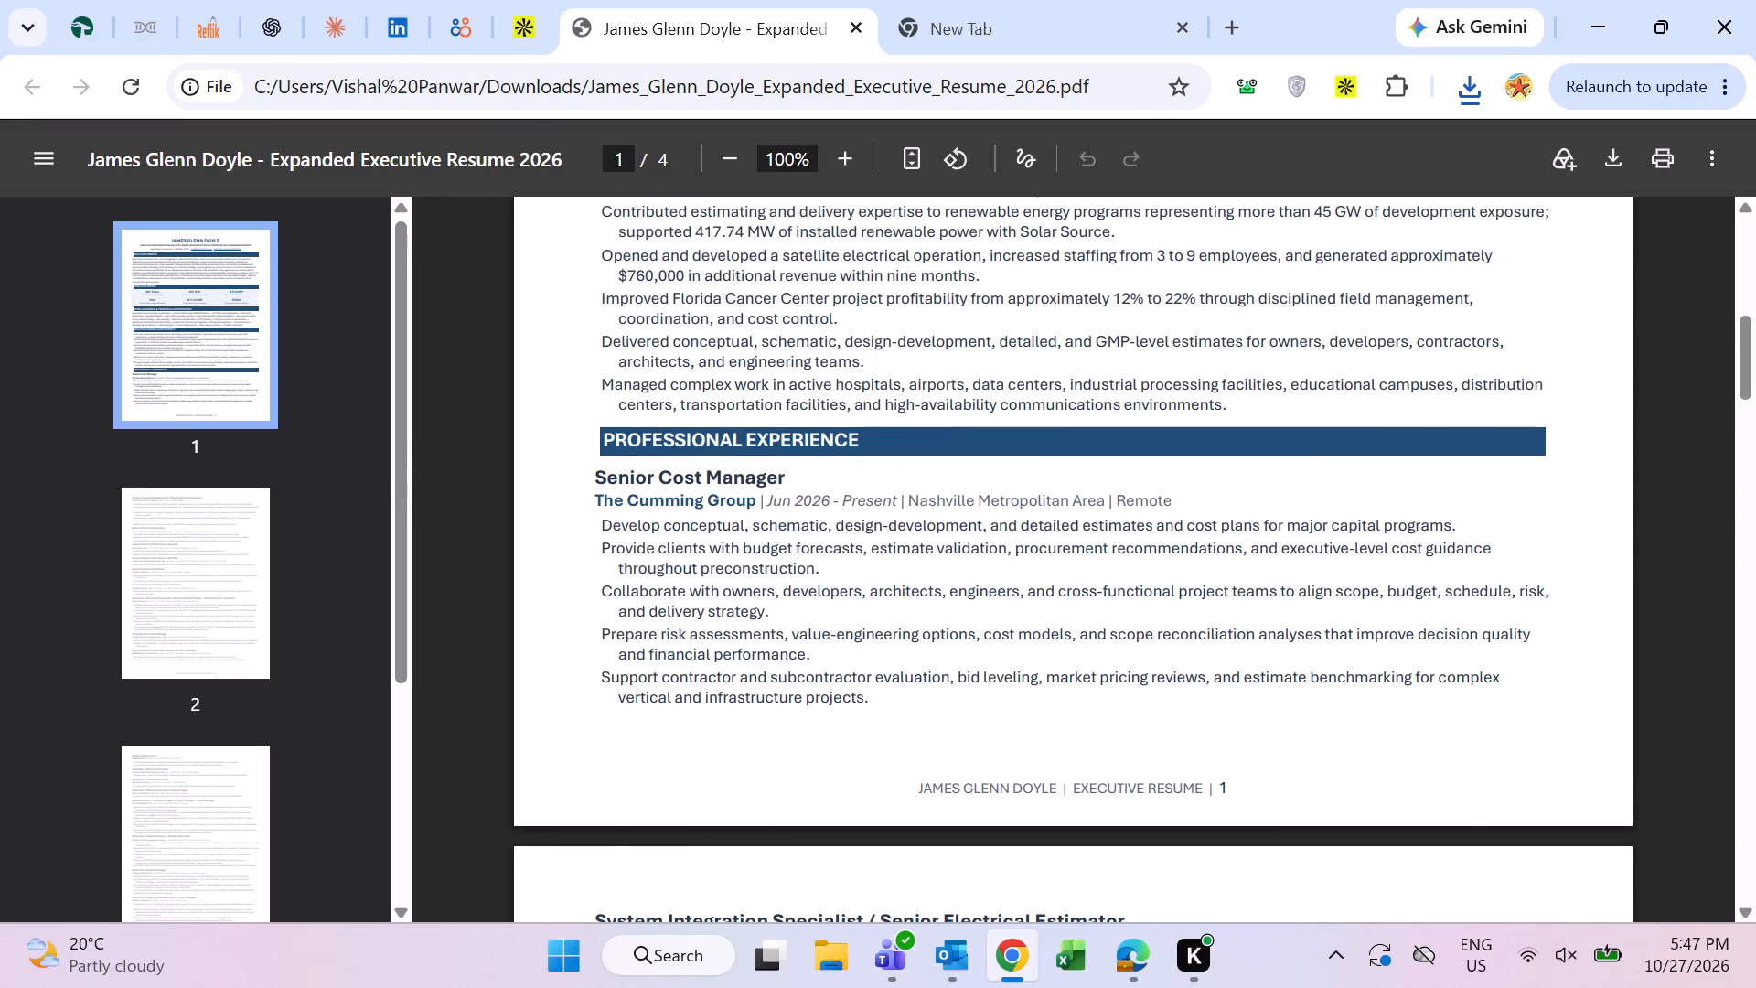
left_click_drag(941, 521, 997, 630)
left_click(997, 630)
scroll(1058, 585, "down", 5)
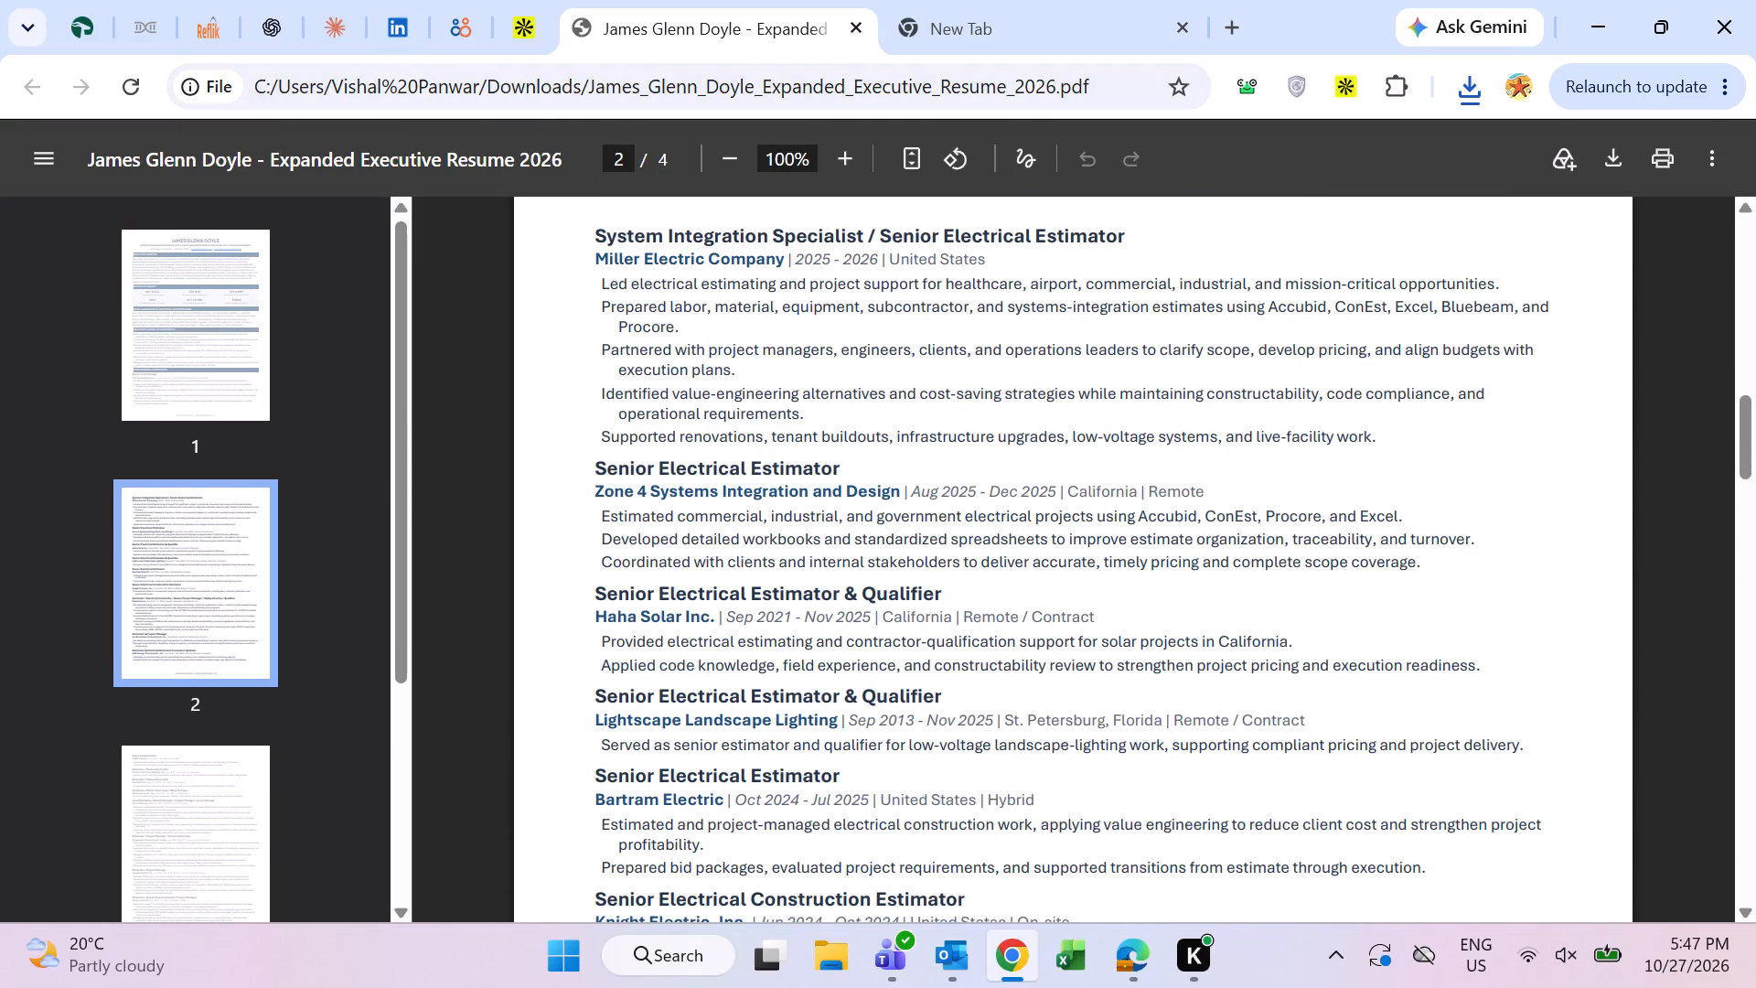
scroll(973, 527, "down", 1)
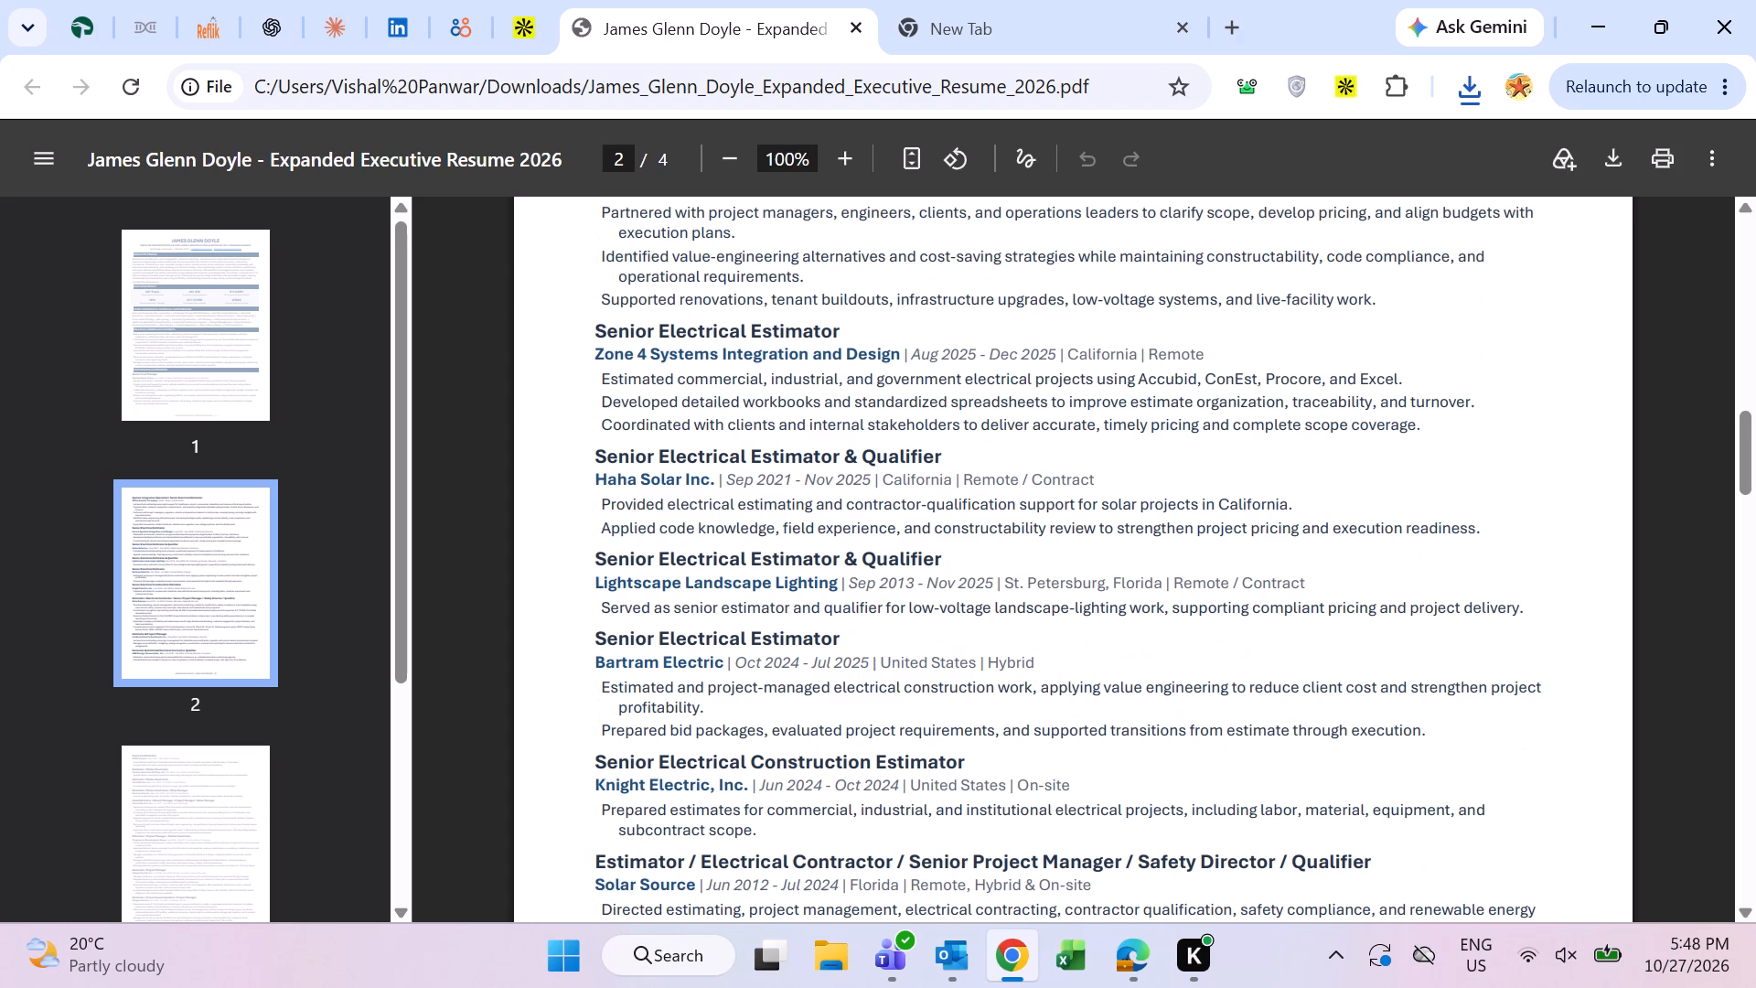
scroll(991, 562, "down", 1)
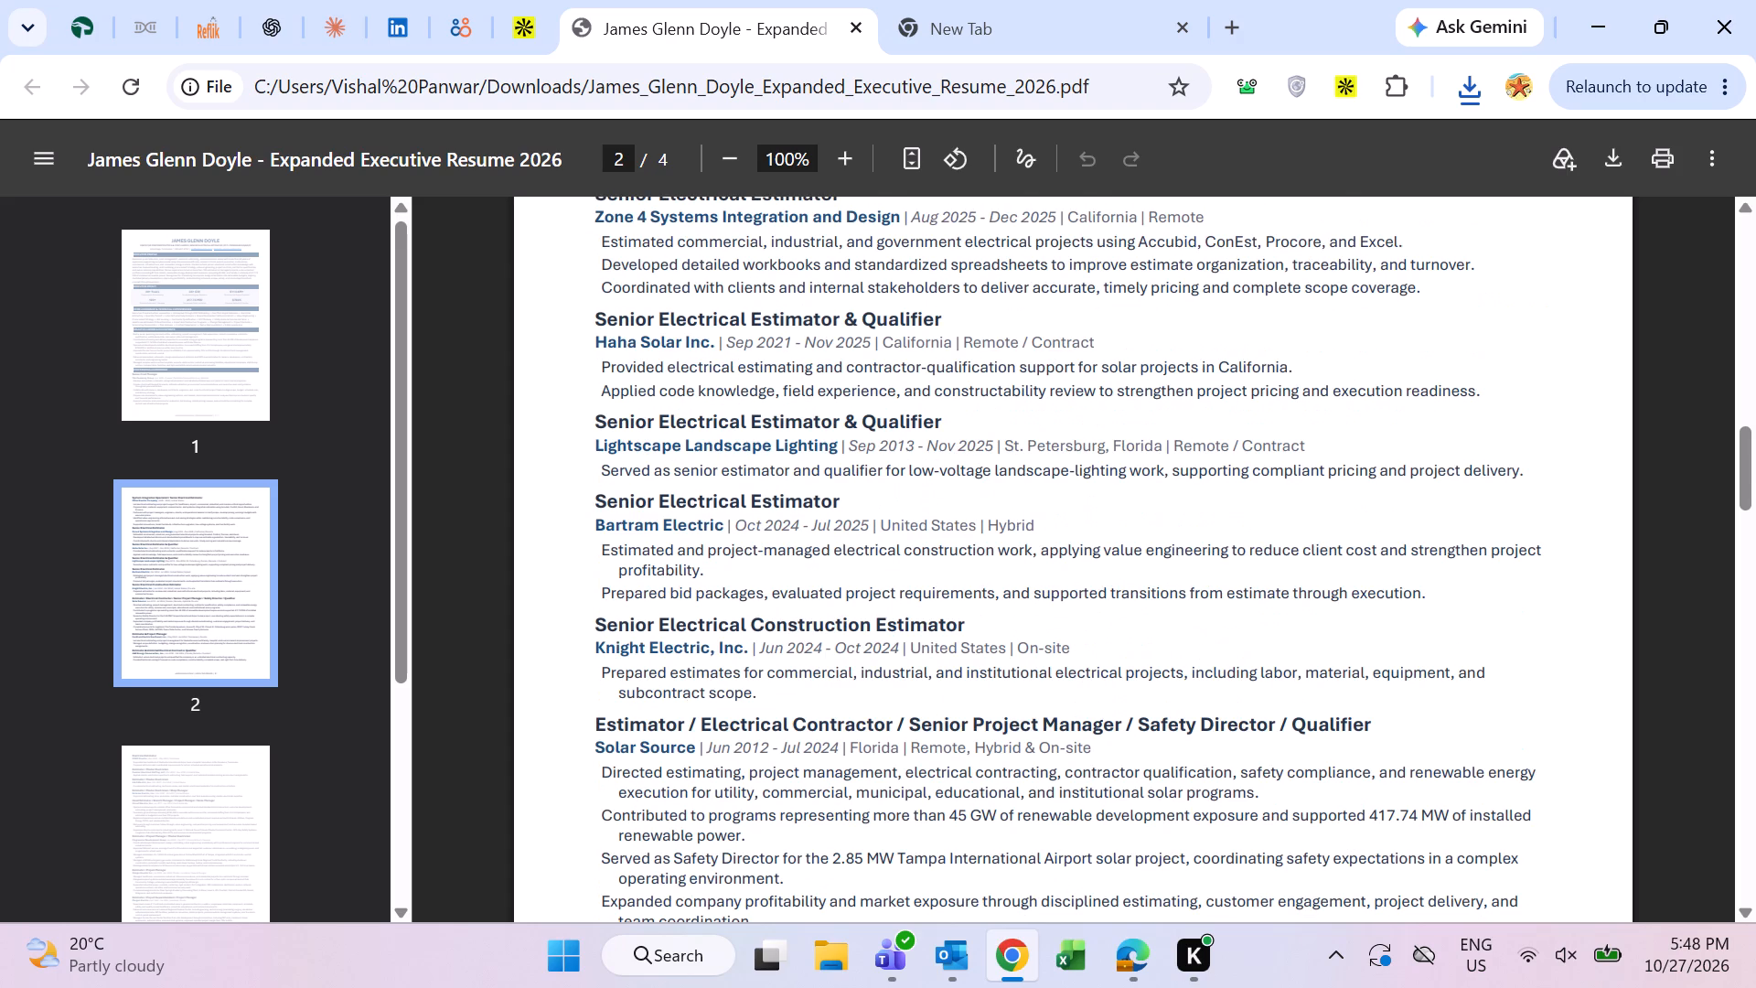
left_click_drag(848, 472, 969, 461)
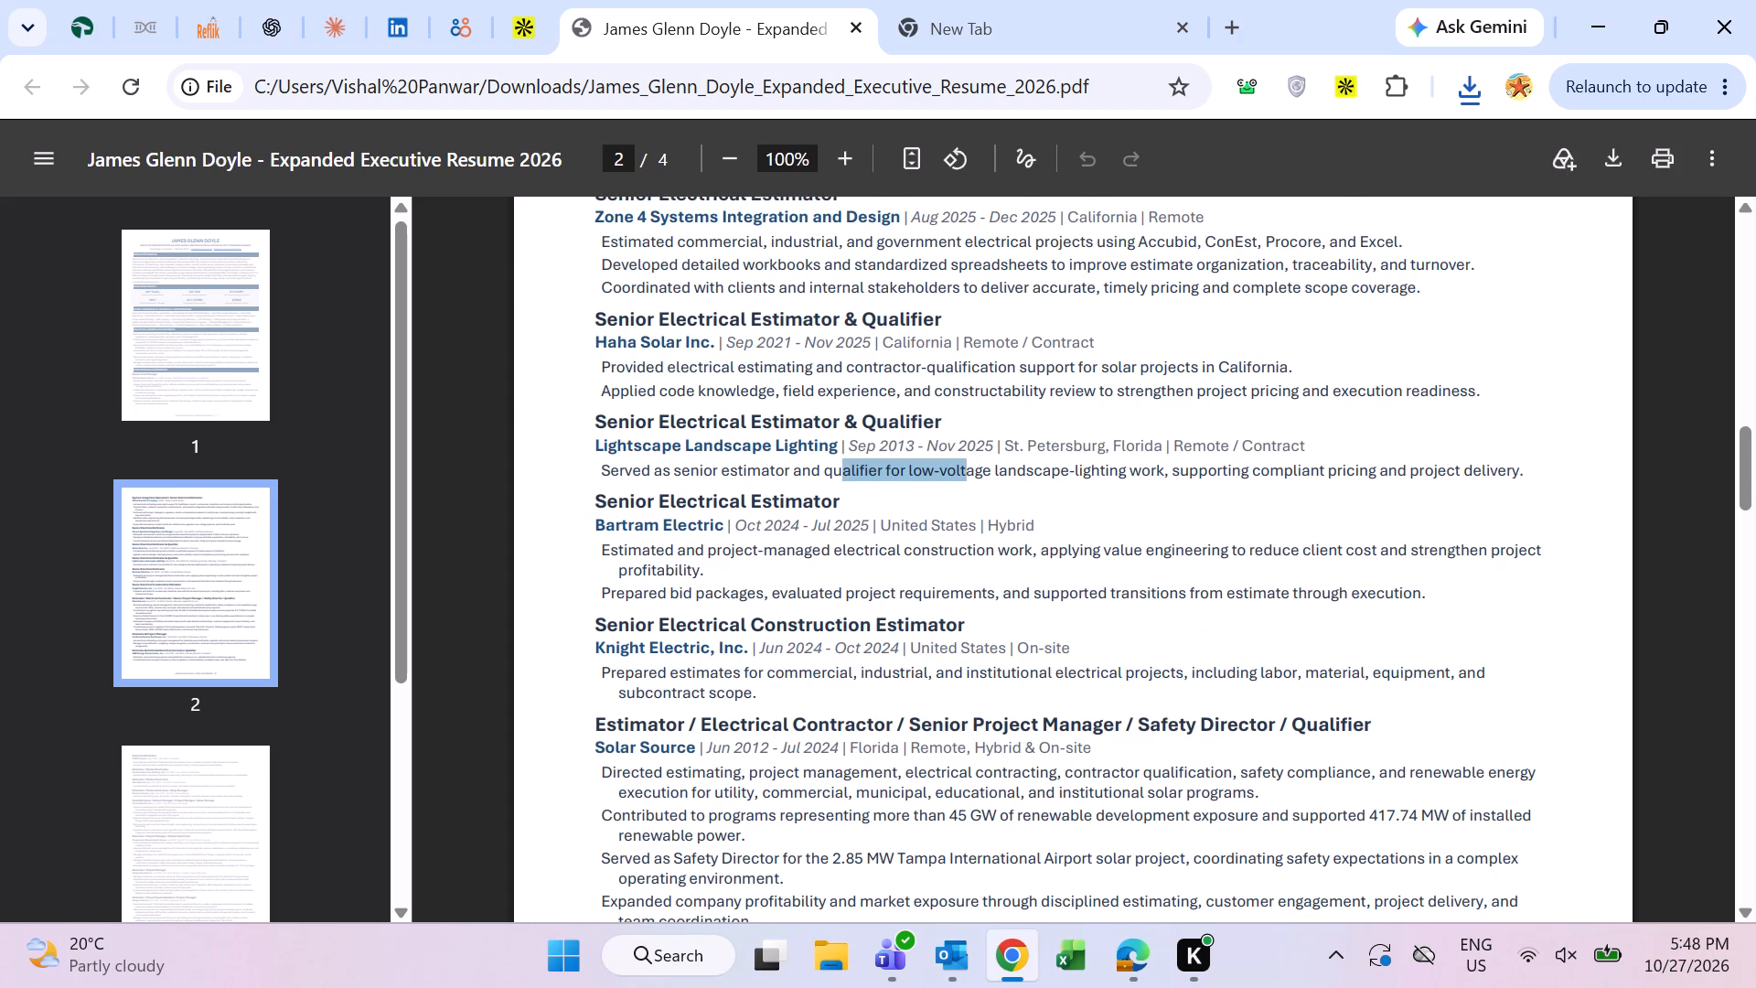
triple_click(982, 471)
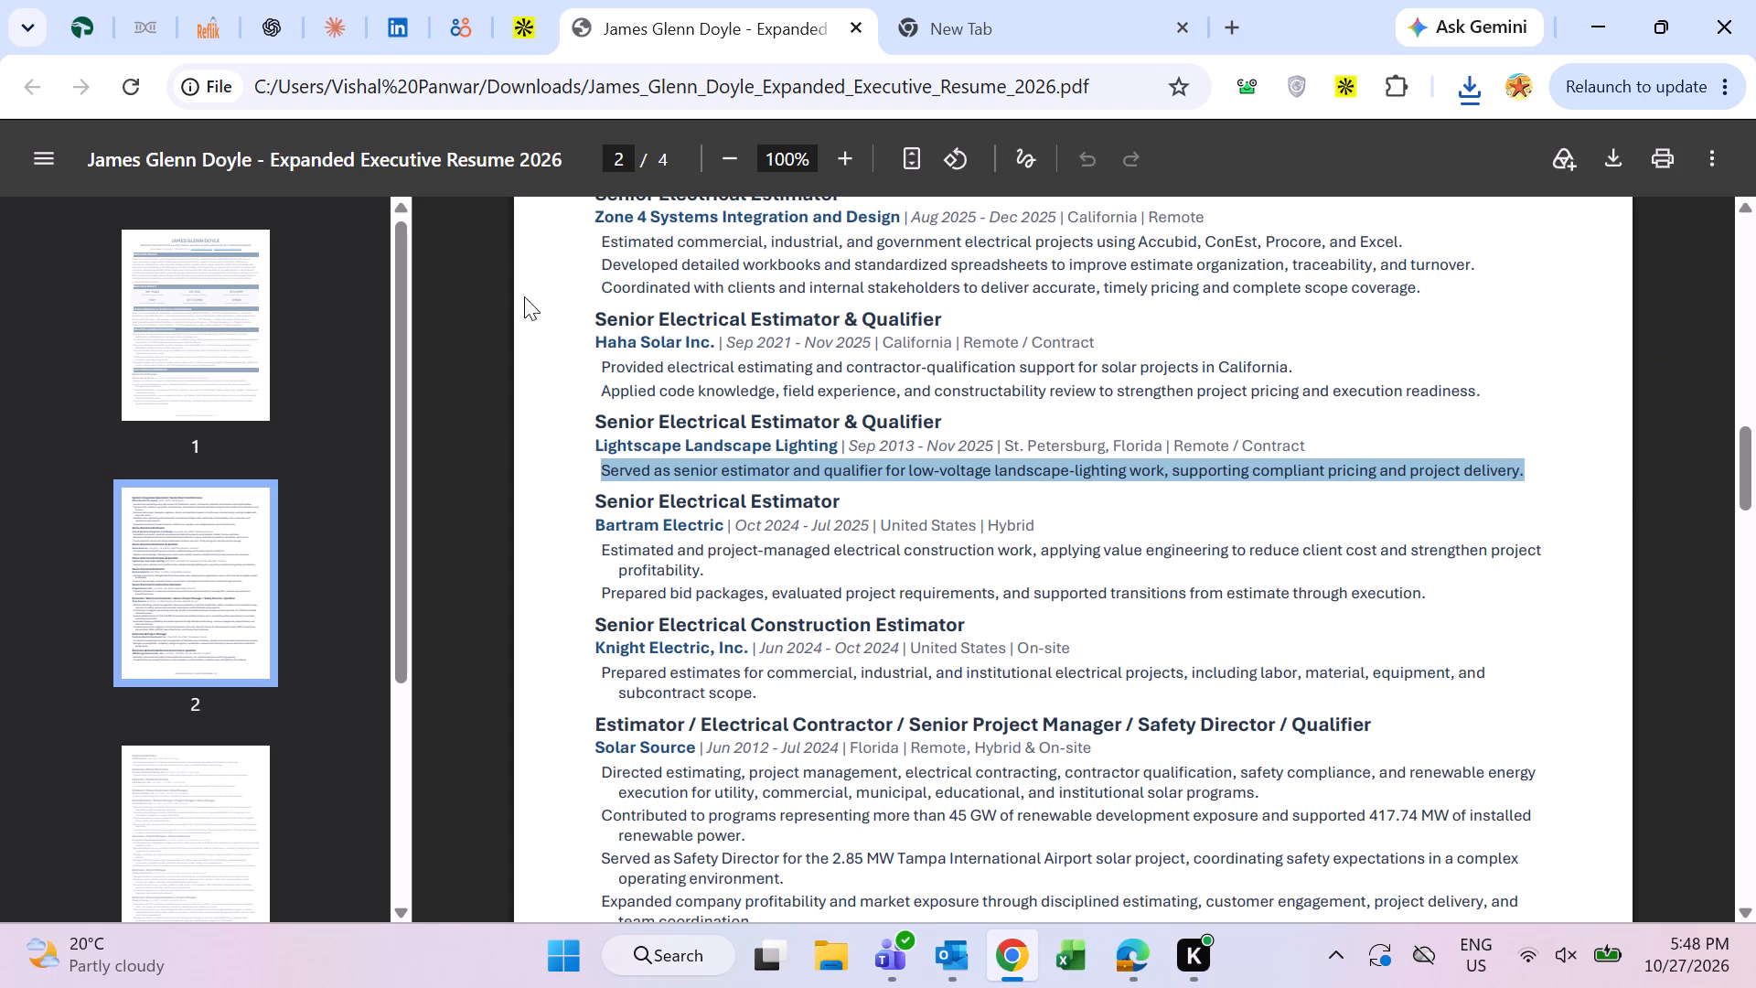
Switch to the candidate's LinkedIn profile, expand the About text, and compare the listed experience with the résumé.
left_click(405, 38)
scroll(587, 627, "down", 5)
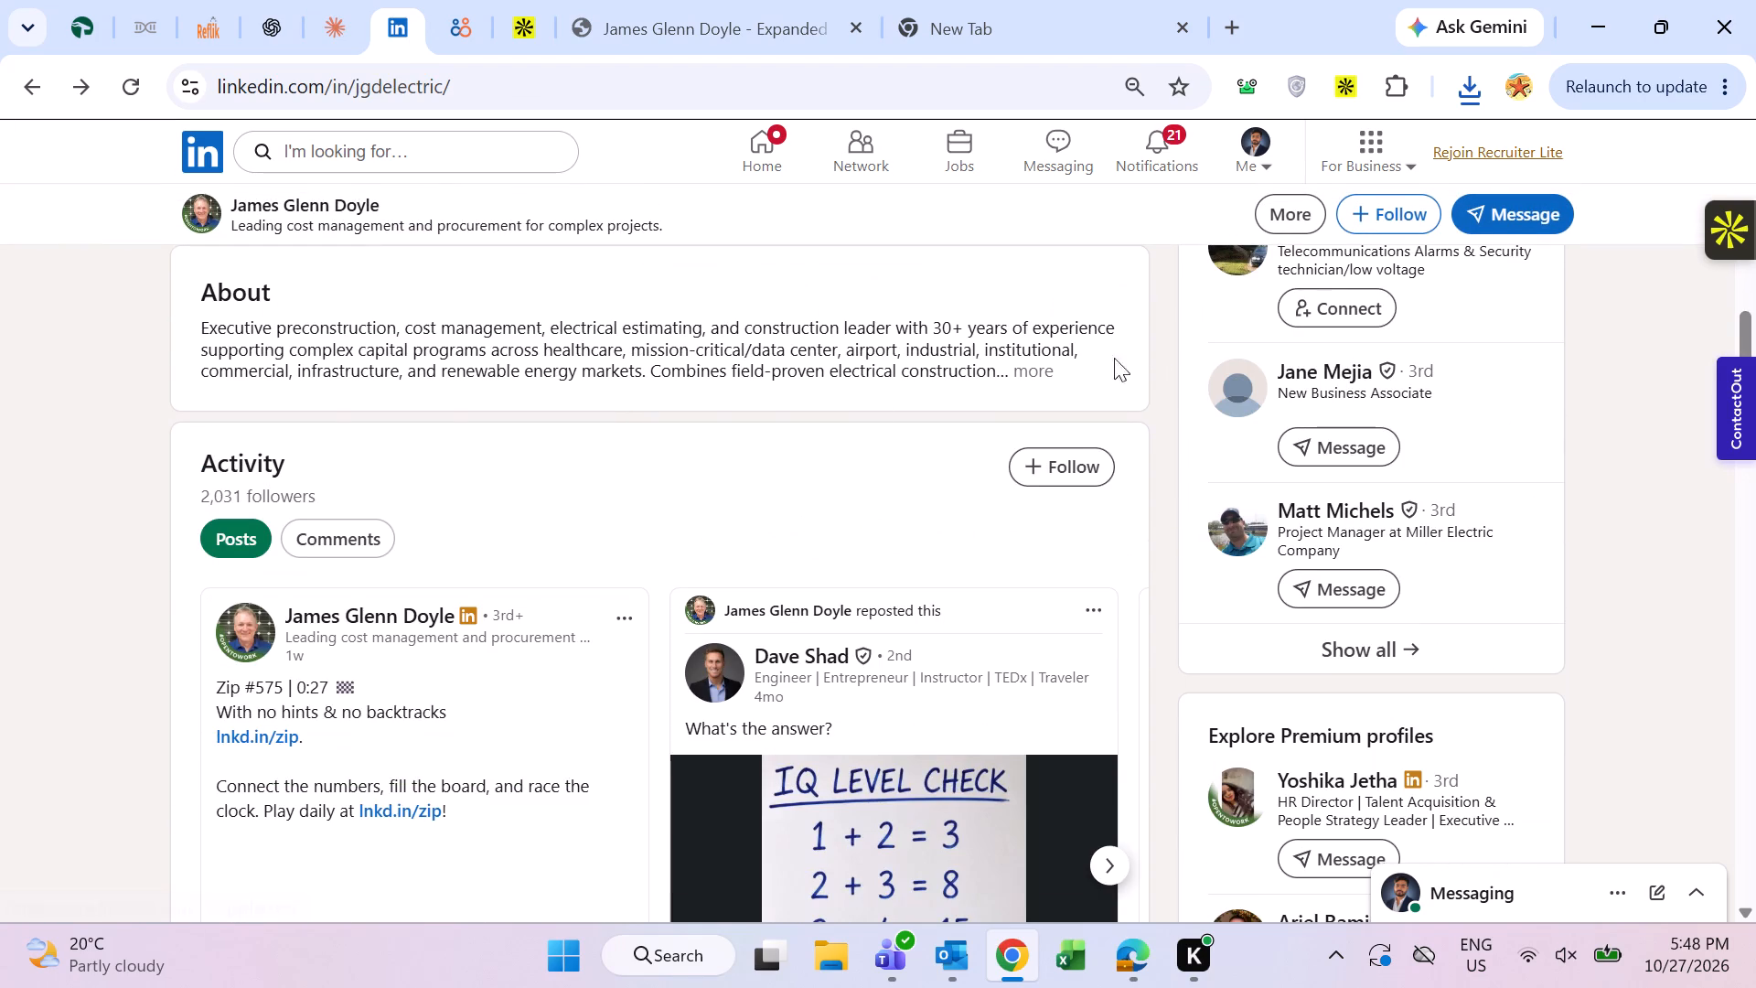
left_click(997, 376)
double_click(844, 379)
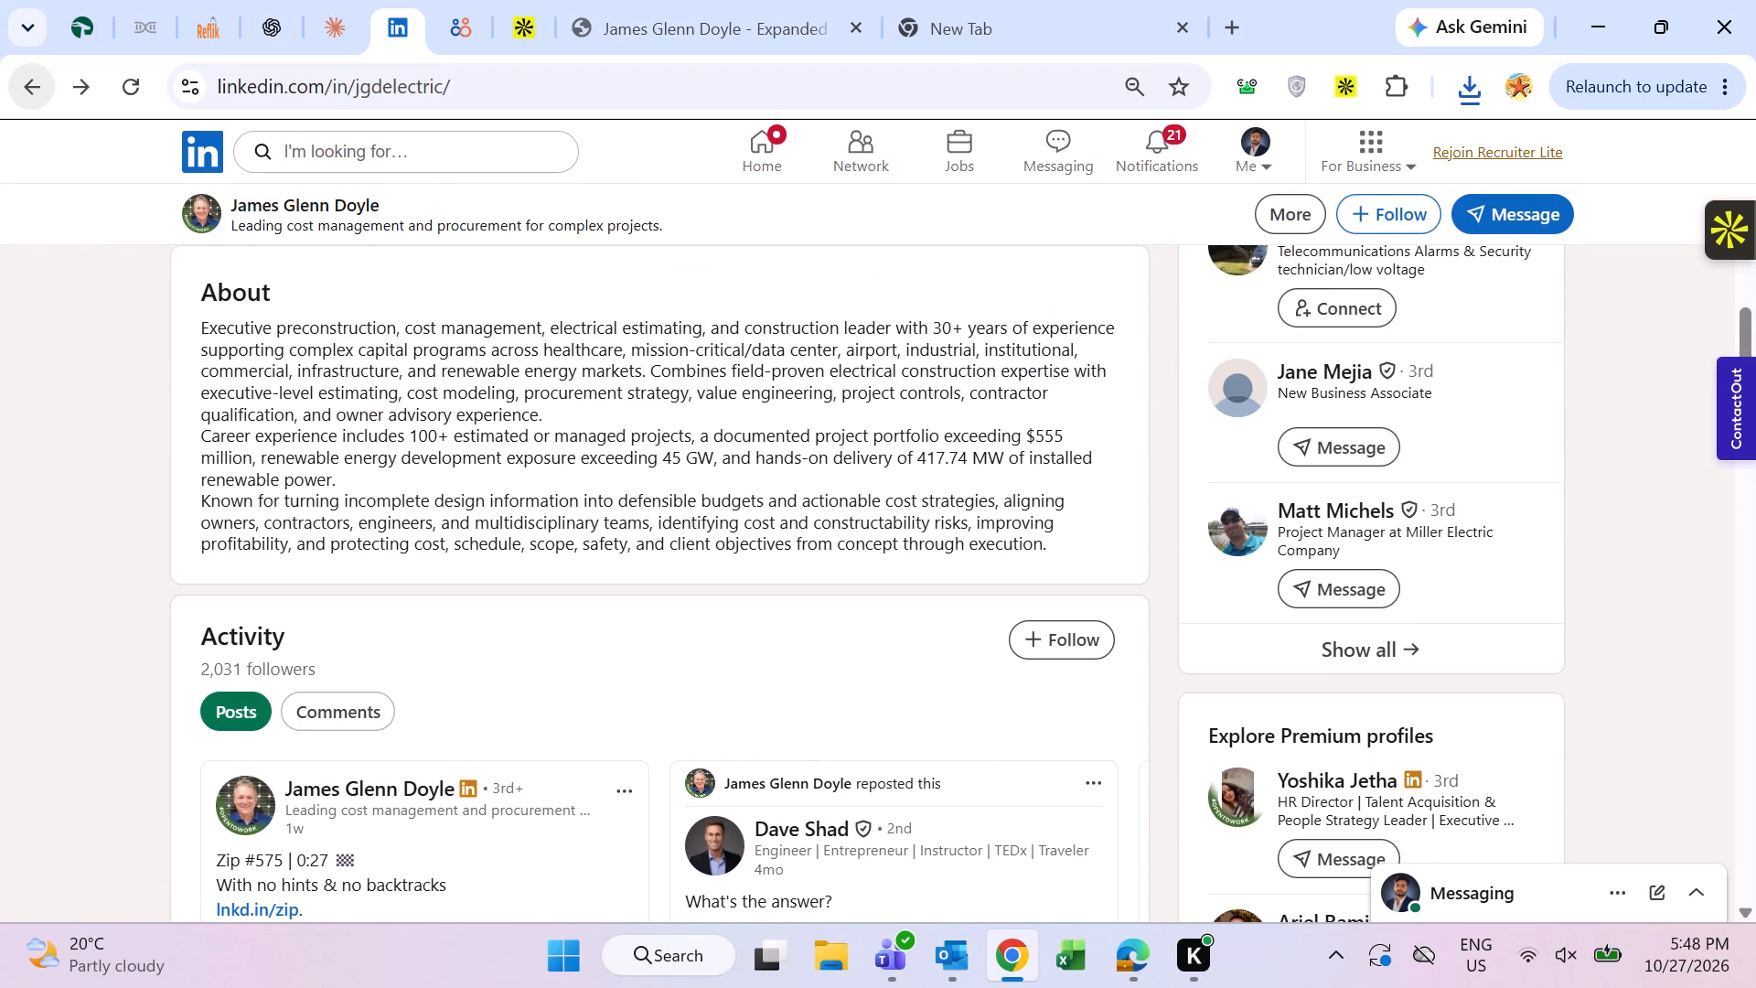
left_click_drag(844, 379, 877, 489)
double_click(877, 489)
left_click_drag(877, 489, 851, 378)
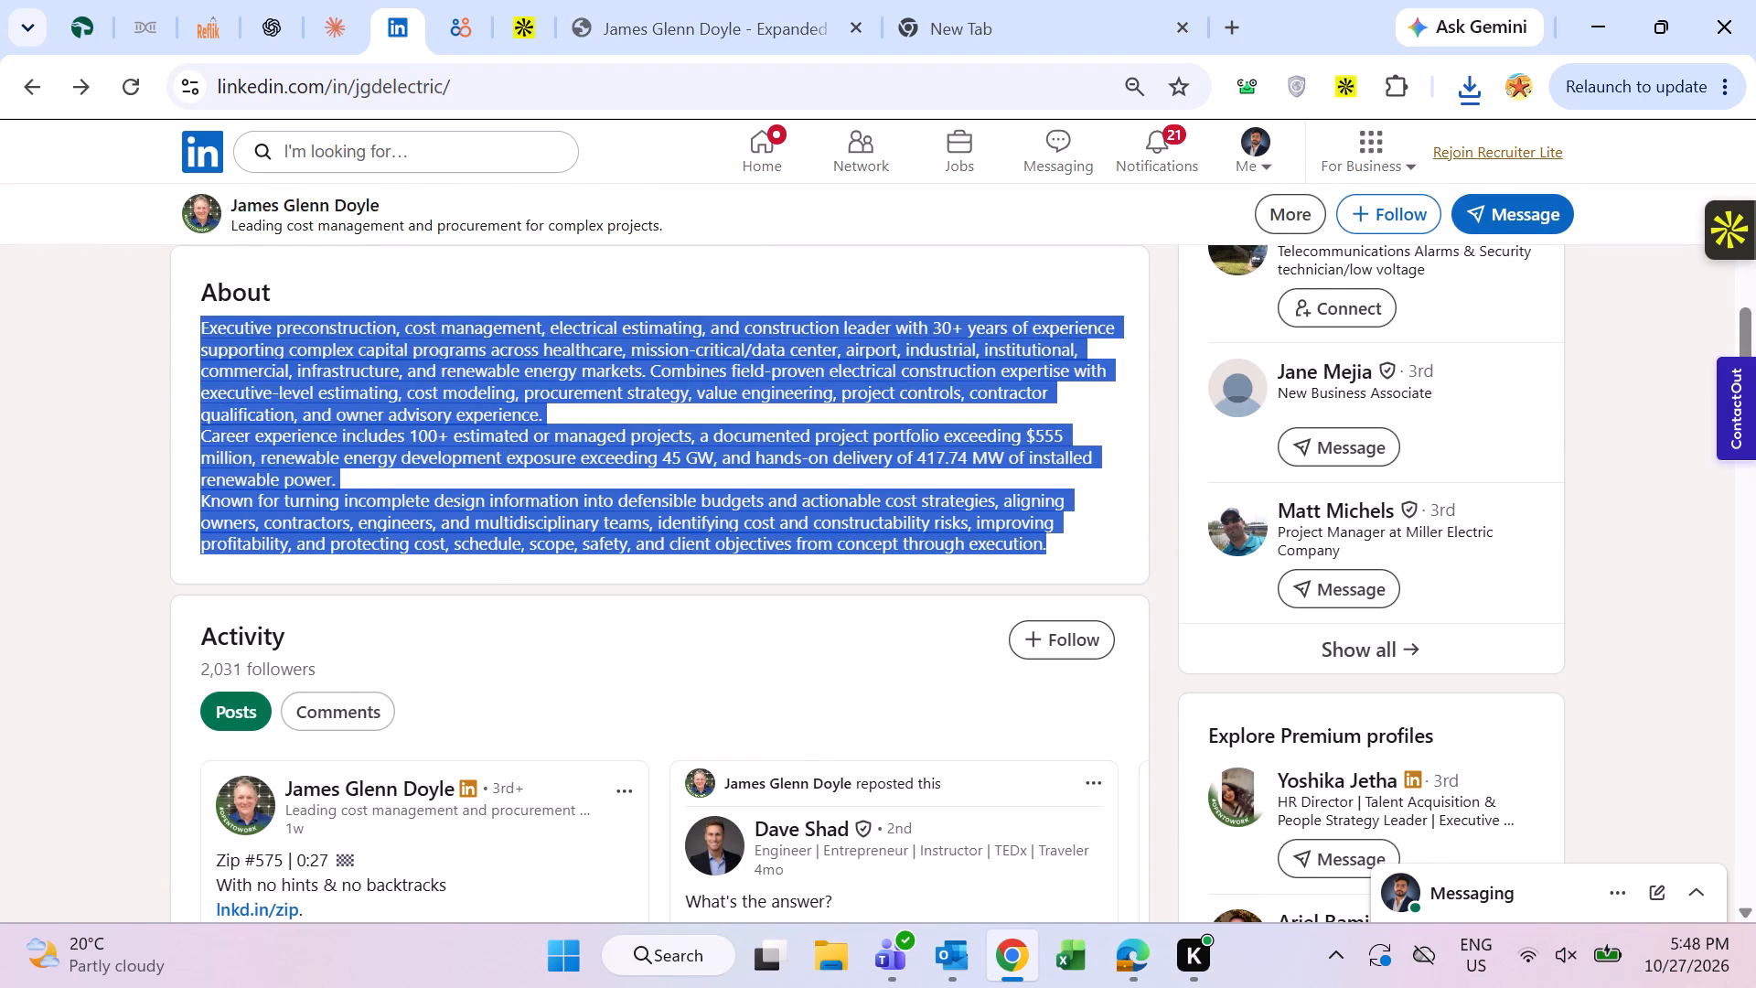
double_click(851, 378)
left_click_drag(851, 378, 879, 496)
double_click(879, 496)
left_click_drag(879, 496, 858, 391)
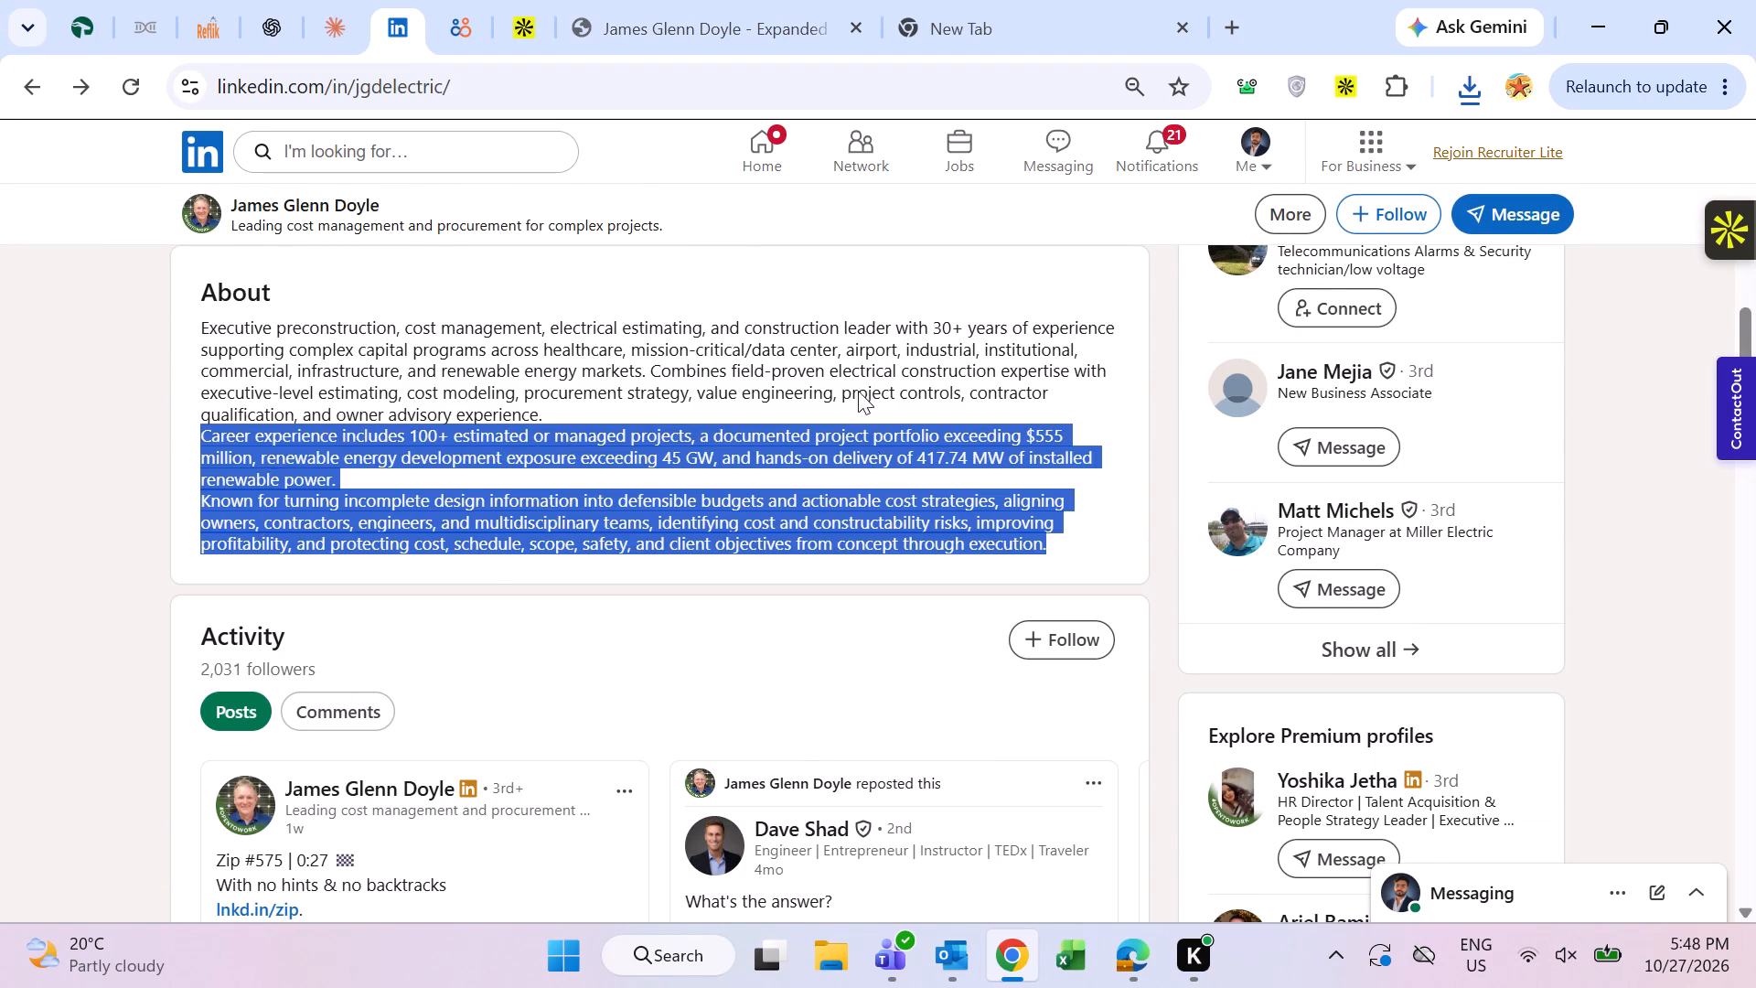
left_click_drag(858, 391, 855, 377)
left_click(855, 377)
scroll(815, 453, "down", 4)
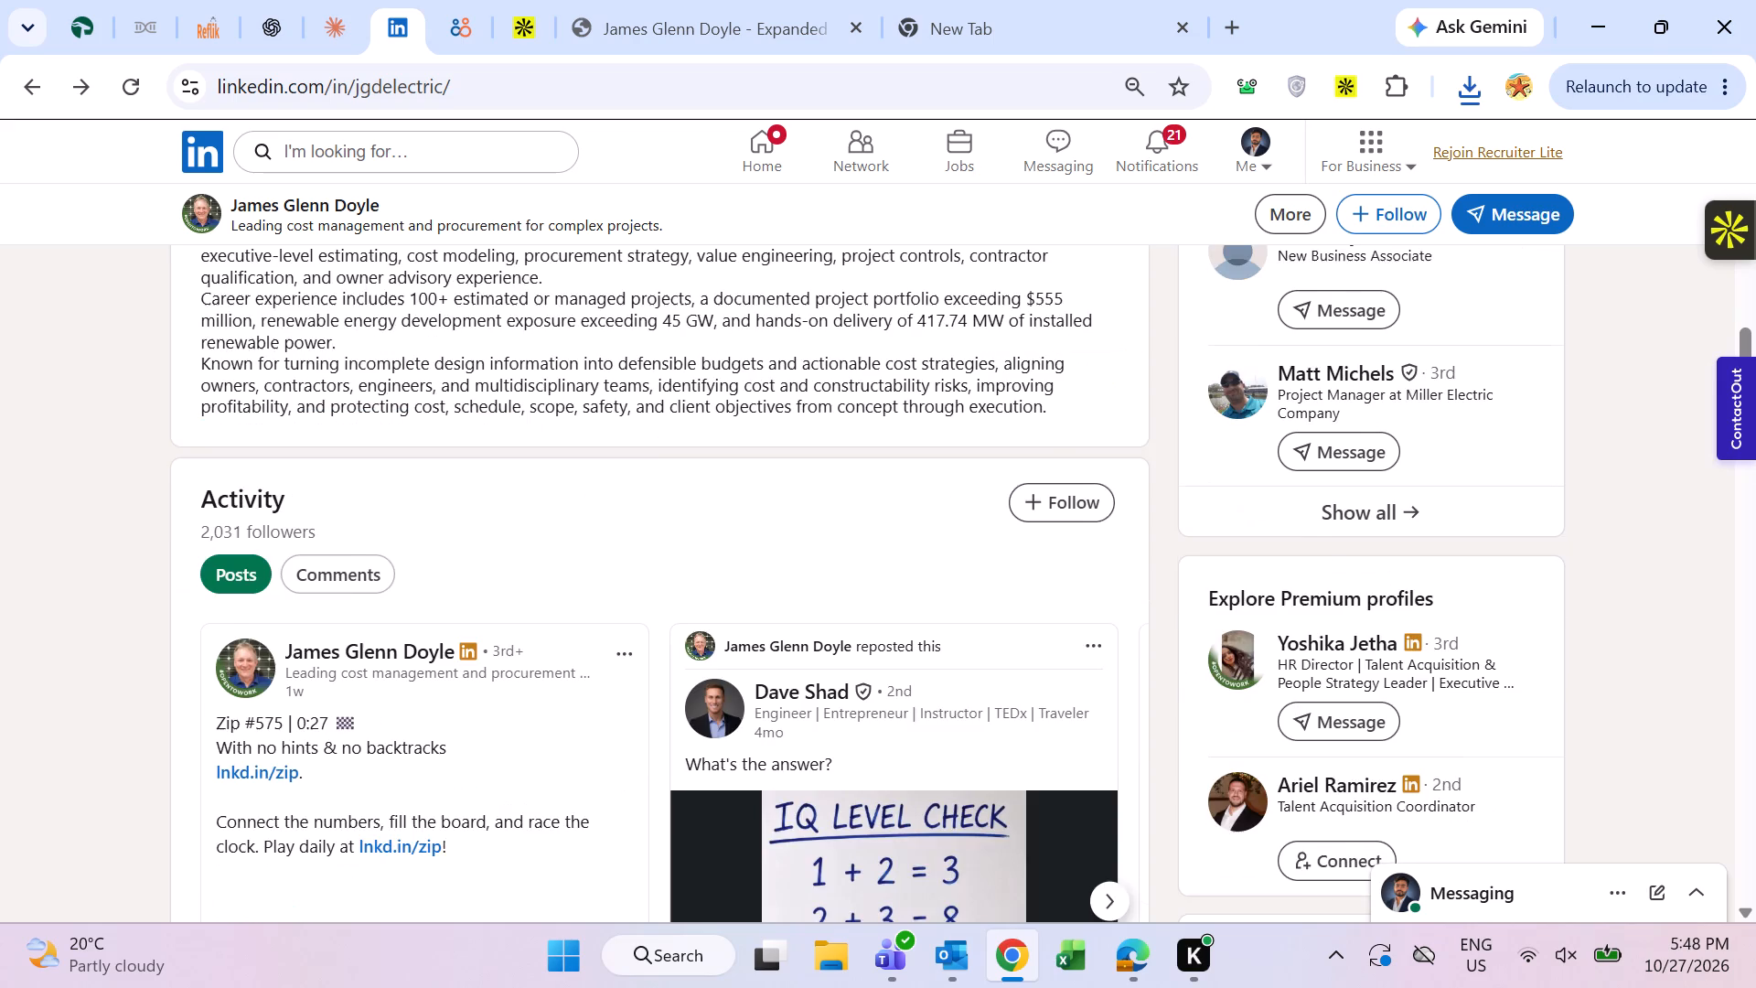
scroll(815, 453, "down", 8)
scroll(709, 550, "down", 5)
scroll(709, 550, "up", 1)
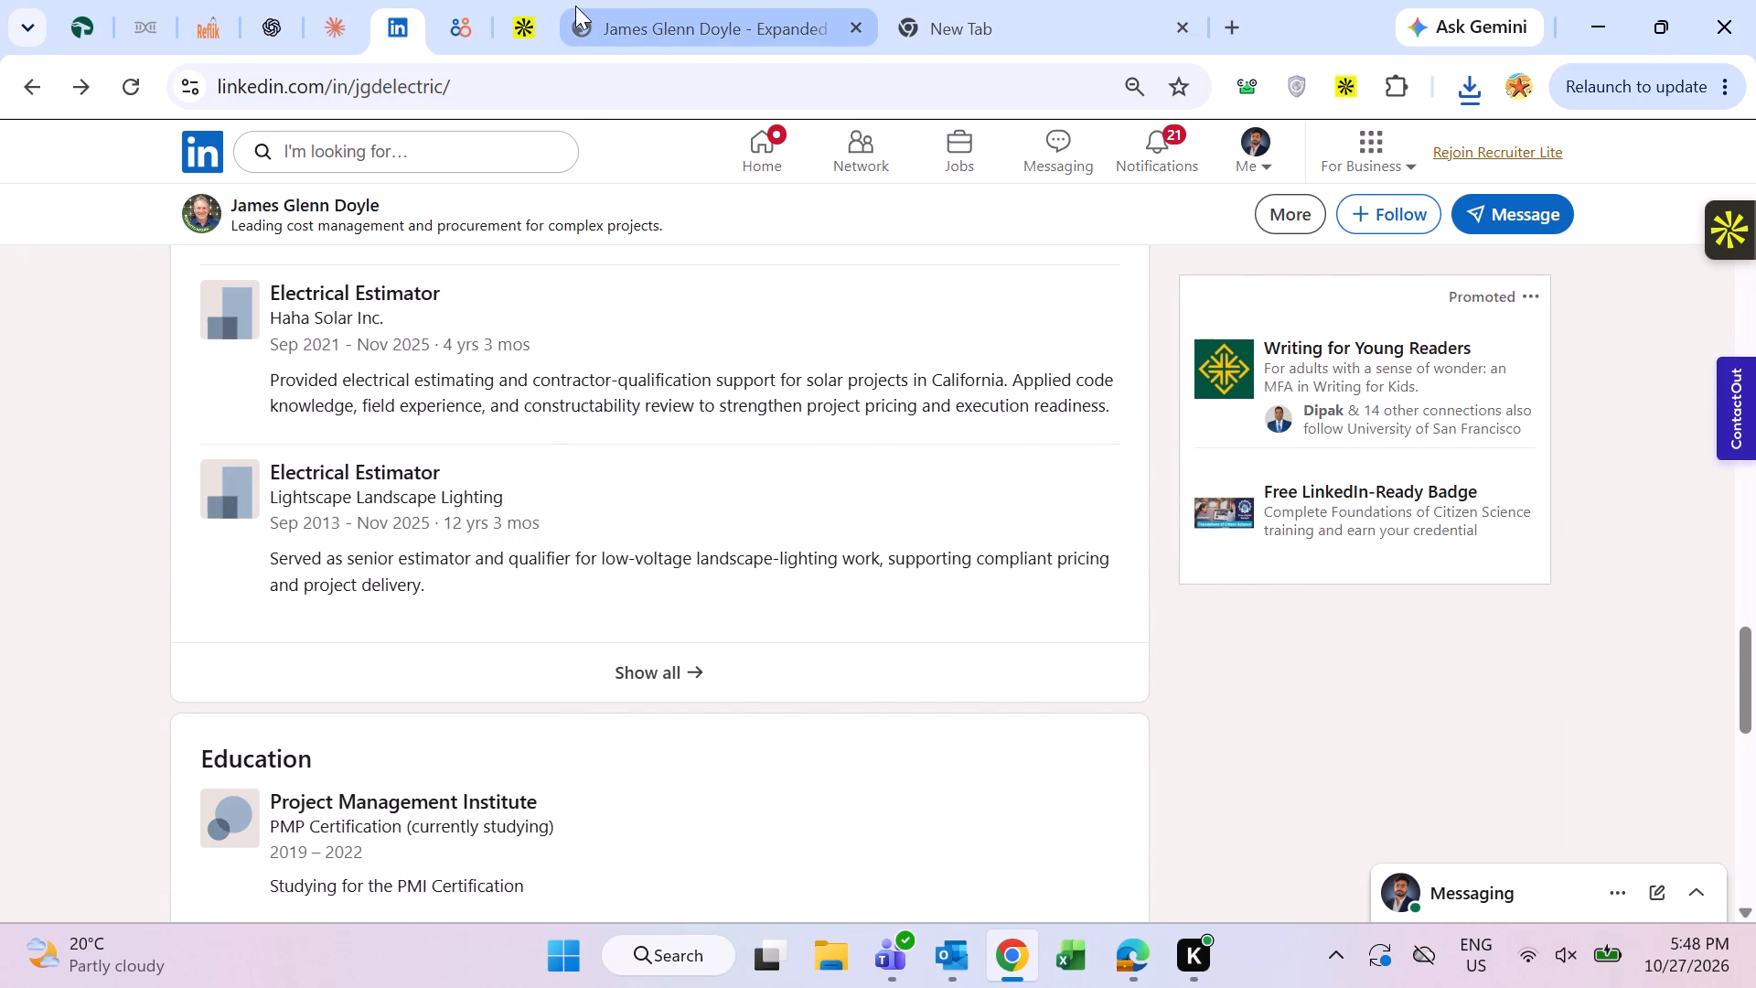
left_click(635, 0)
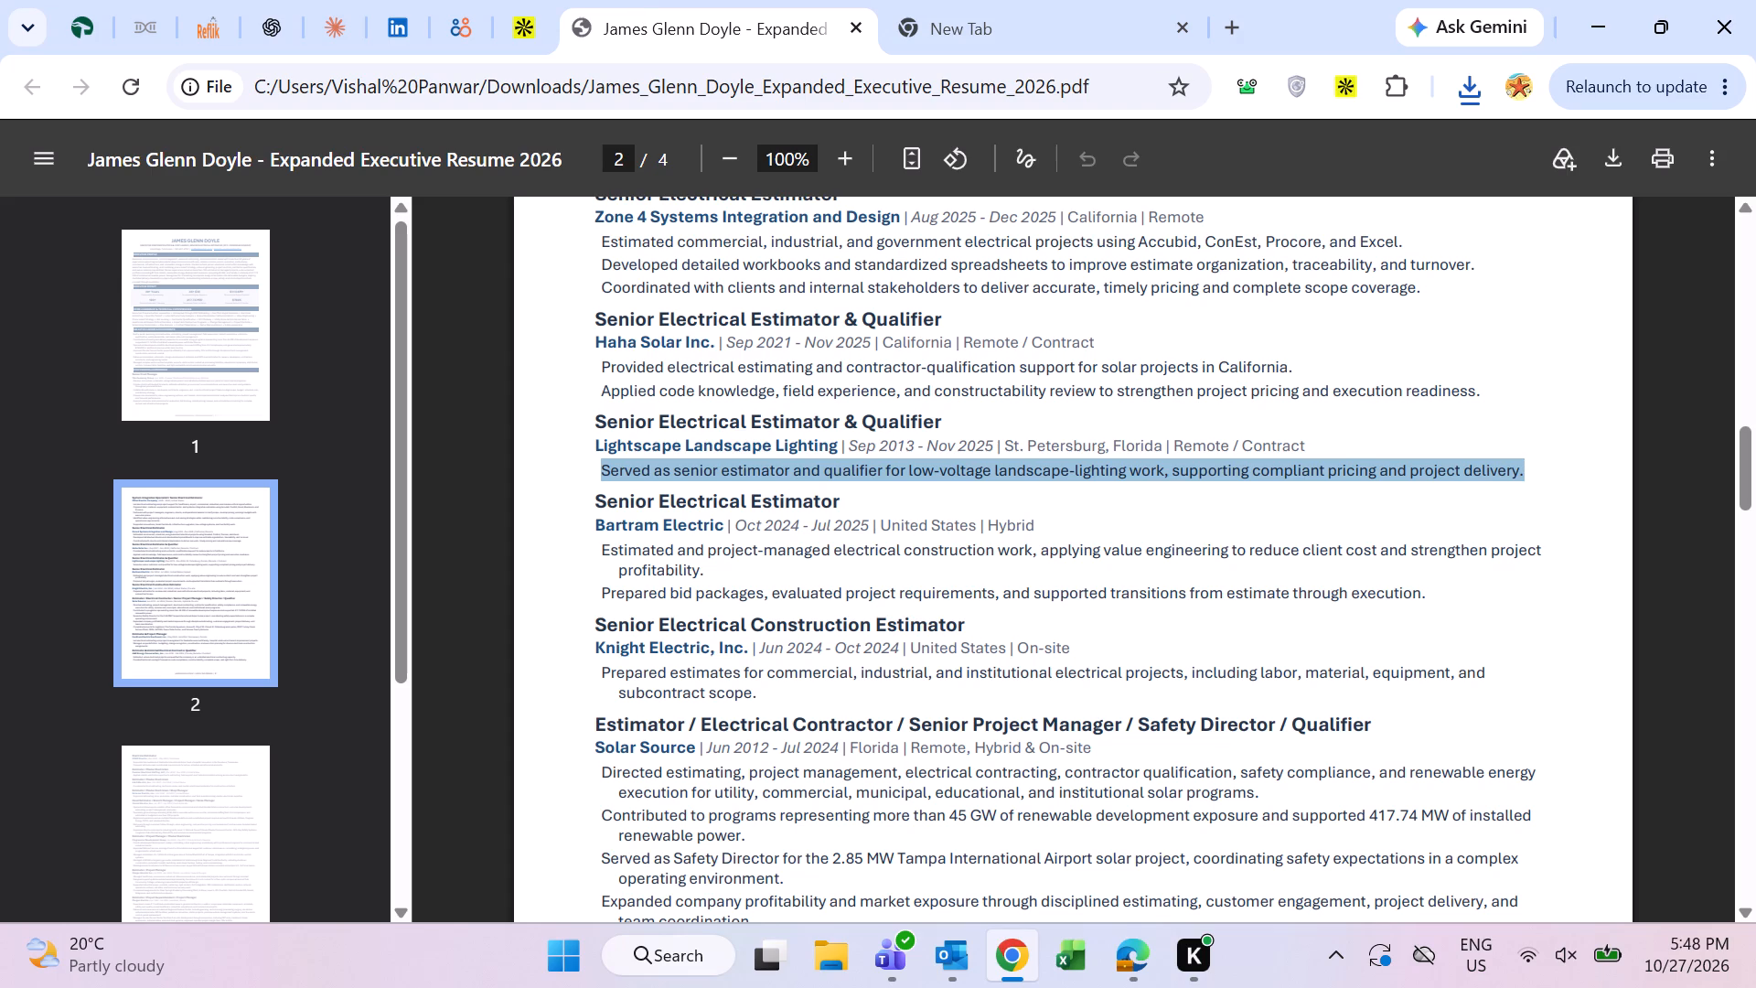
left_click(916, 520)
scroll(977, 554, "down", 19)
scroll(966, 475, "down", 4)
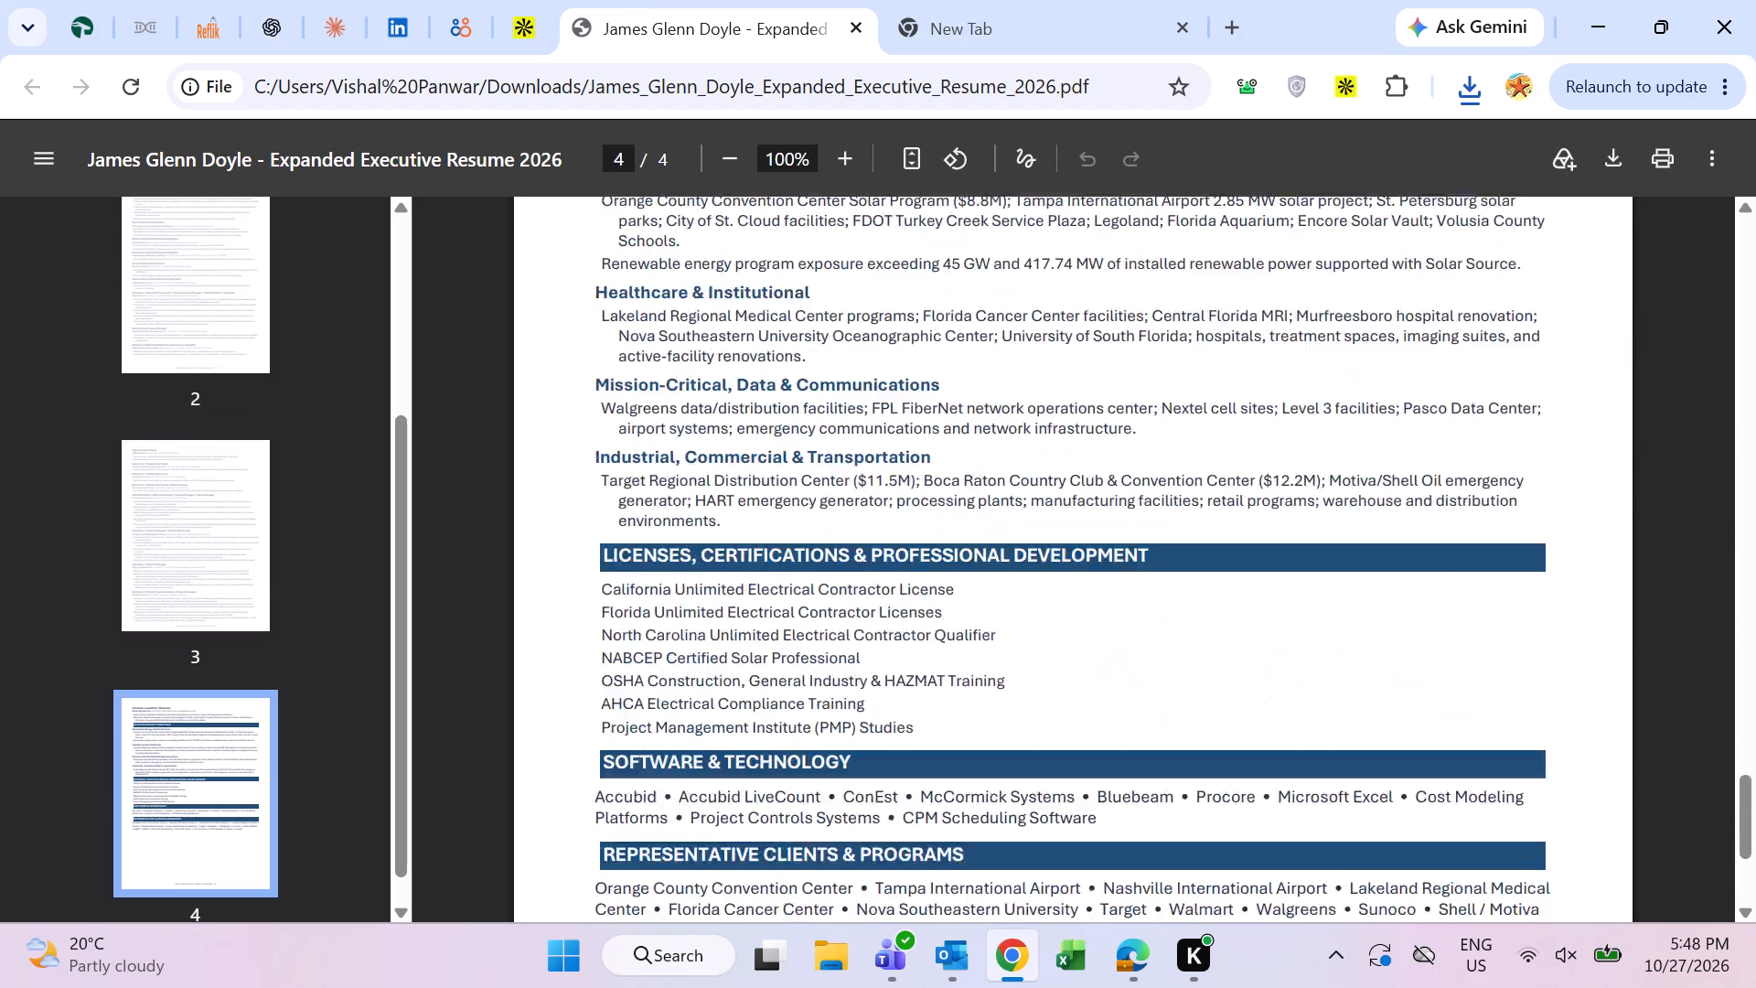
scroll(967, 483, "down", 10)
scroll(948, 536, "up", 18)
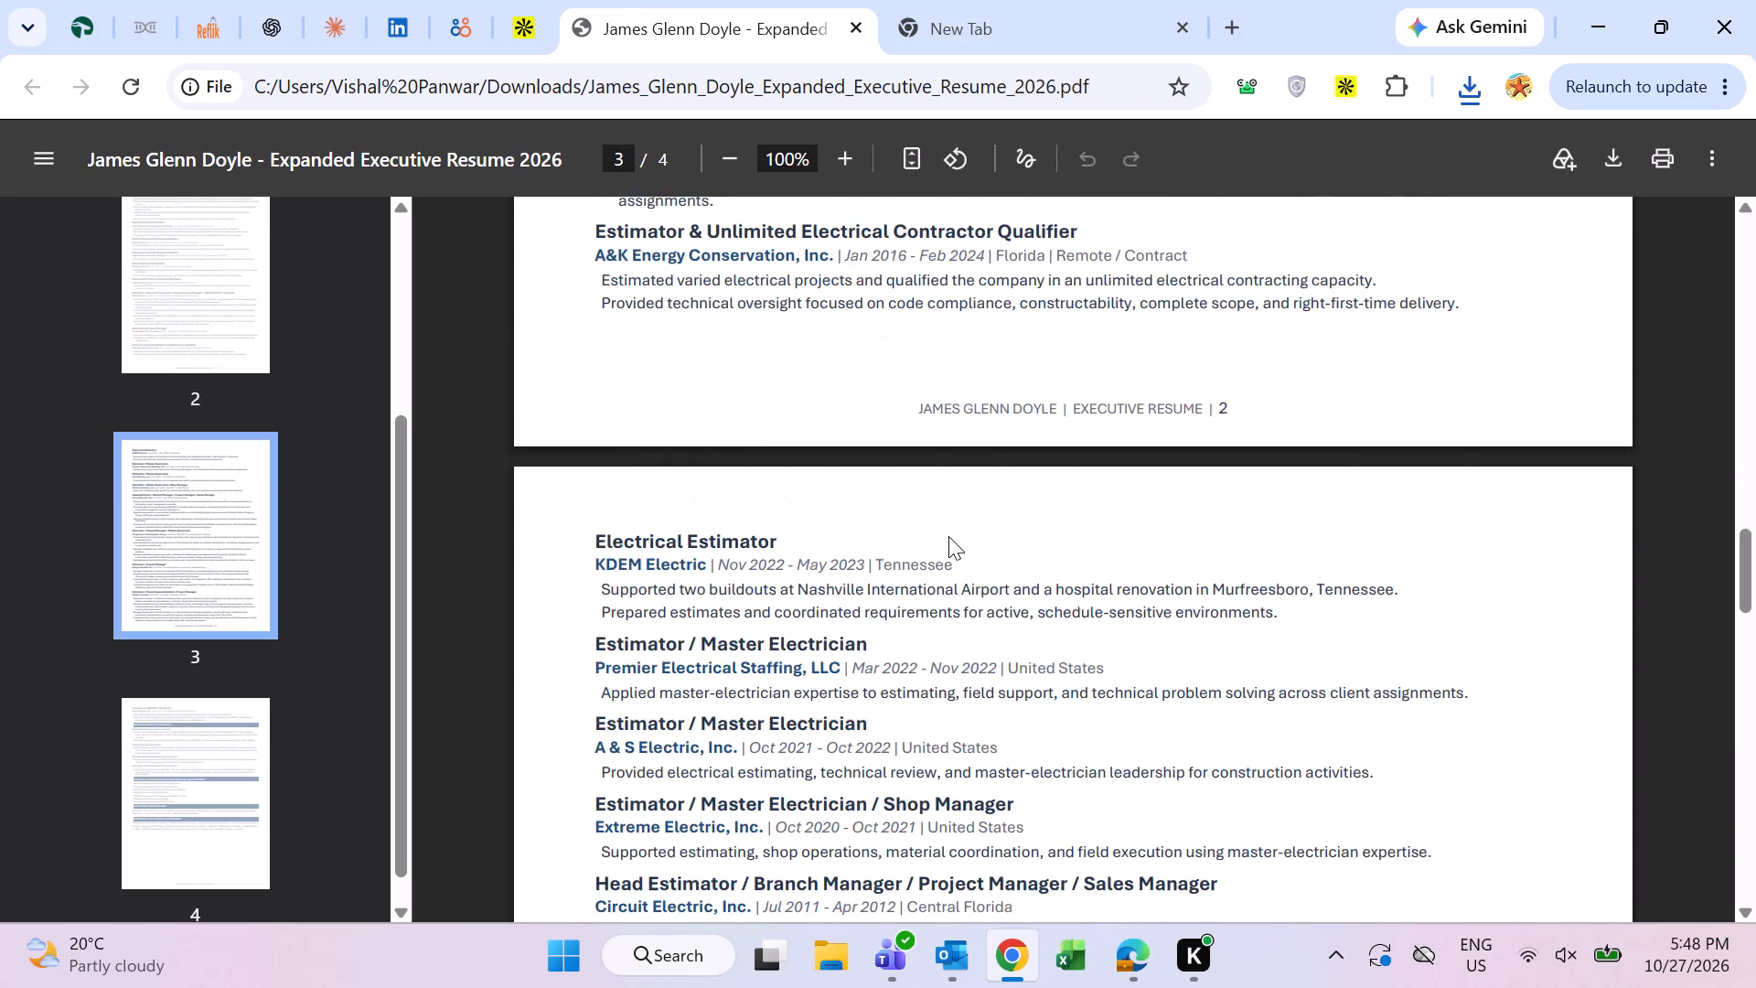
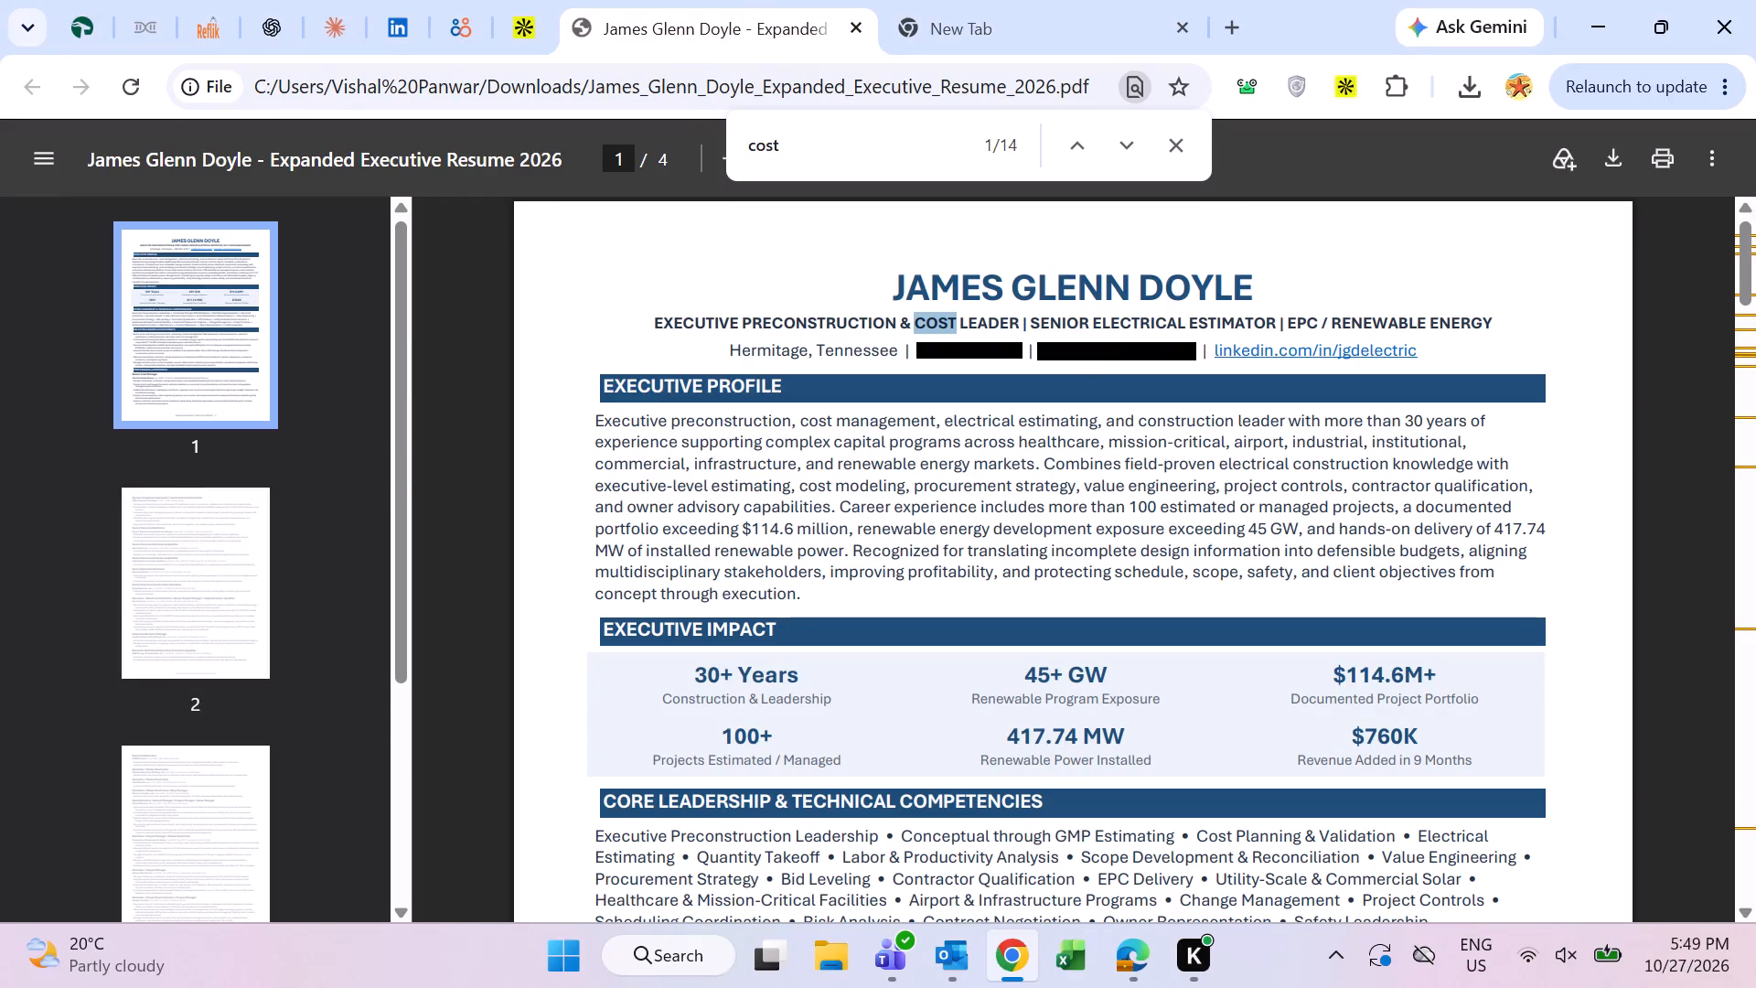
Go through the matches for "cost" in the résumé PDF, from the headline to the Senior Cost Manager job title.
left_click(1130, 145)
left_click(1130, 145)
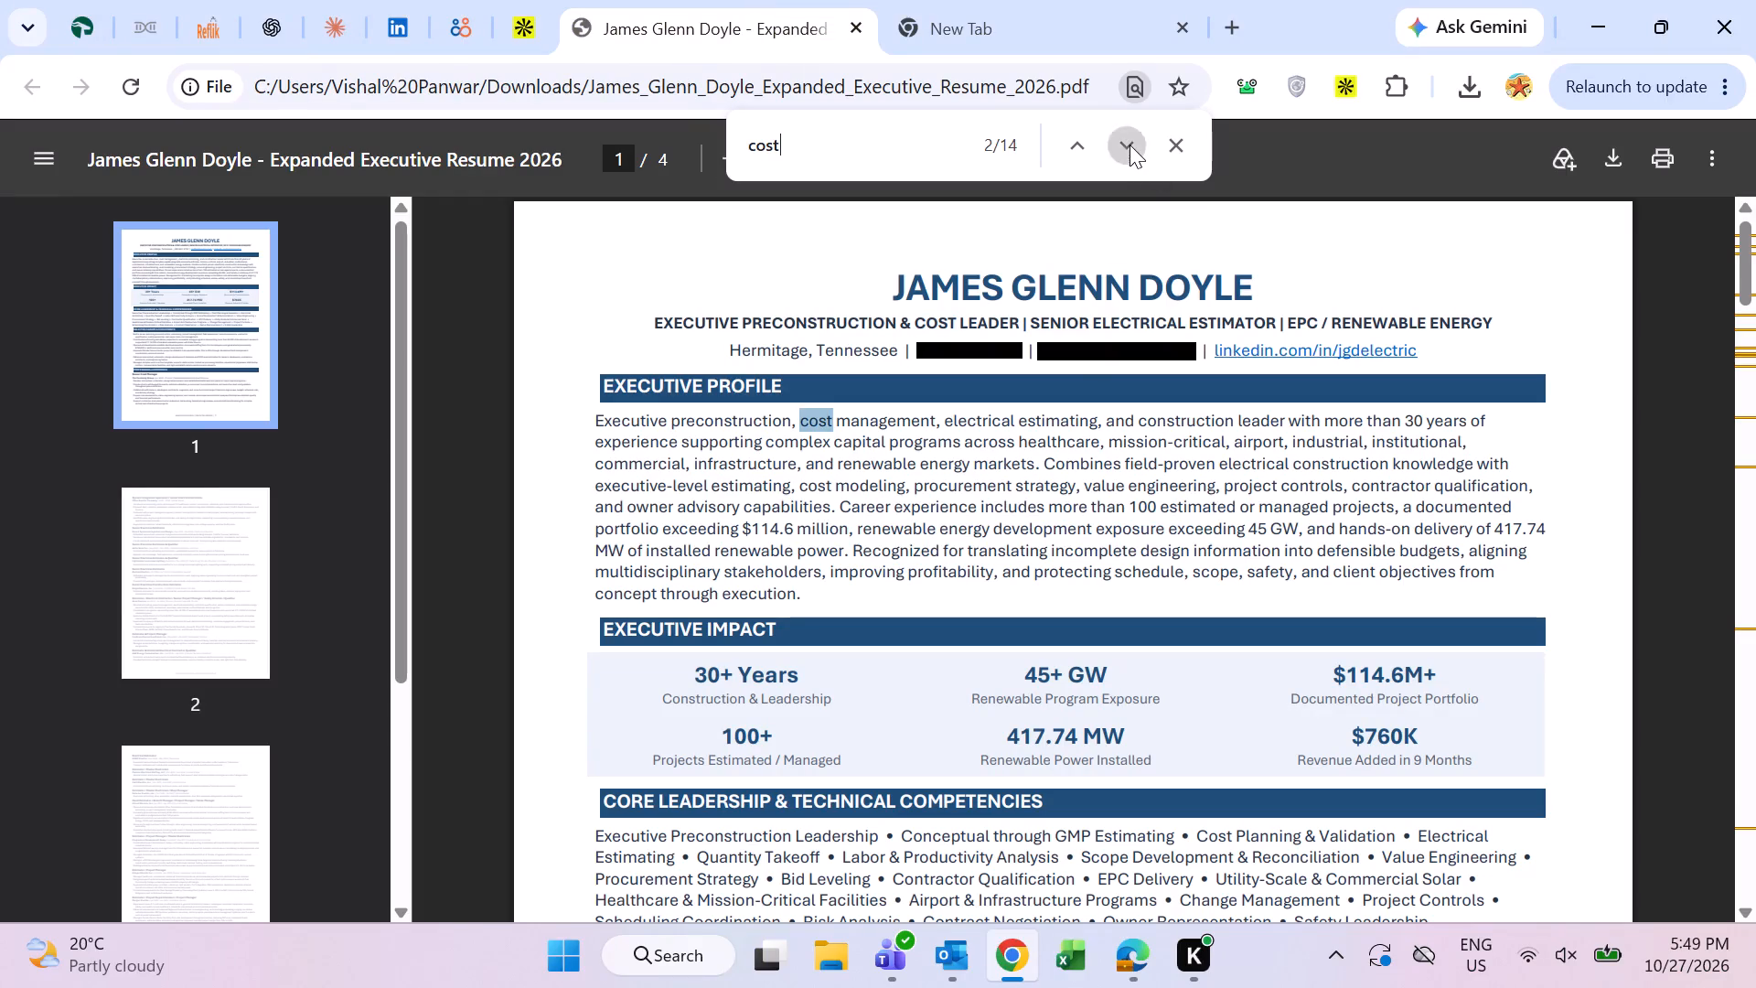
left_click(1130, 145)
left_click(1130, 145)
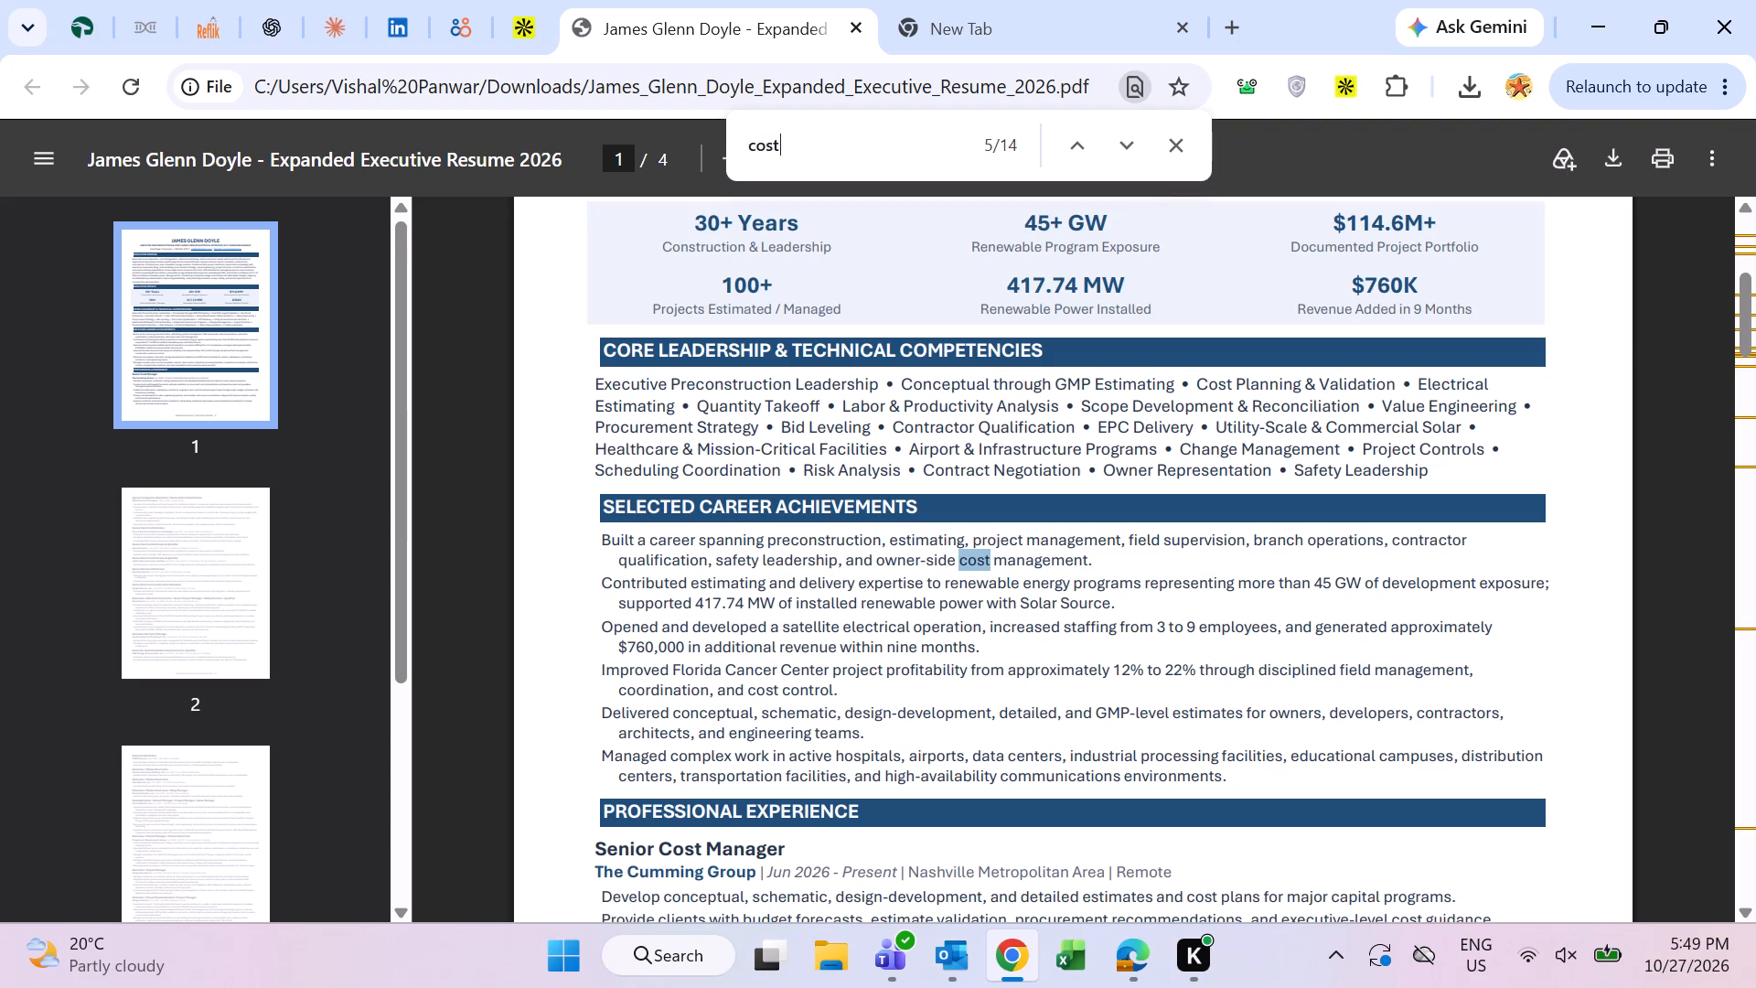
left_click(1140, 158)
left_click(1140, 158)
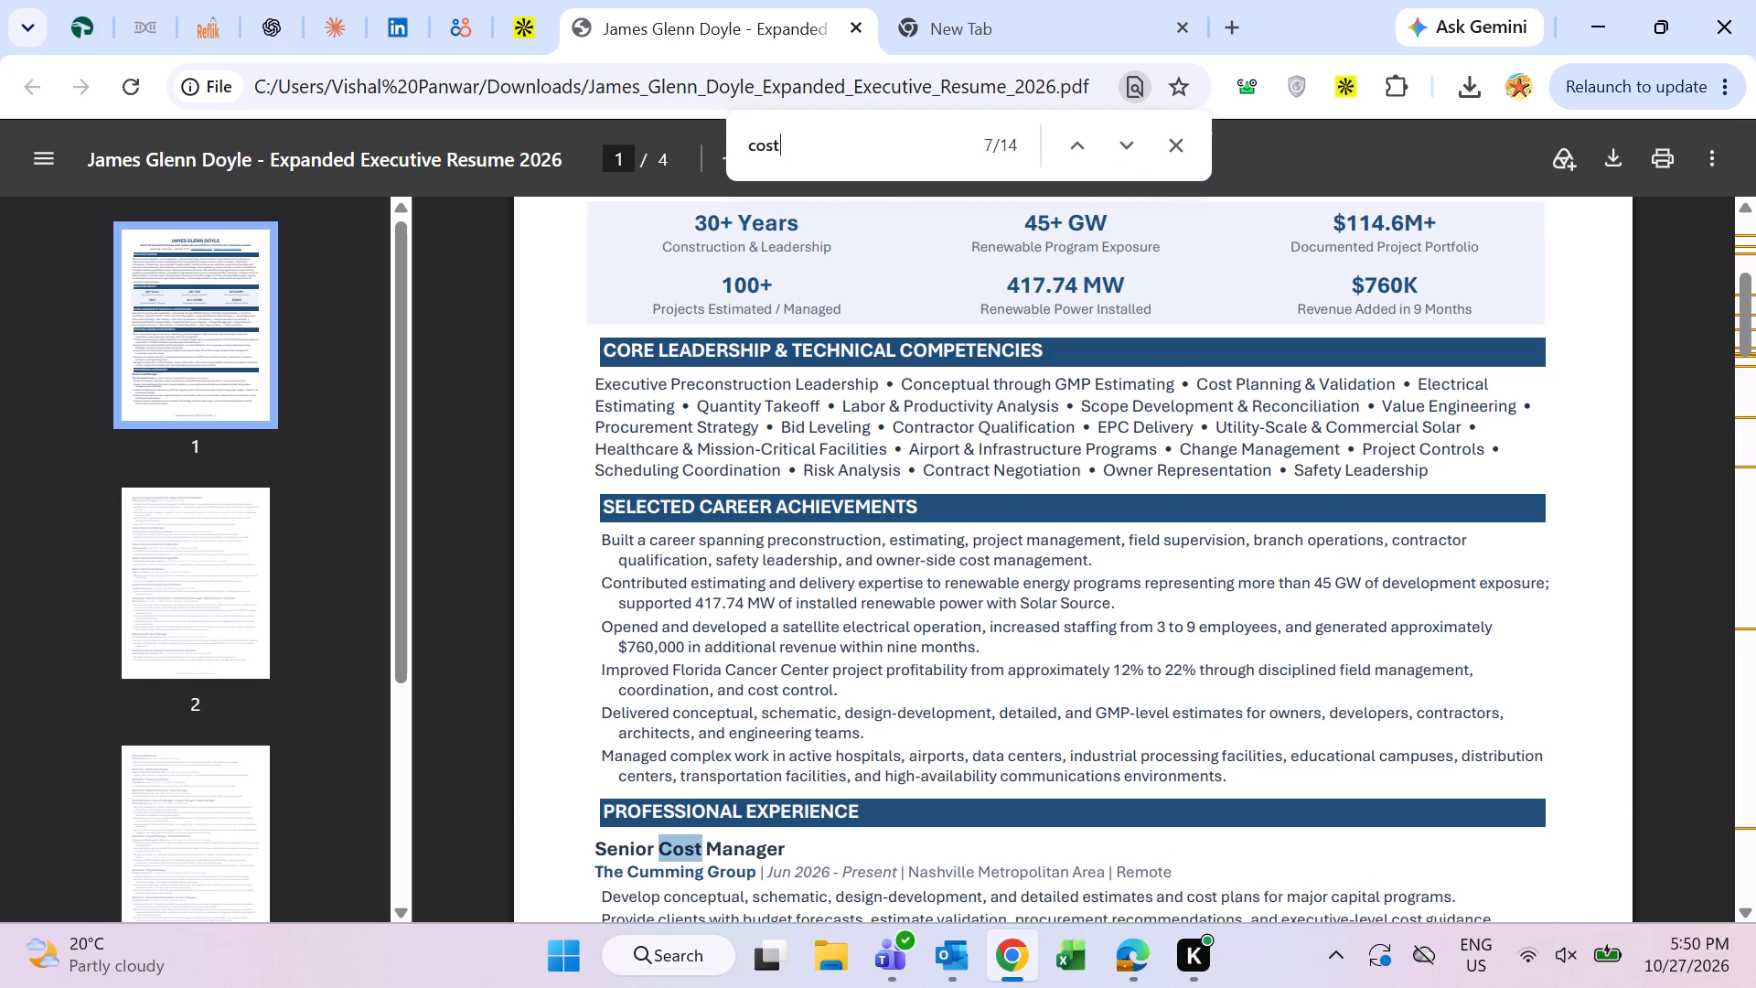
Examine the résumé's professional experience, from the Senior Cost Manager role at The Cumming Group to the senior electrical estimator jobs on page 2.
scroll(1055, 542, "down", 3)
left_click_drag(971, 485, 1009, 580)
left_click(1047, 588)
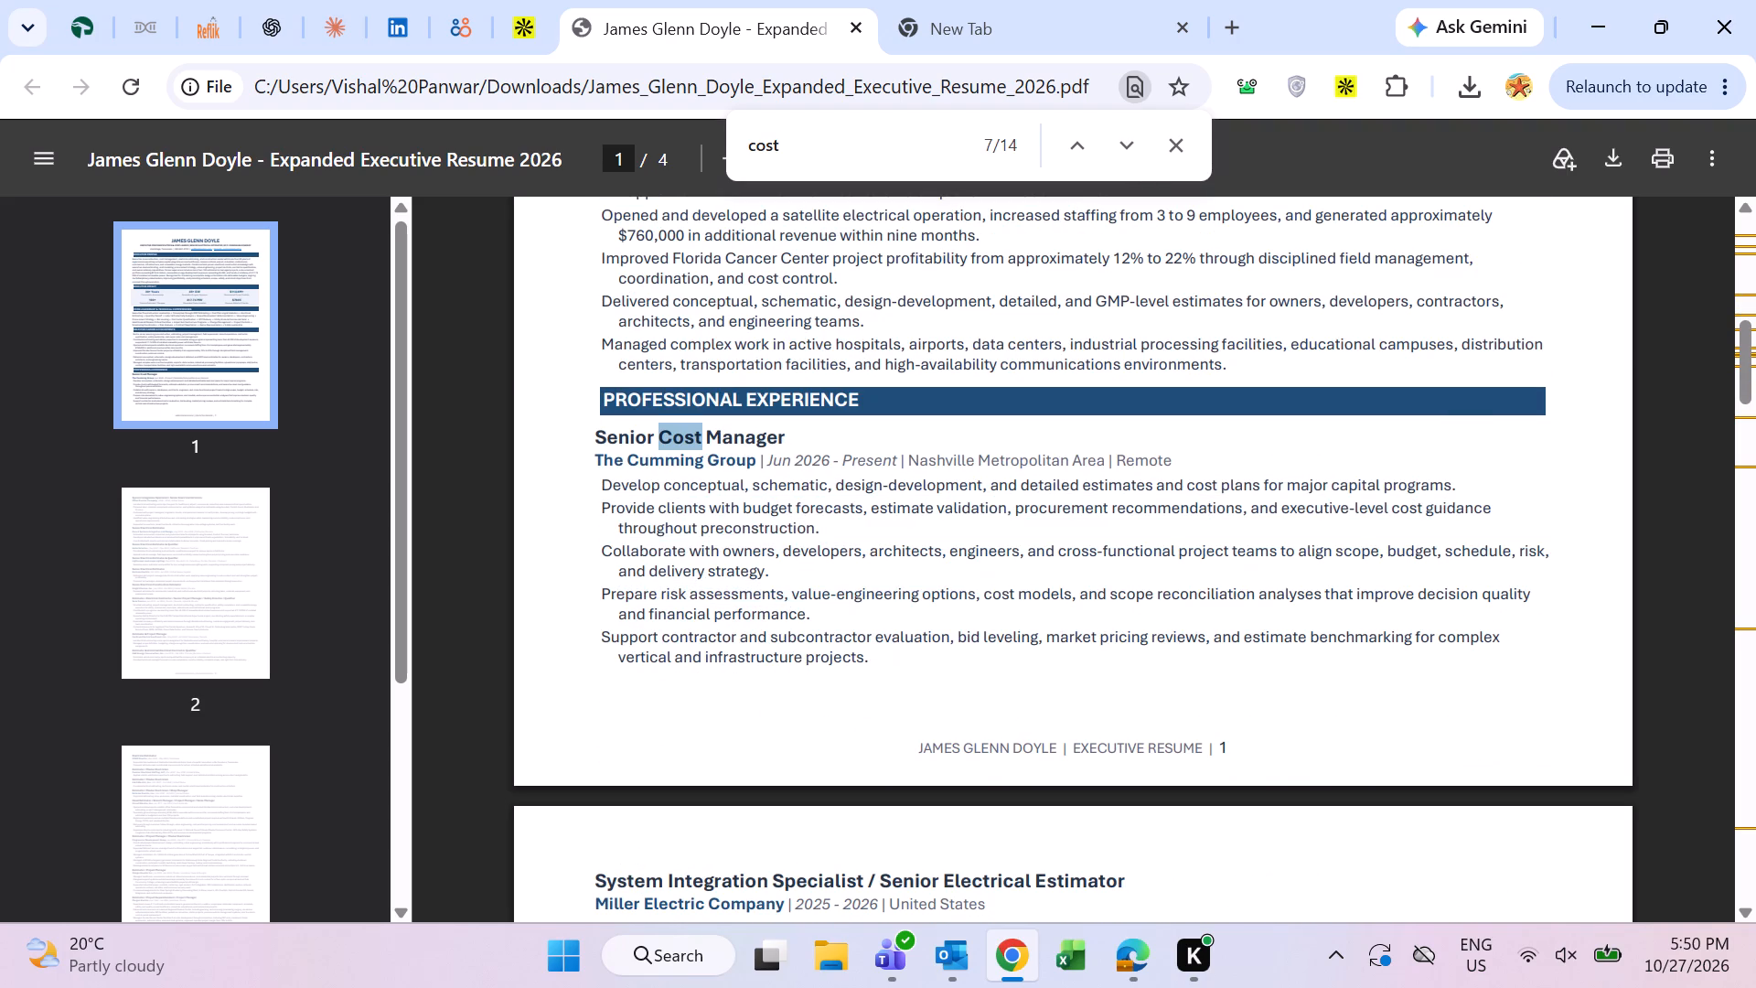
left_click_drag(930, 500, 982, 608)
left_click(983, 609)
scroll(1014, 568, "down", 3)
left_click_drag(859, 558, 917, 651)
left_click(1003, 613)
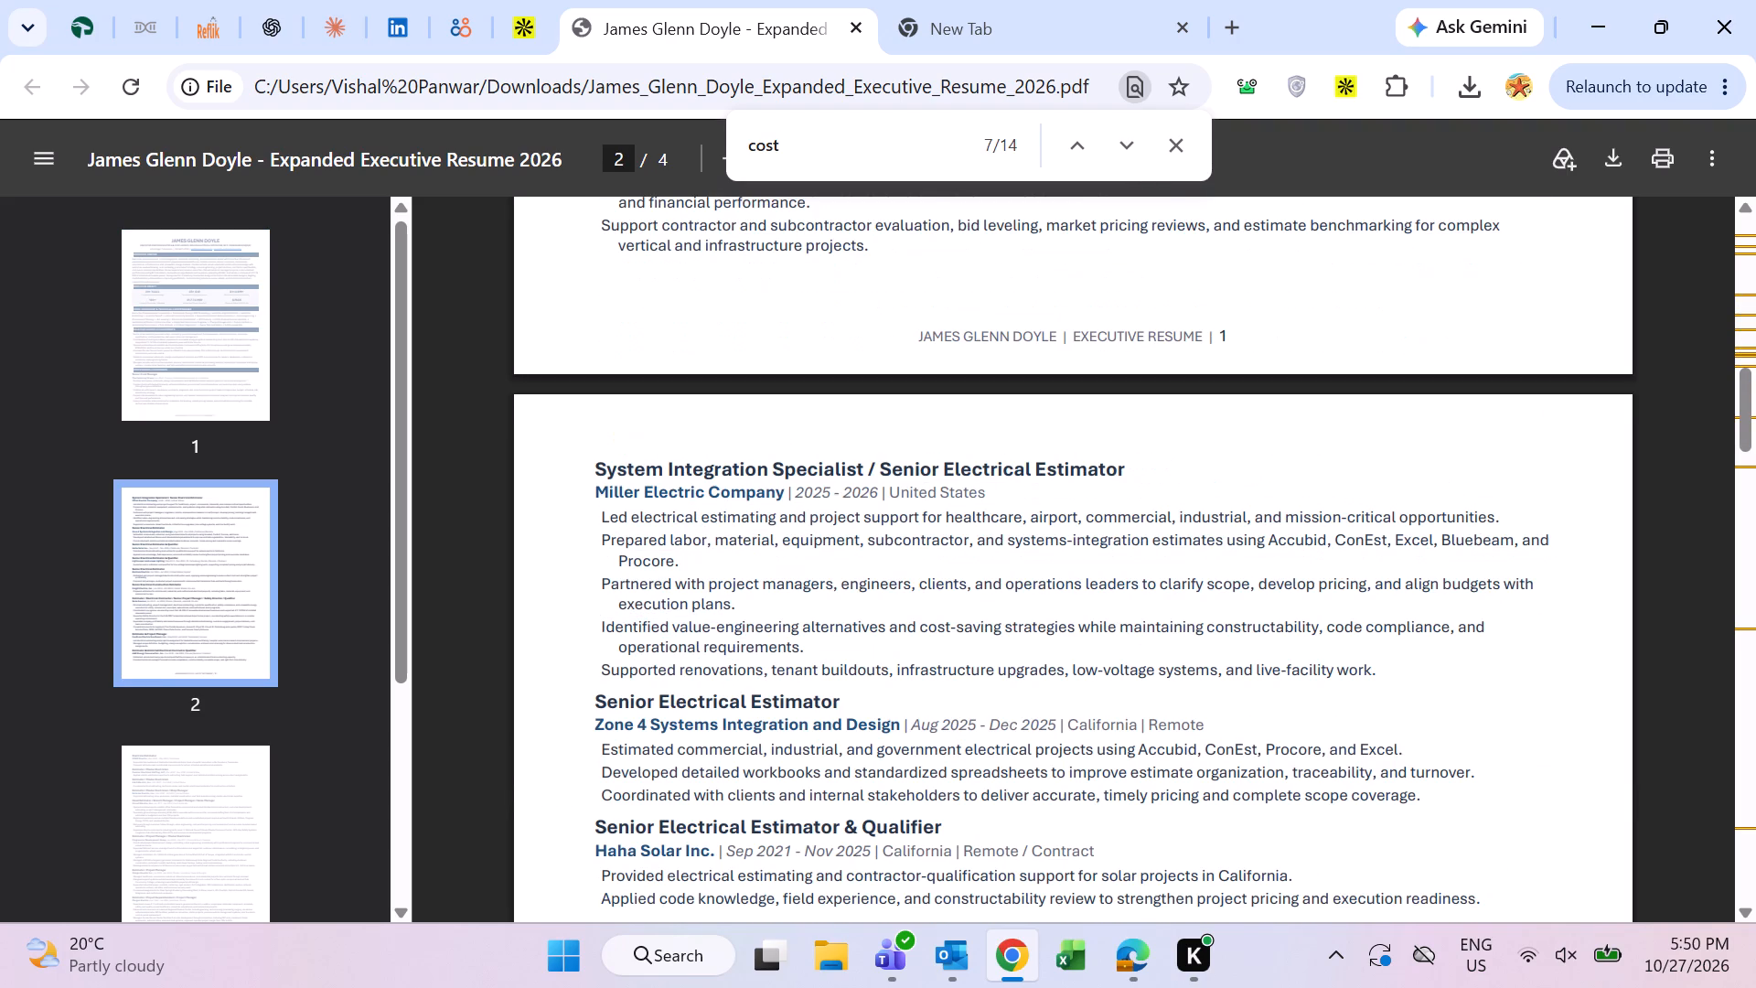
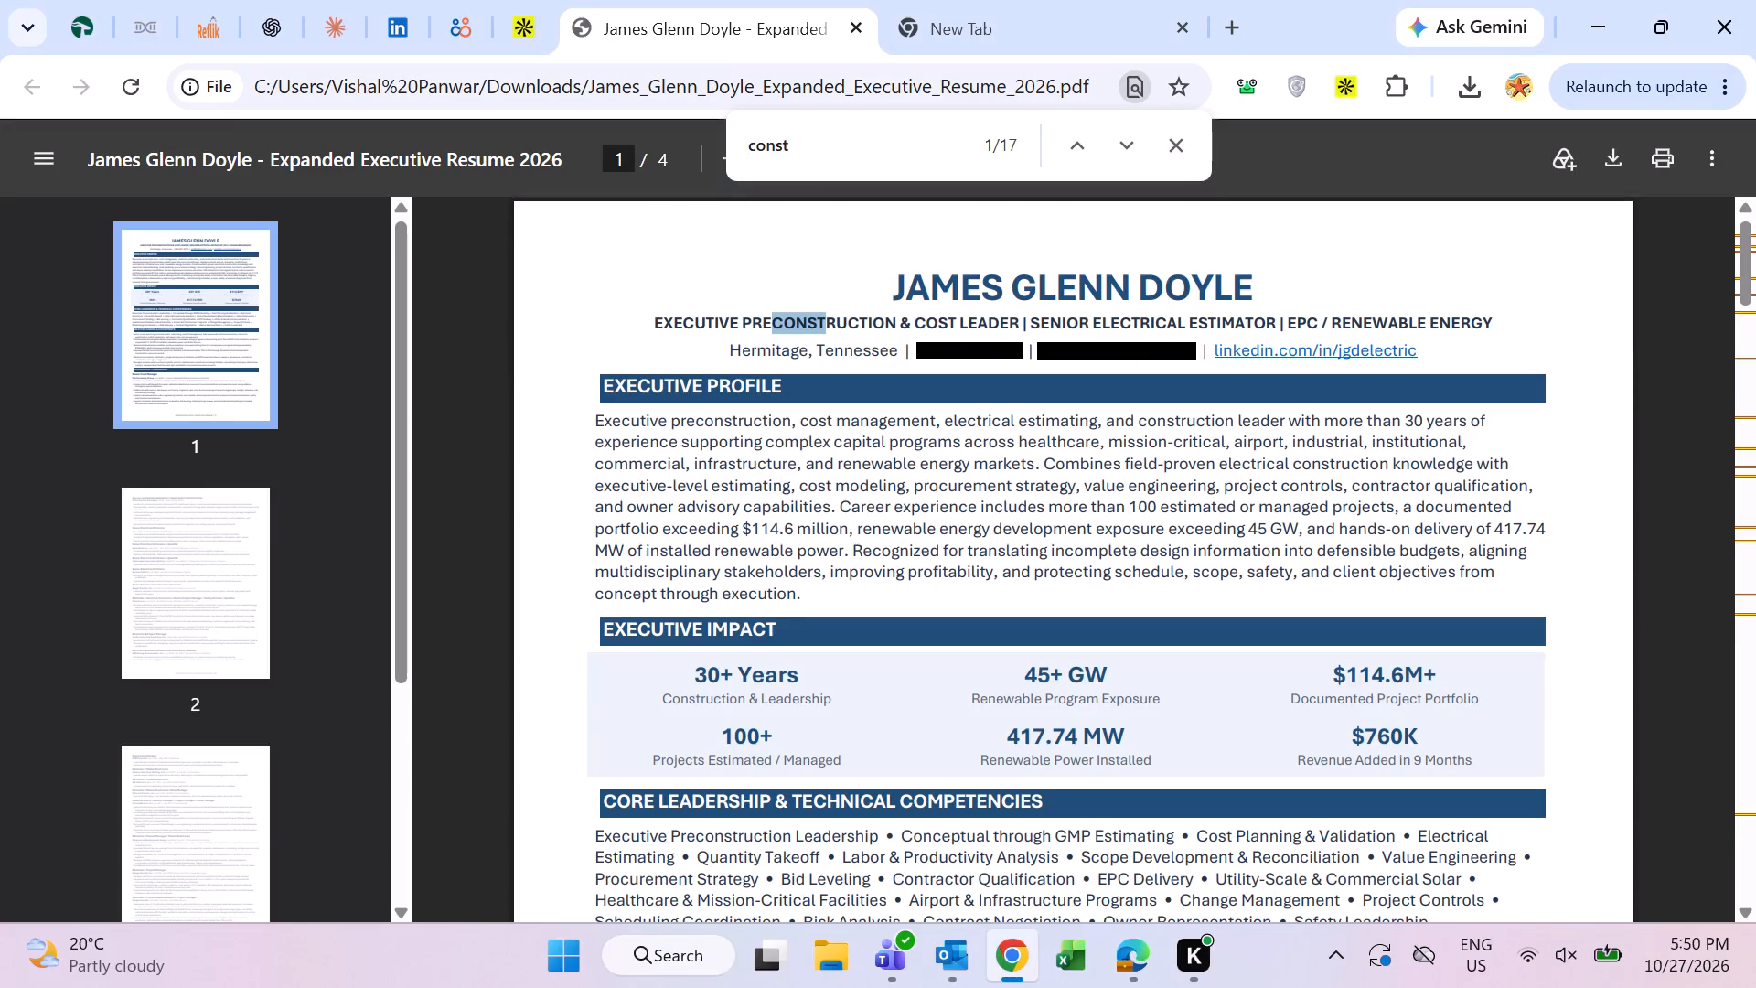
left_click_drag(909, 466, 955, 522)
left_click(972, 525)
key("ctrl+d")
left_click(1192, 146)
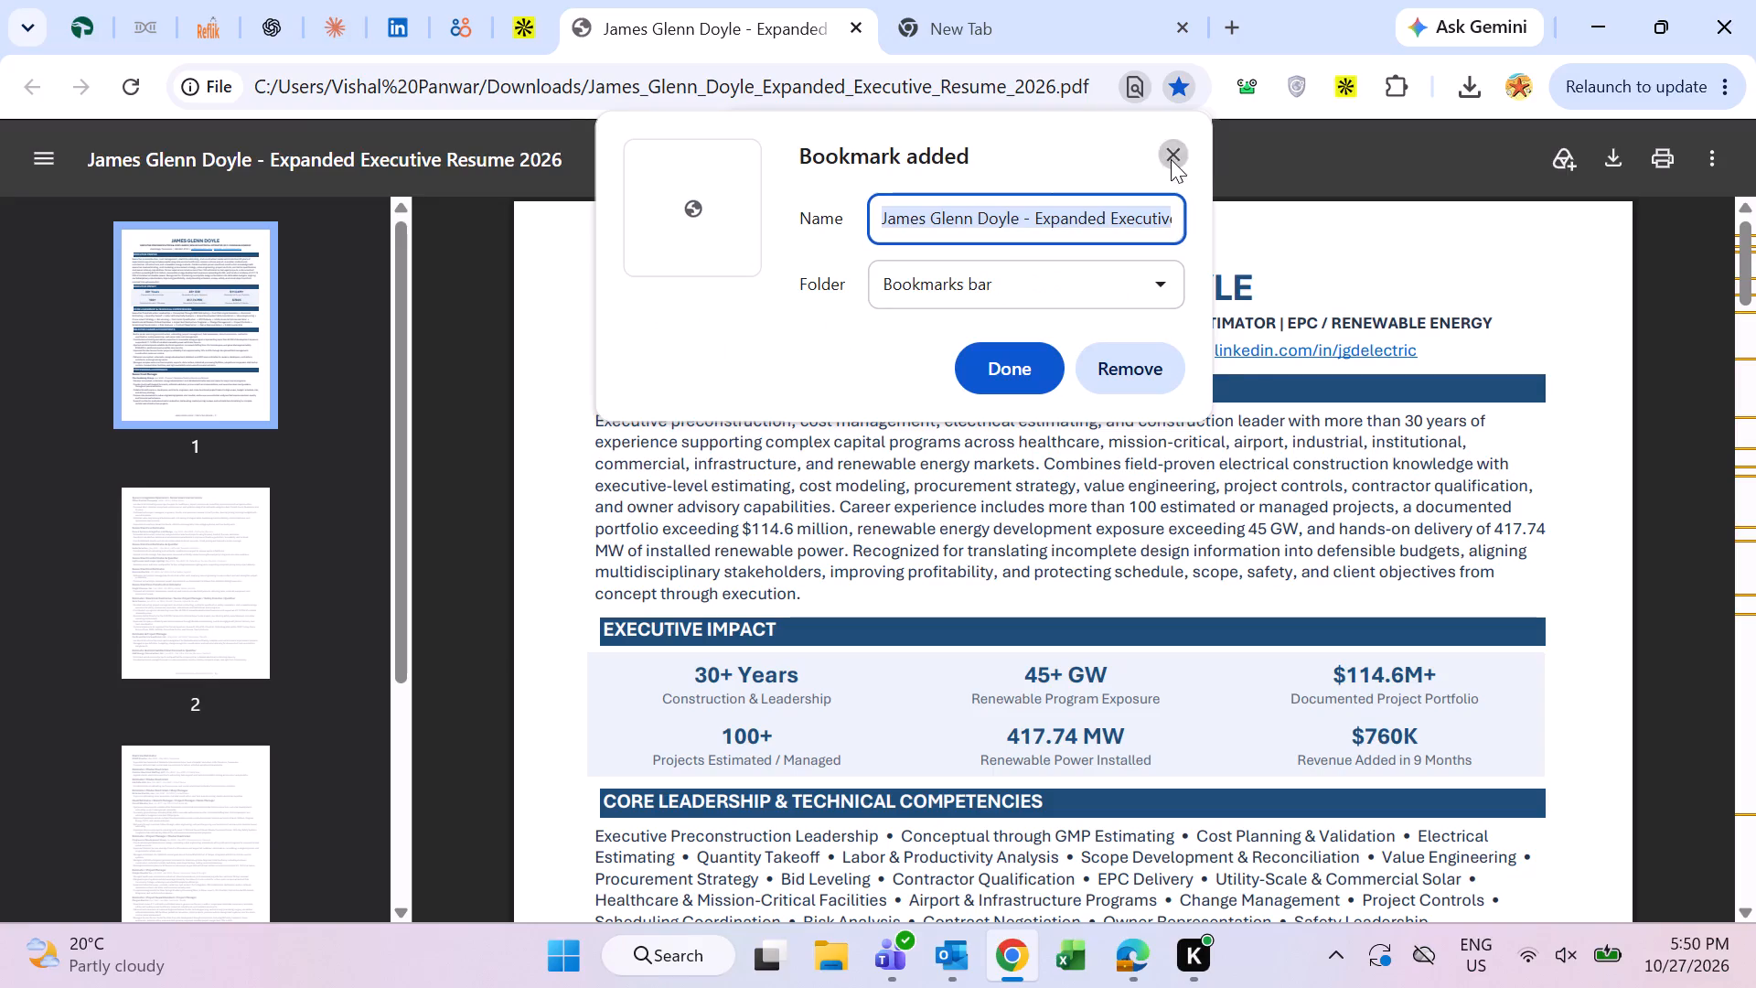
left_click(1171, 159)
Search the résumé PDF for the term "cast".
key("ctrl+f")
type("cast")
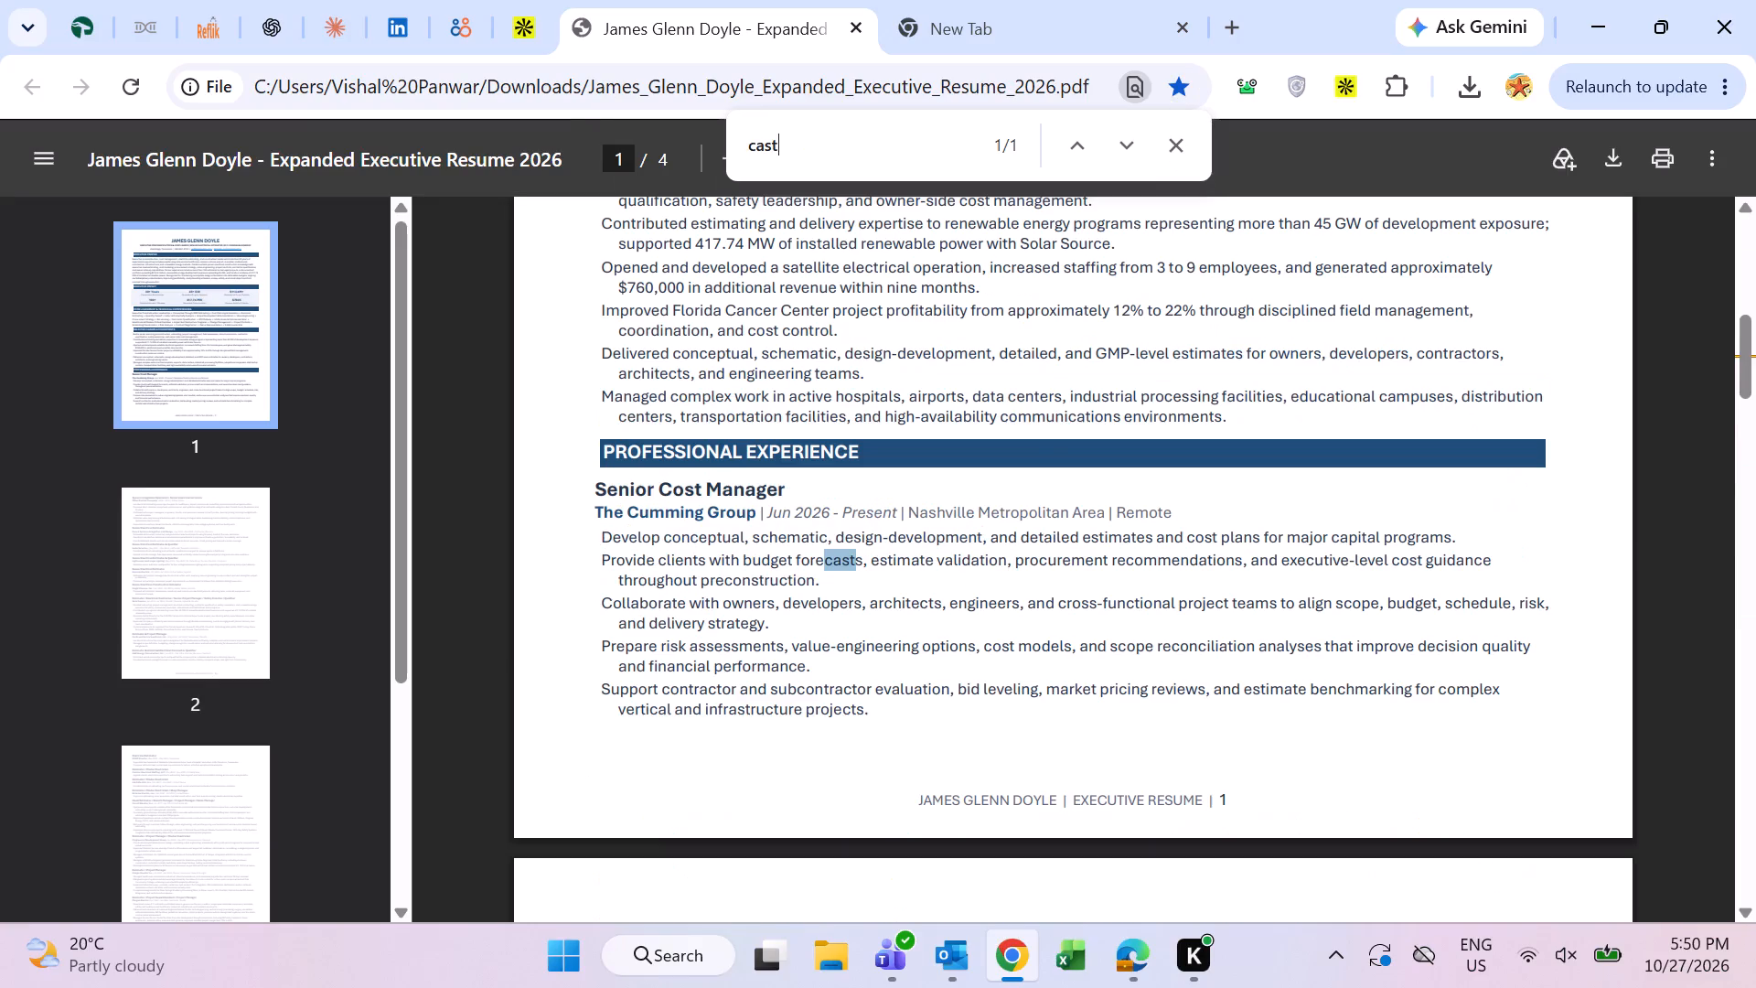
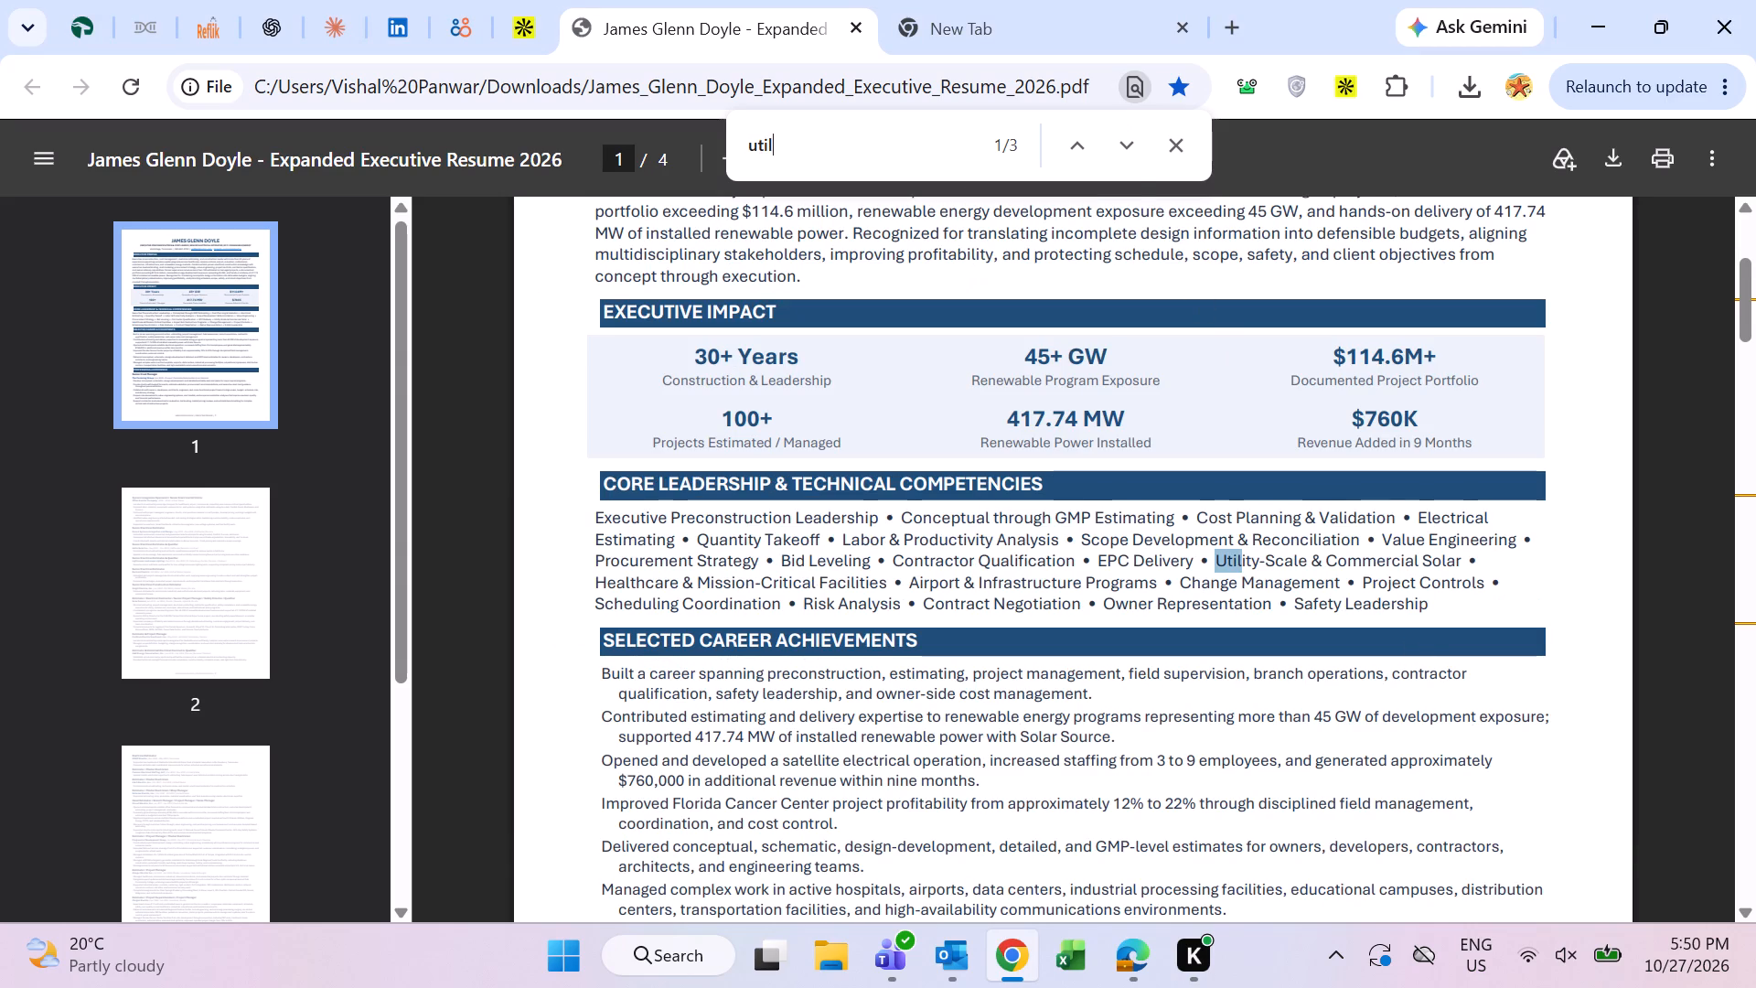
Go to the next "util" match in the résumé and examine the Solar Source job's duties and completed projects.
left_click(1125, 148)
left_click_drag(1024, 532, 1118, 682)
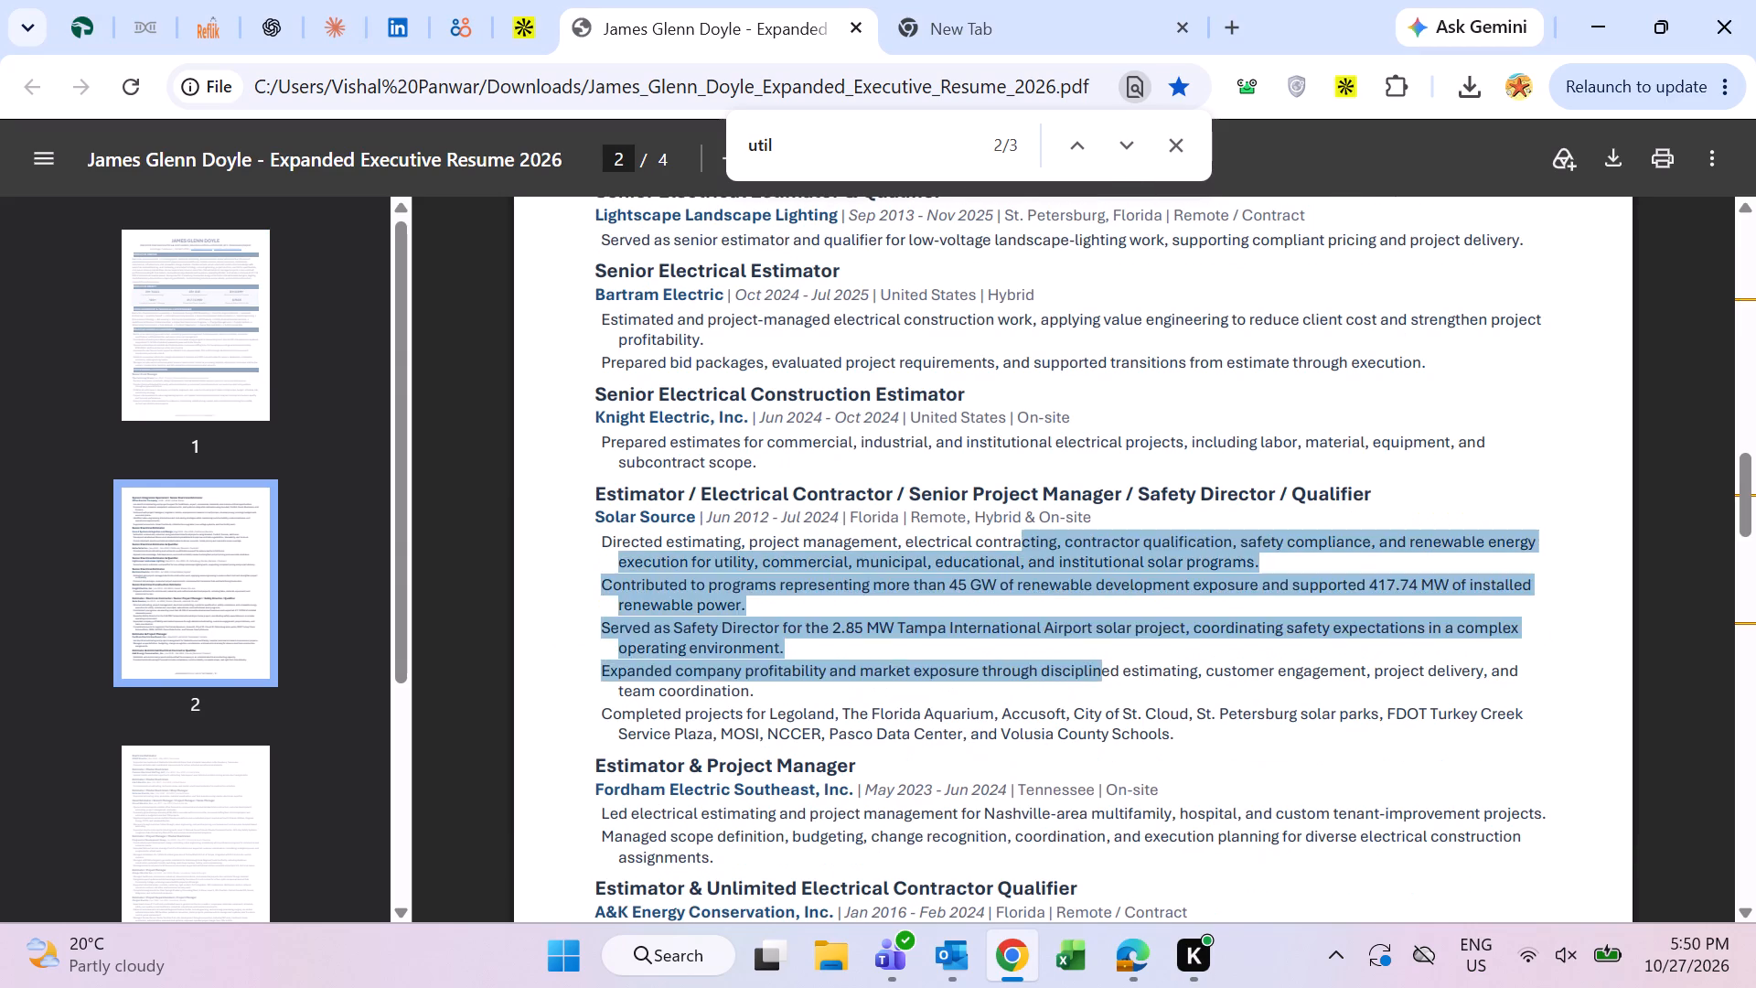
left_click(1272, 647)
left_click_drag(920, 564, 1017, 727)
left_click(1056, 638)
left_click_drag(886, 556, 905, 586)
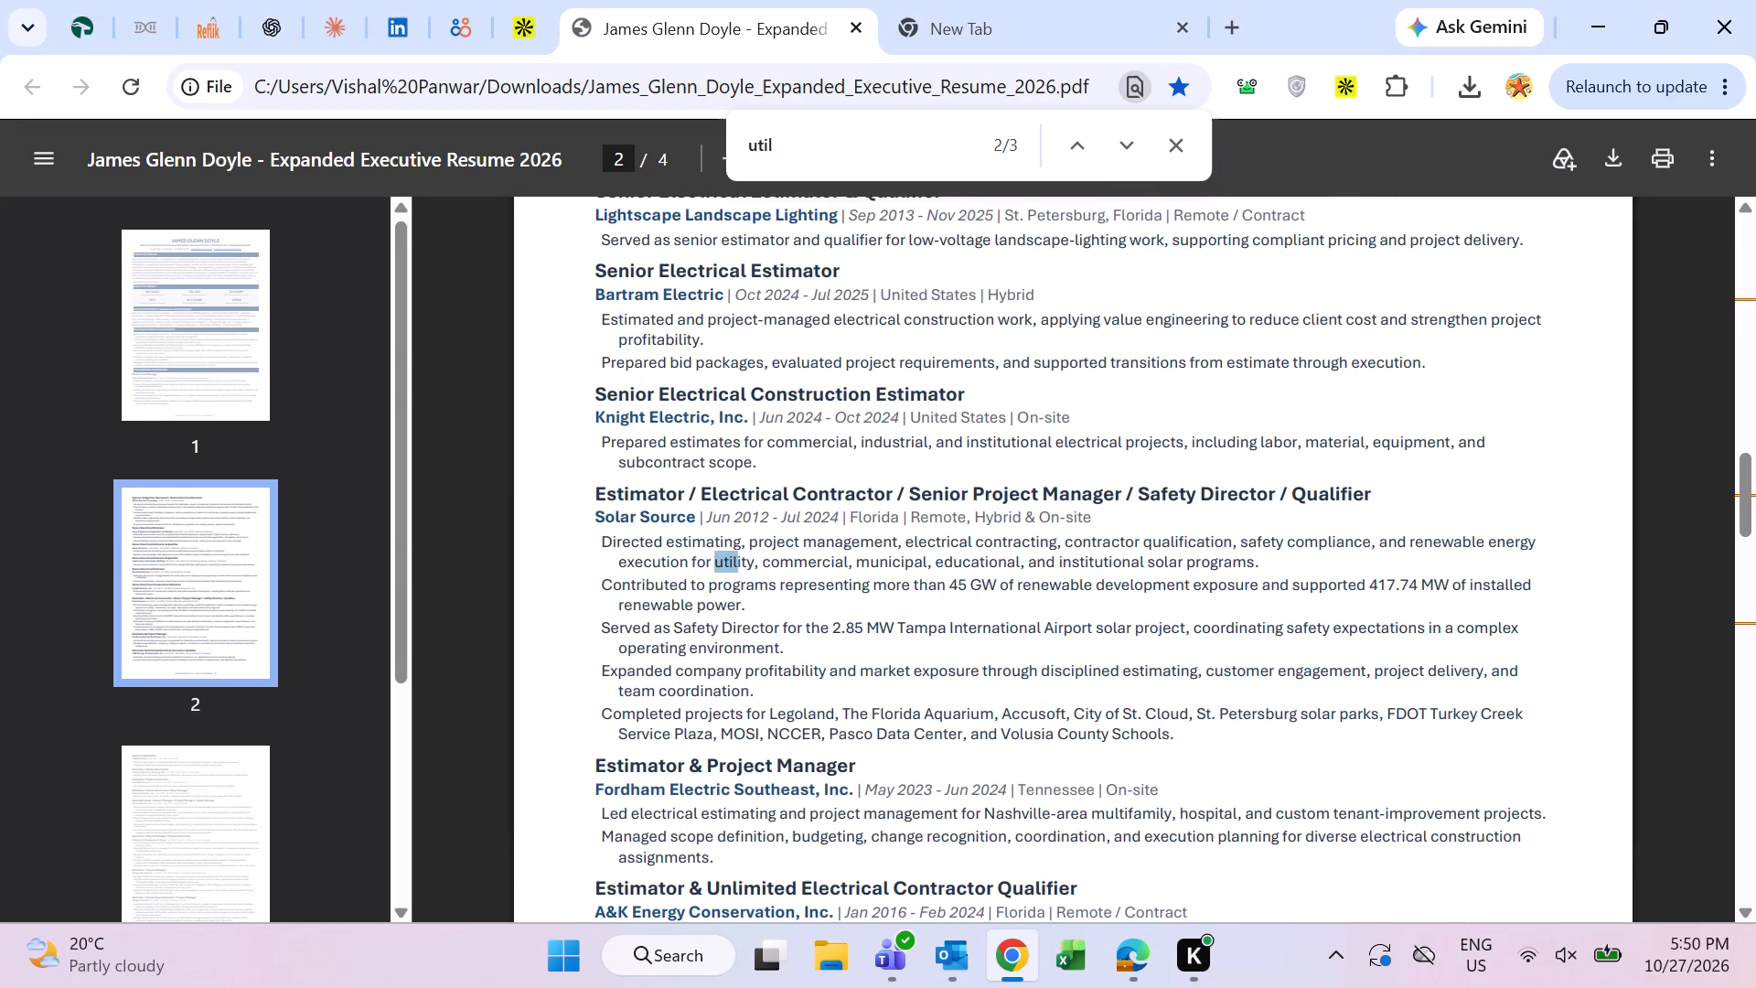
left_click_drag(905, 586, 1012, 758)
left_click(1112, 732)
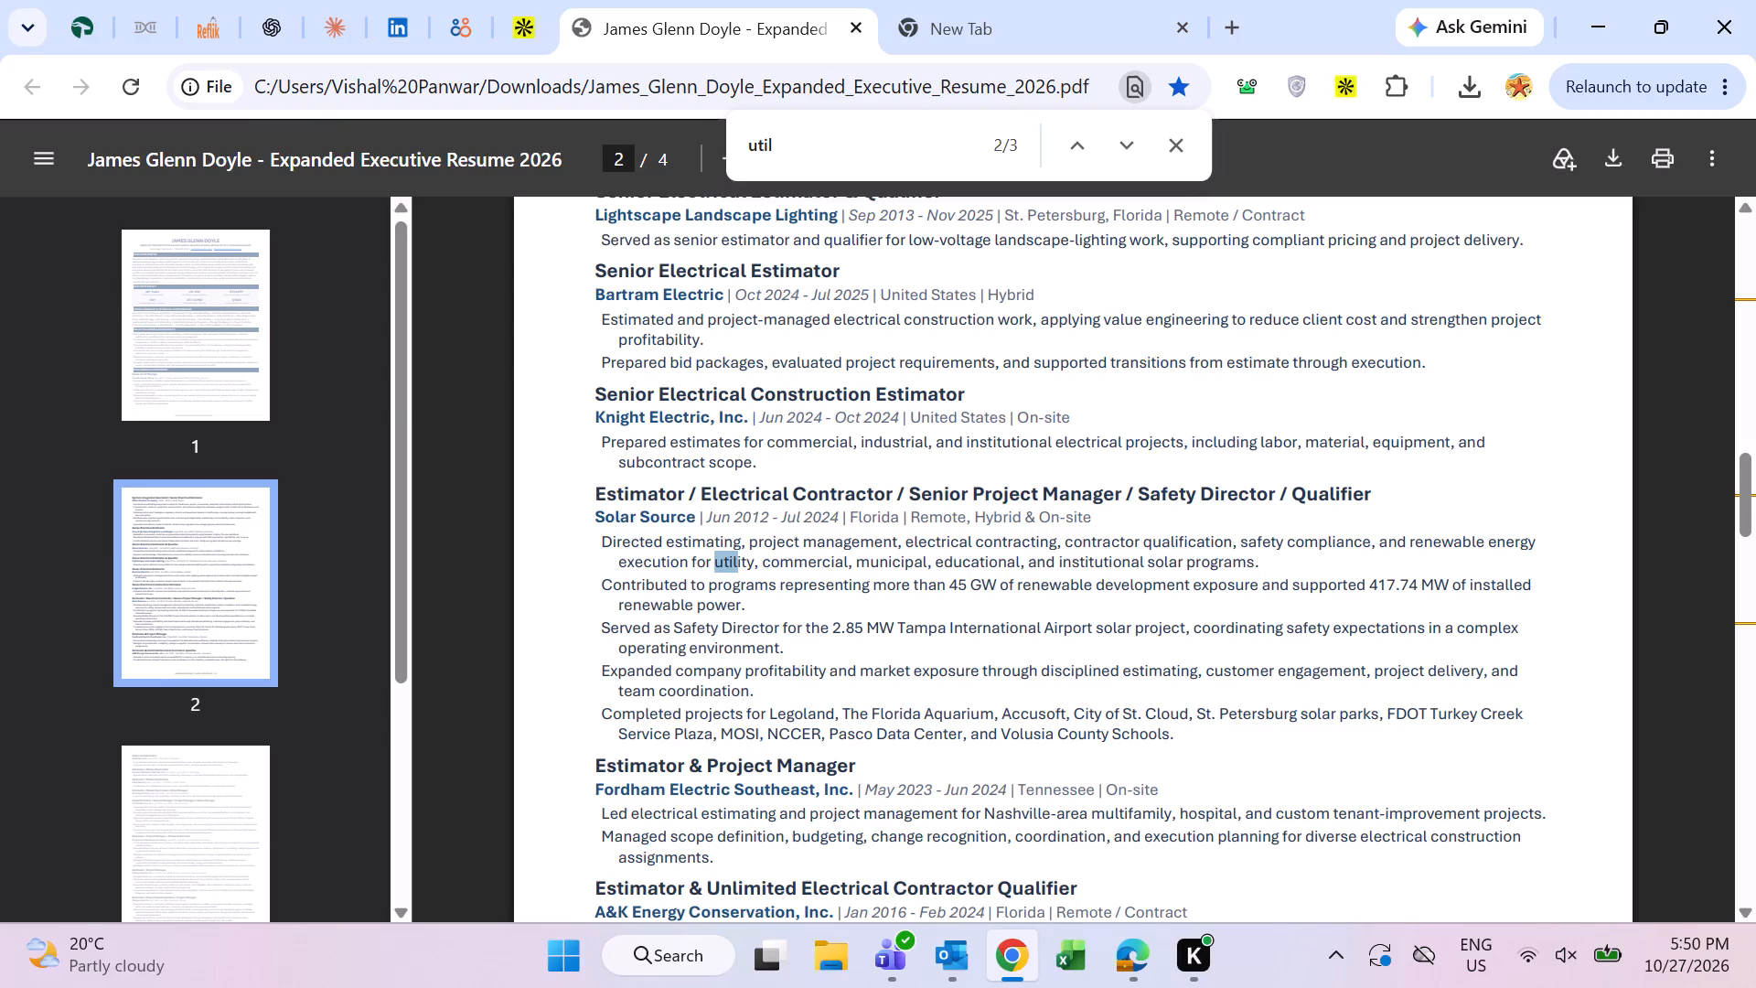
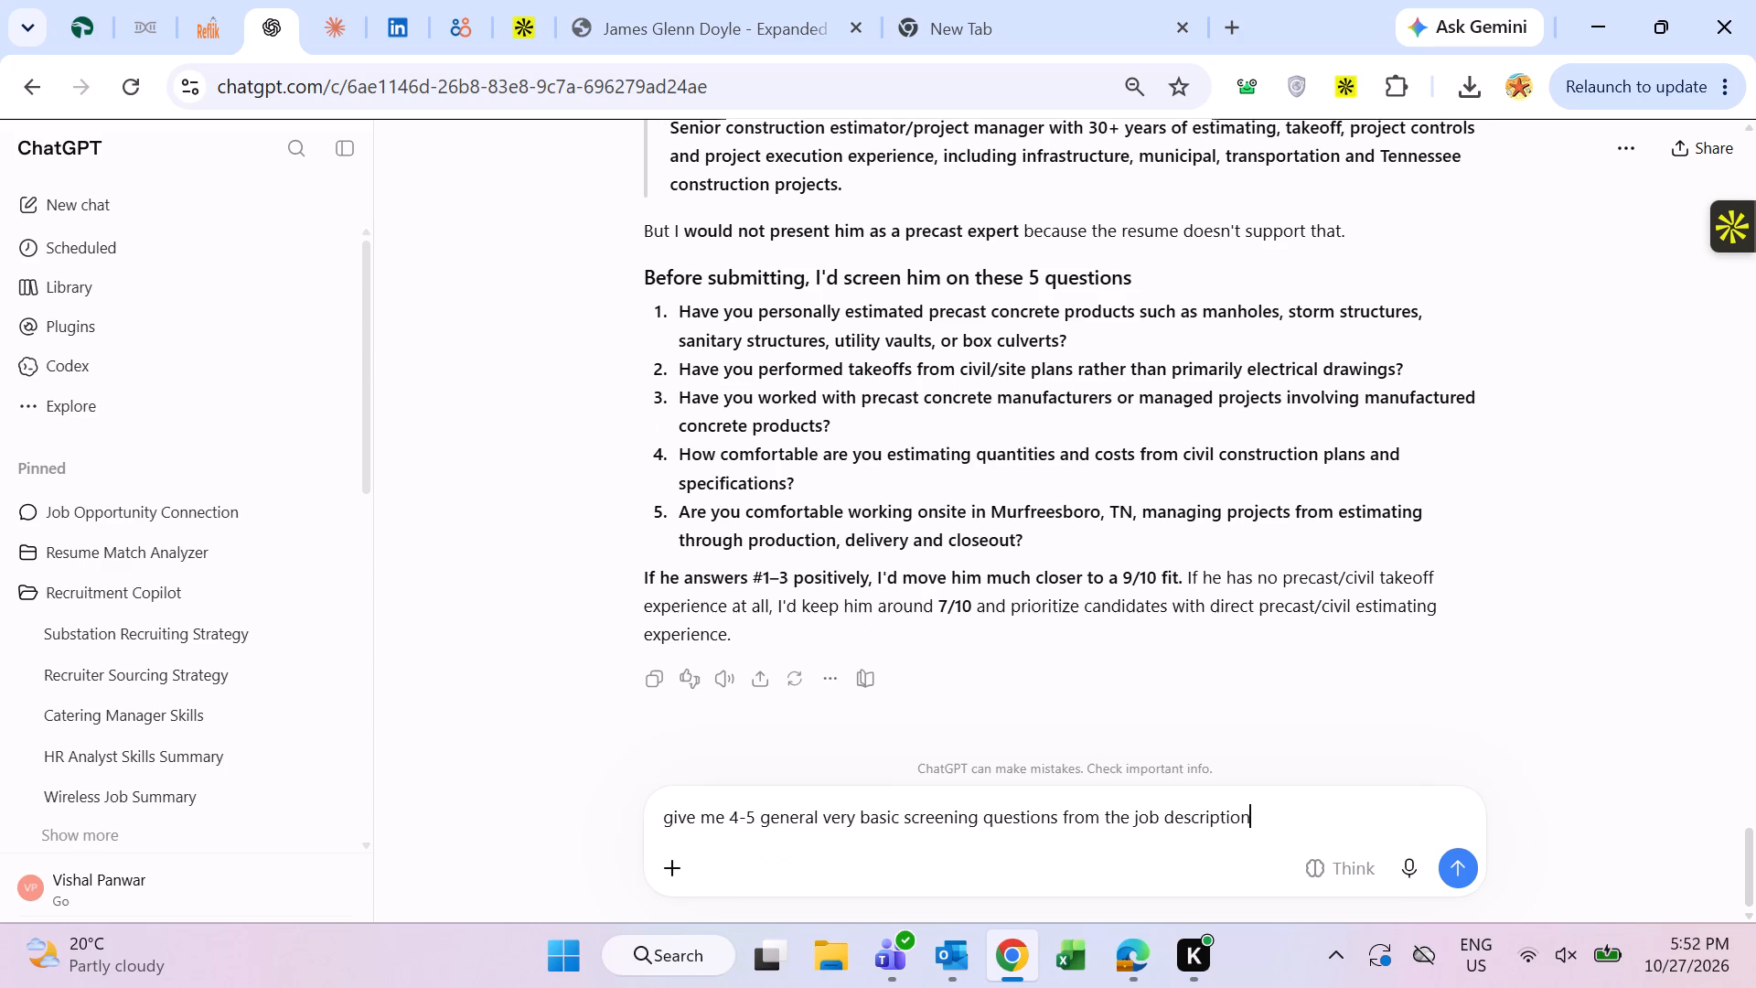
key("Return")
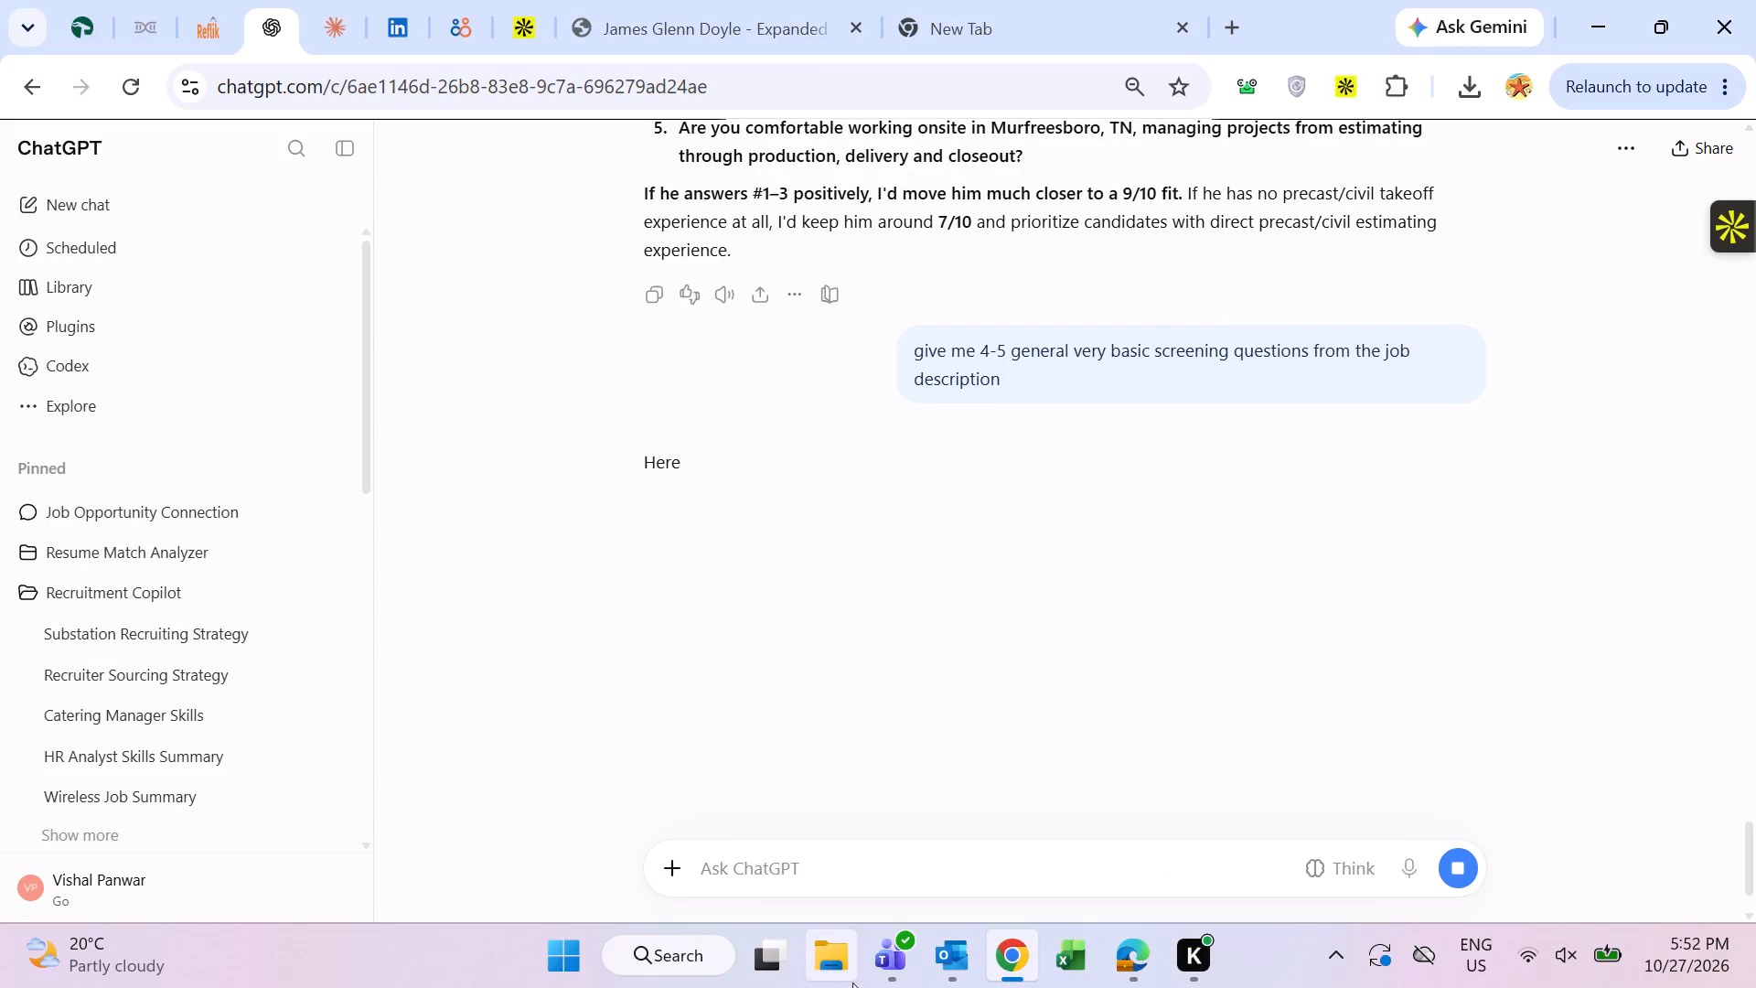
Switch to the new tab and open the bookmarked iLovePDF PDF to WORD converter there.
left_click(985, 40)
left_click(155, 153)
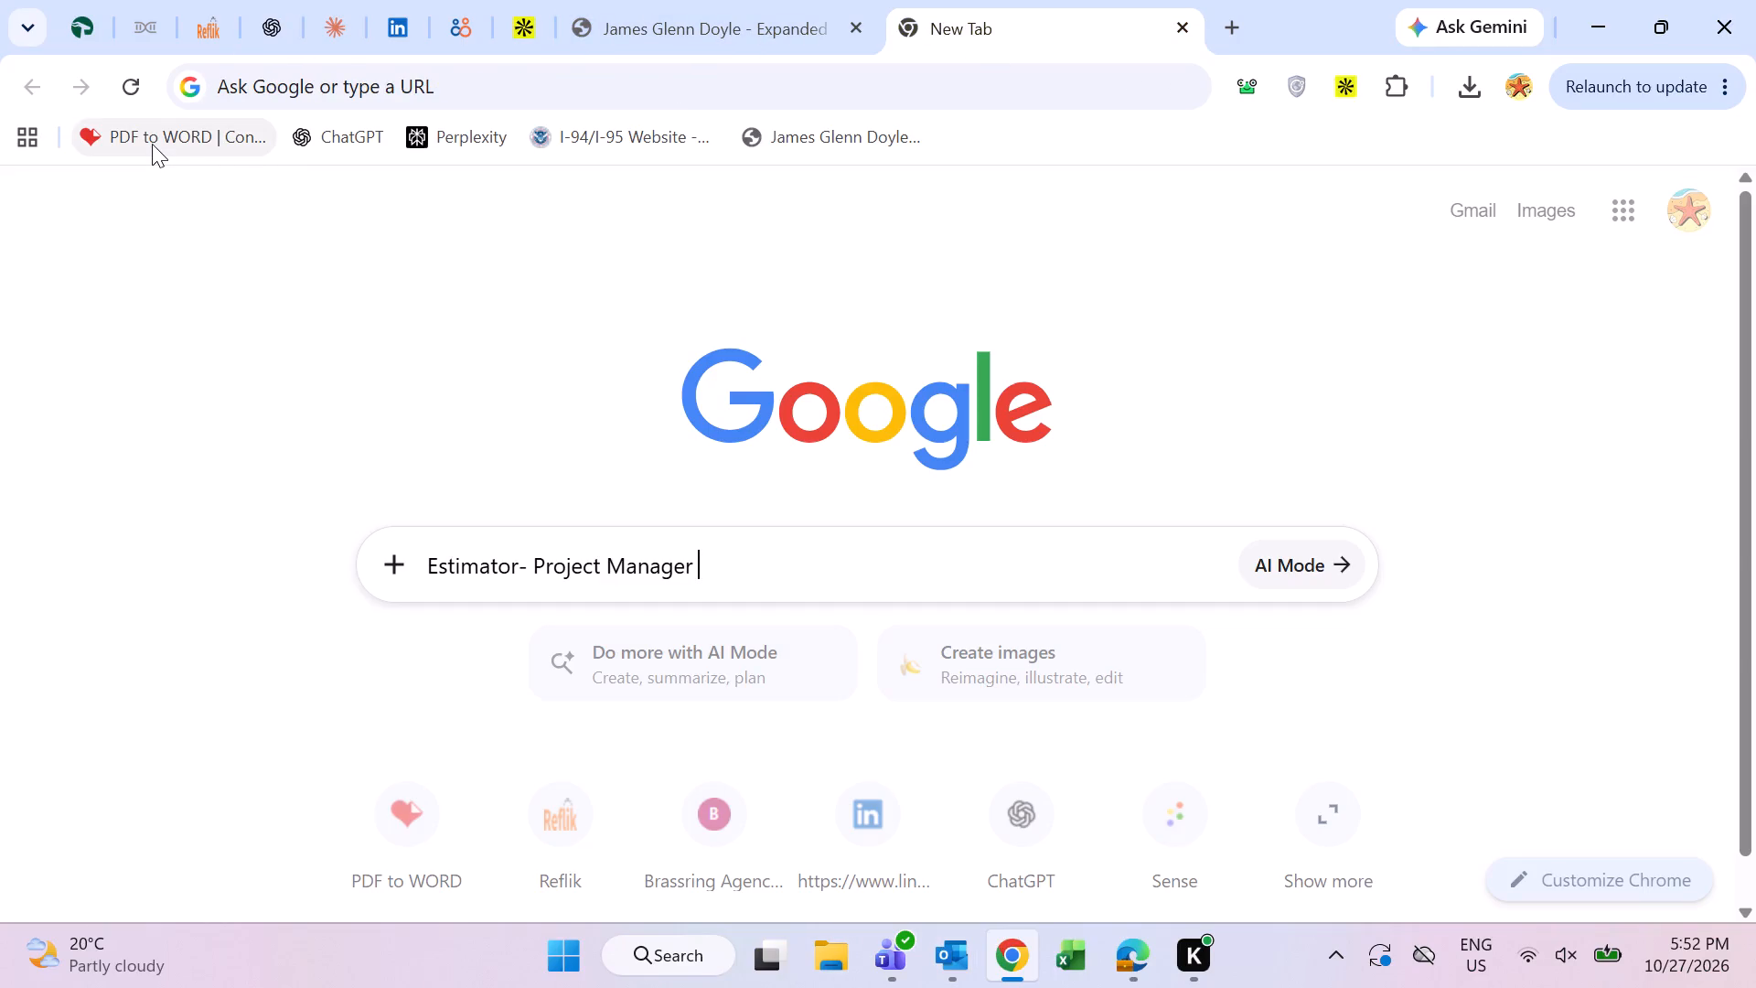
left_click(152, 144)
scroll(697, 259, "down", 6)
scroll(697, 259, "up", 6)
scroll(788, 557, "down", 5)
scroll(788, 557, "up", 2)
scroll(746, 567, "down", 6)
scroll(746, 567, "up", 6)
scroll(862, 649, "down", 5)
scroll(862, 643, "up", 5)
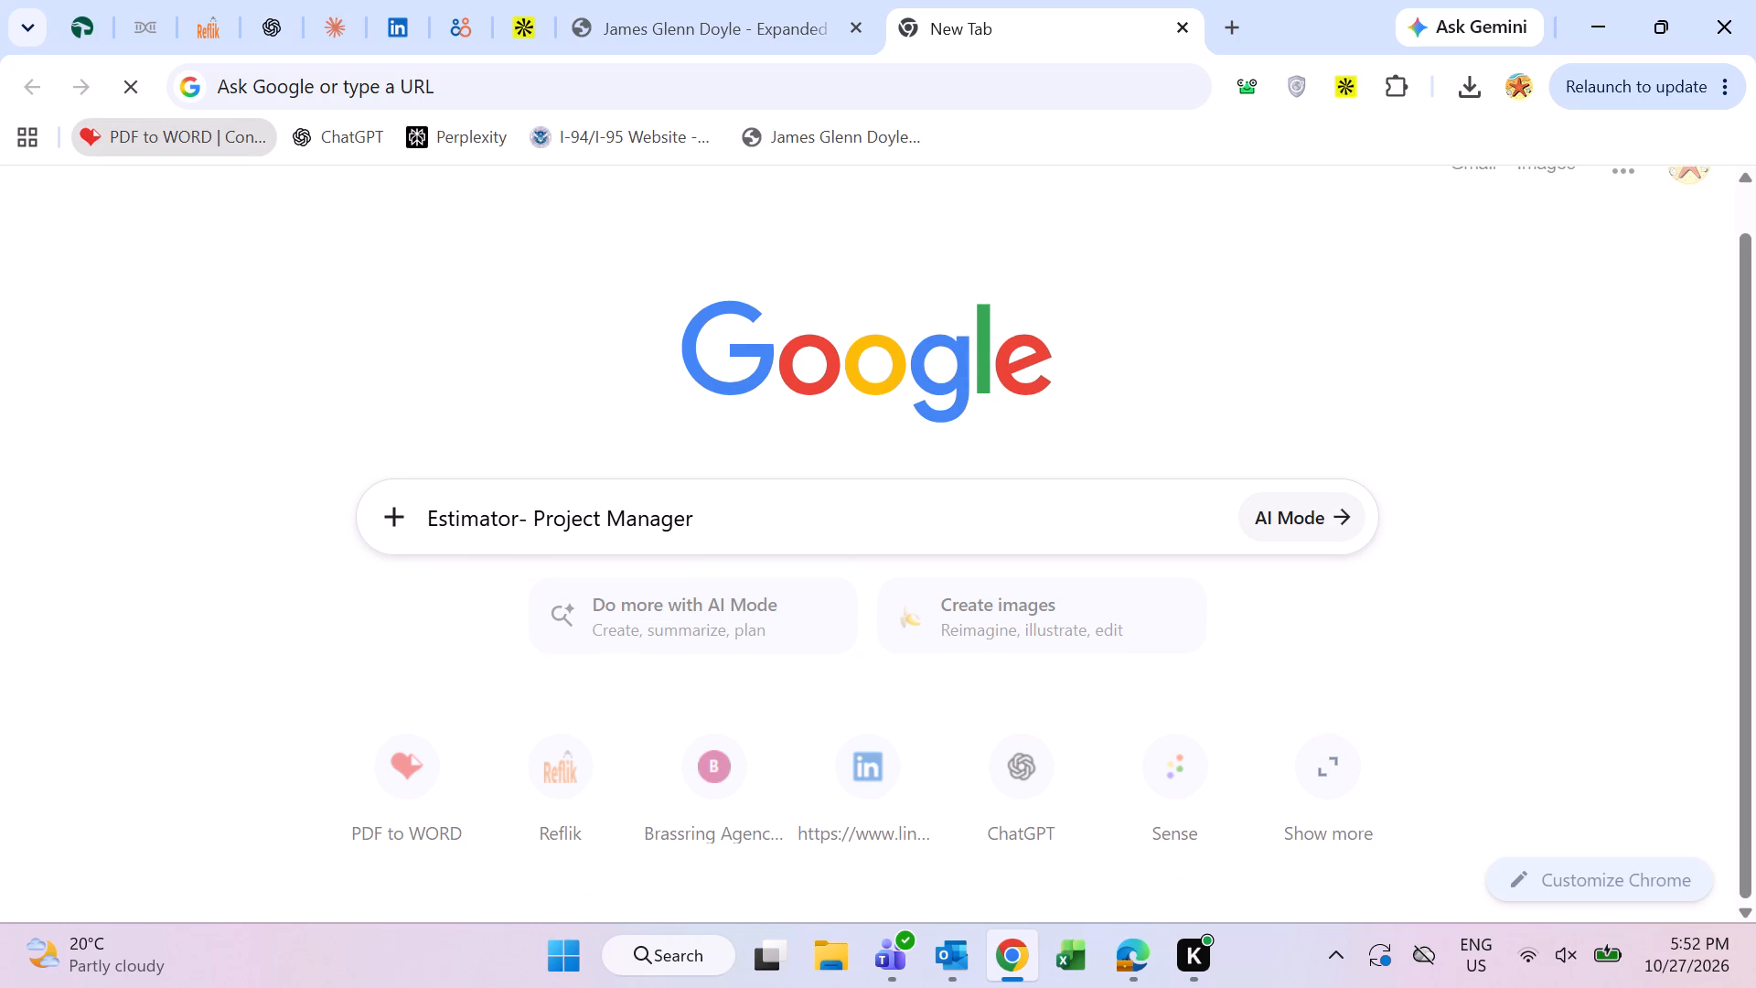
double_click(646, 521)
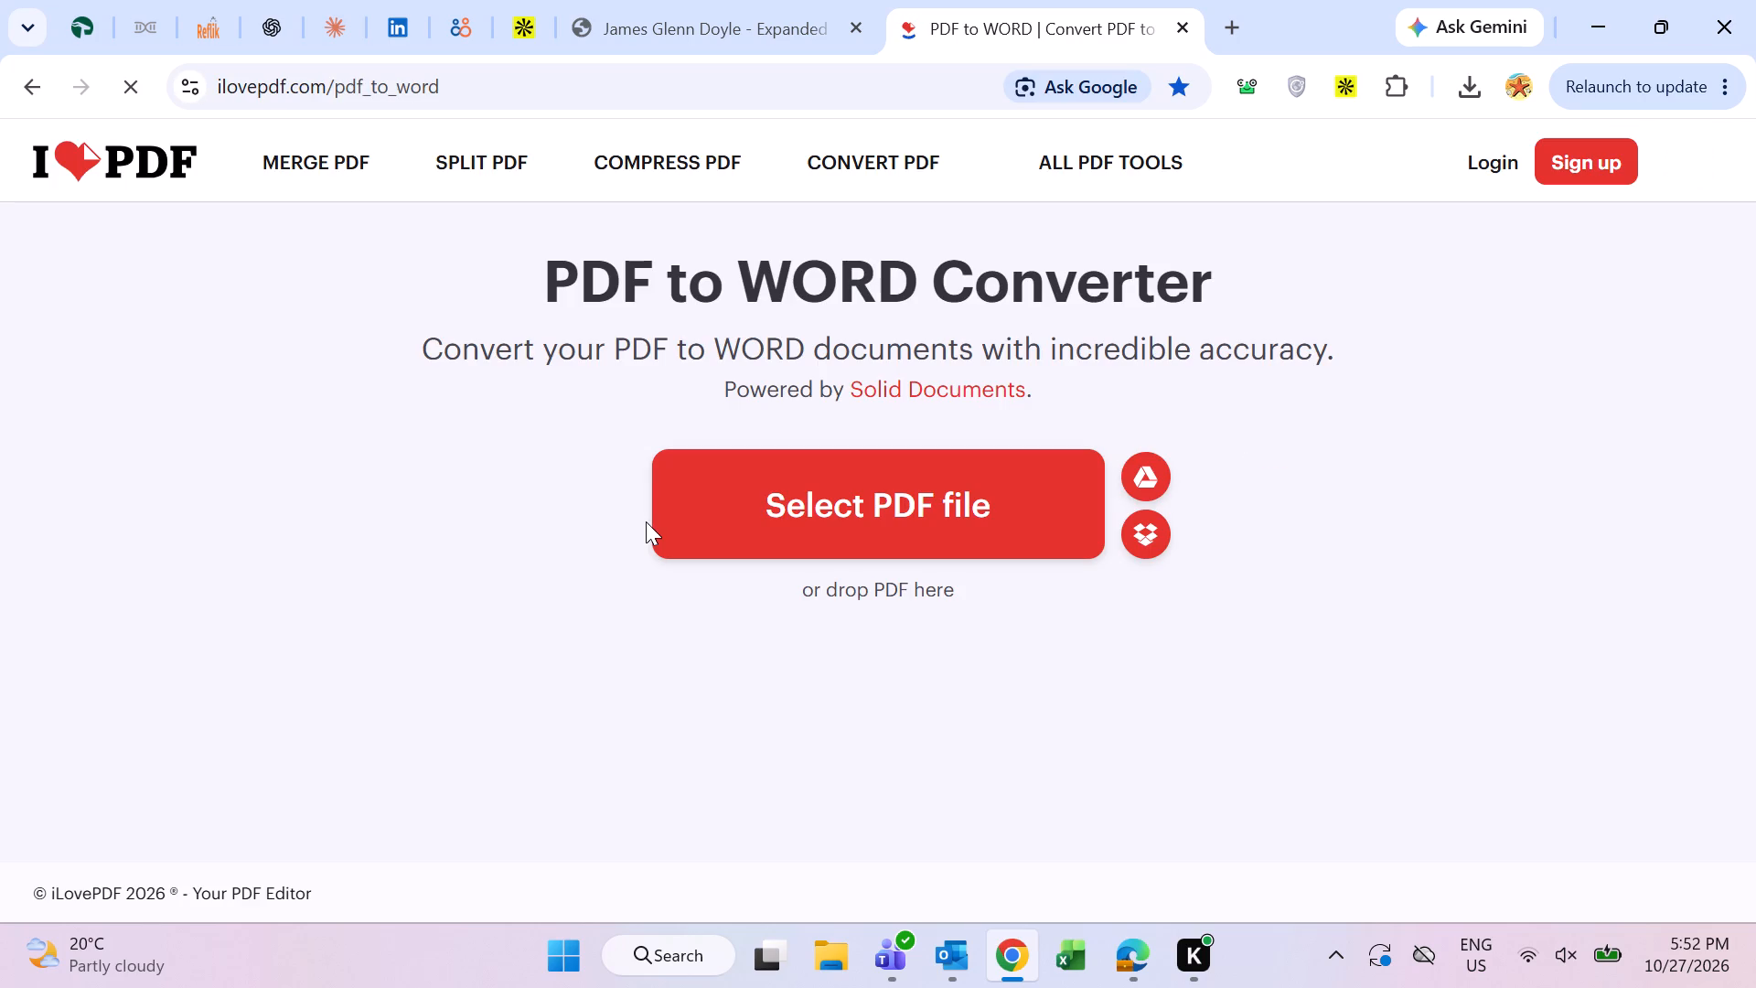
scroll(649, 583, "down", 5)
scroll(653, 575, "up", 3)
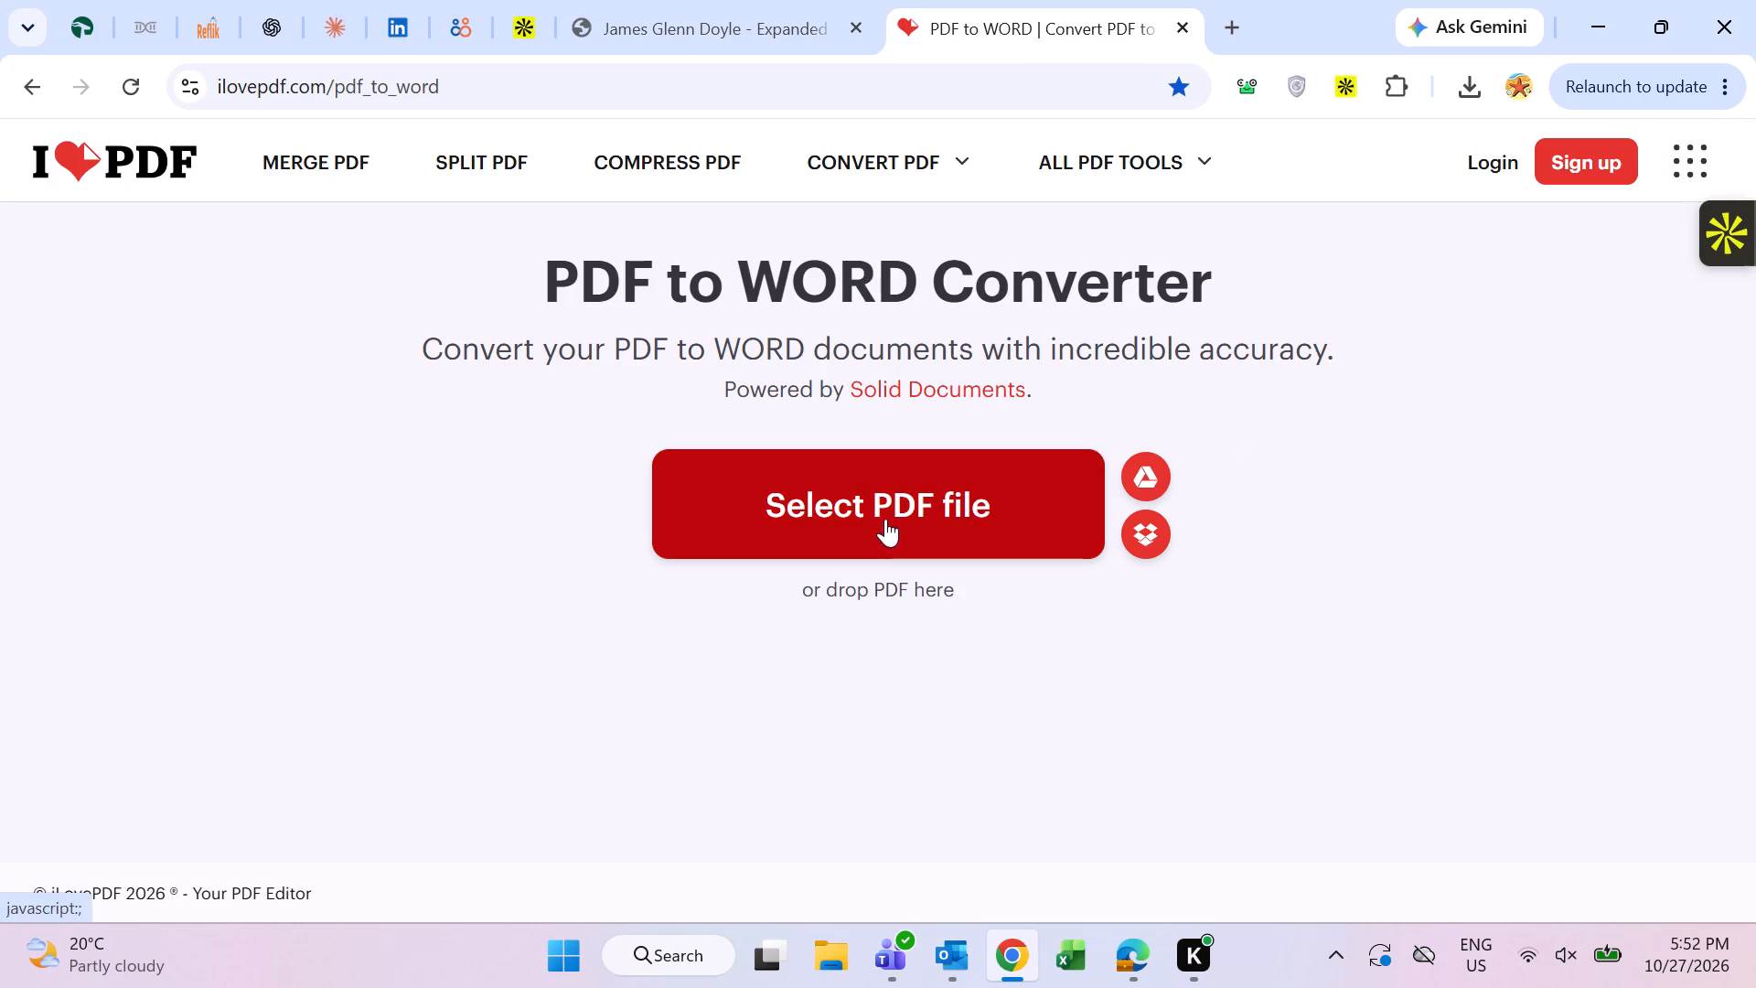
Select the candidate's Expanded Executive Resume PDF from Downloads and convert it to Word with No OCR.
left_click(885, 518)
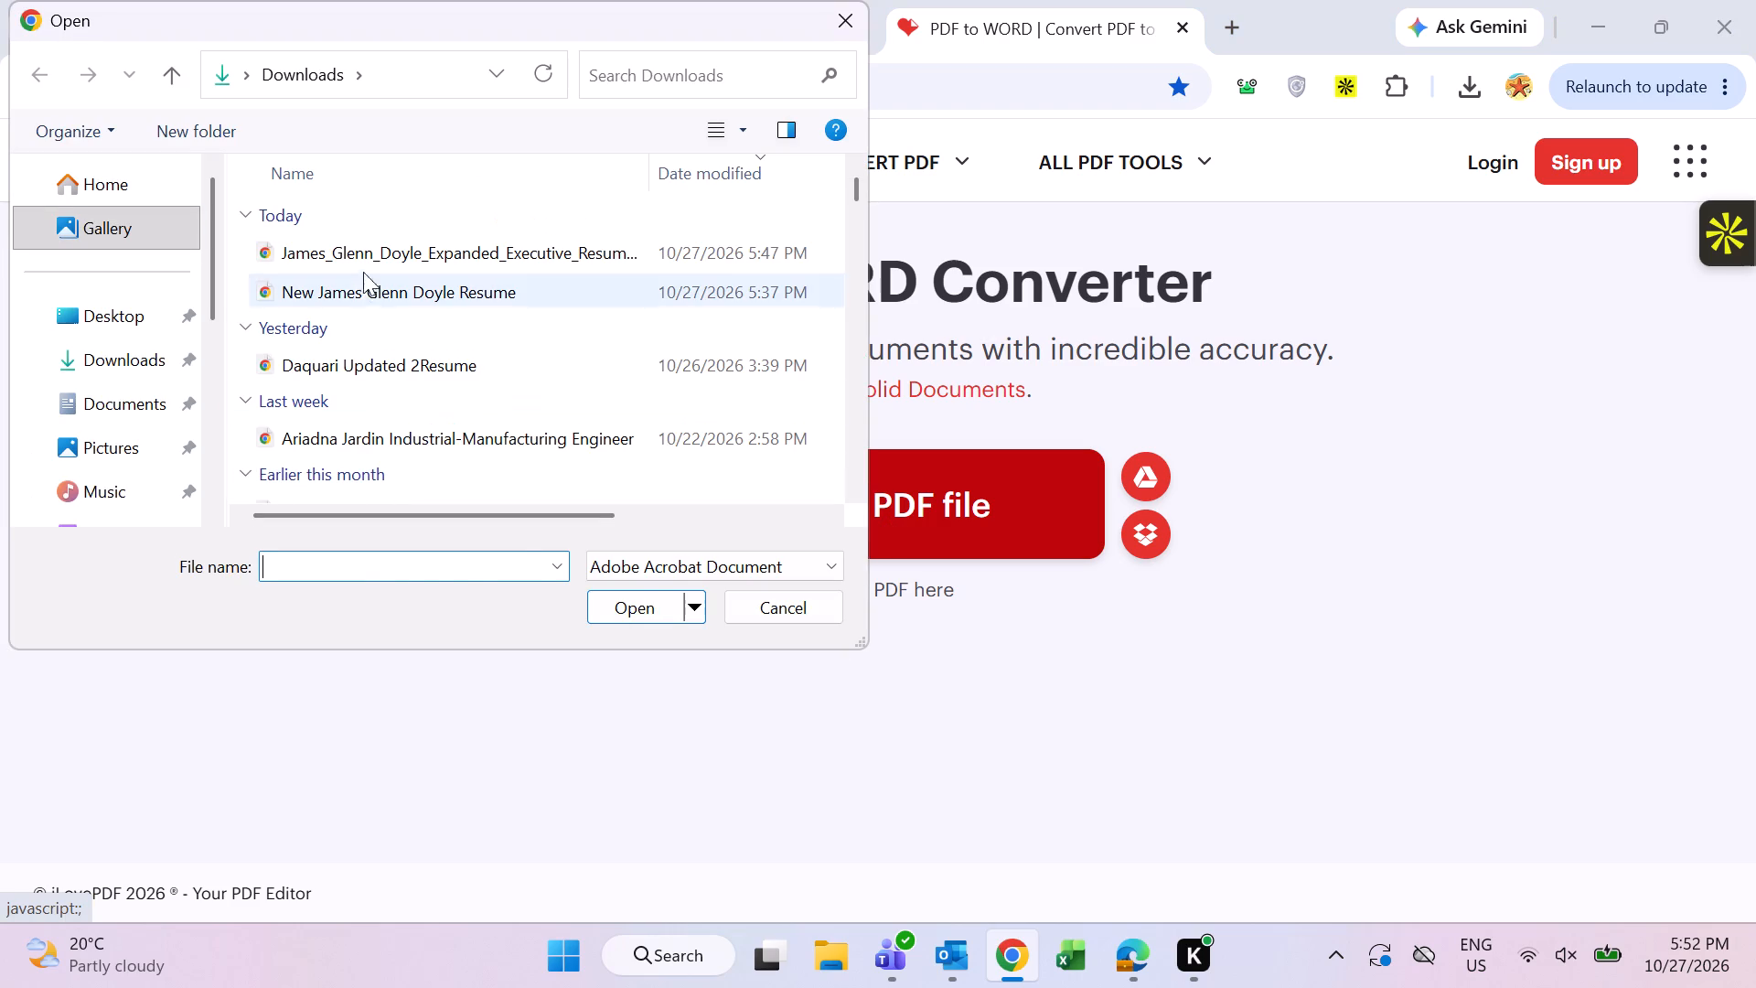
left_click(363, 252)
left_click(634, 604)
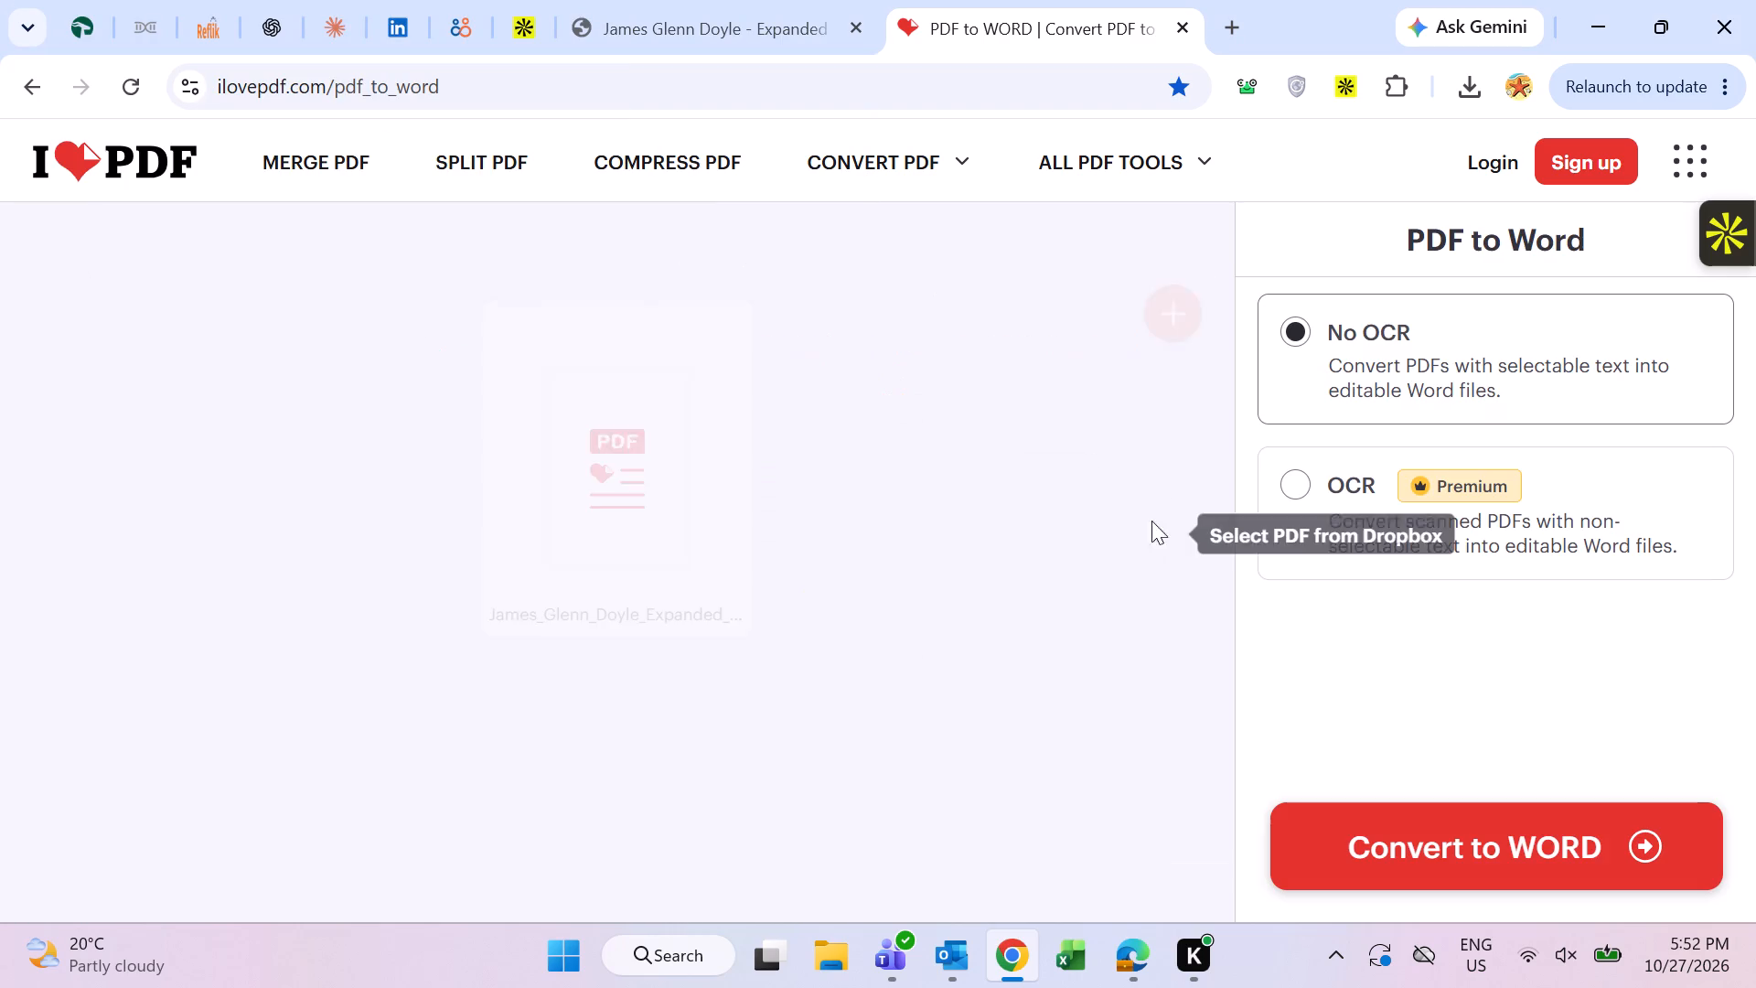
left_click(1467, 843)
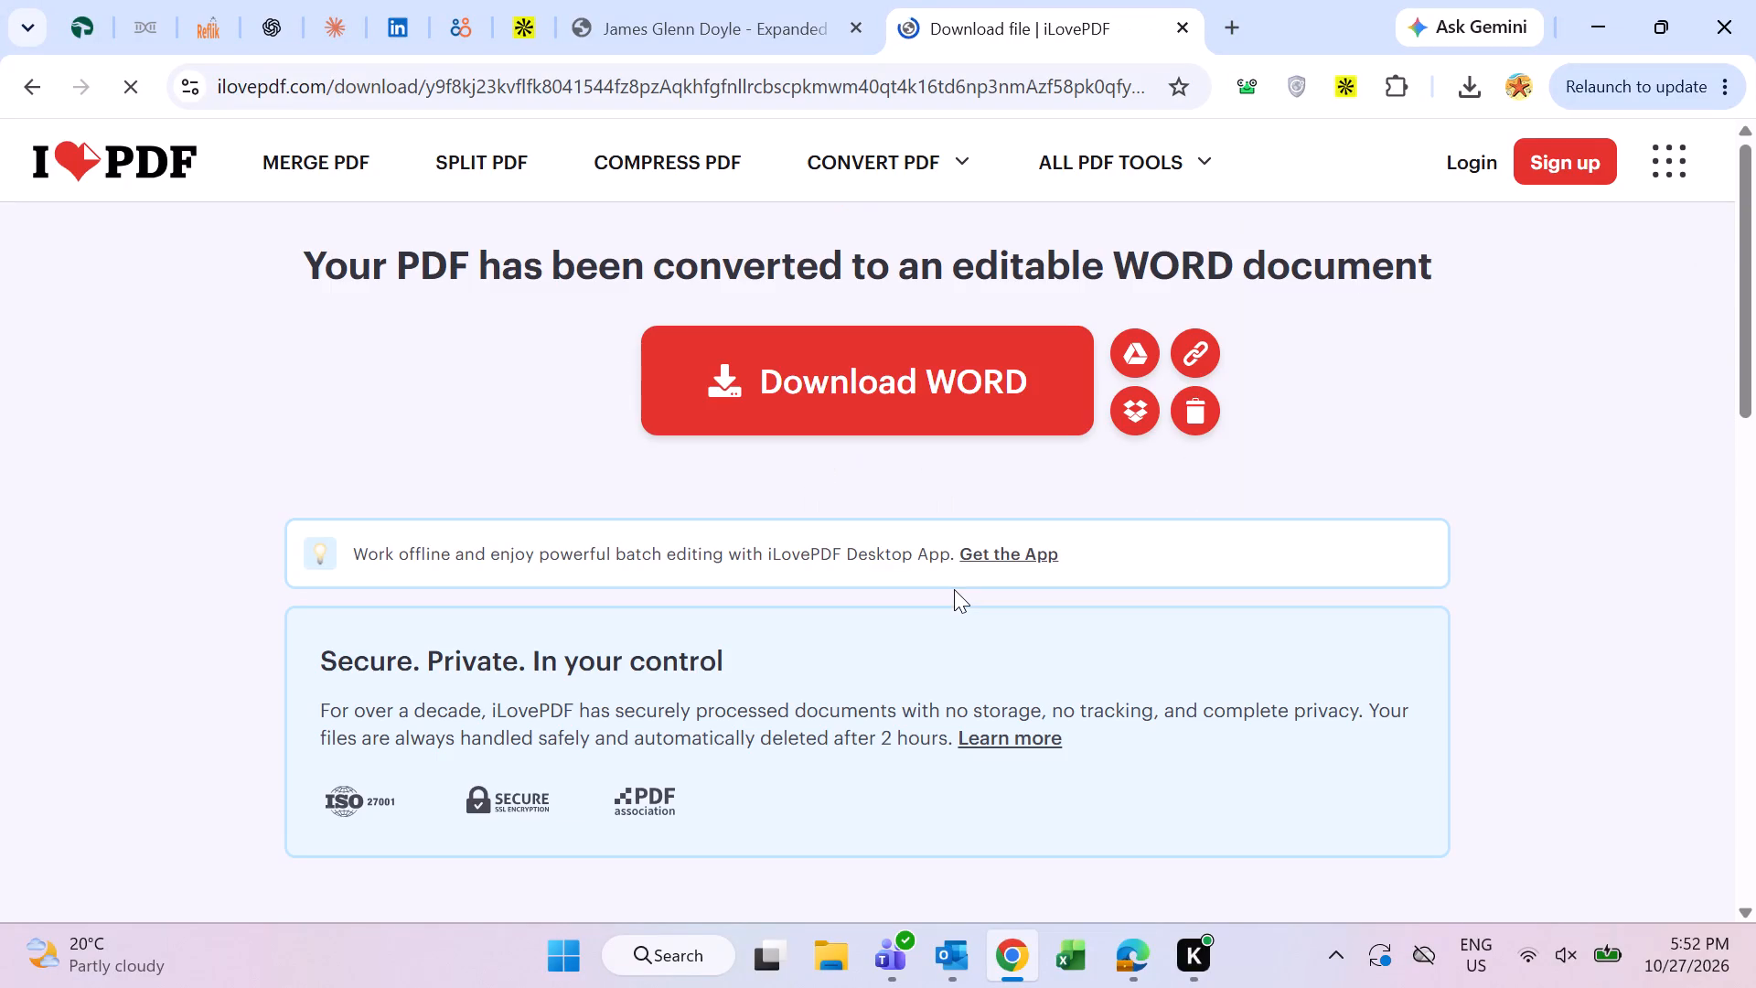
Download the converted Word résumé to Downloads, shortening its file name to just the candidate's underscore-separated name.
left_click(923, 388)
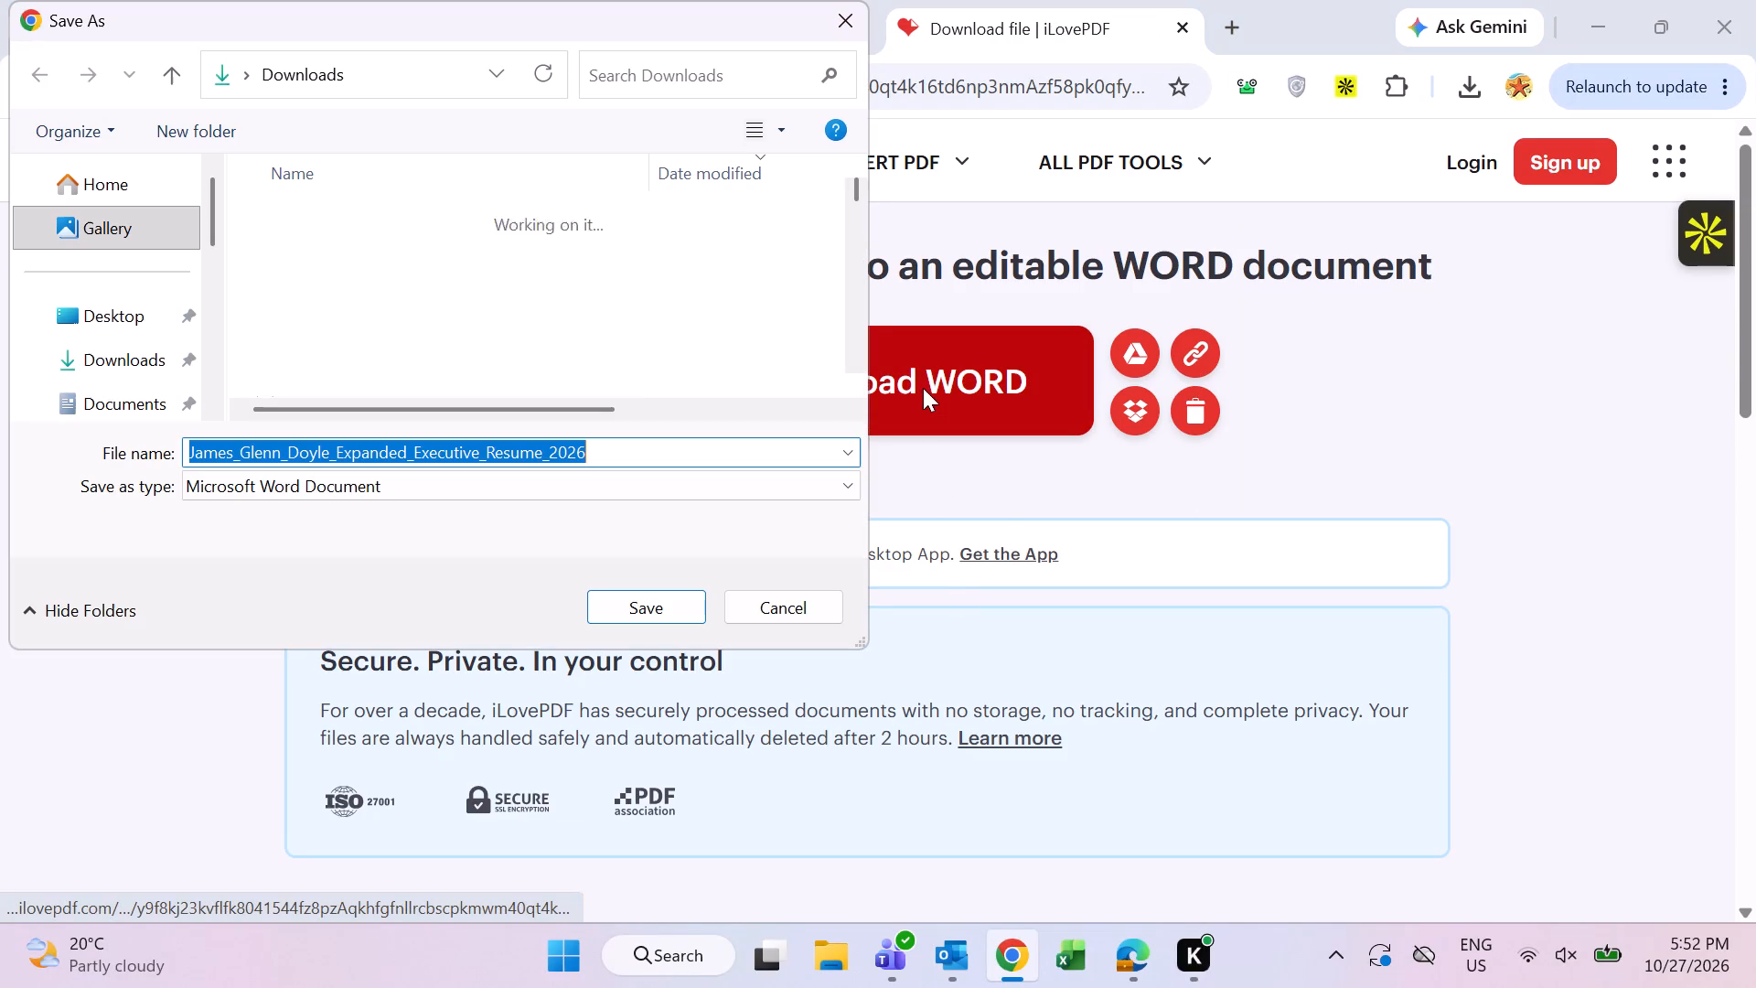
left_click(403, 456)
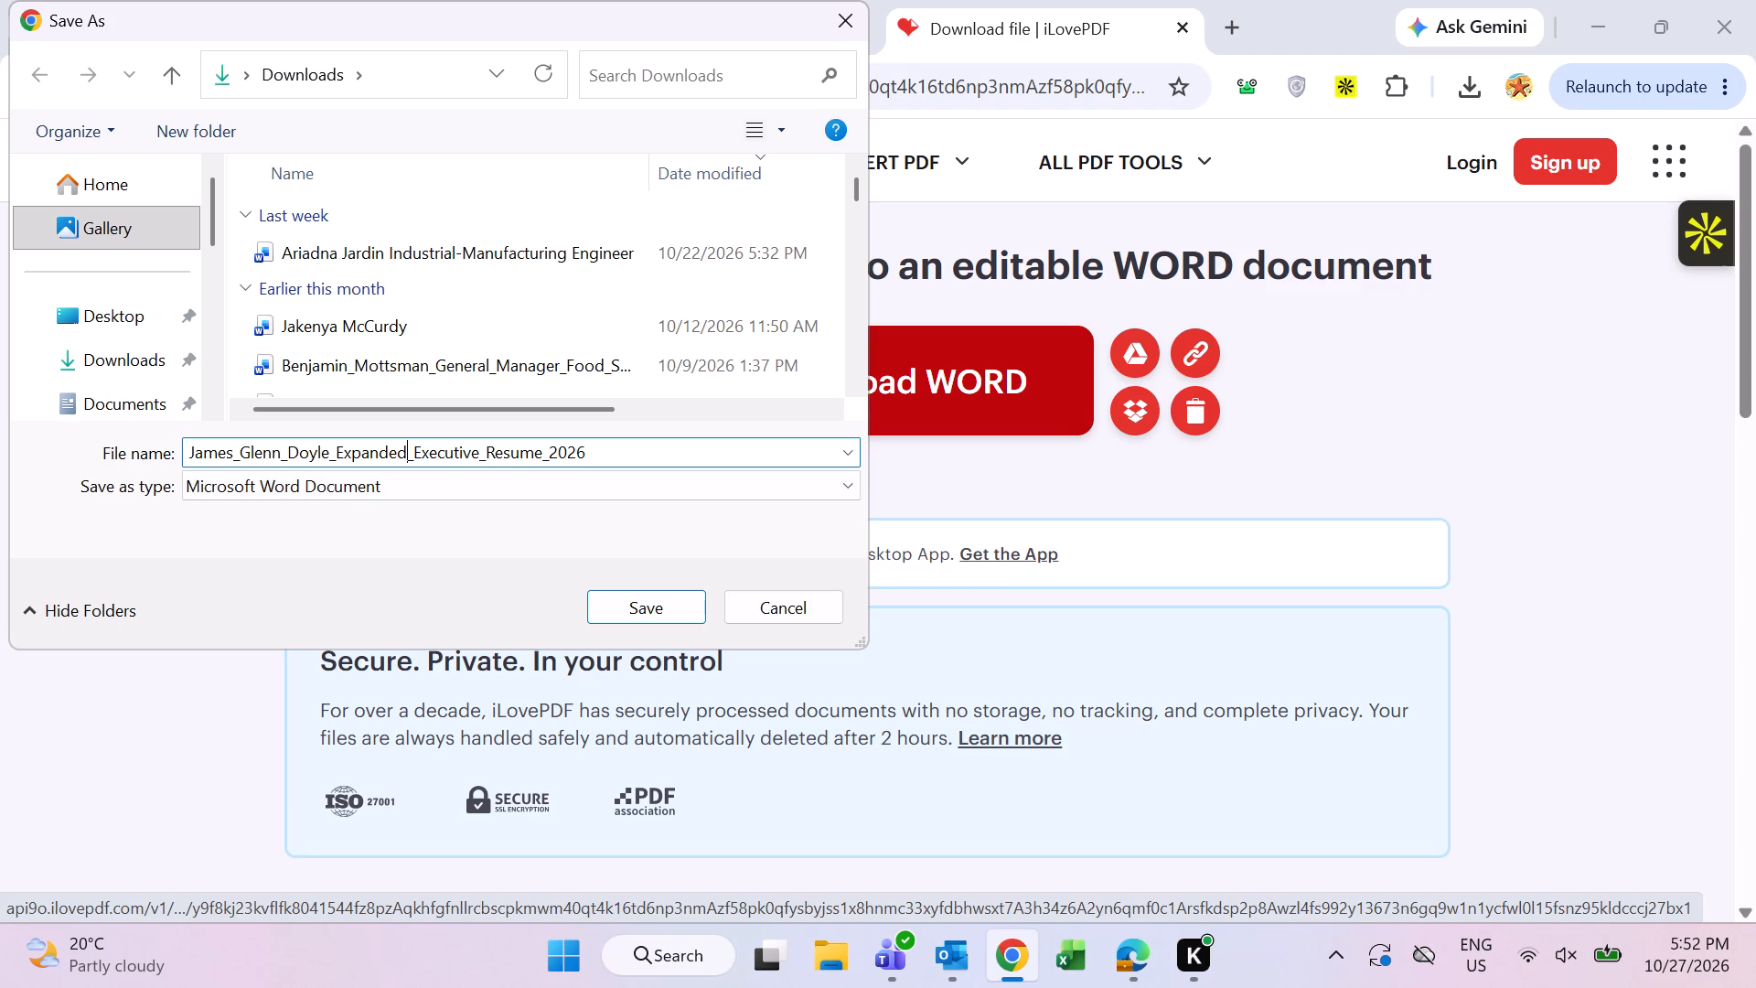
left_click(368, 455)
left_click_drag(368, 455, 663, 455)
left_click(637, 456)
left_click_drag(607, 454, 380, 455)
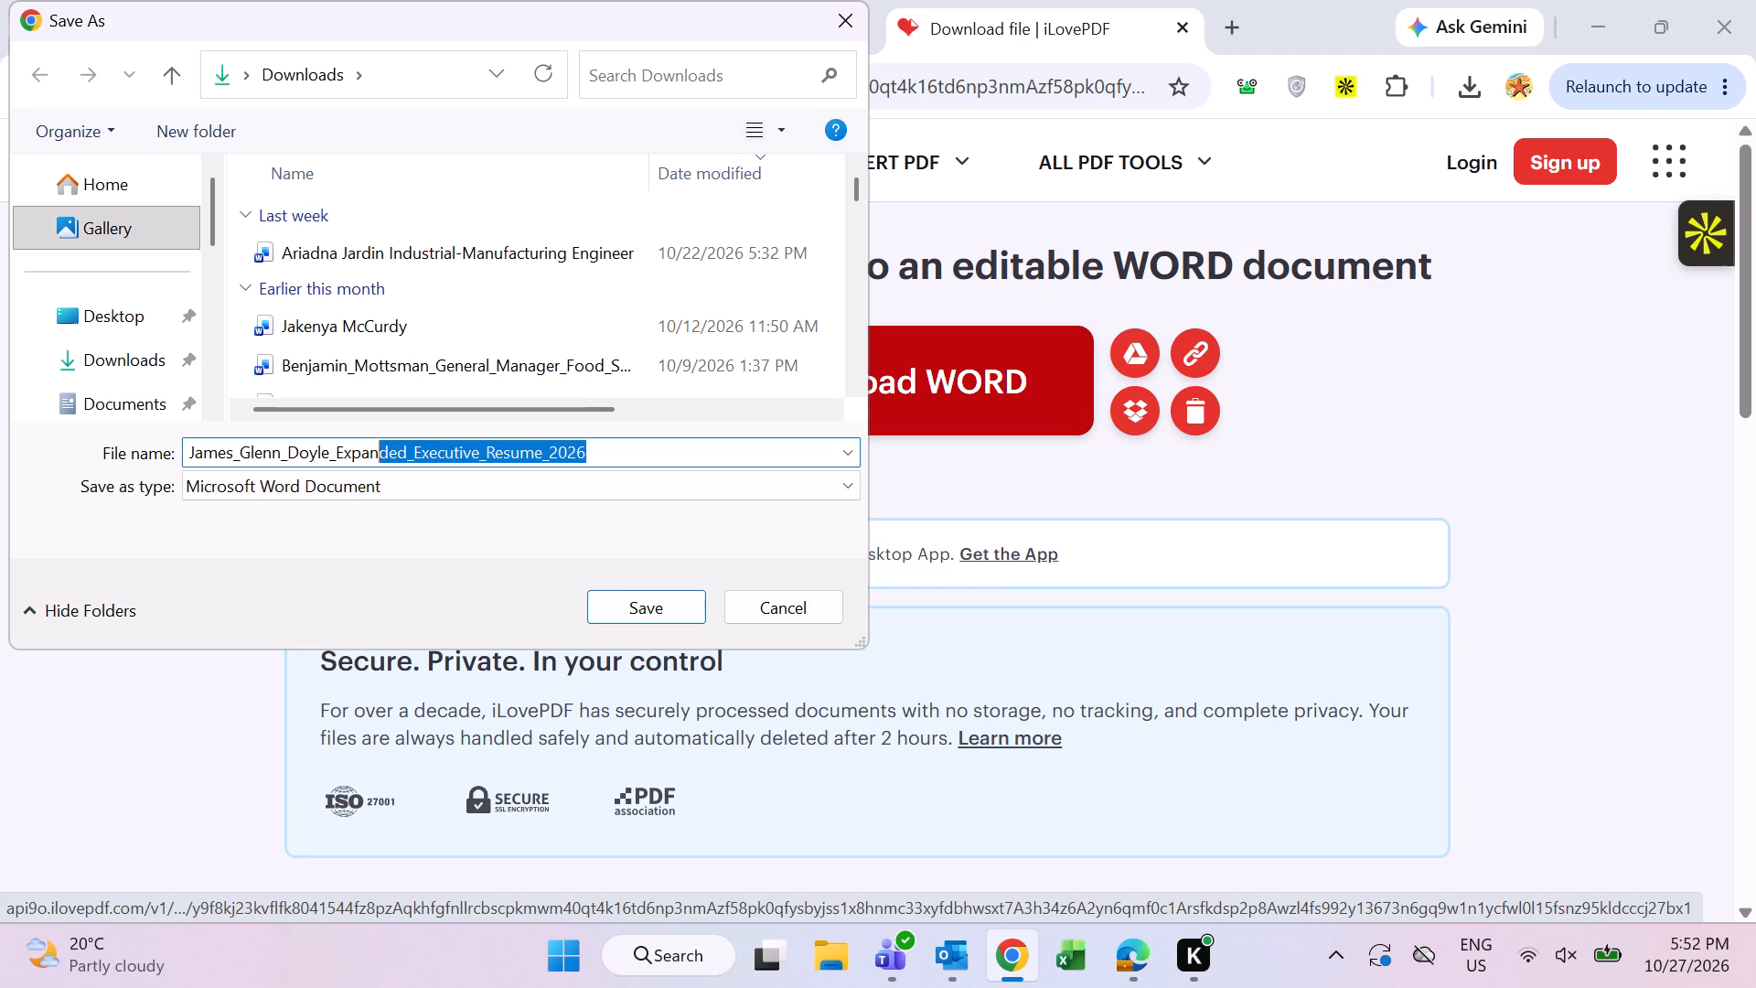
left_click_drag(380, 455, 342, 455)
key("BackSpace")
key("BackSpace")
key("BackSpace")
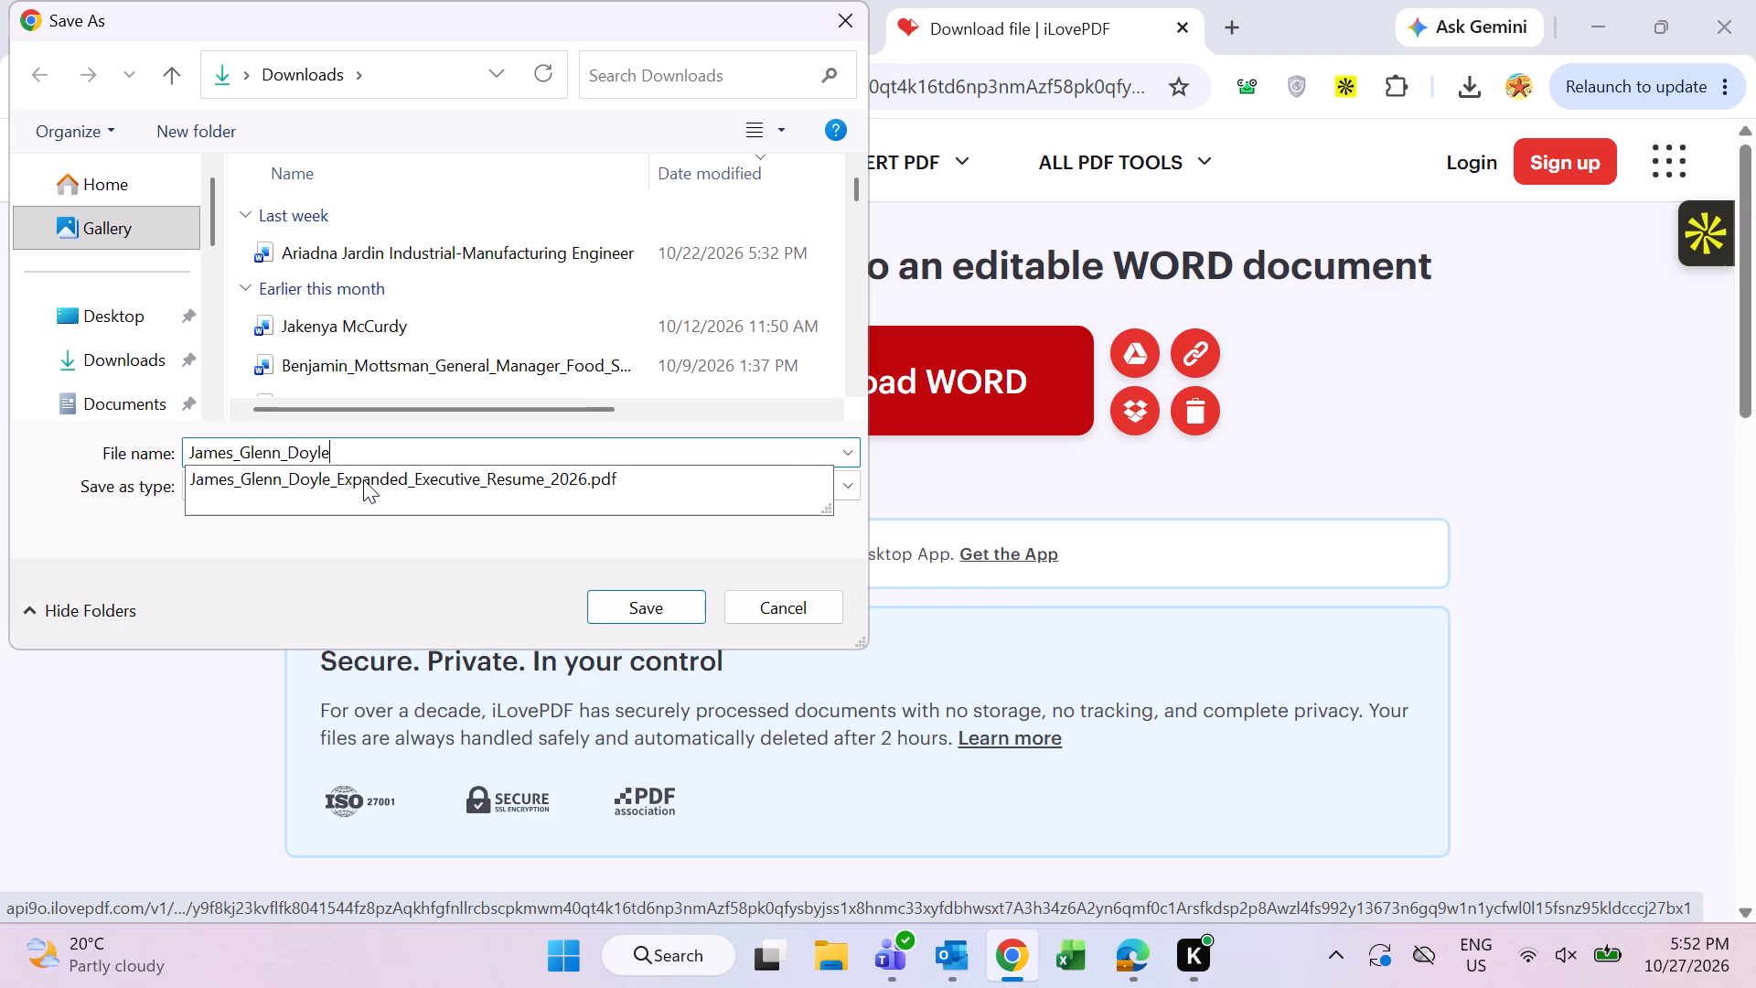
left_click(102, 374)
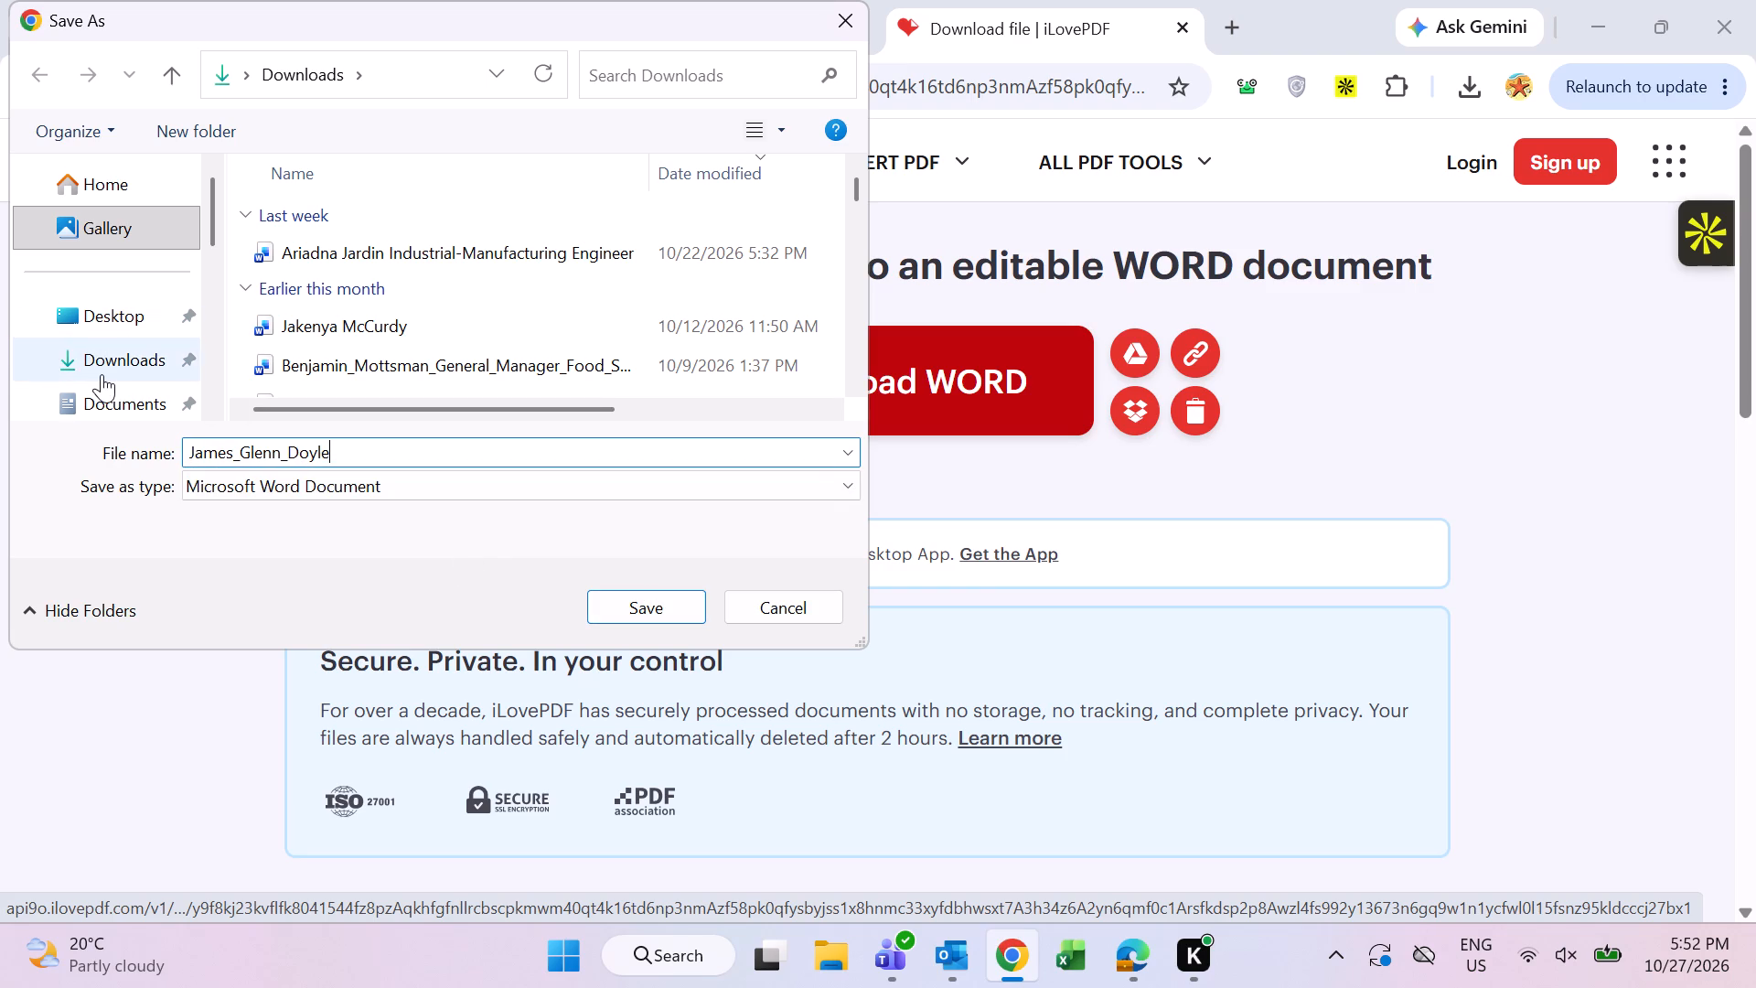
left_click(661, 593)
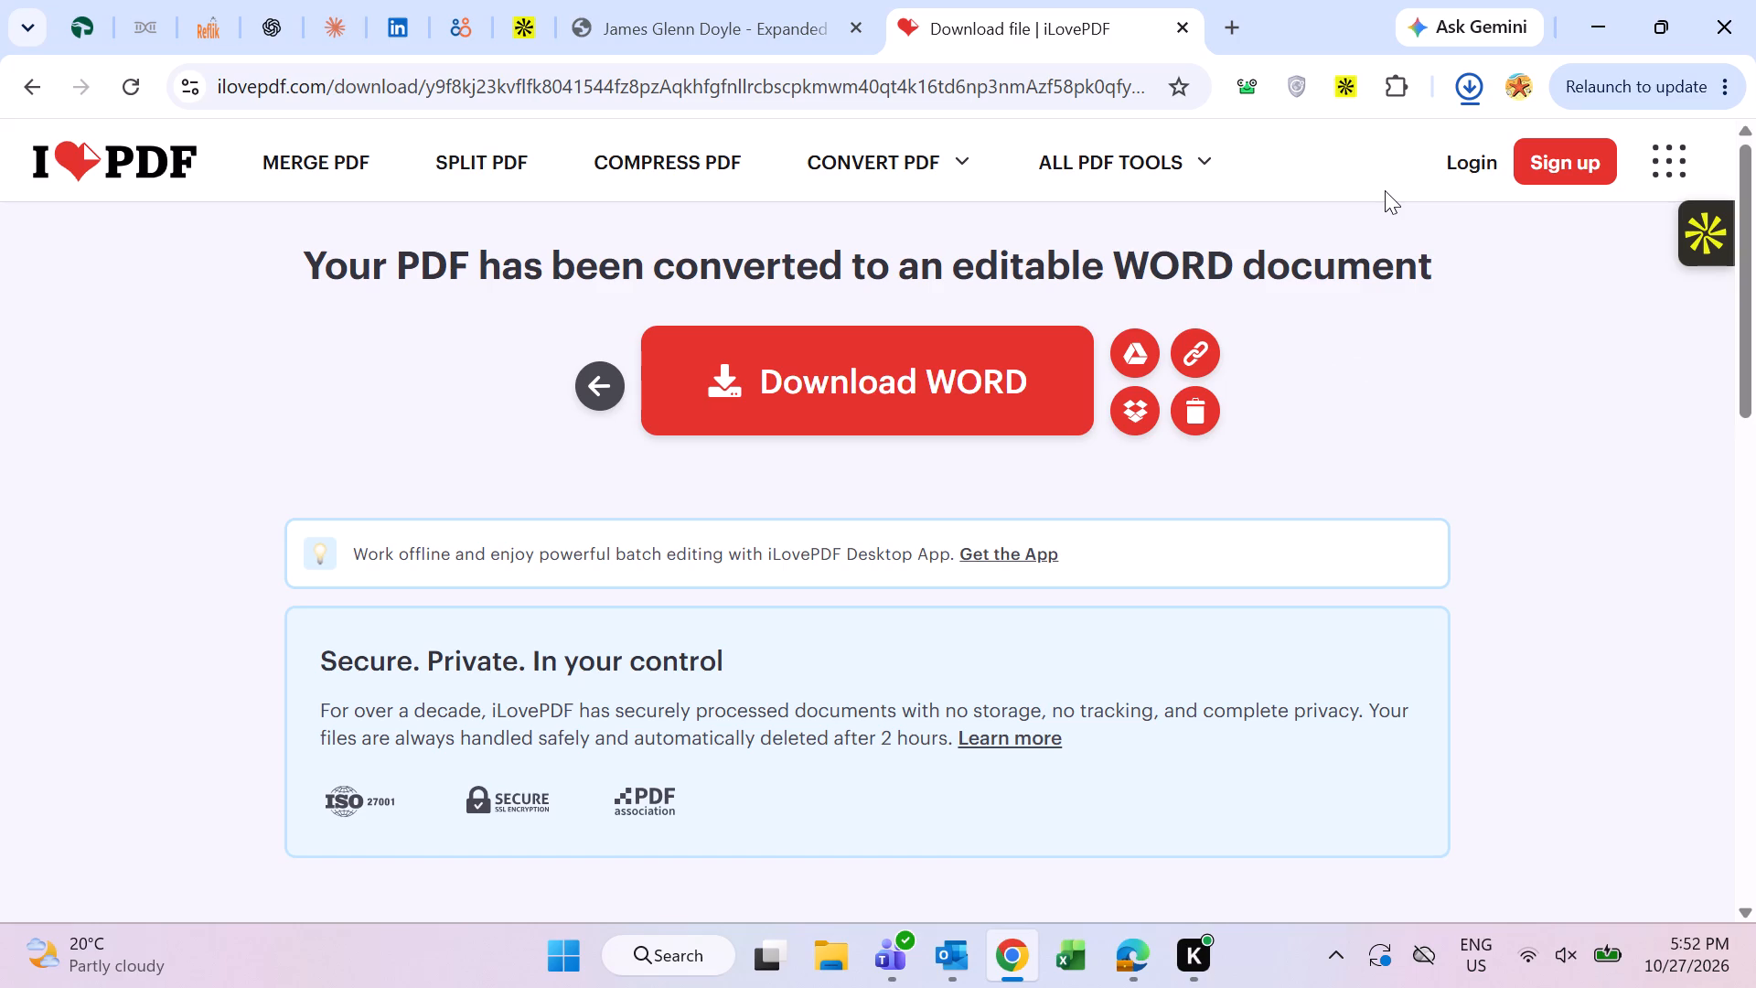
Open the downloaded Word résumé in Microsoft Word and enable editing out of Protected View.
left_click(1218, 168)
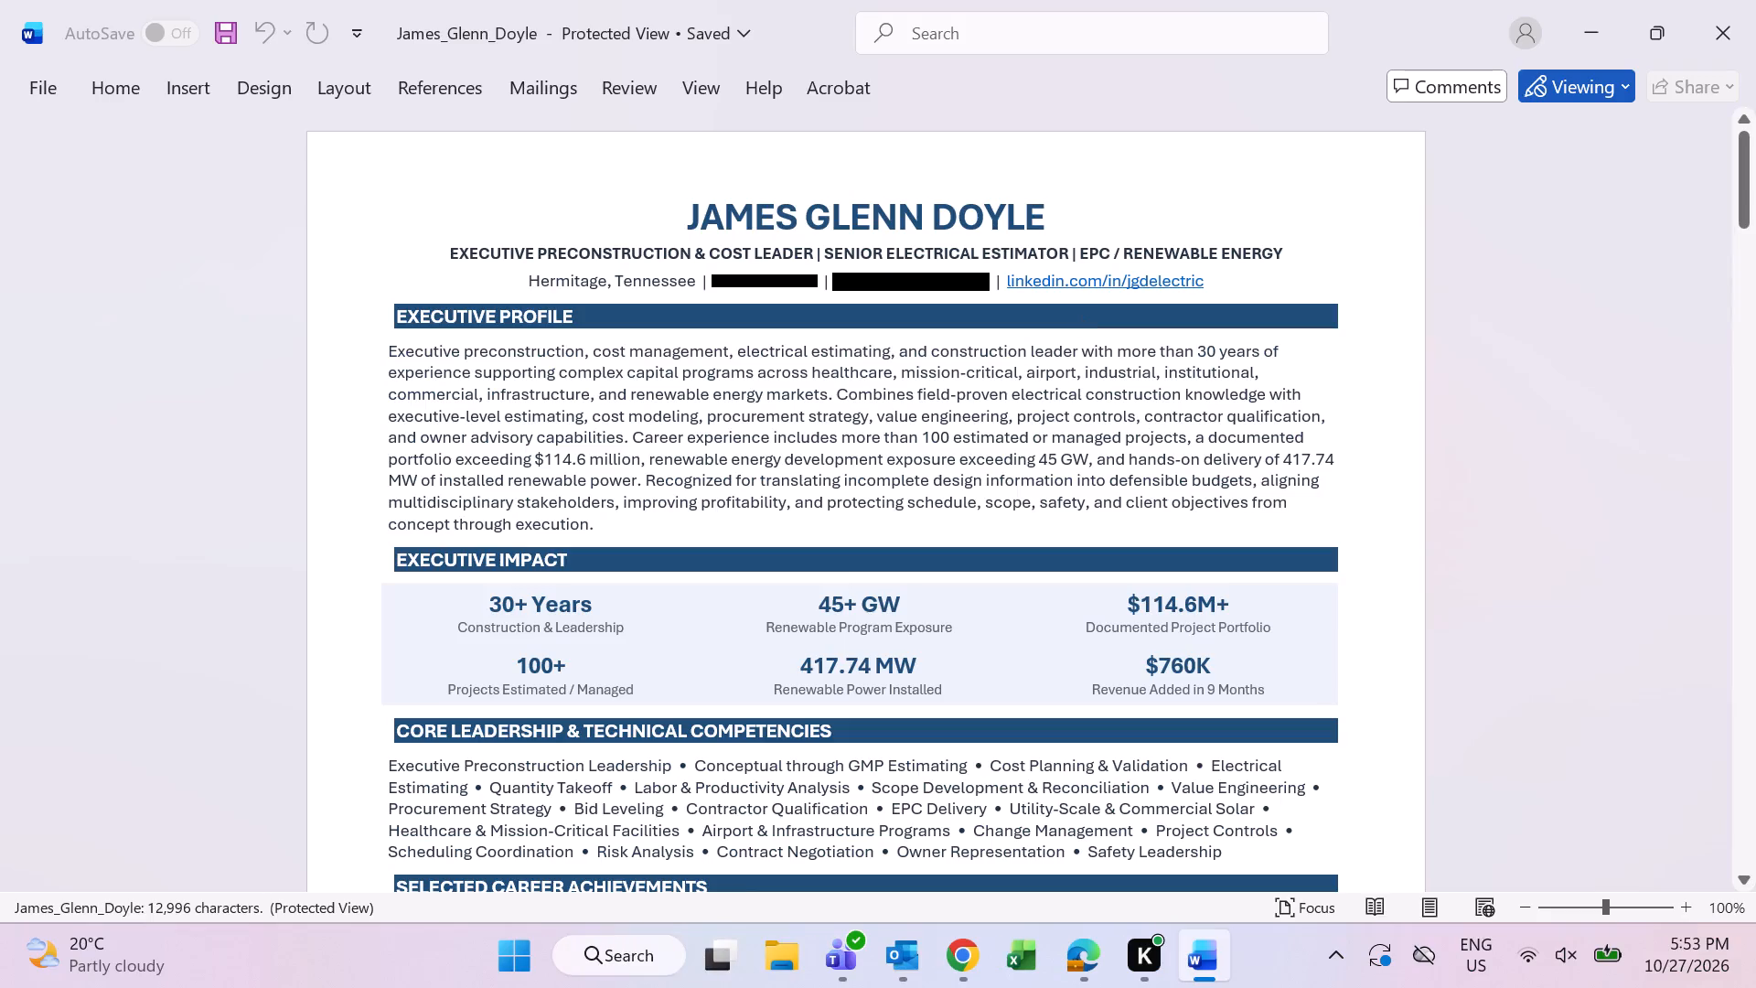
left_click(1118, 132)
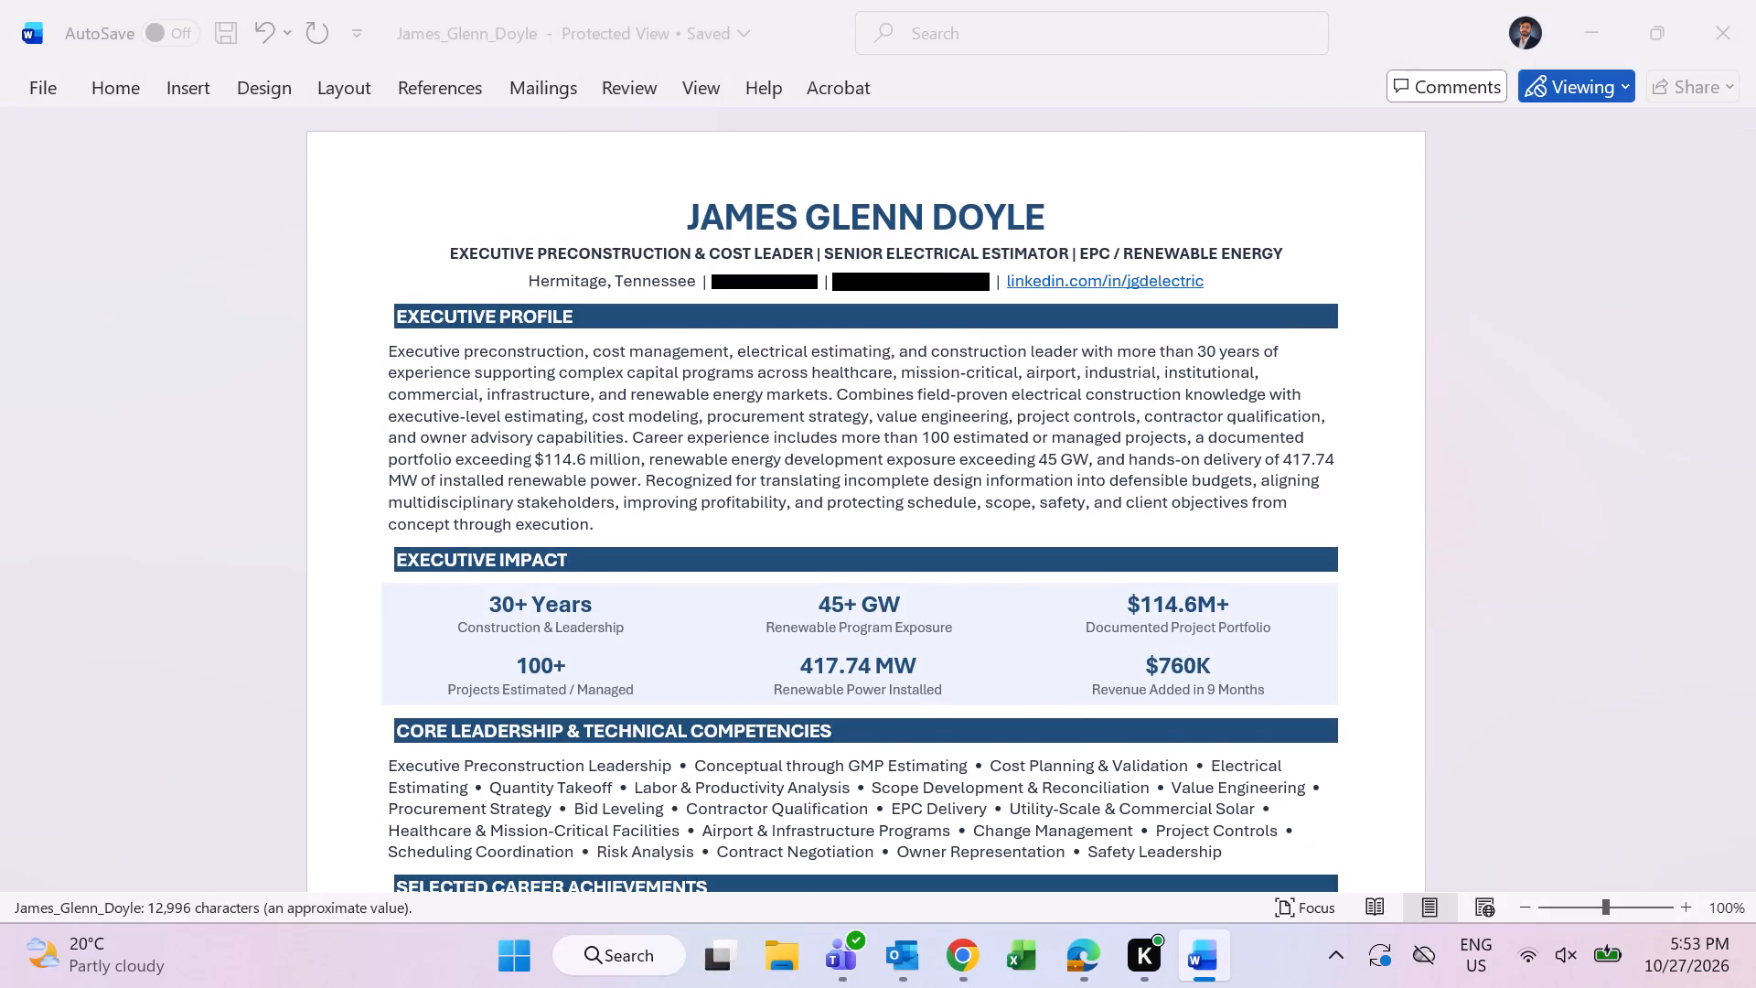
left_click(1063, 347)
Review the converted résumé from the executive impact section through experience, licenses, software and representative clients, checking its content and layout.
scroll(1089, 501, "down", 5)
scroll(918, 473, "down", 1)
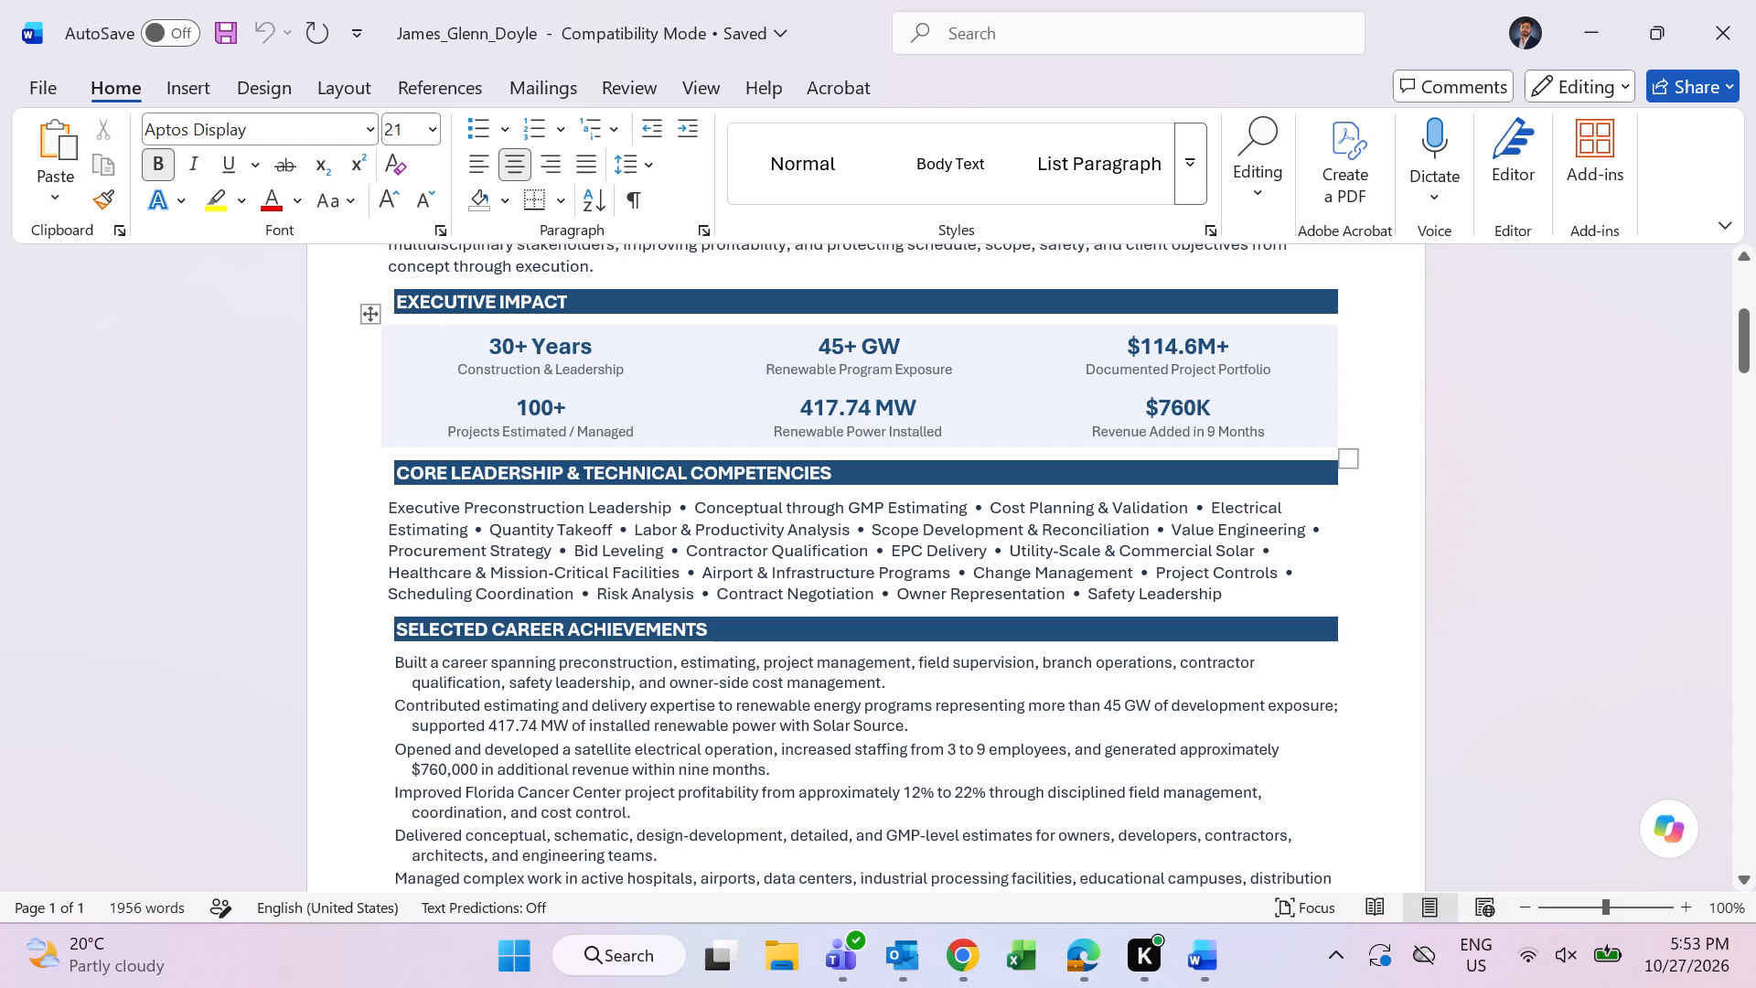
left_click(931, 685)
left_click(946, 728)
scroll(958, 657, "down", 5)
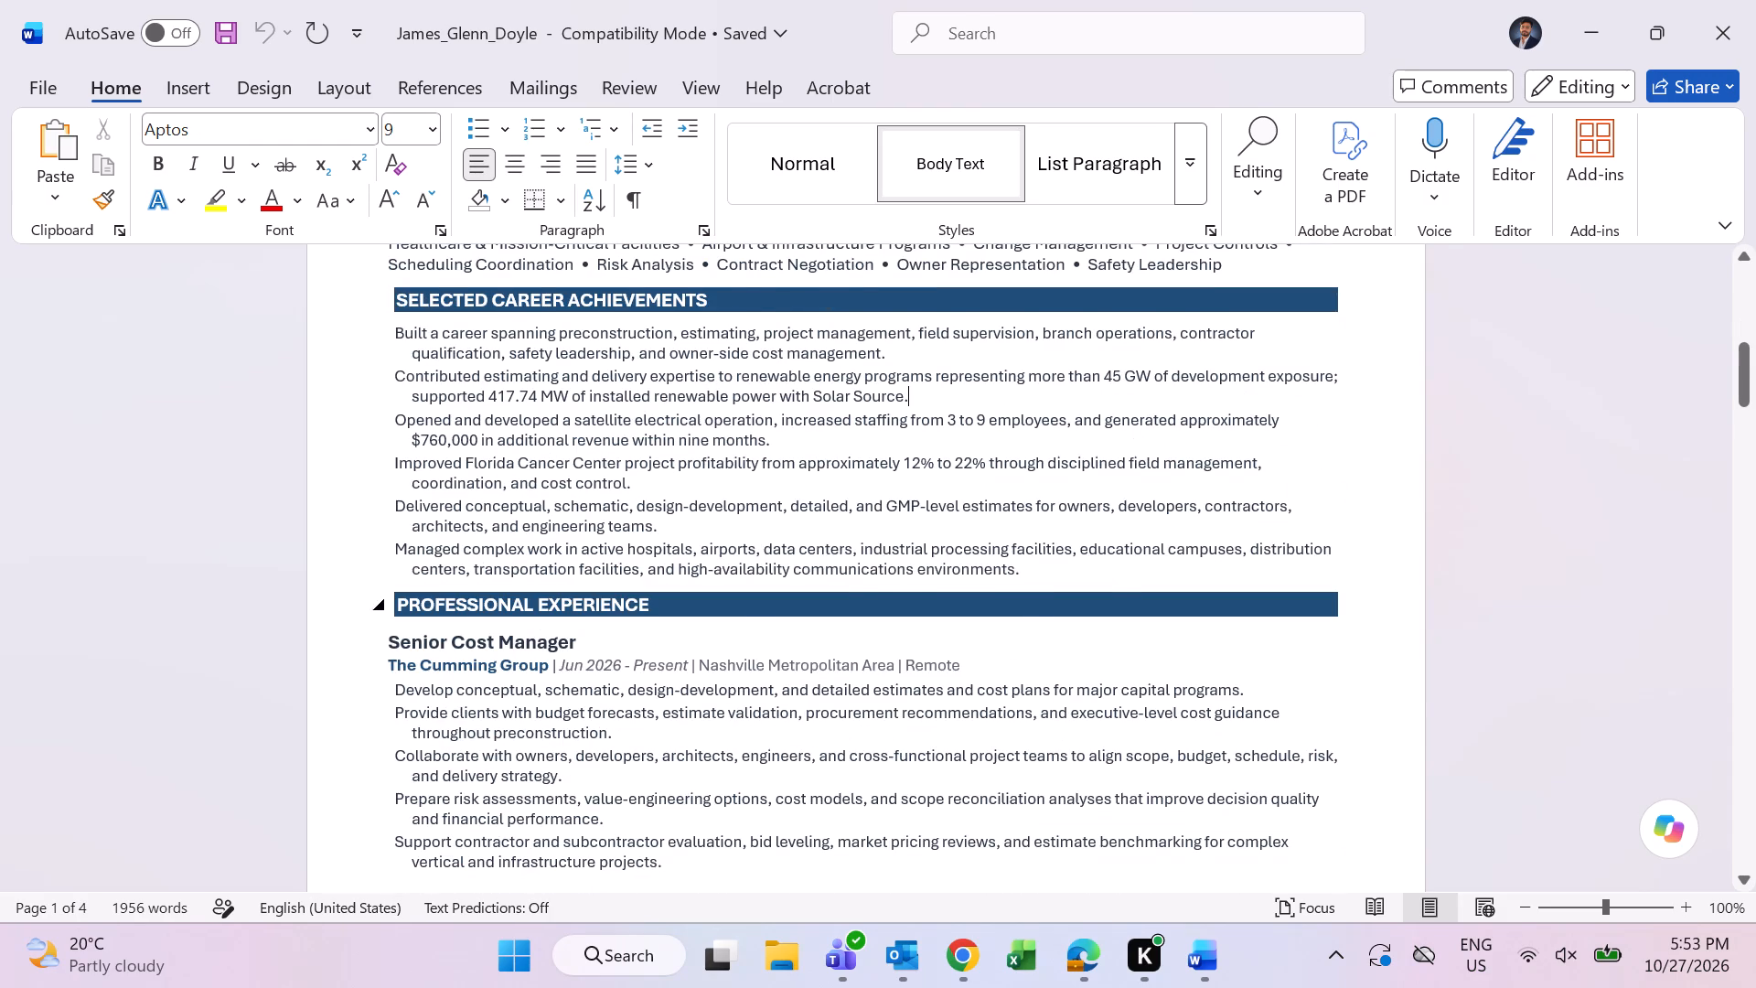
scroll(961, 588, "down", 2)
left_click(739, 600)
scroll(894, 589, "down", 5)
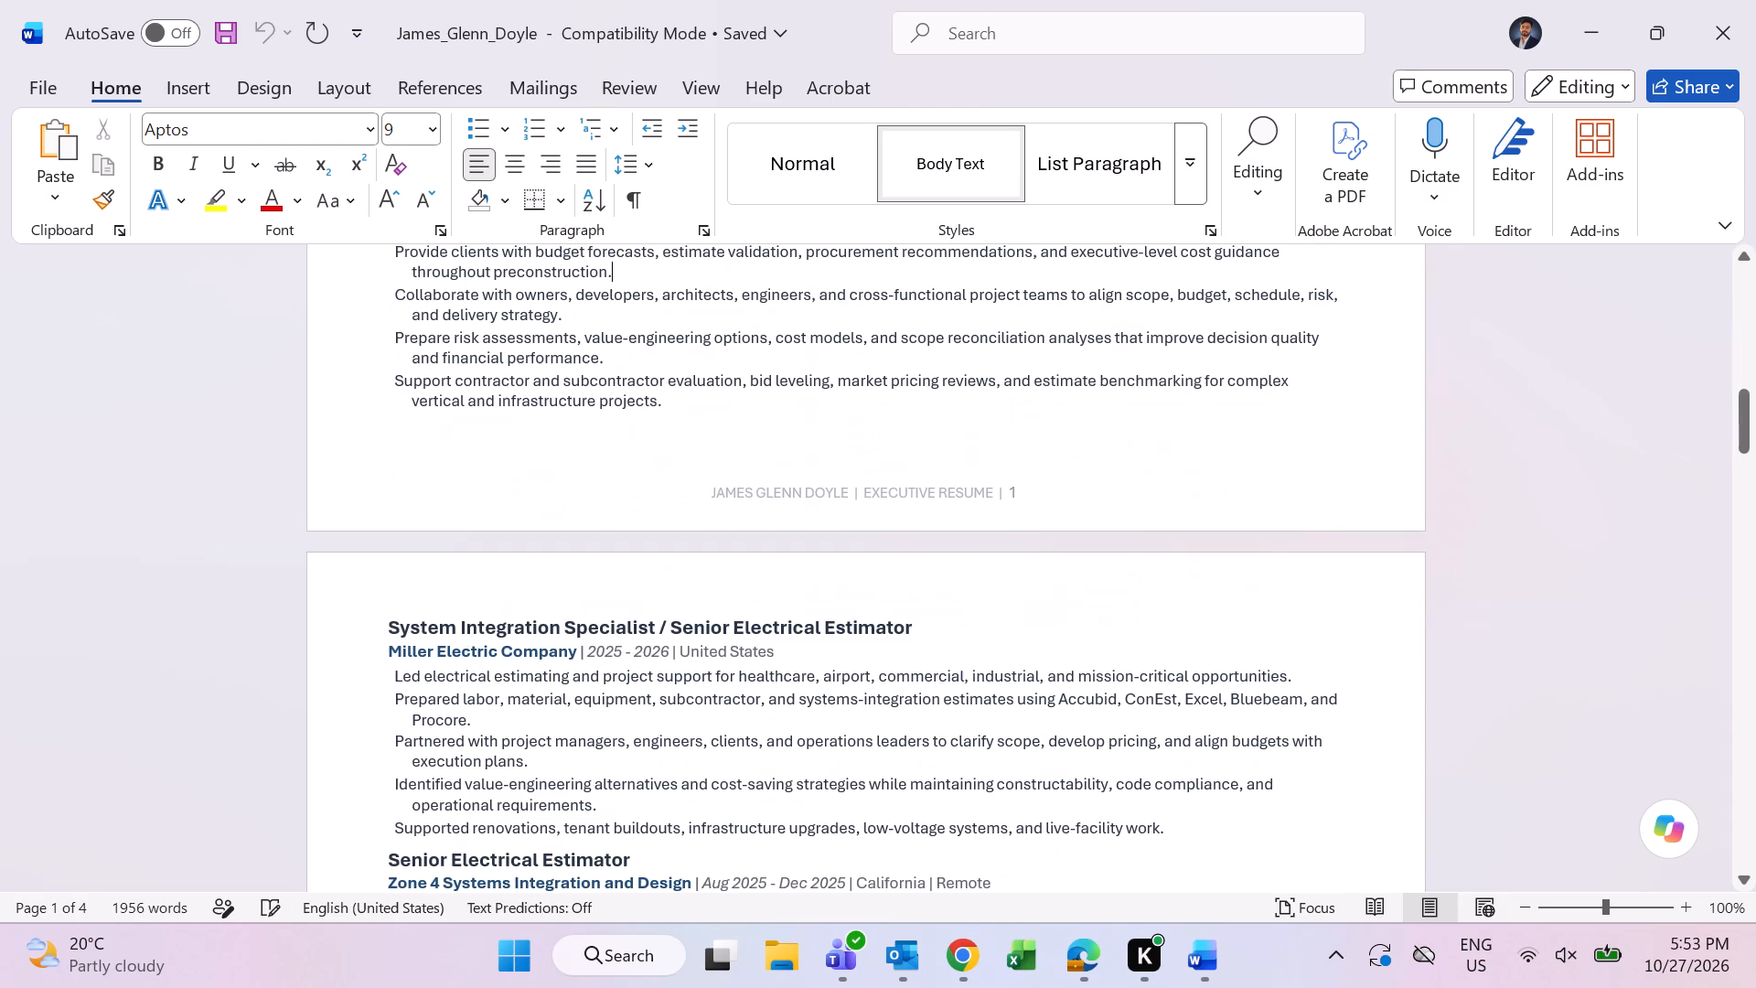
left_click(920, 633)
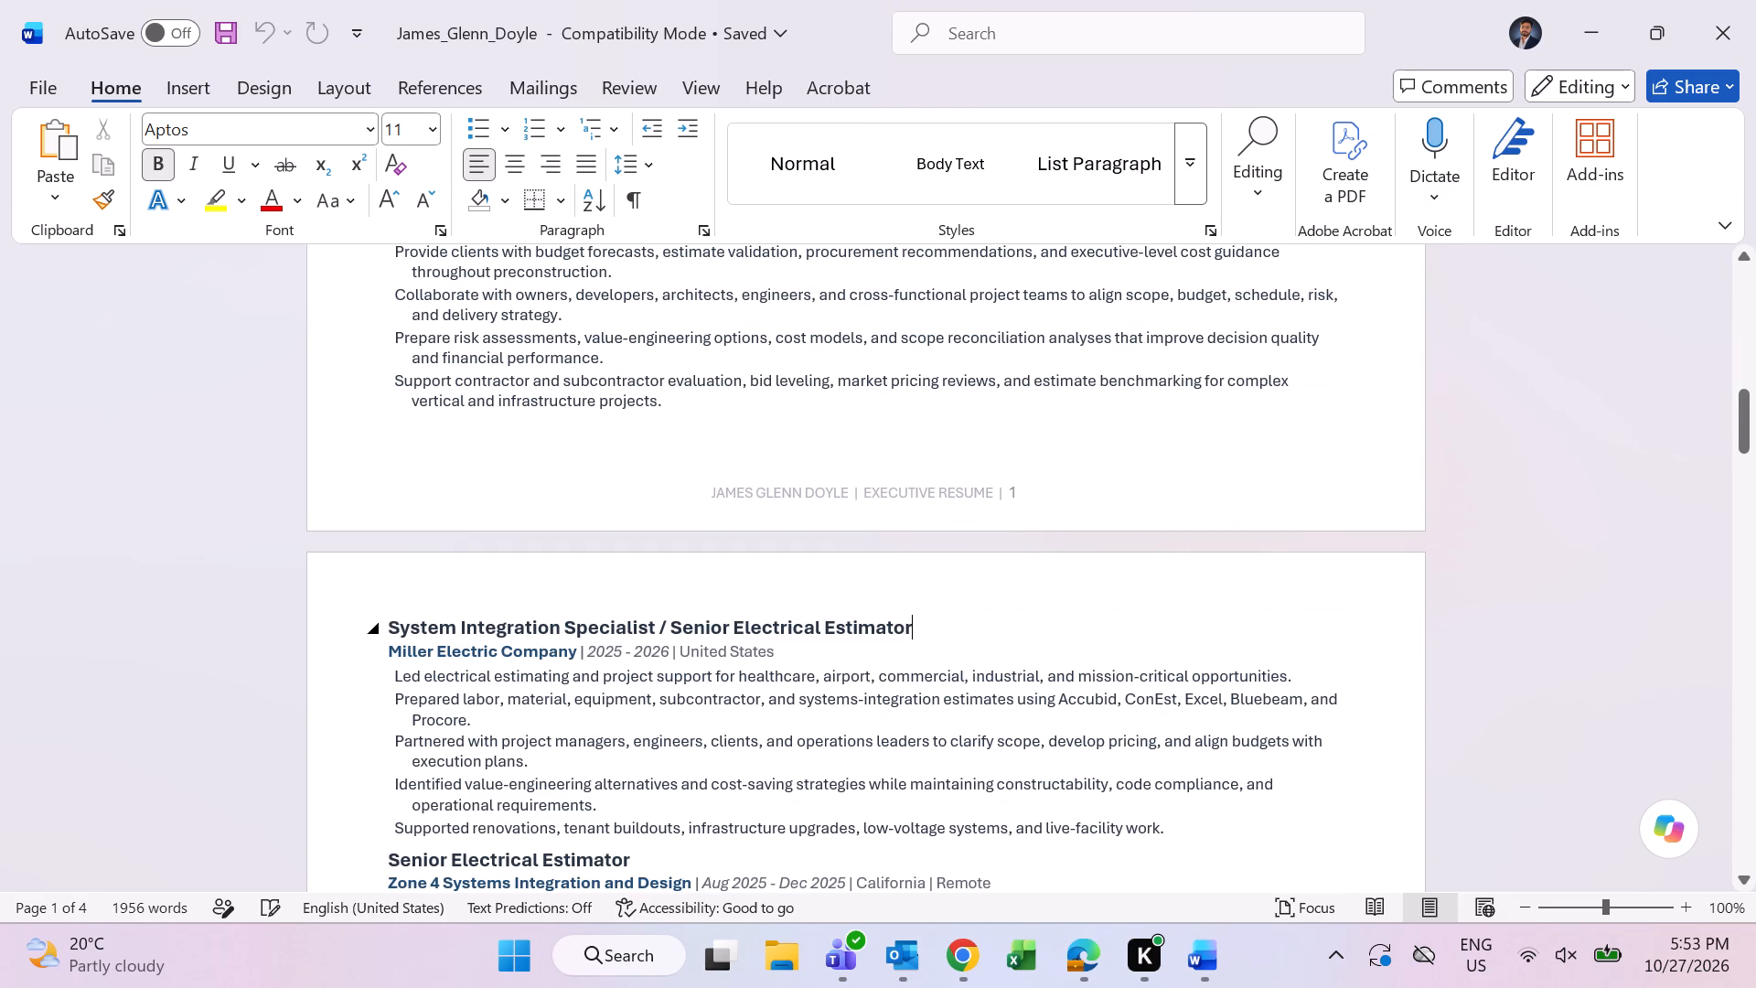
scroll(927, 631, "down", 17)
scroll(955, 510, "down", 4)
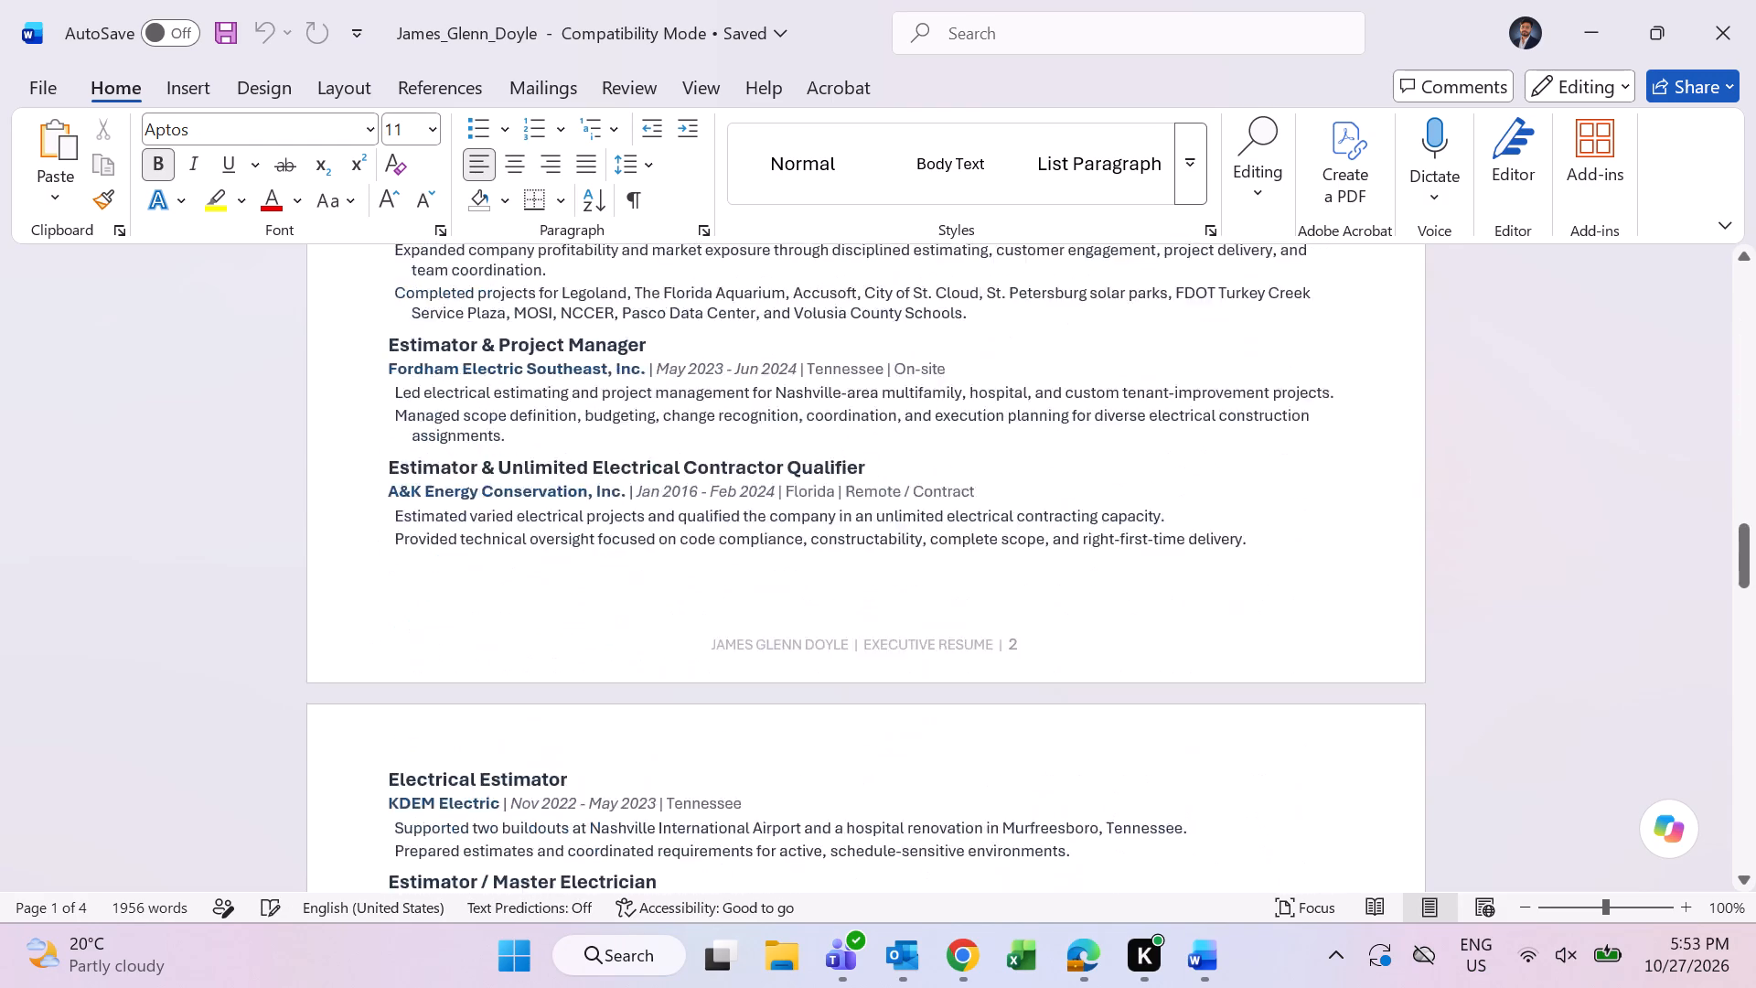
scroll(949, 497, "down", 17)
scroll(939, 489, "down", 18)
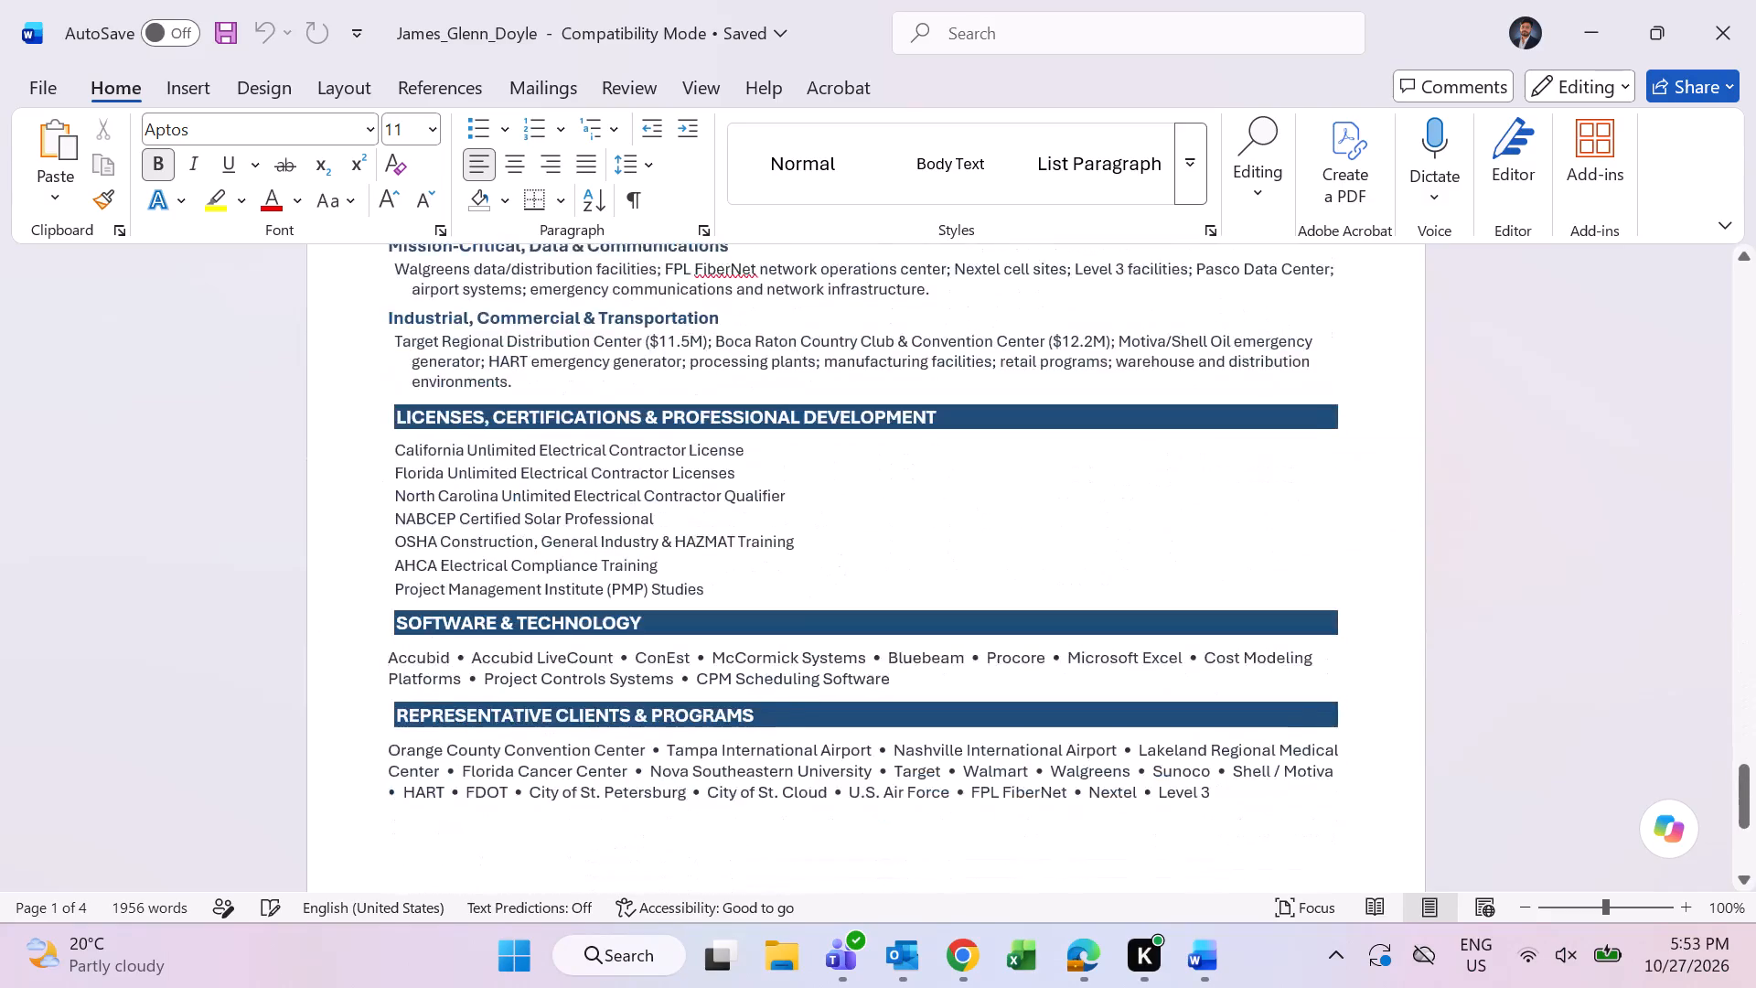
scroll(939, 489, "down", 9)
scroll(939, 489, "up", 3)
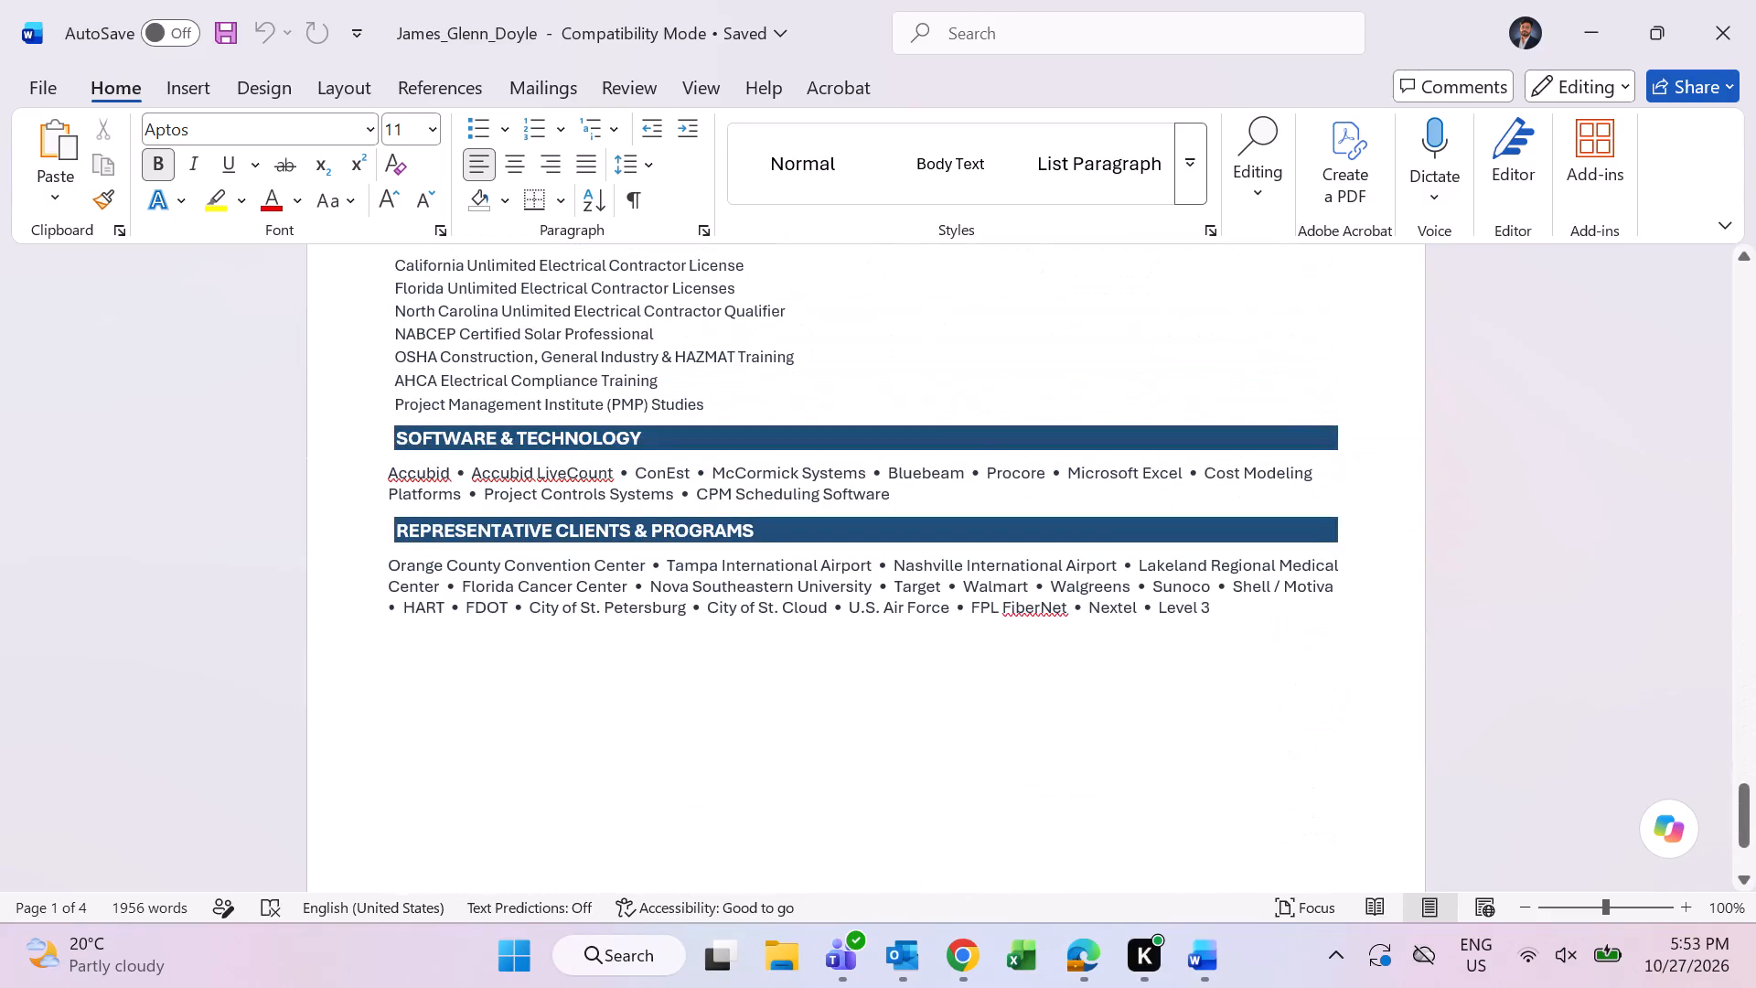
left_click_drag(1742, 806, 1749, 262)
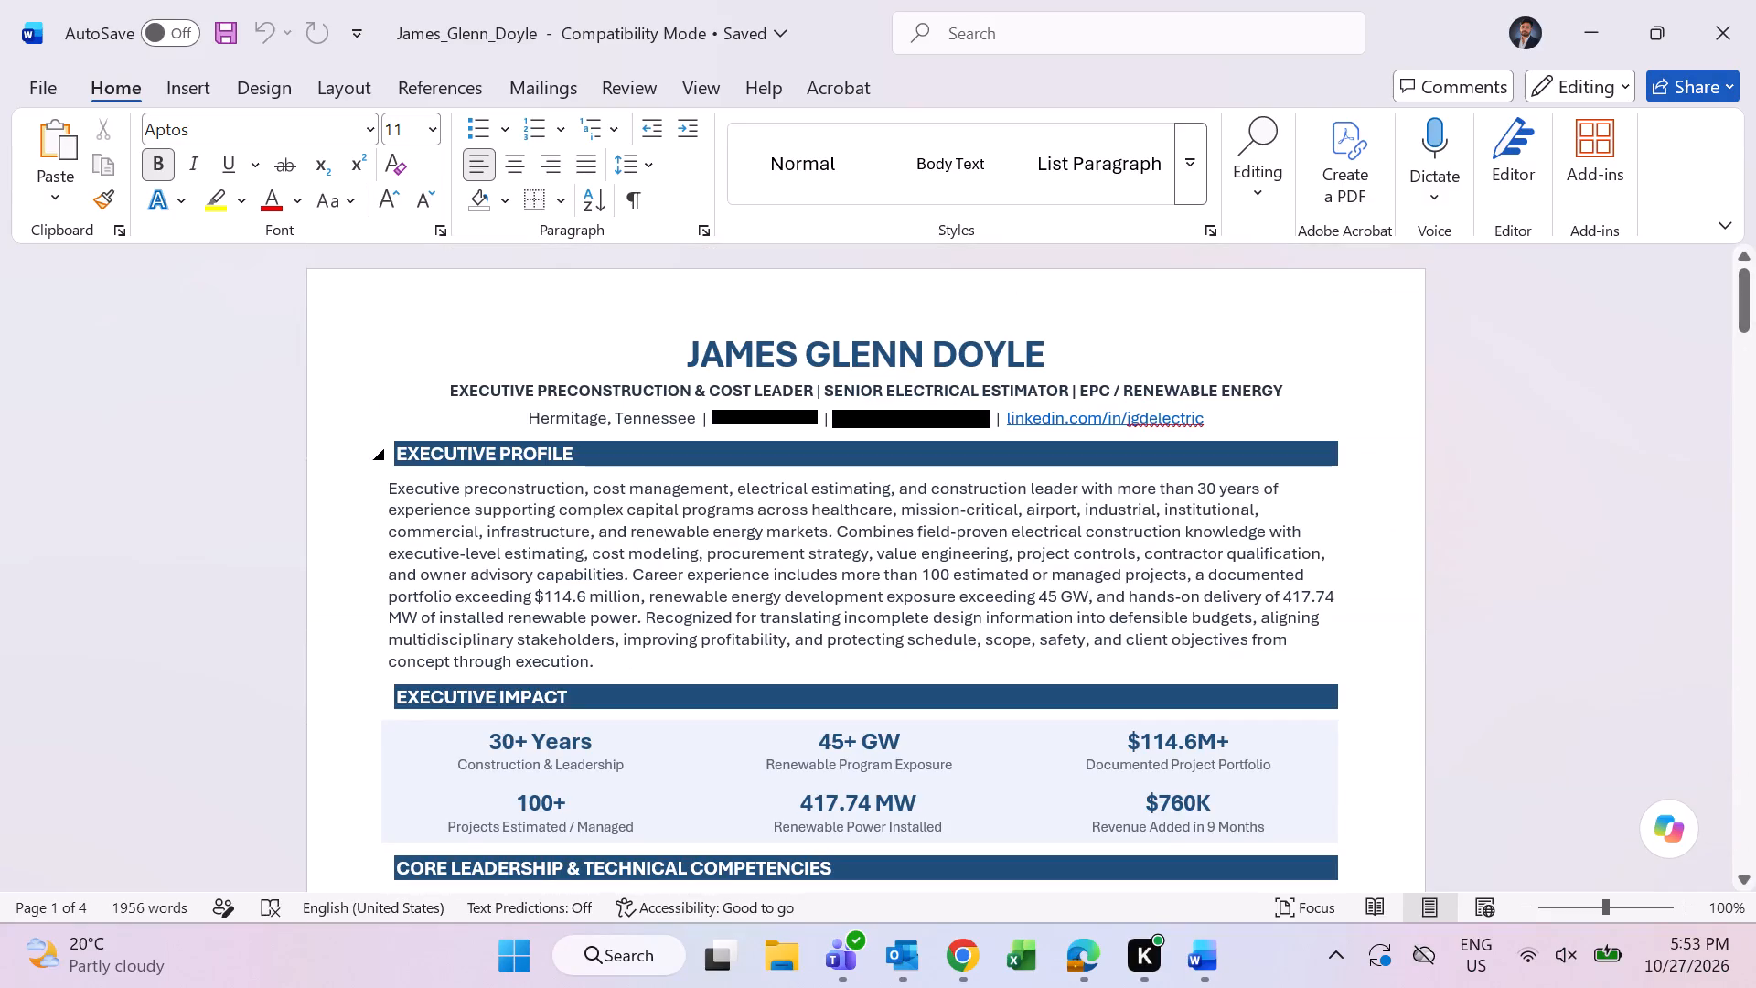
Add a space at the end of the Executive Profile paragraph, following "concept through execution.".
left_click(766, 665)
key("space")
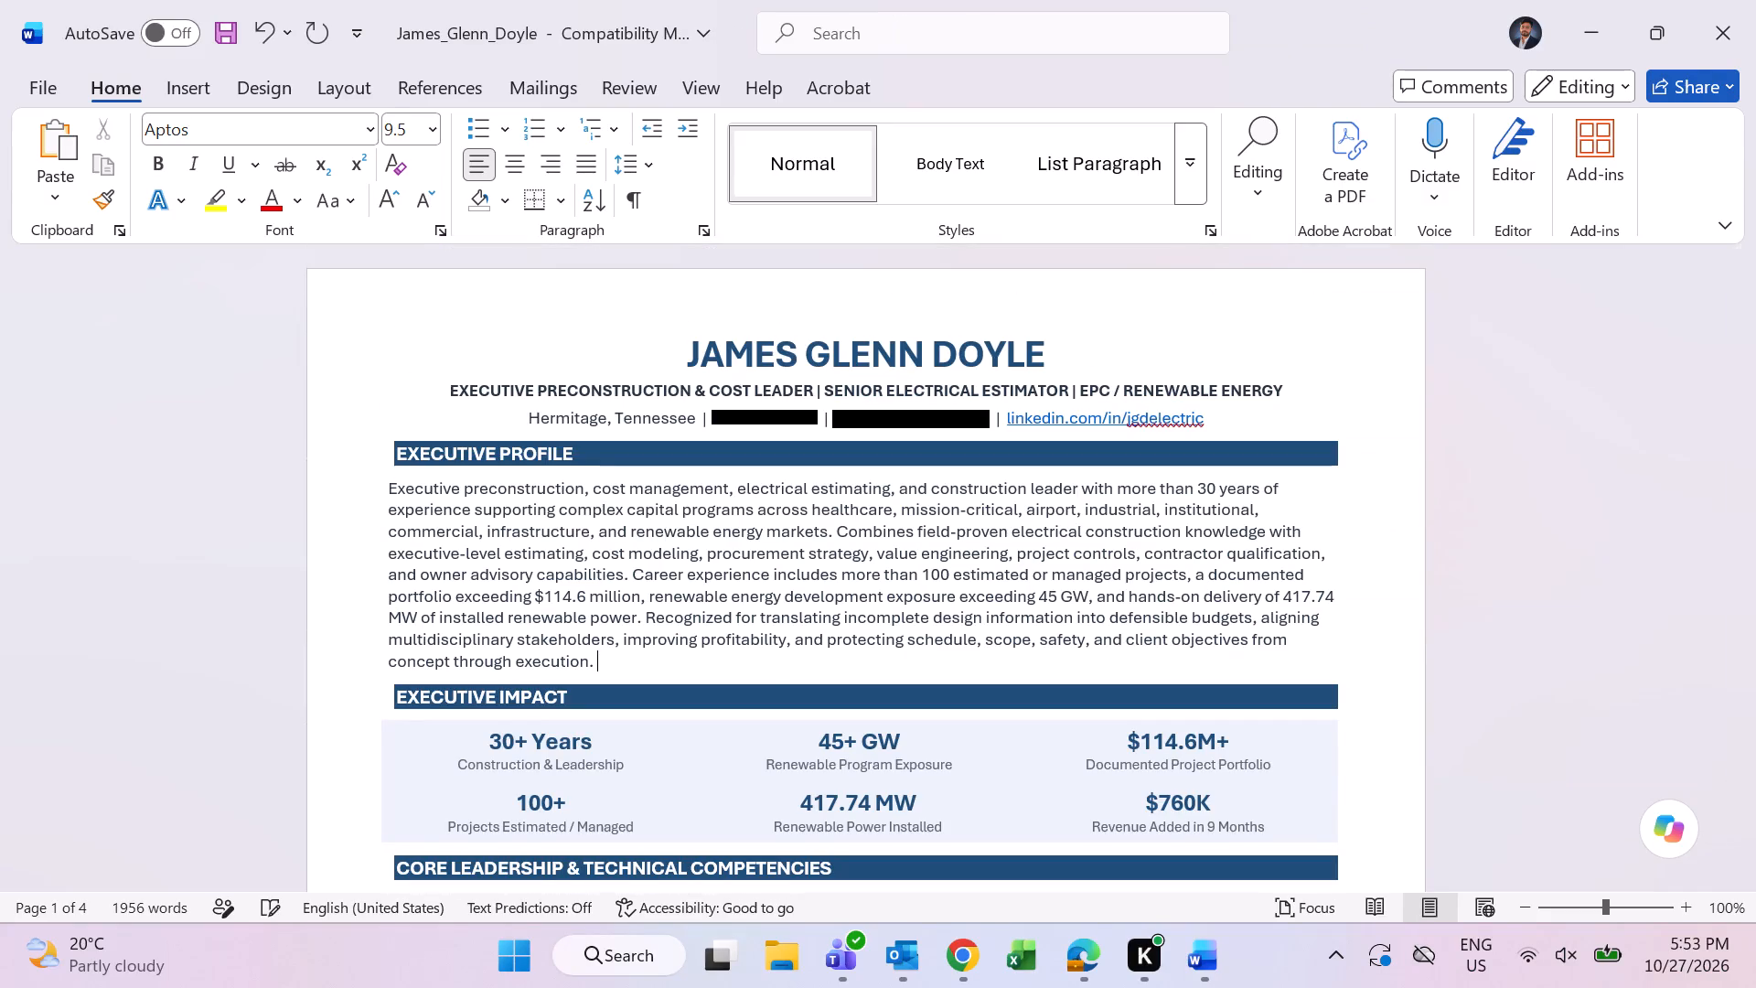
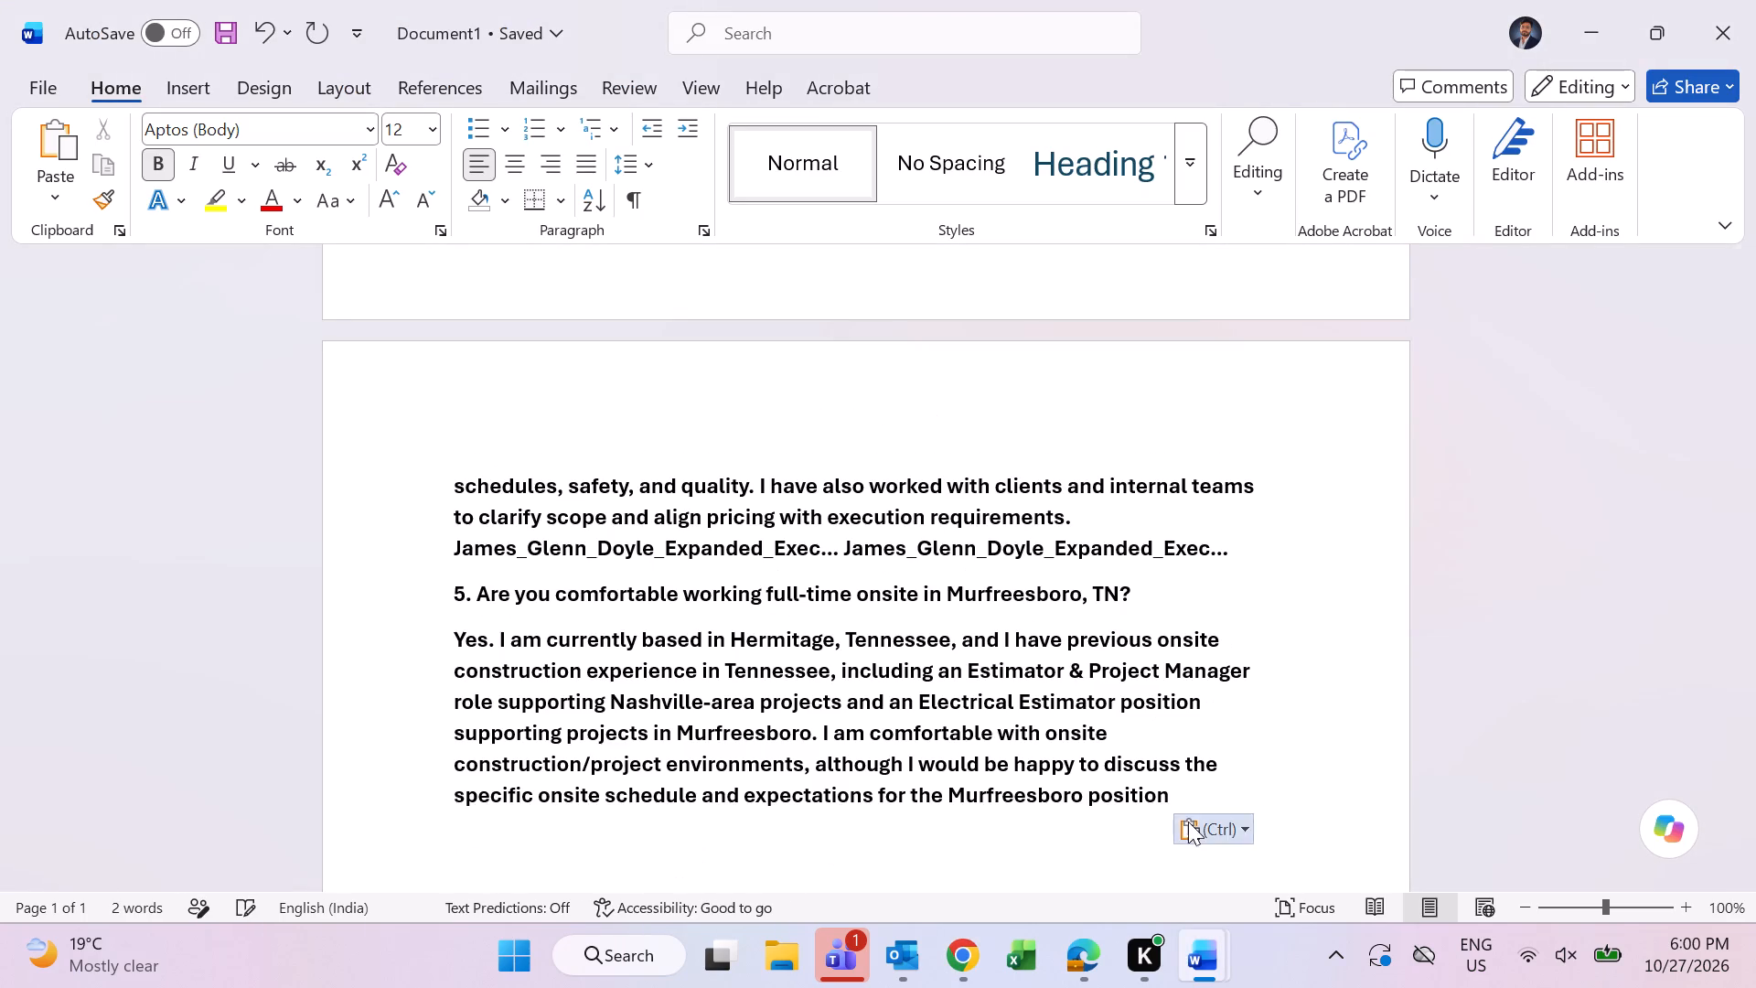
left_click(1188, 822)
left_click(1260, 756)
Add the missing period at the end of the fifth answer about working onsite in Murfreesboro.
scroll(863, 584, "up", 1)
scroll(863, 584, "down", 2)
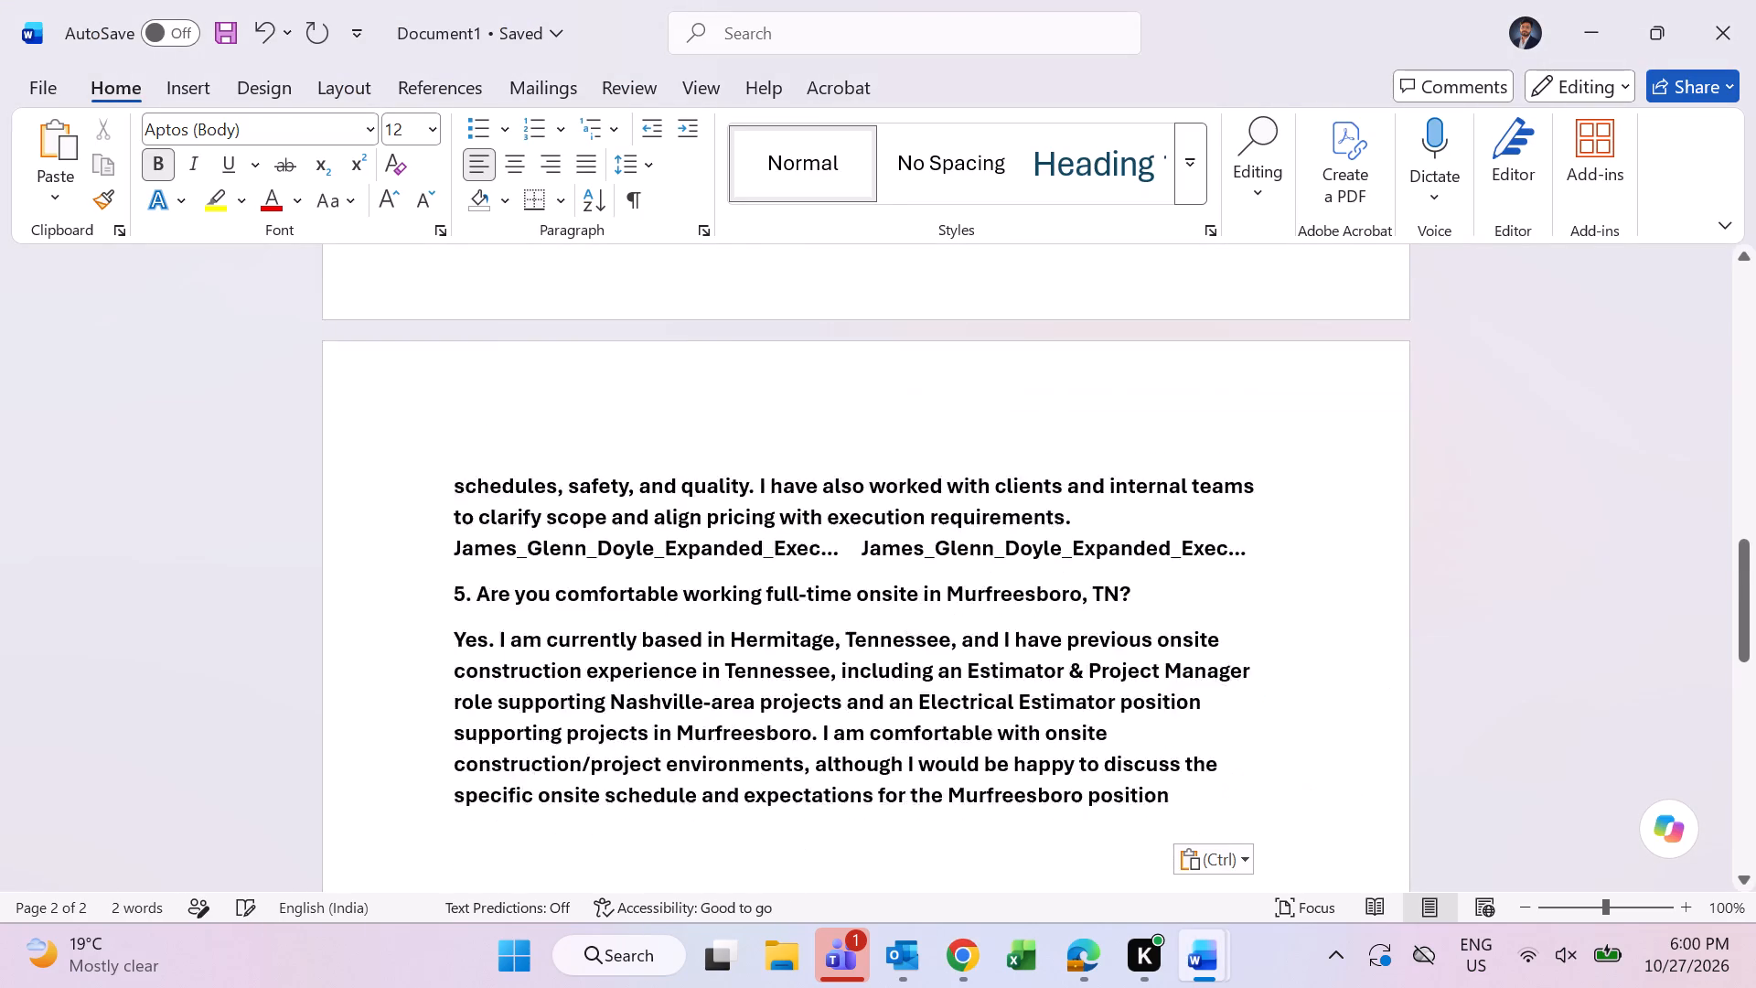
scroll(863, 584, "down", 3)
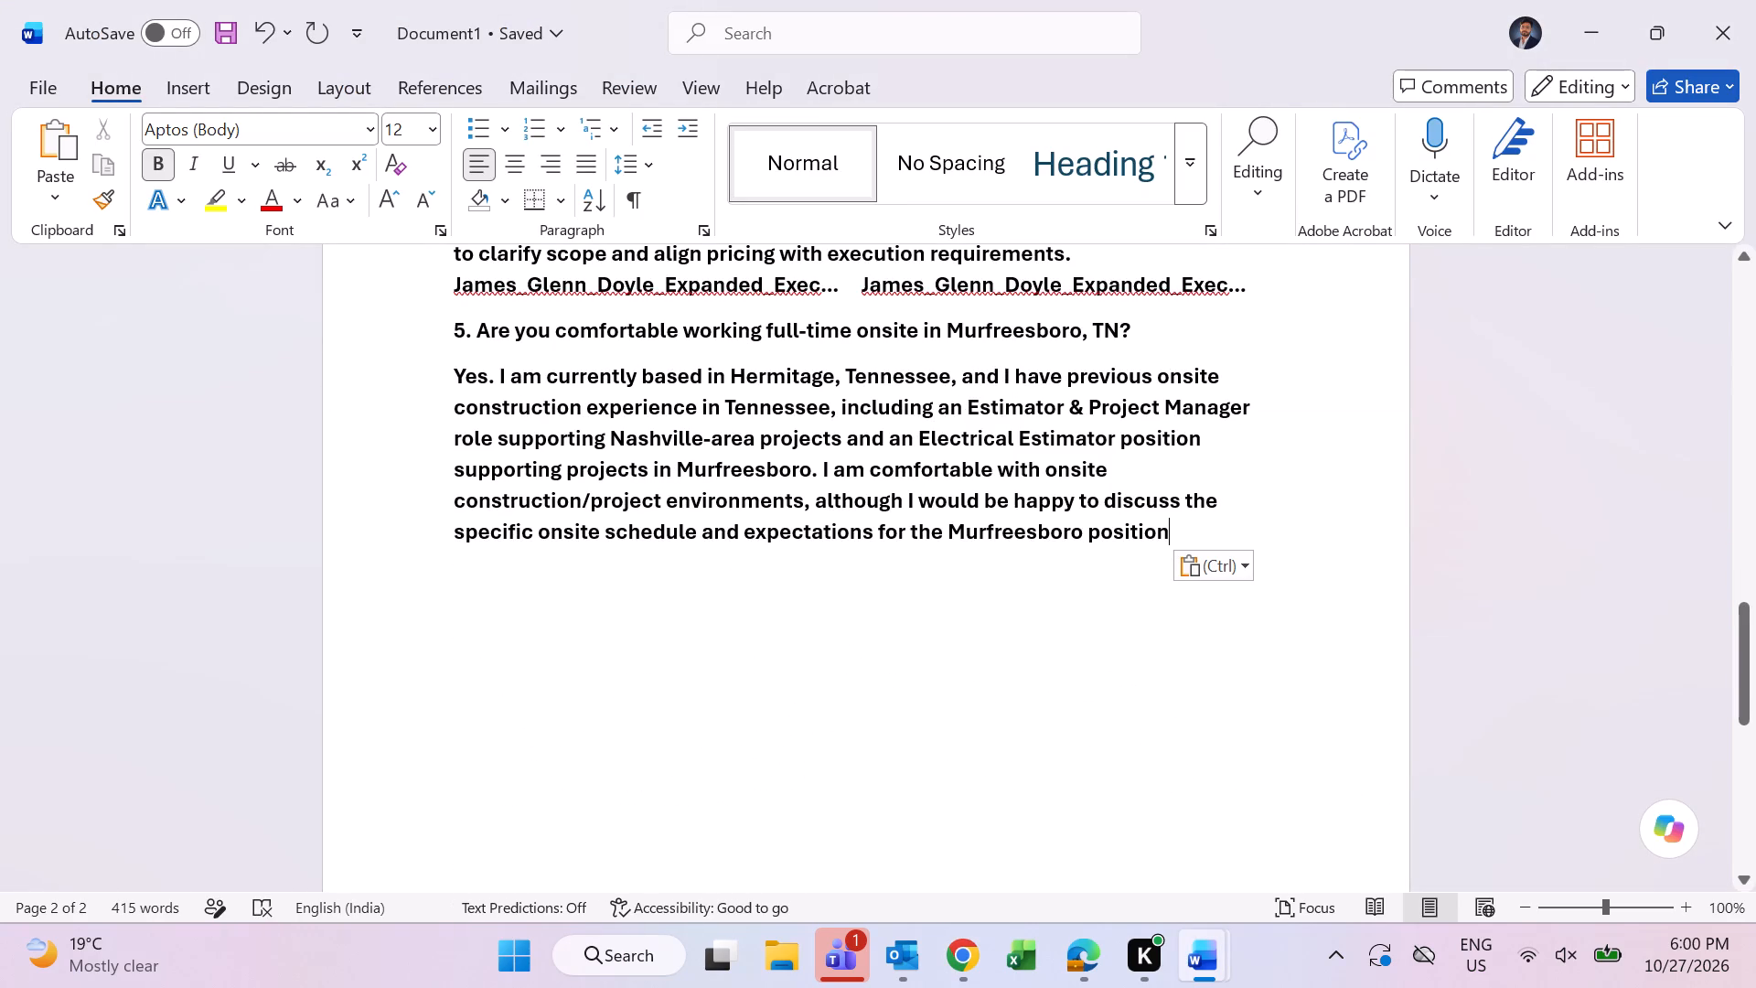
key("period")
Remove bold from all five questions and answers below the heading, and add a space after question 1.
left_click_drag(1185, 533, 580, 177)
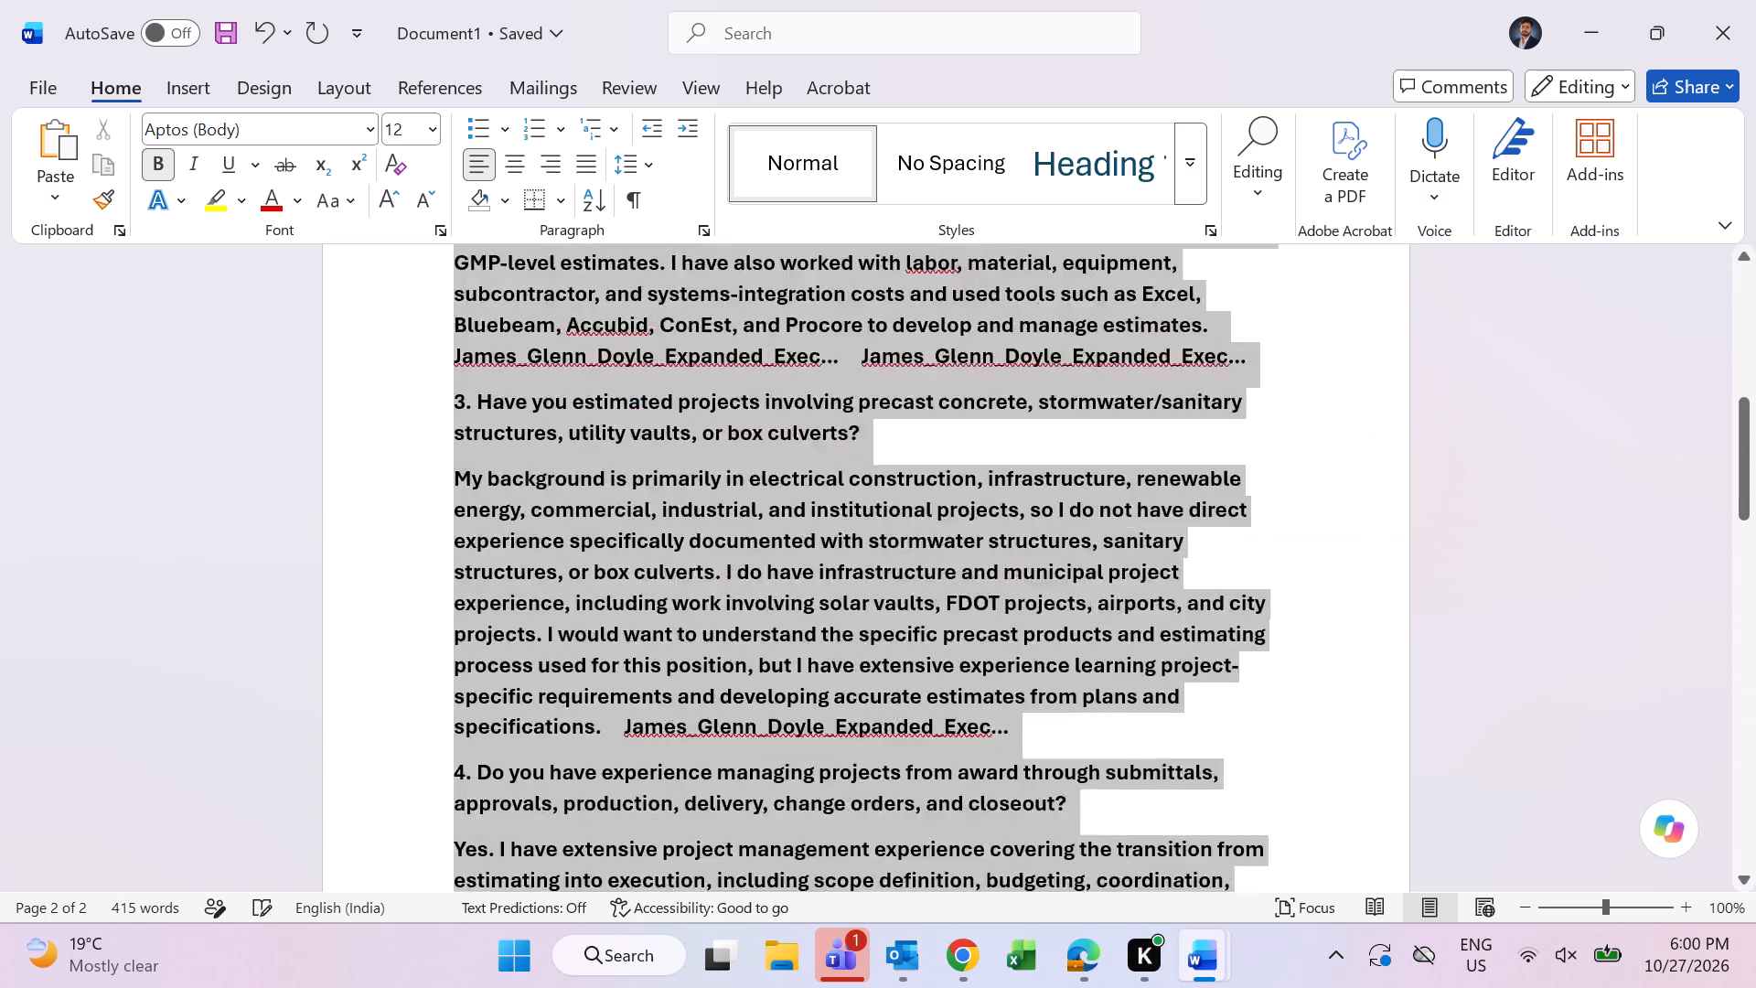
left_click_drag(580, 177, 457, 460)
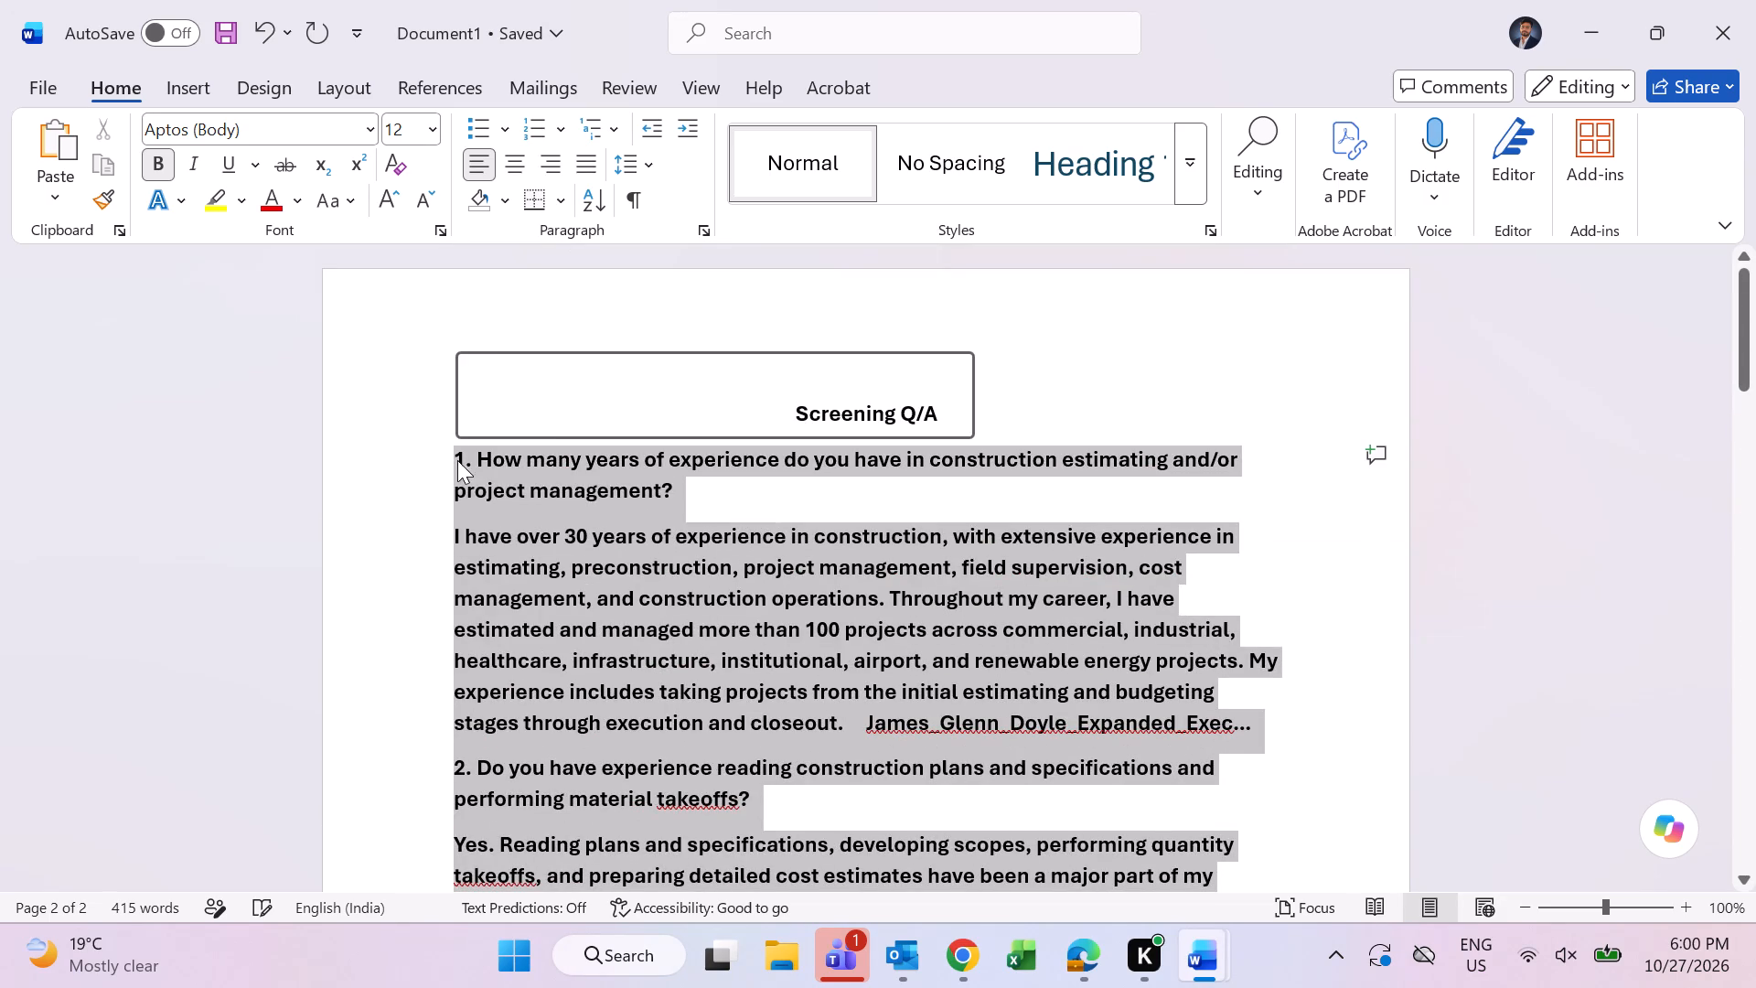
left_click(532, 414)
left_click(544, 501)
left_click(614, 493)
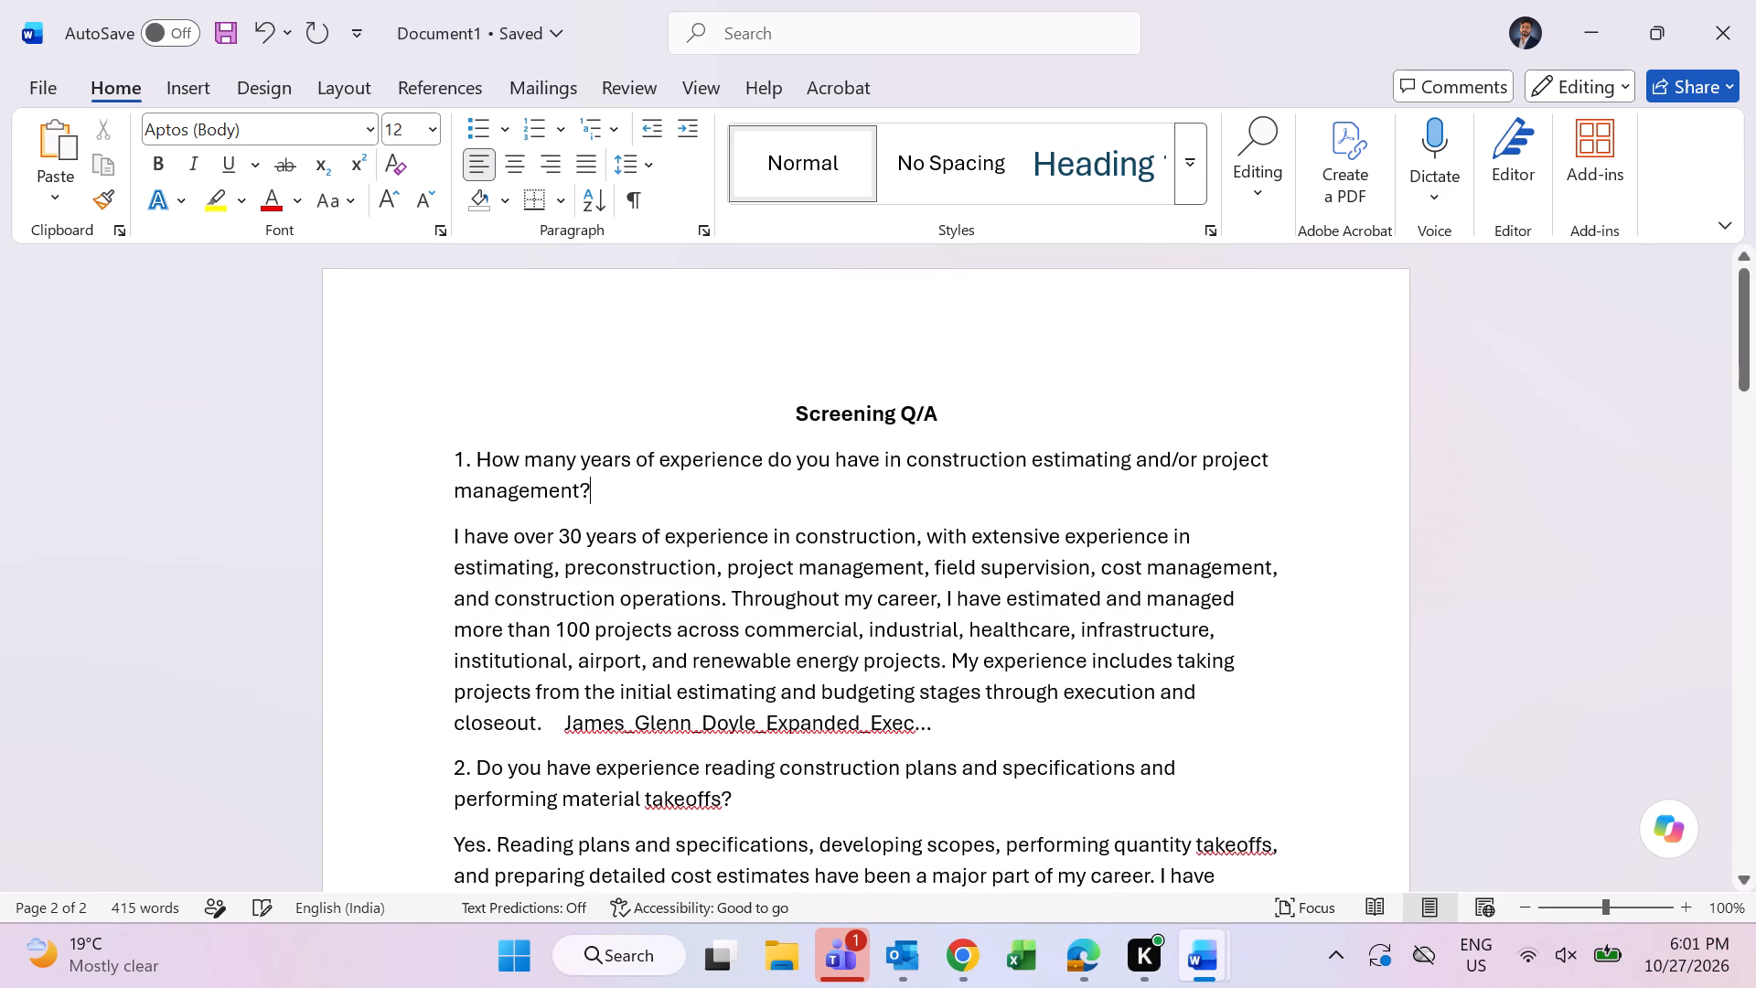
key("space")
Delete the résumé file citation and its preceding spaces at the end of the first answer.
left_click_drag(952, 722, 581, 719)
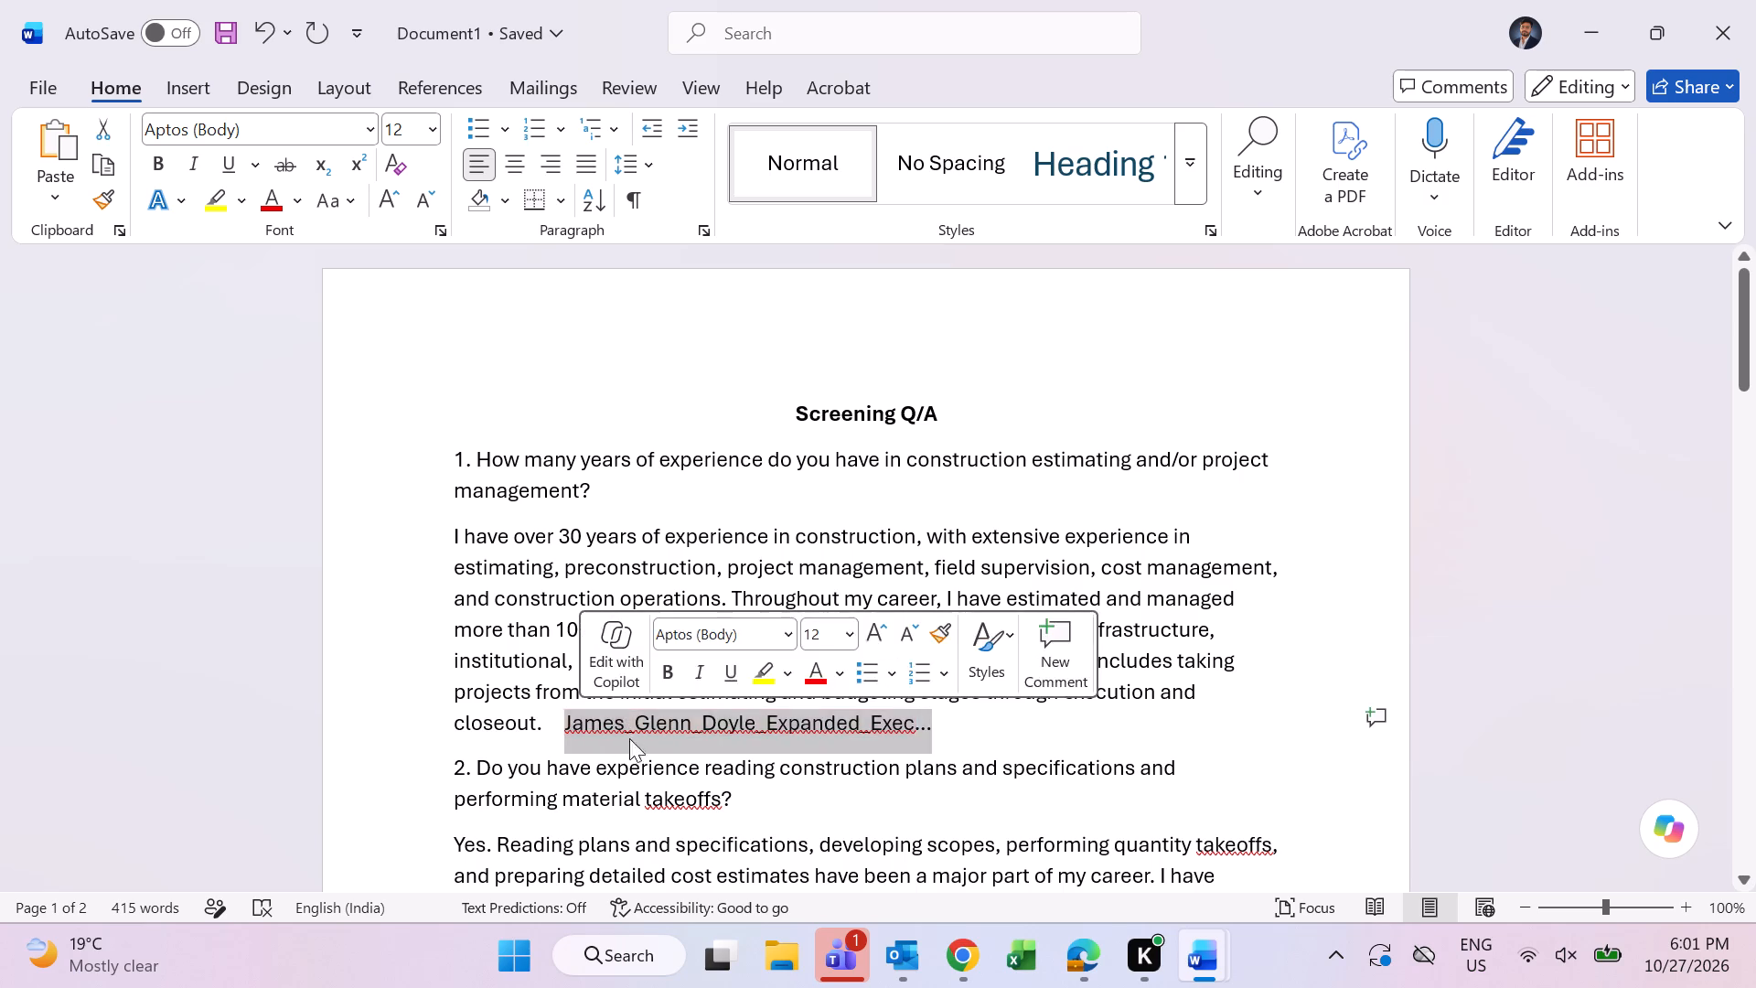
key("BackSpace")
key("BackSpace")
key("BackSpace")
key("BackSpace")
key("BackSpace")
key("BackSpace")
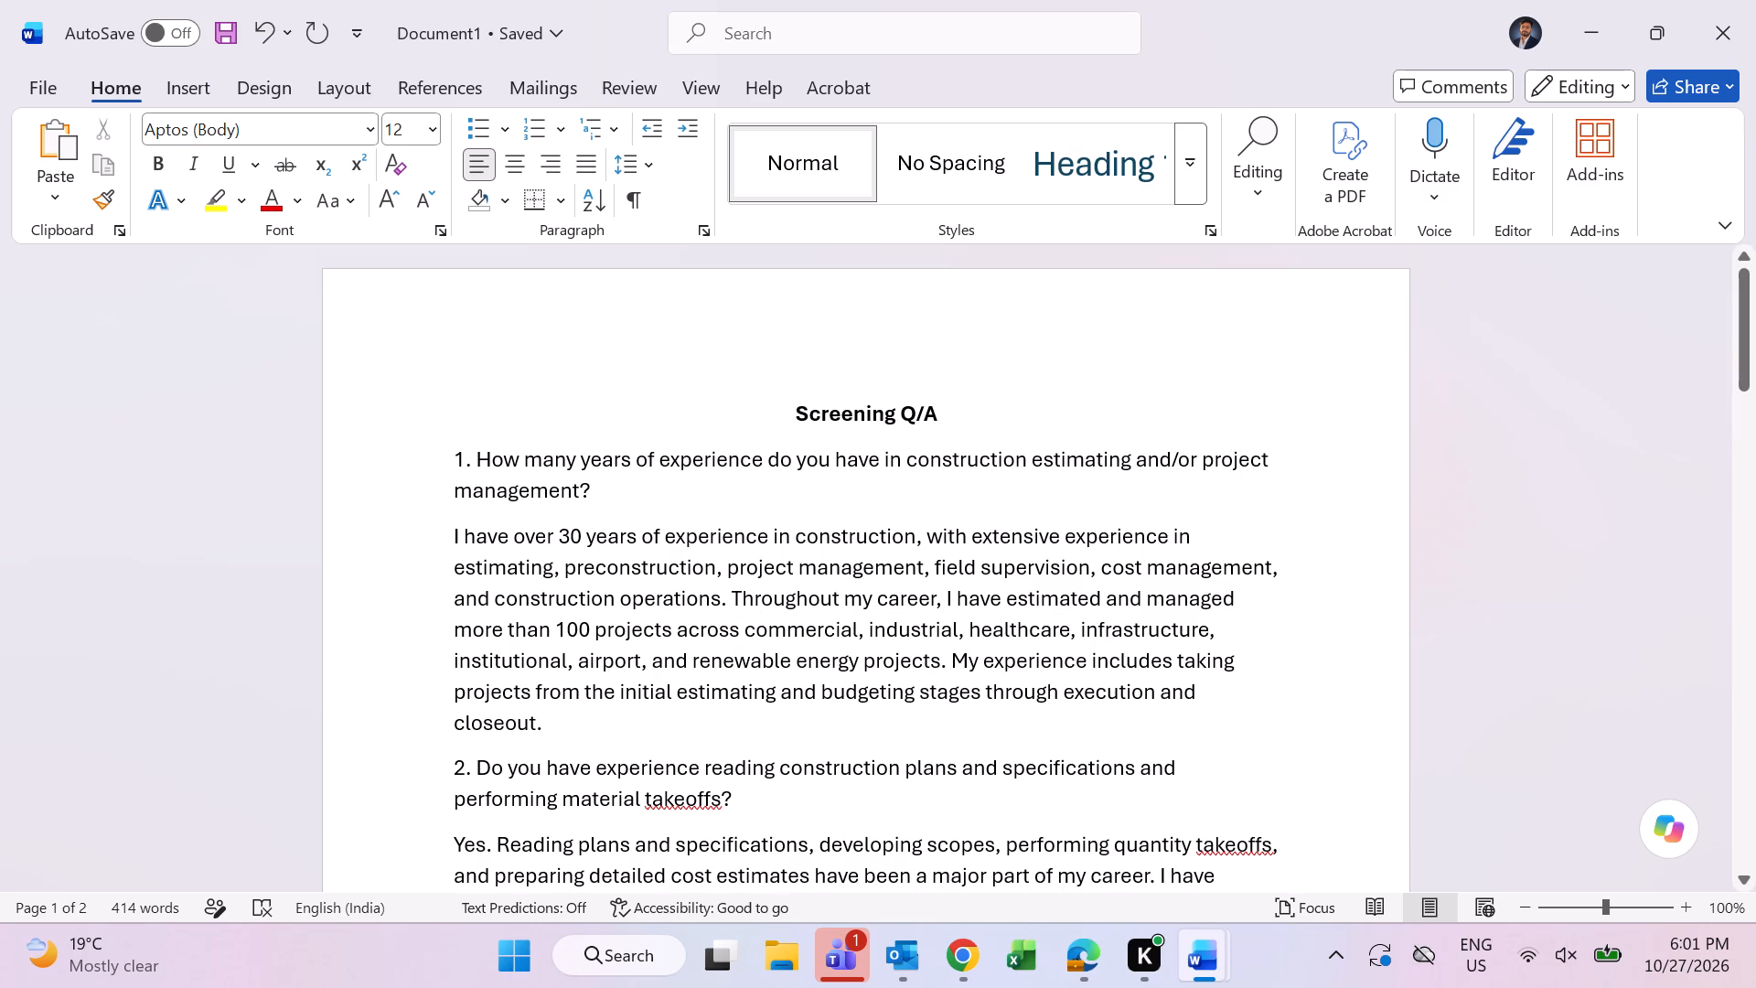
Correct the spelling of "takeoffs" in question 2 to "take-offs".
scroll(701, 712, "down", 4)
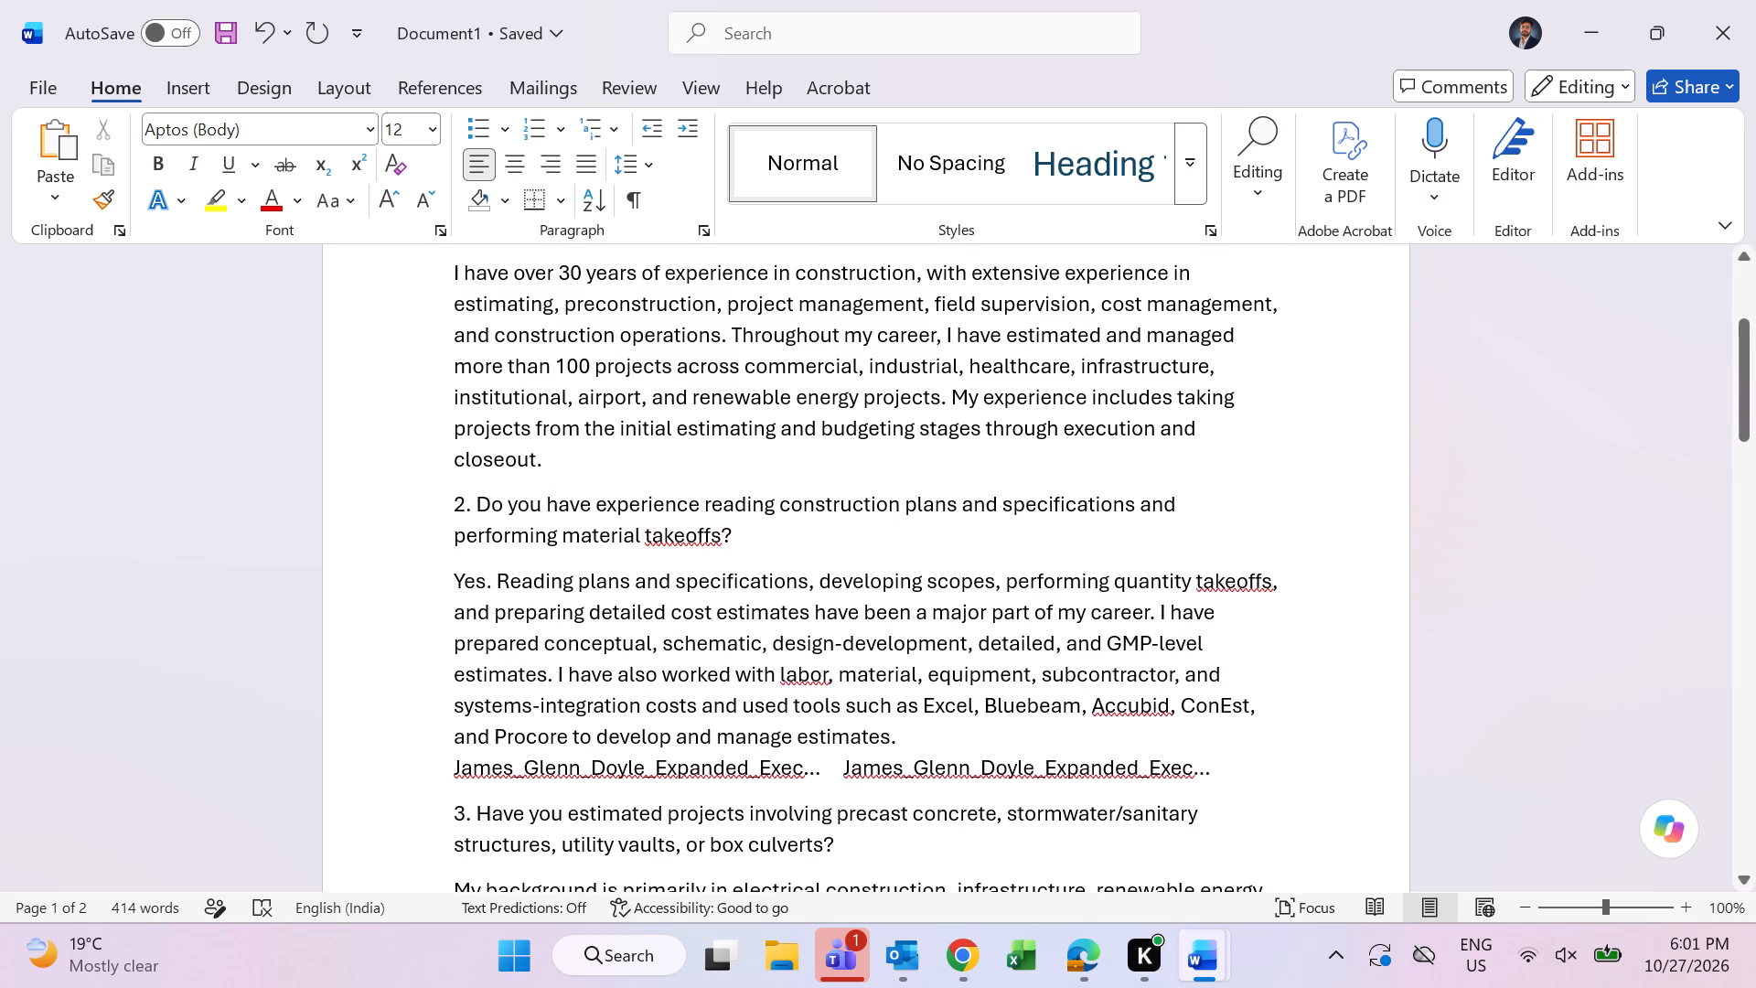
left_click(674, 541)
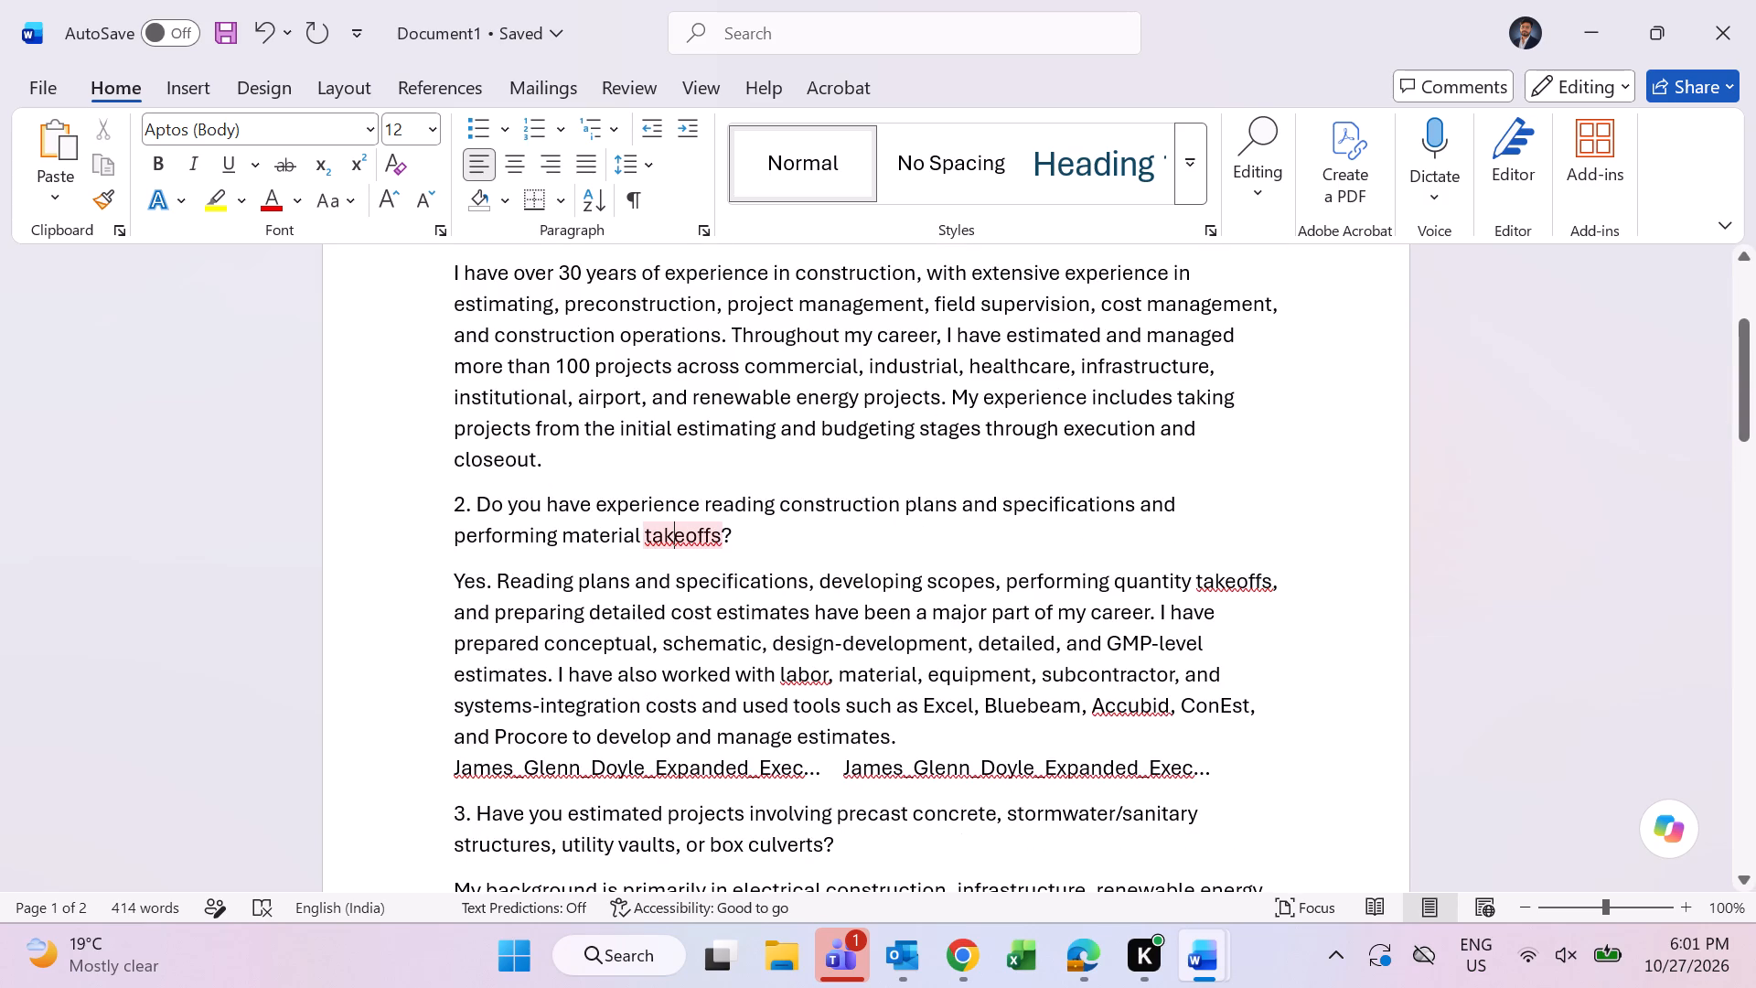
left_click(691, 534)
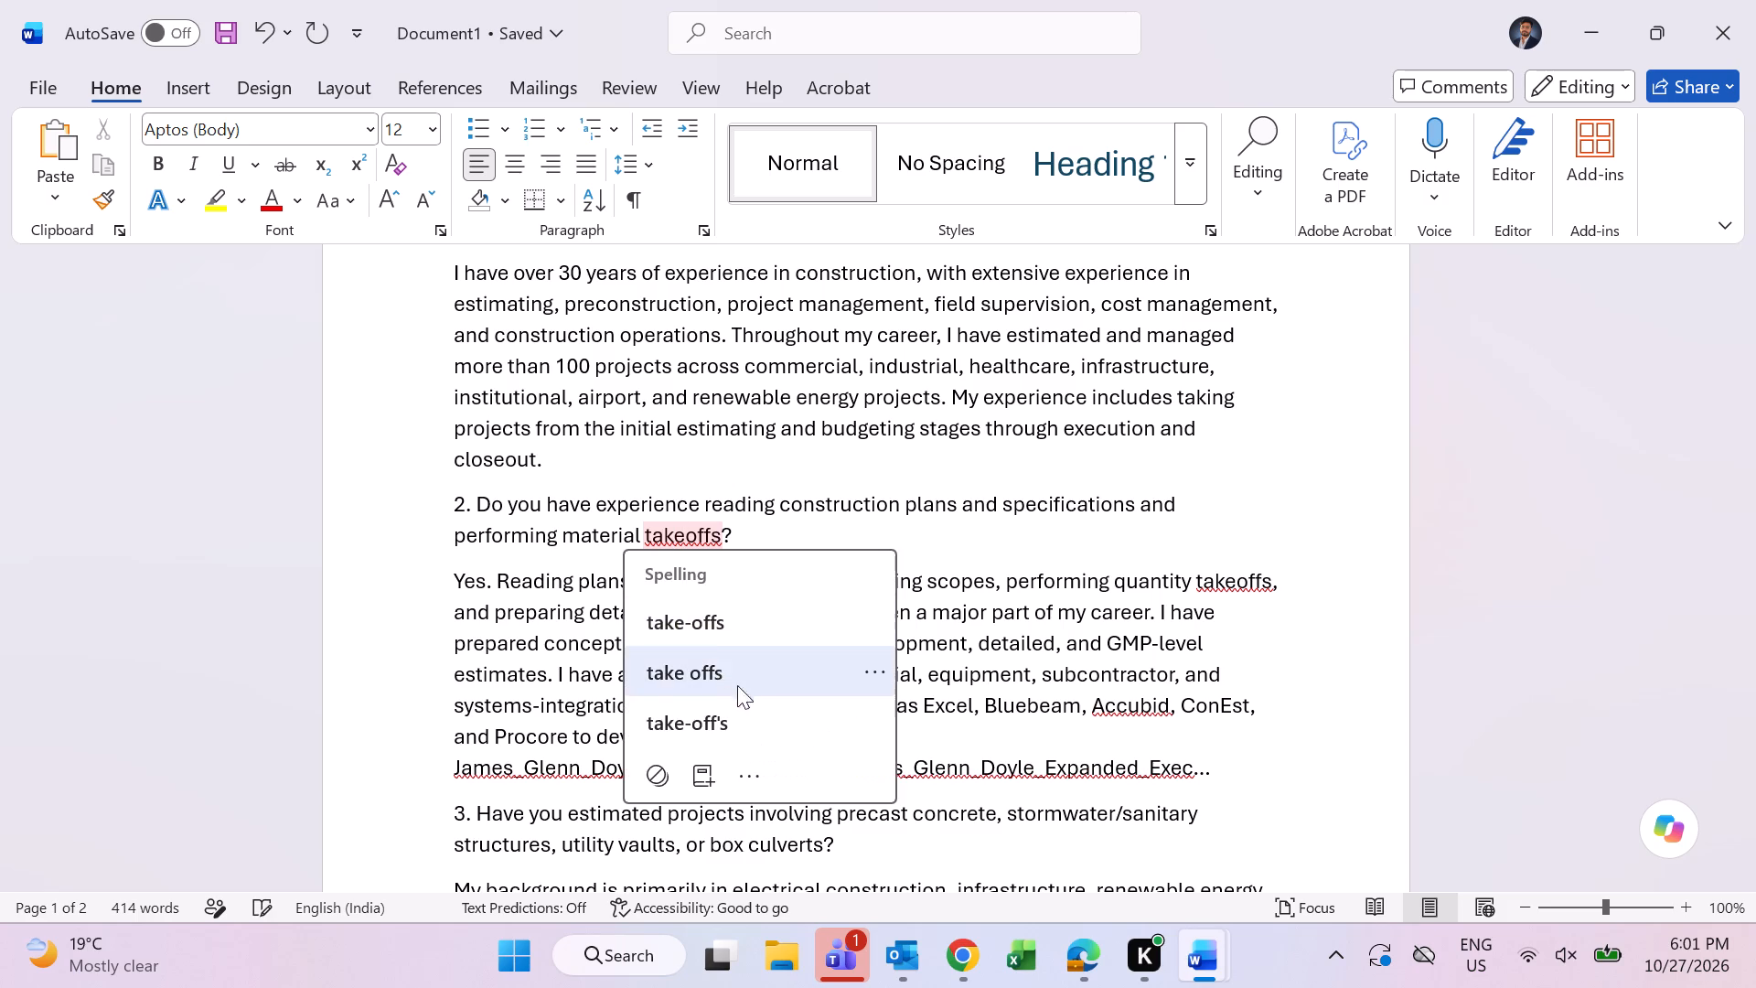
left_click(711, 628)
left_click(766, 530)
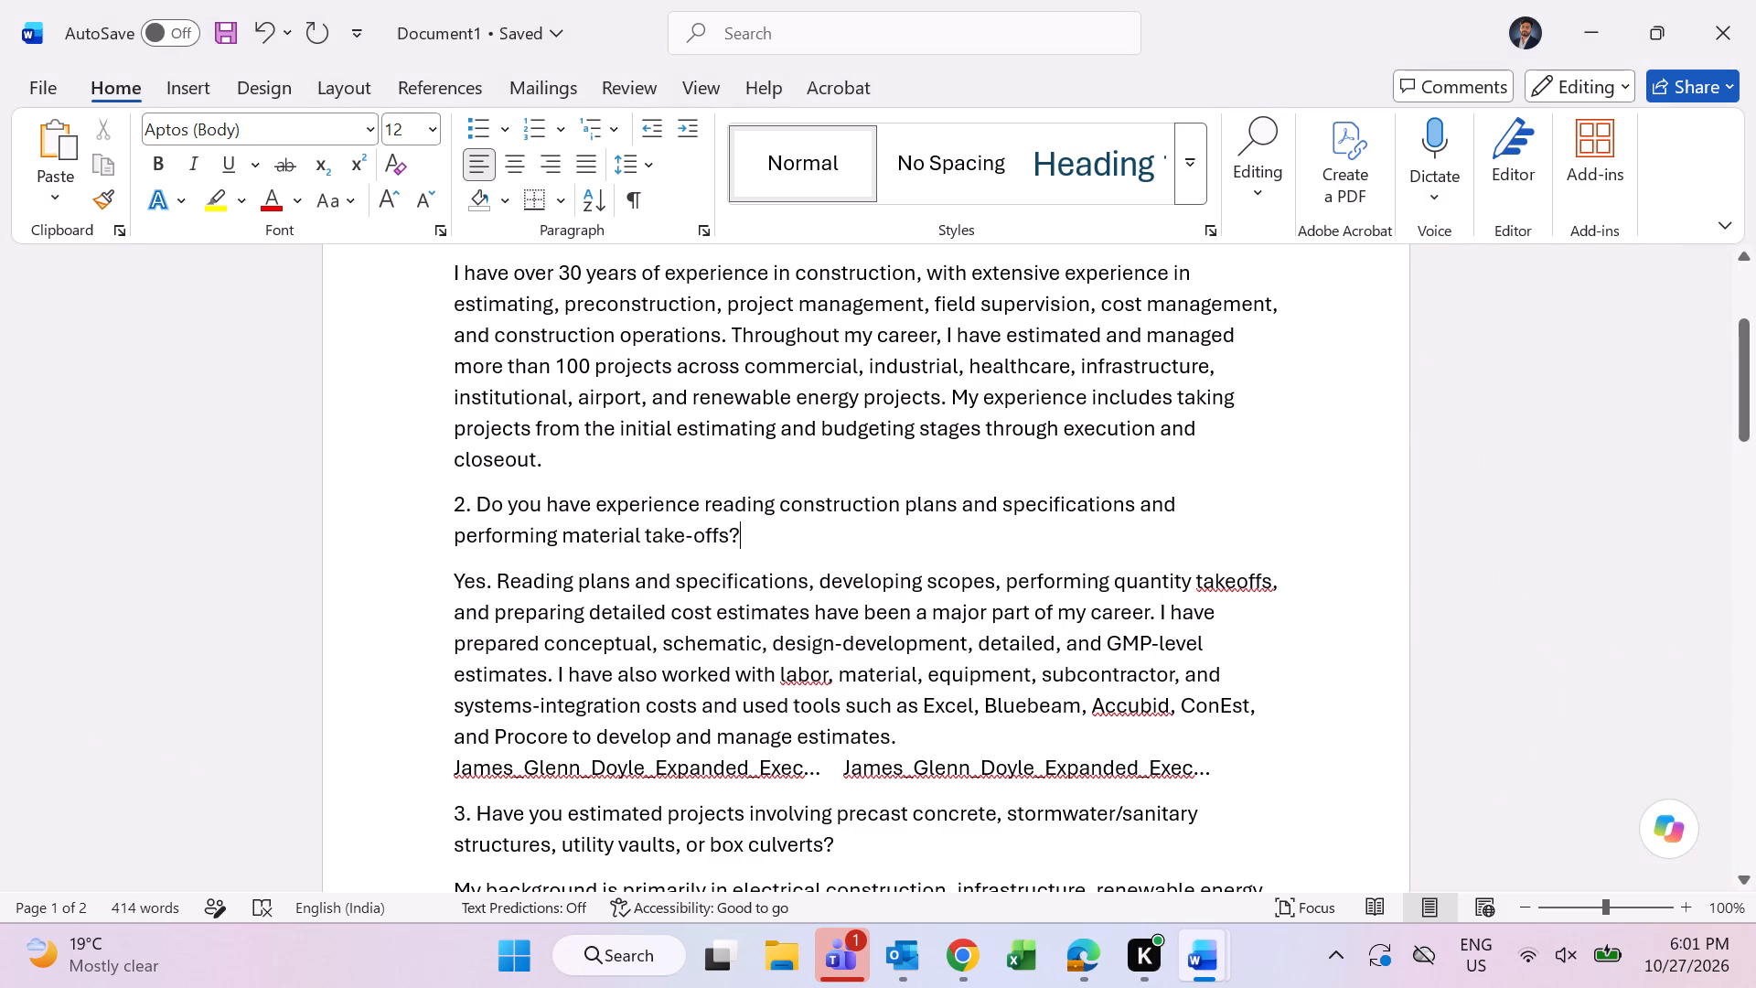
Delete the two résumé file citations and the leftover spaces at the end of the second answer.
left_click_drag(1226, 768, 963, 736)
key("BackSpace")
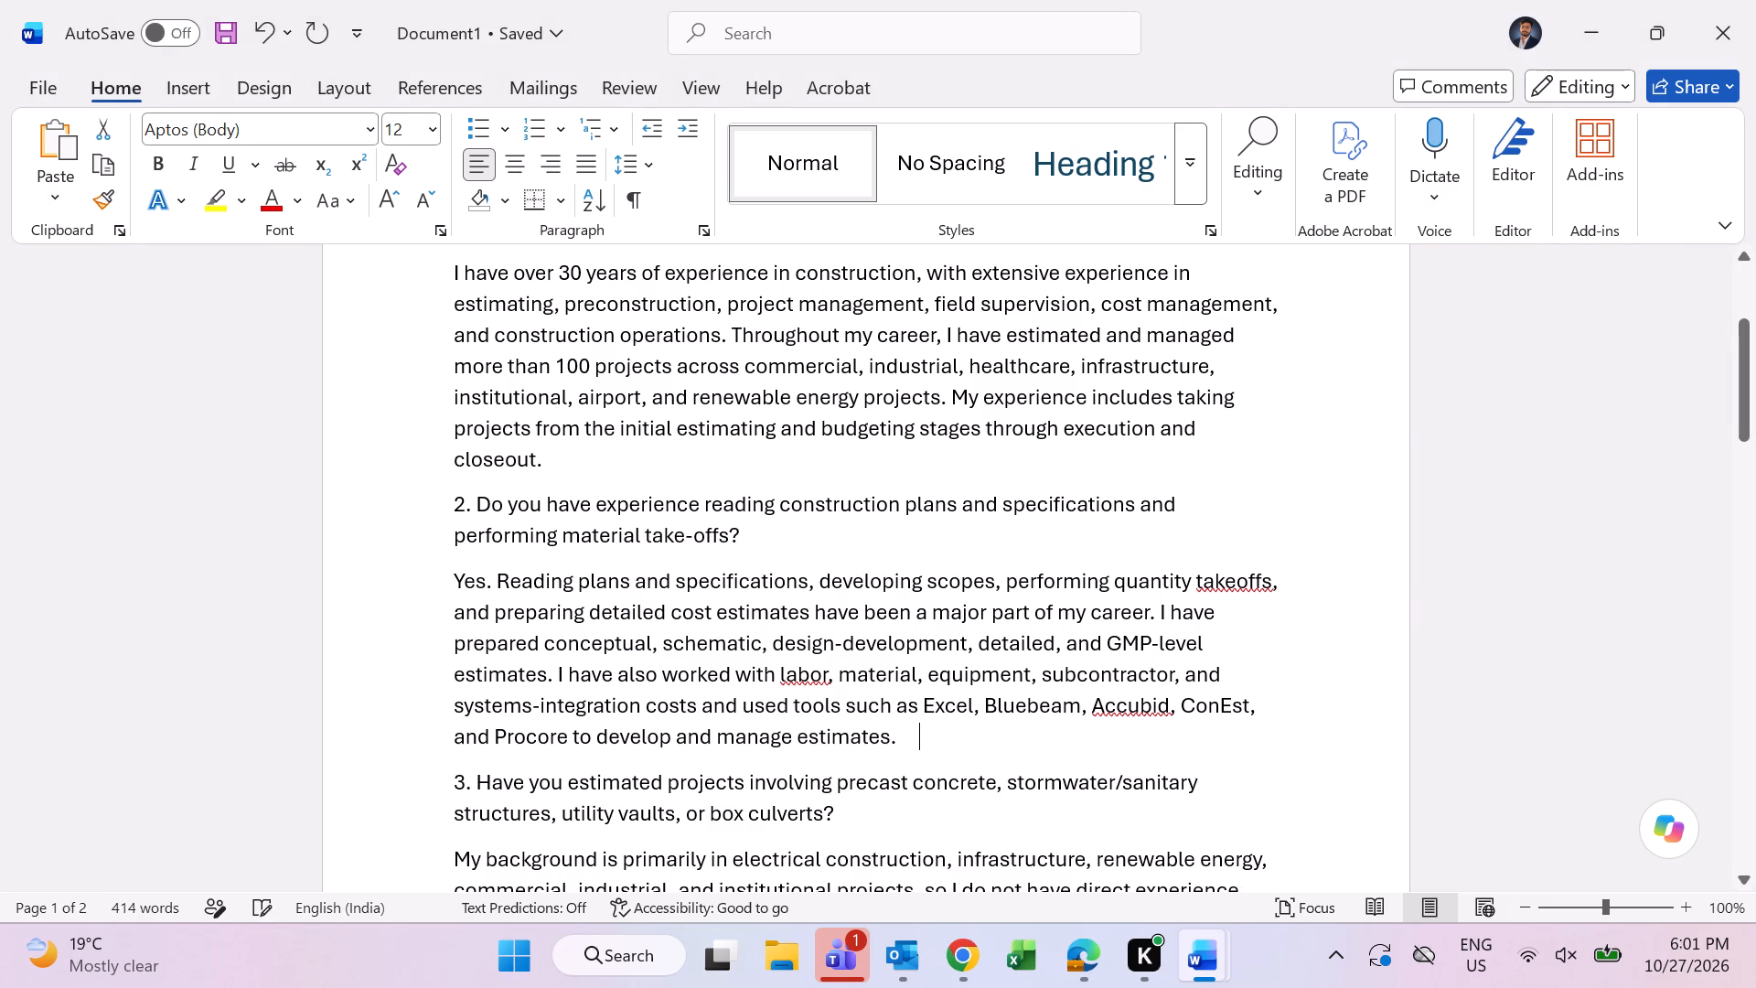
key("BackSpace")
key("BackSpace")
key("BackSpace")
key("BackSpace")
key("BackSpace")
Bold question 2 about plans and material take-offs, and question 1 about years of experience.
left_click_drag(775, 529, 772, 529)
left_click_drag(772, 529, 456, 500)
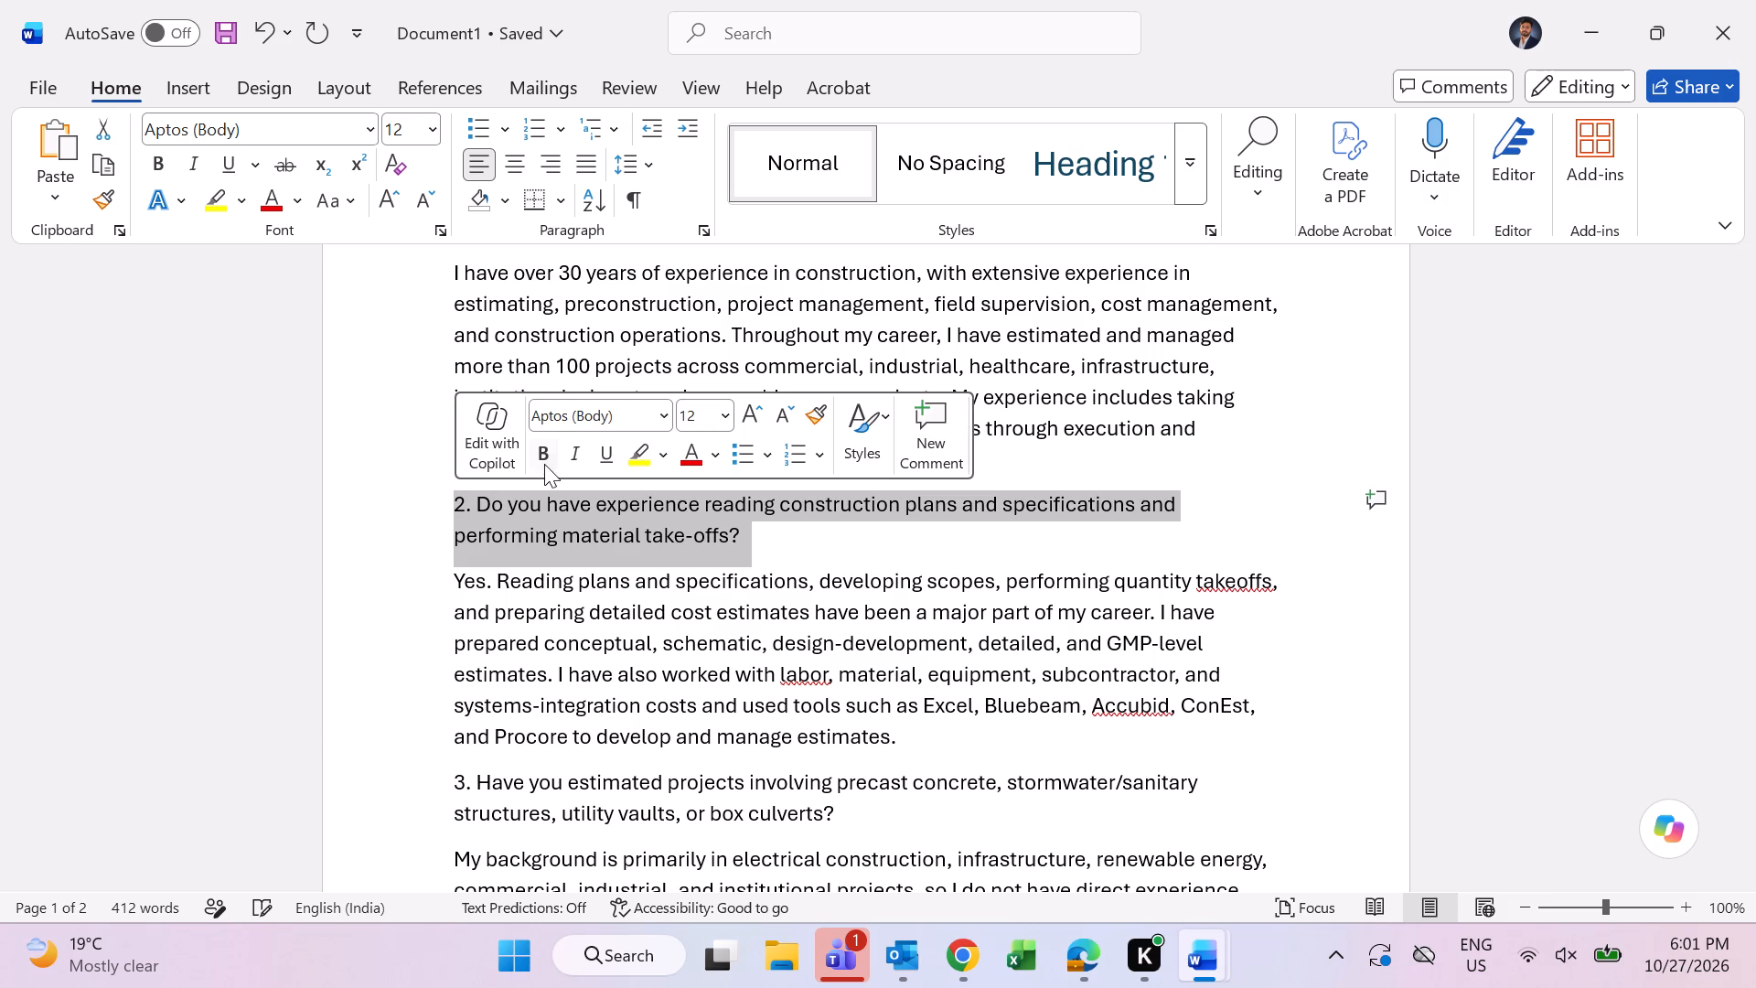
left_click(544, 464)
left_click(566, 555)
scroll(772, 532, "up", 5)
left_click_drag(453, 455, 598, 495)
left_click(671, 444)
left_click(668, 489)
Bold question 3 about precast concrete, stormwater/sanitary structures, utility vaults and box culverts.
scroll(704, 506, "up", 3)
scroll(706, 506, "down", 3)
scroll(740, 612, "down", 3)
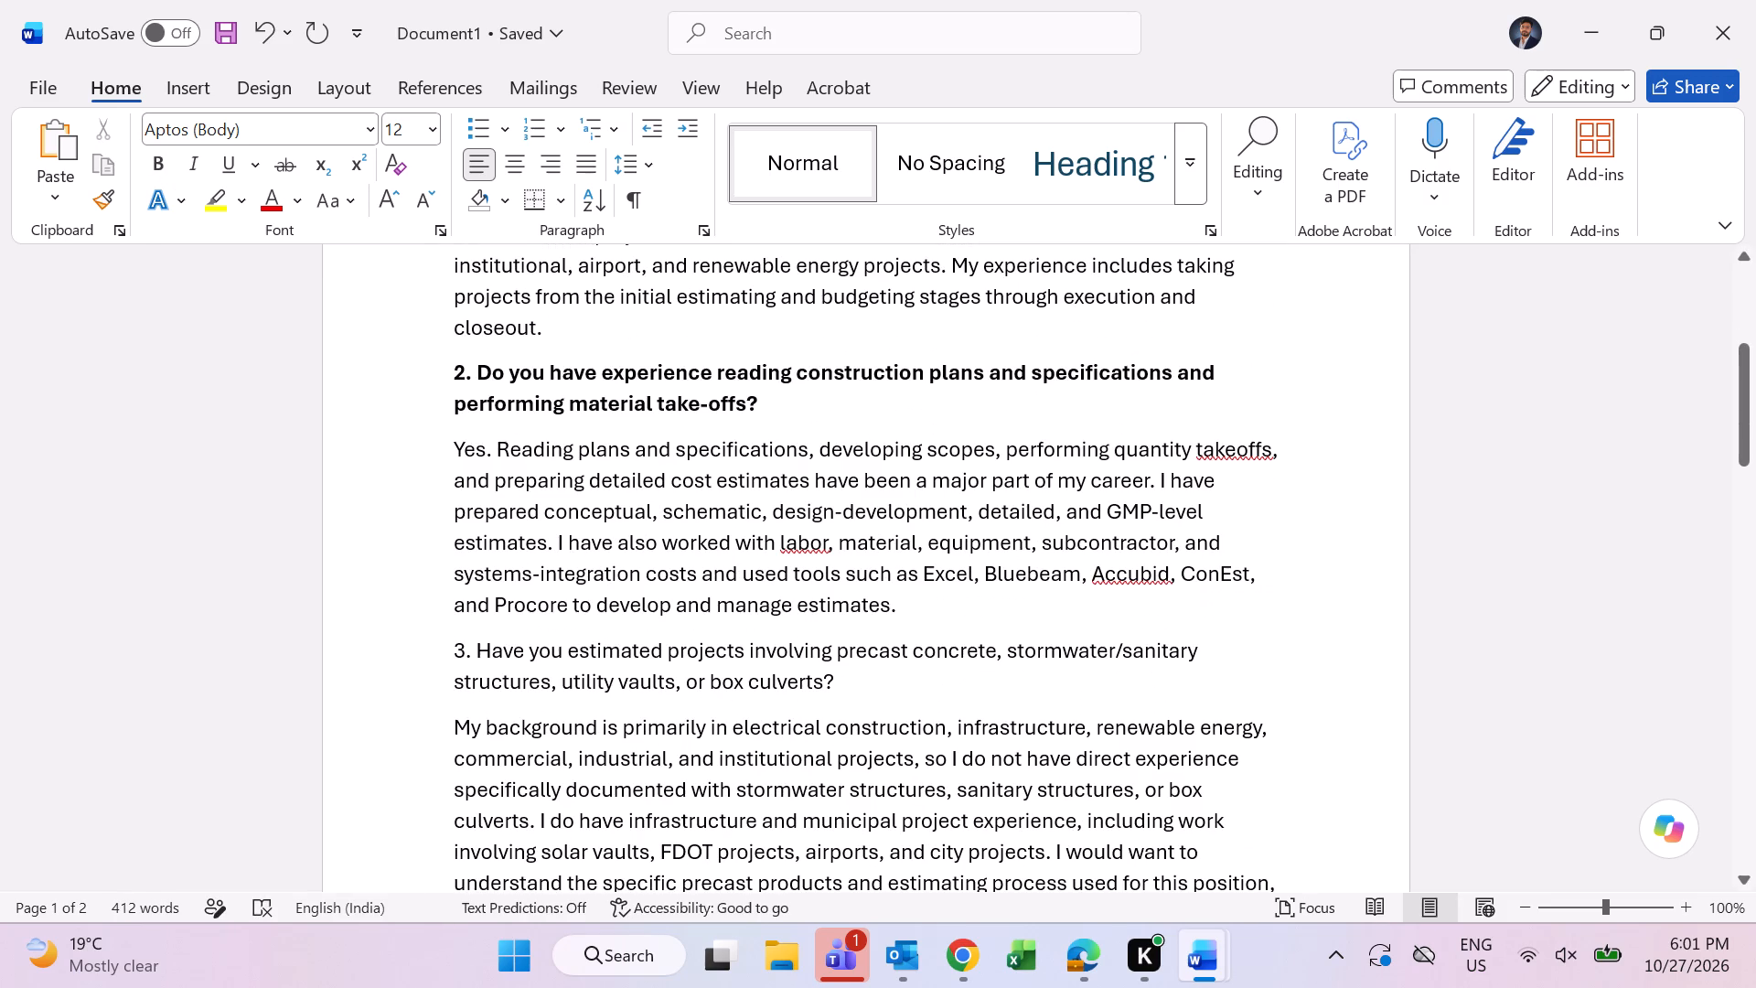
left_click_drag(452, 648, 876, 671)
left_click(966, 615)
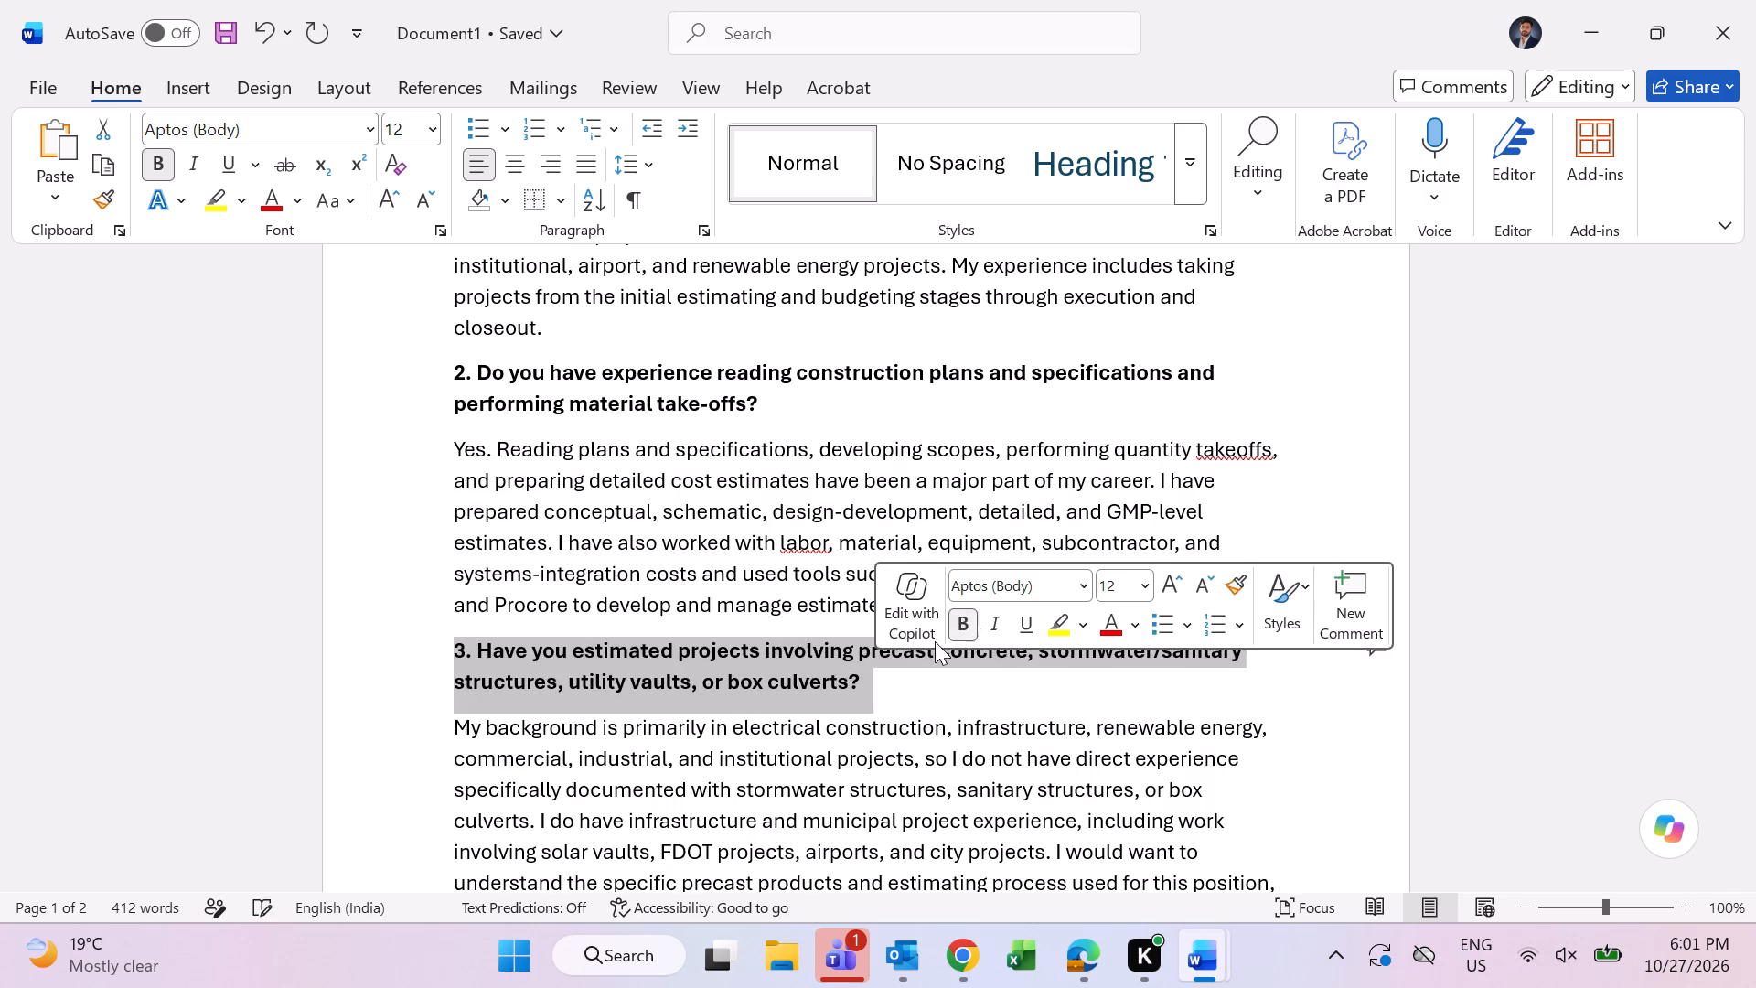
left_click(720, 683)
left_click(901, 685)
Delete the résumé file citation and the leftover spaces at the end of the third answer.
scroll(919, 580, "down", 3)
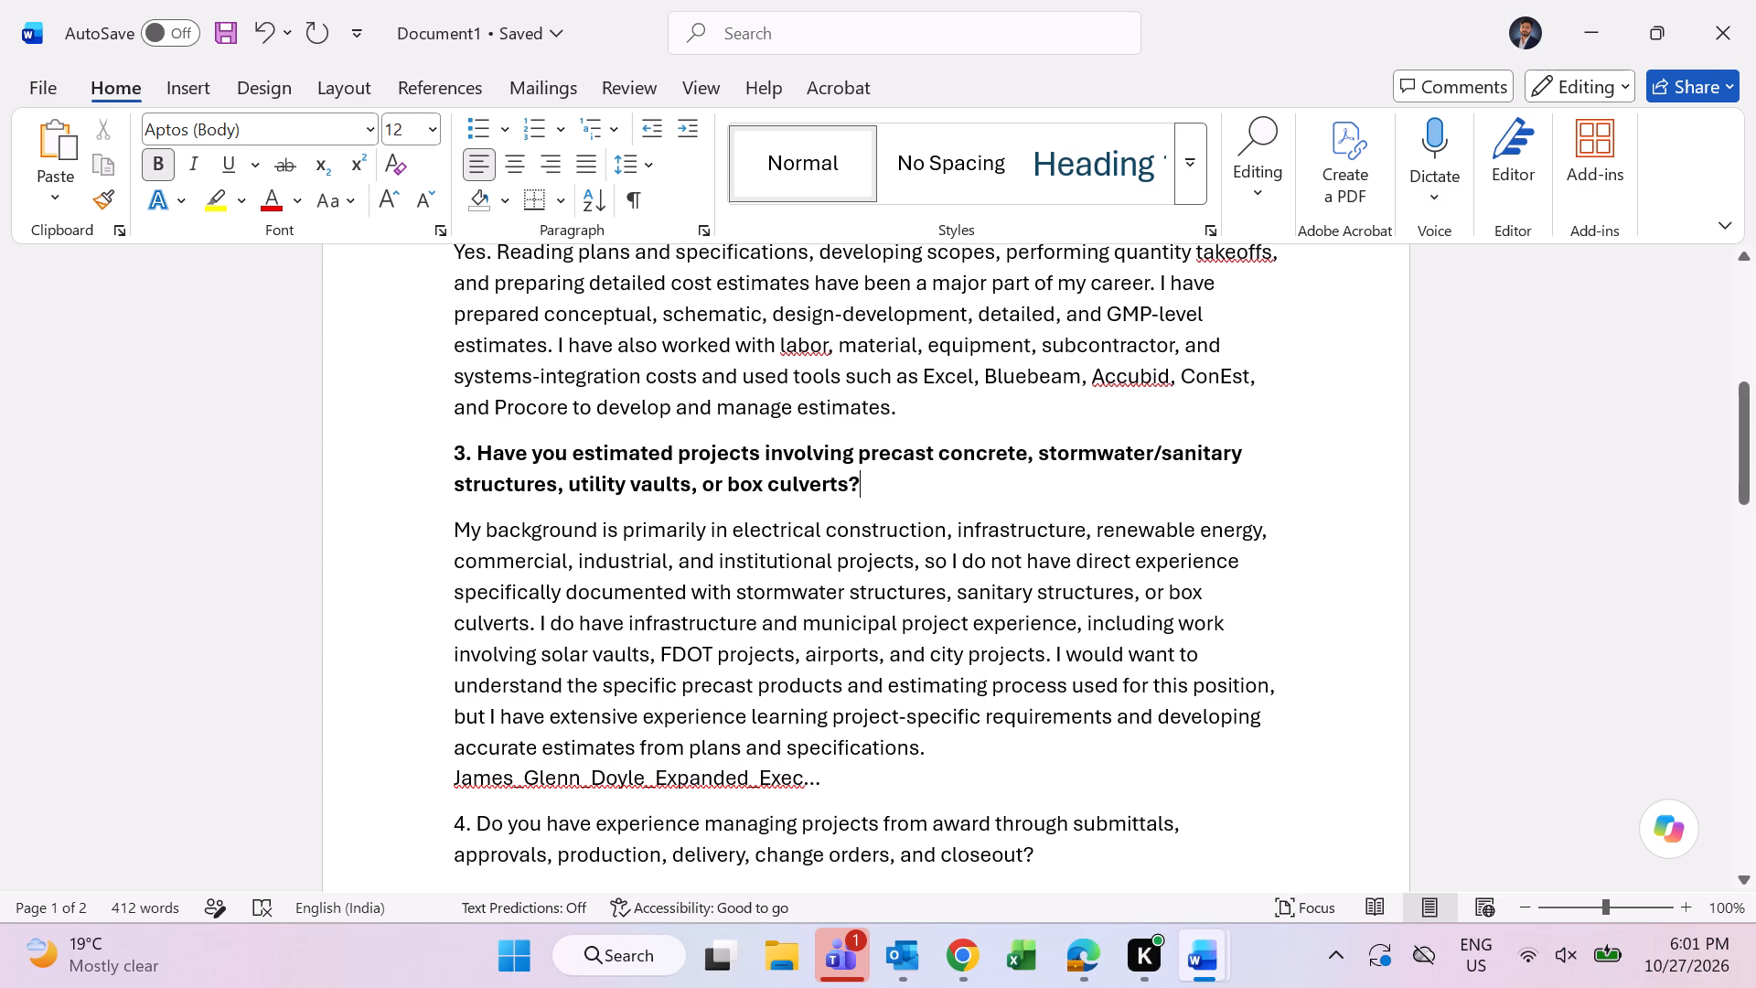
left_click_drag(862, 779, 466, 770)
key("BackSpace")
key("BackSpace")
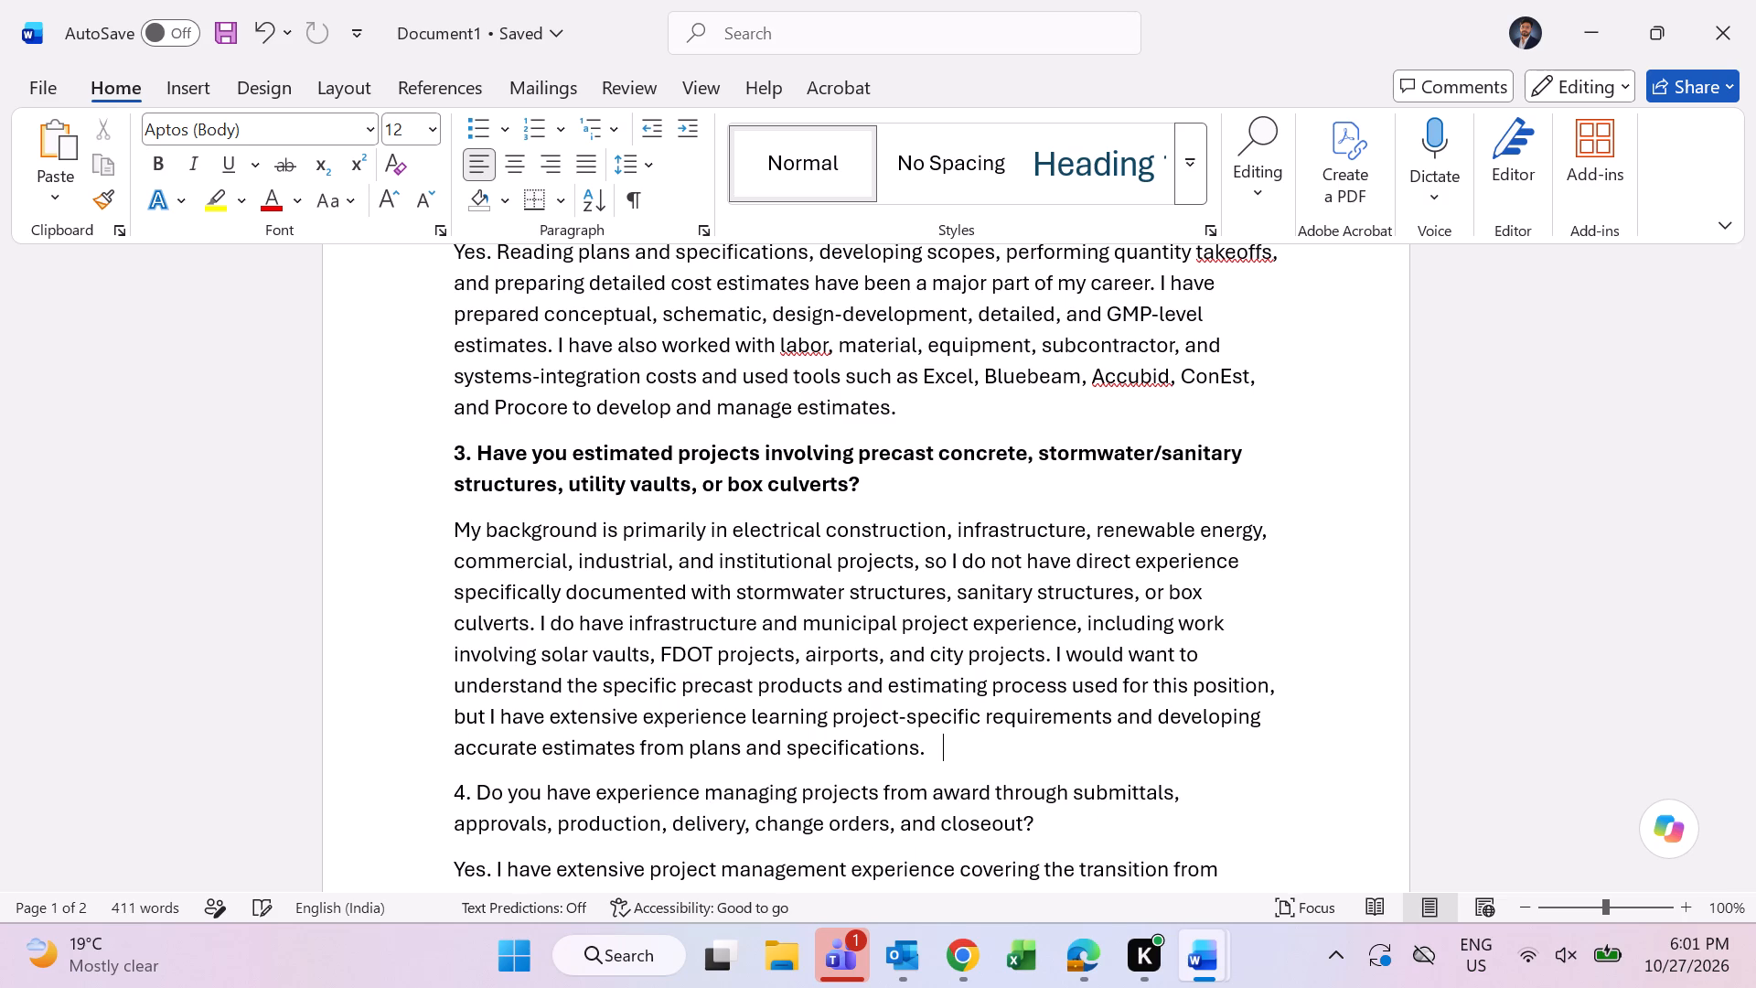
key("BackSpace")
key("BackSpace")
key("BackSpace")
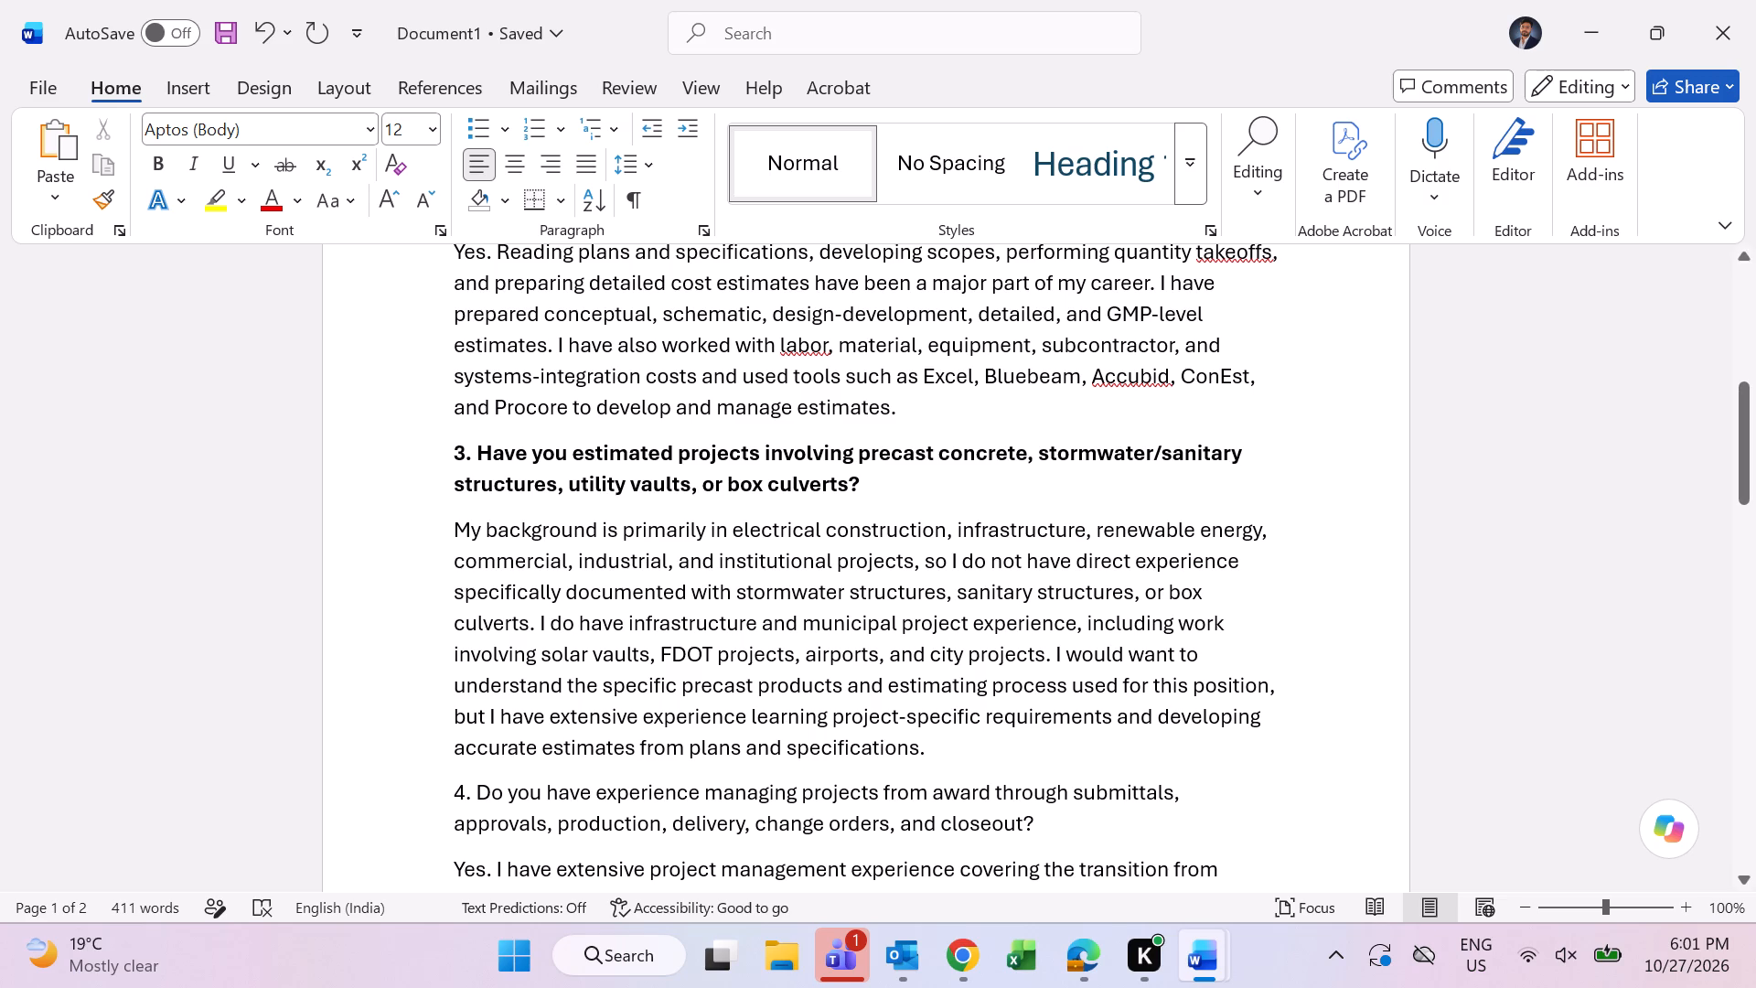
left_click(949, 746)
key("BackSpace")
left_click(943, 752)
key("space")
key("BackSpace")
Bold question 4 about managing projects from award through submittals, approvals, production, delivery, change orders and closeout.
scroll(655, 547, "down", 2)
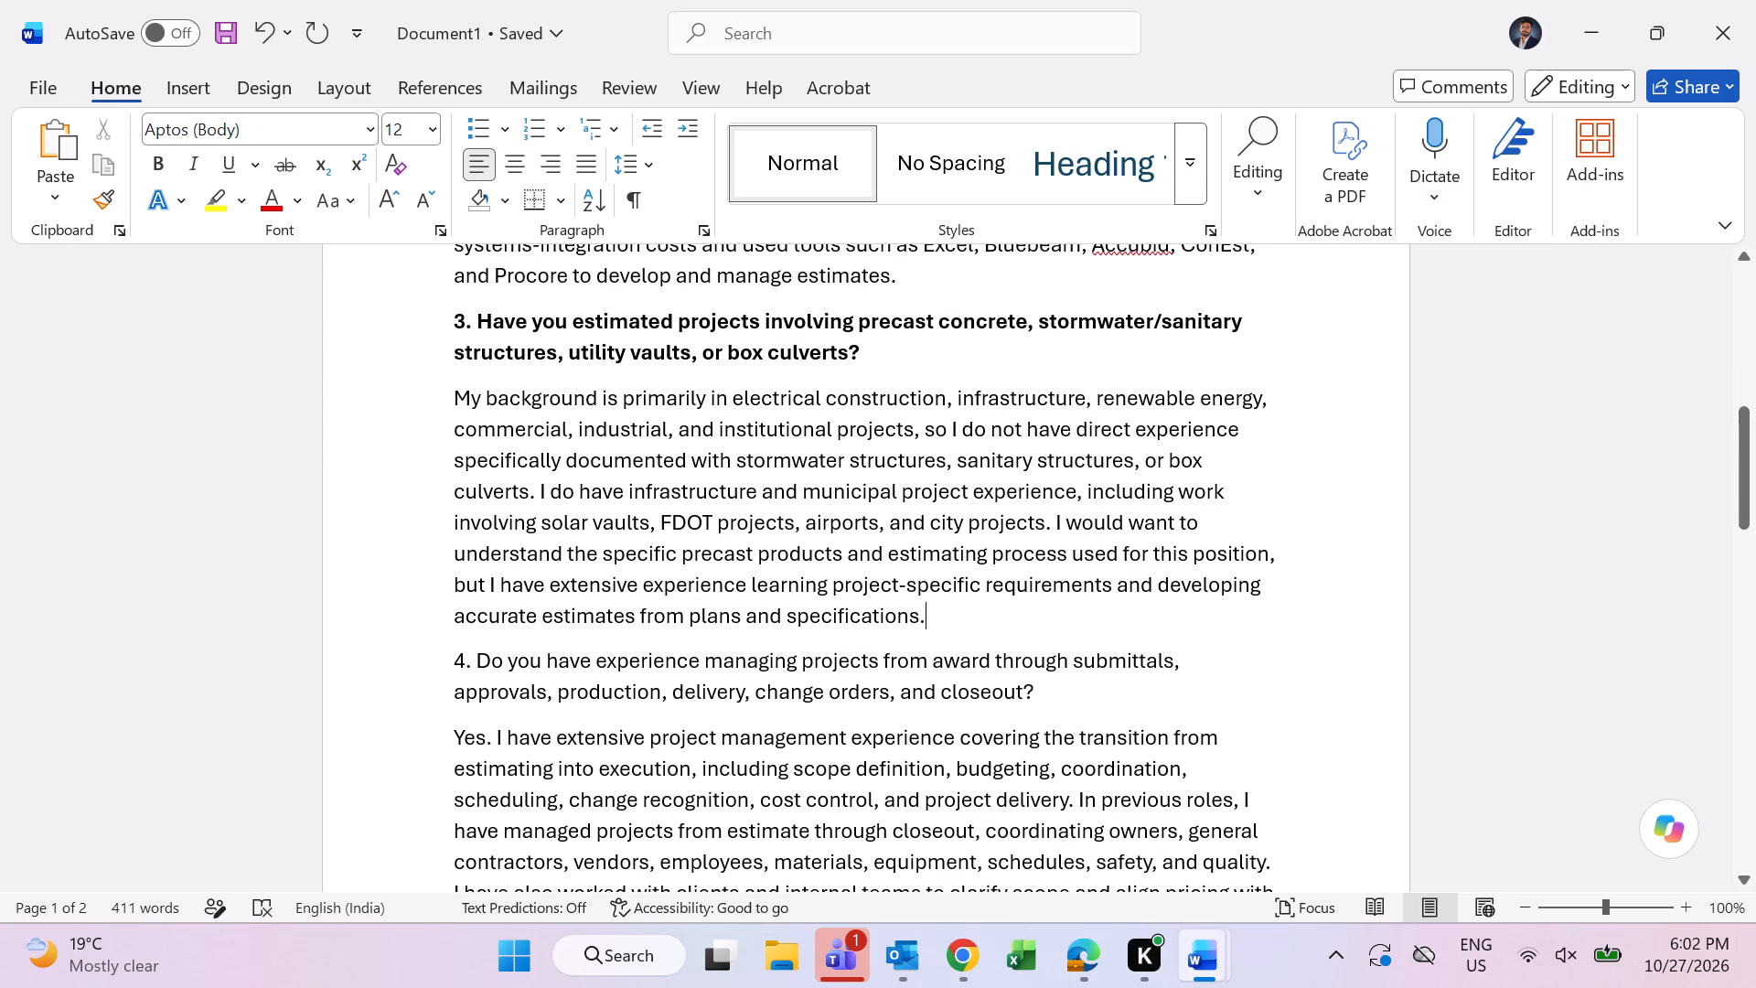
left_click_drag(1076, 680, 459, 663)
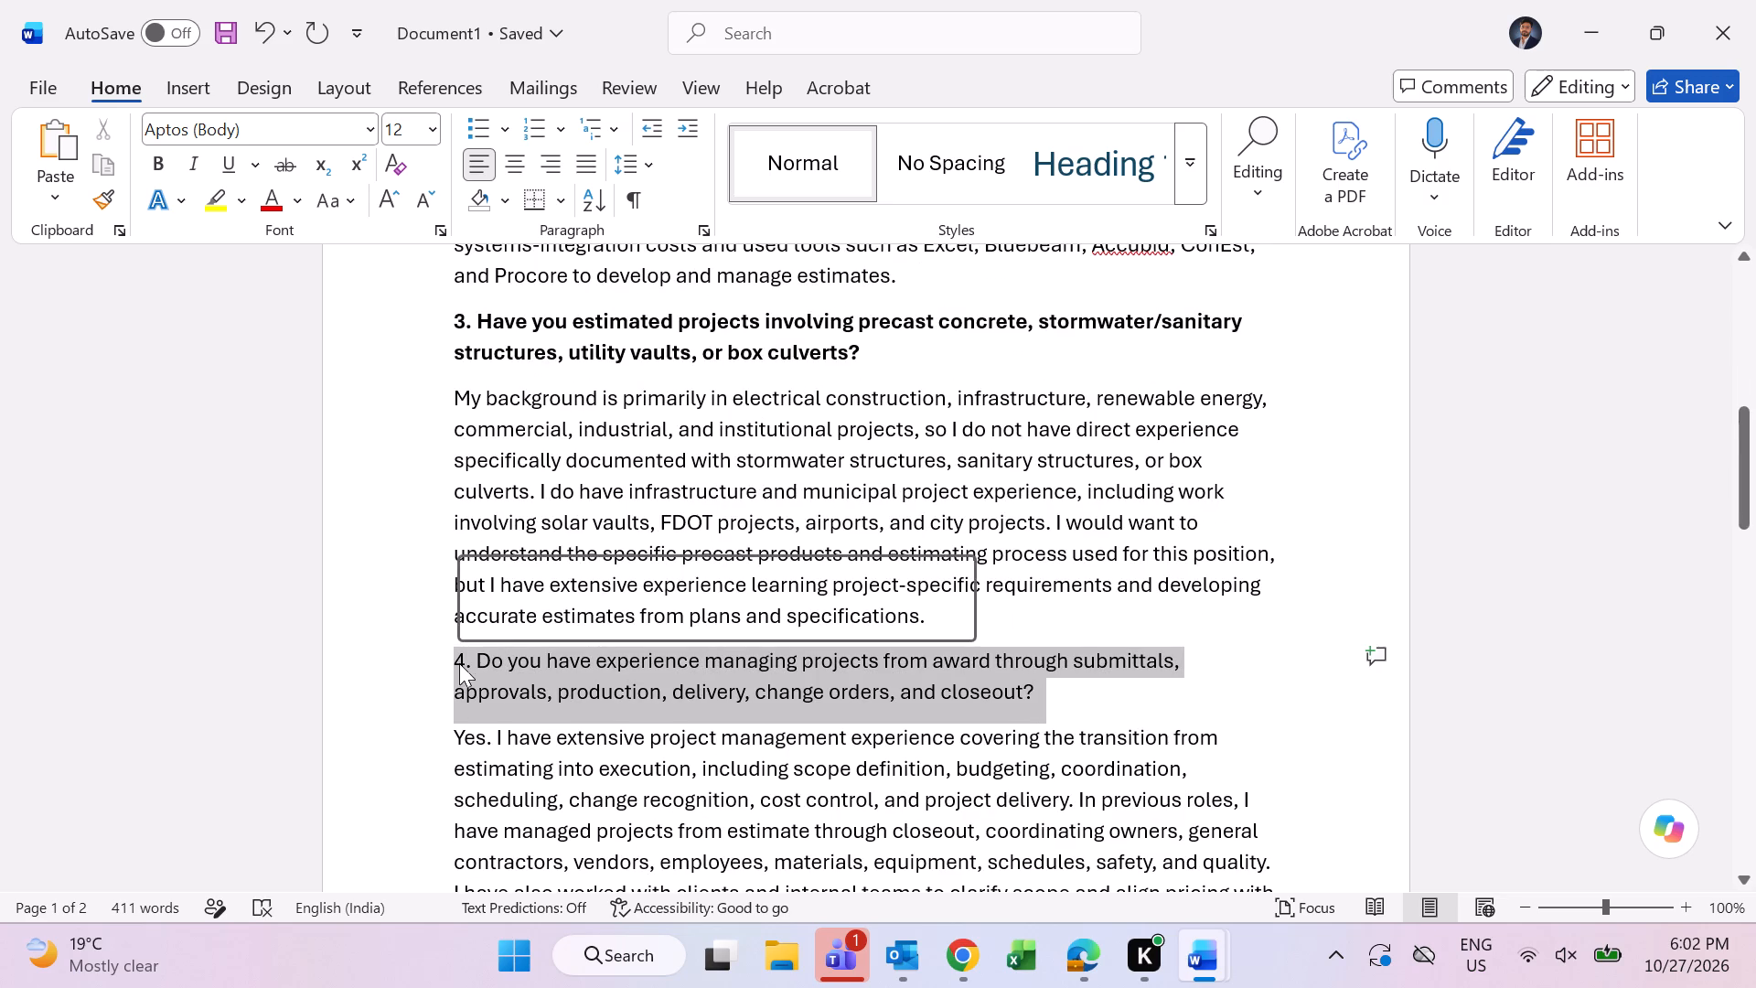
left_click(545, 605)
left_click(704, 725)
Save the document as "James Screening QA" in the Updated Resume folder on the Desktop.
scroll(964, 628, "up", 5)
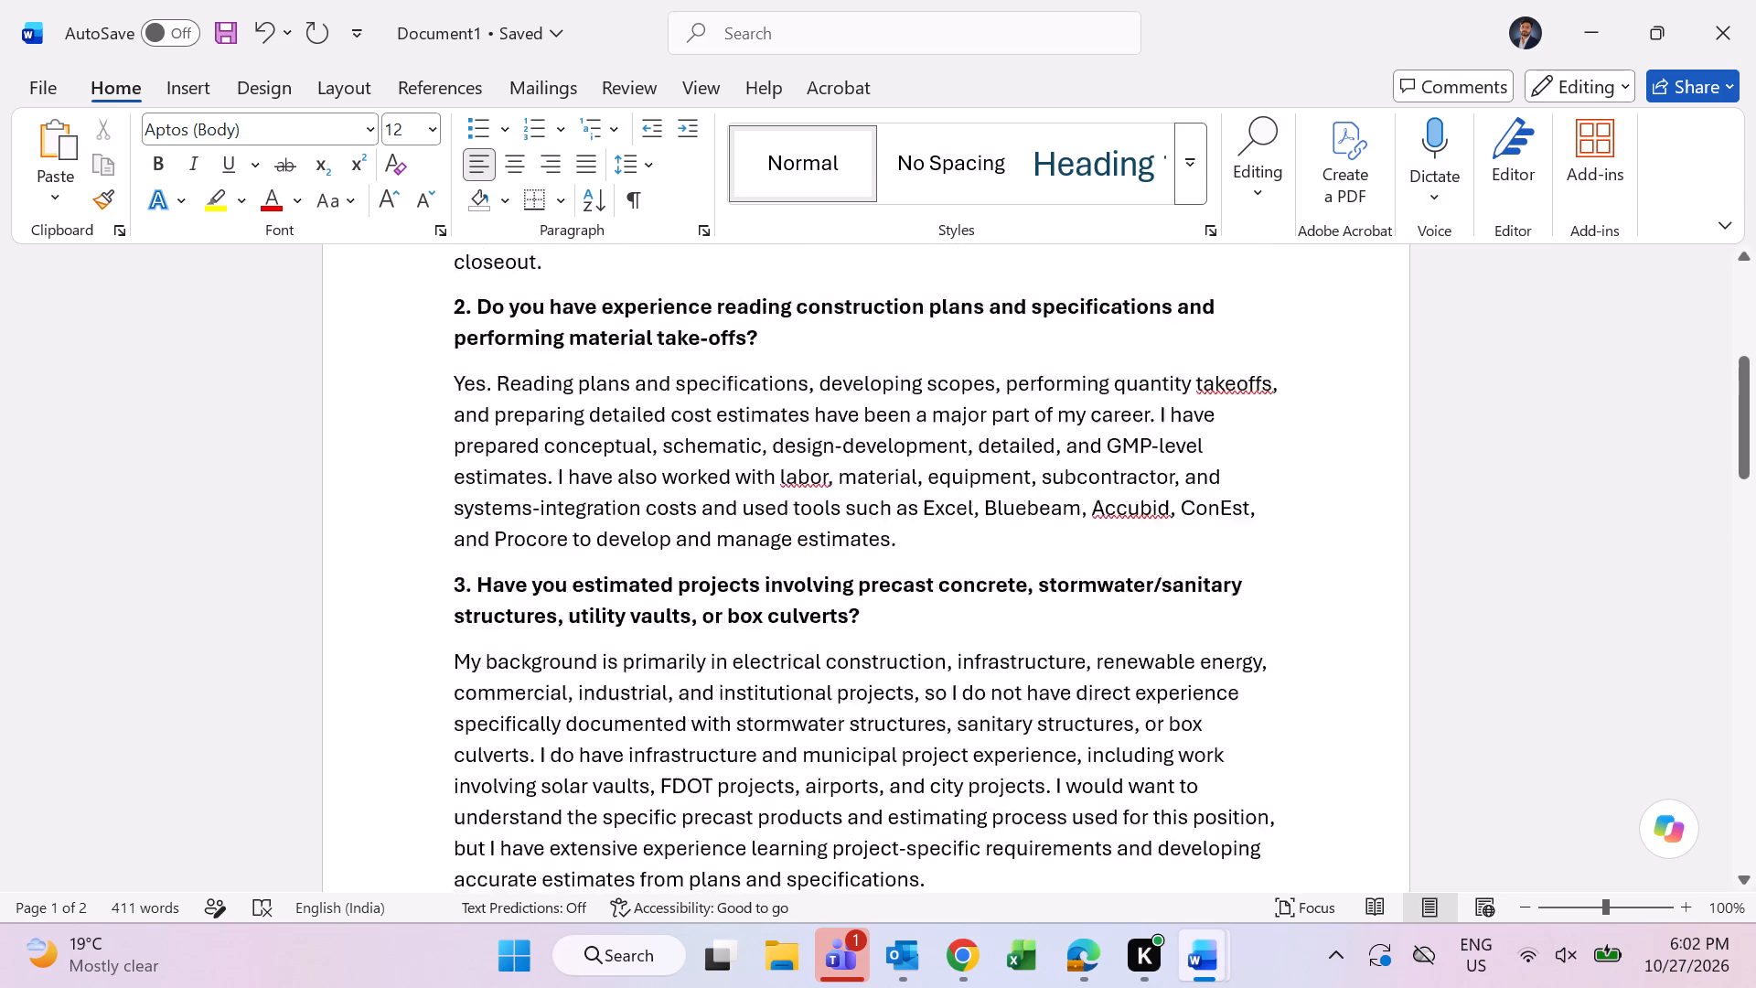
scroll(964, 627, "up", 11)
scroll(964, 627, "down", 7)
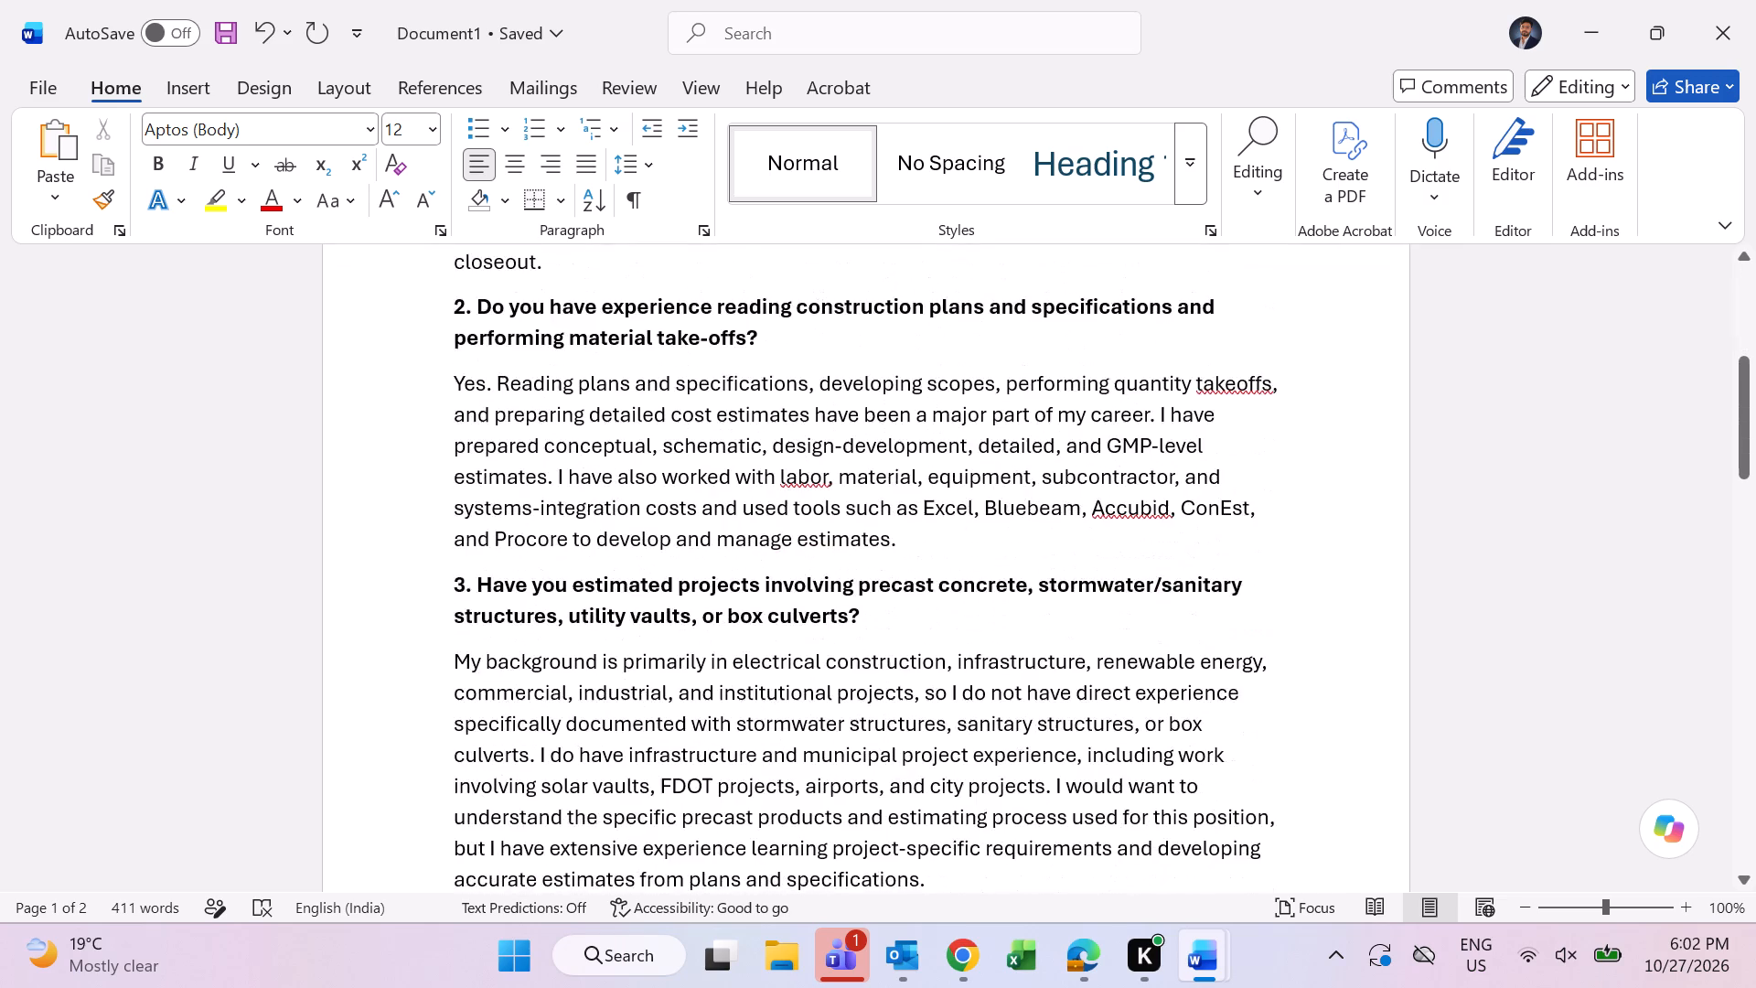
scroll(964, 627, "up", 13)
key("ctrl+s")
triple_click(744, 406)
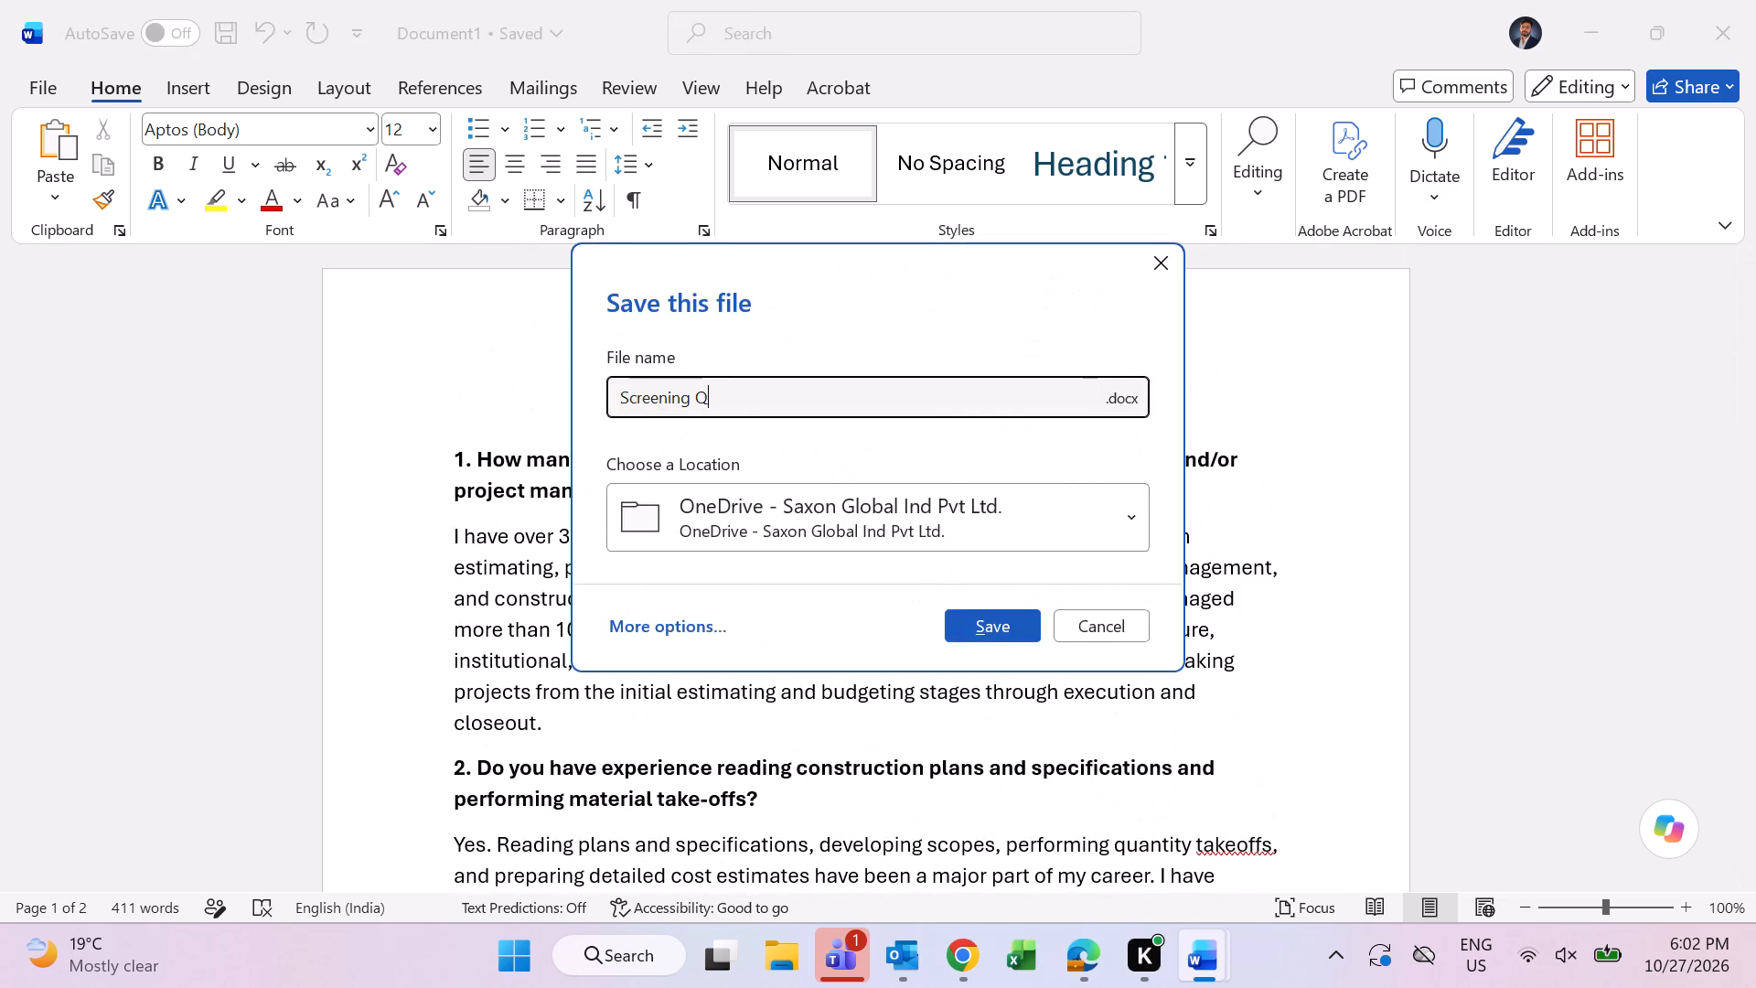
type("James")
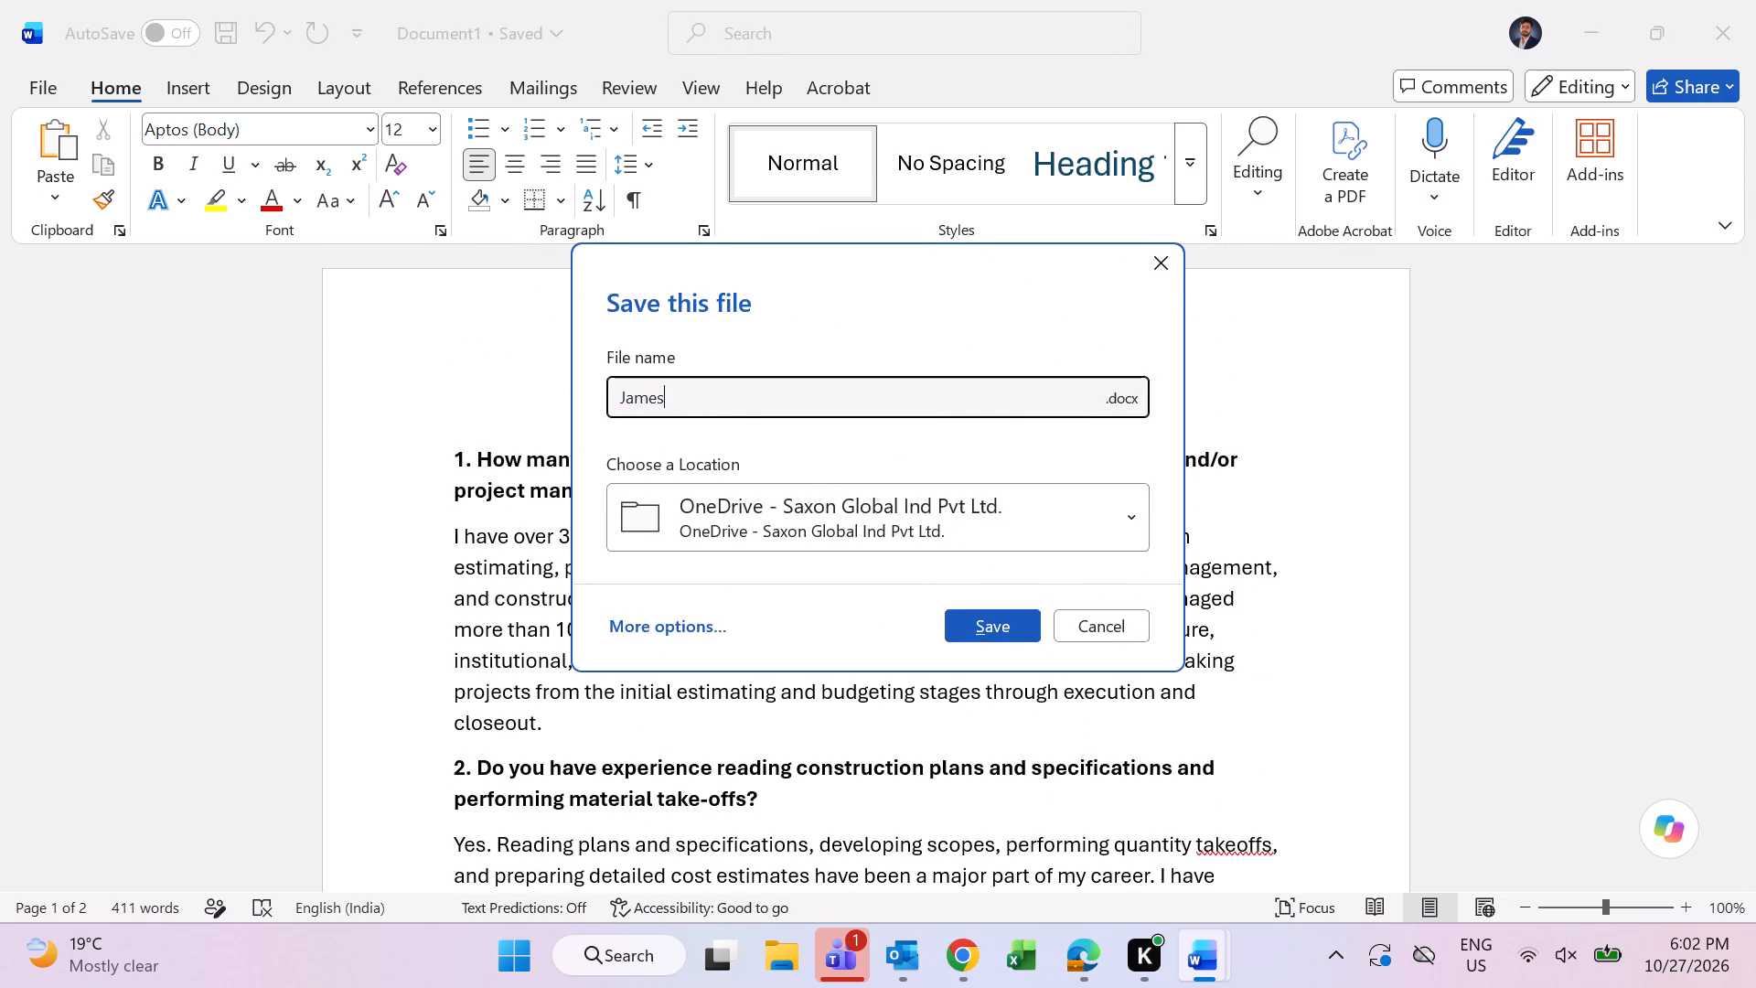
key("space")
type("Screening")
key("space")
type("QA")
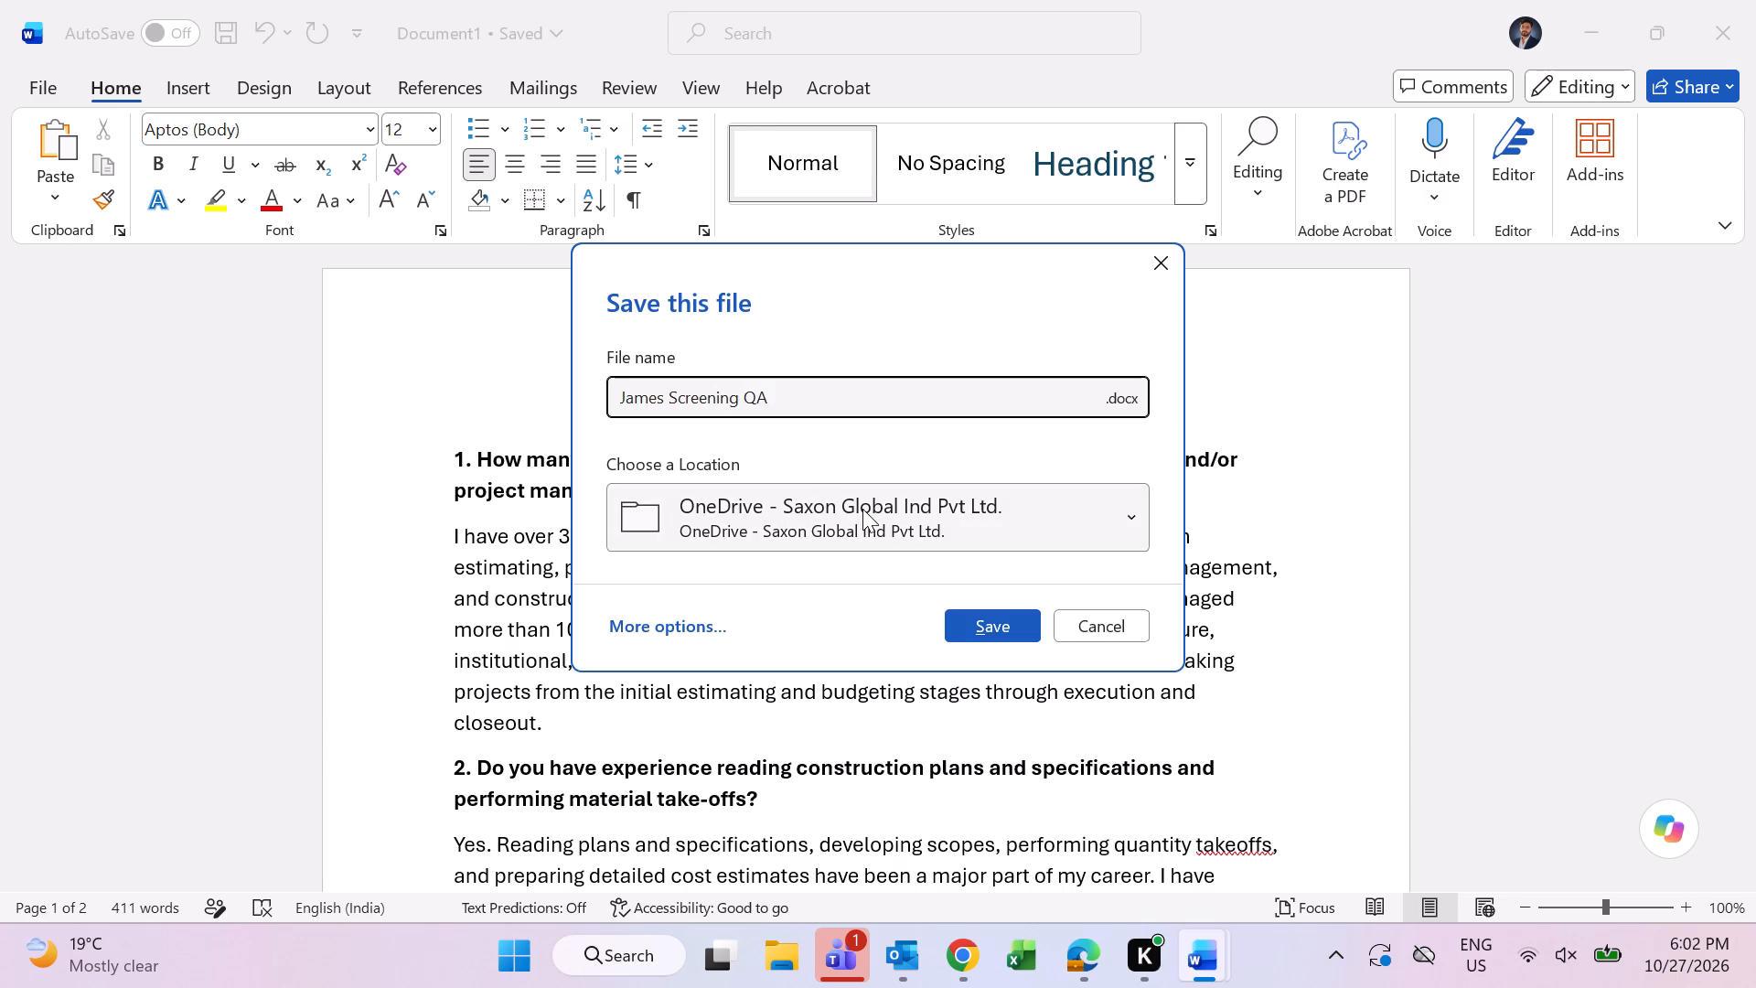
left_click(862, 509)
left_click(811, 301)
left_click(969, 636)
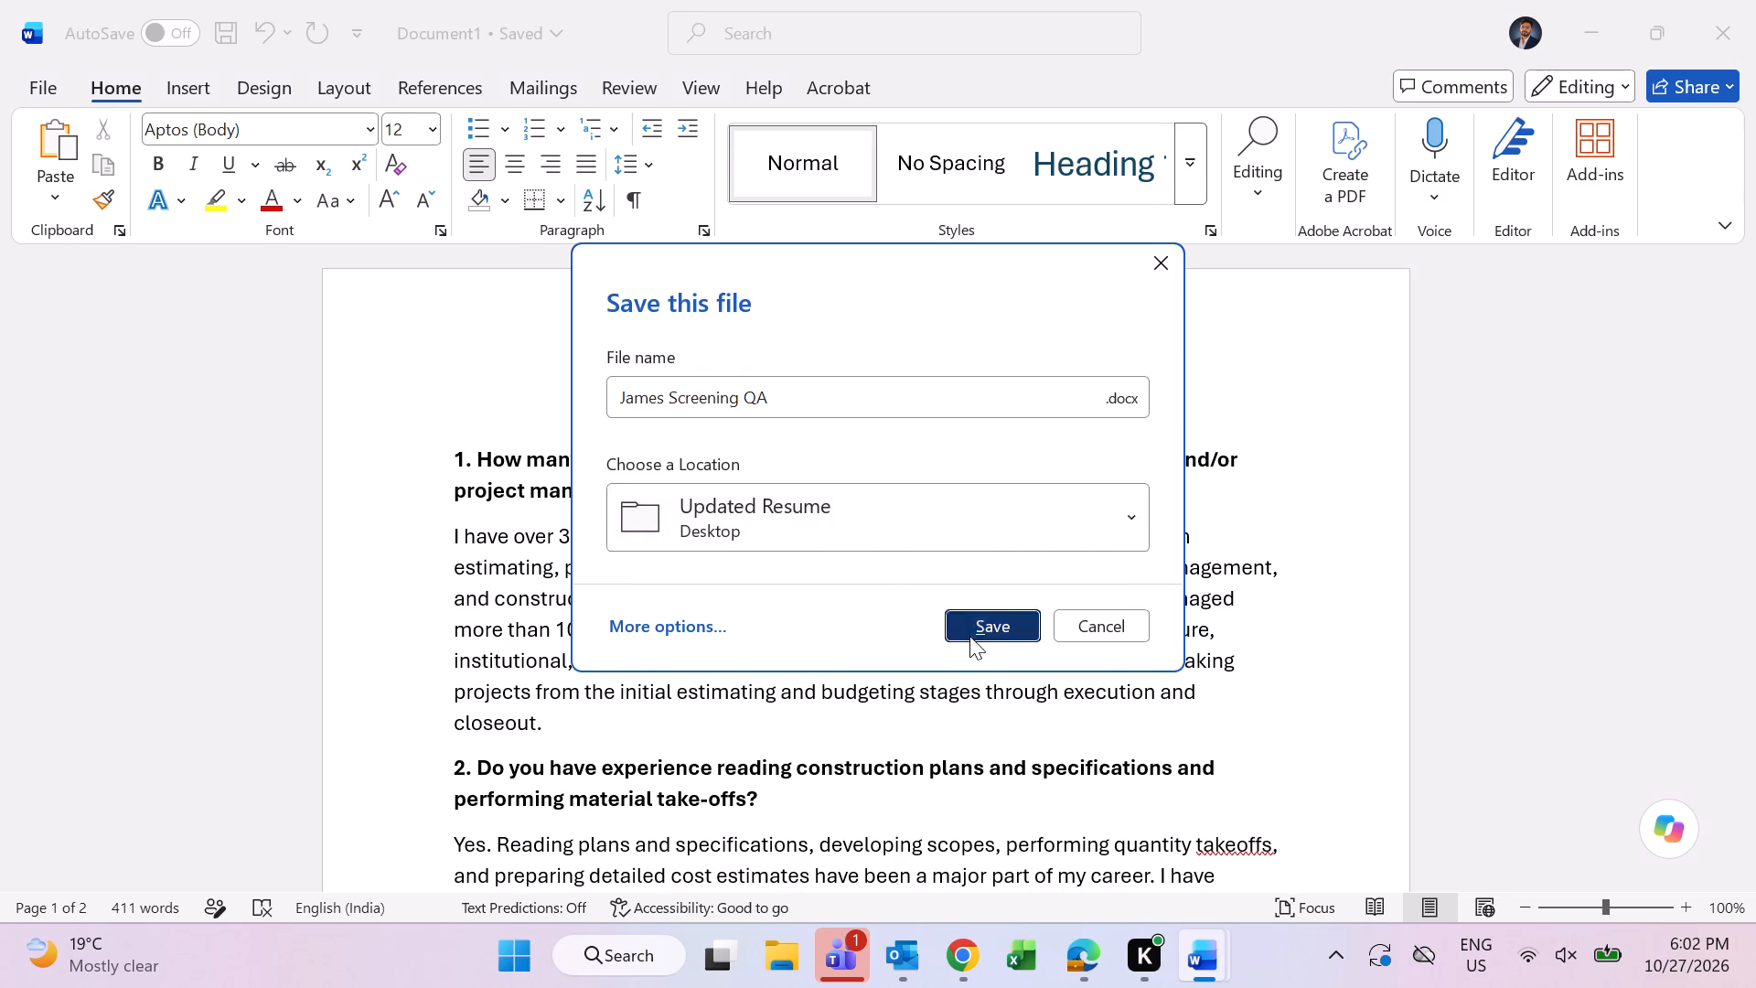
Delete the two résumé file citations and the leftover spaces at the end of the fourth answer.
scroll(887, 612, "down", 7)
scroll(791, 470, "down", 4)
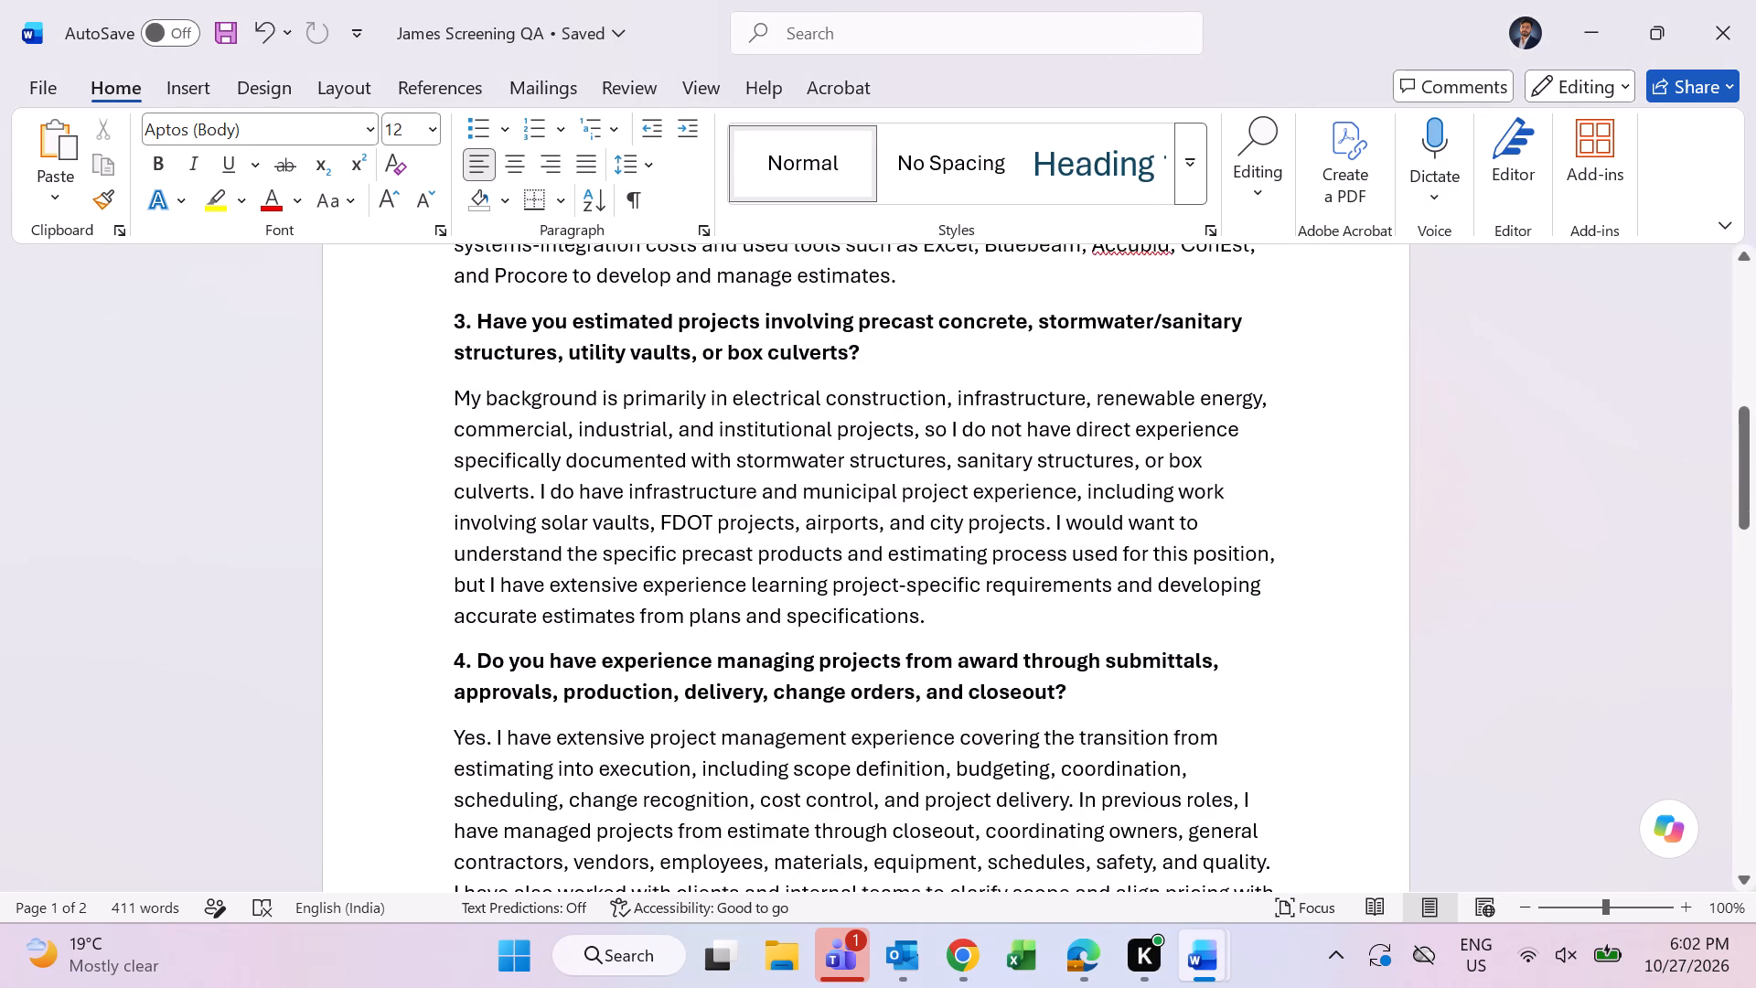
scroll(919, 593, "down", 4)
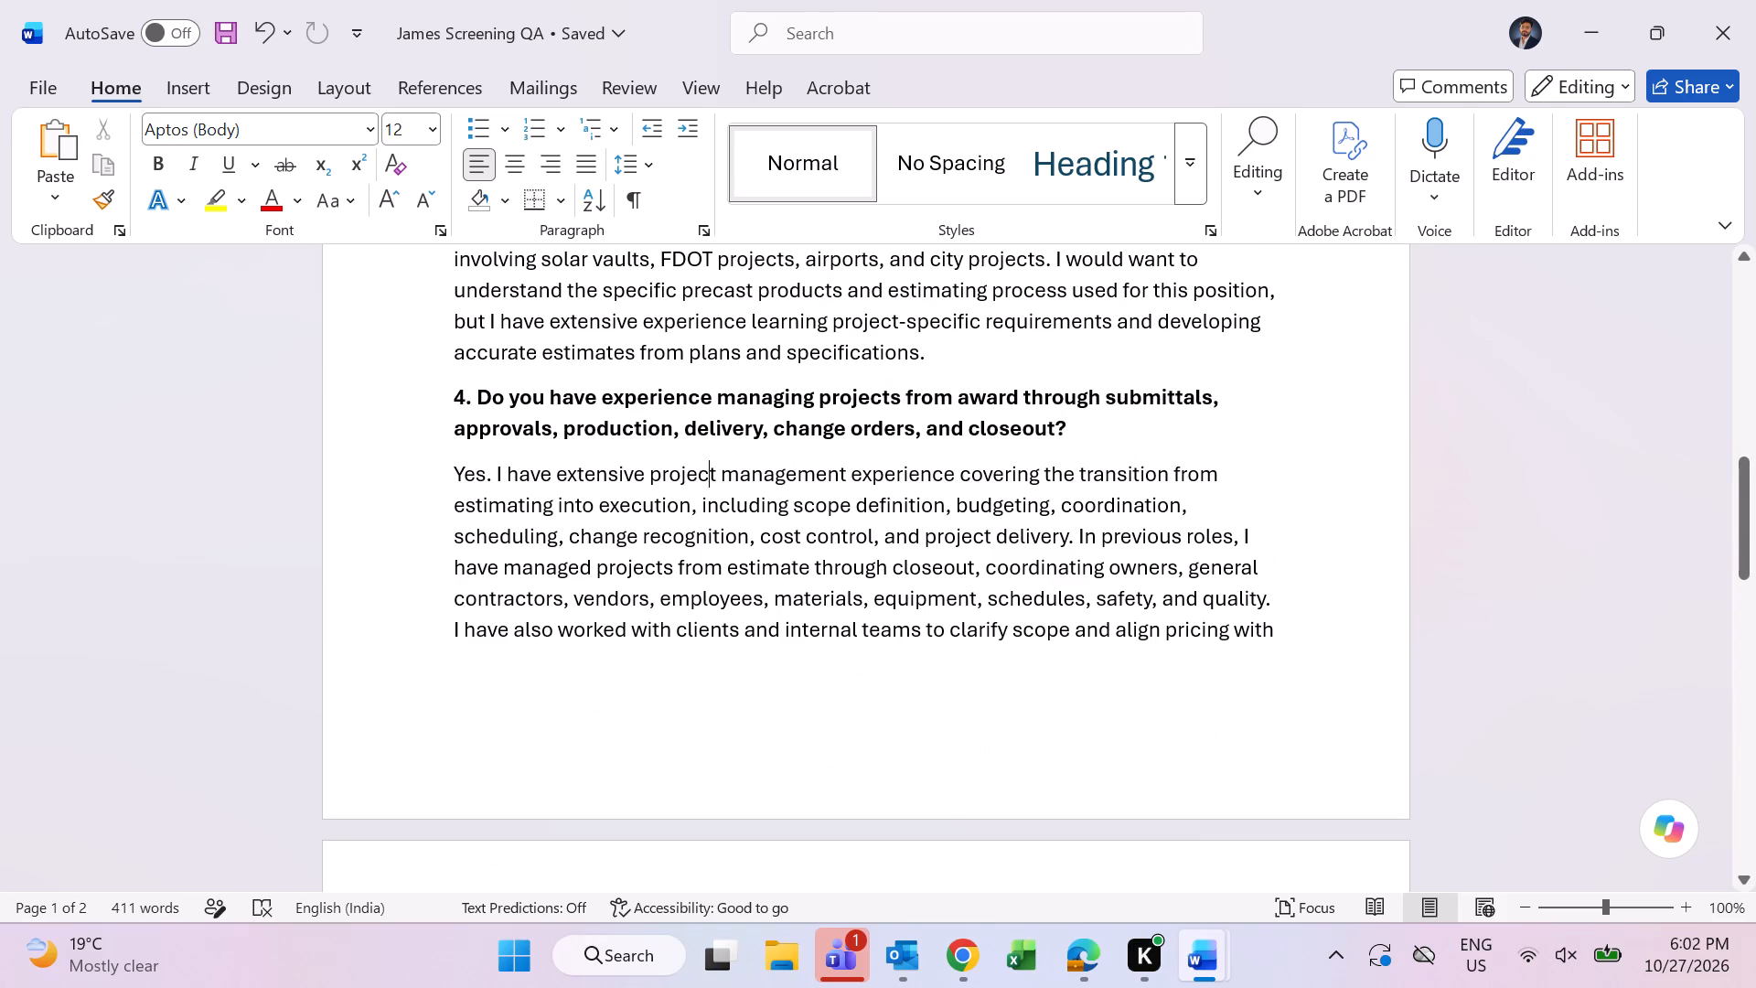
scroll(1000, 464, "down", 3)
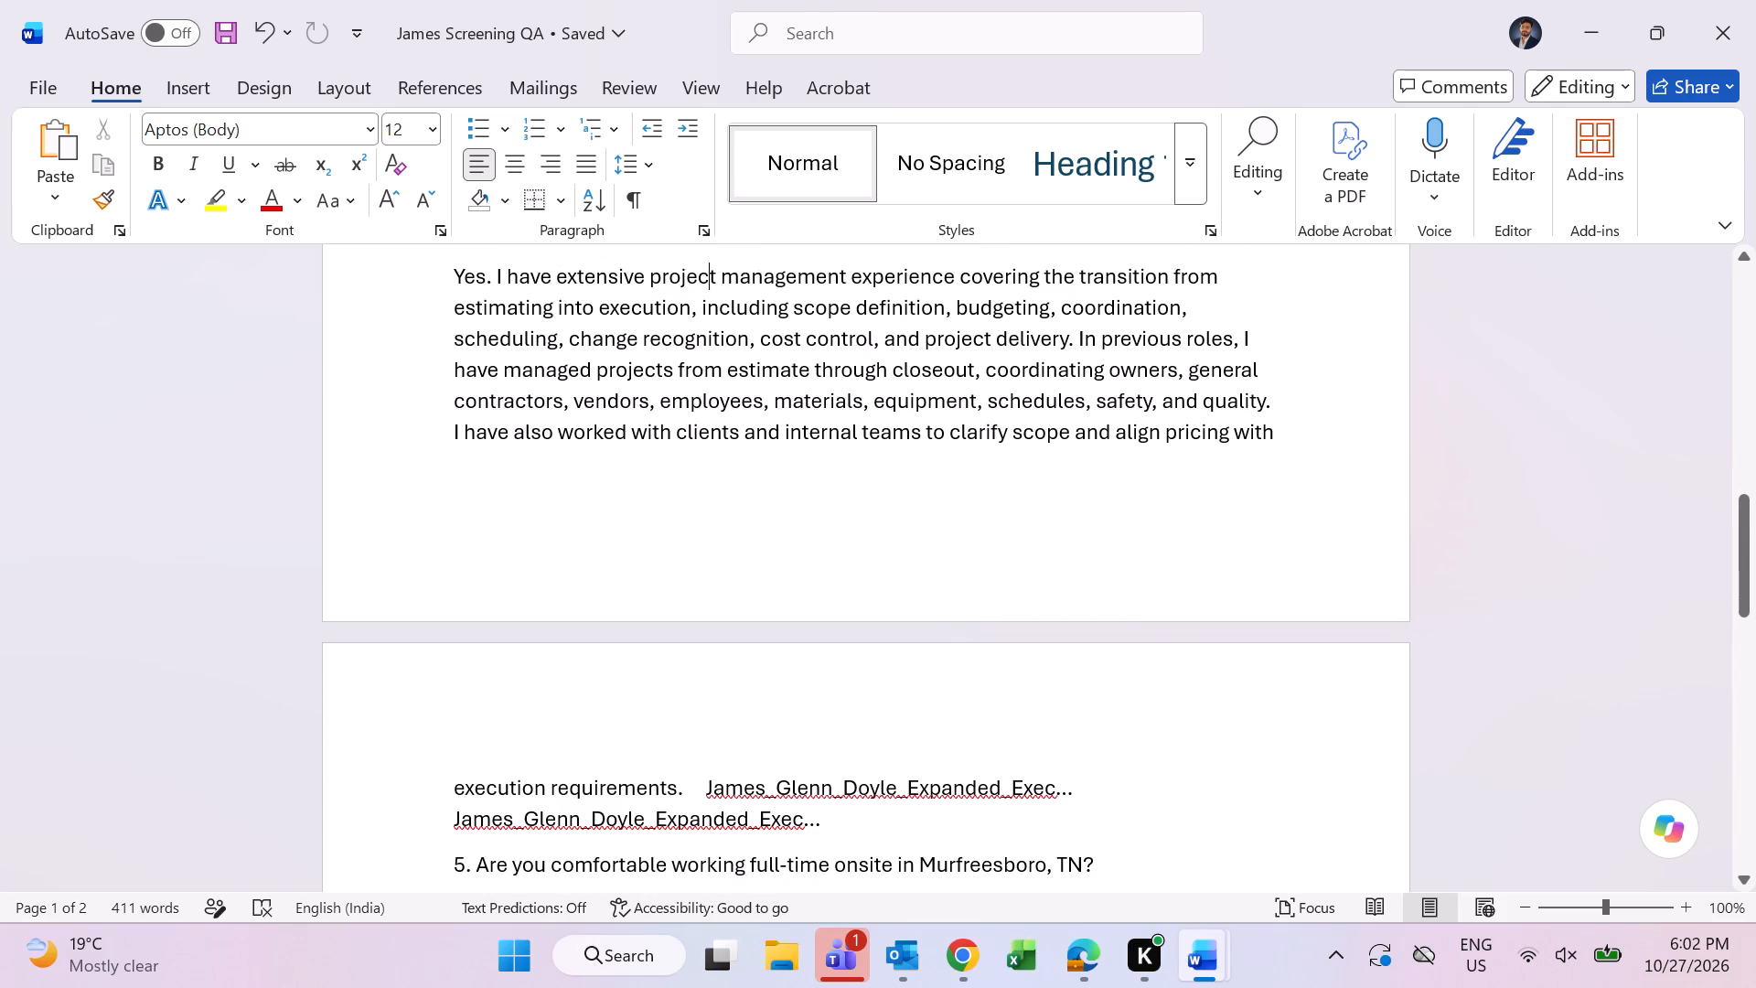
scroll(983, 628, "down", 3)
left_click_drag(875, 622, 738, 589)
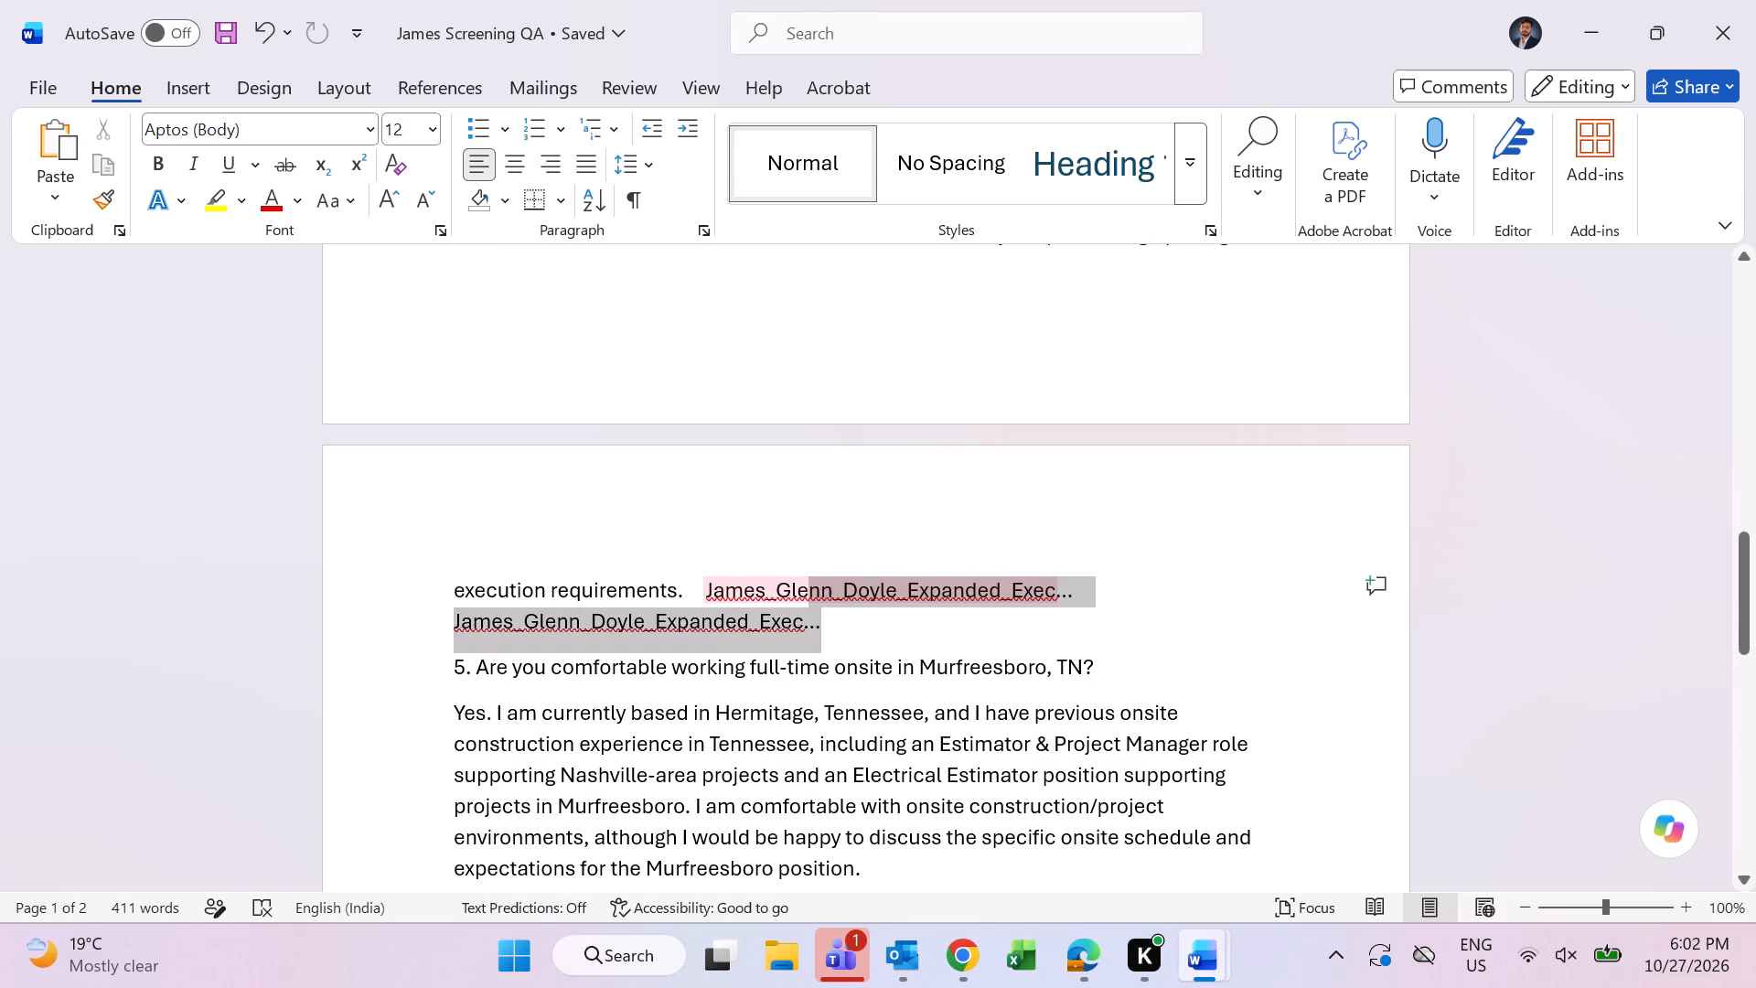
left_click_drag(738, 589, 719, 586)
key("BackSpace")
key("BackSpace")
scroll(808, 600, "up", 2)
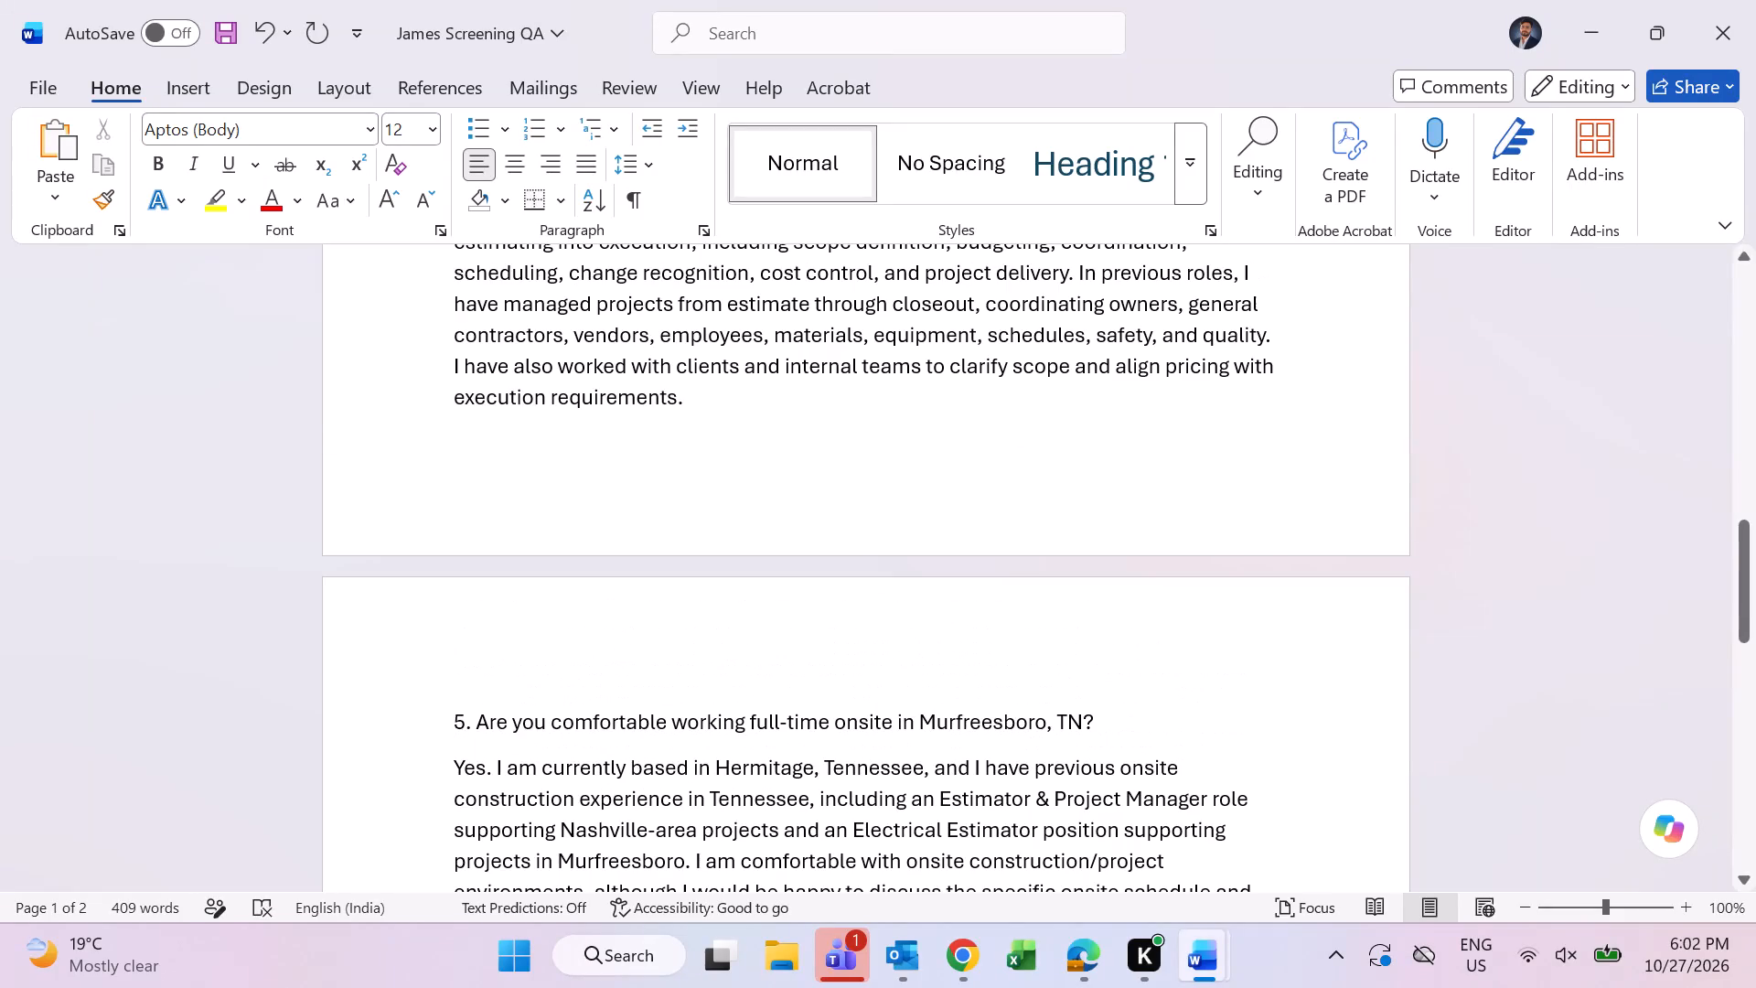
key("BackSpace")
key("BackSpace")
key("BackSpace")
key("BackSpace")
Bold question 5 about working full-time onsite in Murfreesboro, TN.
left_click_drag(1144, 718, 445, 721)
left_click(529, 665)
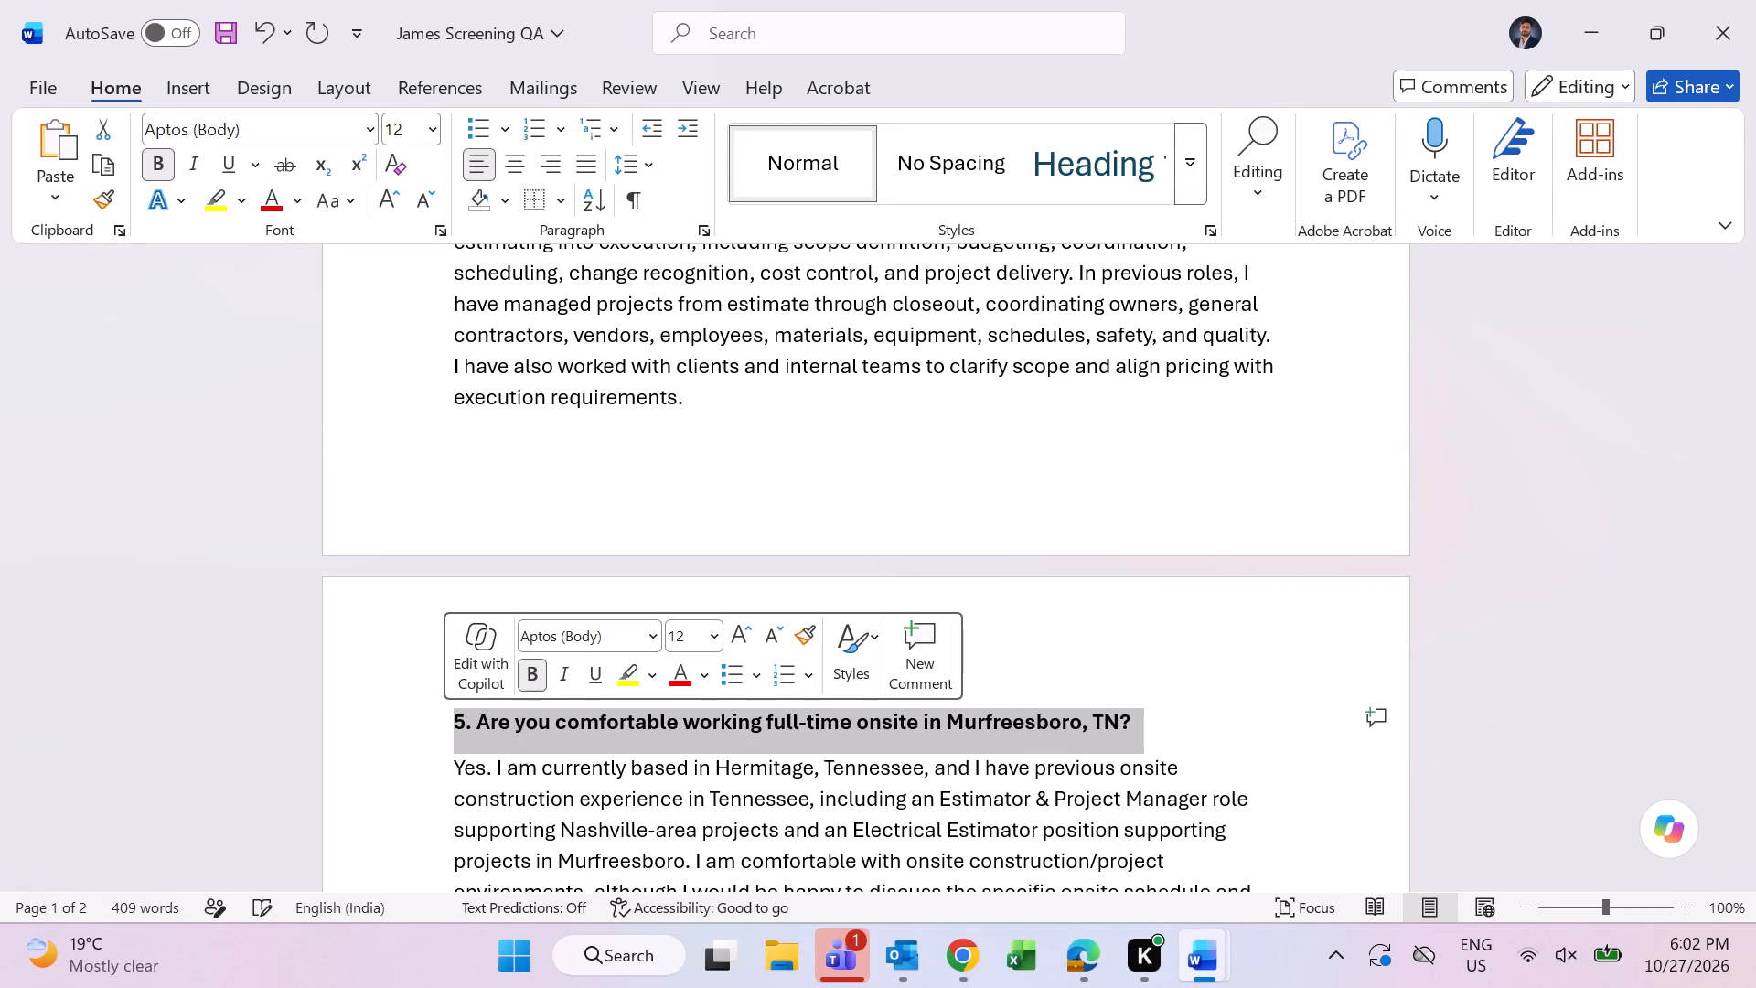
left_click(813, 745)
Check the end of the fifth answer and save the changes to the screening Q/A document.
scroll(933, 573, "down", 2)
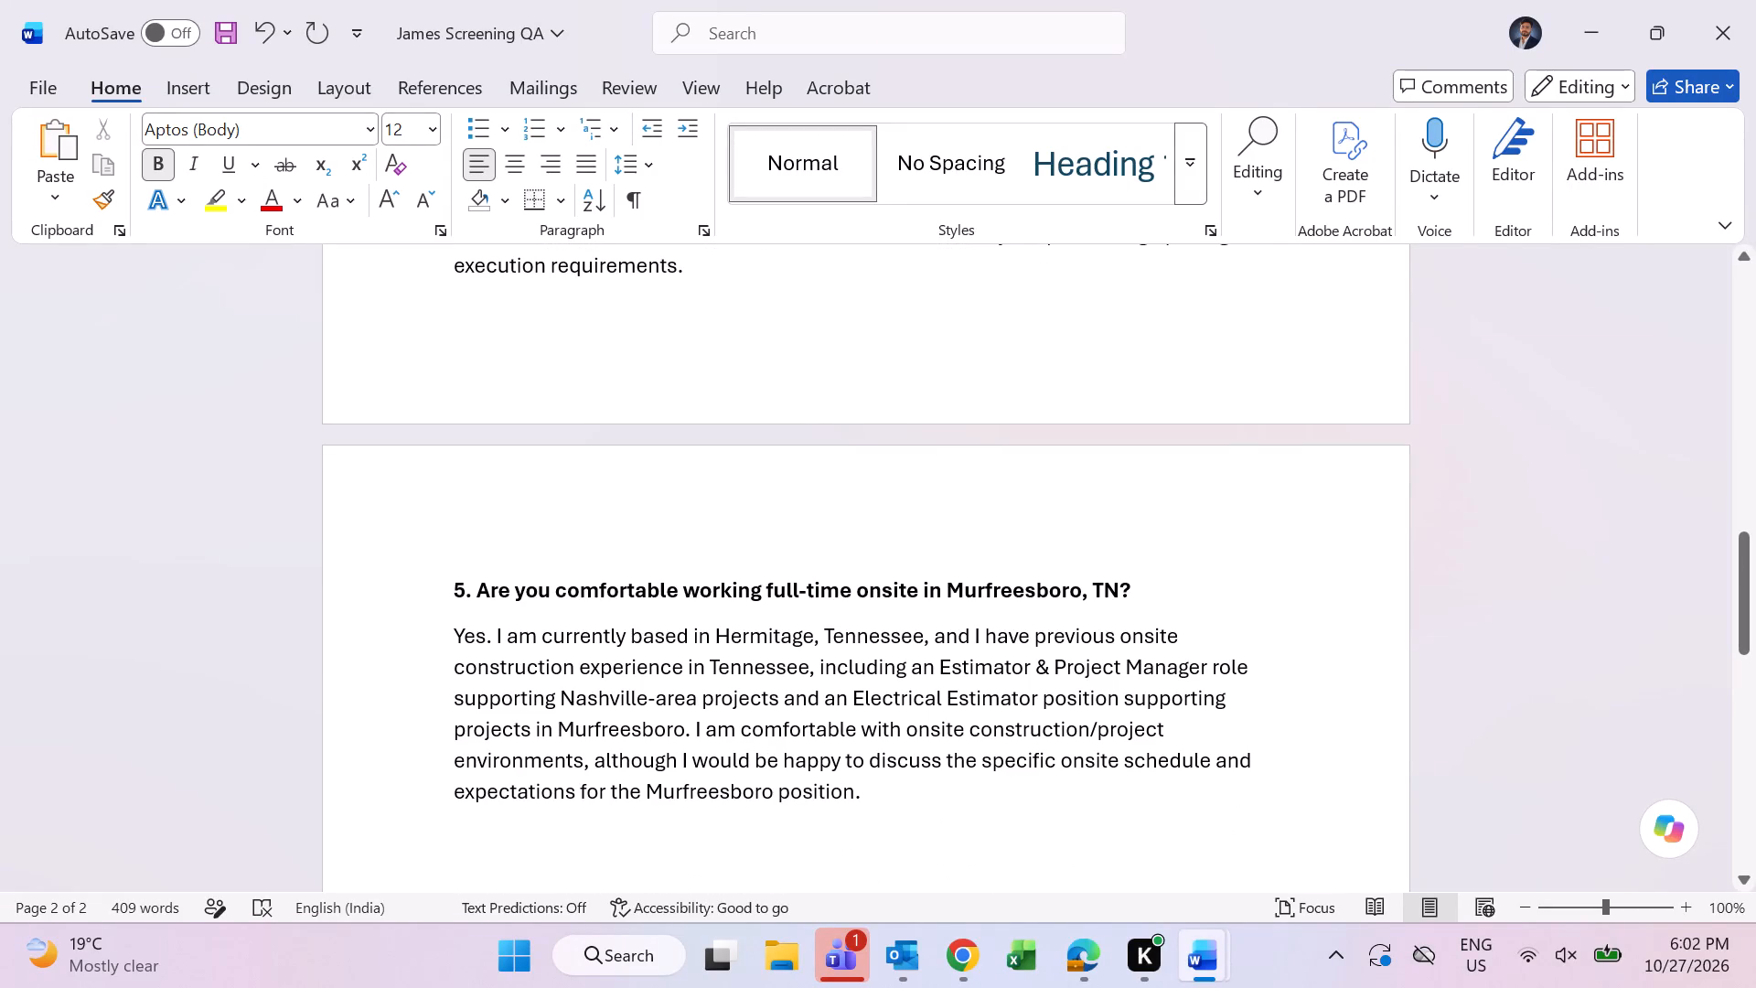
left_click(1226, 644)
left_click(886, 798)
key("ctrl+s")
scroll(883, 737, "down", 1)
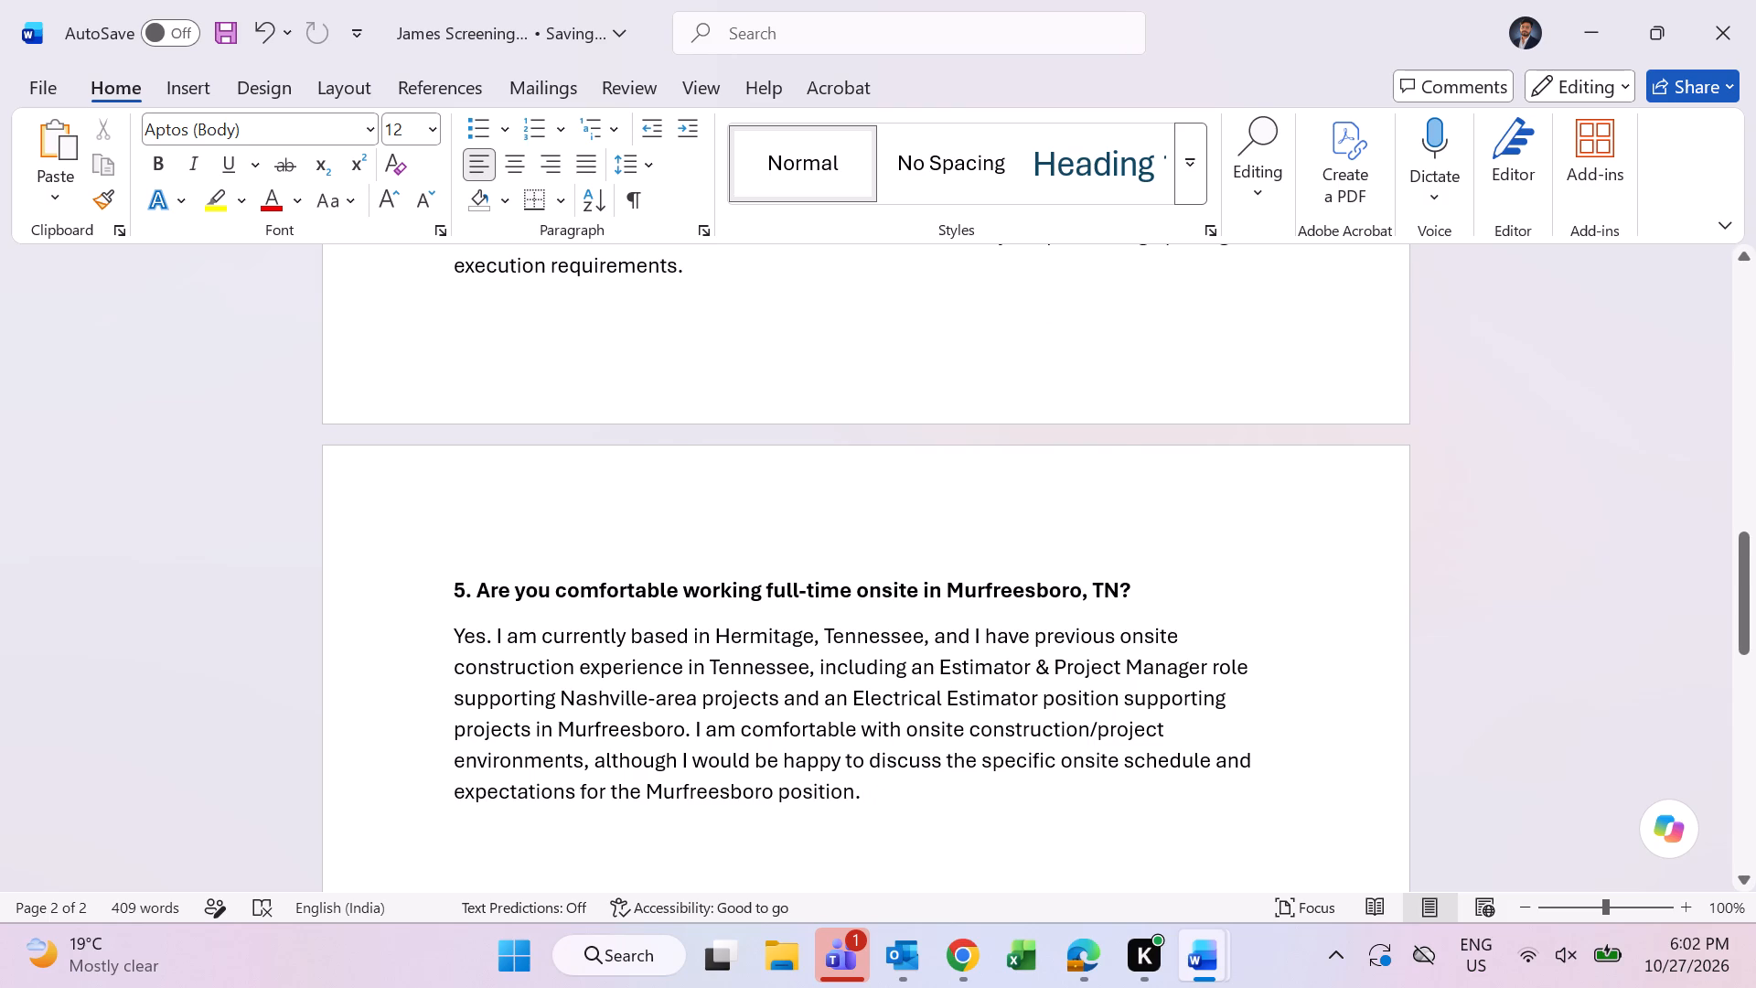
Delete the fifth answer's closing clause about discussing the onsite schedule and expectations, end the sentence at "environments.", and save the document.
scroll(883, 737, "down", 2)
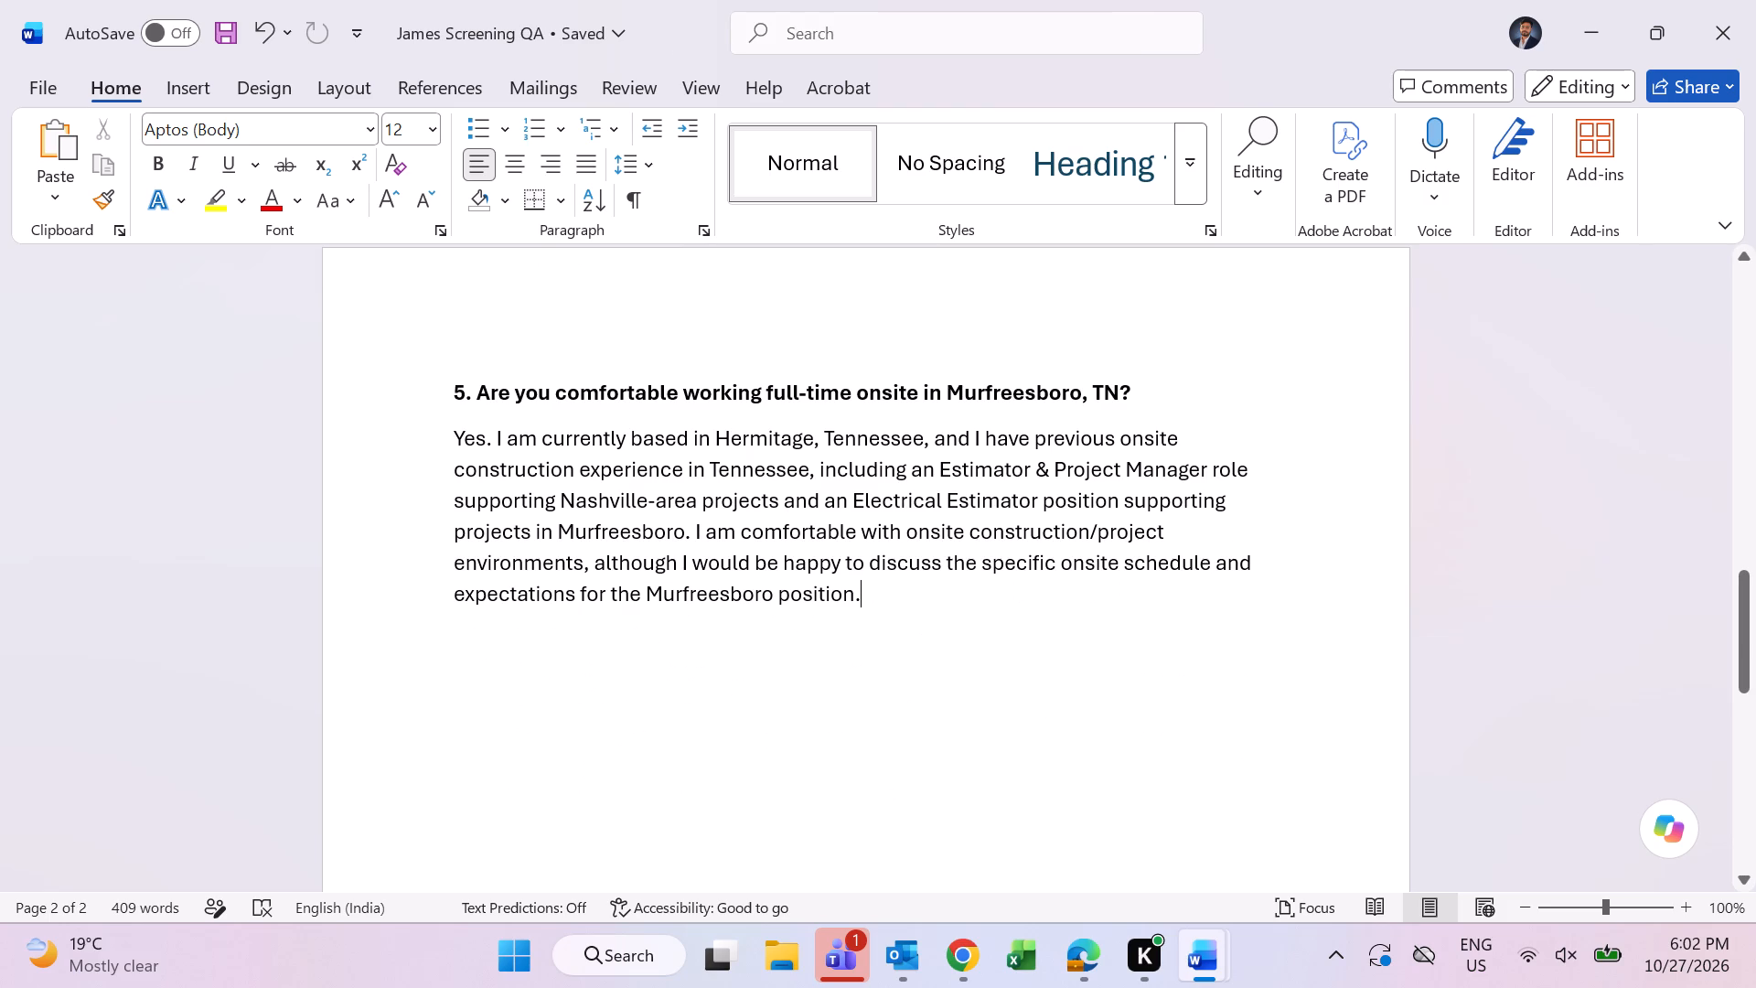
left_click_drag(882, 591, 634, 567)
key("BackSpace")
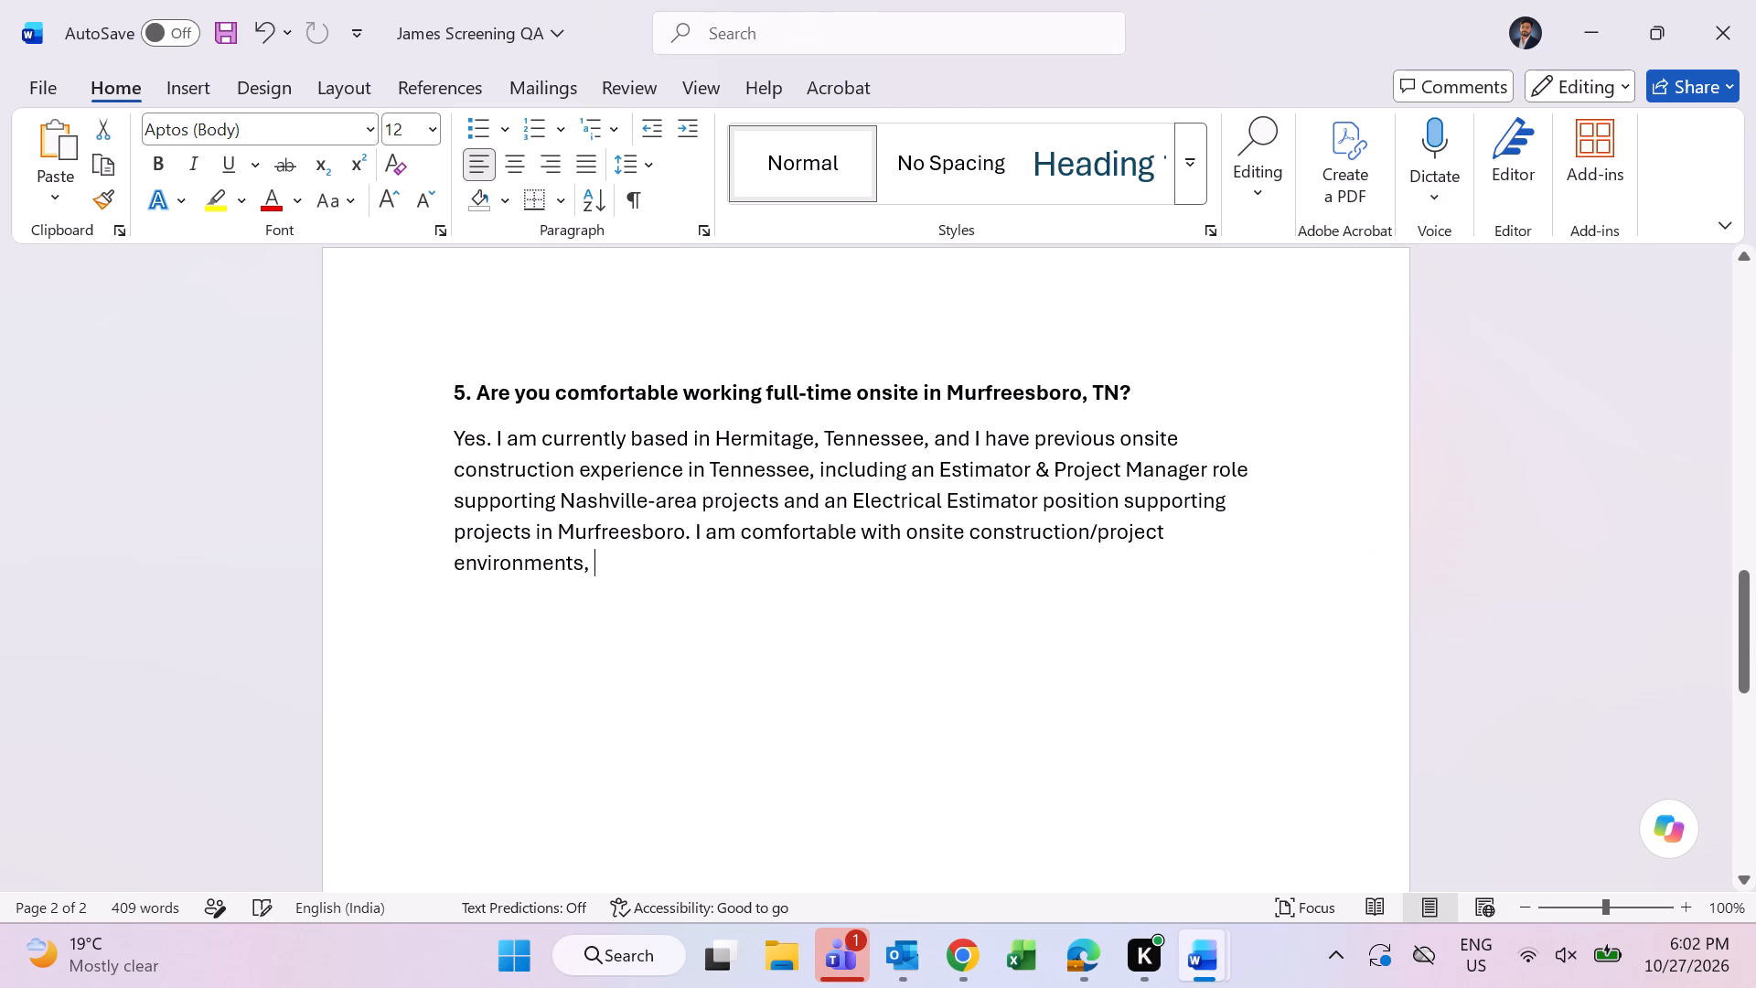
key("BackSpace")
key("BackSpace")
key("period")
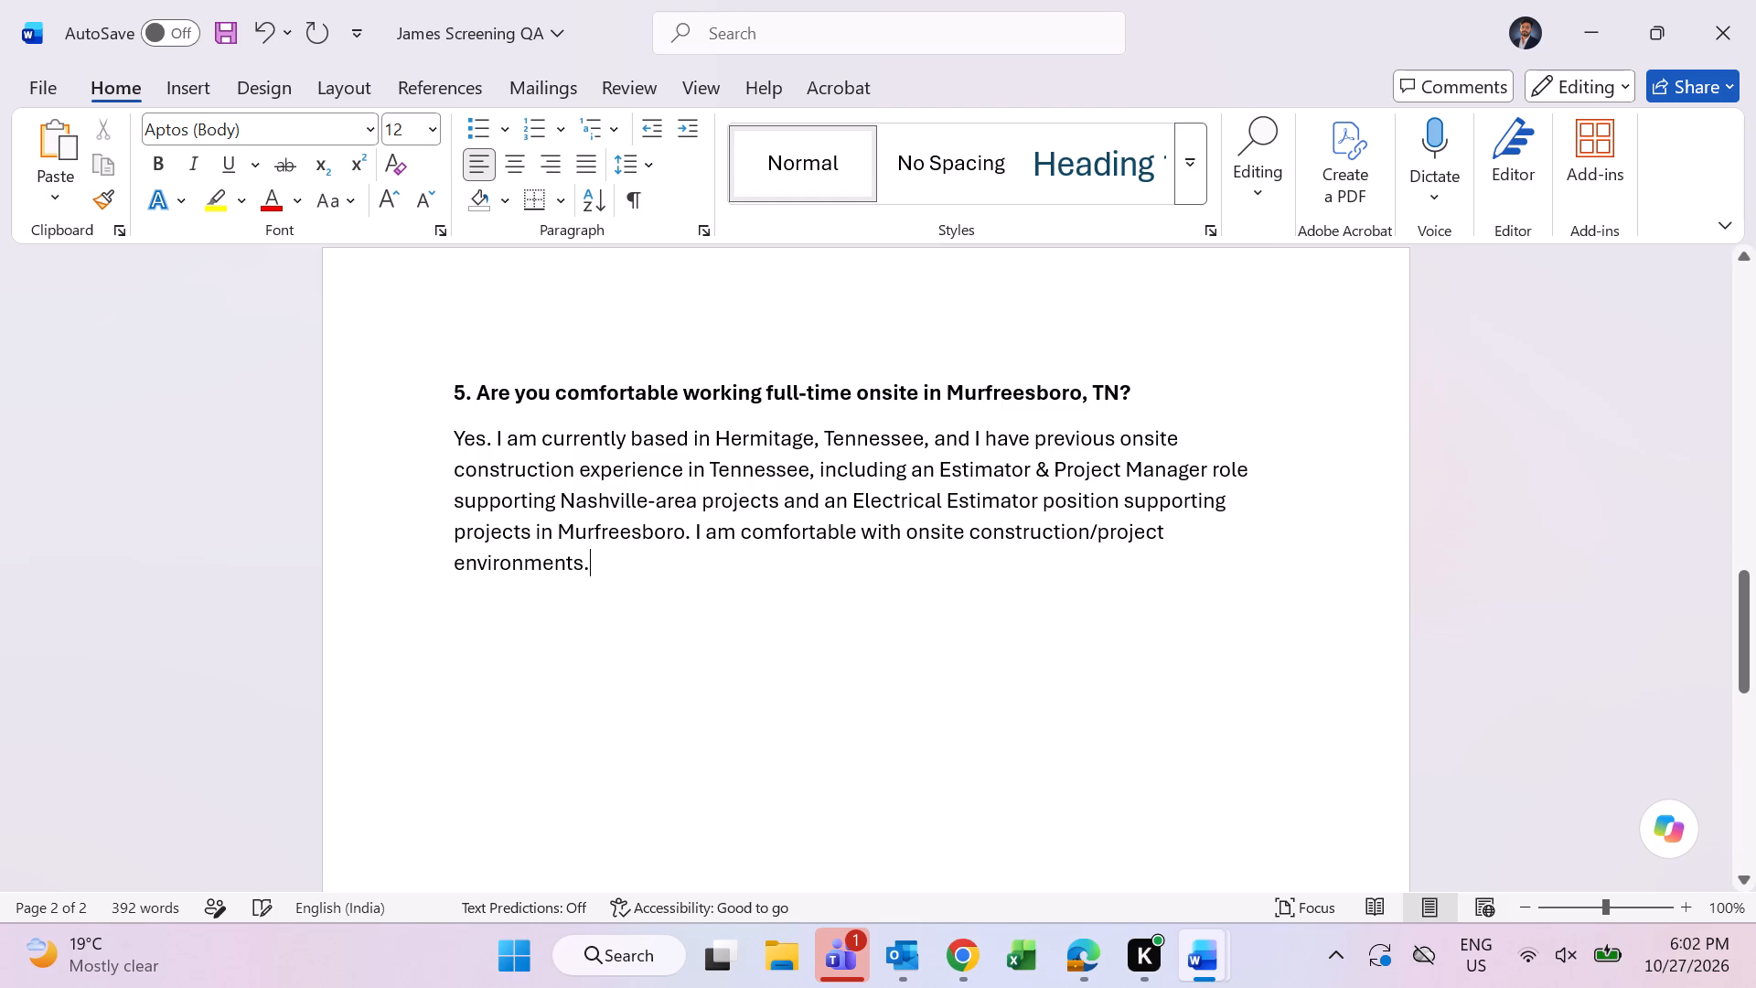
key("ctrl+s")
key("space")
key("ctrl+s")
Review the screening Q/A from the fifth answer back to the first question and save the document again.
scroll(795, 527, "up", 5)
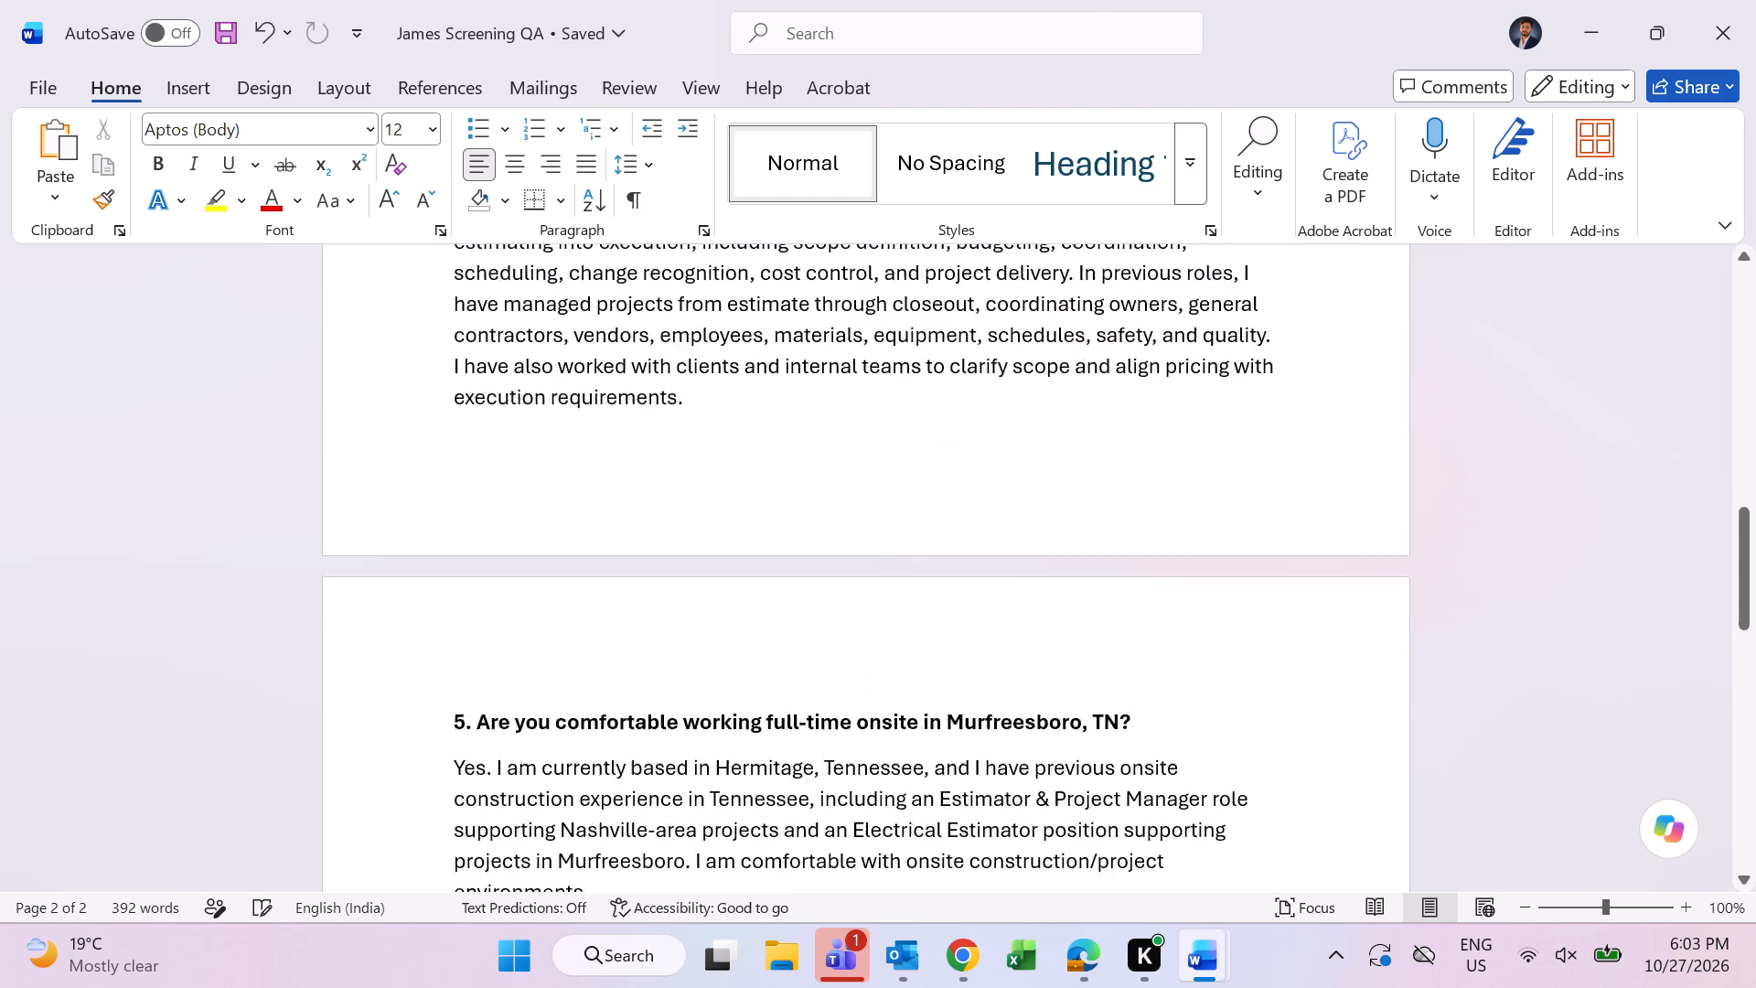
scroll(795, 527, "up", 2)
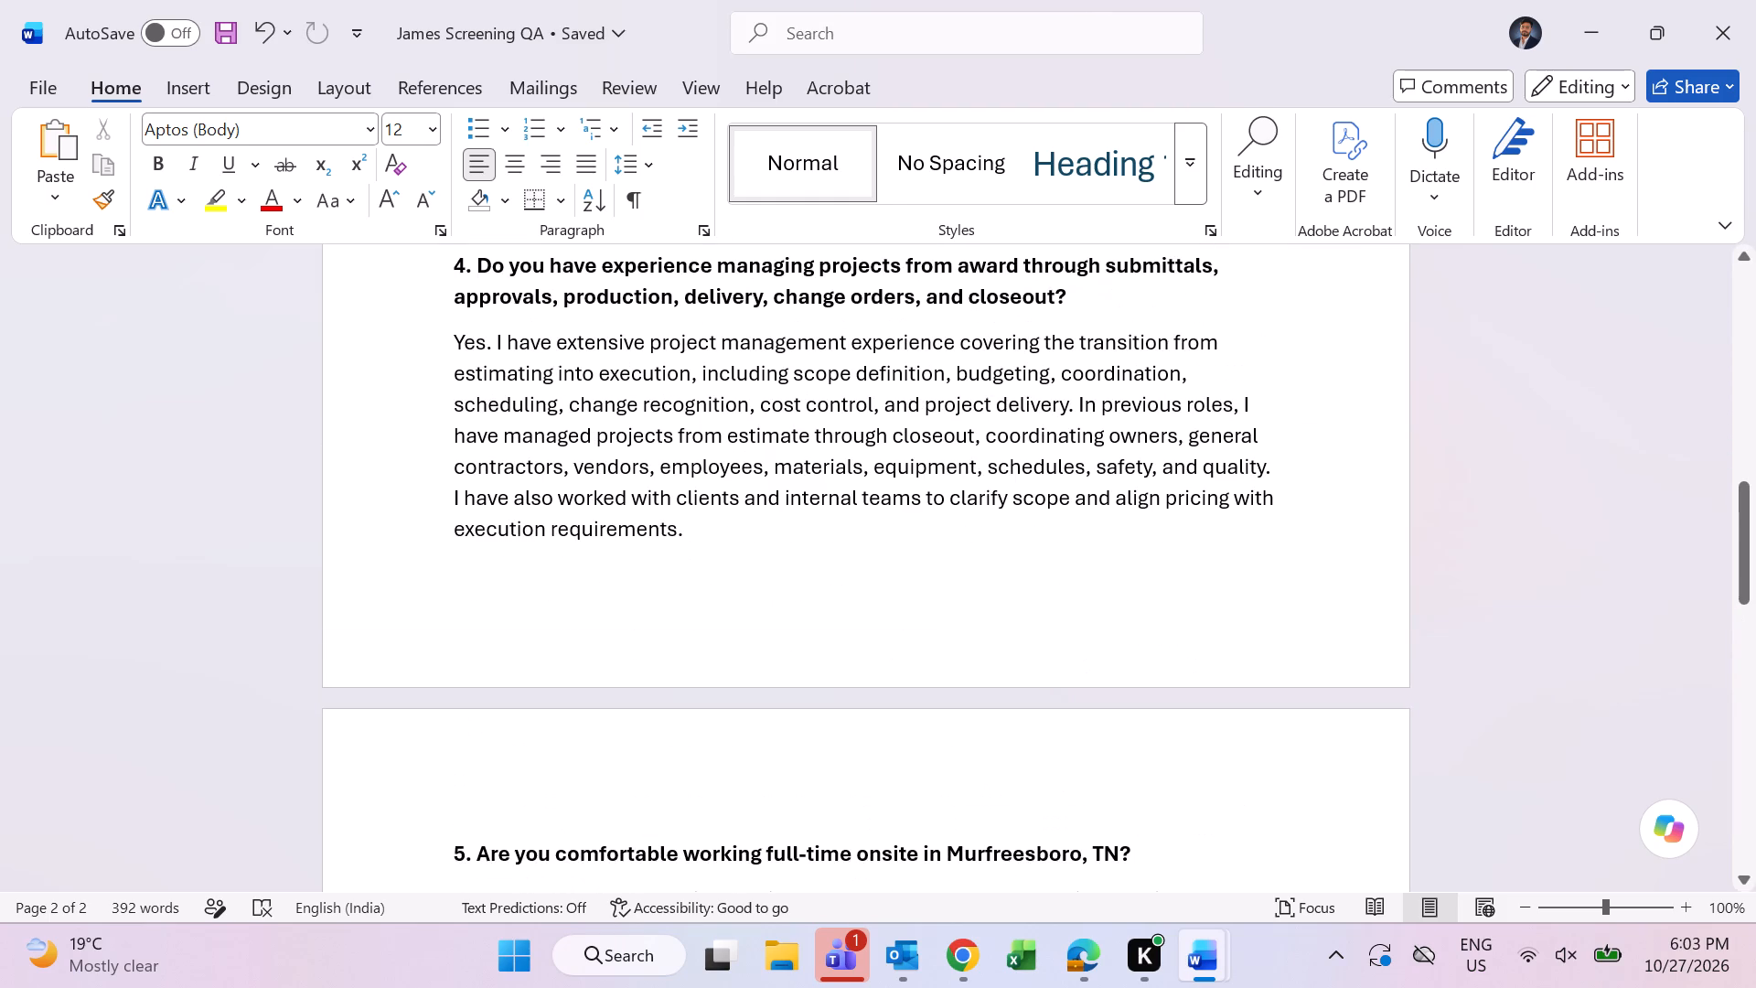
scroll(817, 645, "up", 1)
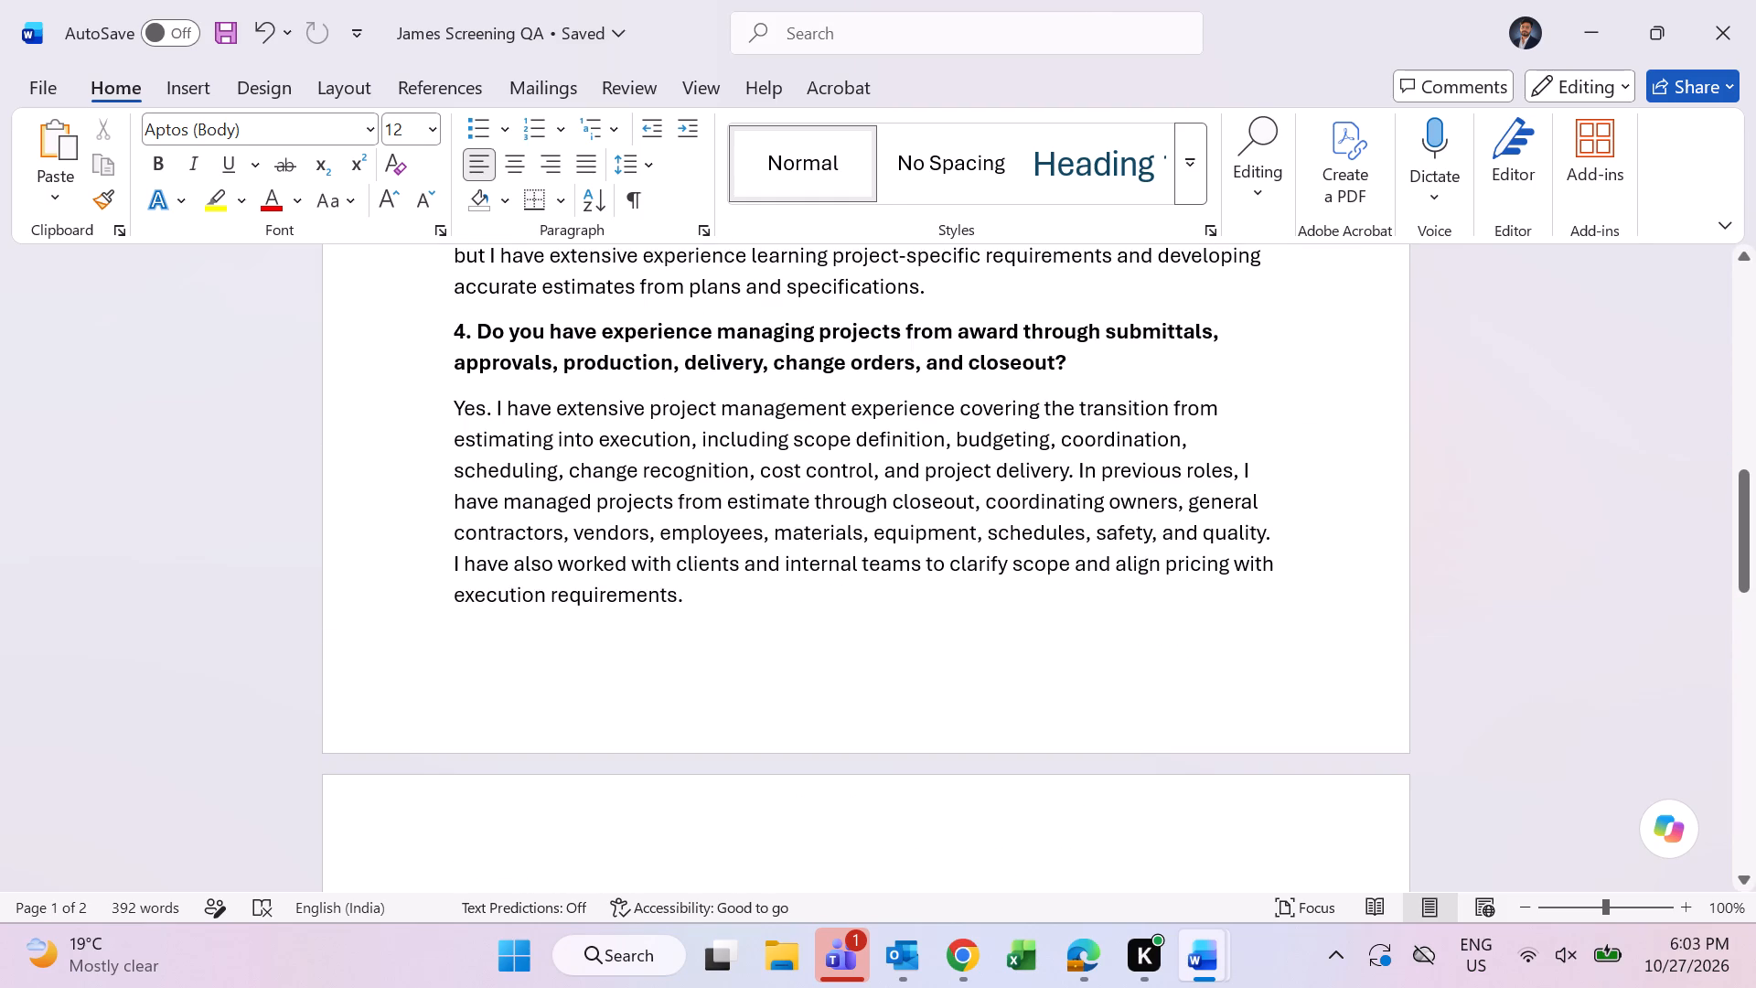
scroll(777, 618, "up", 6)
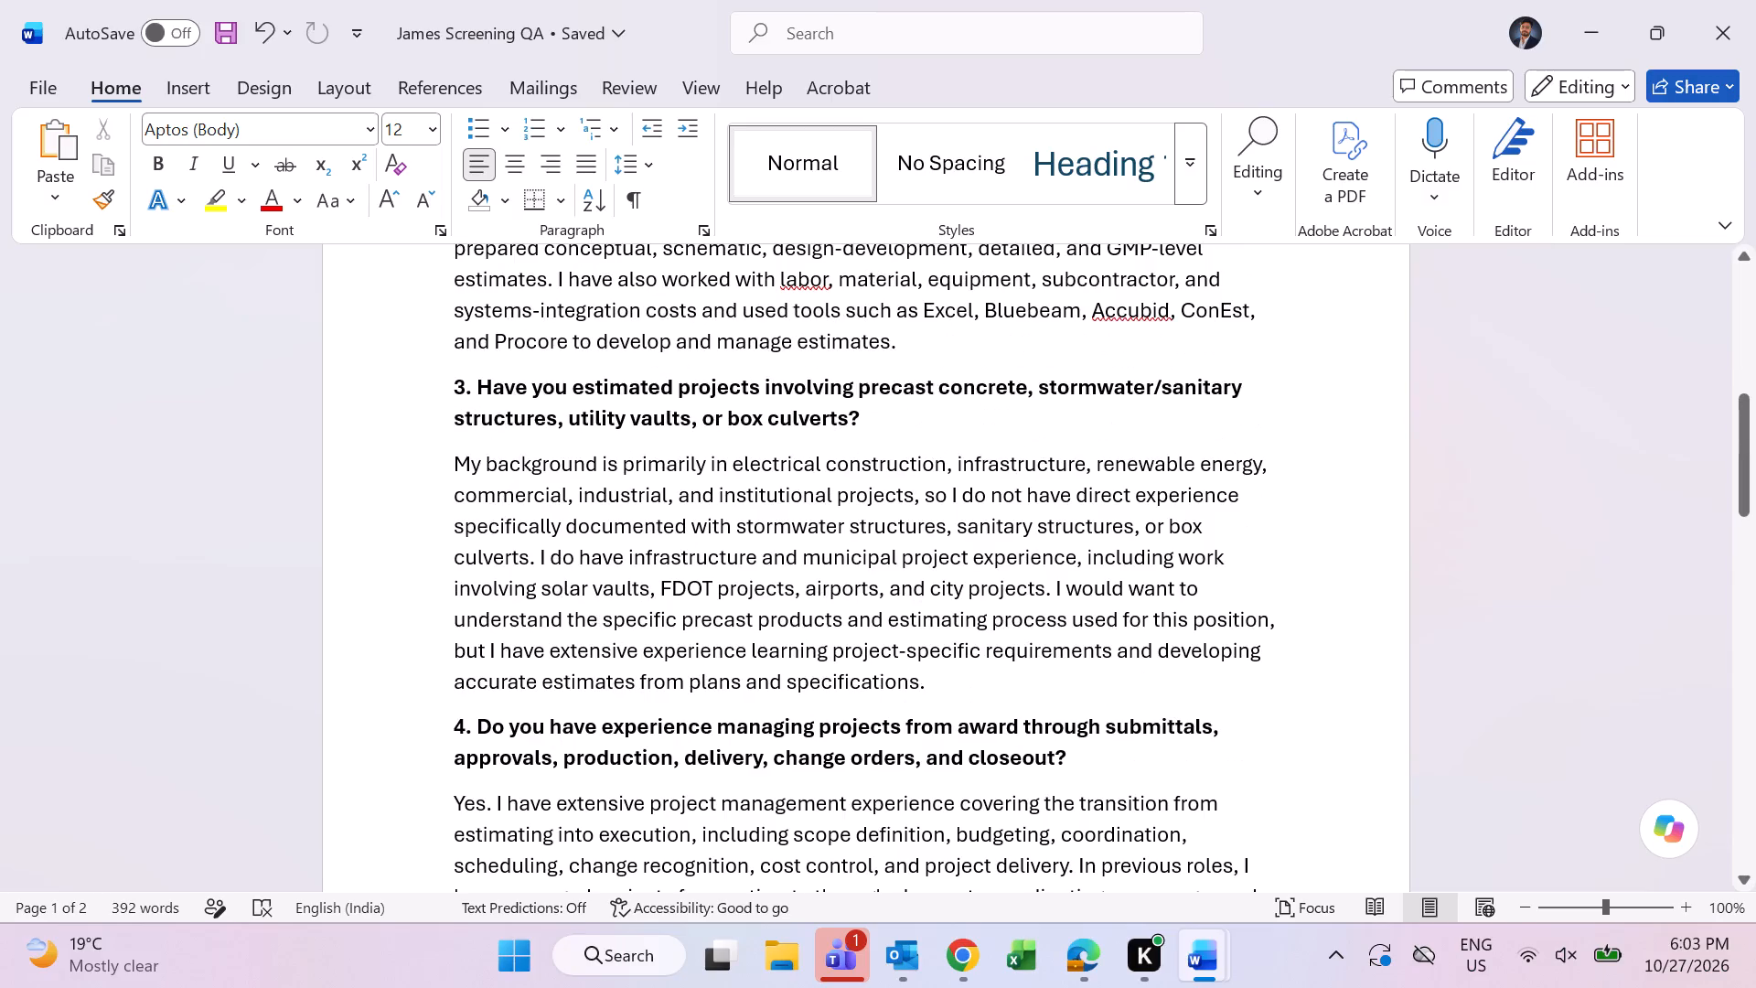
scroll(730, 604, "up", 18)
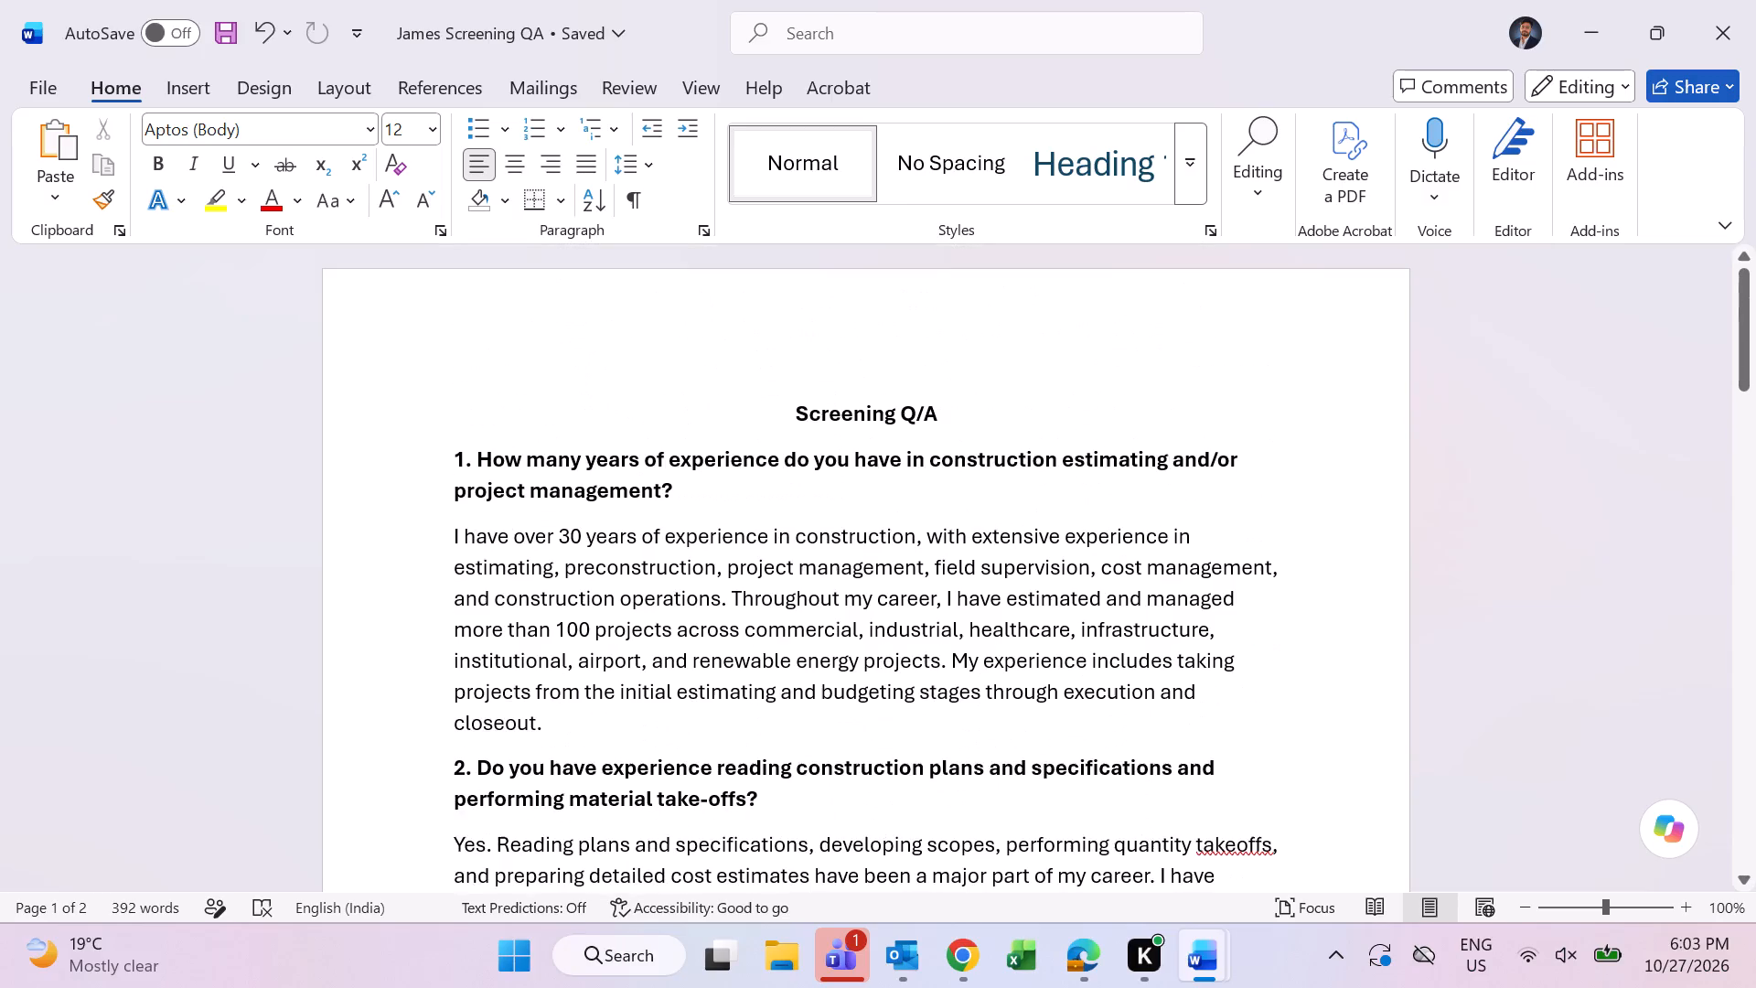
key("ctrl+s")
left_click(753, 499)
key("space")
key("ctrl+s")
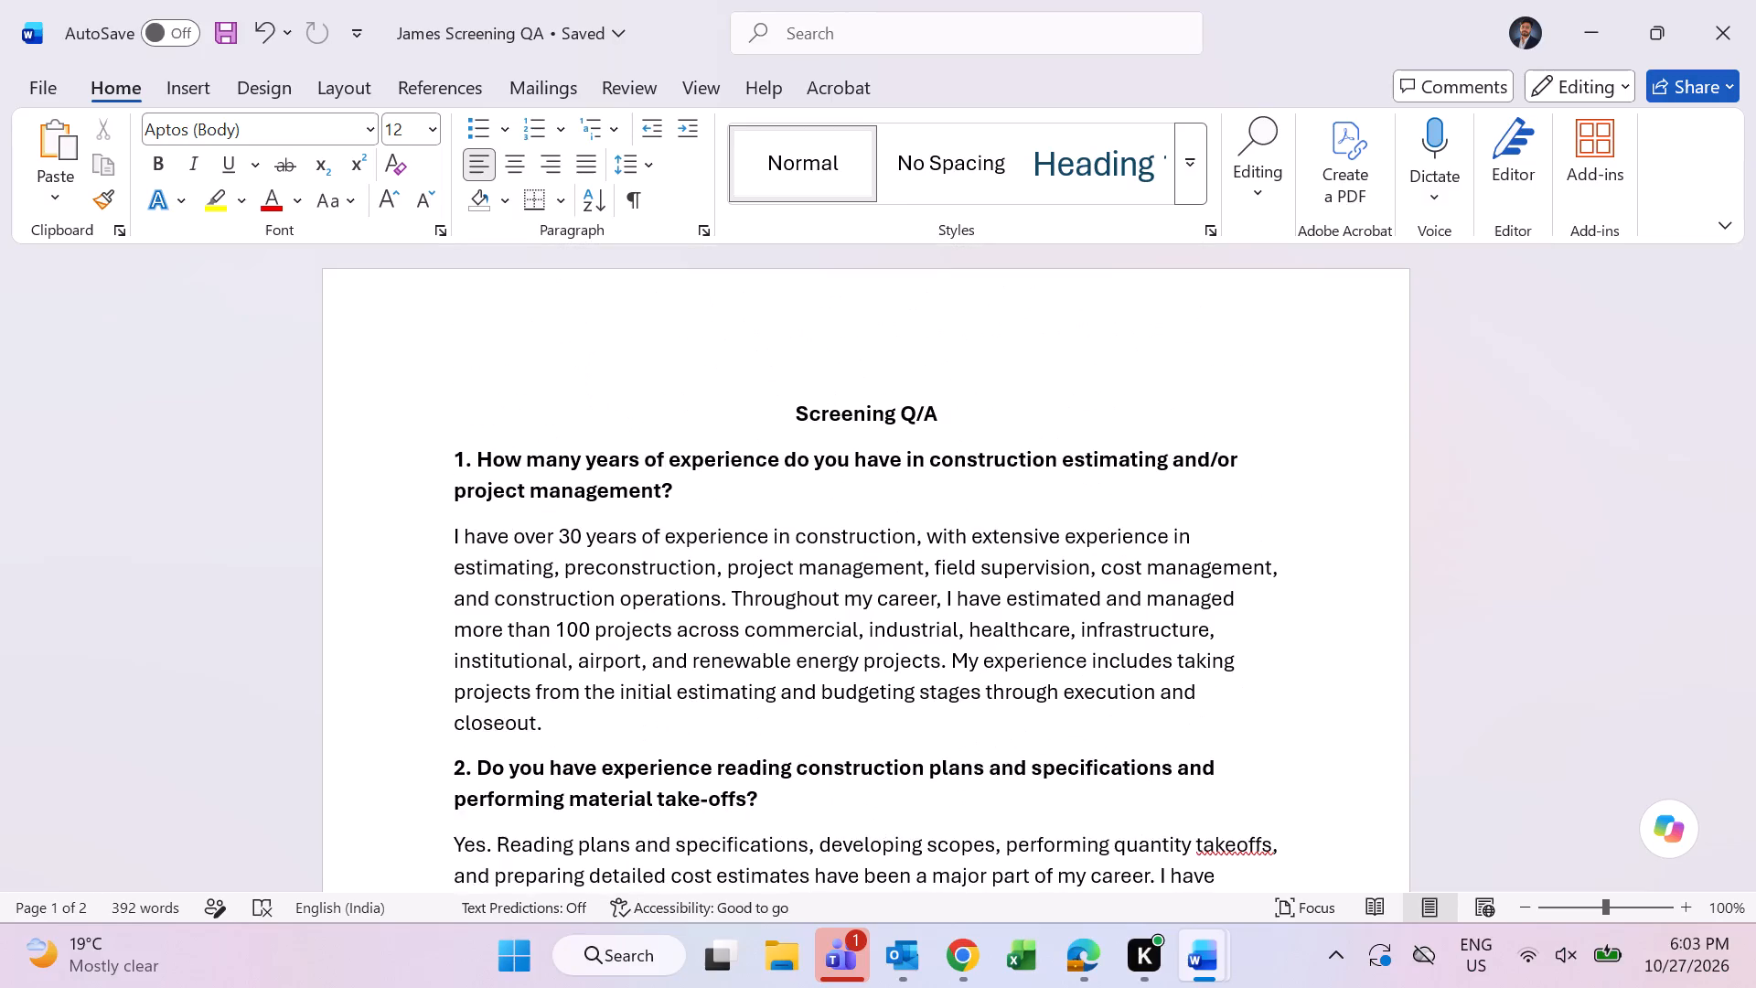
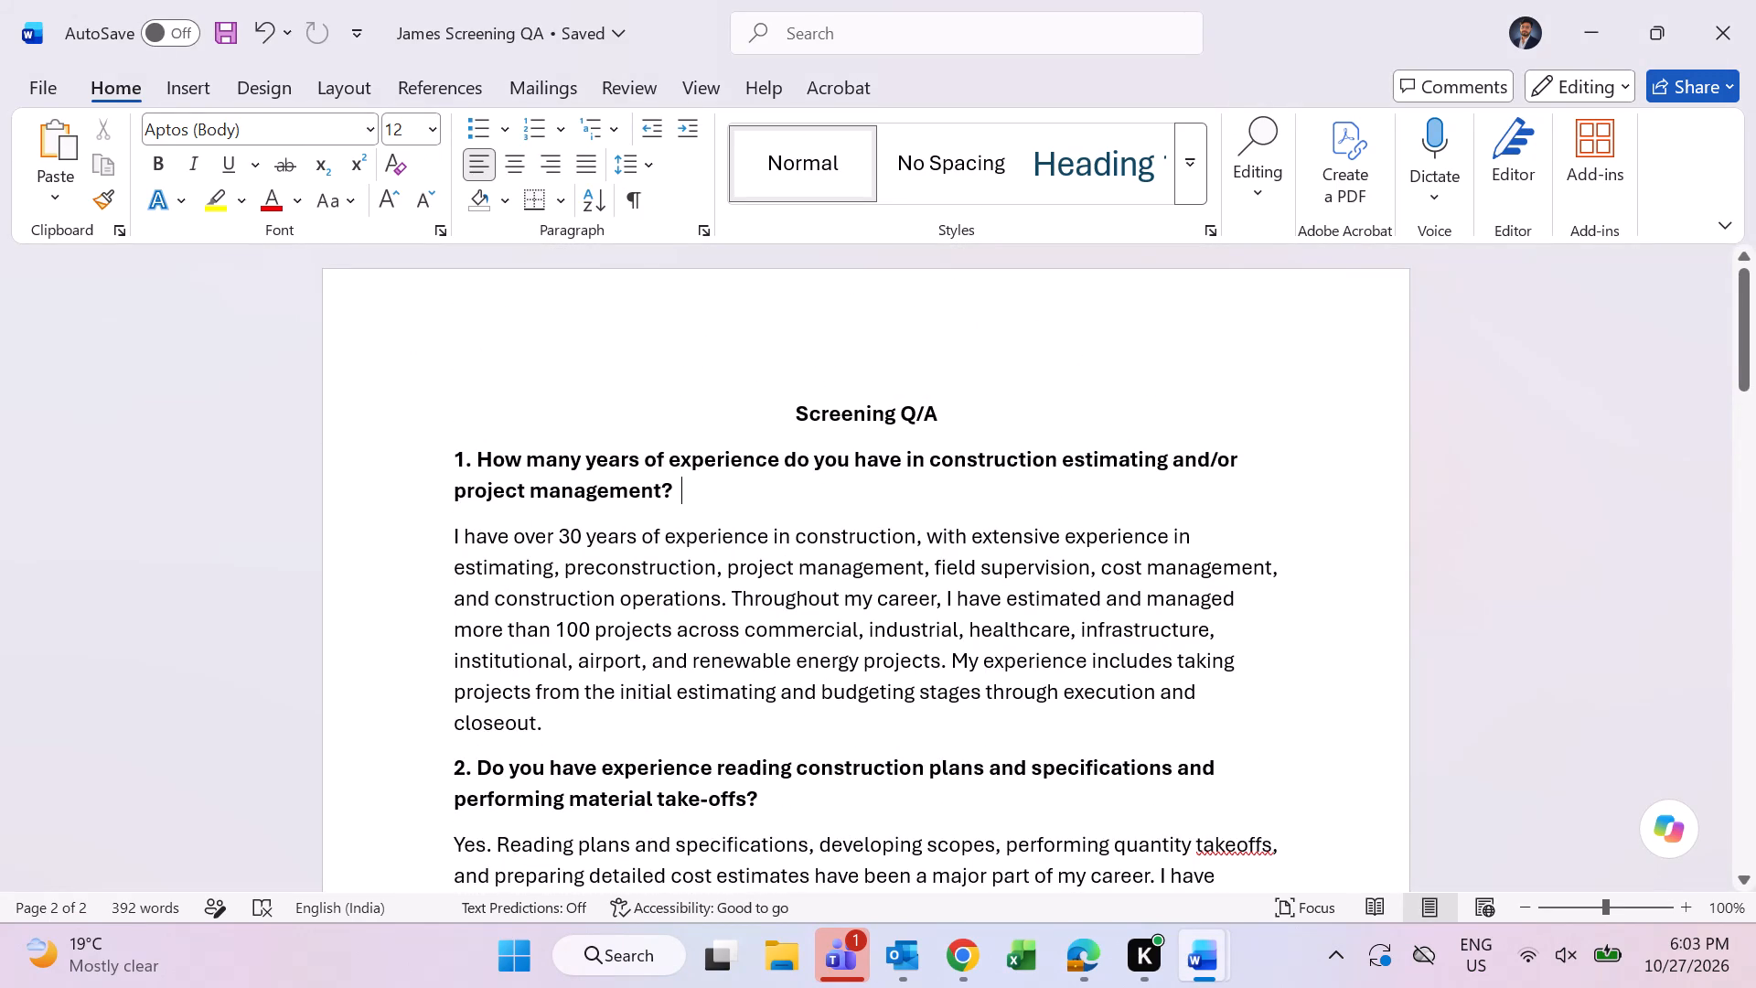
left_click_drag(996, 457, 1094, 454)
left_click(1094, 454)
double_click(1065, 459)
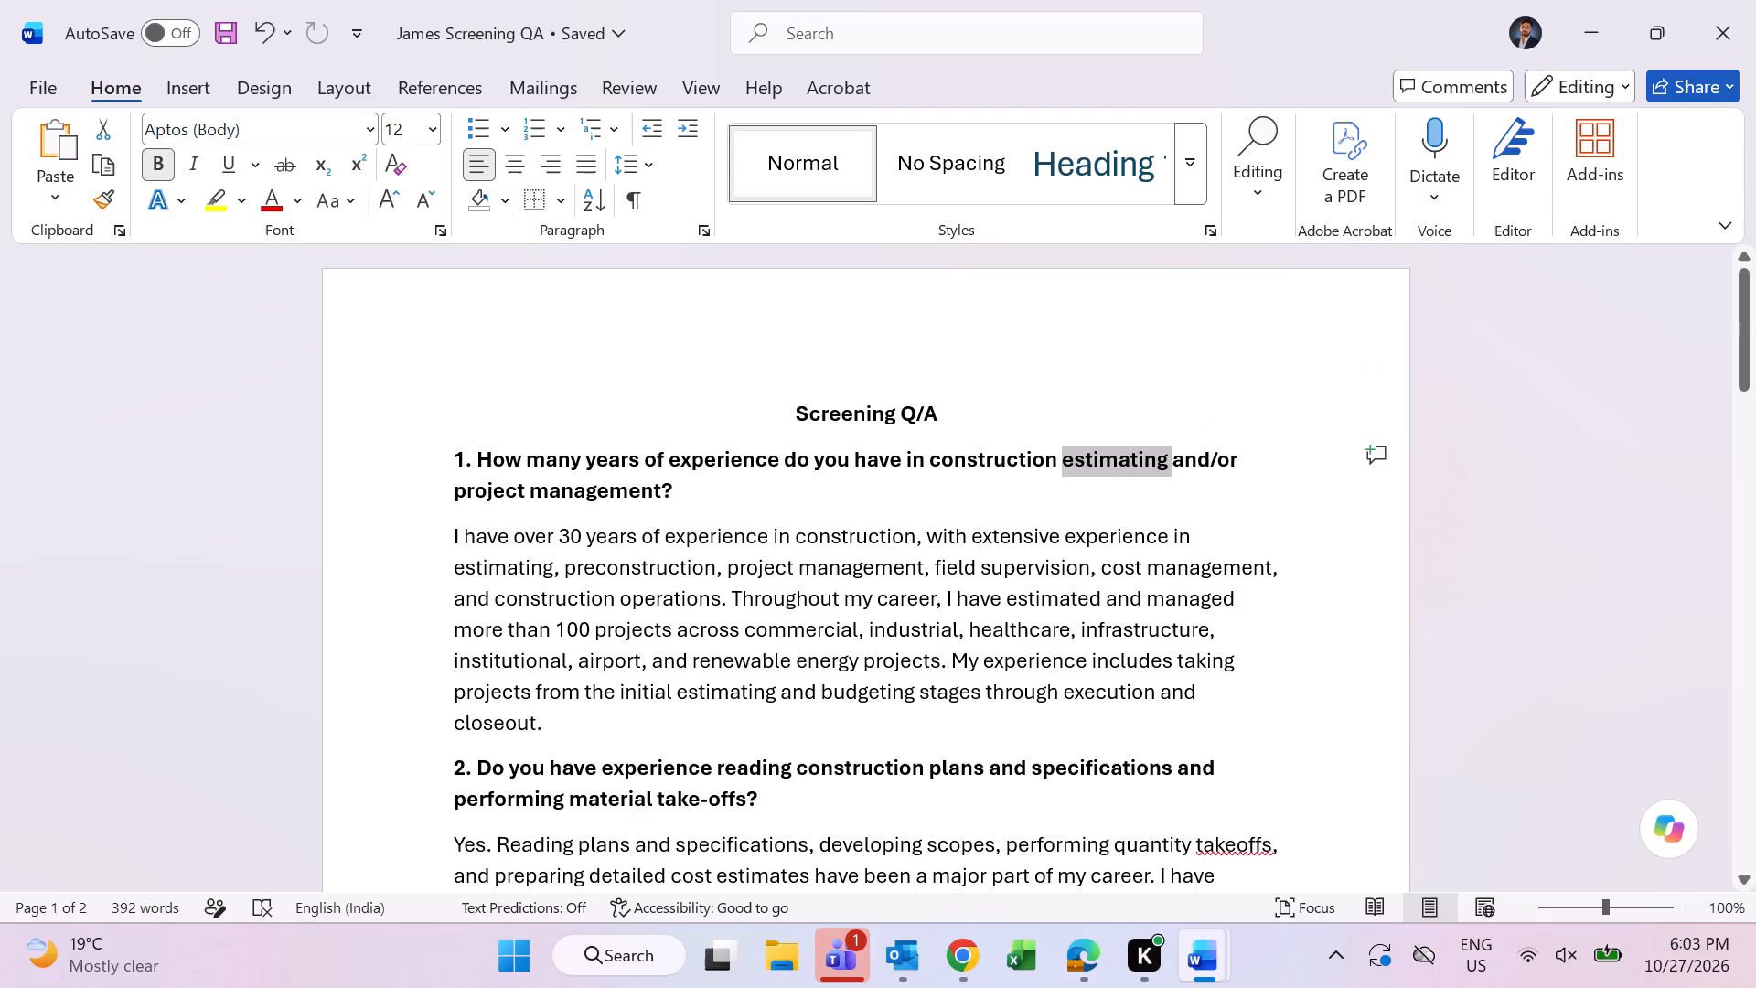
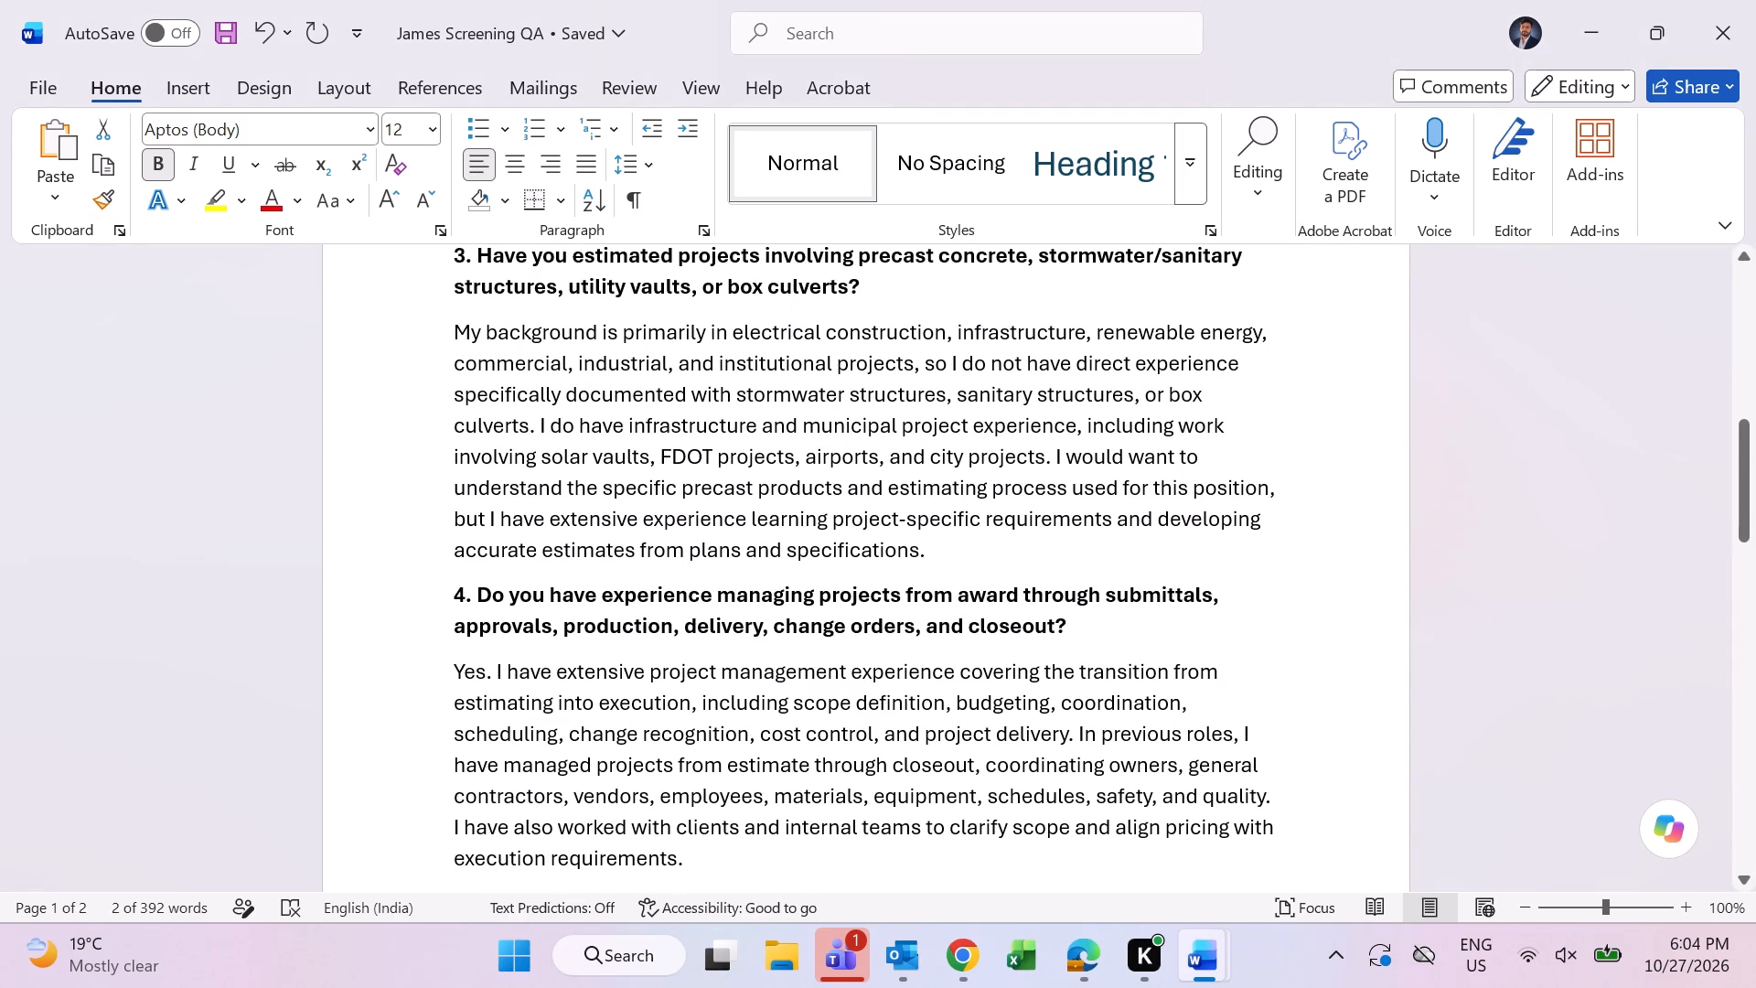
Review the cleaned-up screening document's questions and answers, from question 5 back up to question 2.
scroll(987, 588, "down", 3)
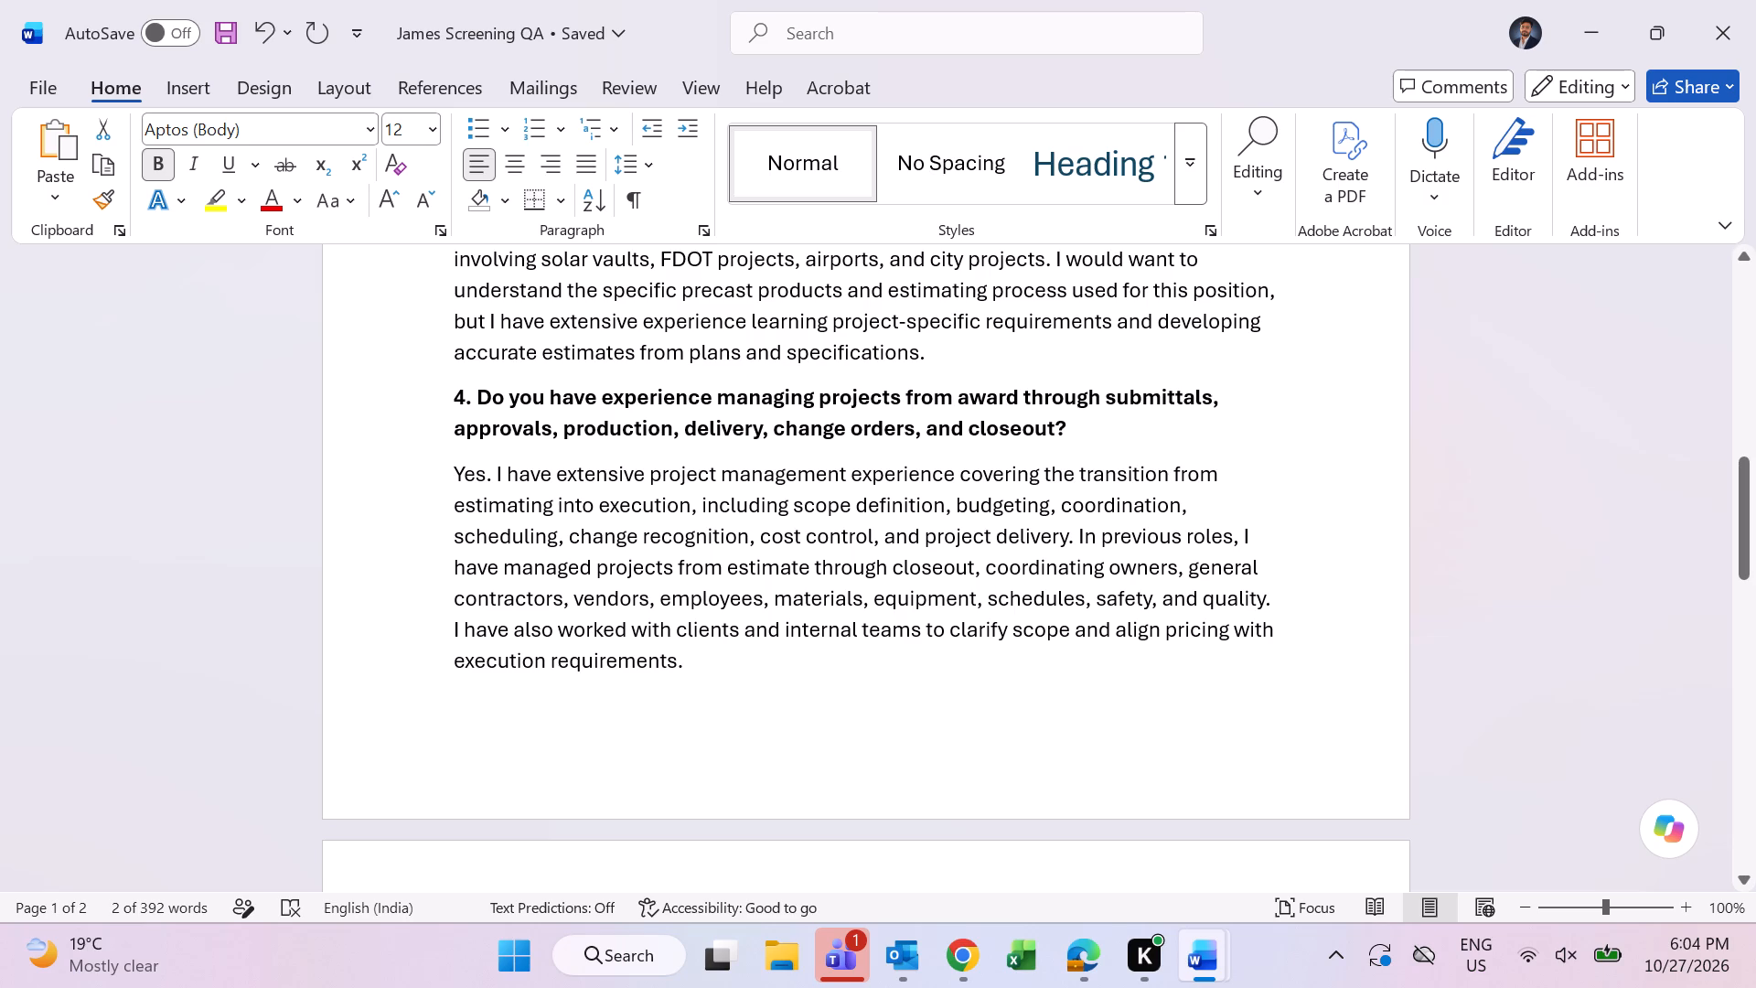
scroll(876, 532, "down", 9)
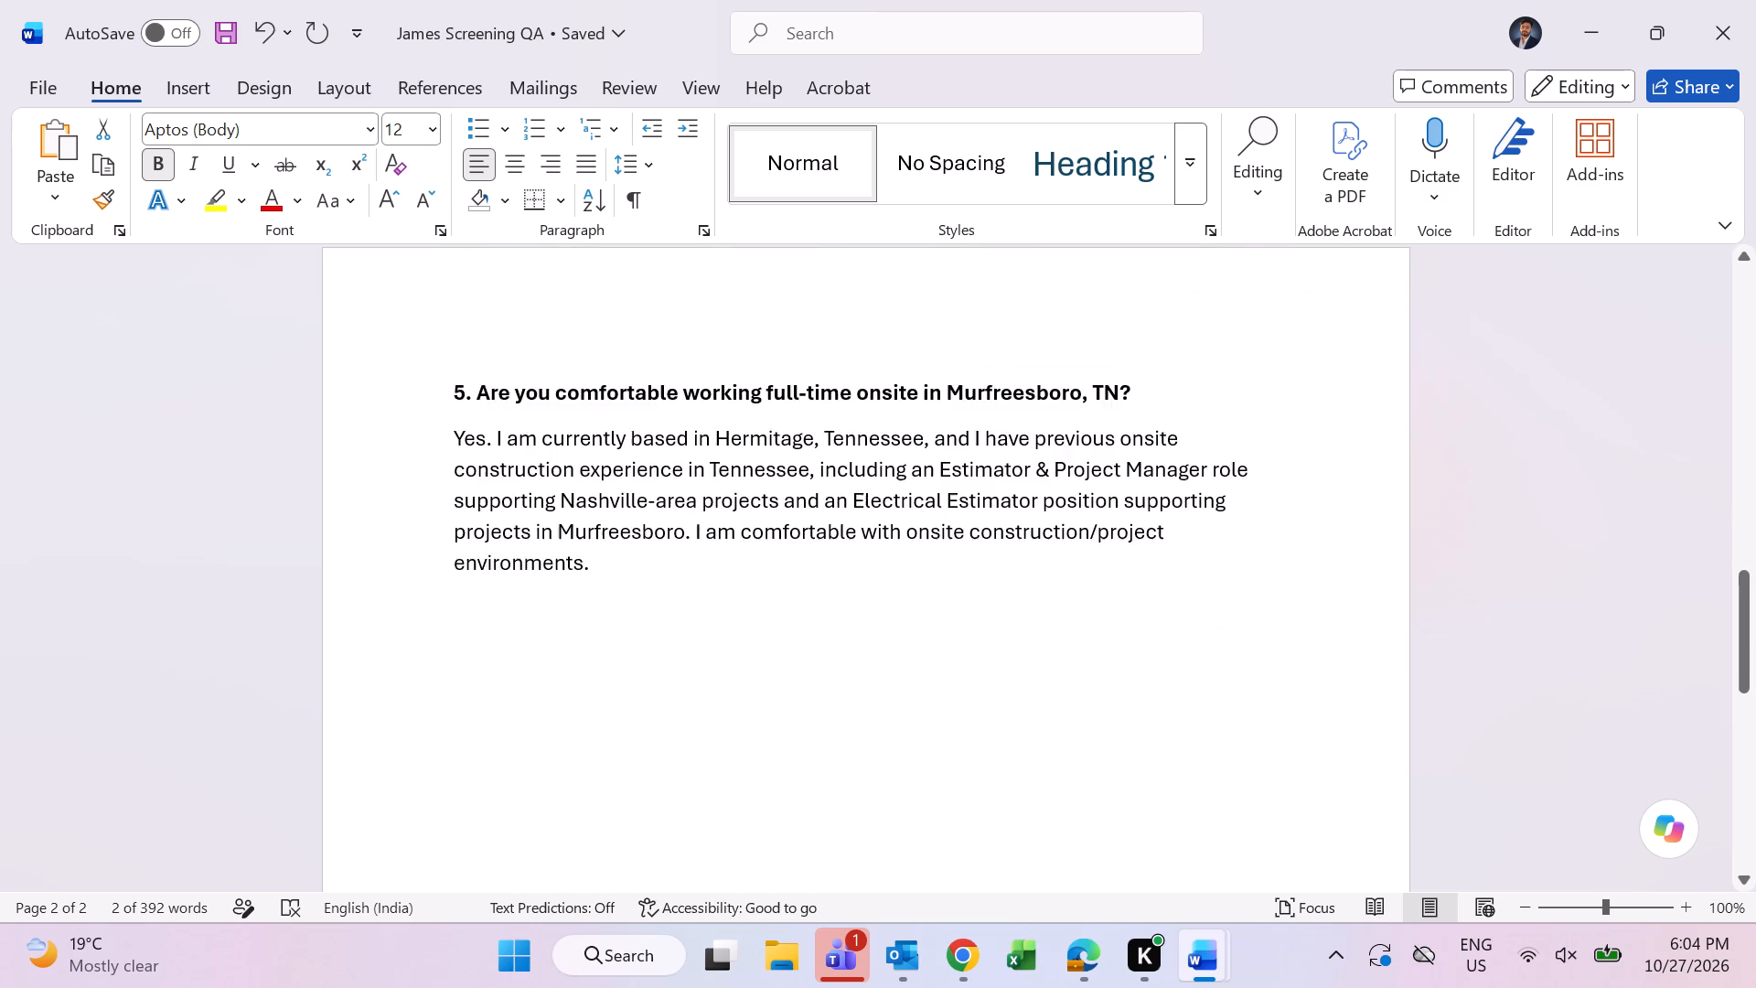
scroll(980, 555, "up", 11)
scroll(772, 502, "up", 4)
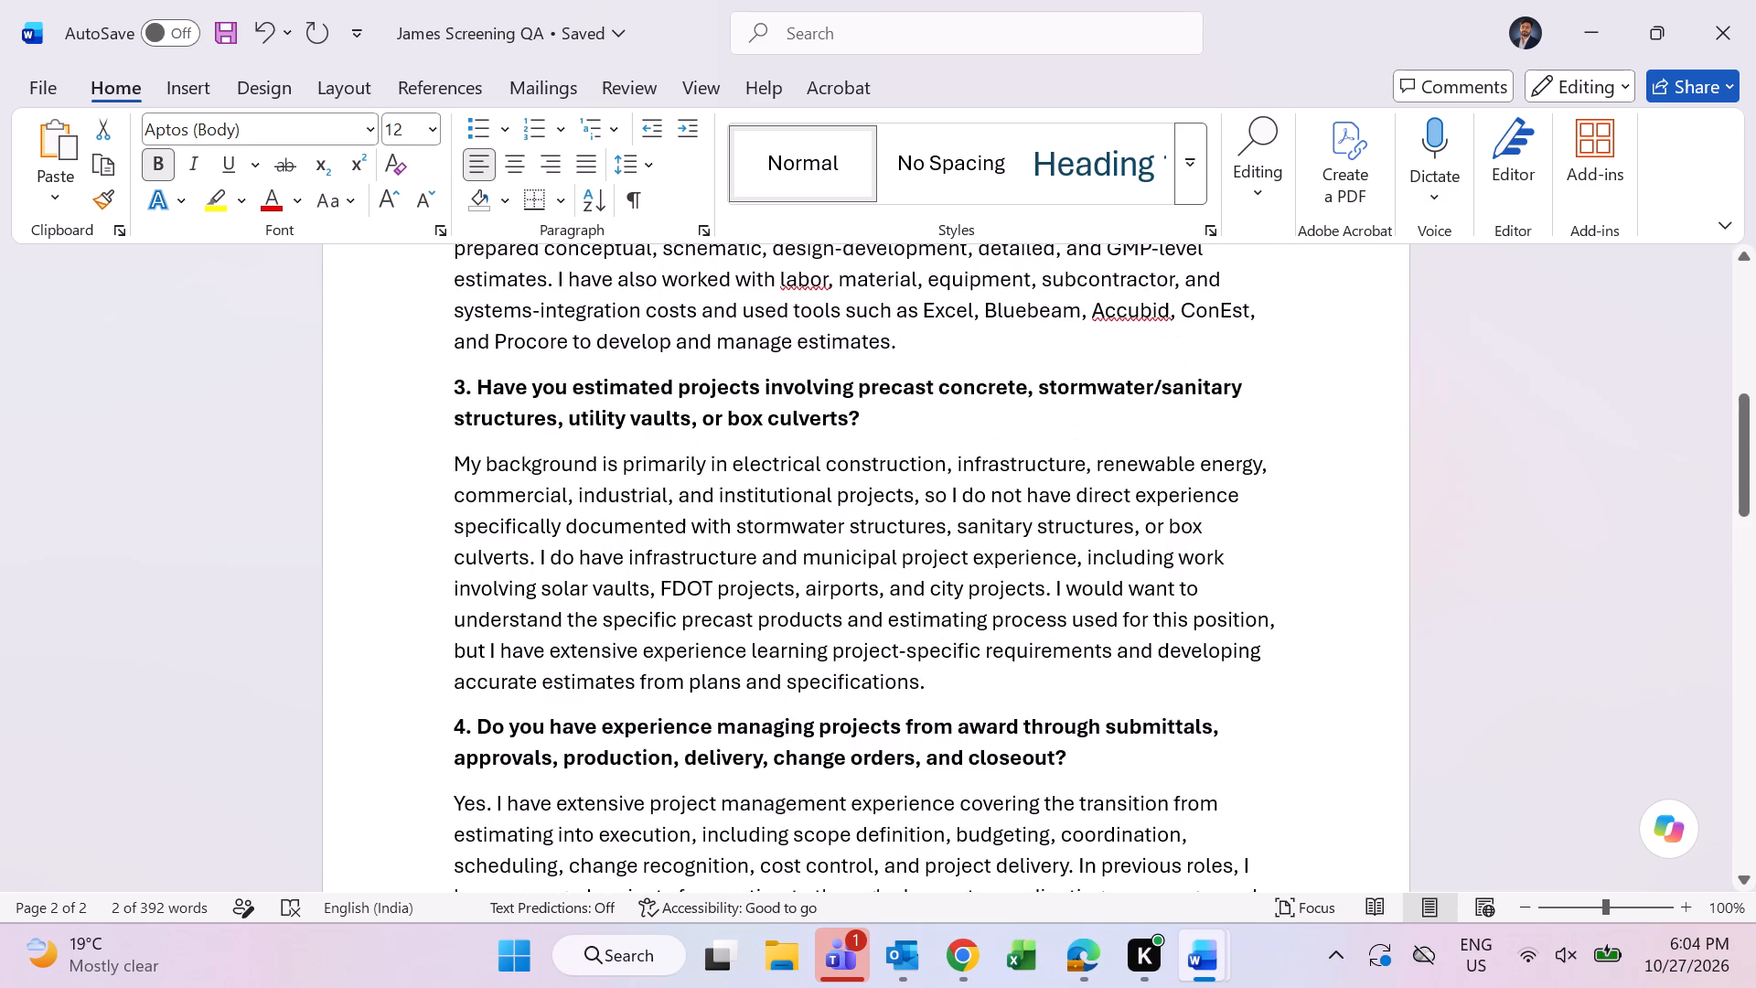
left_click(943, 481)
scroll(948, 478, "up", 1)
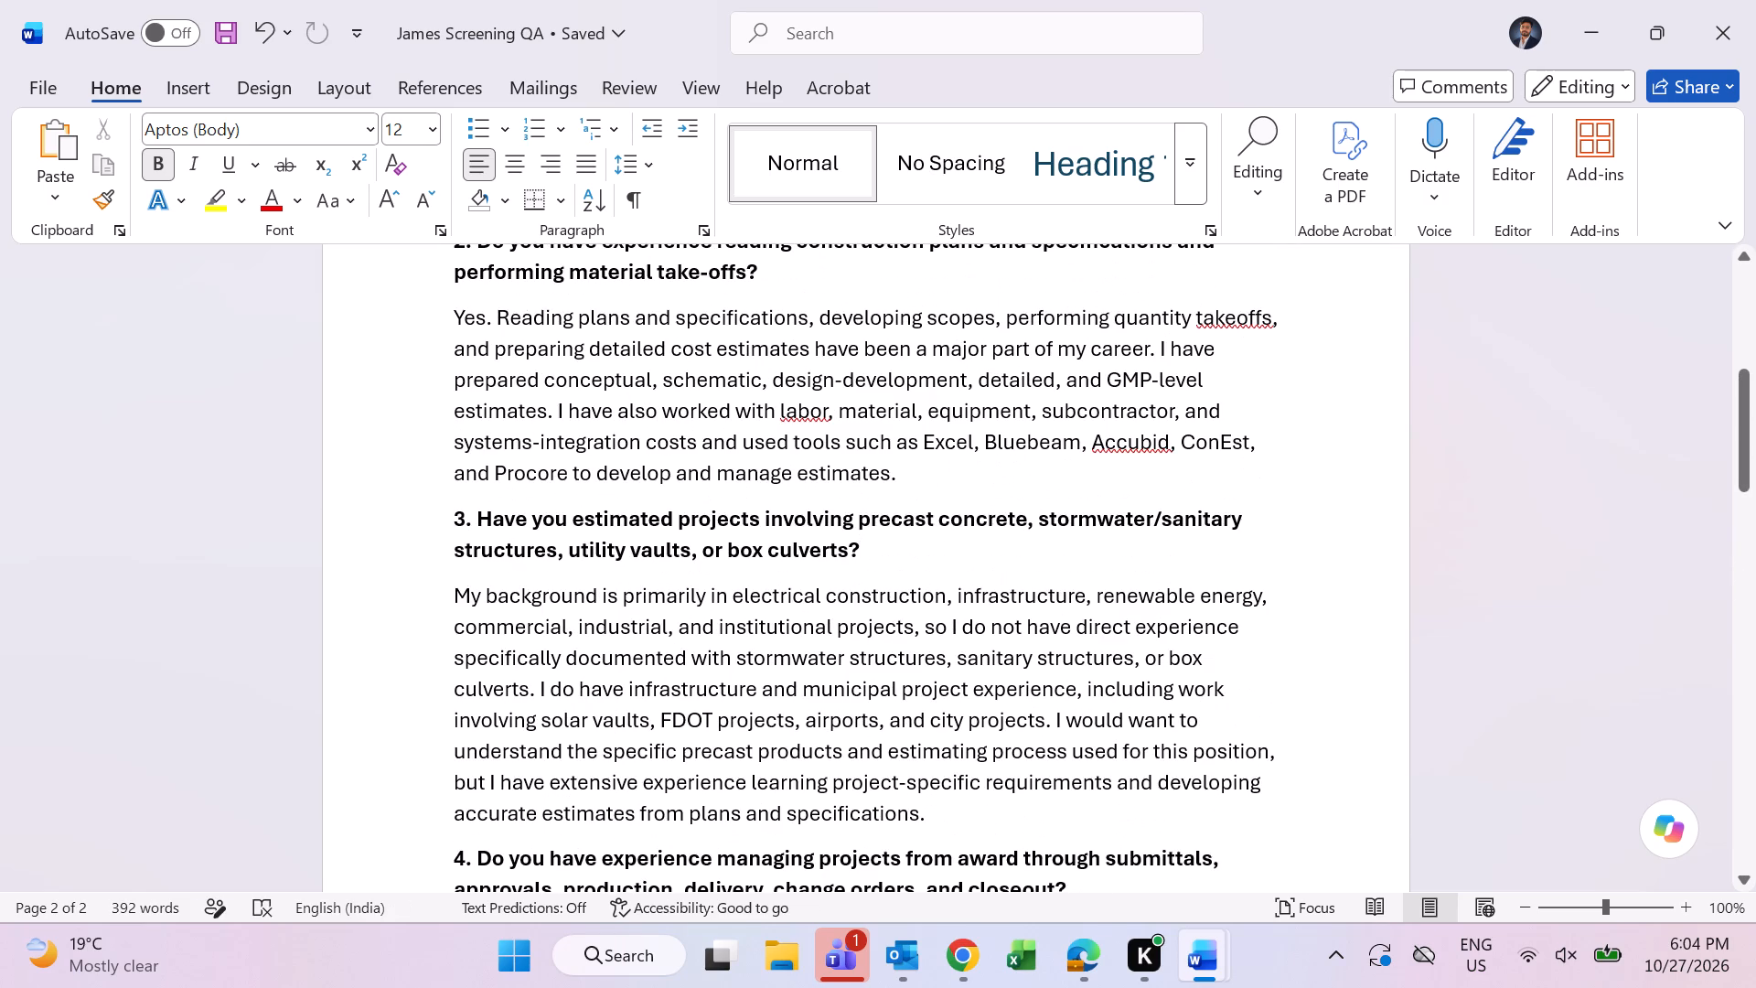
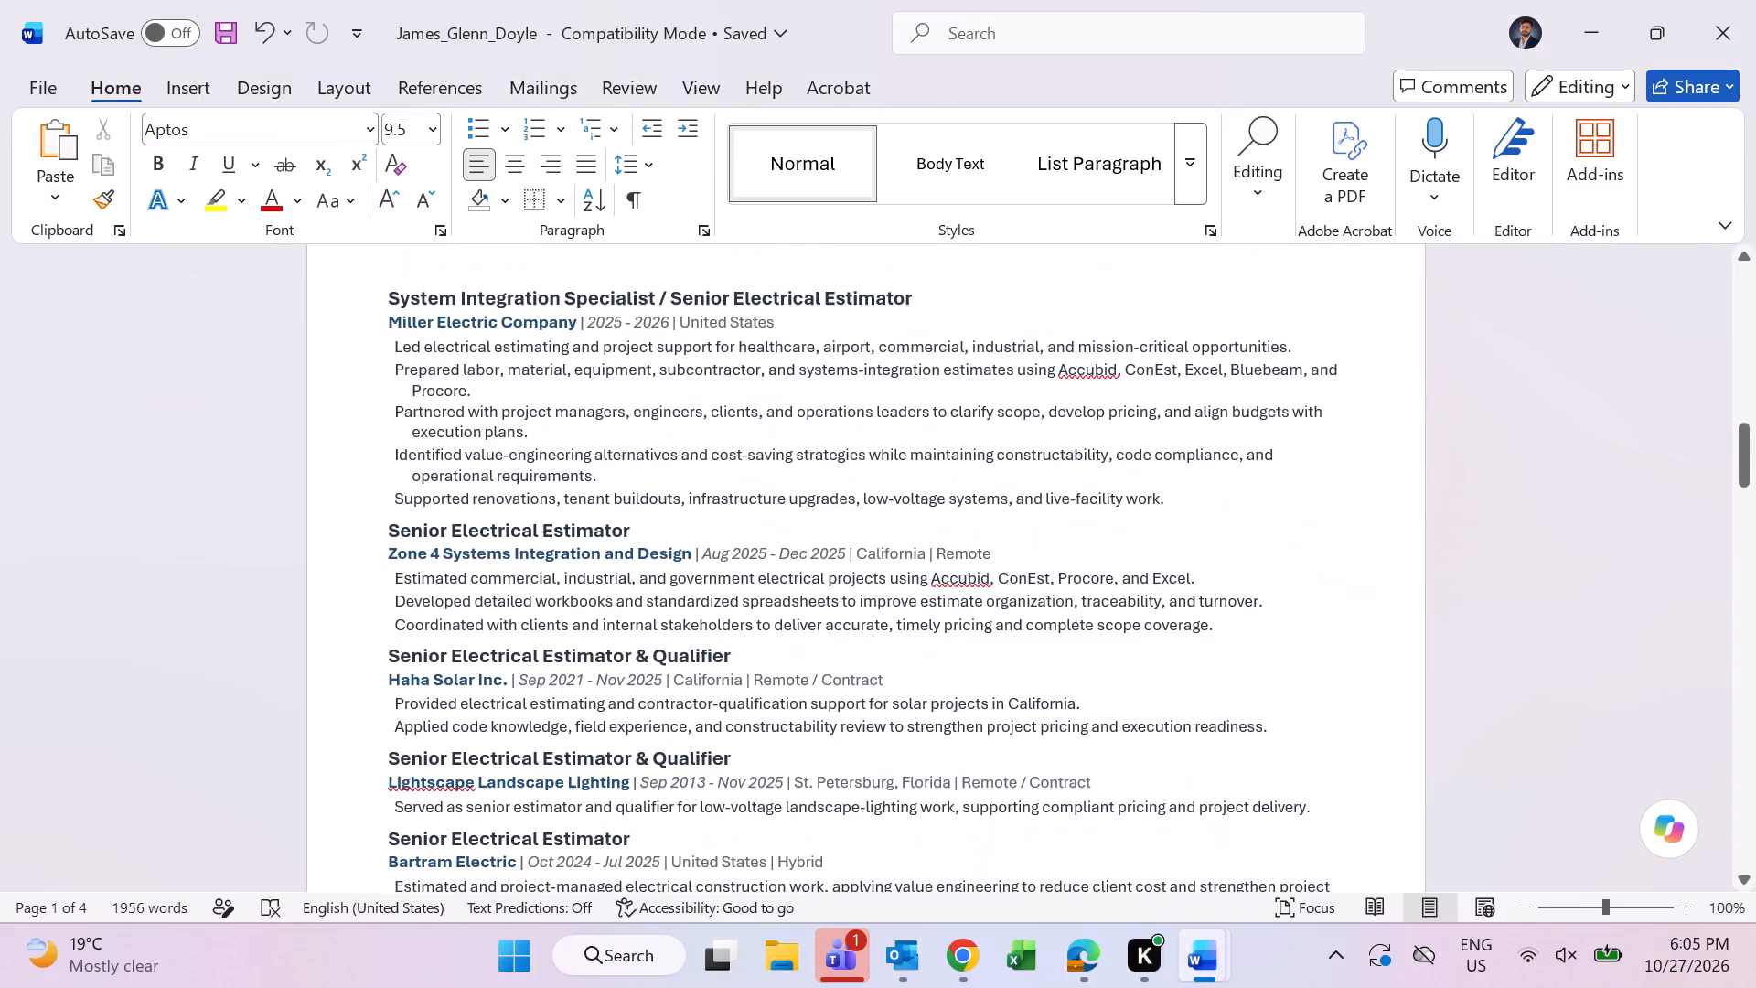
Review the work history in the candidate's résumé, from the Miller Electric estimator role through the Elcon Electric foreman role.
scroll(851, 469, "down", 20)
scroll(851, 469, "down", 14)
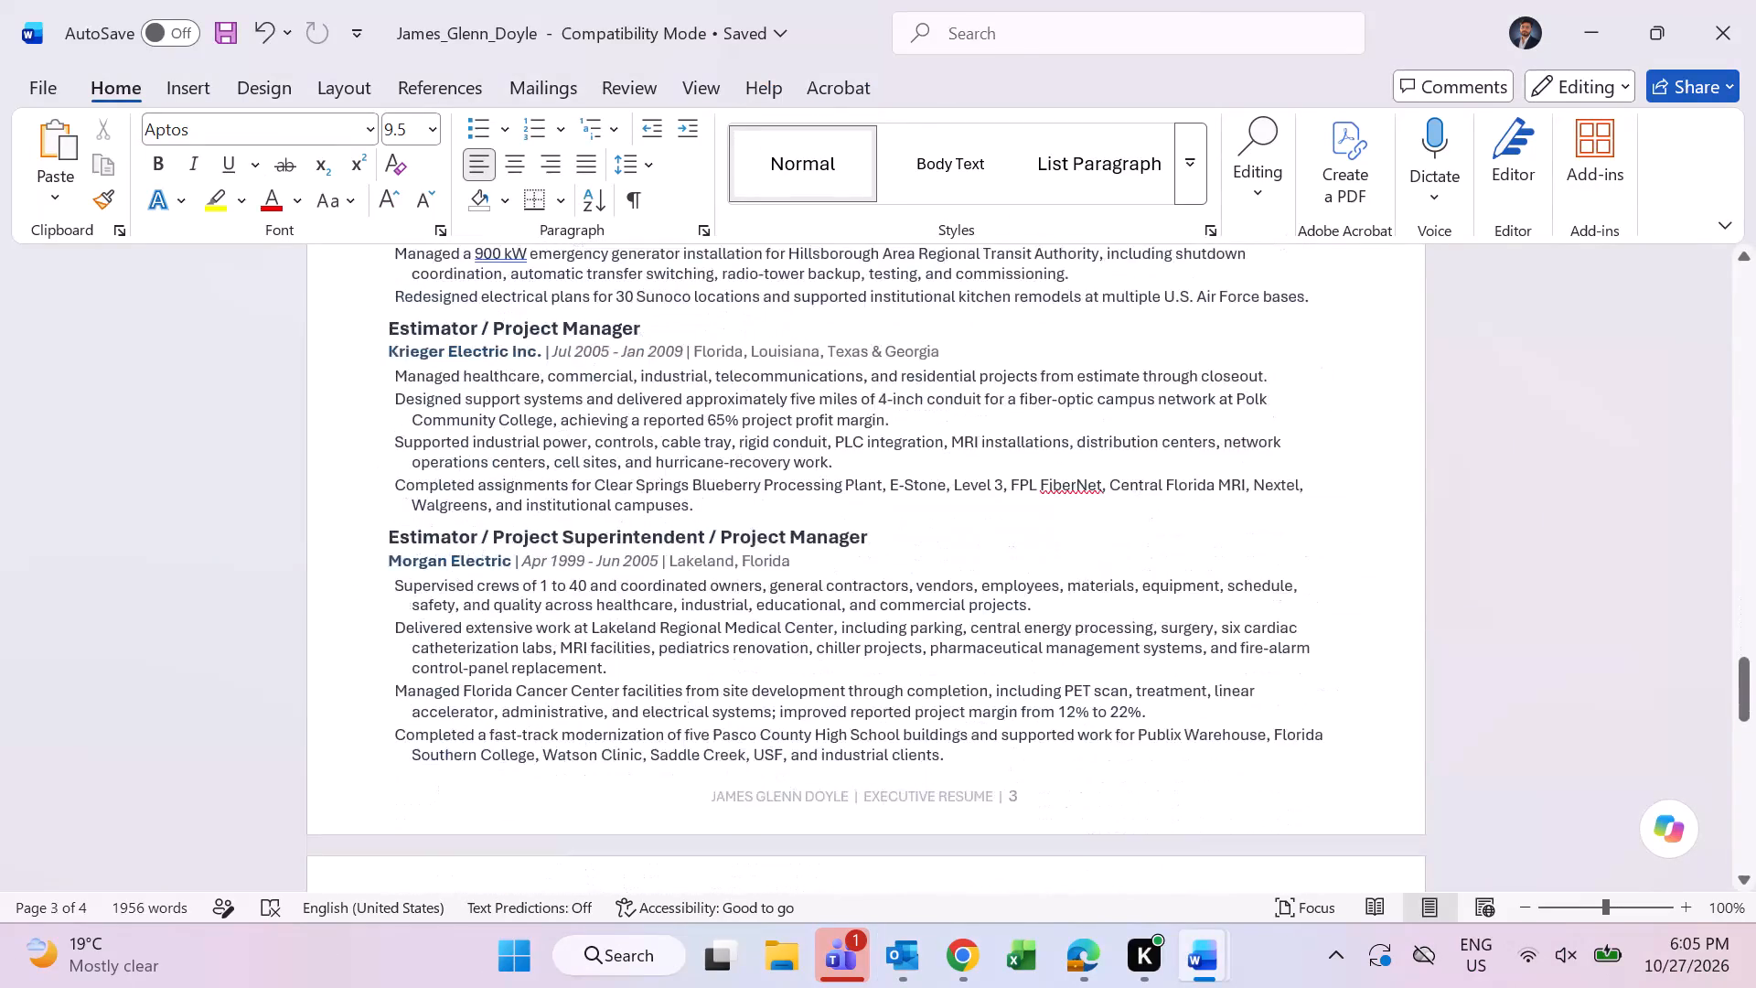
scroll(851, 469, "down", 19)
scroll(851, 469, "up", 17)
scroll(851, 469, "down", 4)
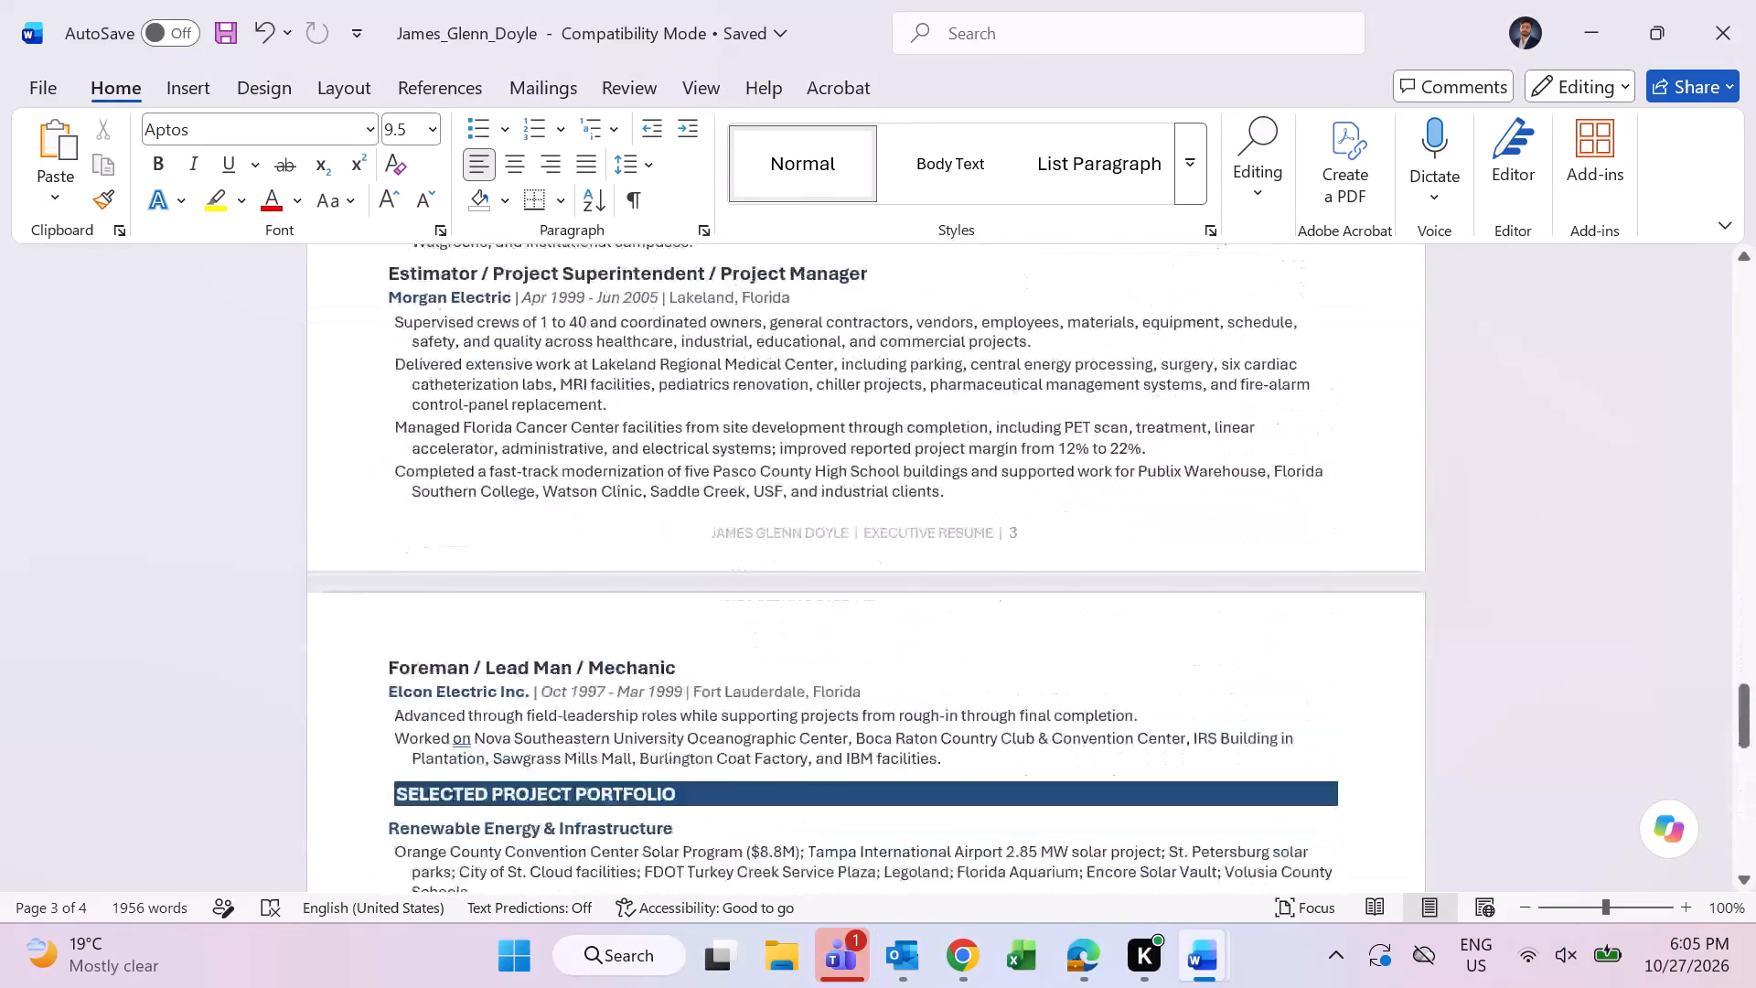
scroll(851, 469, "down", 2)
left_click(793, 560)
scroll(938, 576, "up", 6)
left_click(884, 534)
scroll(885, 546, "up", 3)
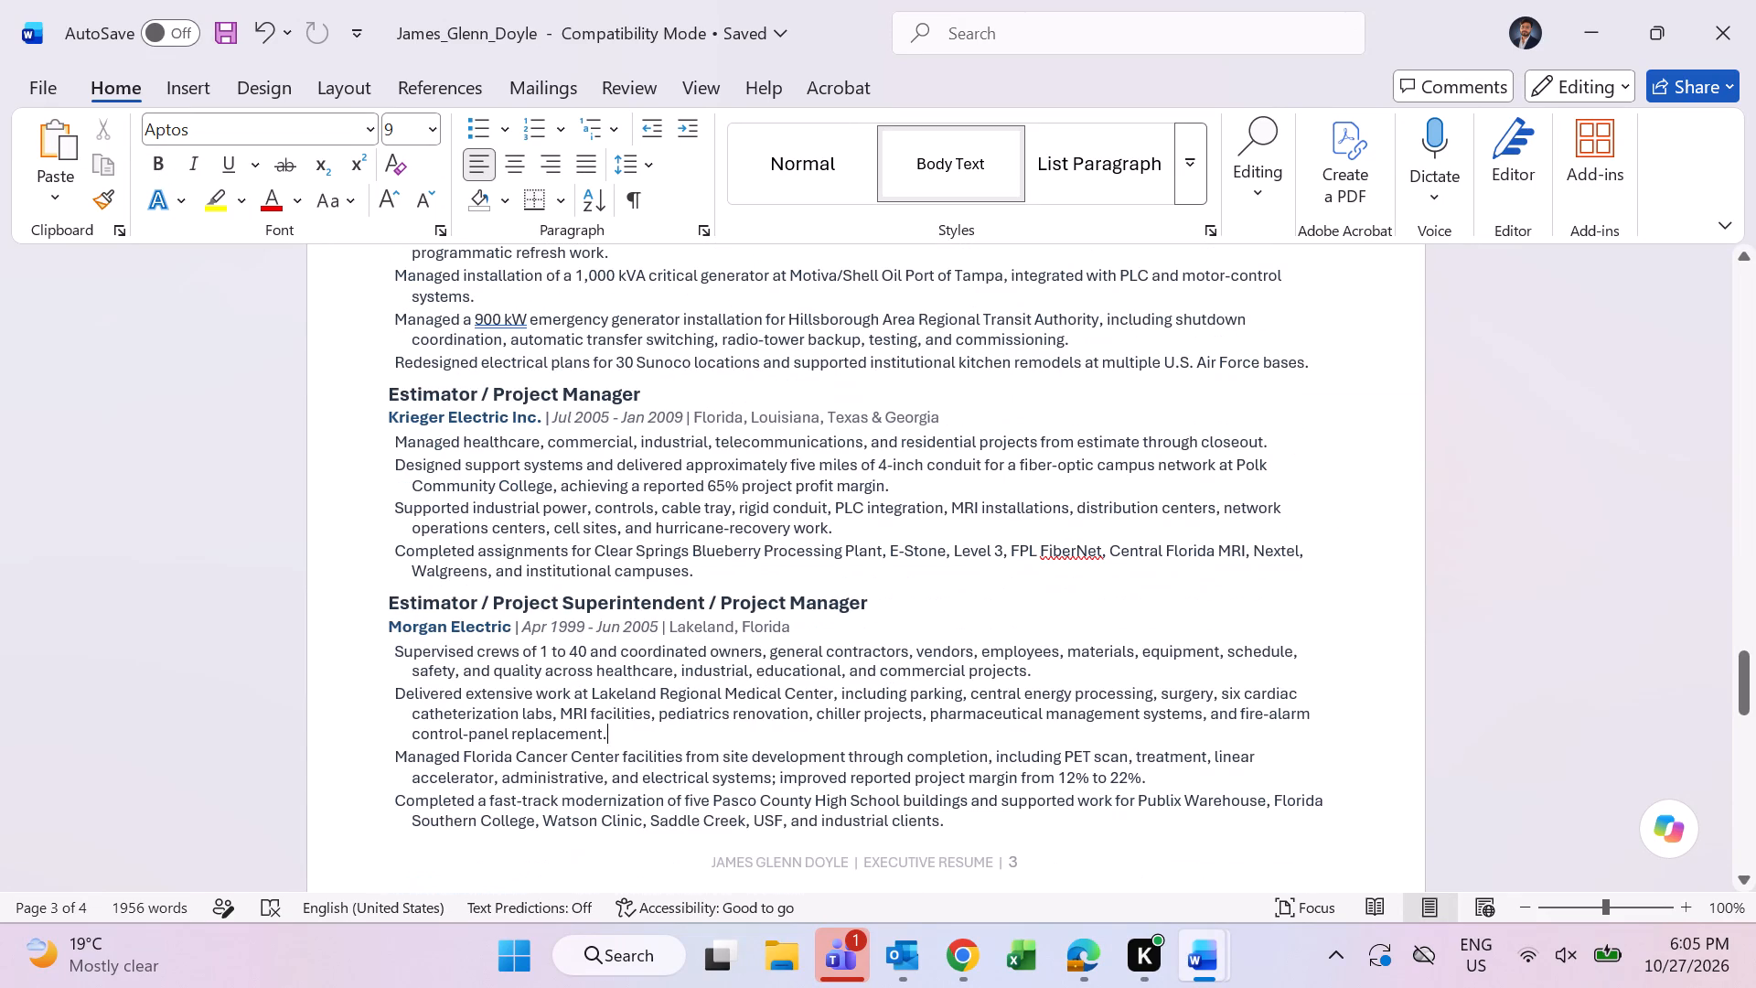
left_click(839, 568)
scroll(967, 564, "up", 10)
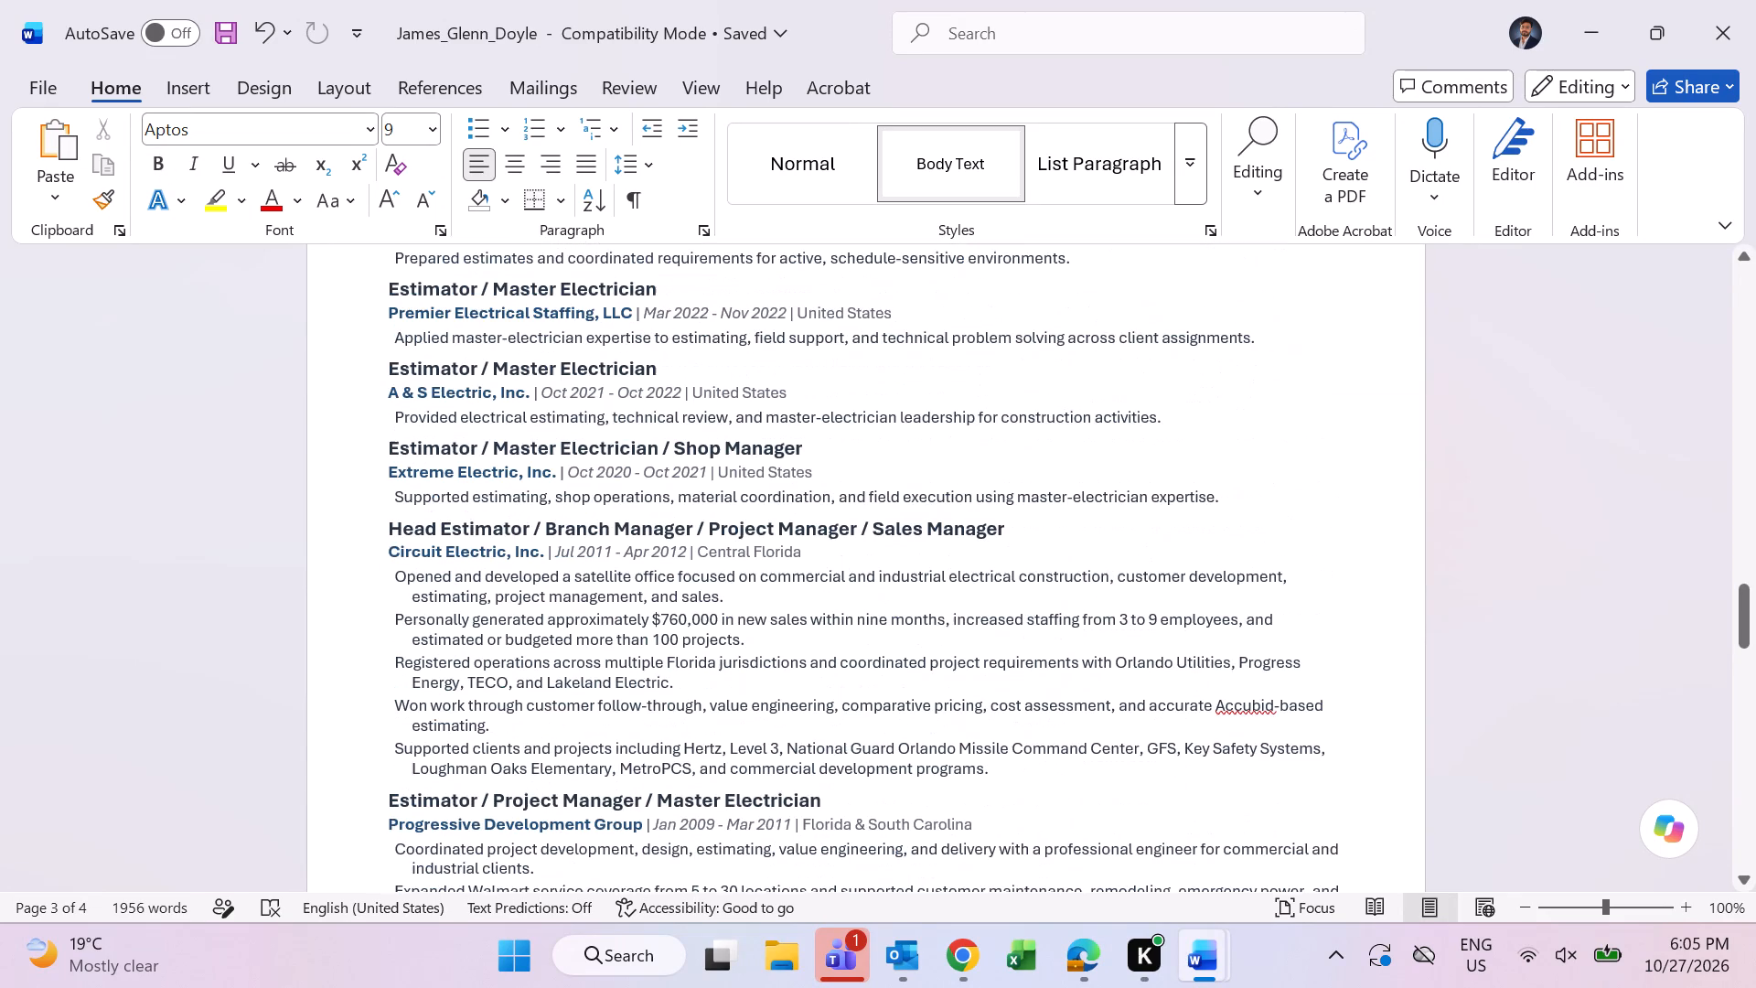
left_click(848, 560)
left_click(819, 600)
left_click(792, 632)
scroll(791, 633, "up", 4)
scroll(791, 633, "down", 7)
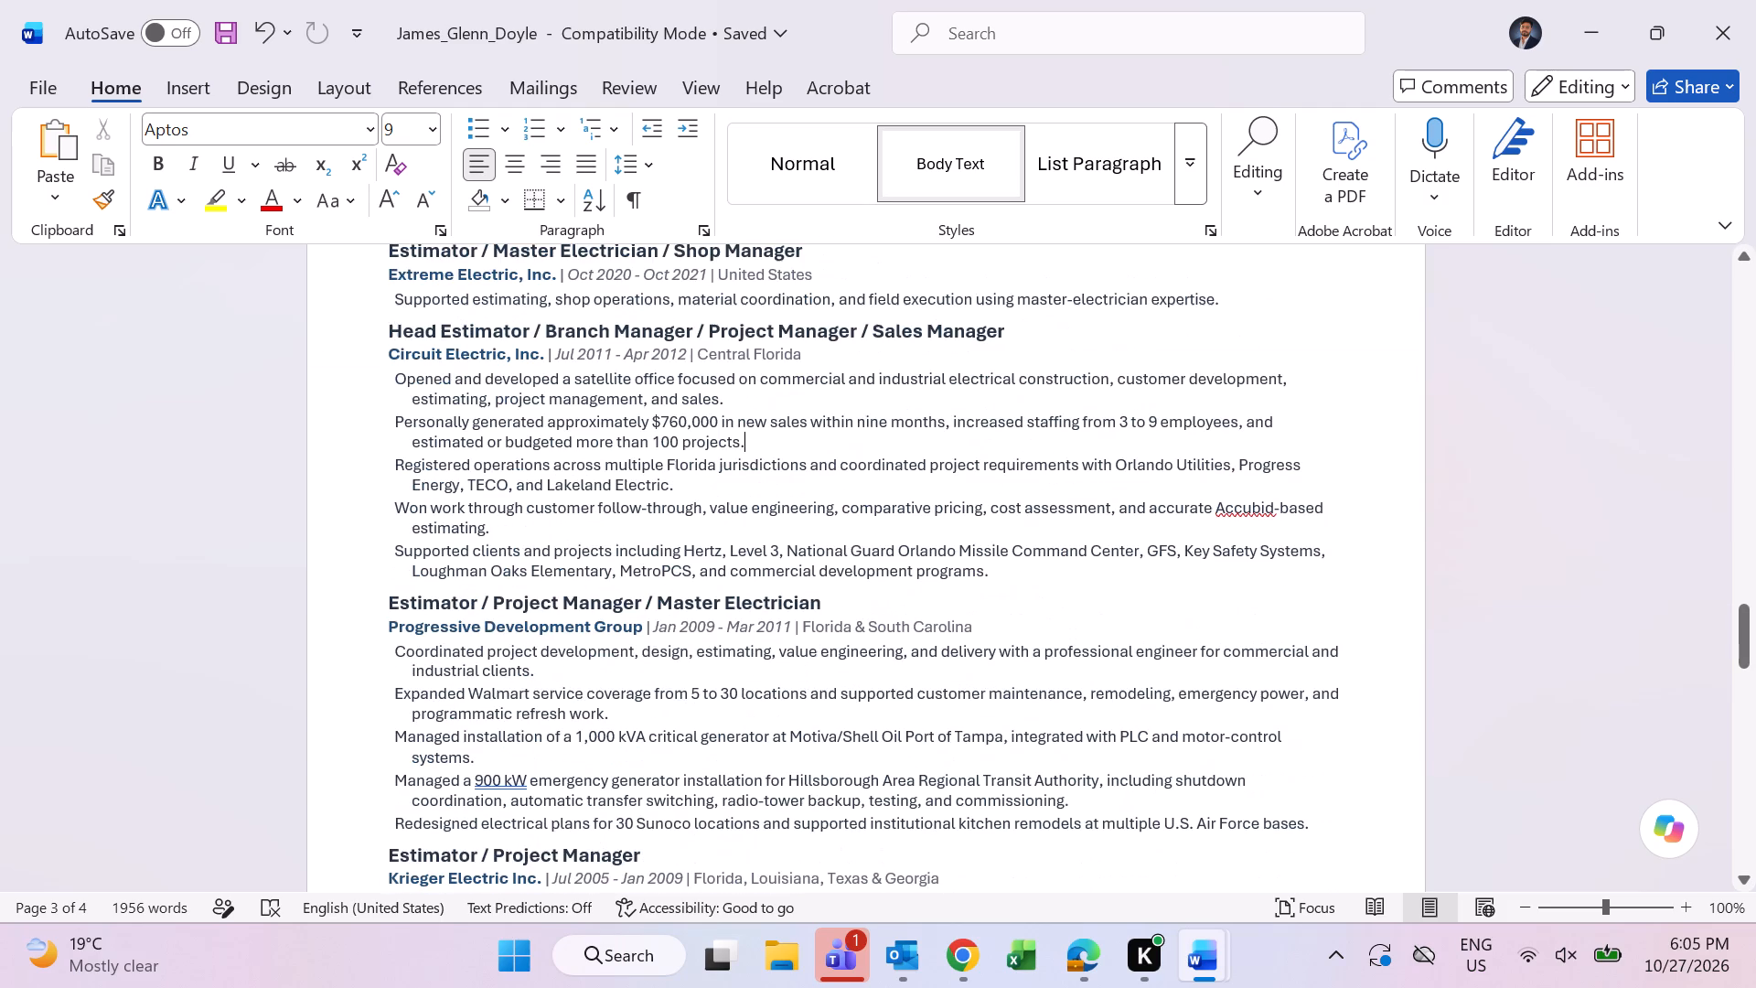
scroll(813, 456, "down", 7)
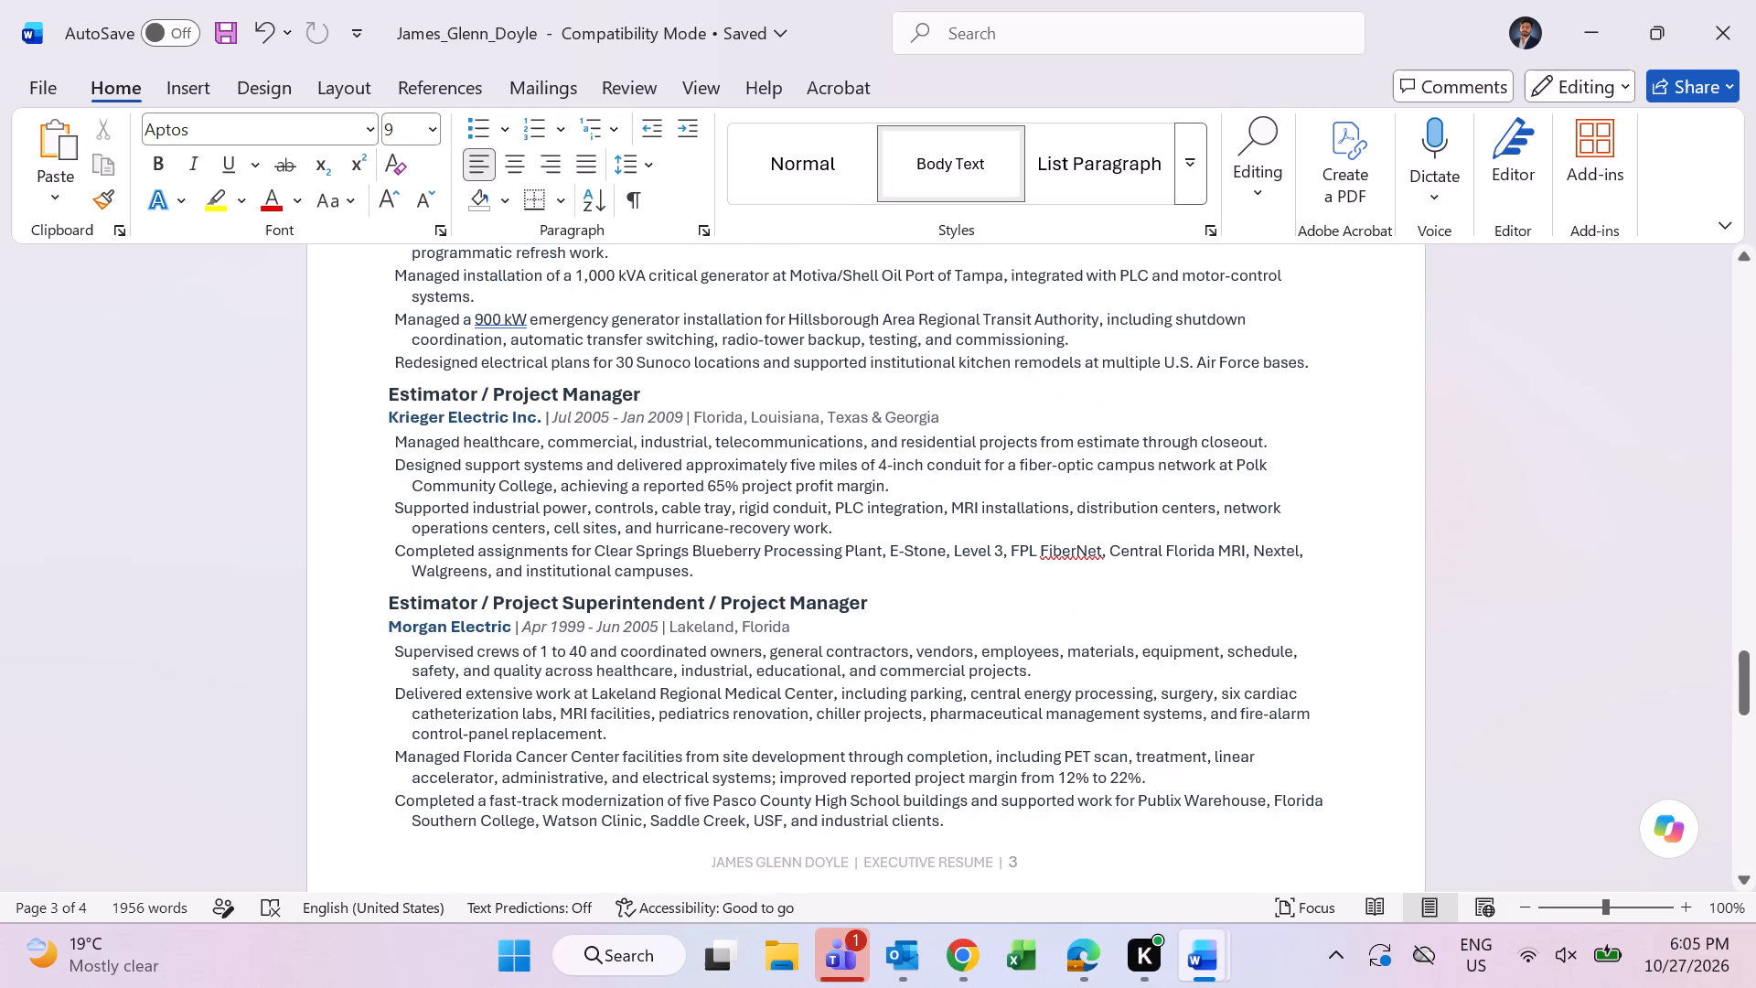
scroll(813, 456, "down", 5)
scroll(844, 537, "up", 1)
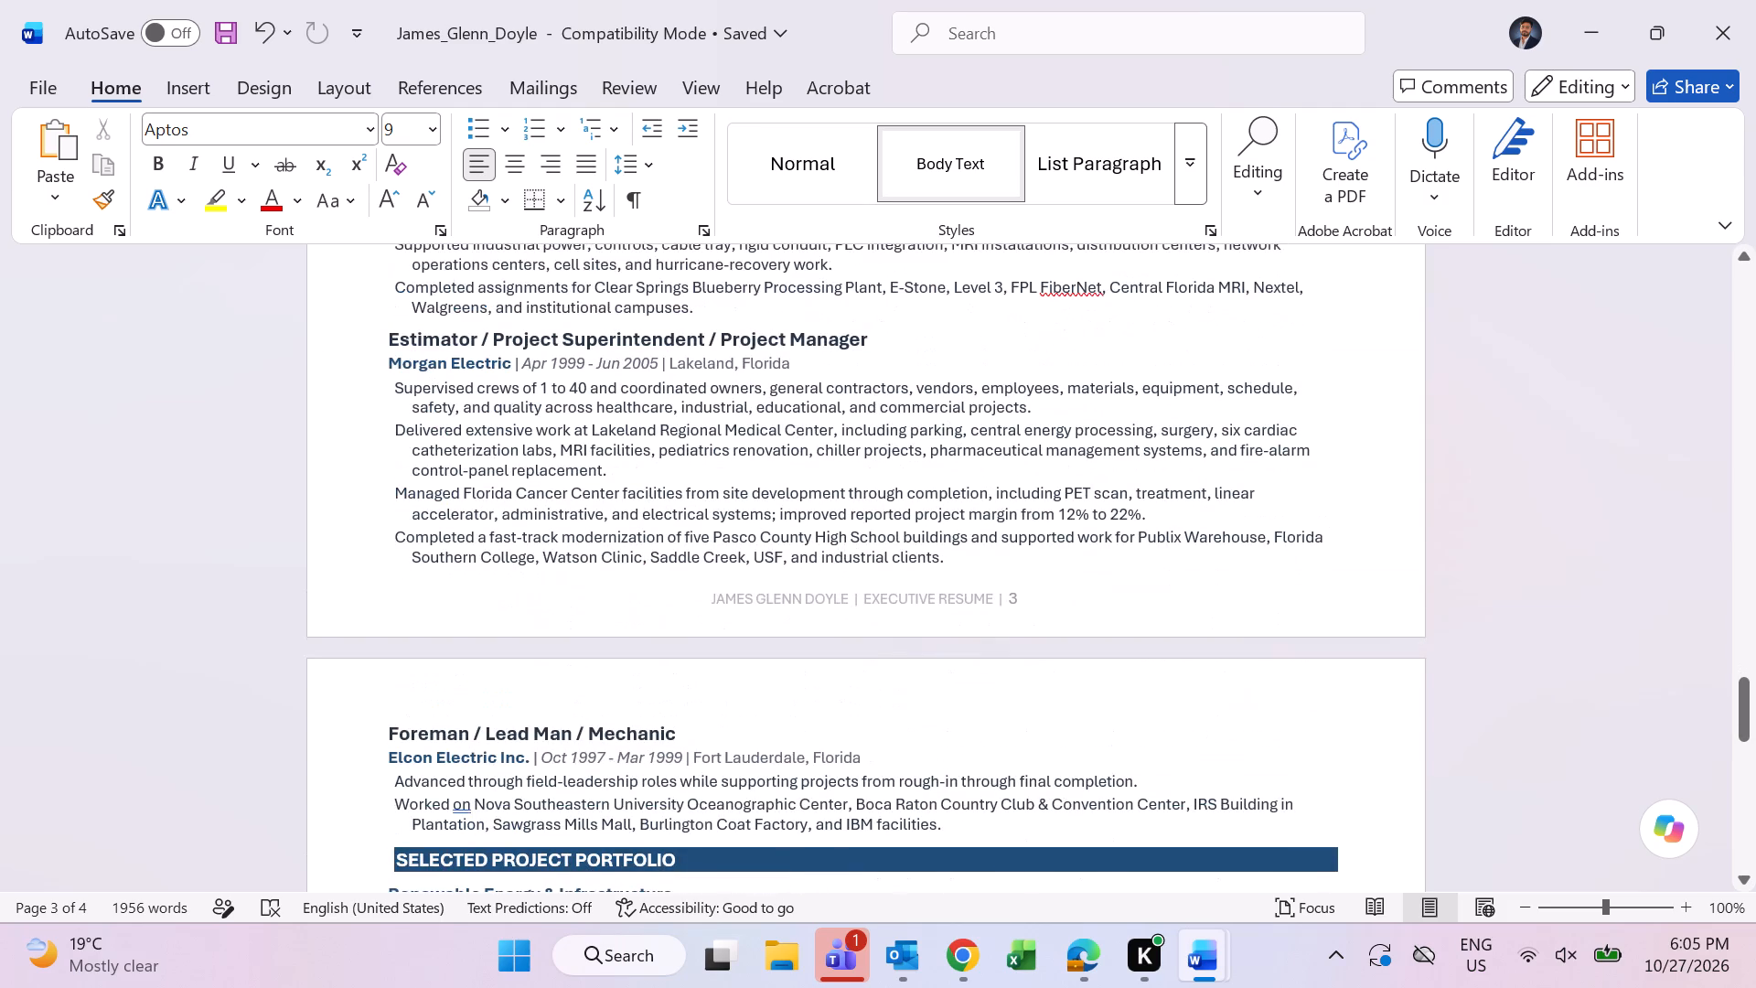
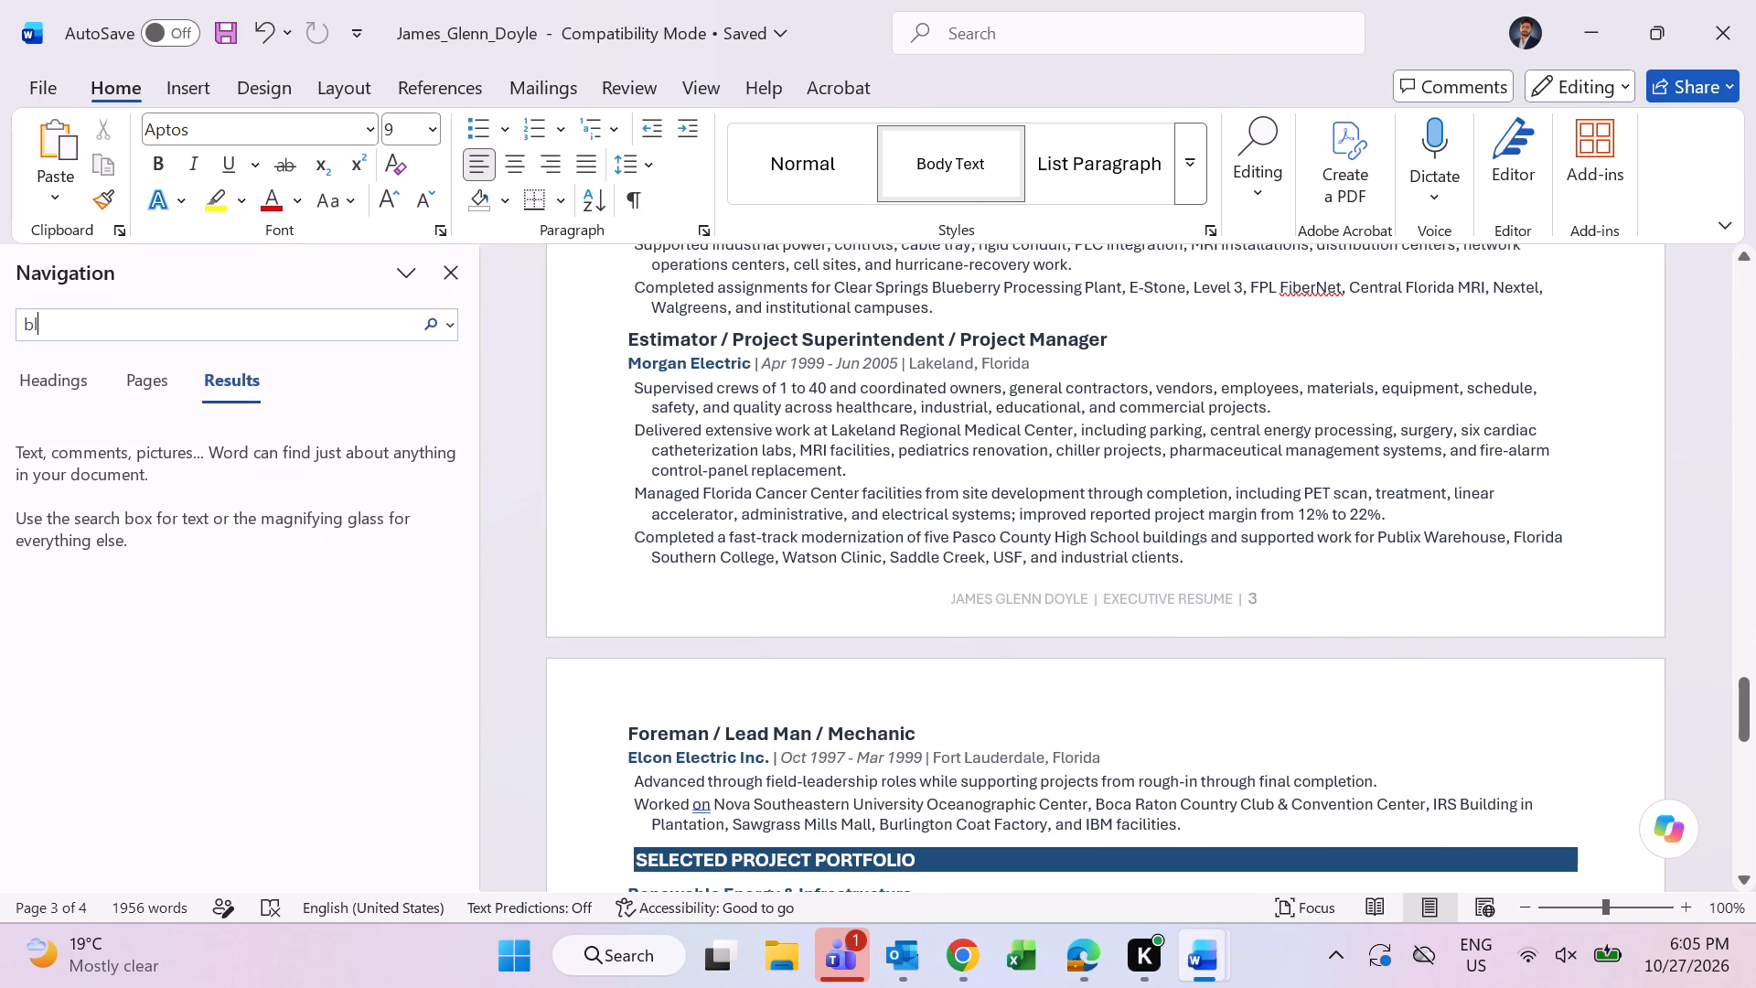
Search the résumé for "blue" and go through the matches to check where Bluebeam is mentioned.
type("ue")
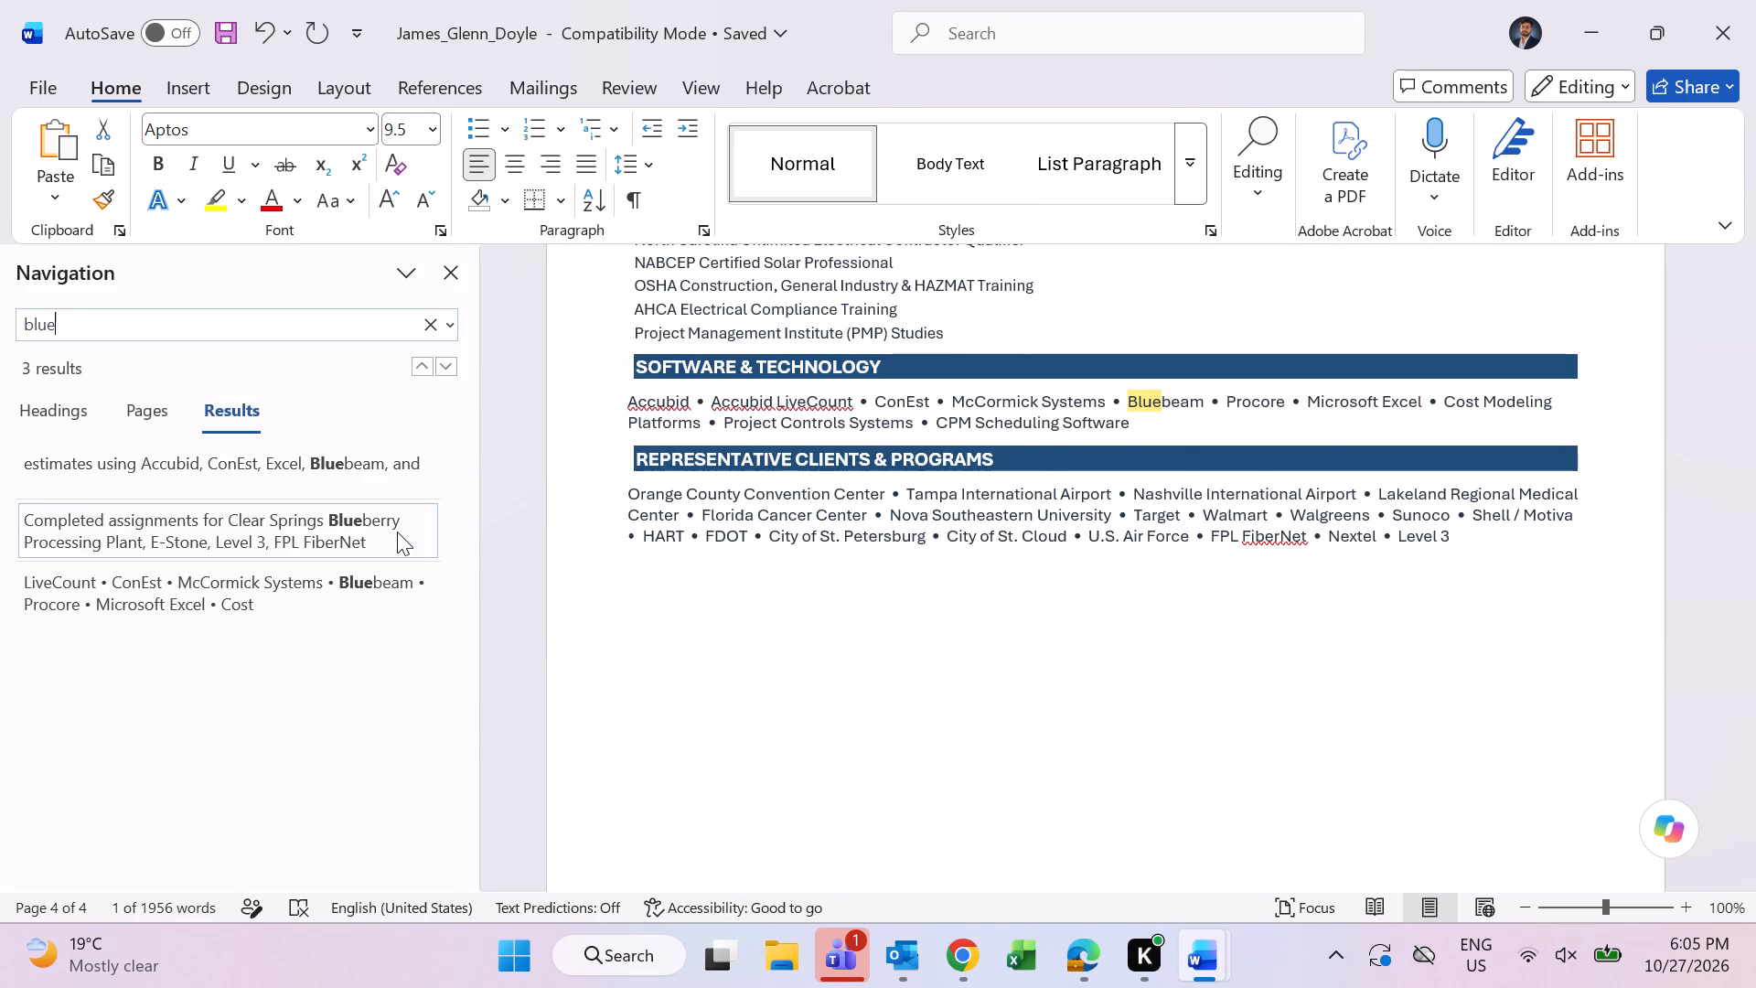
left_click(397, 532)
scroll(934, 607, "up", 1)
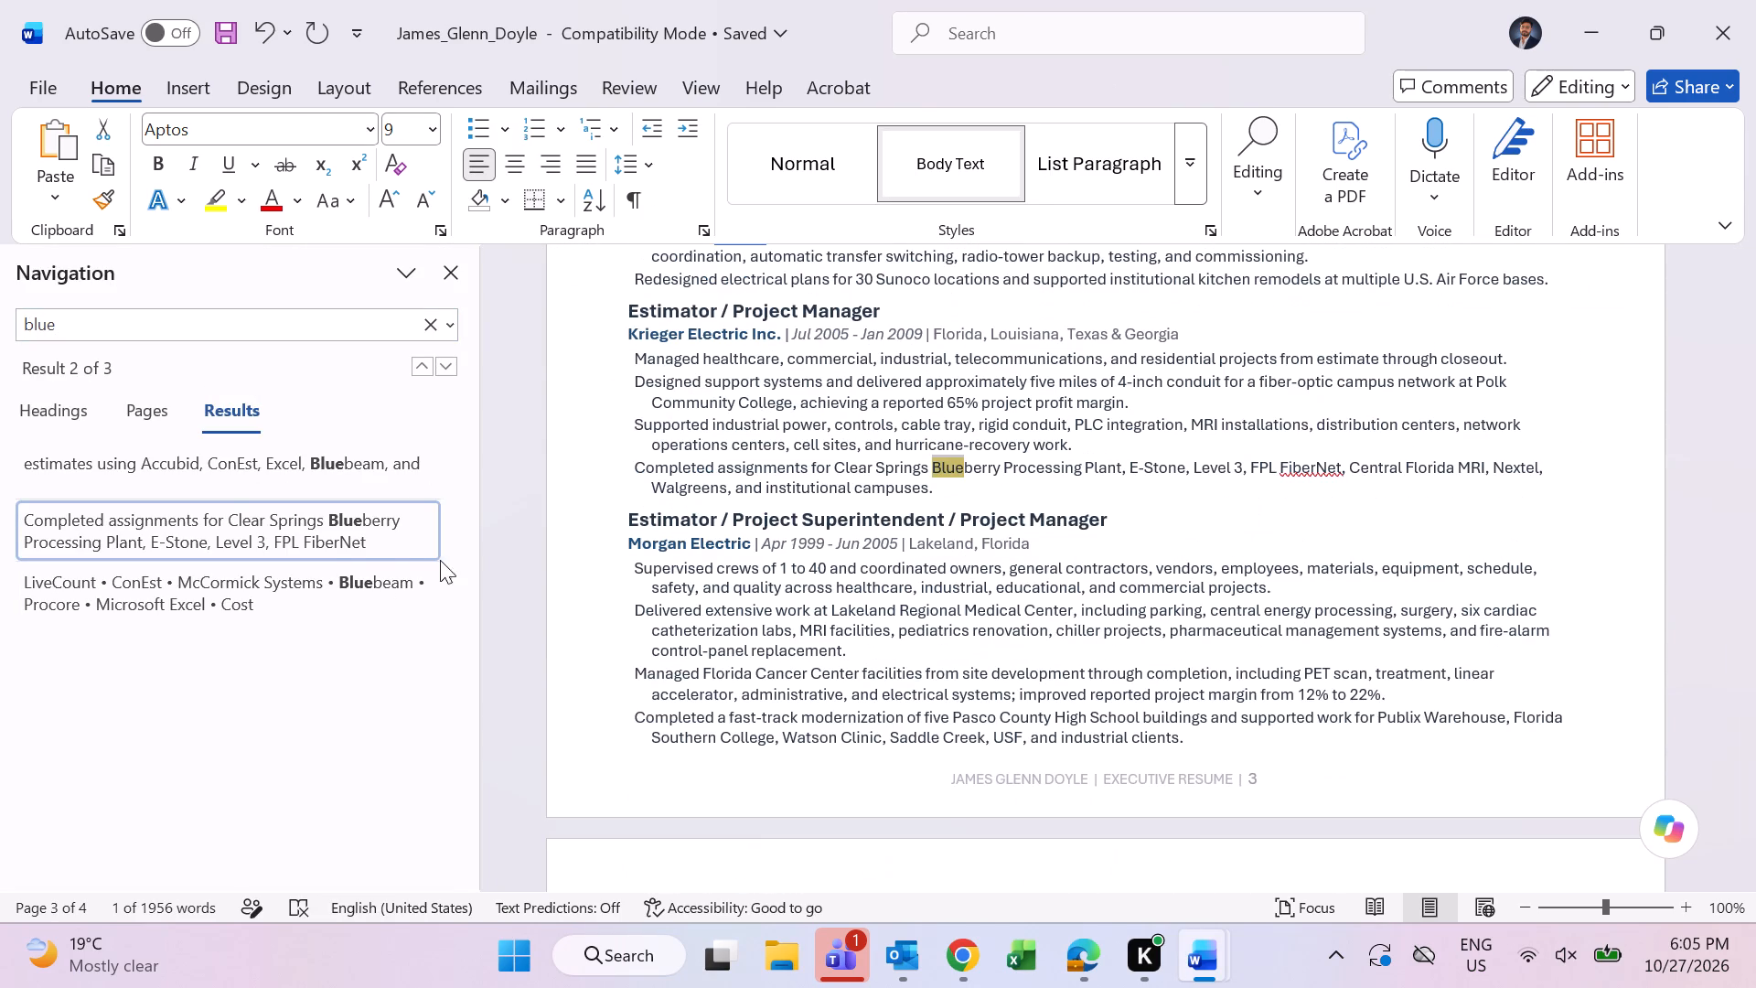
left_click(334, 561)
left_click(348, 484)
left_click(342, 596)
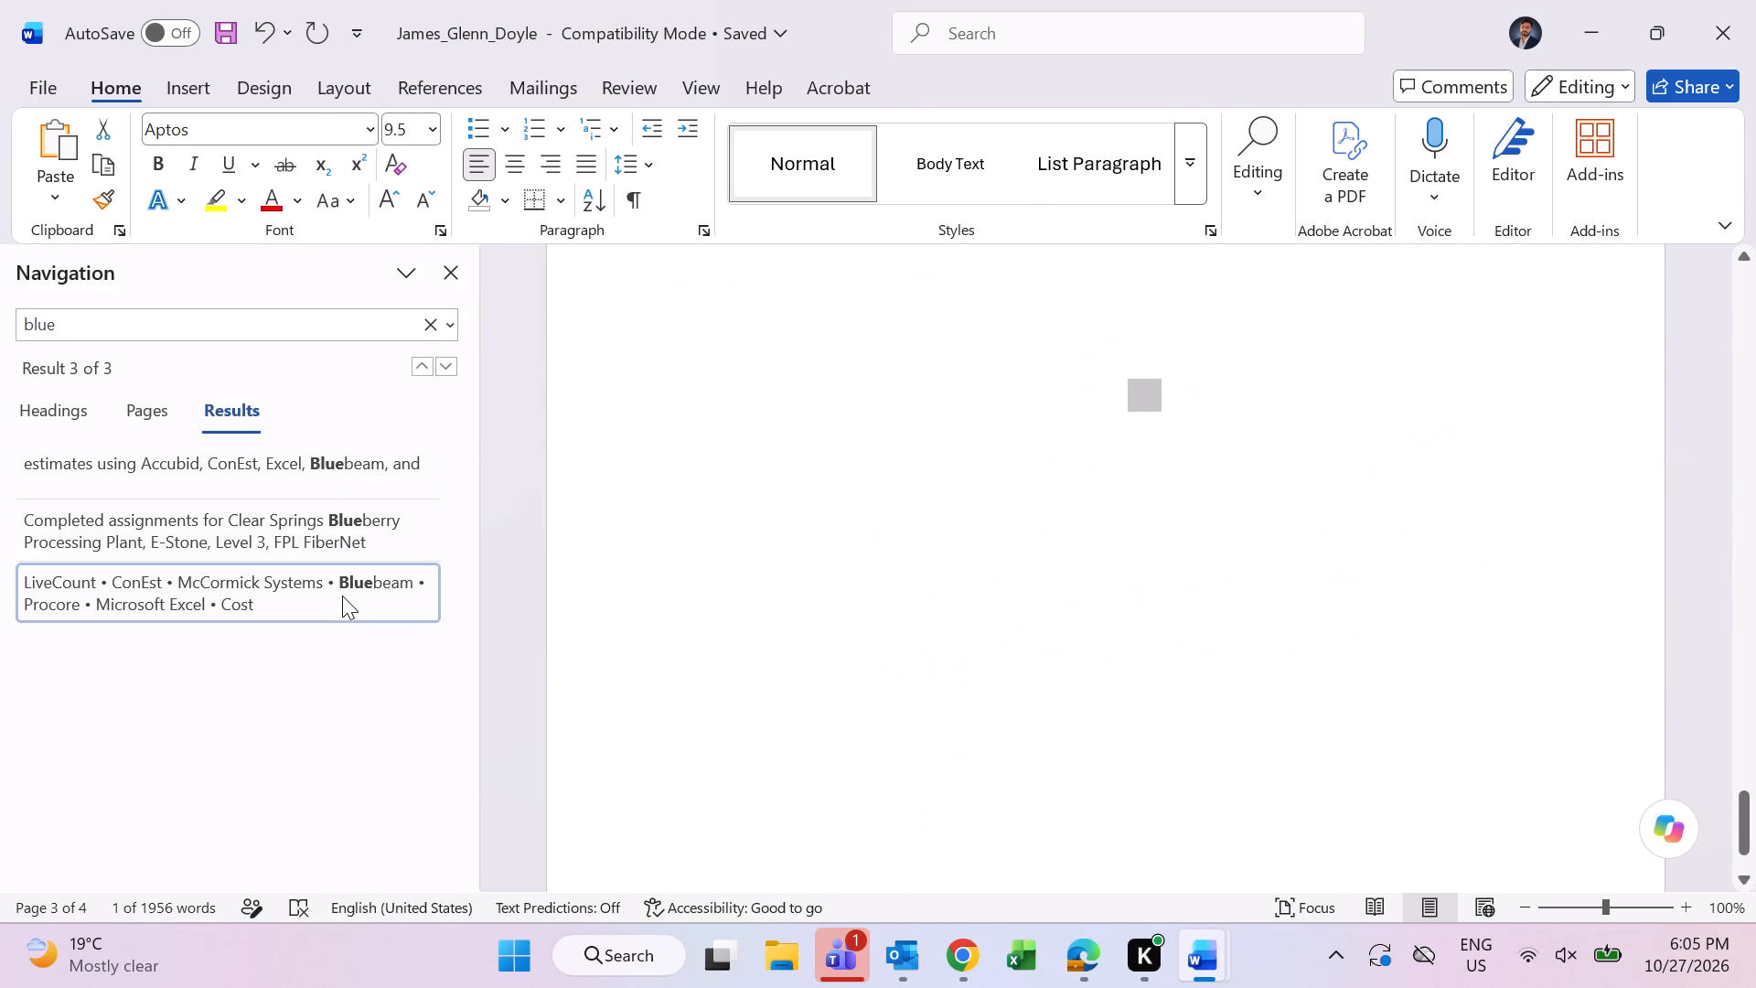
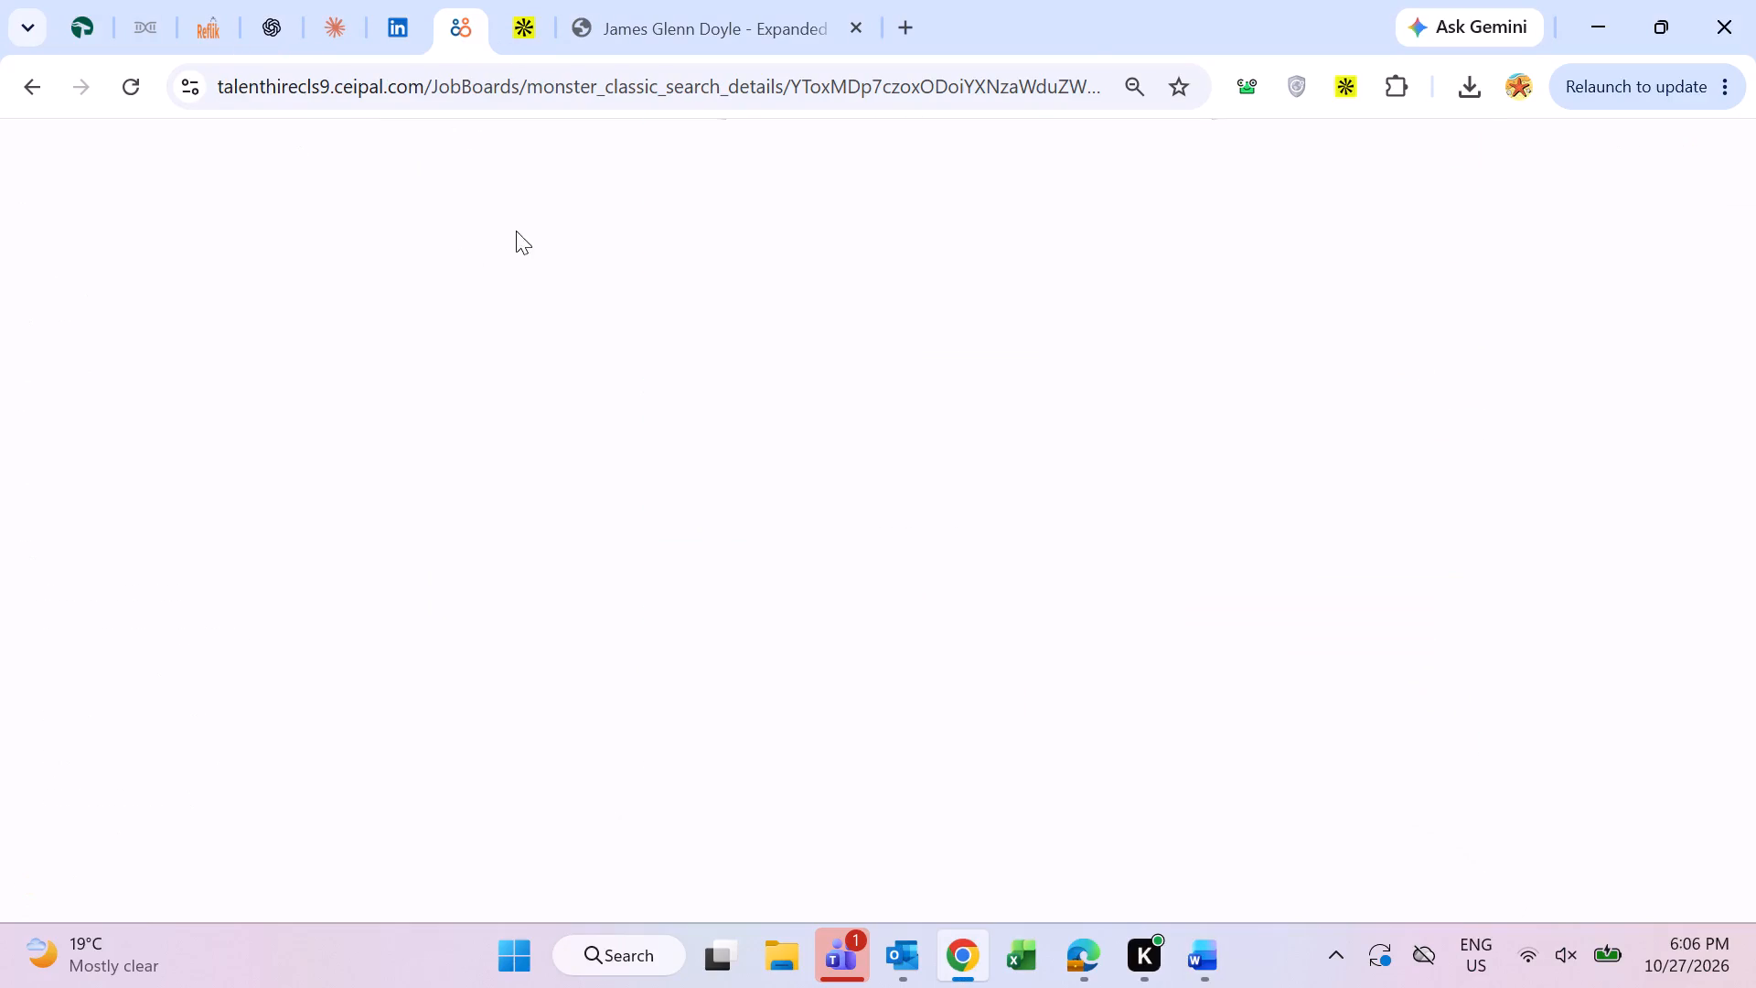
Close the selected candidate's profile on the job board and return to the Monster search results.
scroll(954, 491, "up", 5)
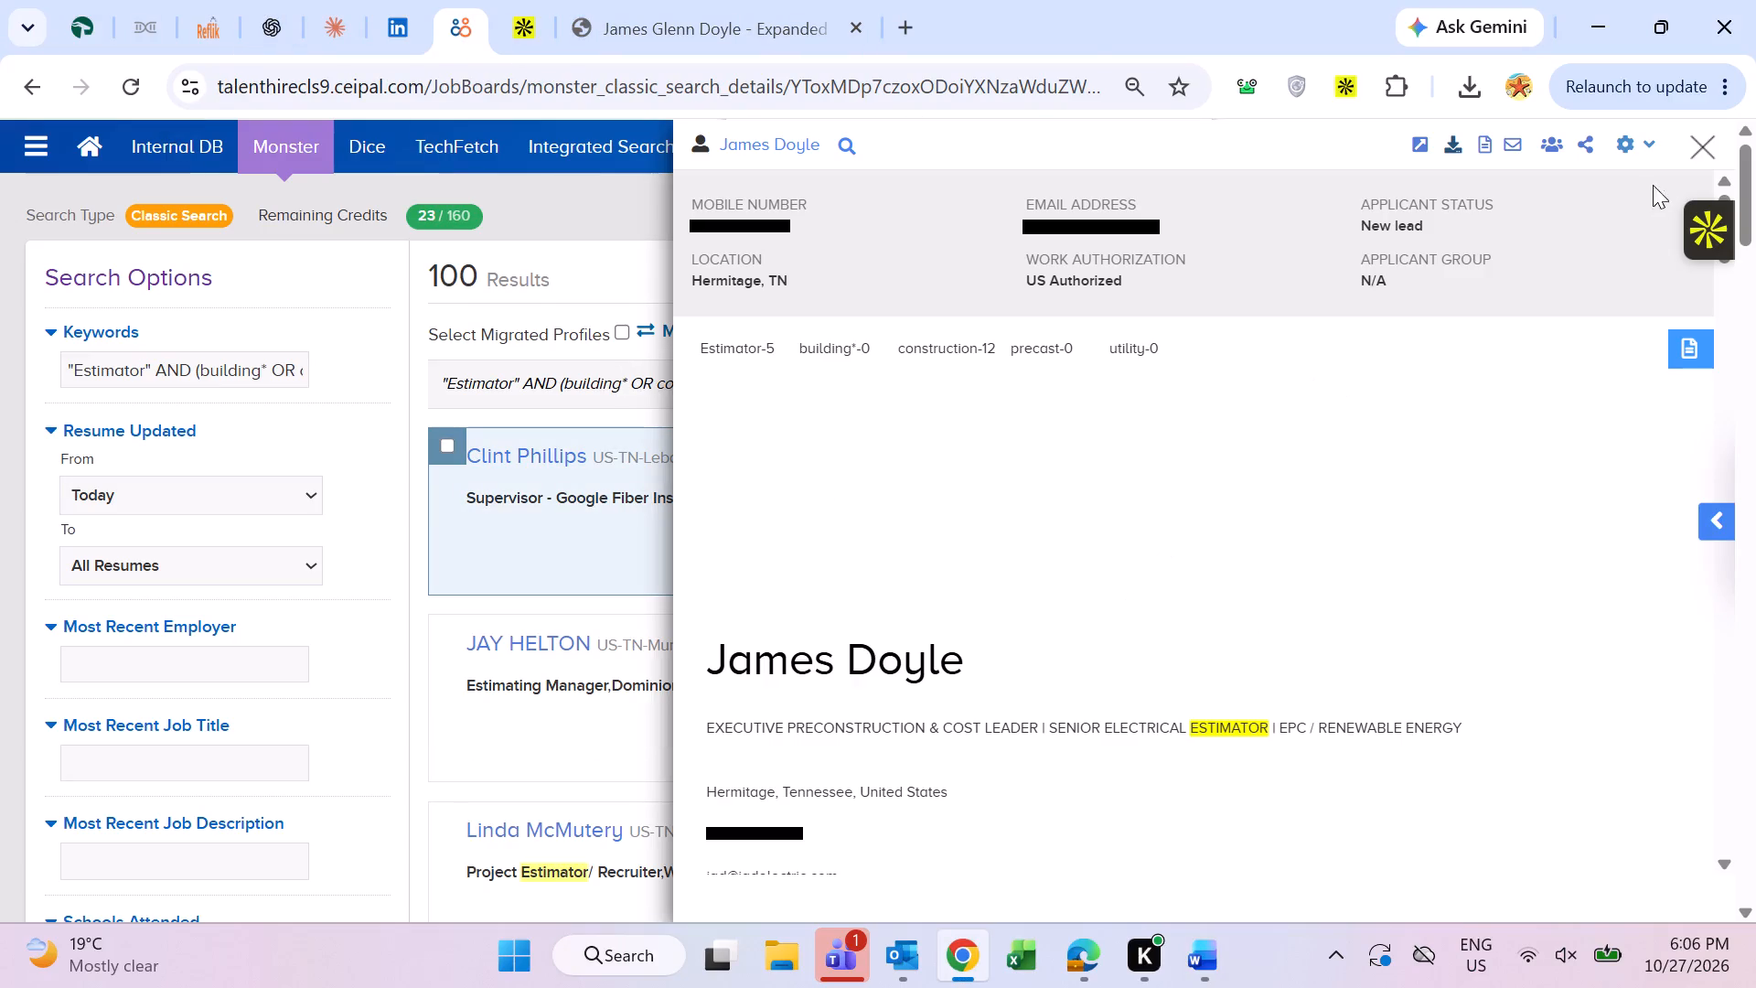
left_click(1697, 146)
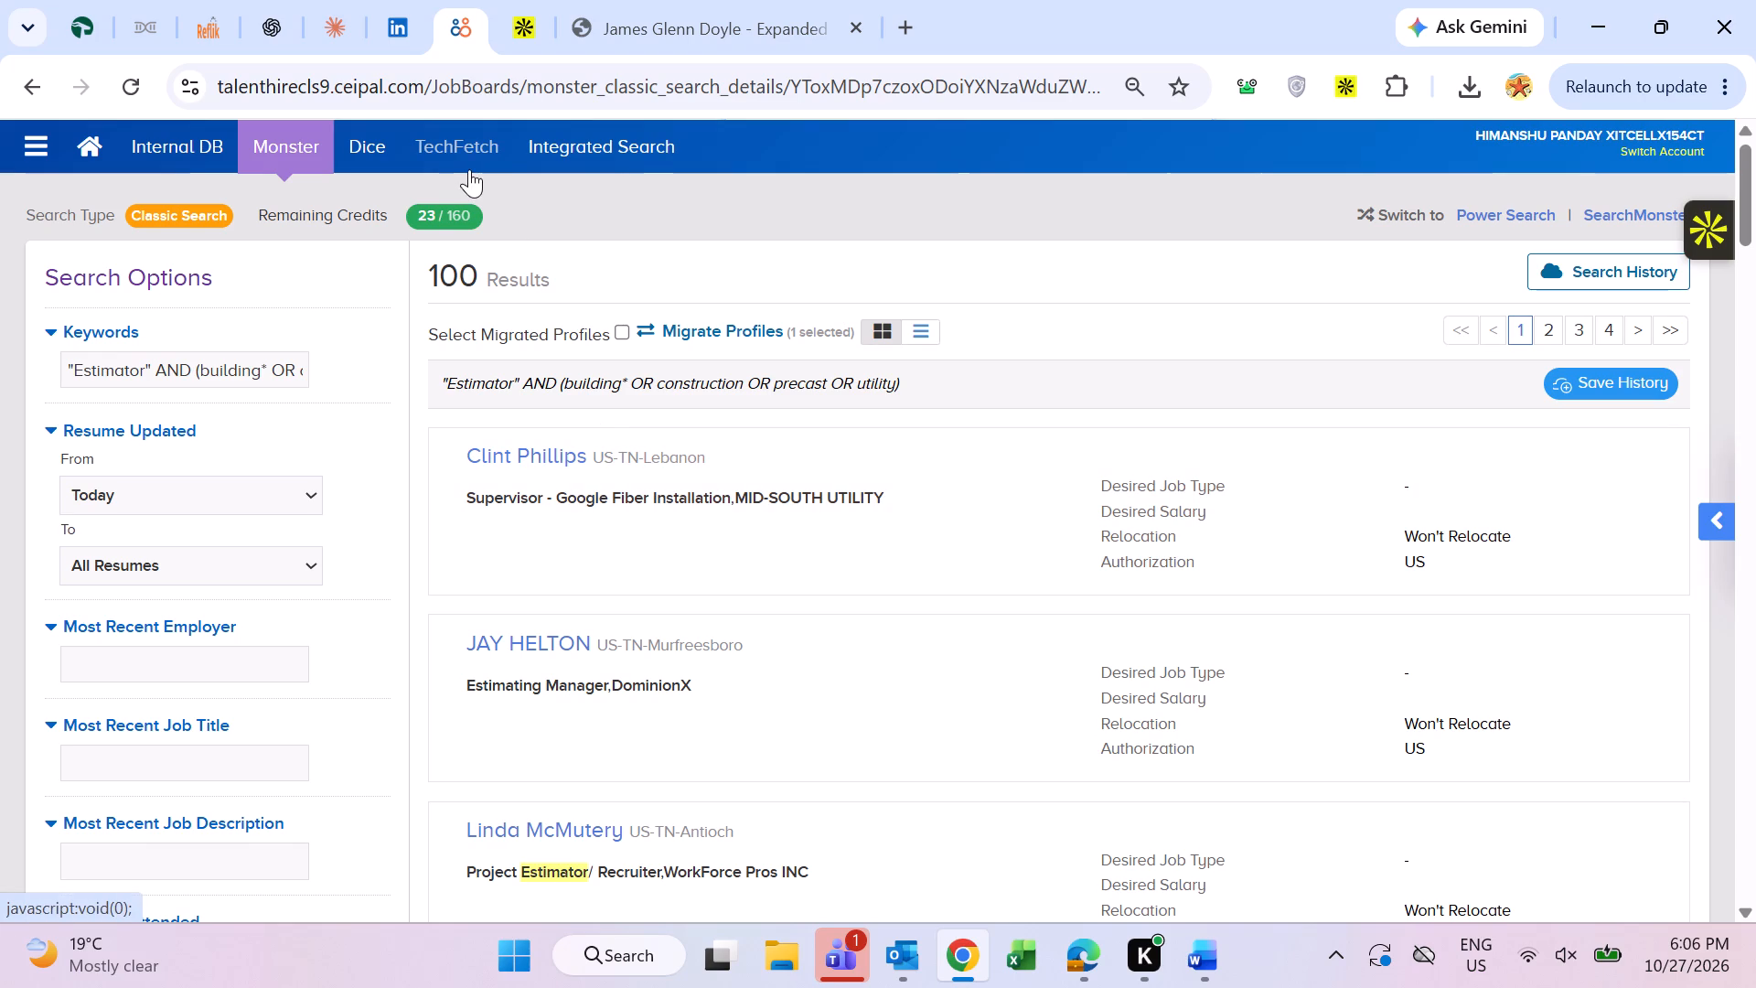
Go to Integrated Search and rerun the first search in the recent history to list matching candidates.
left_click(600, 144)
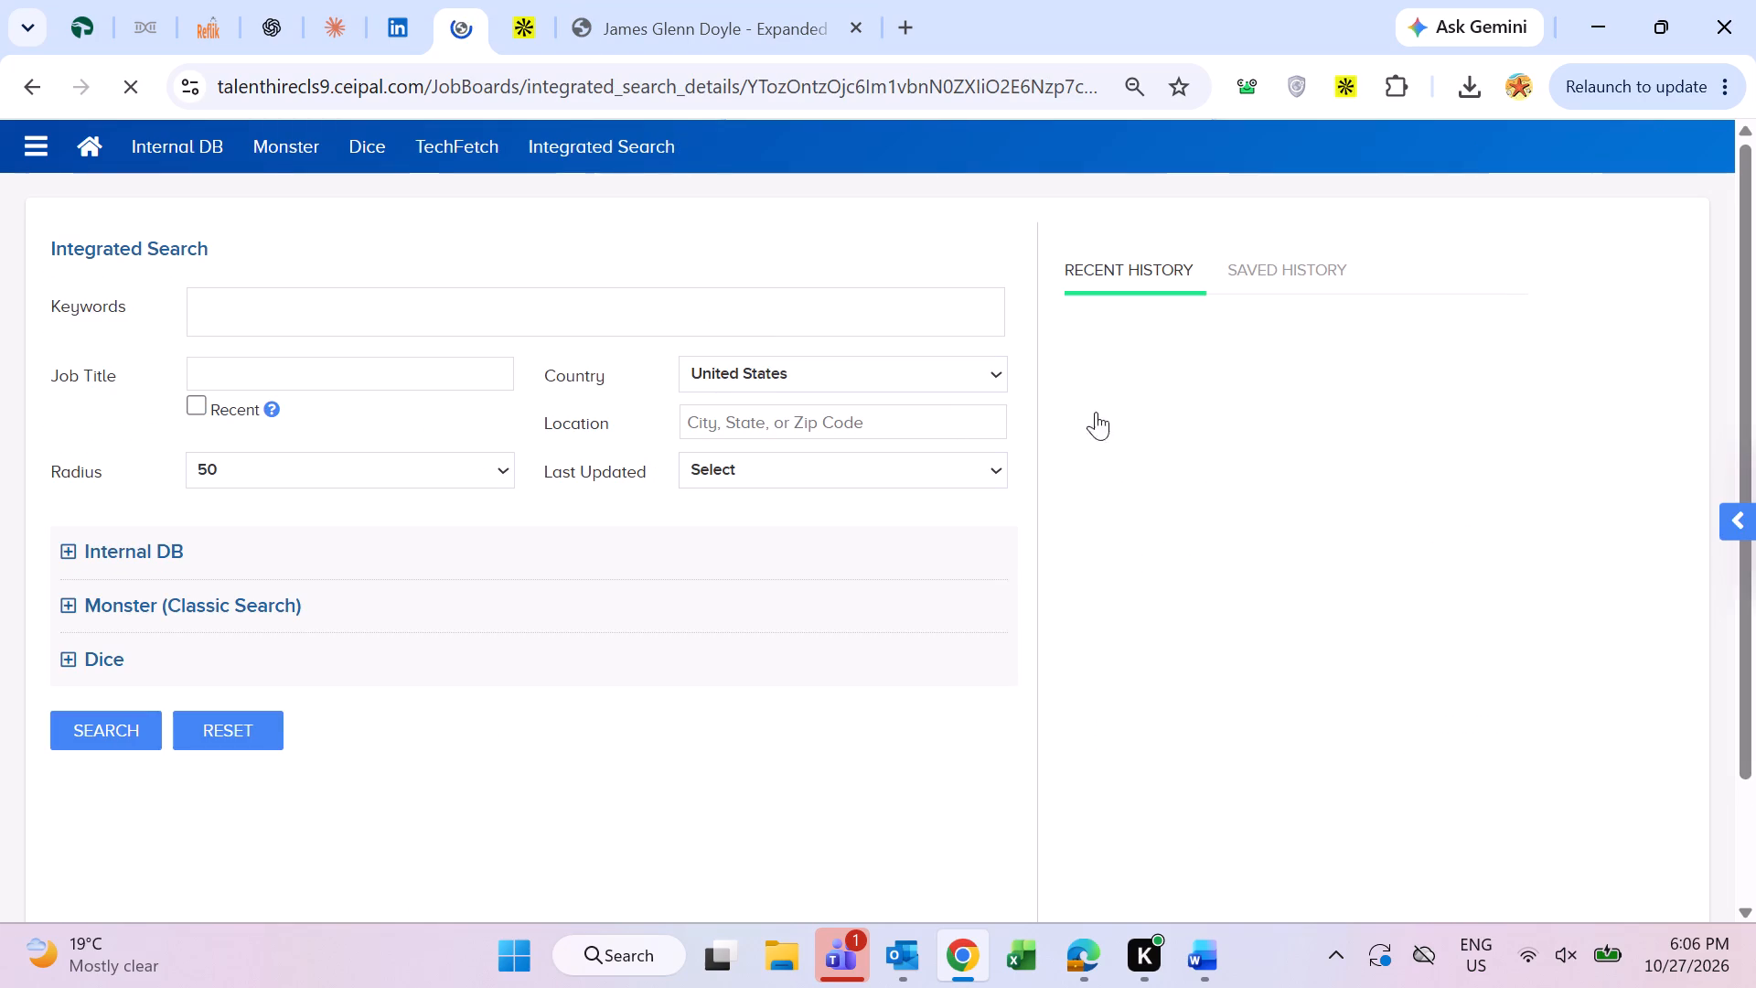
left_click(1151, 340)
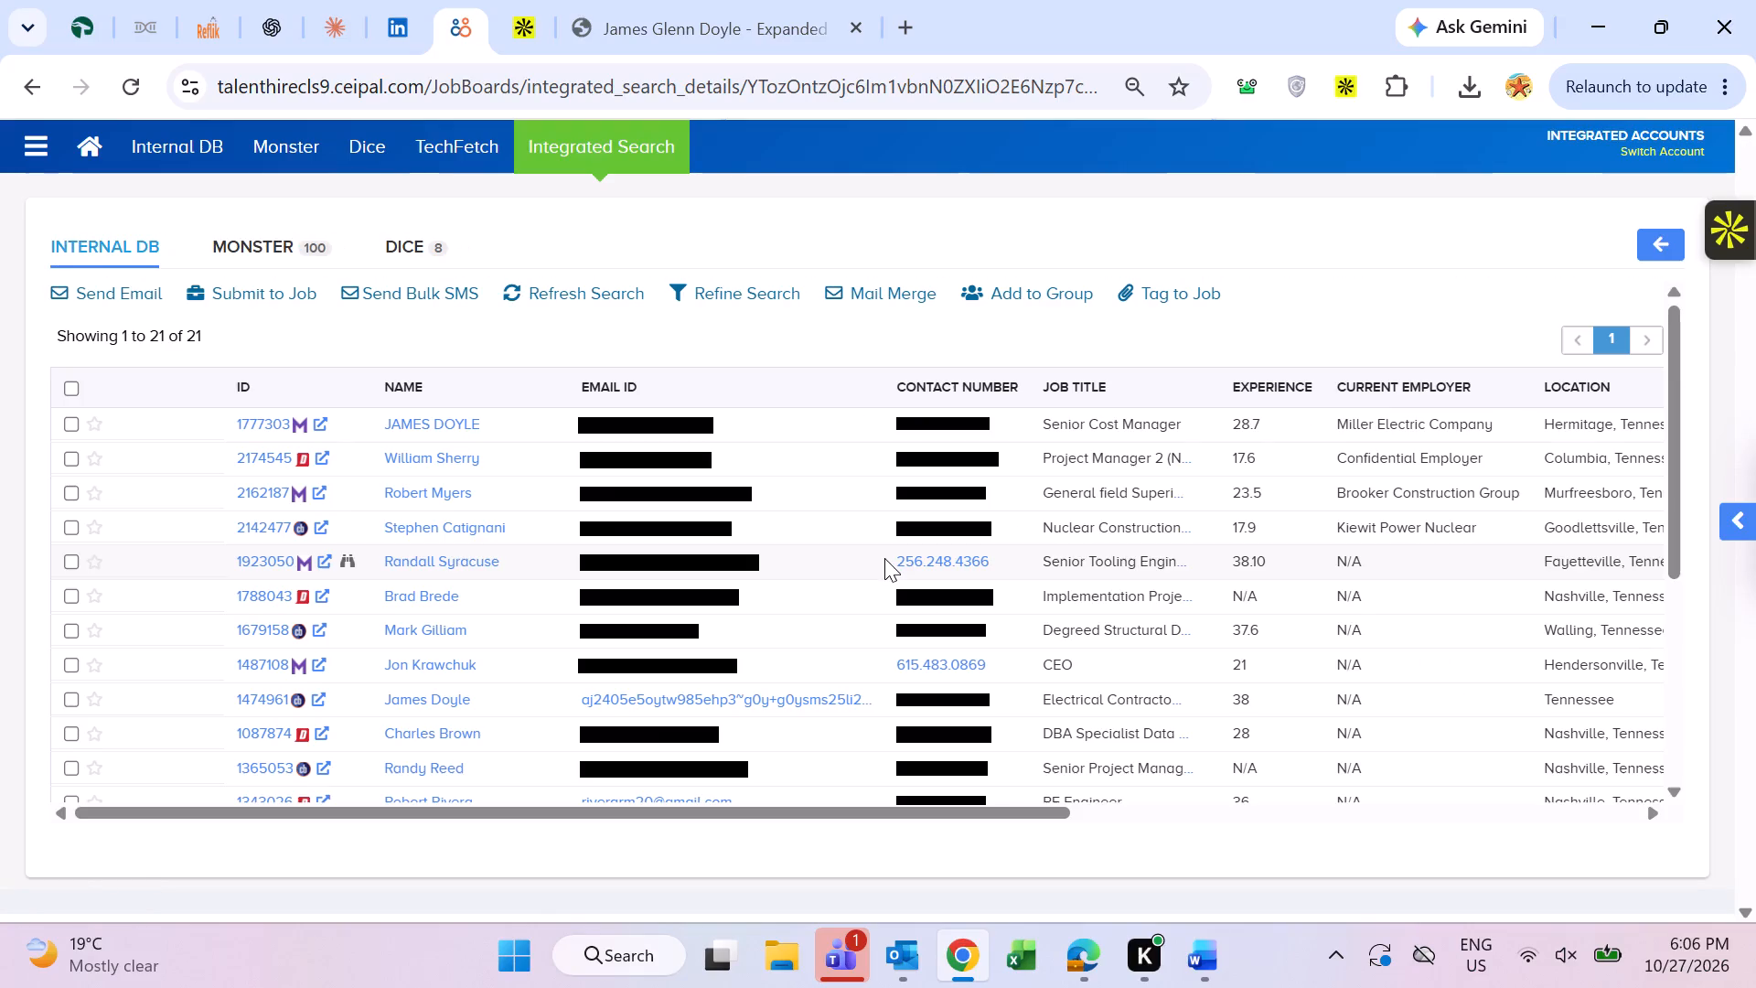
Examine the job title, experience and current employer of the Fayetteville senior tooling candidate in the internal database results.
left_click_drag(879, 557, 1139, 557)
left_click(1189, 575)
left_click(1147, 572)
left_click_drag(1145, 572, 1295, 561)
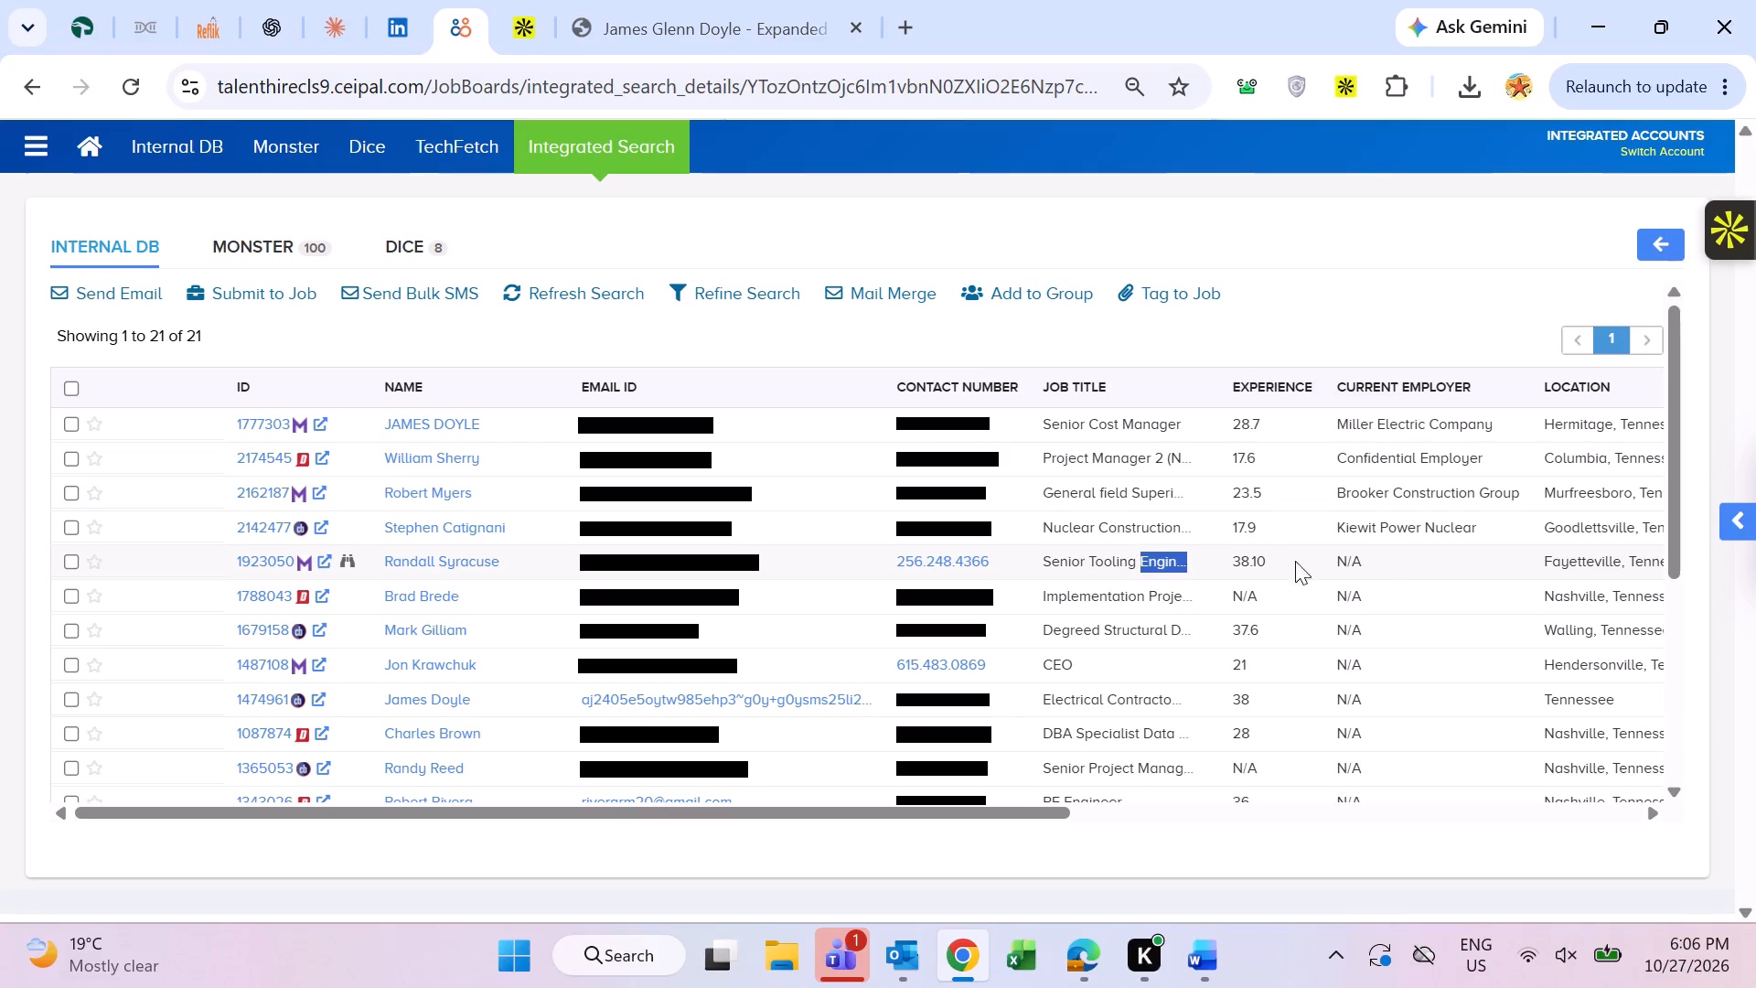
left_click_drag(1295, 561, 1374, 557)
left_click(1379, 560)
left_click_drag(1380, 561, 1119, 572)
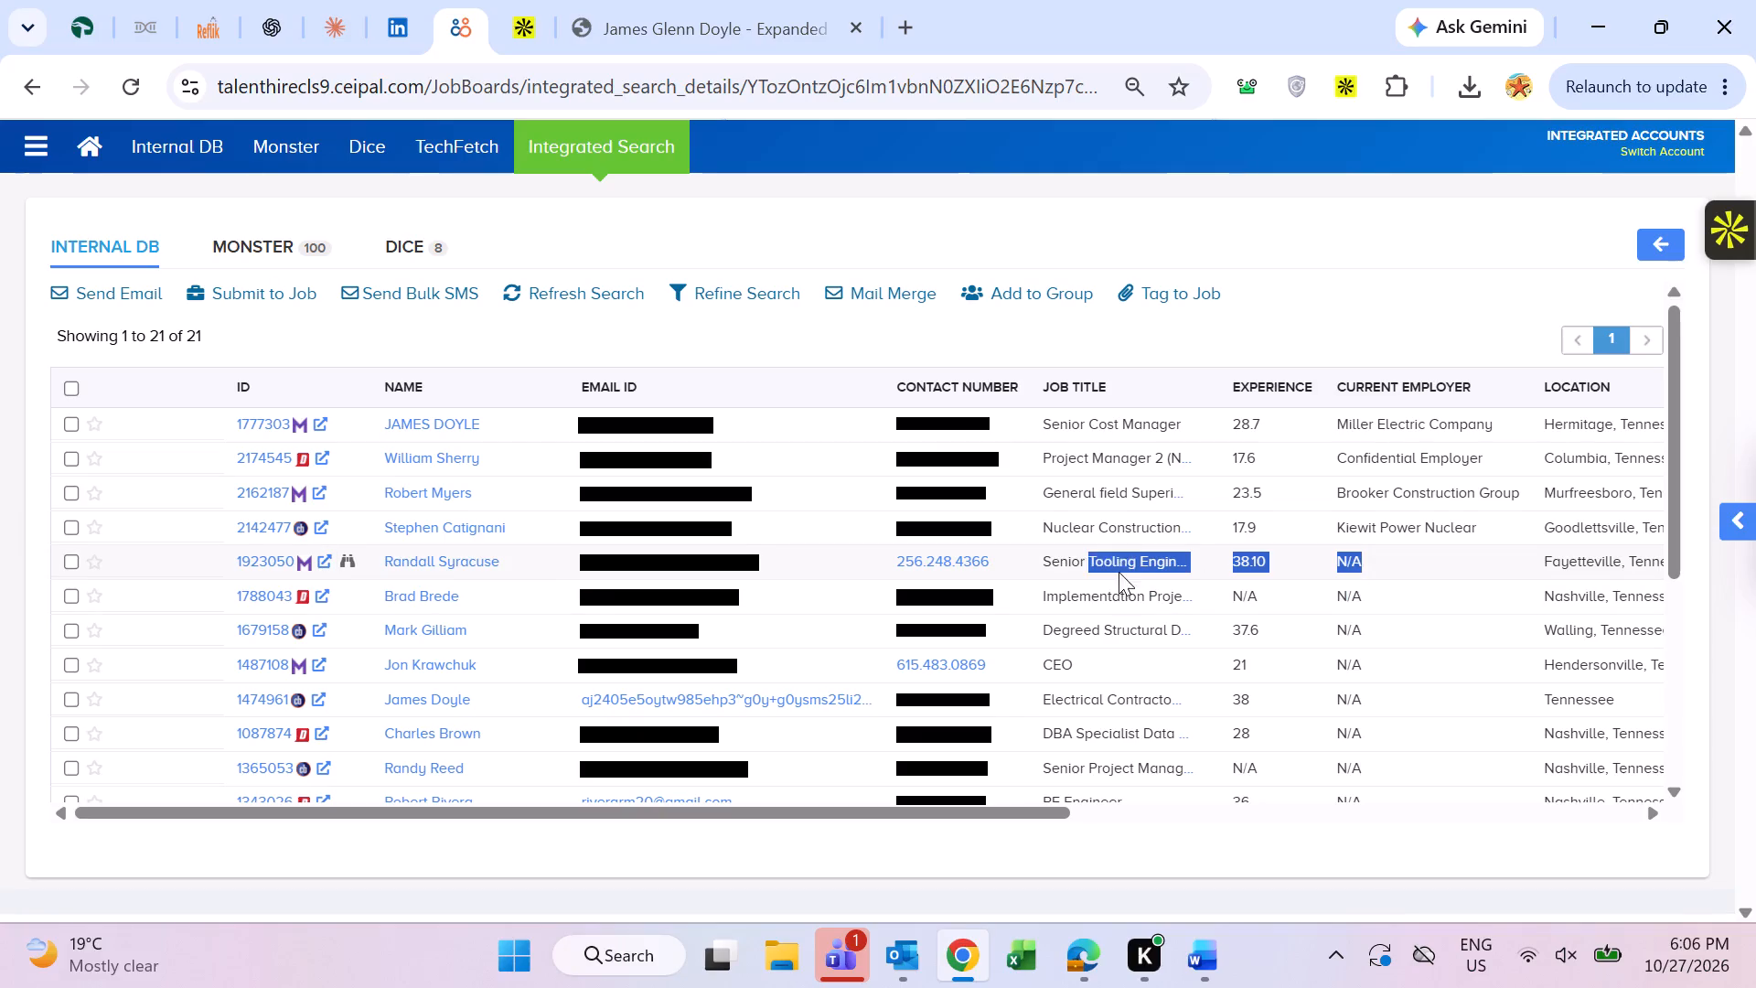
left_click_drag(1119, 572, 1147, 564)
left_click(1153, 571)
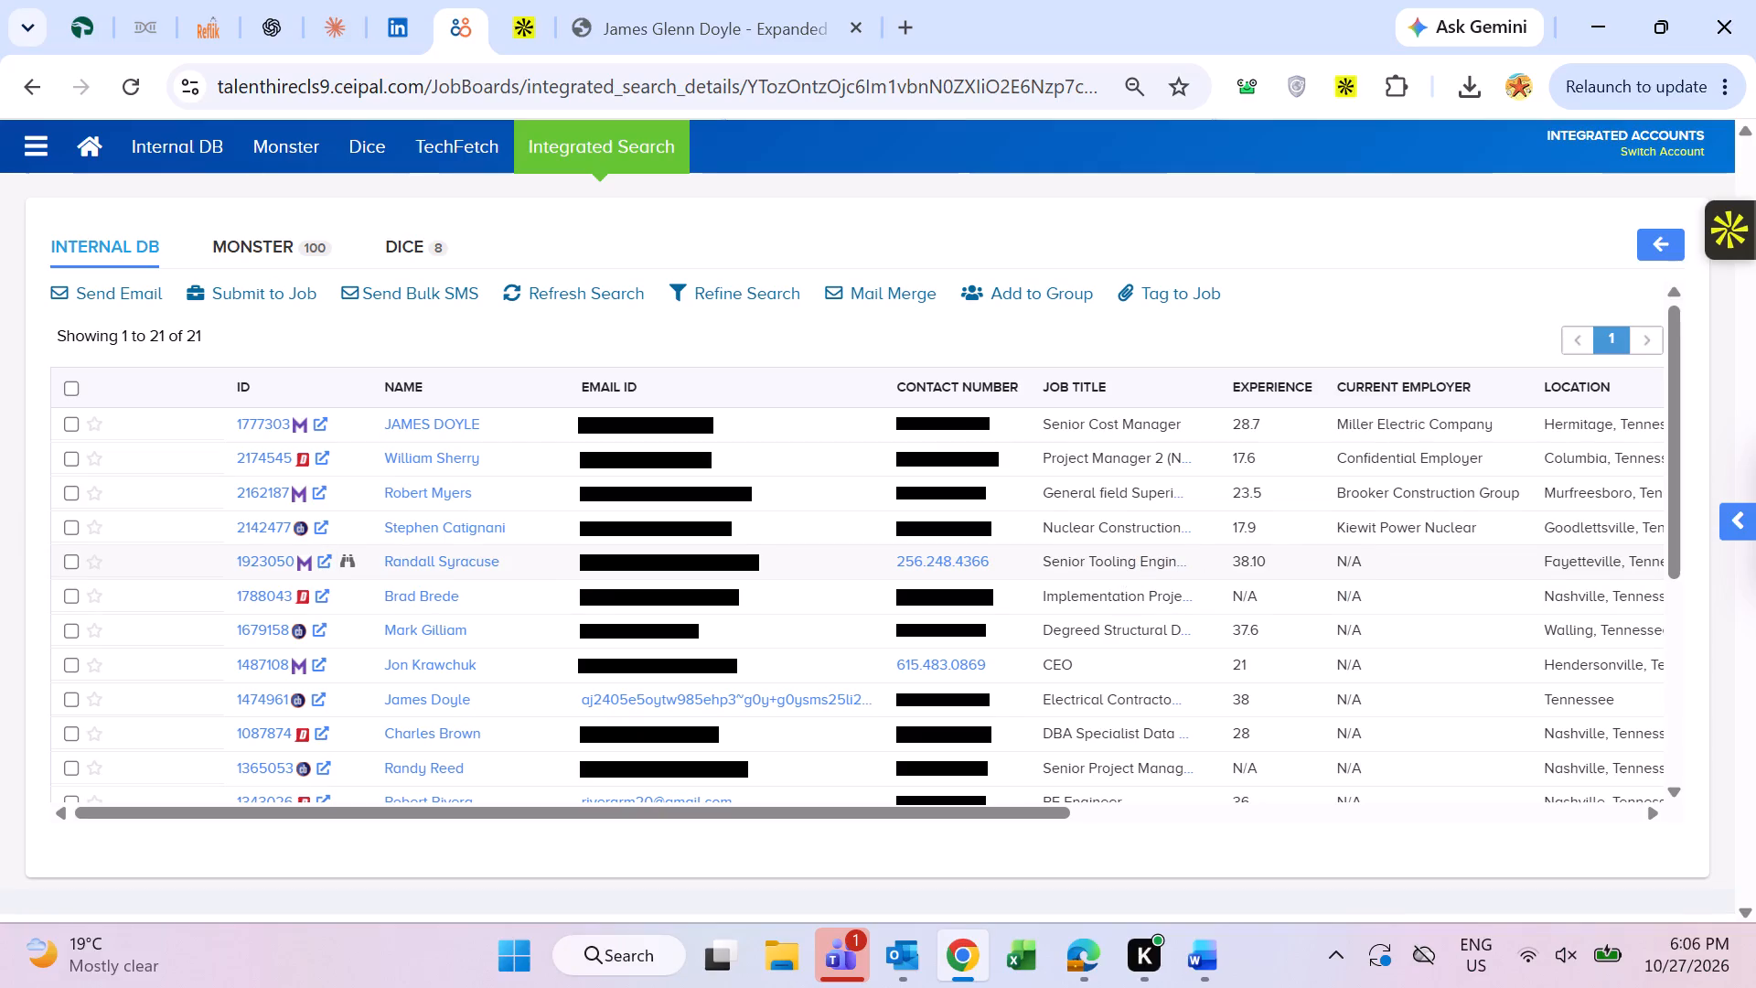
left_click_drag(1133, 564, 1391, 559)
left_click(1387, 559)
left_click_drag(1372, 564, 1360, 565)
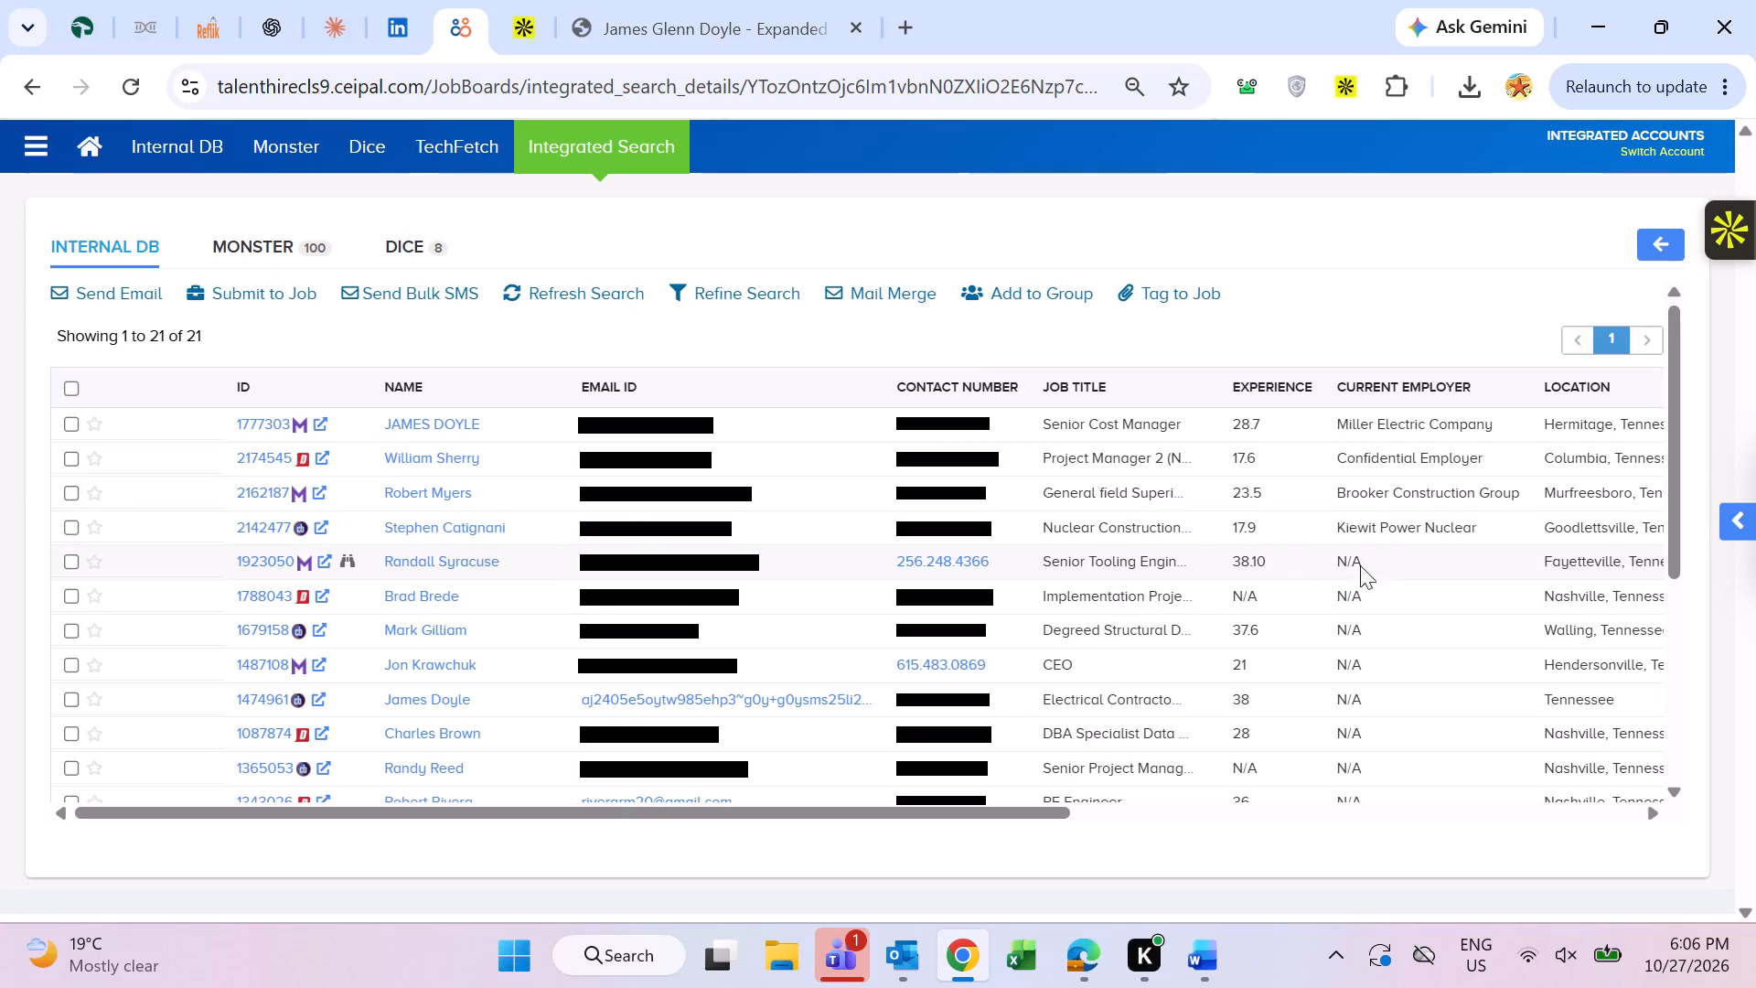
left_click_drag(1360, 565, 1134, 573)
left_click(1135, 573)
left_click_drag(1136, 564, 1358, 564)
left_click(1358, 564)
Switch to the résumé in Word, delete the trailing character at the end of the Executive Profile paragraph, and save the document.
key("alt+Tab")
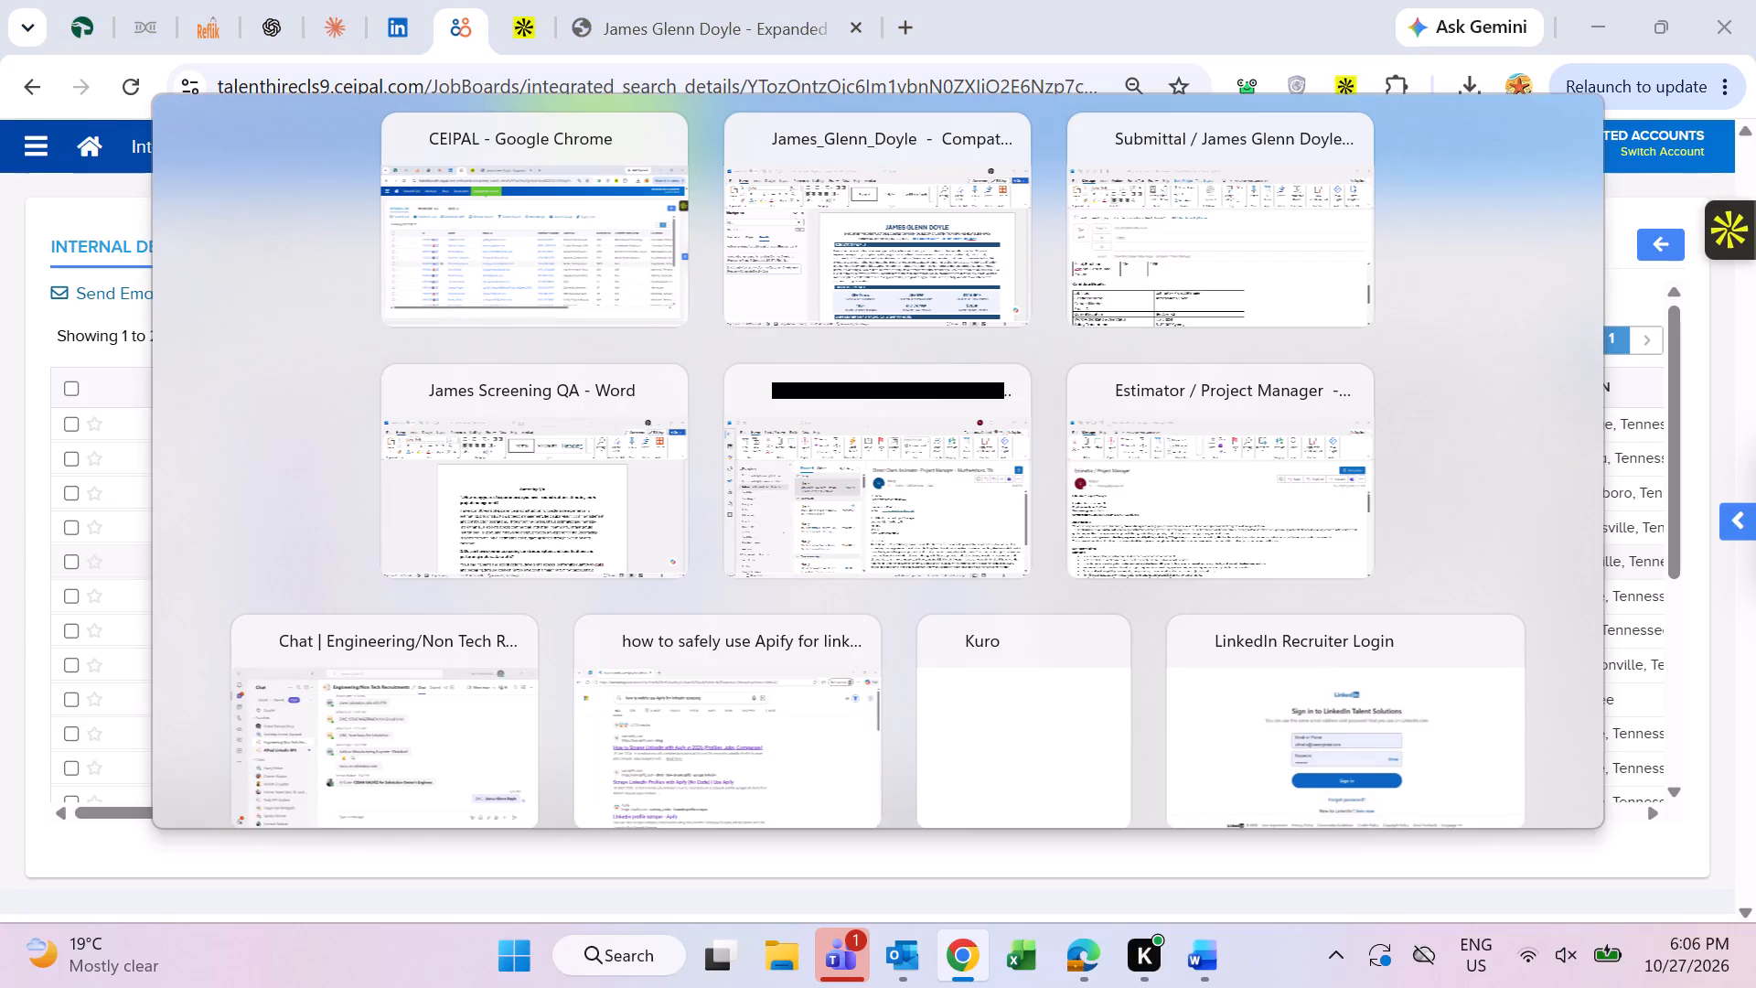
left_click(939, 667)
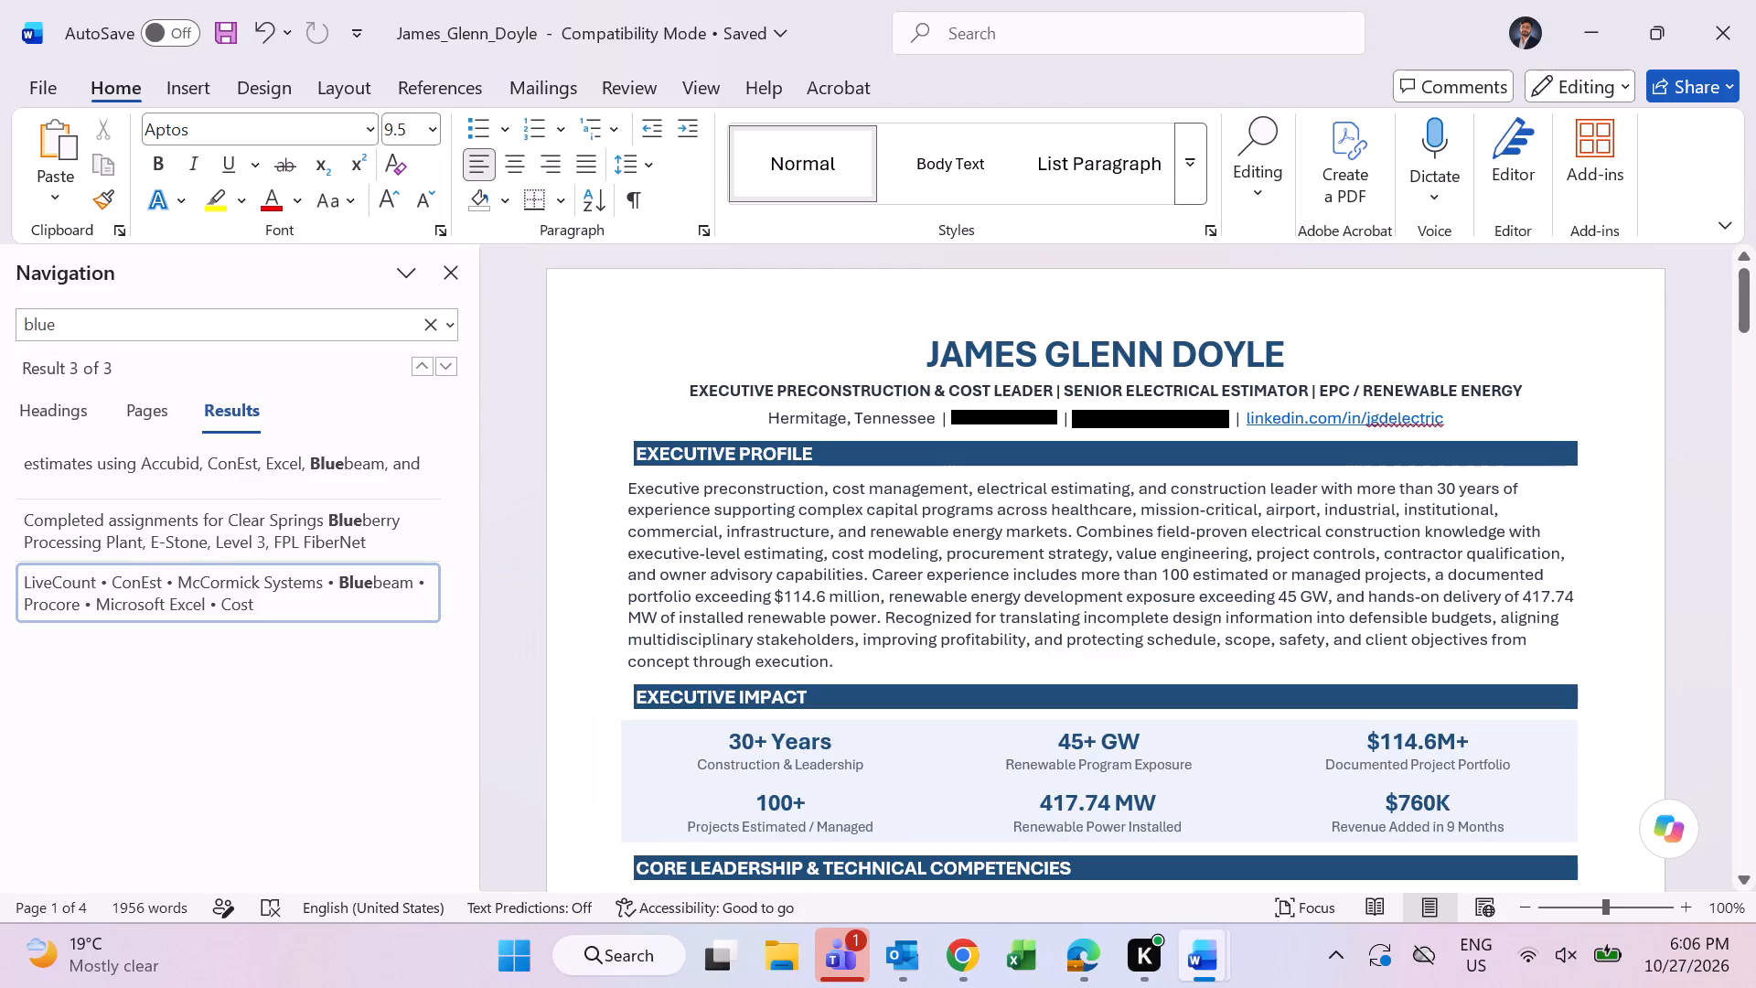
key("BackSpace")
key("ctrl+s")
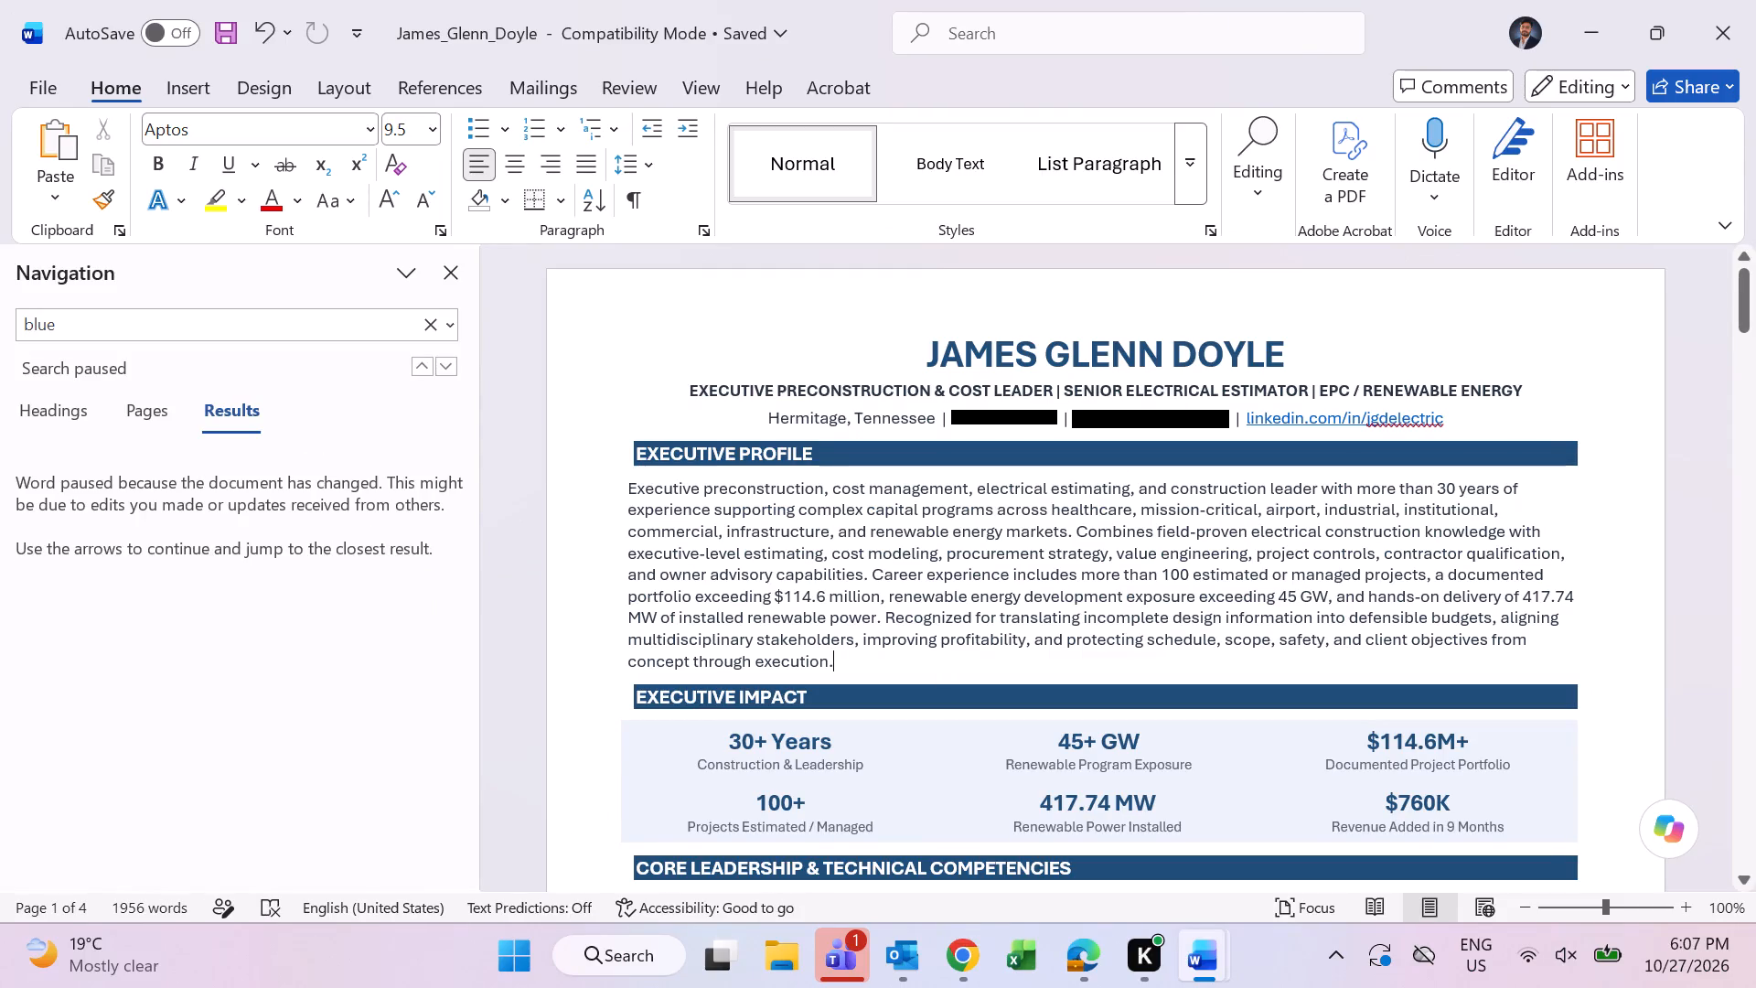
left_click(880, 663)
scroll(1085, 599, "down", 3)
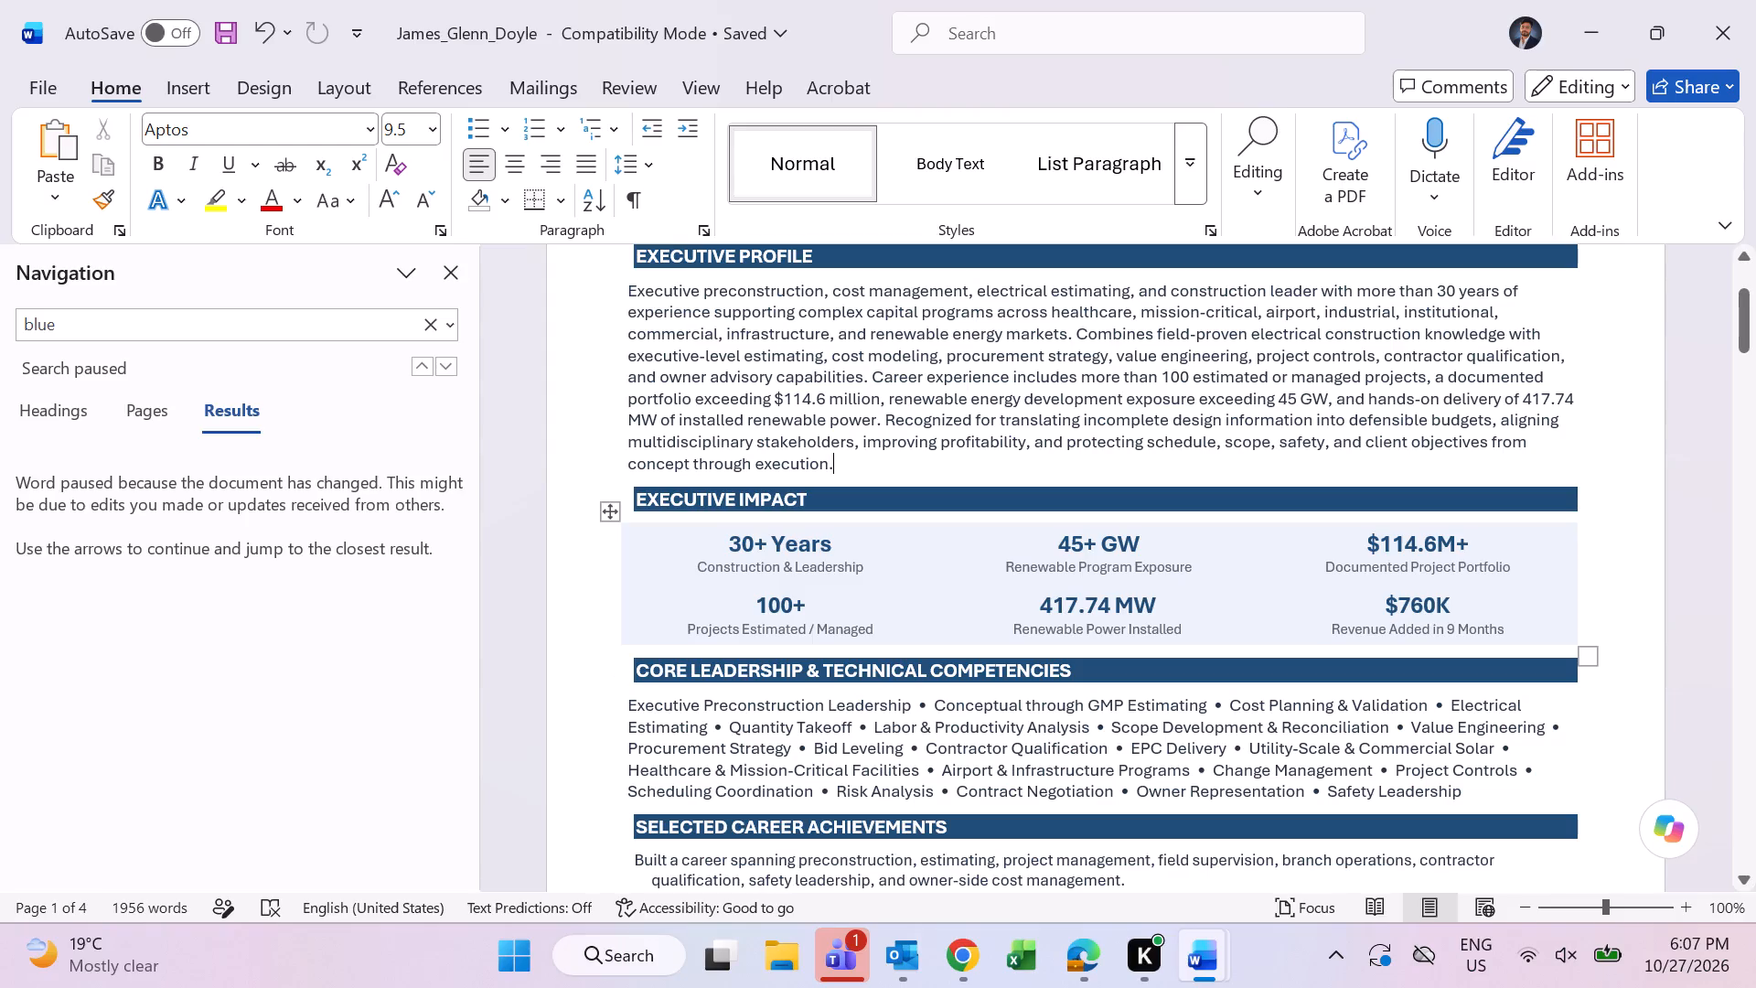
scroll(841, 567, "down", 4)
scroll(841, 567, "up", 7)
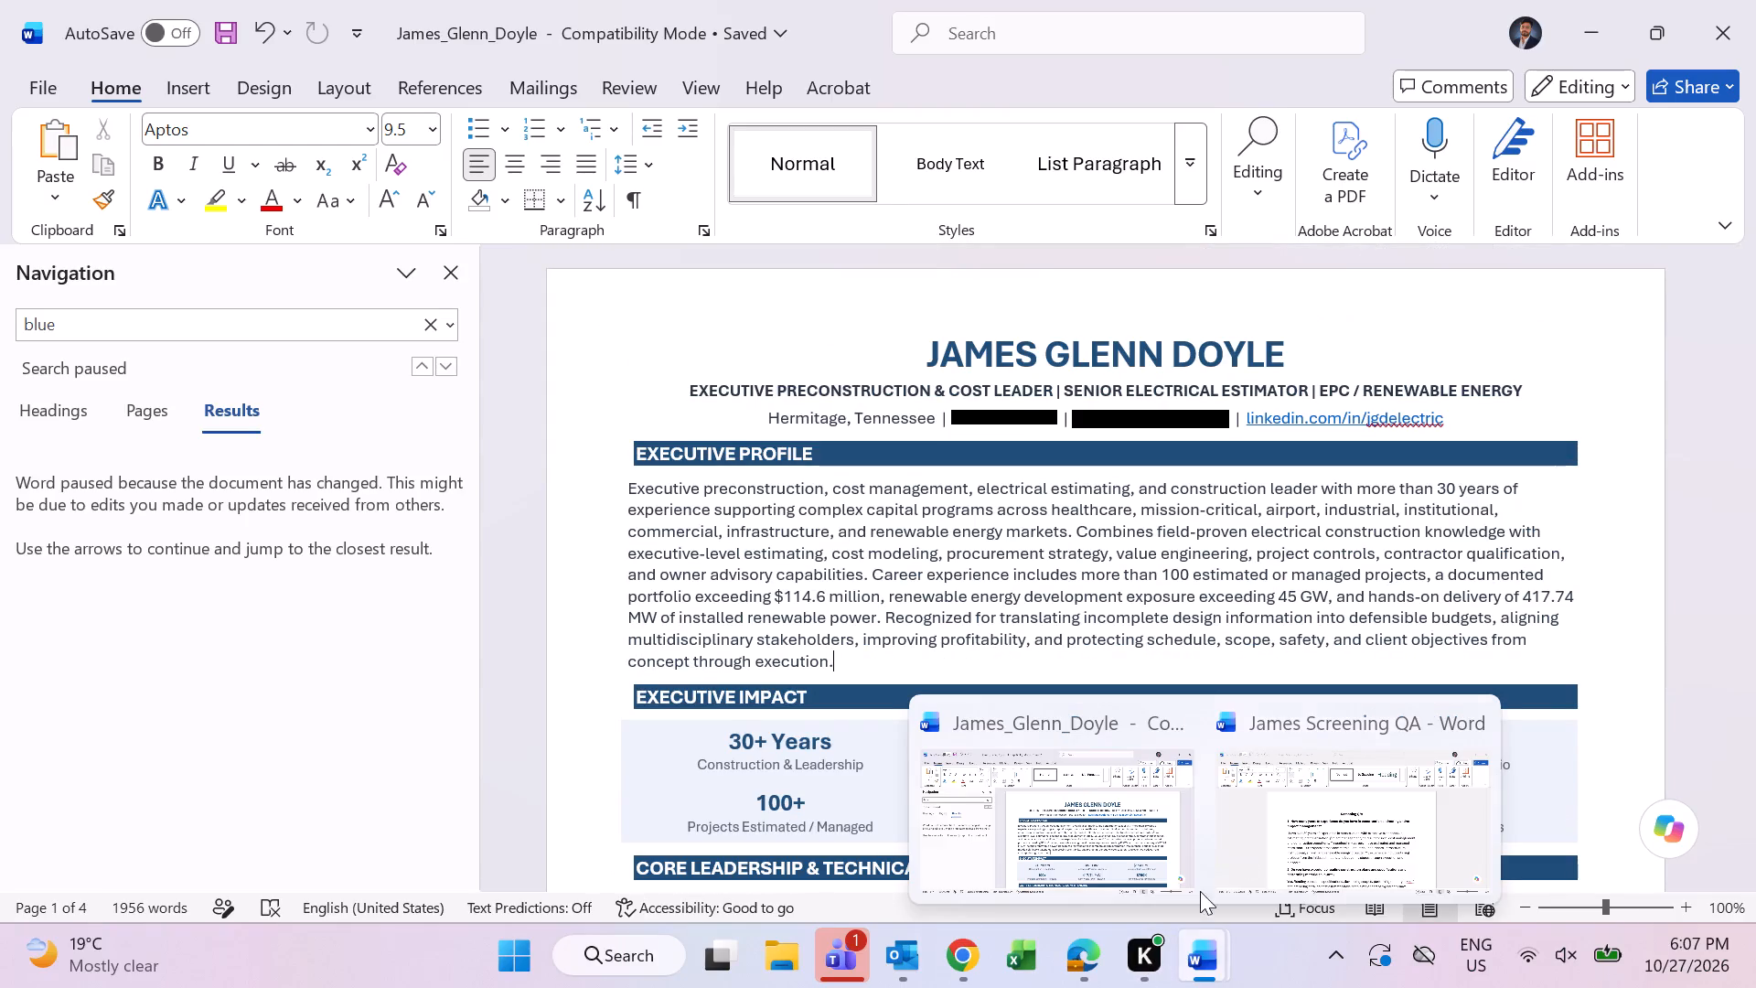
Go to the James Screening QA document, place the cursor after the Screening Q/A heading, and save the document.
left_click(1309, 795)
scroll(1093, 547, "up", 4)
left_click(954, 417)
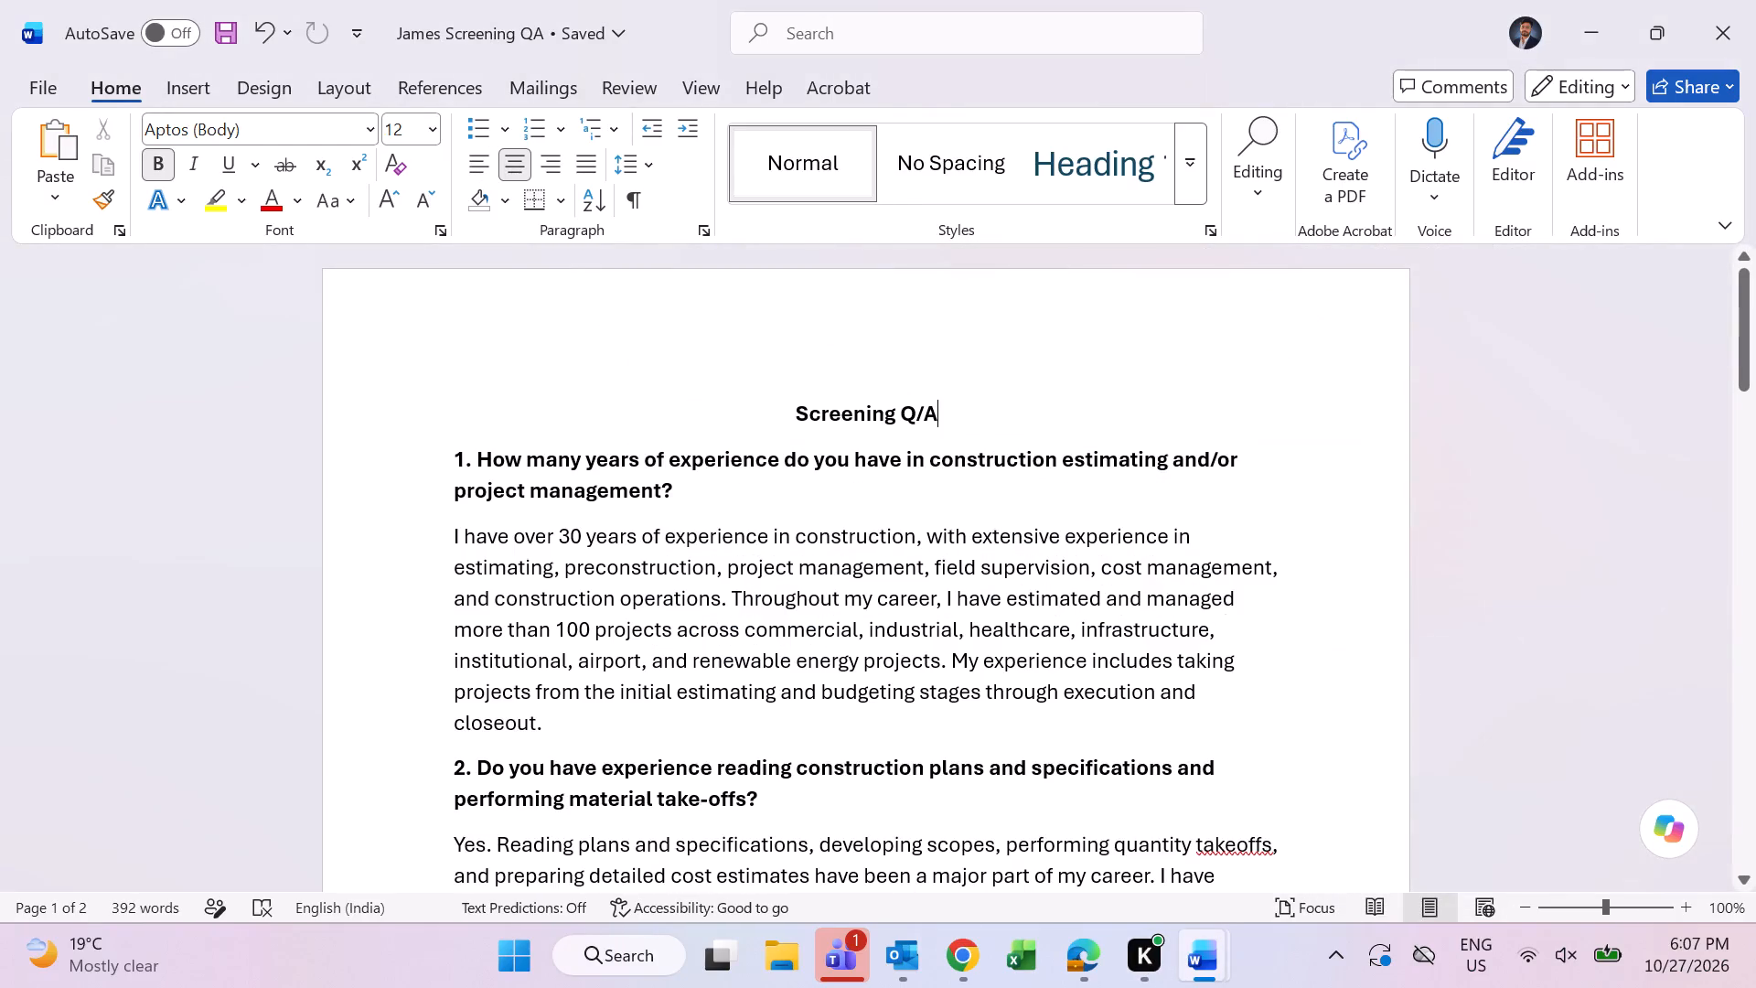
key("ctrl+s")
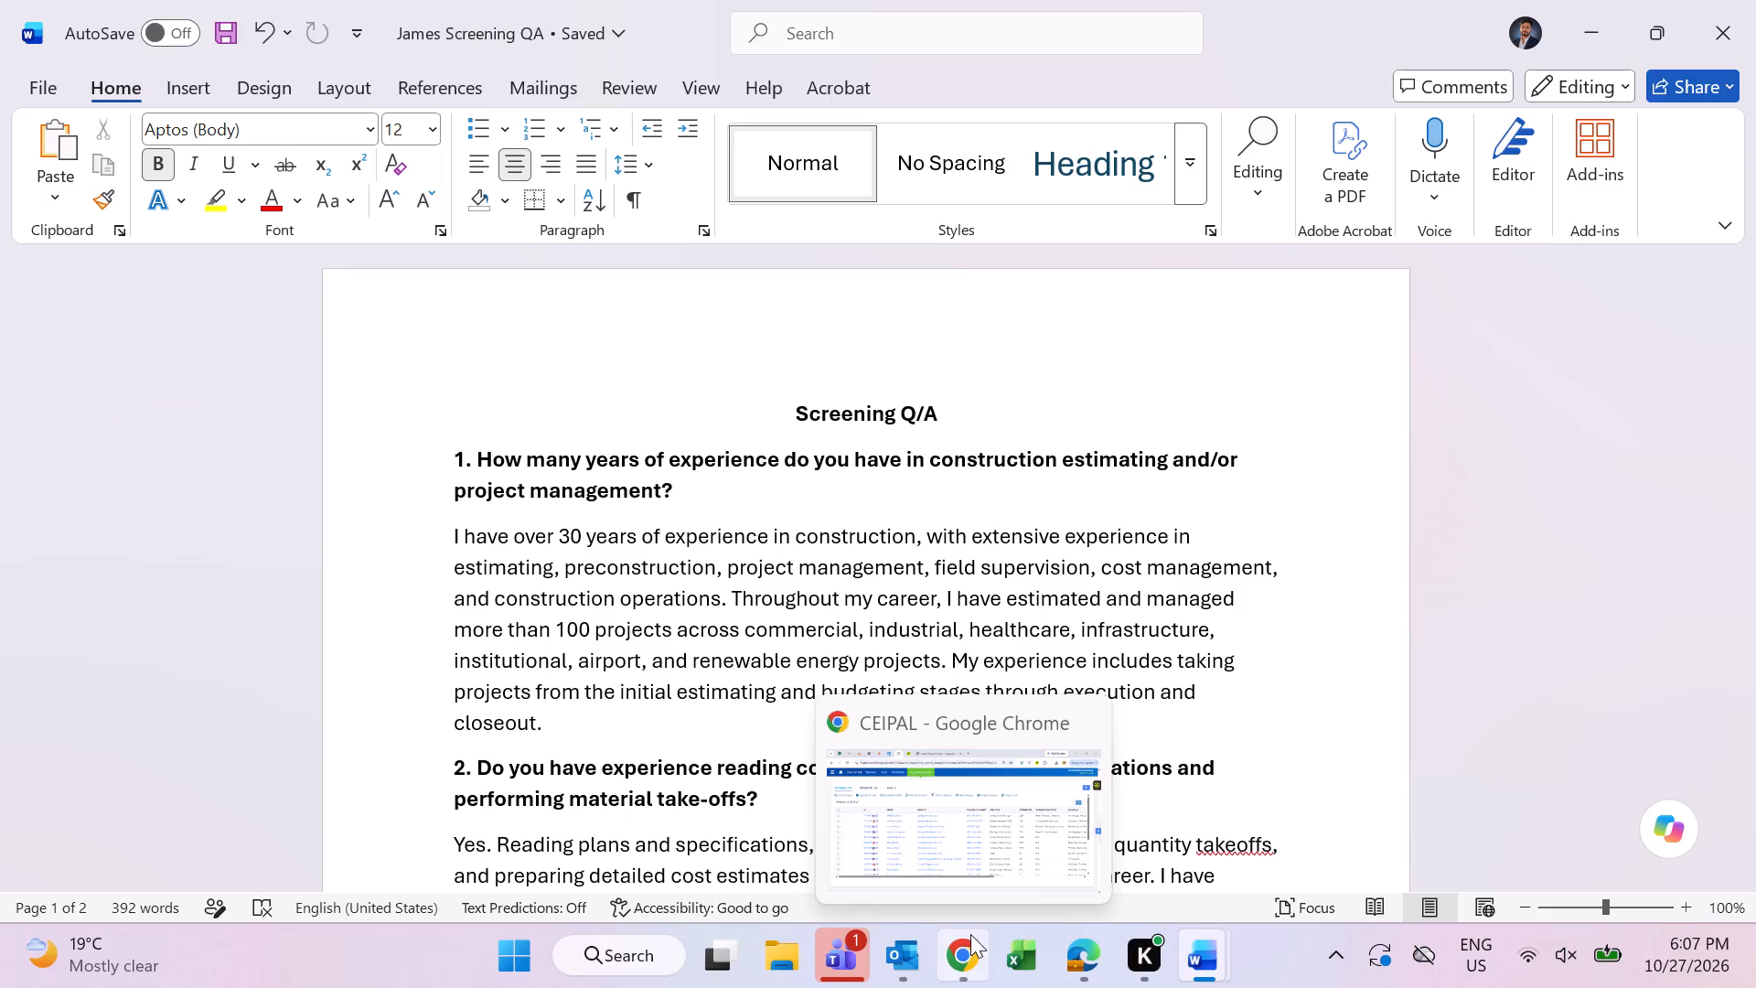
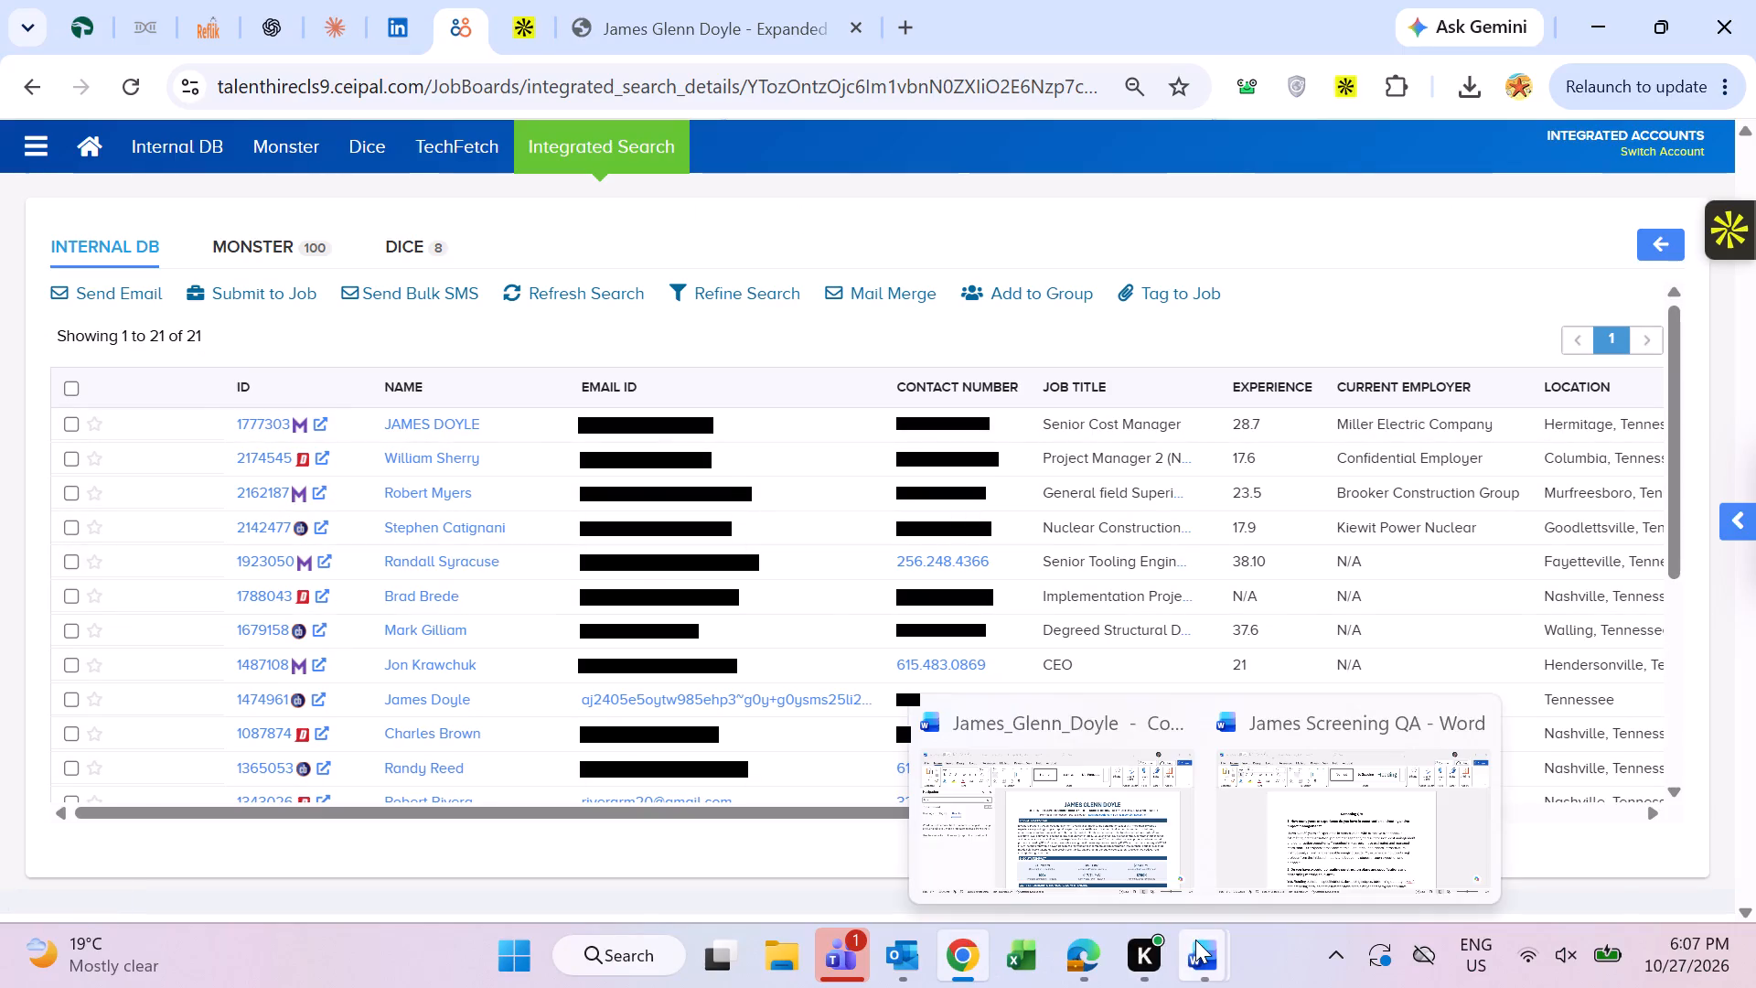
left_click(1108, 829)
left_click_drag(962, 423, 1023, 423)
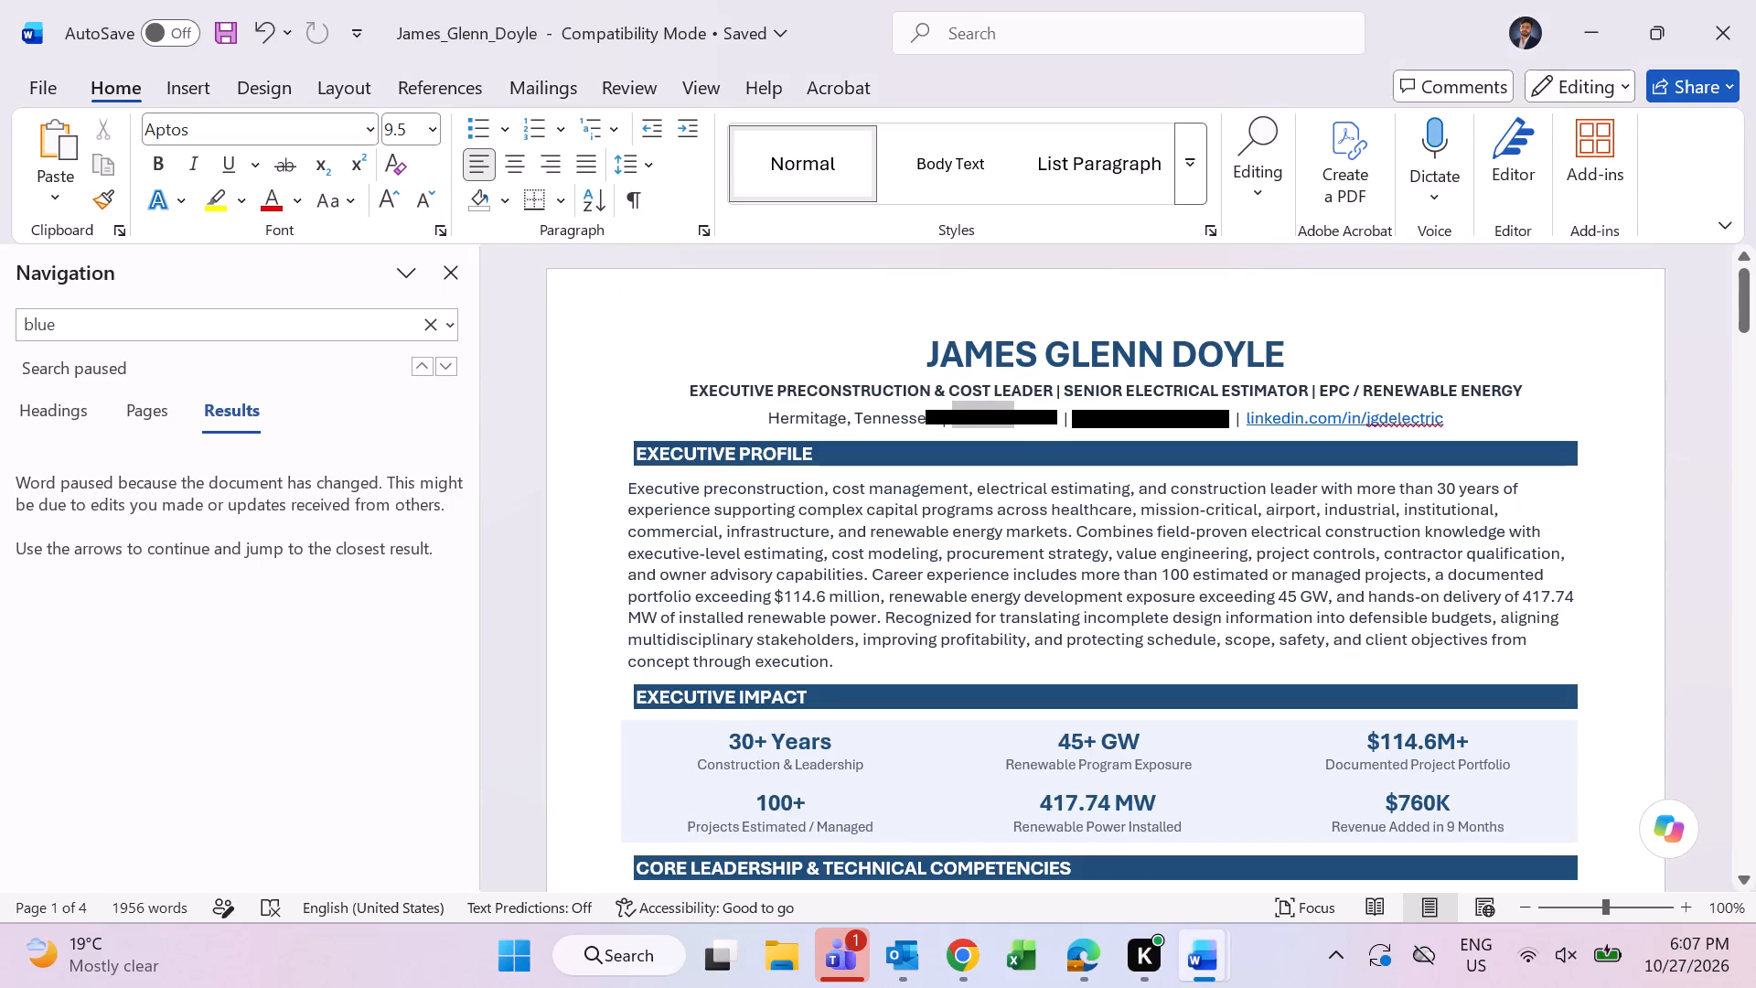
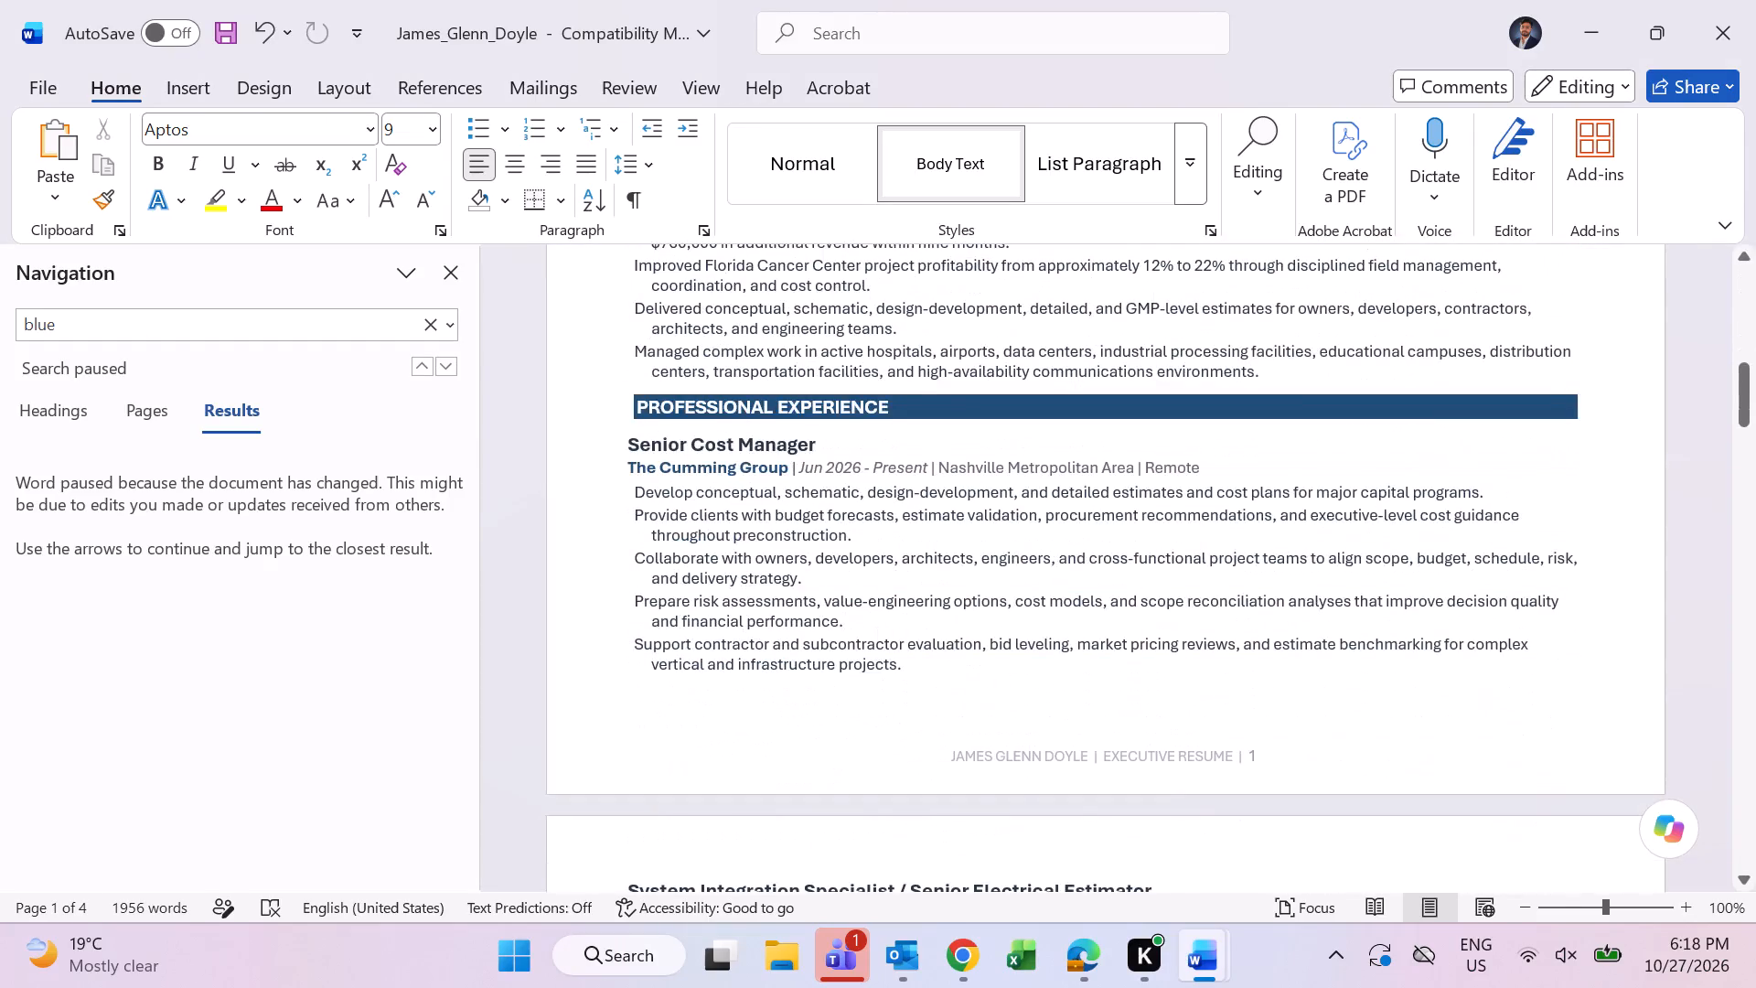
Save the candidate's résumé document in Word.
left_click(937, 545)
left_click(931, 536)
key("ctrl+s")
Review the Miller Electric Company entry in the résumé's work history and dismiss the Teams chat notification.
scroll(931, 536, "down", 2)
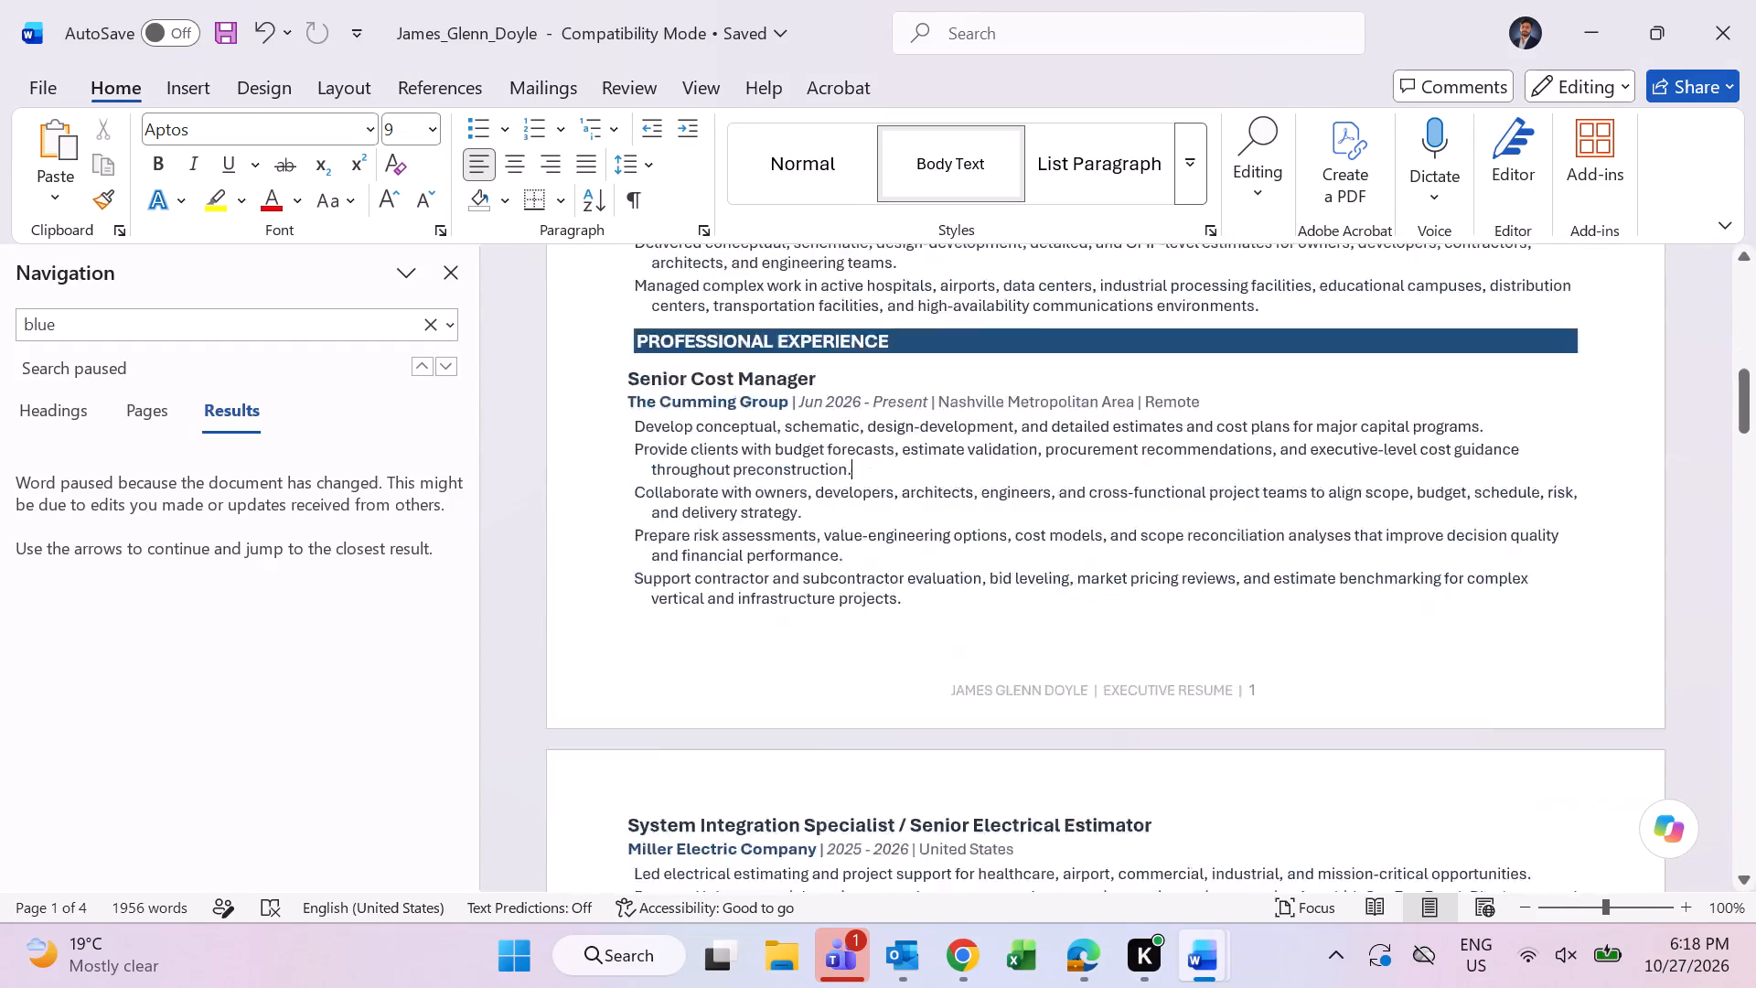
scroll(931, 536, "down", 3)
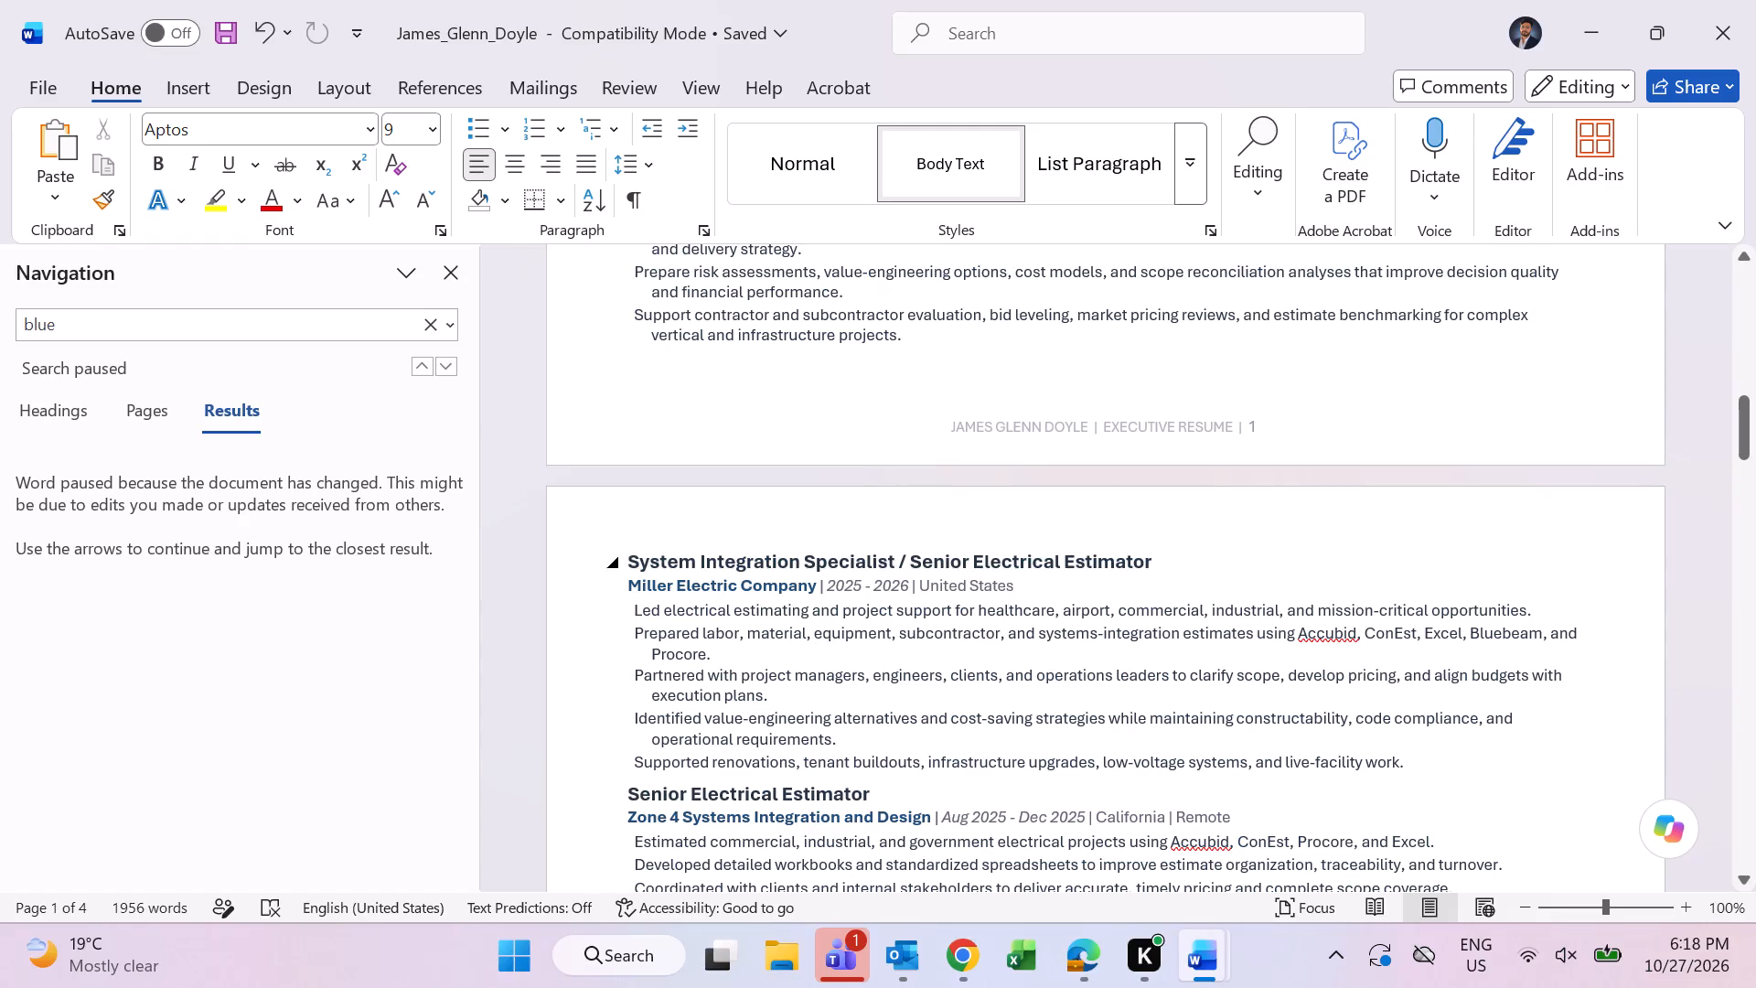
left_click(1176, 559)
left_click(1044, 584)
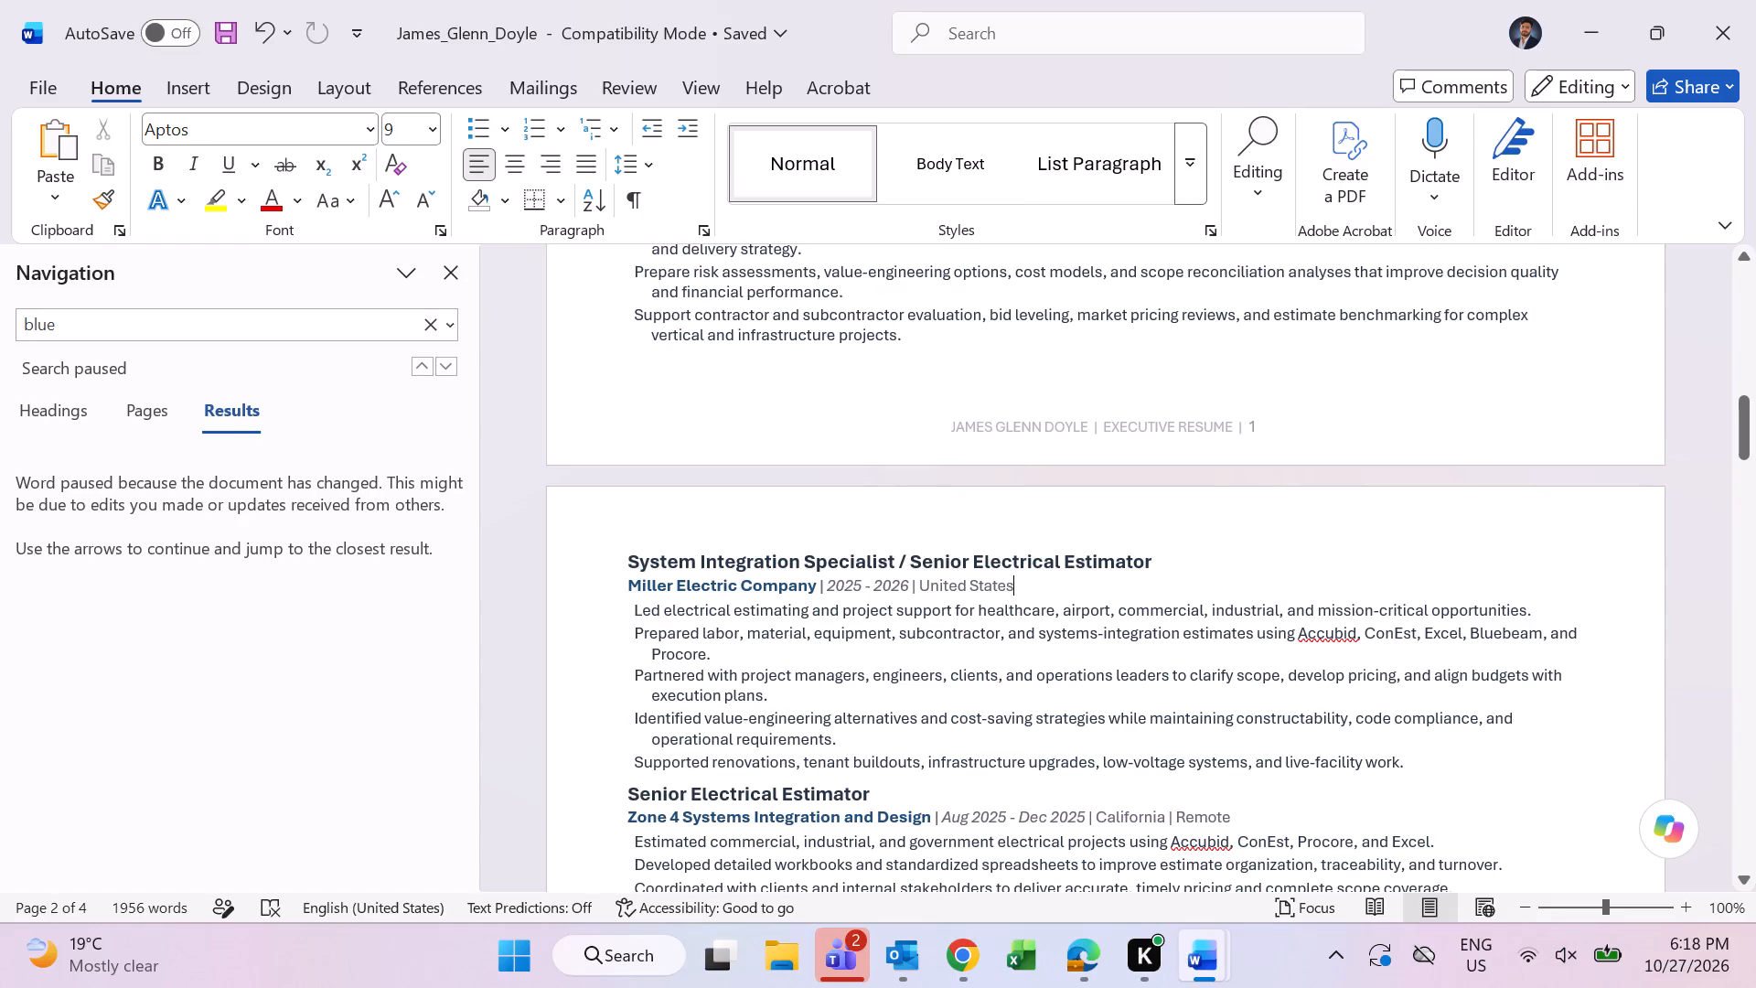
left_click(804, 647)
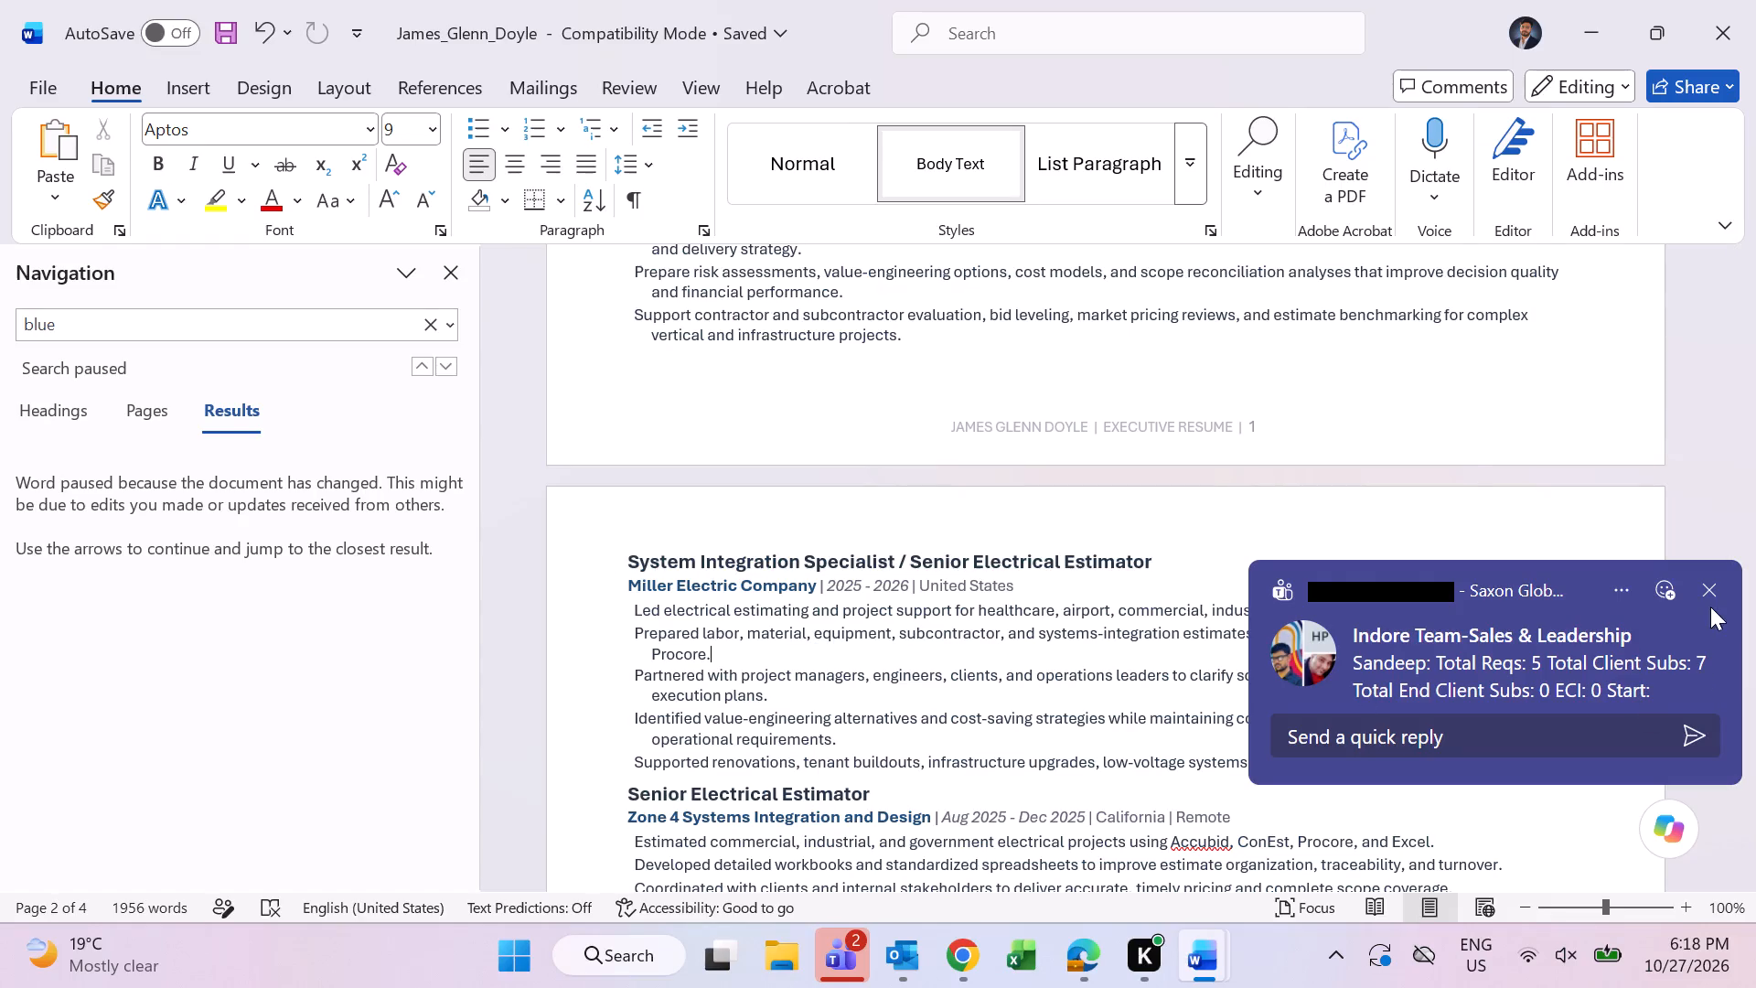
left_click(1709, 589)
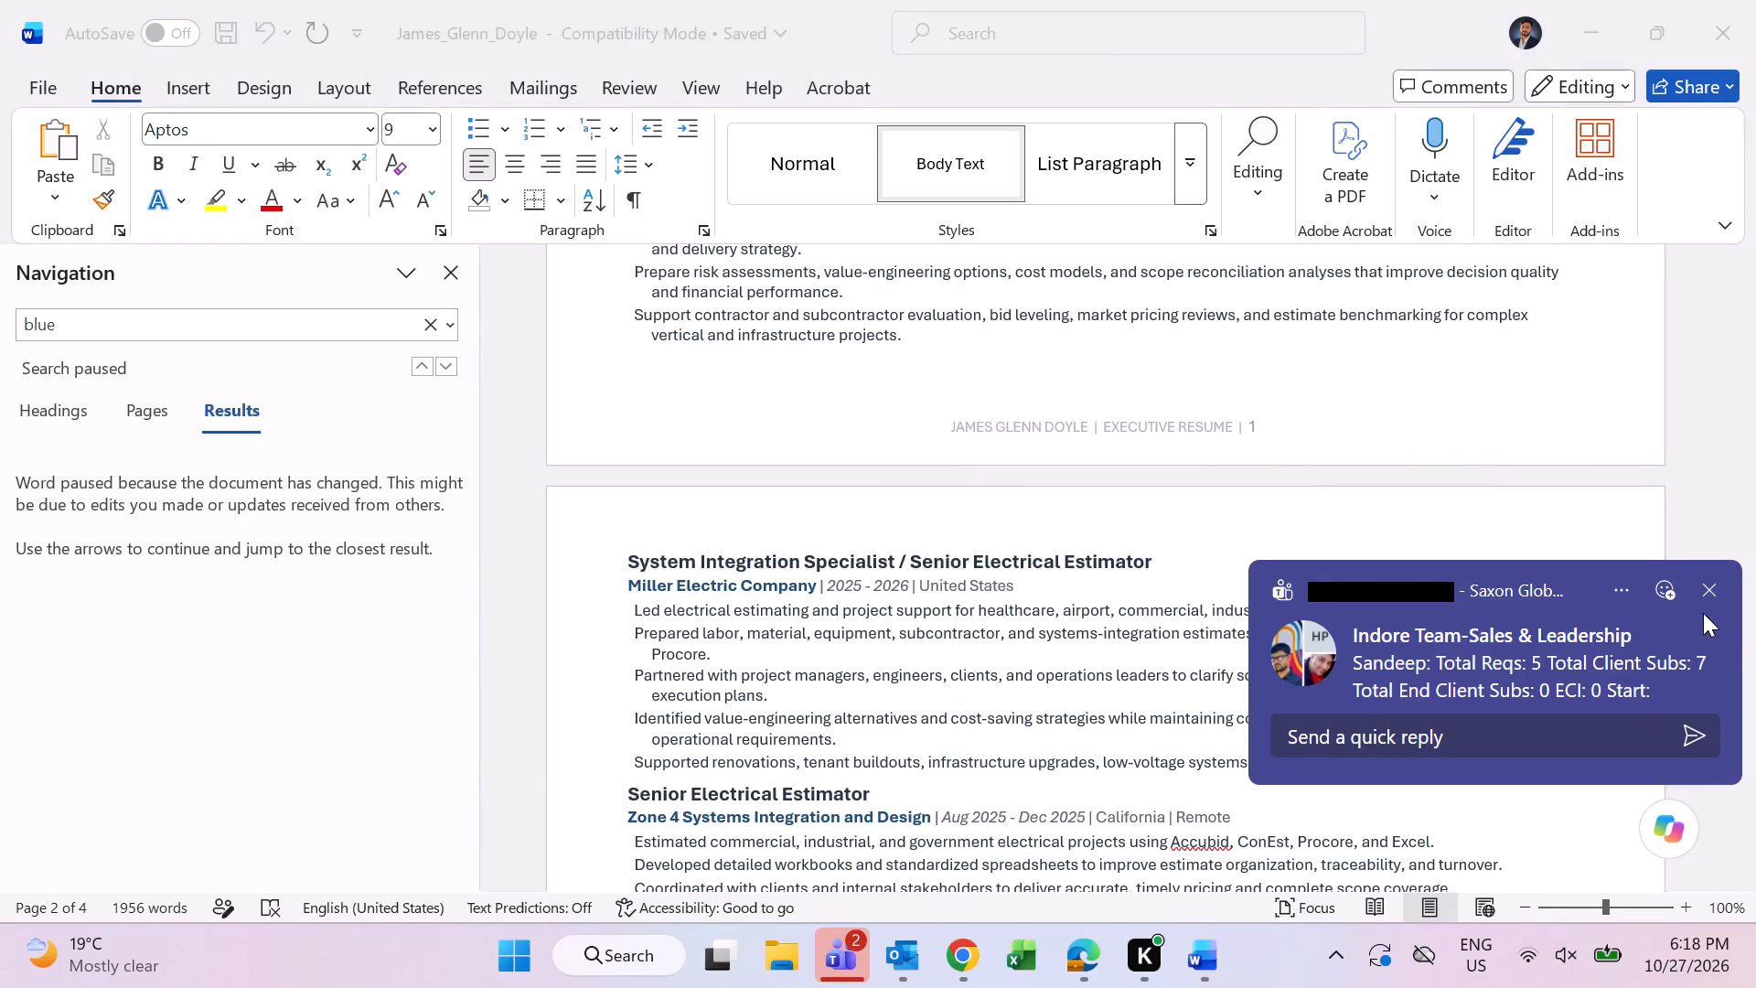
Review the résumé's employment entries from Miller Electric Company through Solar Source.
left_click(976, 658)
key("space")
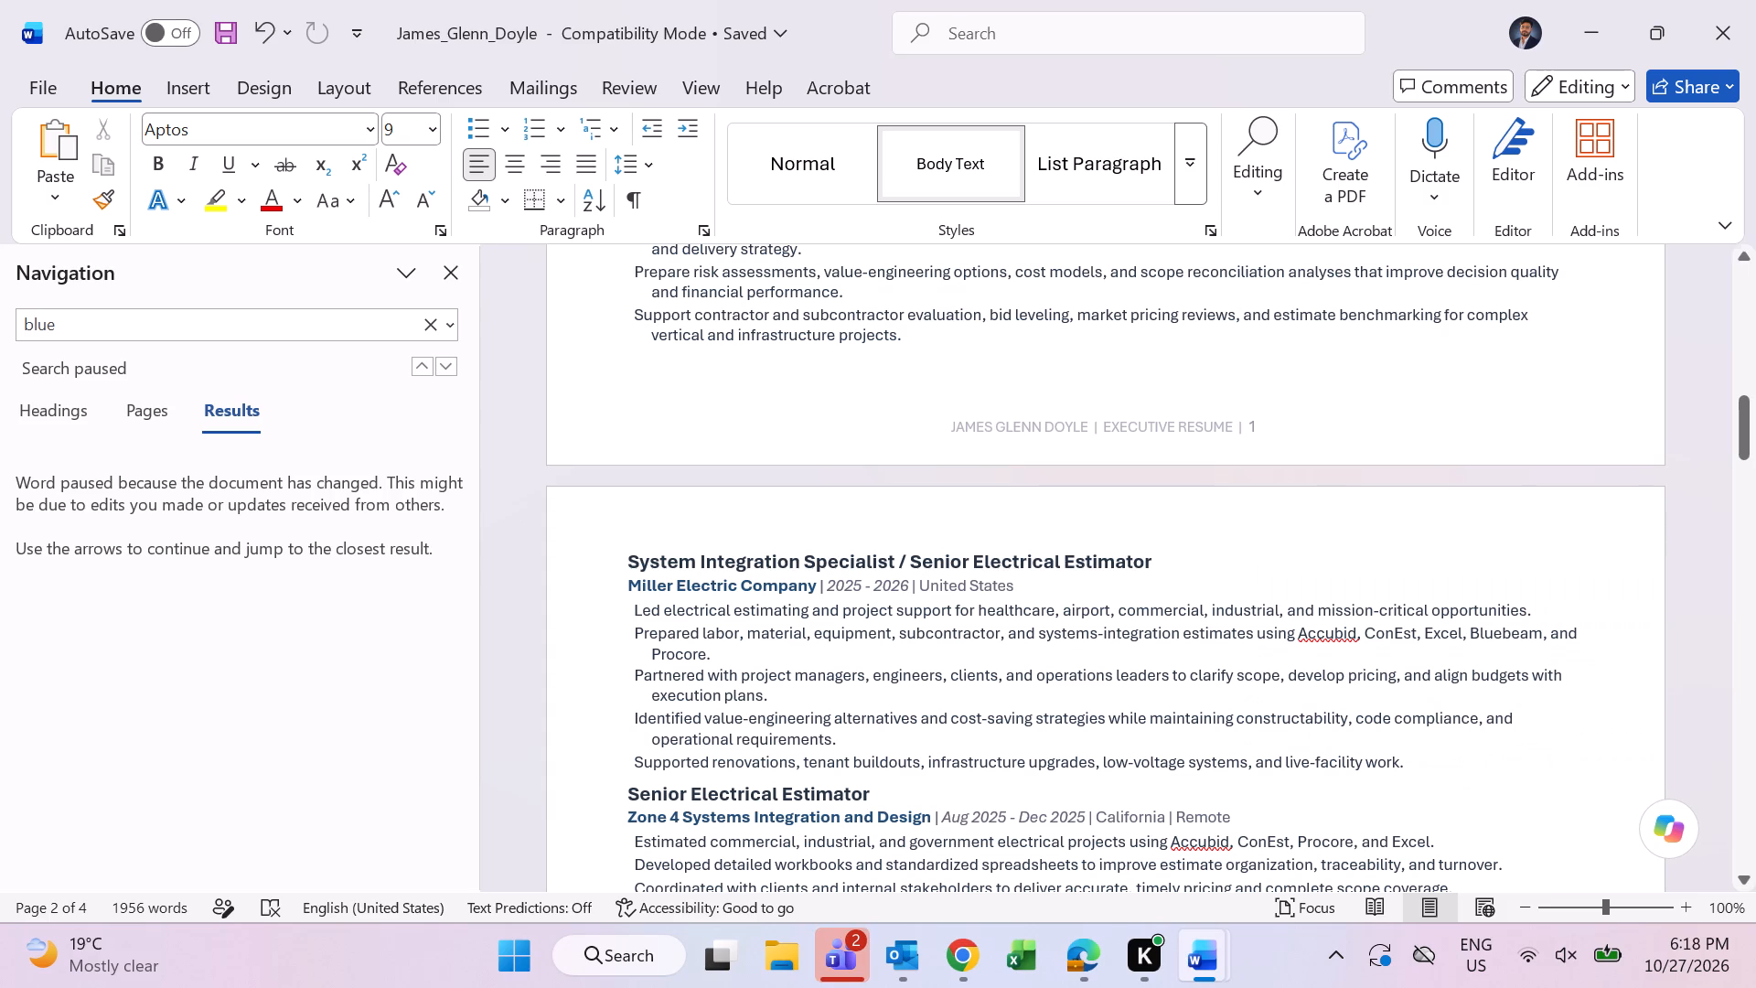
scroll(890, 690, "down", 4)
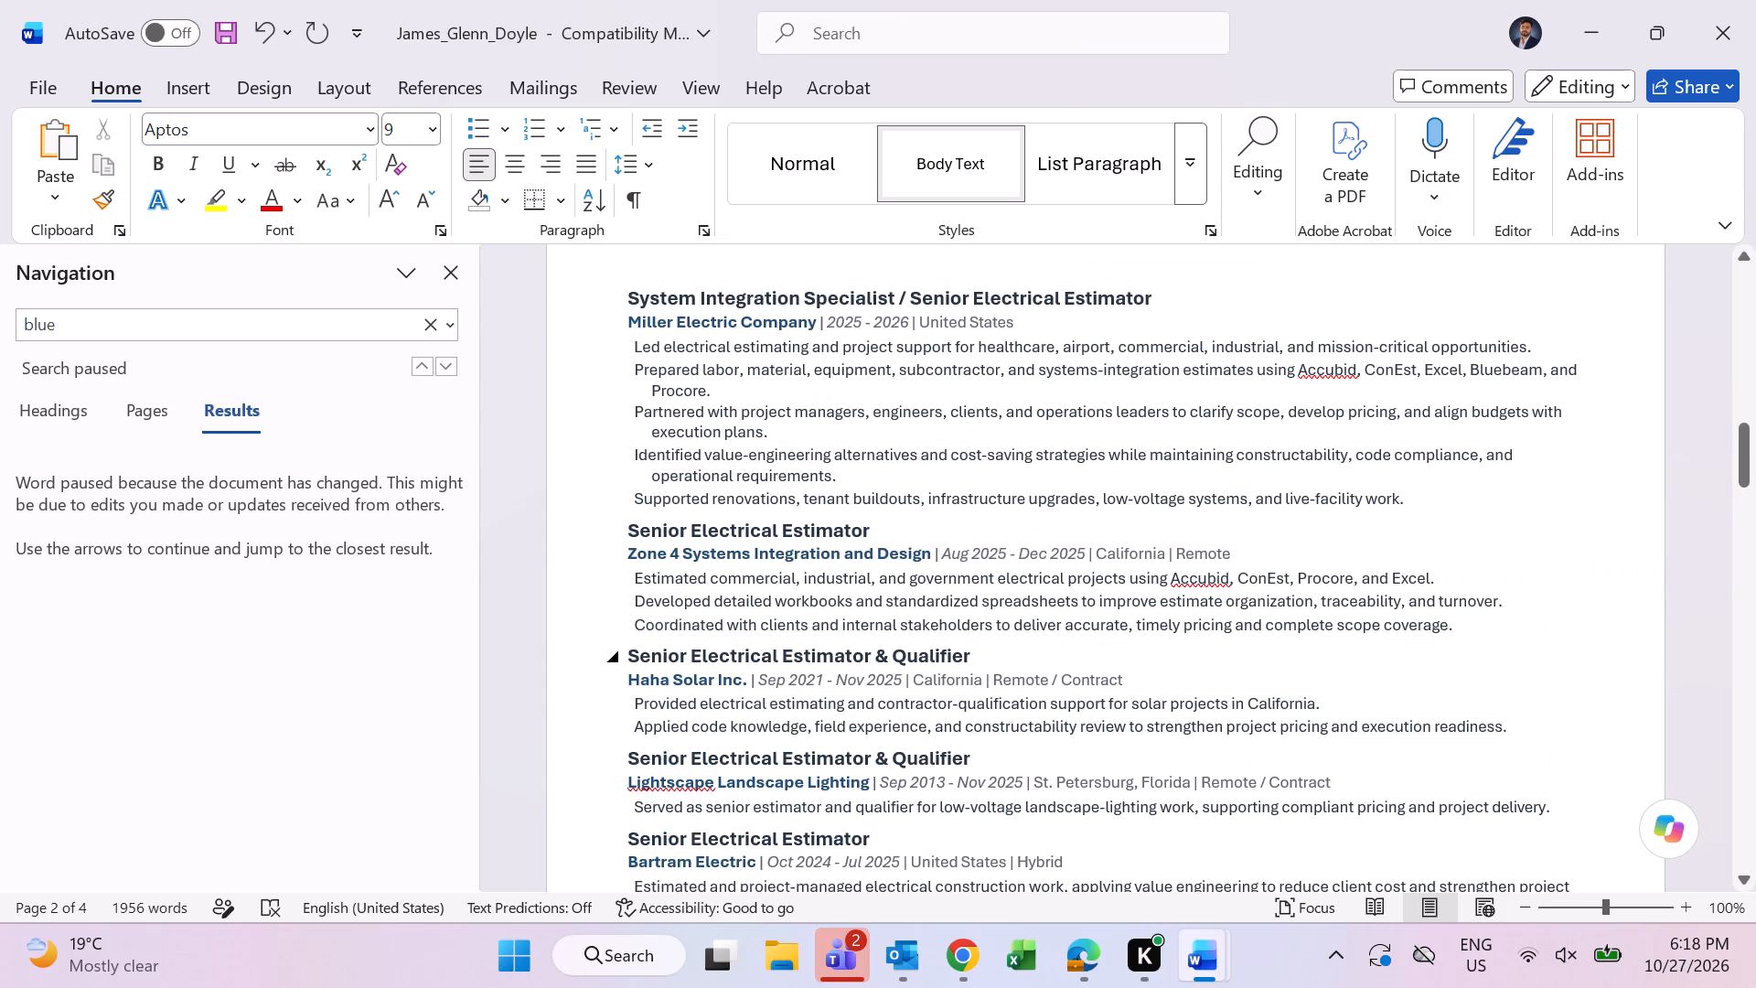
scroll(995, 649, "down", 4)
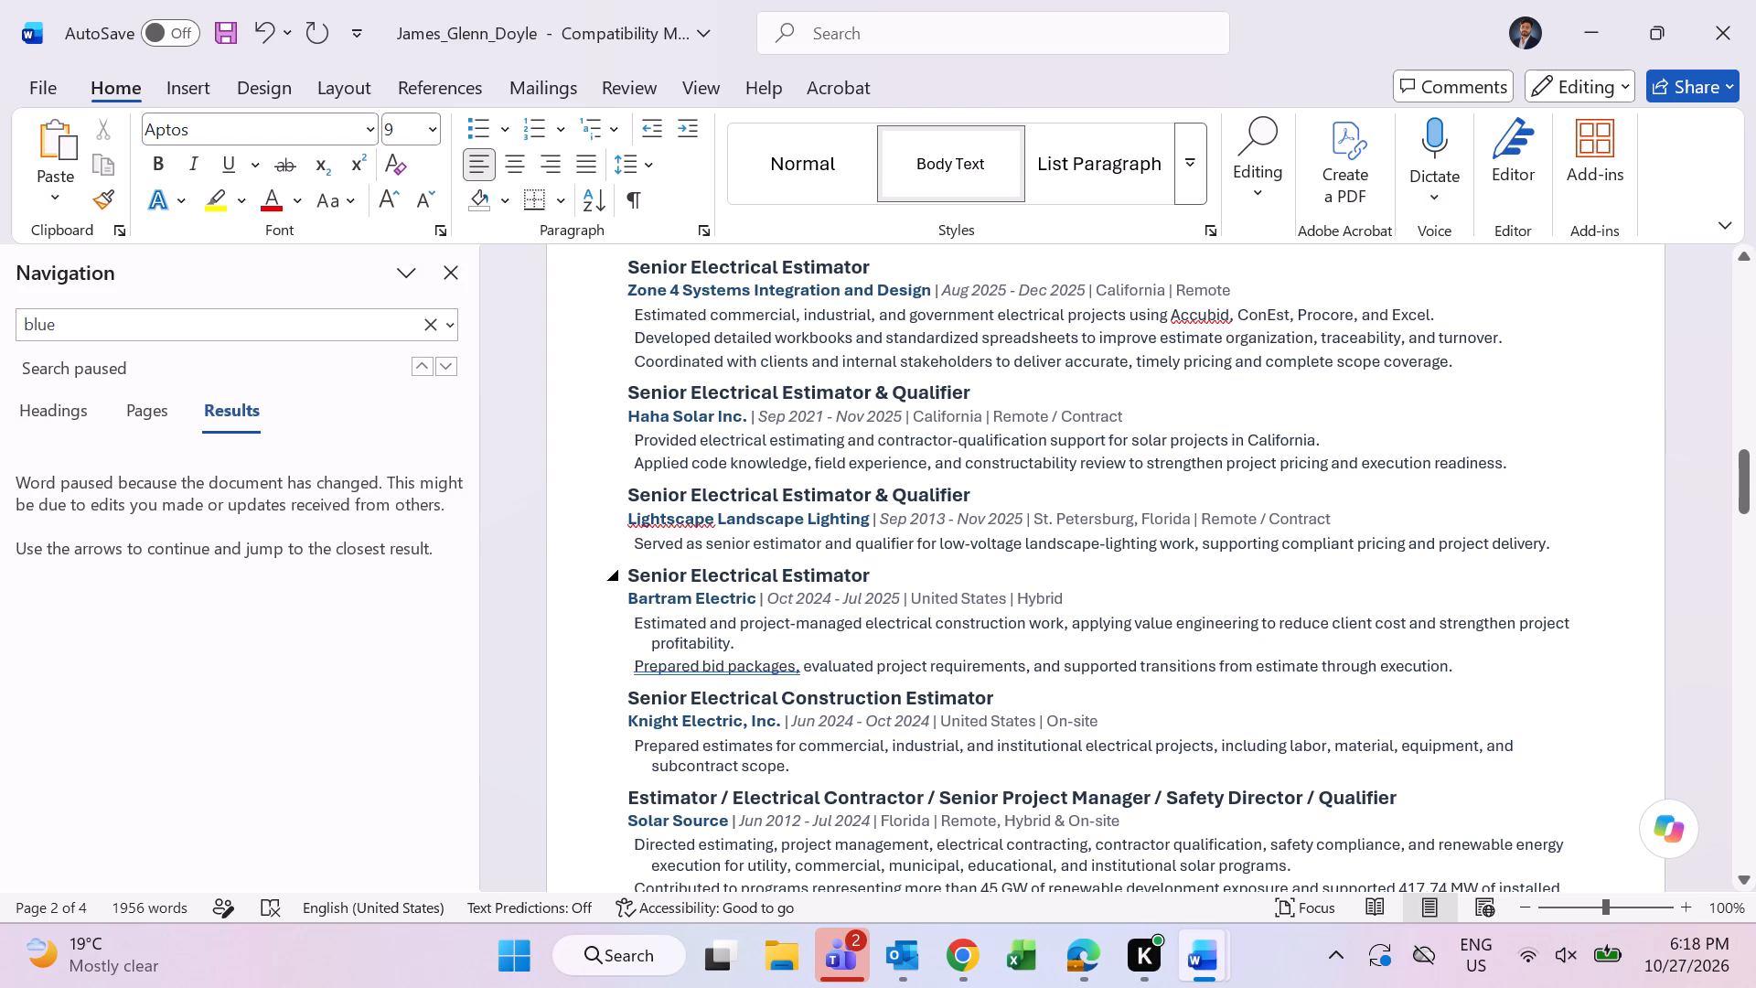
Search the résumé for "project" and go to its first match in the executive profile.
scroll(1075, 590, "down", 2)
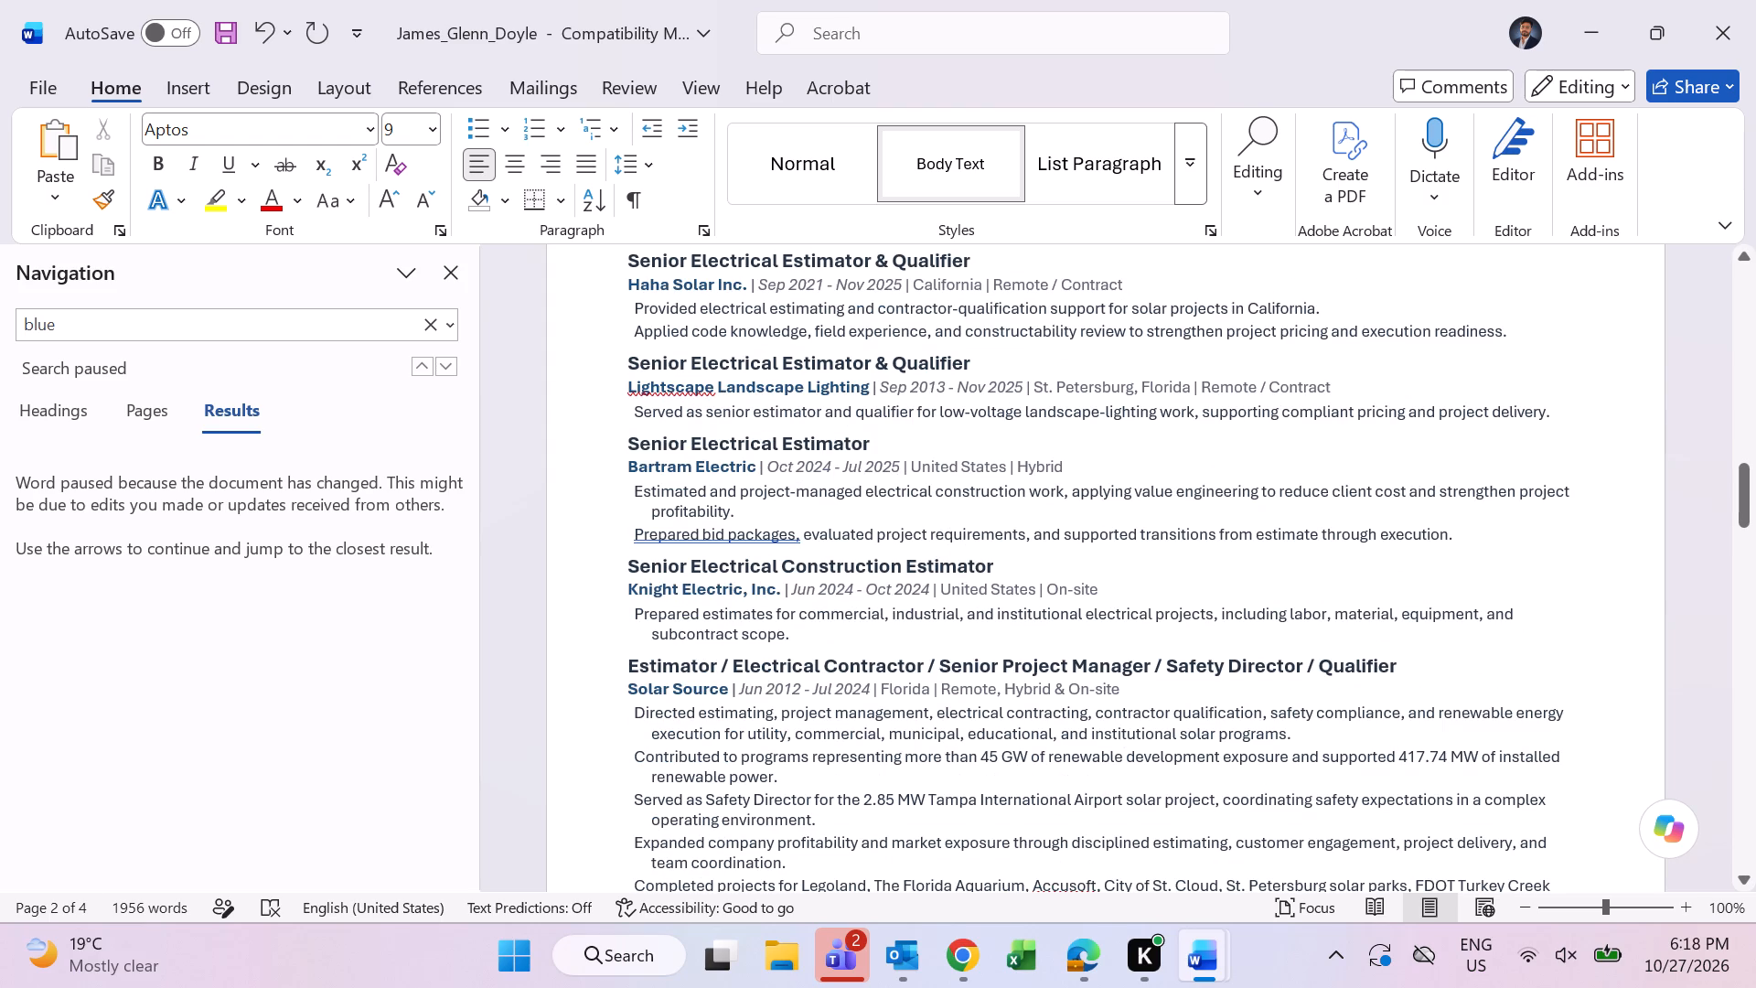
left_click(1151, 688)
scroll(1057, 757, "up", 10)
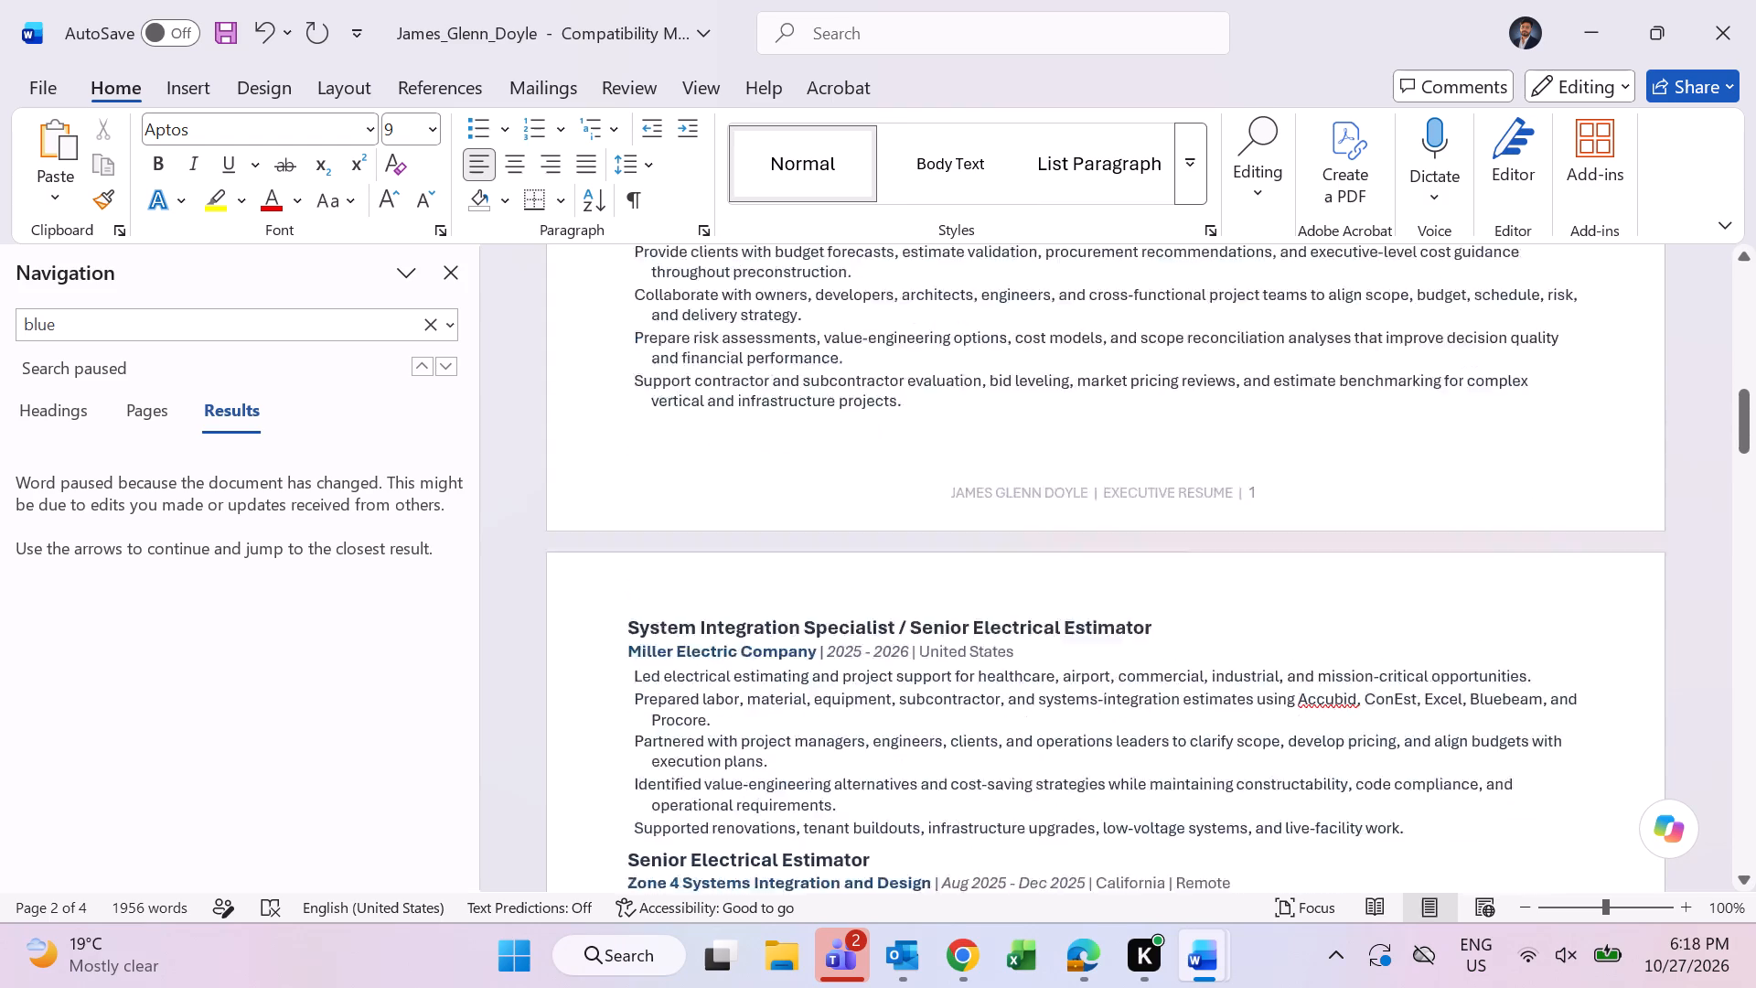
scroll(1076, 752, "up", 1)
scroll(1076, 752, "up", 20)
scroll(1076, 752, "up", 5)
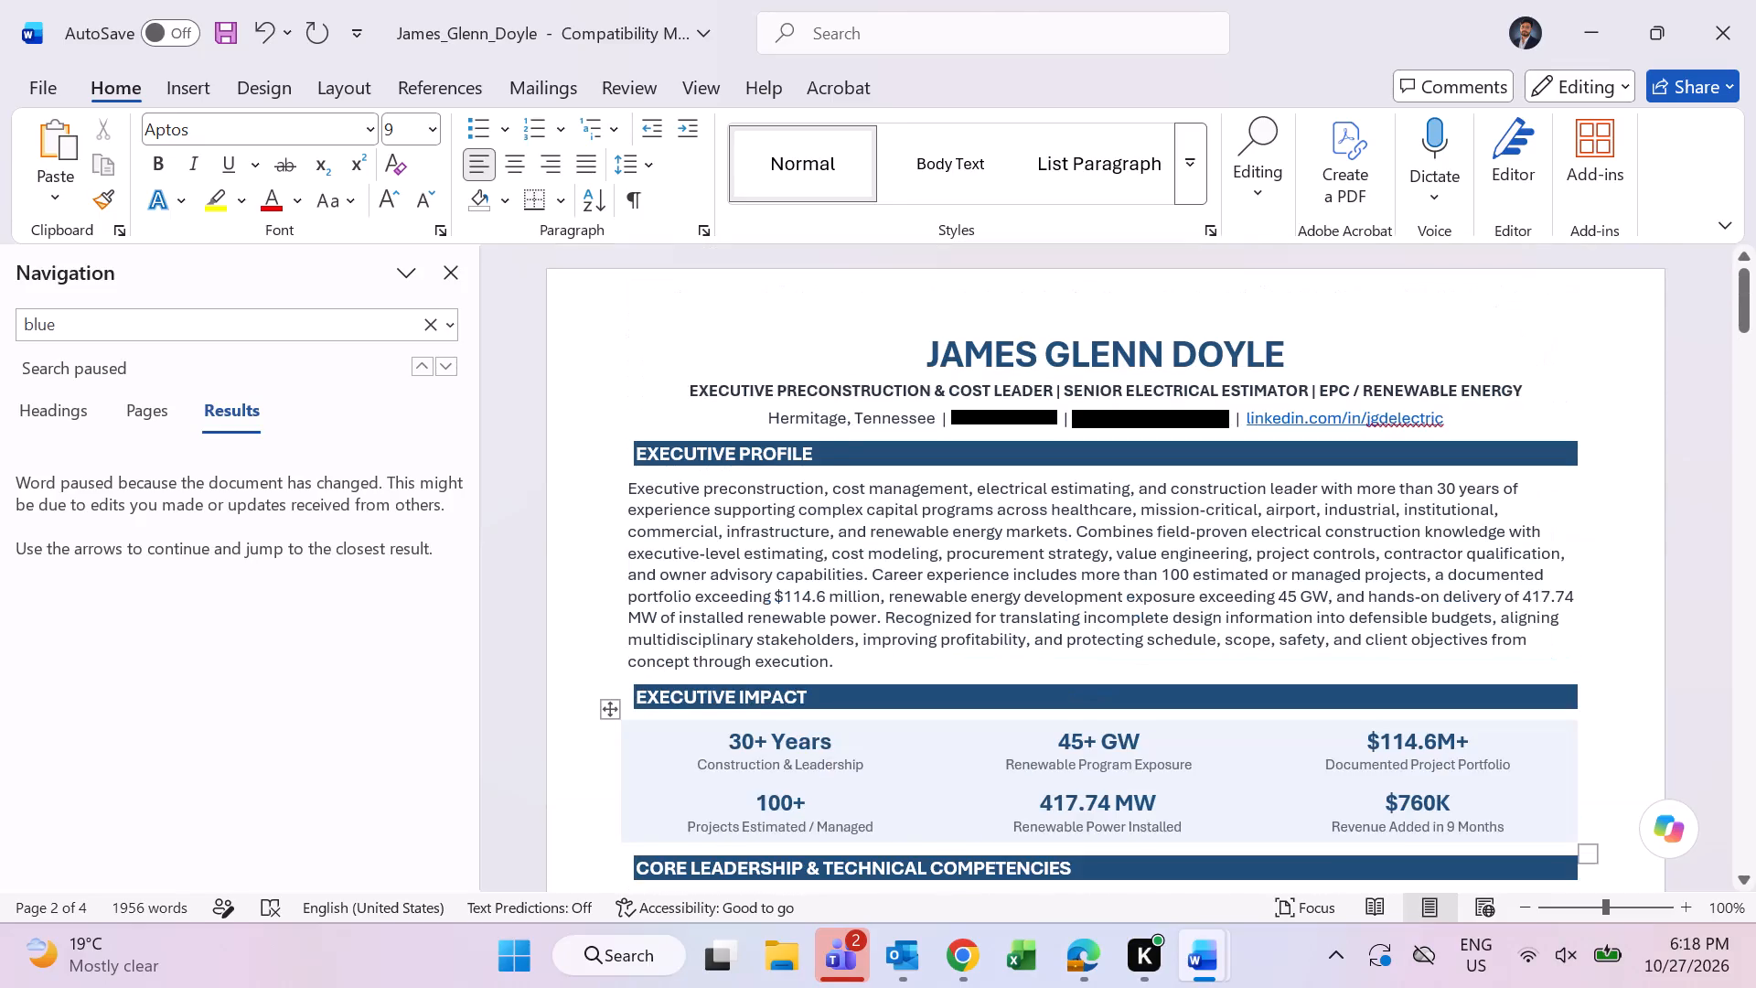
key("ctrl+f")
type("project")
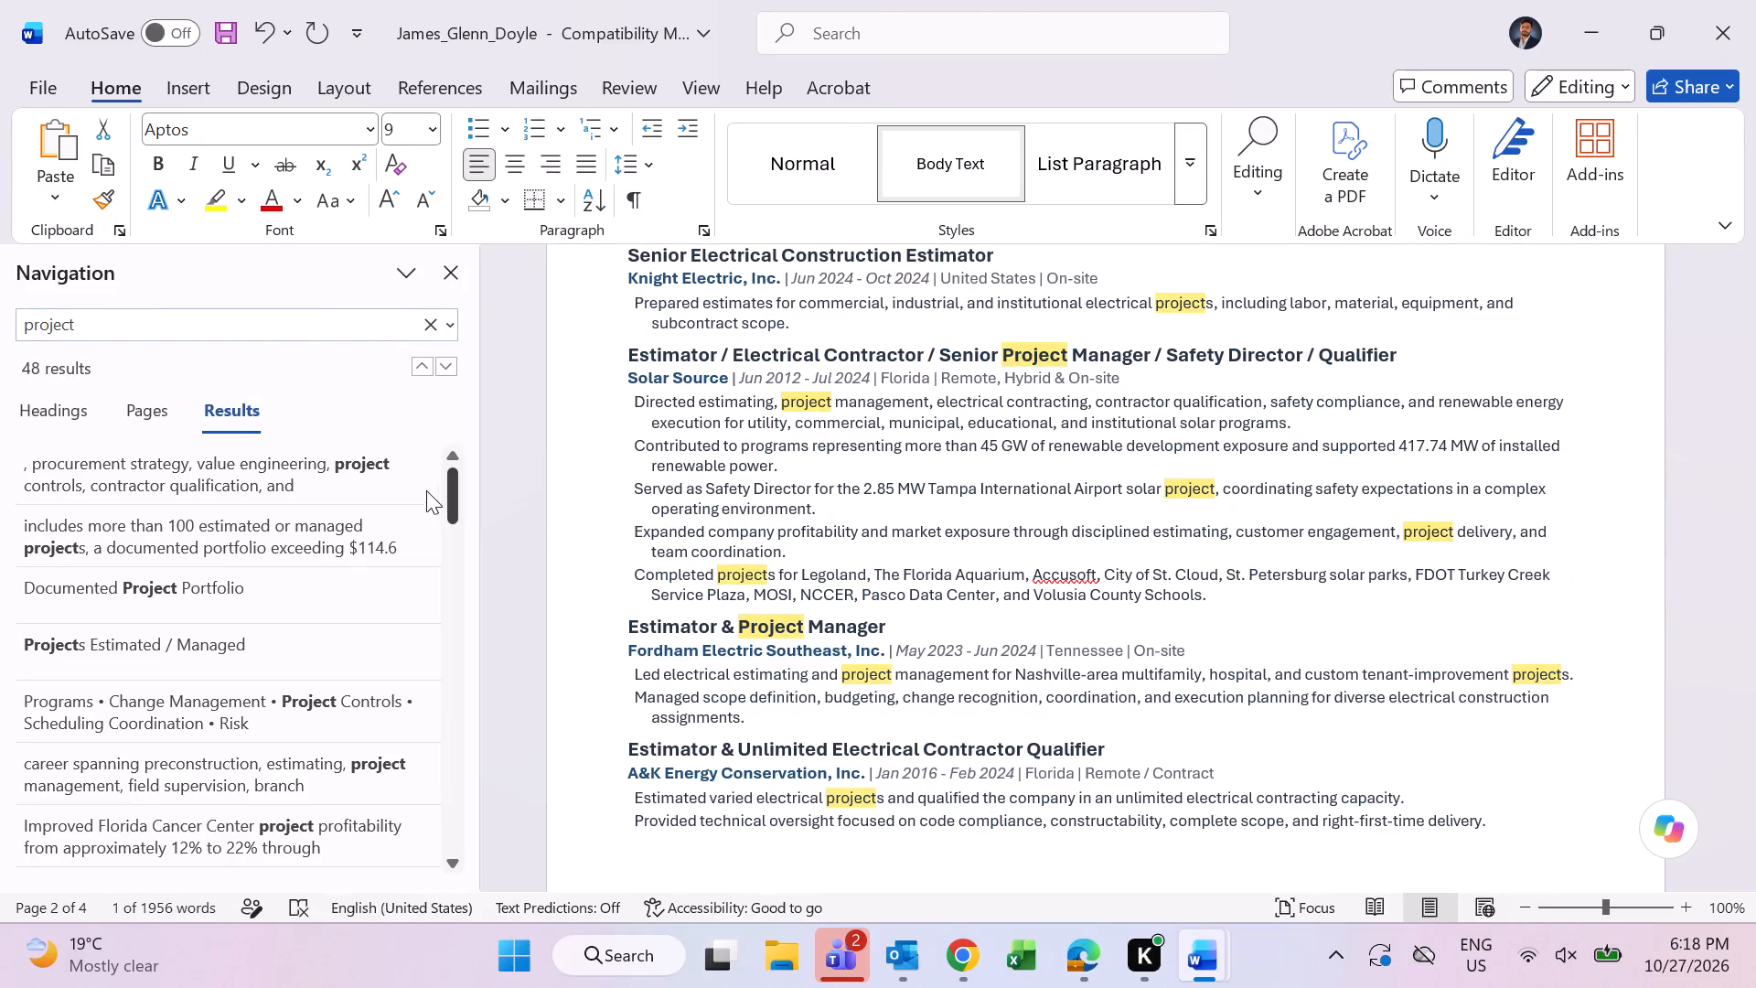
left_click(411, 478)
Examine the highlighted "project" mentions from the core competencies through the Knight Electric entry, and close the search.
scroll(941, 541, "up", 5)
scroll(1043, 565, "down", 6)
scroll(1211, 619, "down", 4)
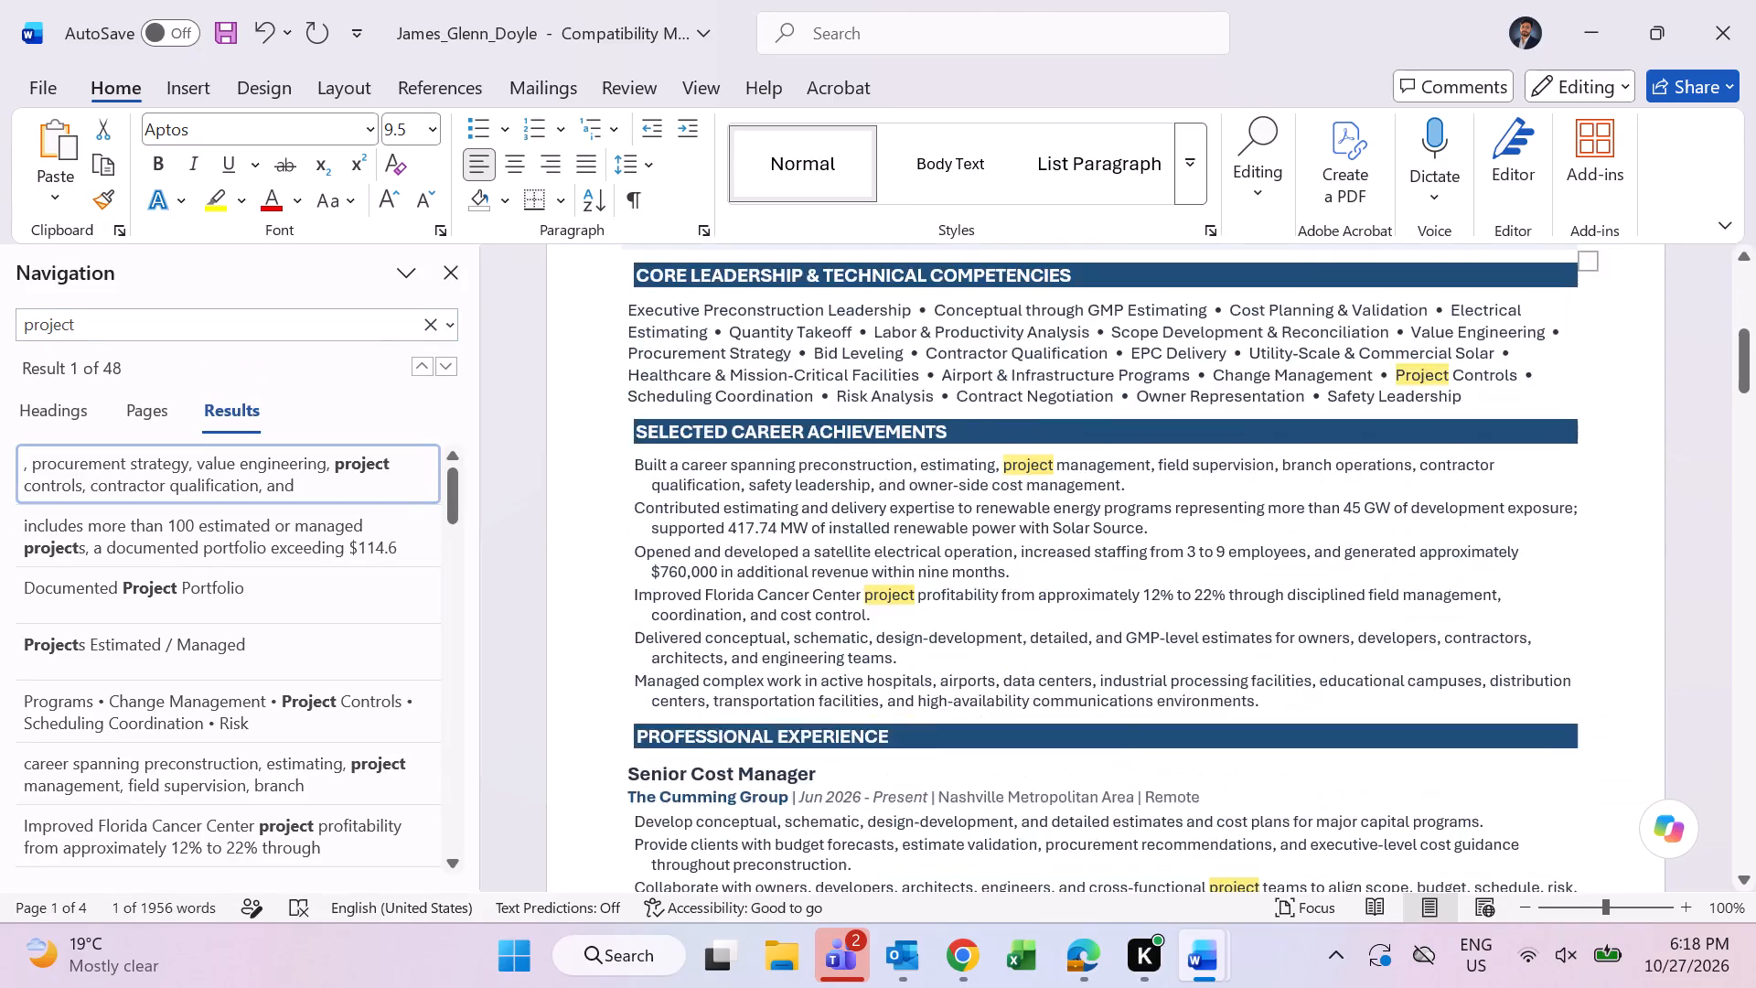
scroll(1211, 619, "down", 4)
left_click(1096, 572)
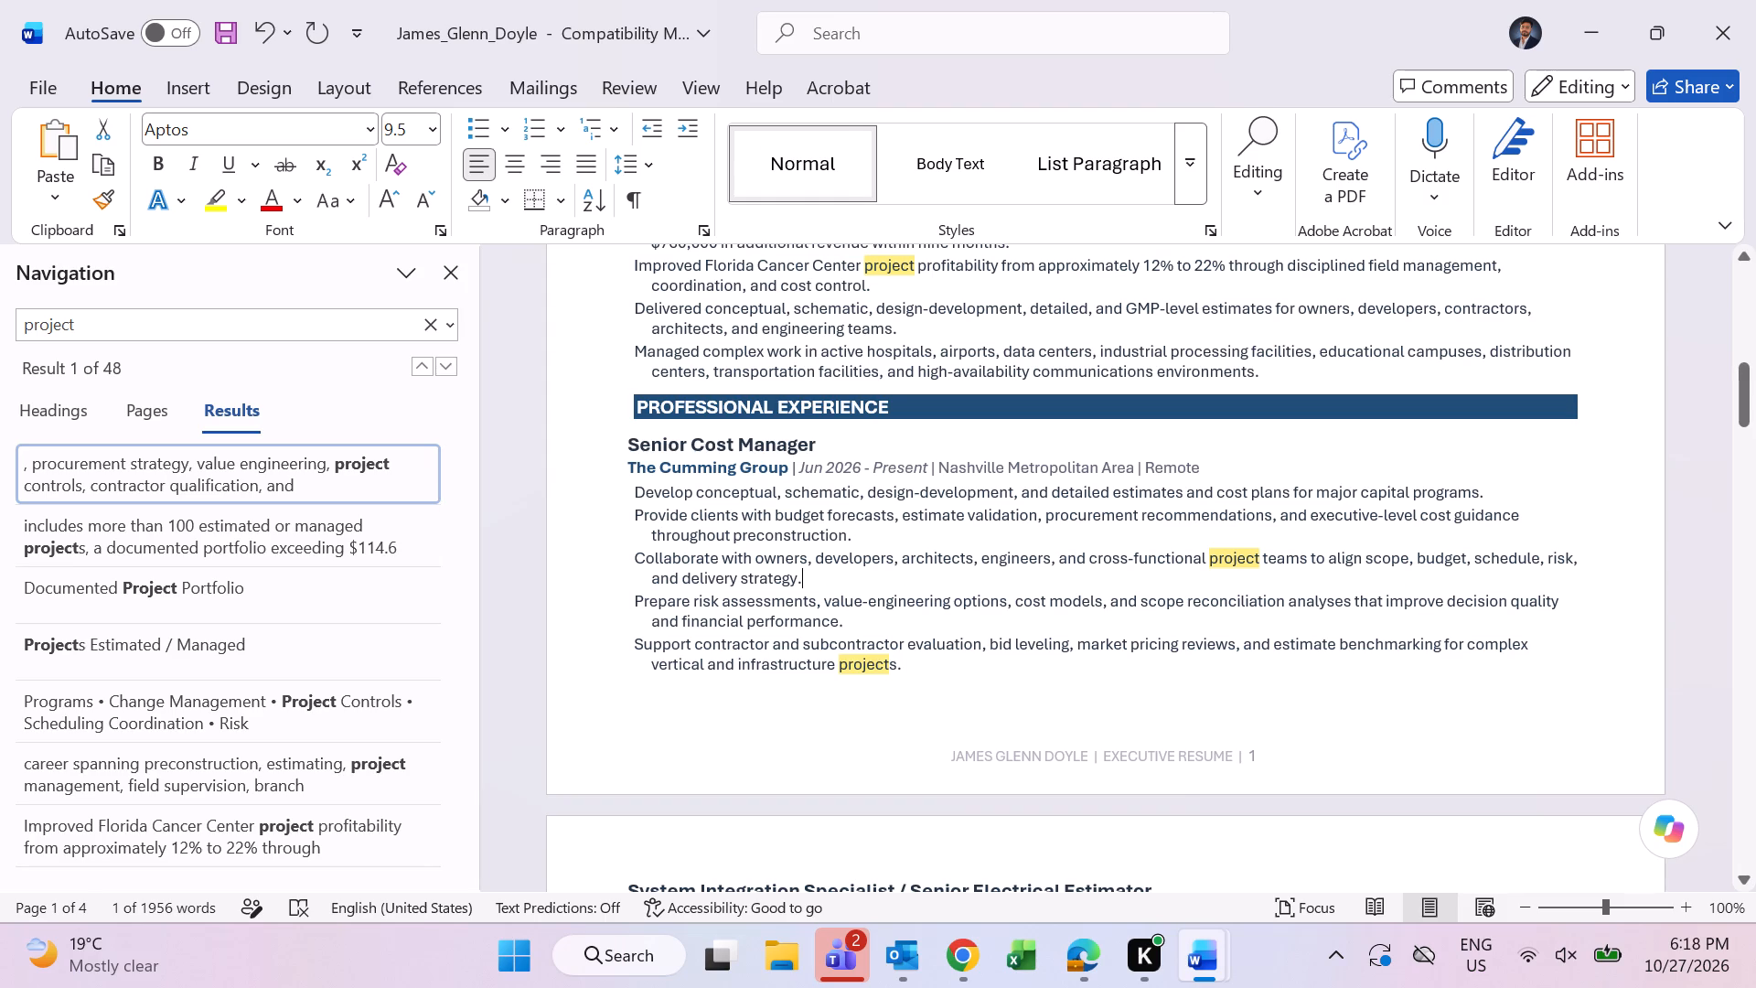
scroll(1098, 557, "down", 4)
scroll(1046, 687, "down", 4)
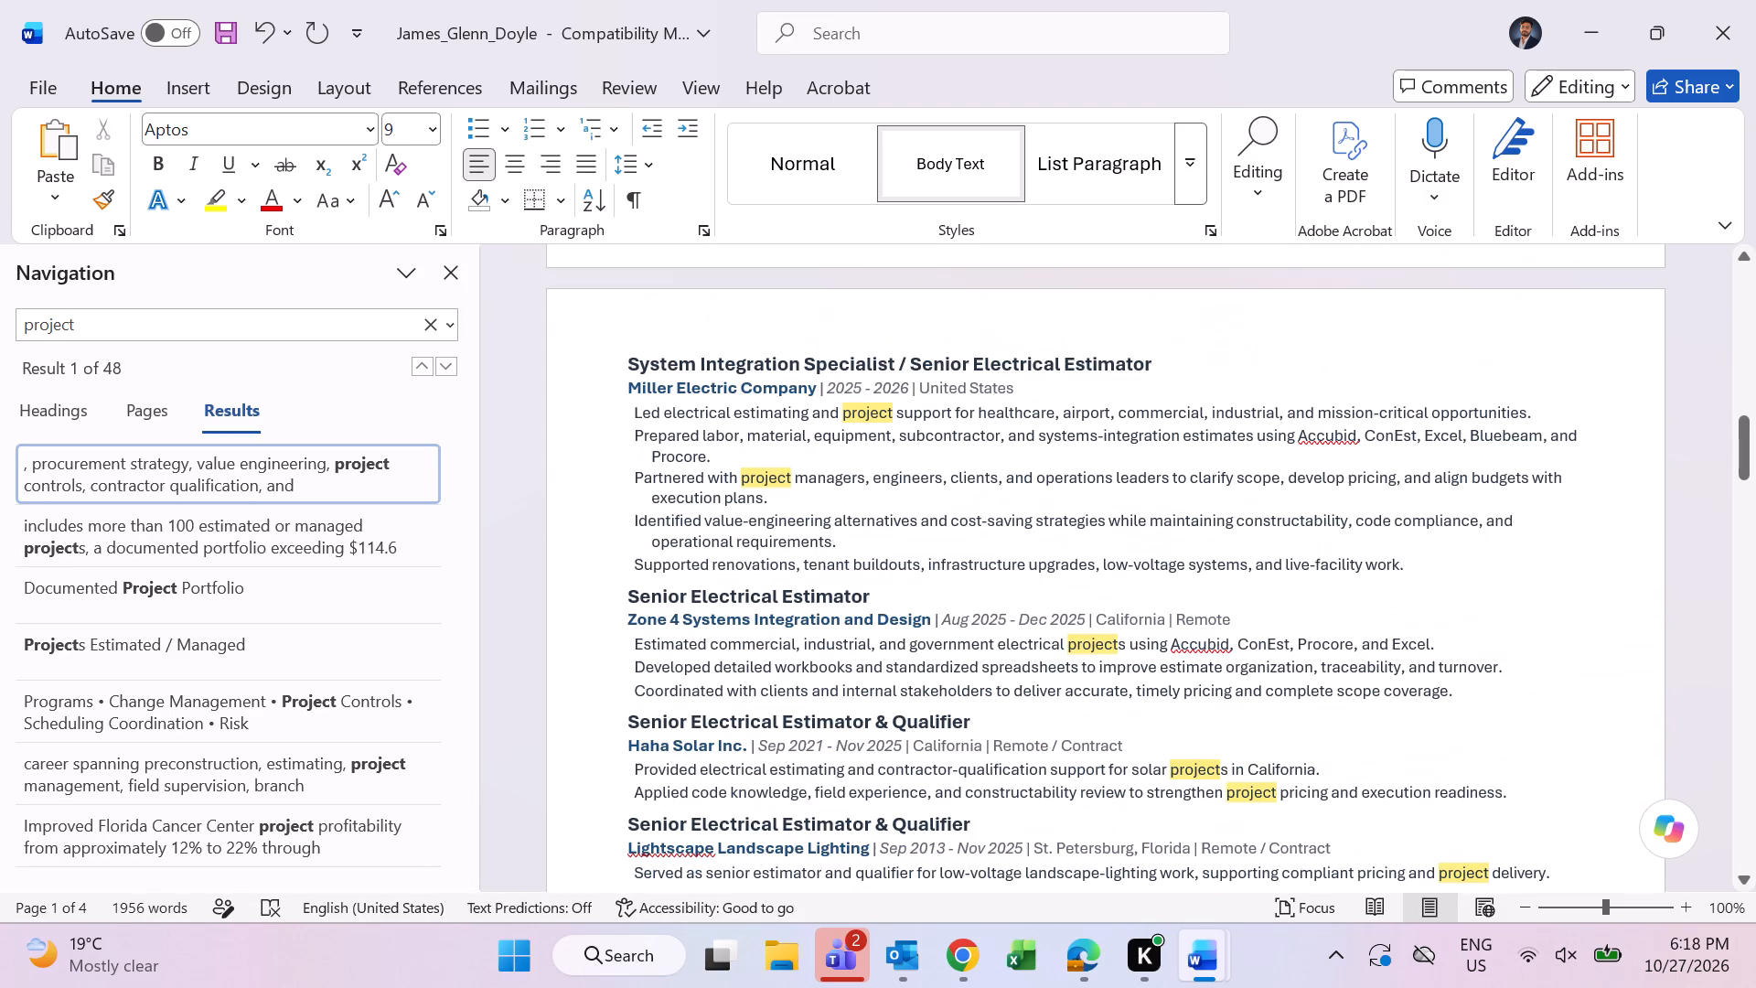
left_click(887, 458)
scroll(947, 500, "down", 3)
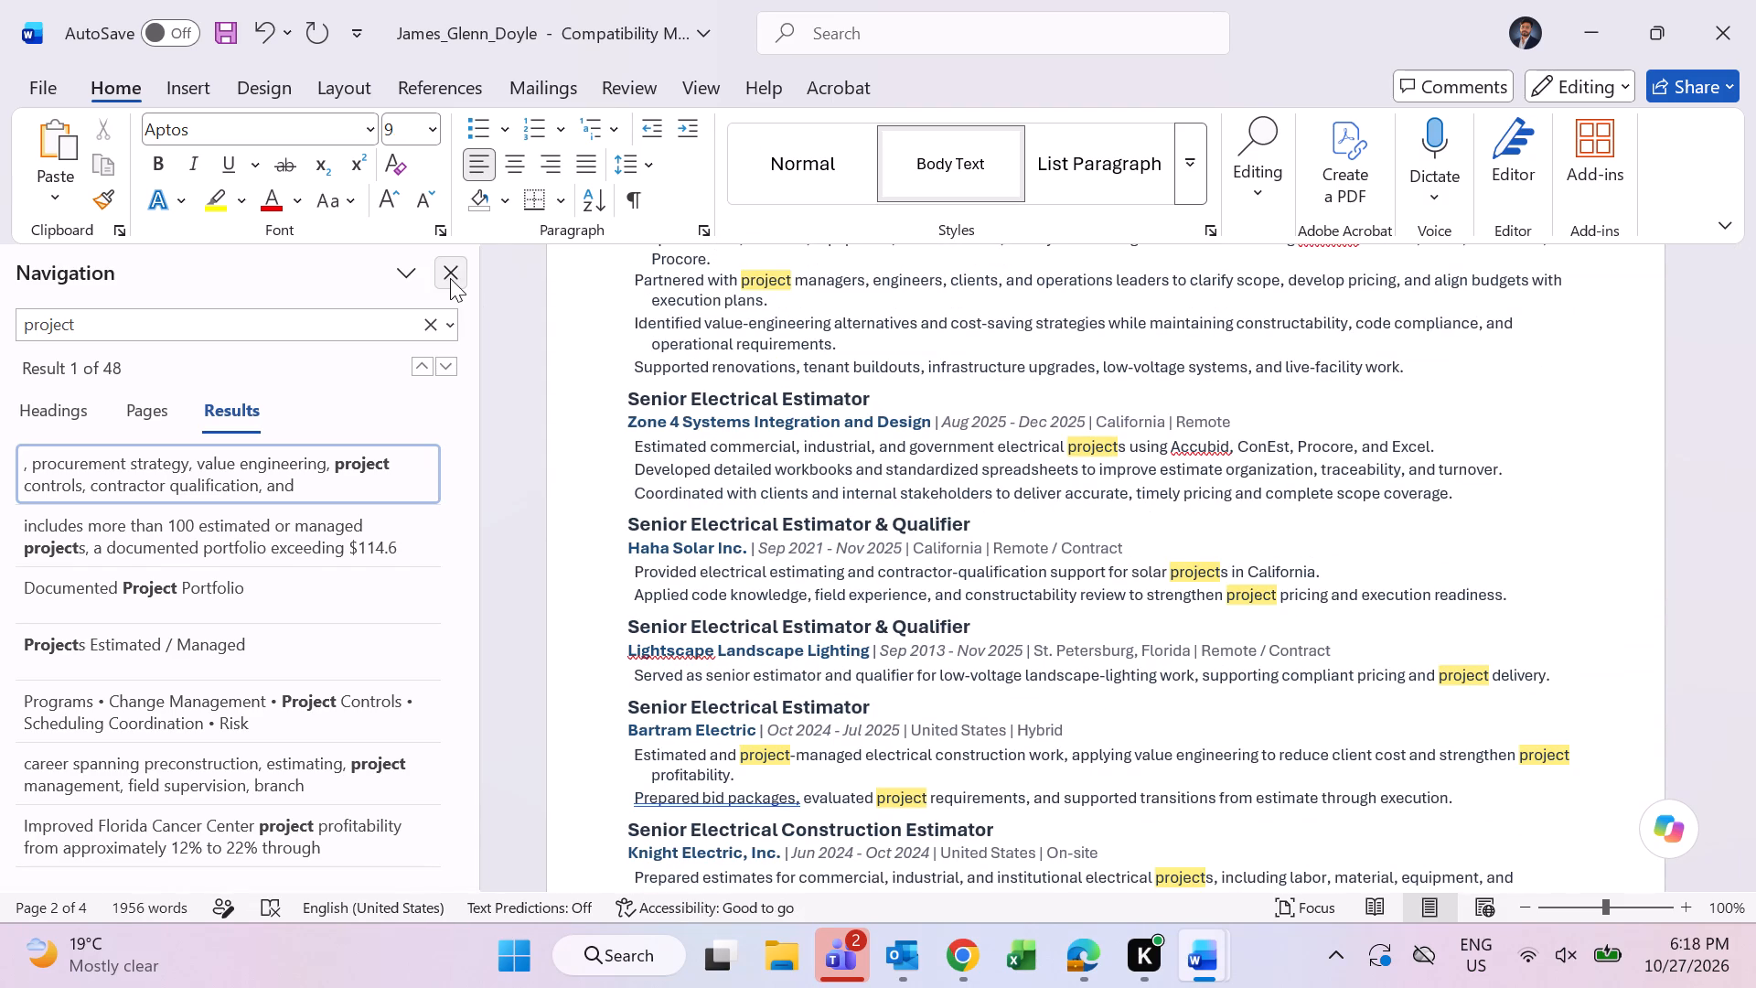
left_click(450, 278)
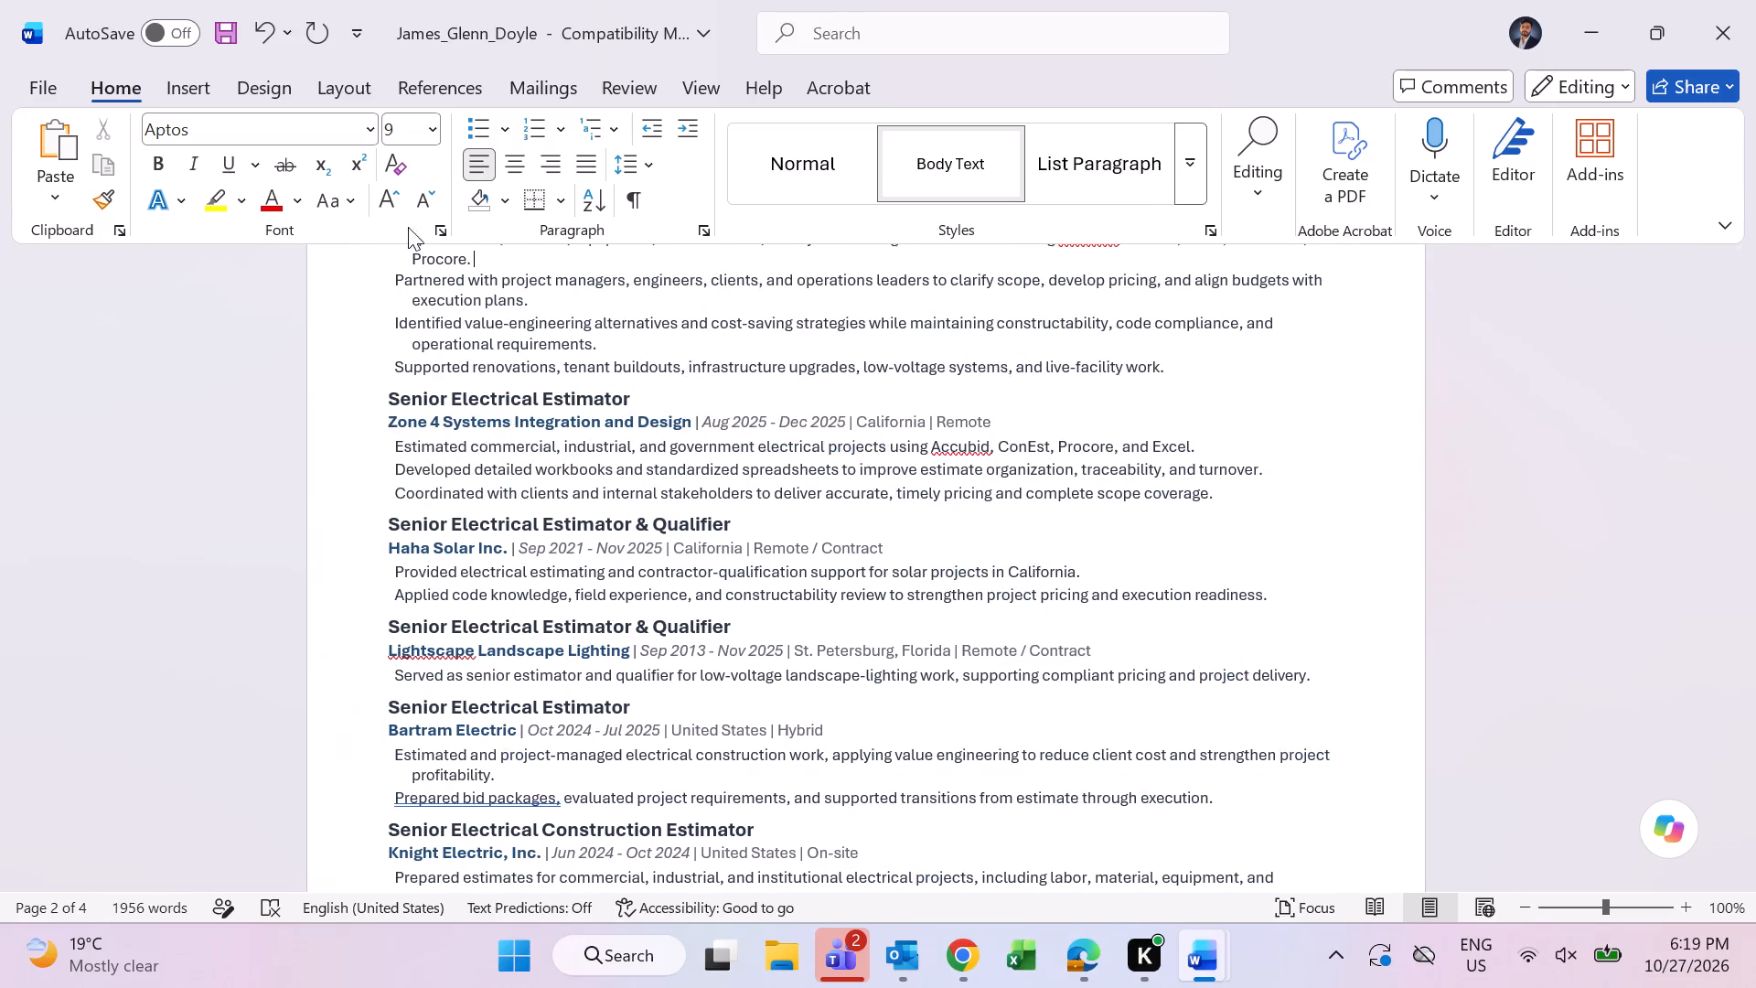
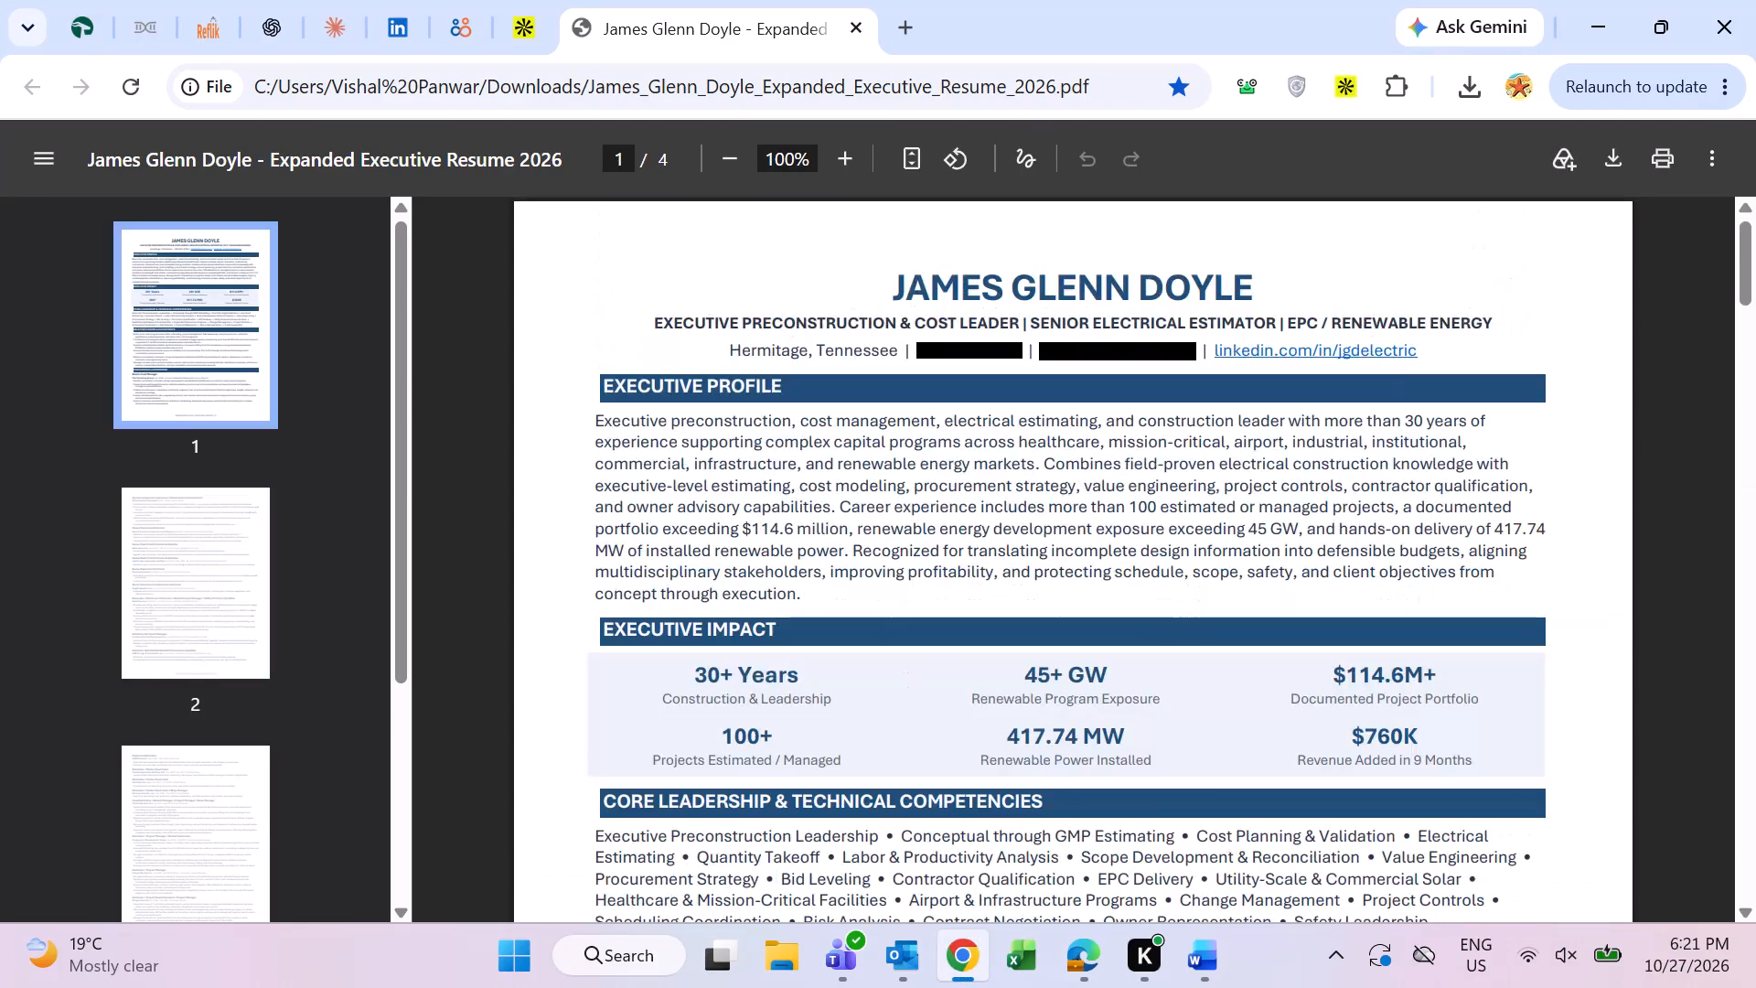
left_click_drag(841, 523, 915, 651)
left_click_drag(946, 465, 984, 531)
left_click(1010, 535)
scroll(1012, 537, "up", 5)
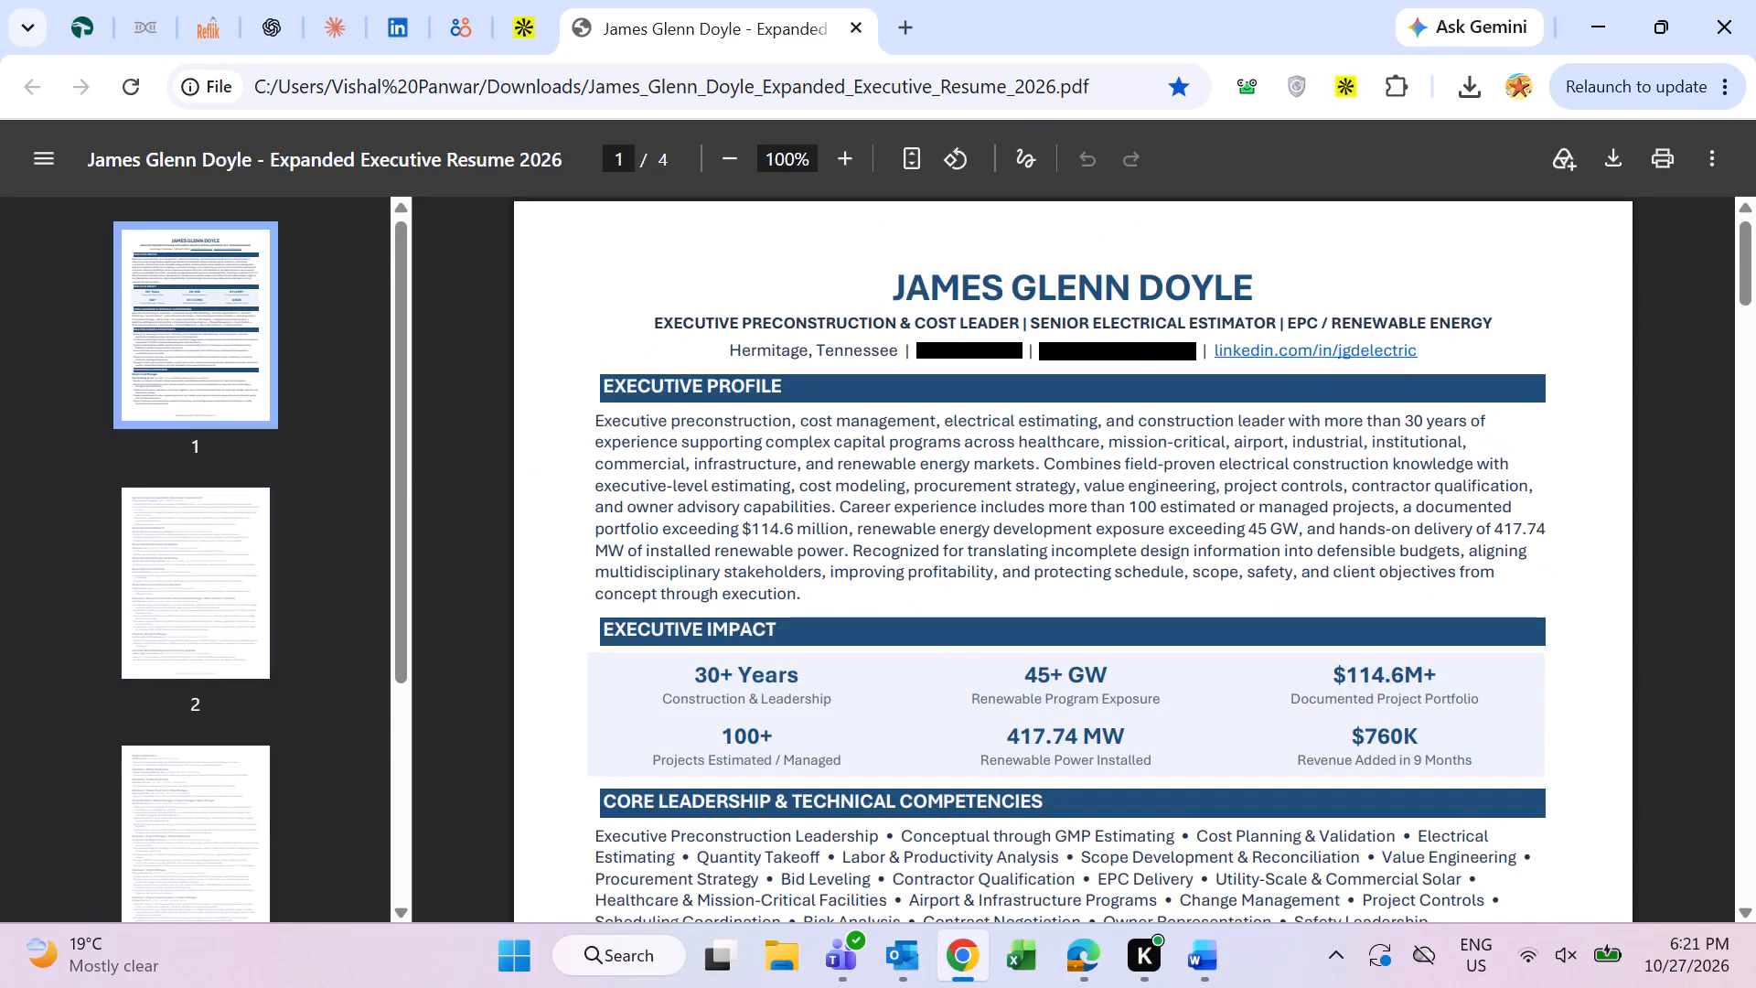
Switch to Ceipal, dismiss the chat notification, and leave the integrated search results for the Recruiter Dashboard.
left_click(433, 33)
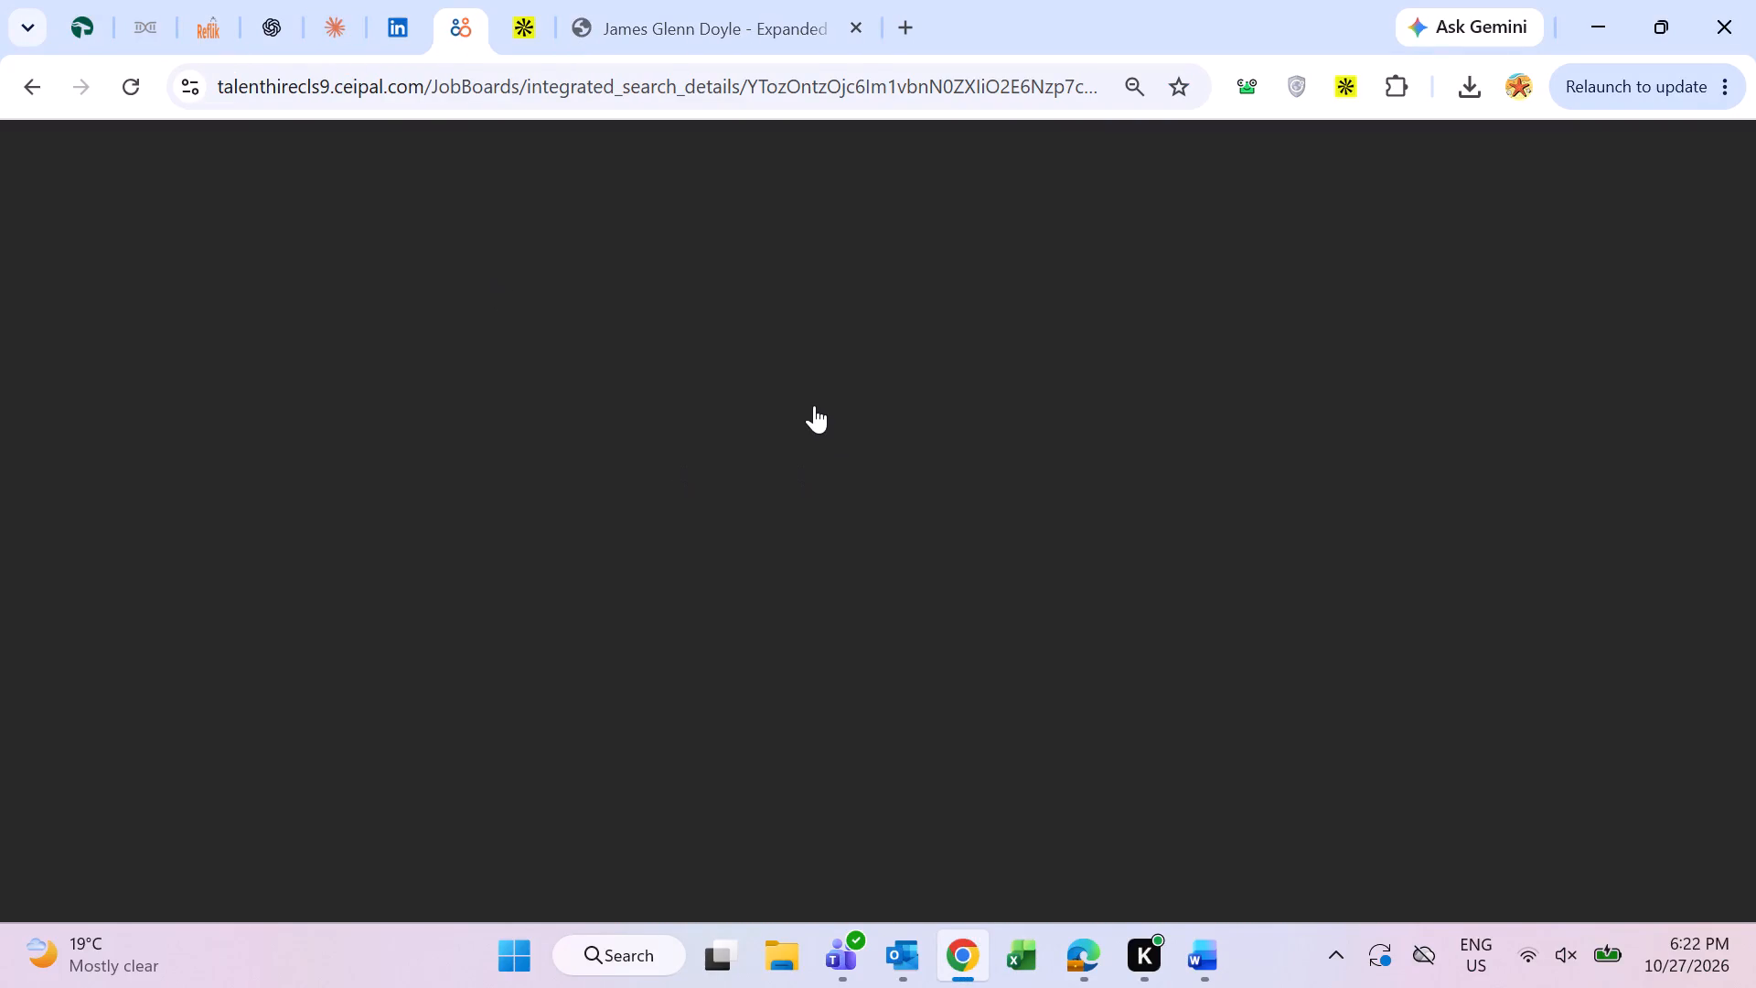
left_click(1708, 581)
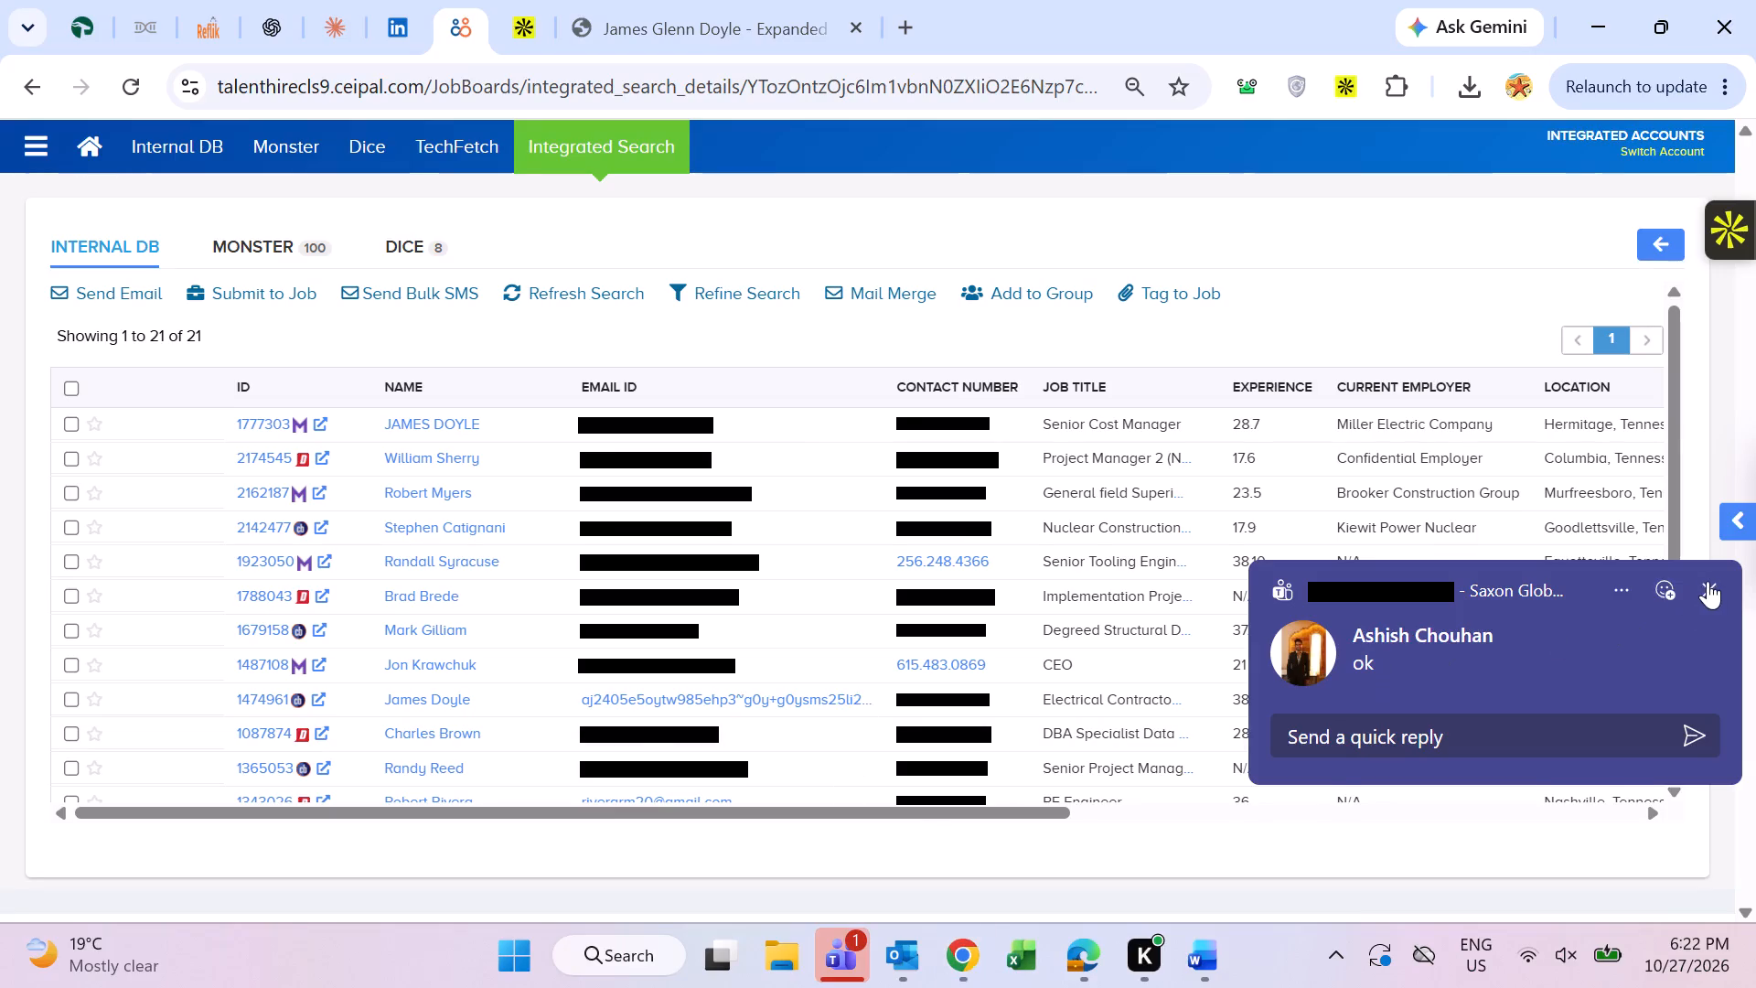
scroll(634, 508, "down", 3)
scroll(649, 503, "up", 6)
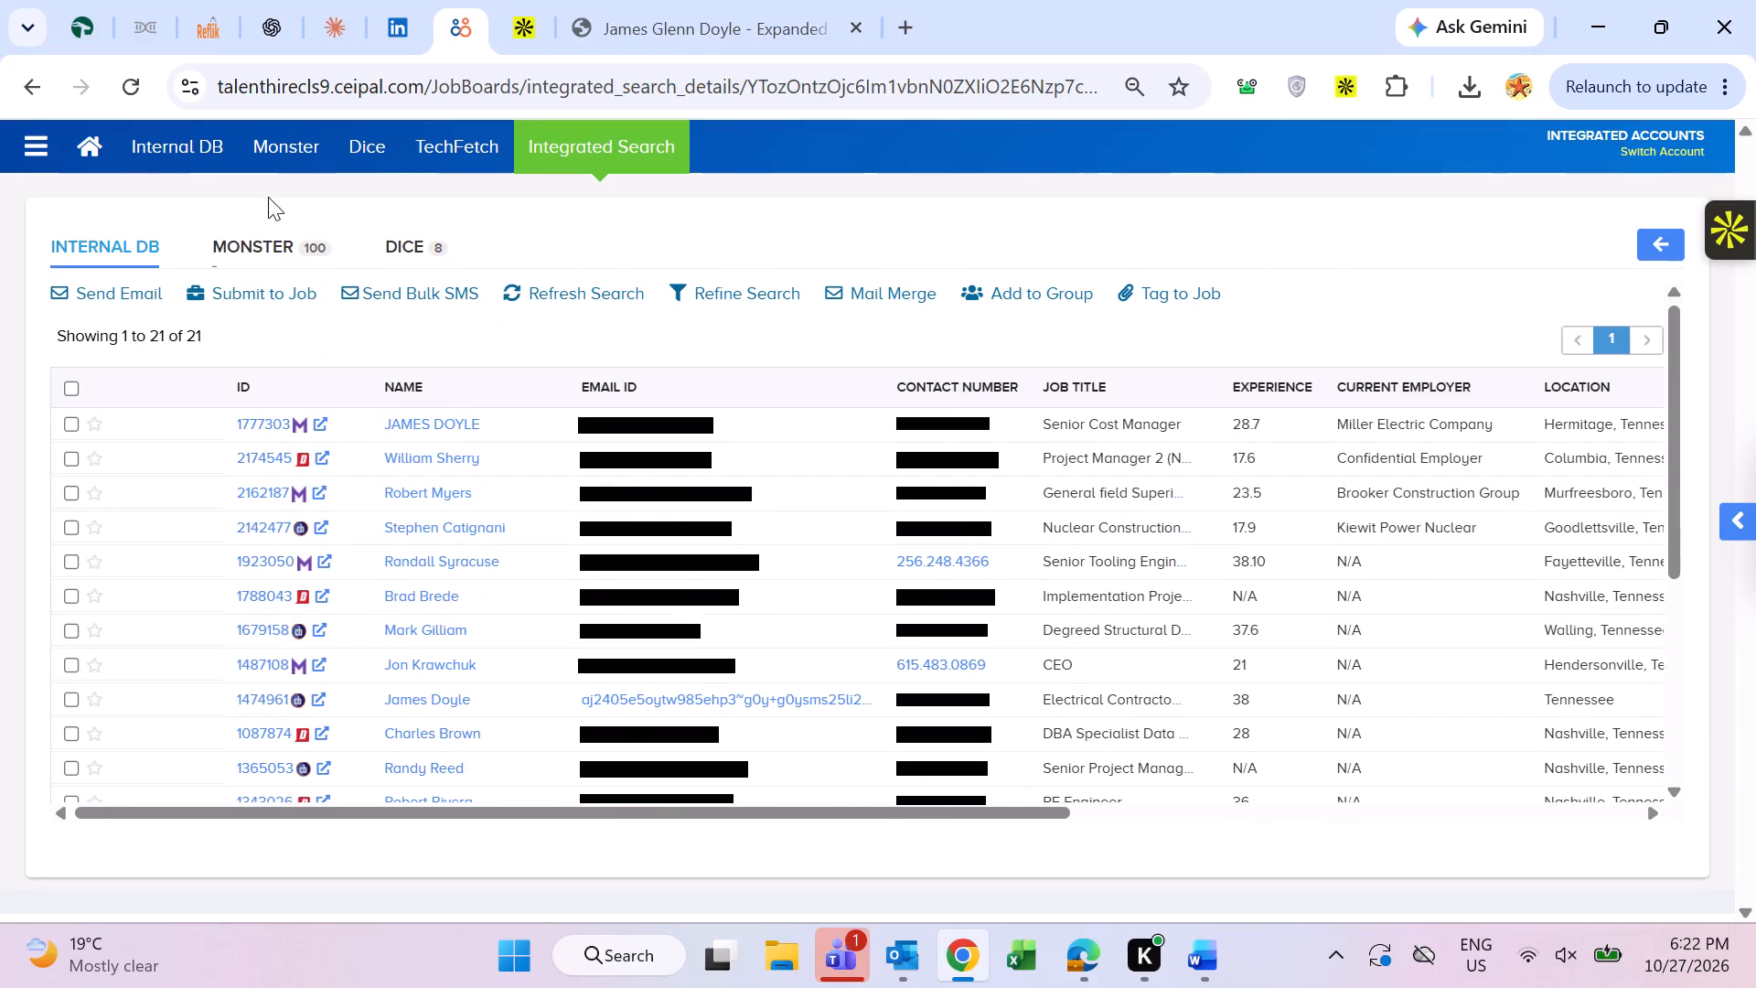
left_click(109, 146)
scroll(880, 426, "down", 2)
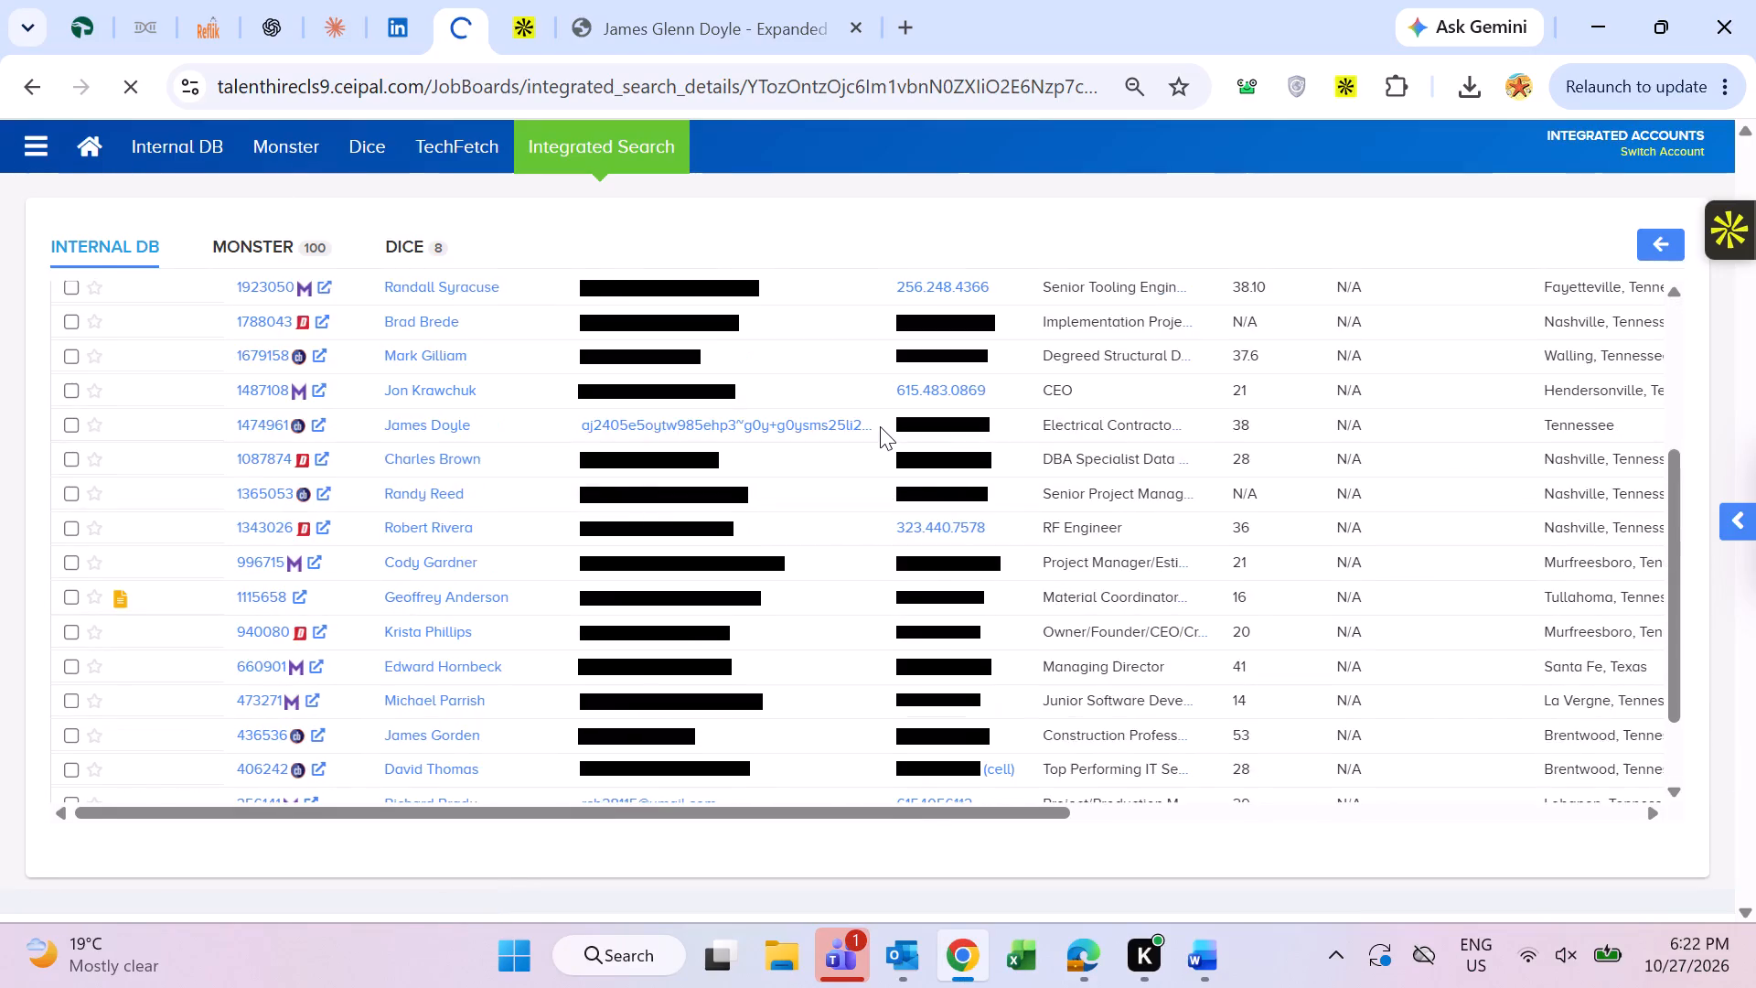
scroll(880, 426, "up", 5)
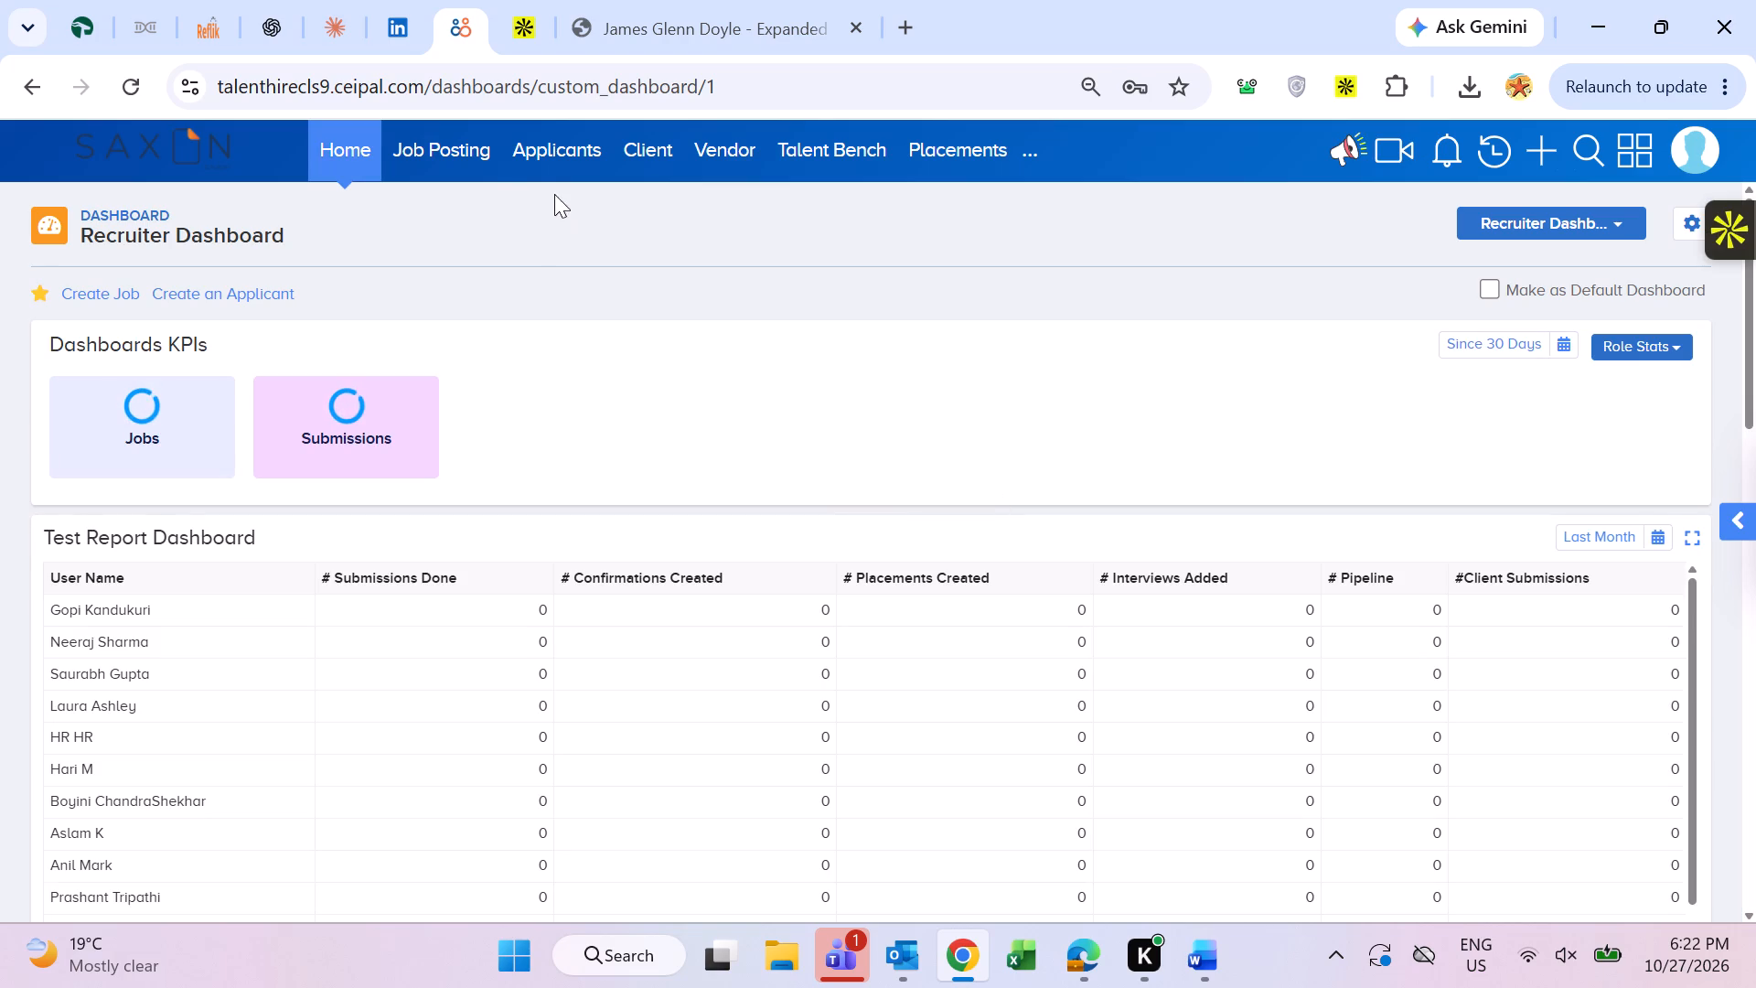
Open the job postings list and look across its columns from job code to job modified date.
left_click(474, 165)
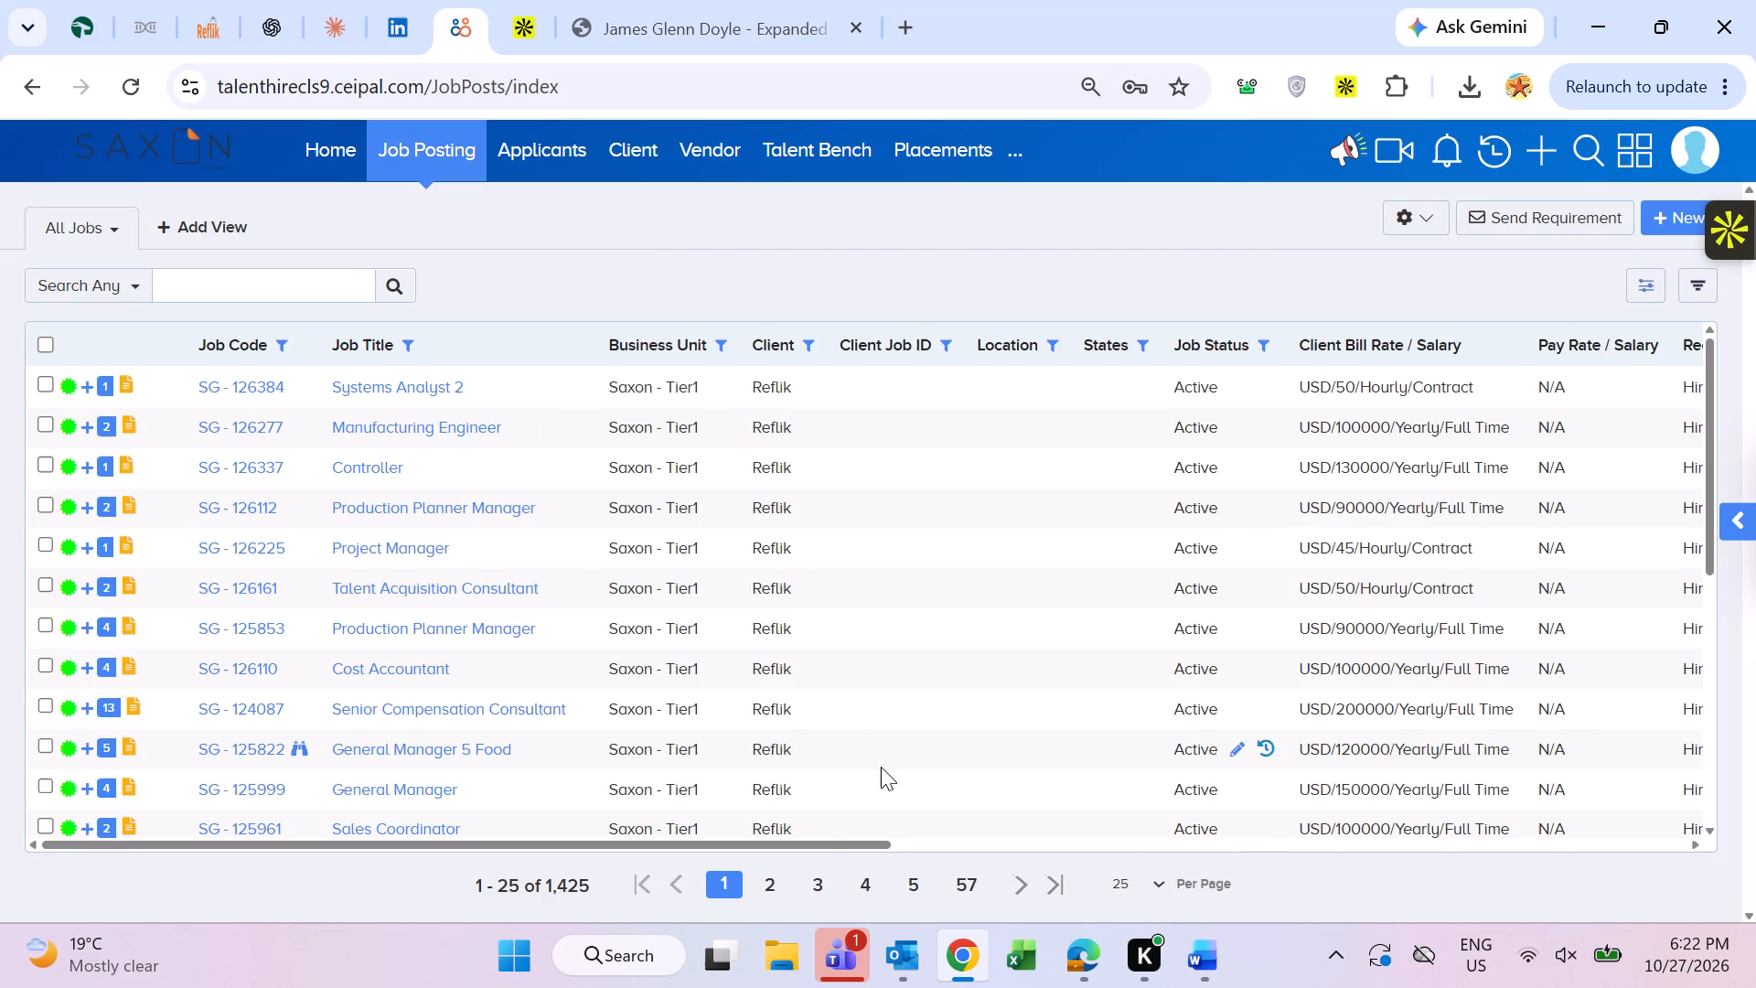
left_click_drag(798, 842, 841, 842)
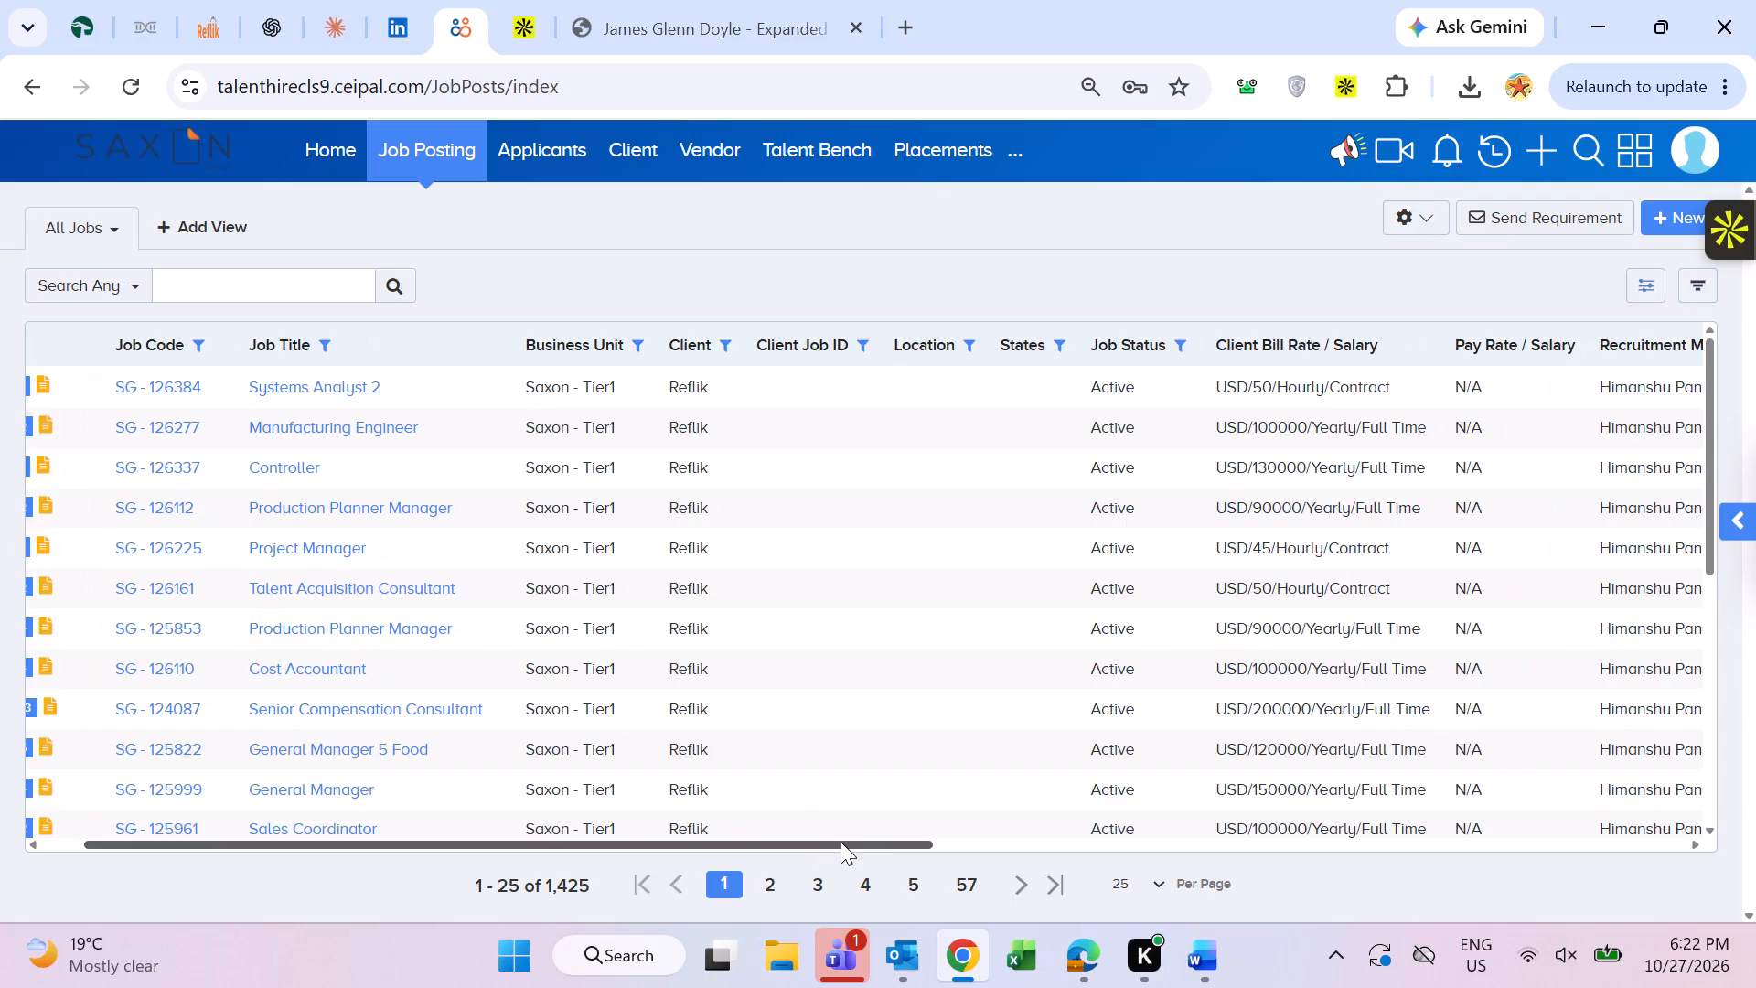
left_click_drag(841, 842, 1368, 812)
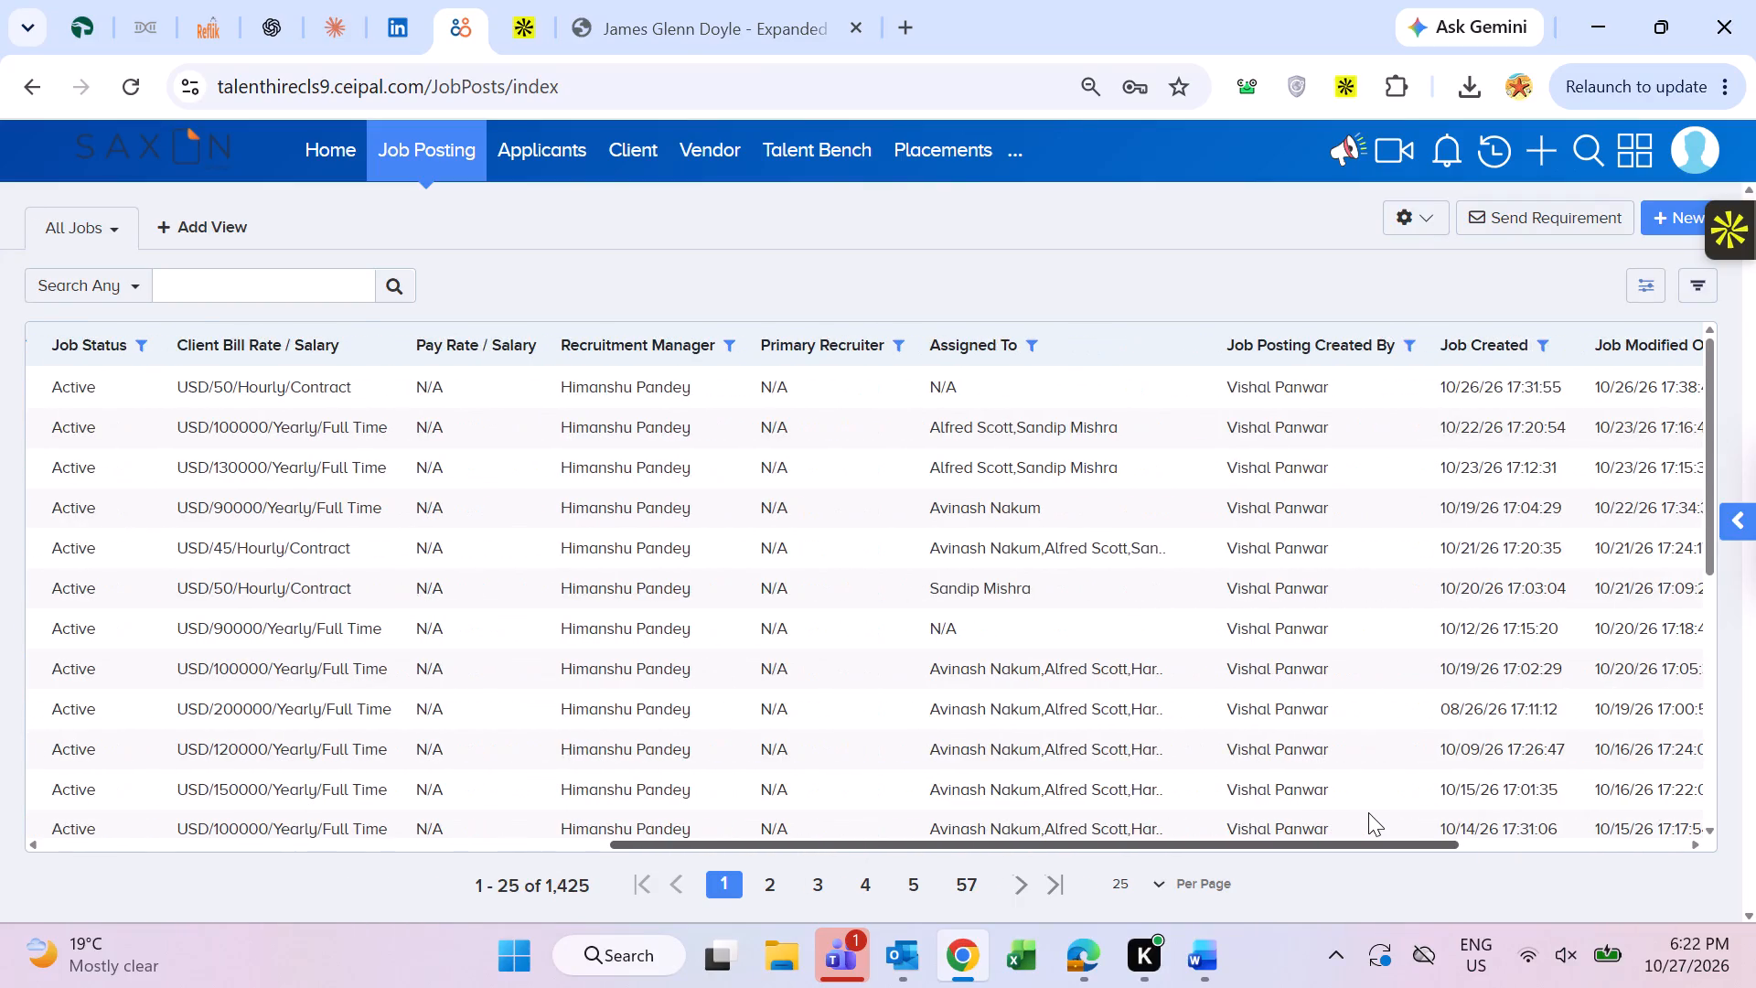
left_click_drag(1368, 812, 396, 746)
Open the Applicants list in Ceipal.
left_click(552, 145)
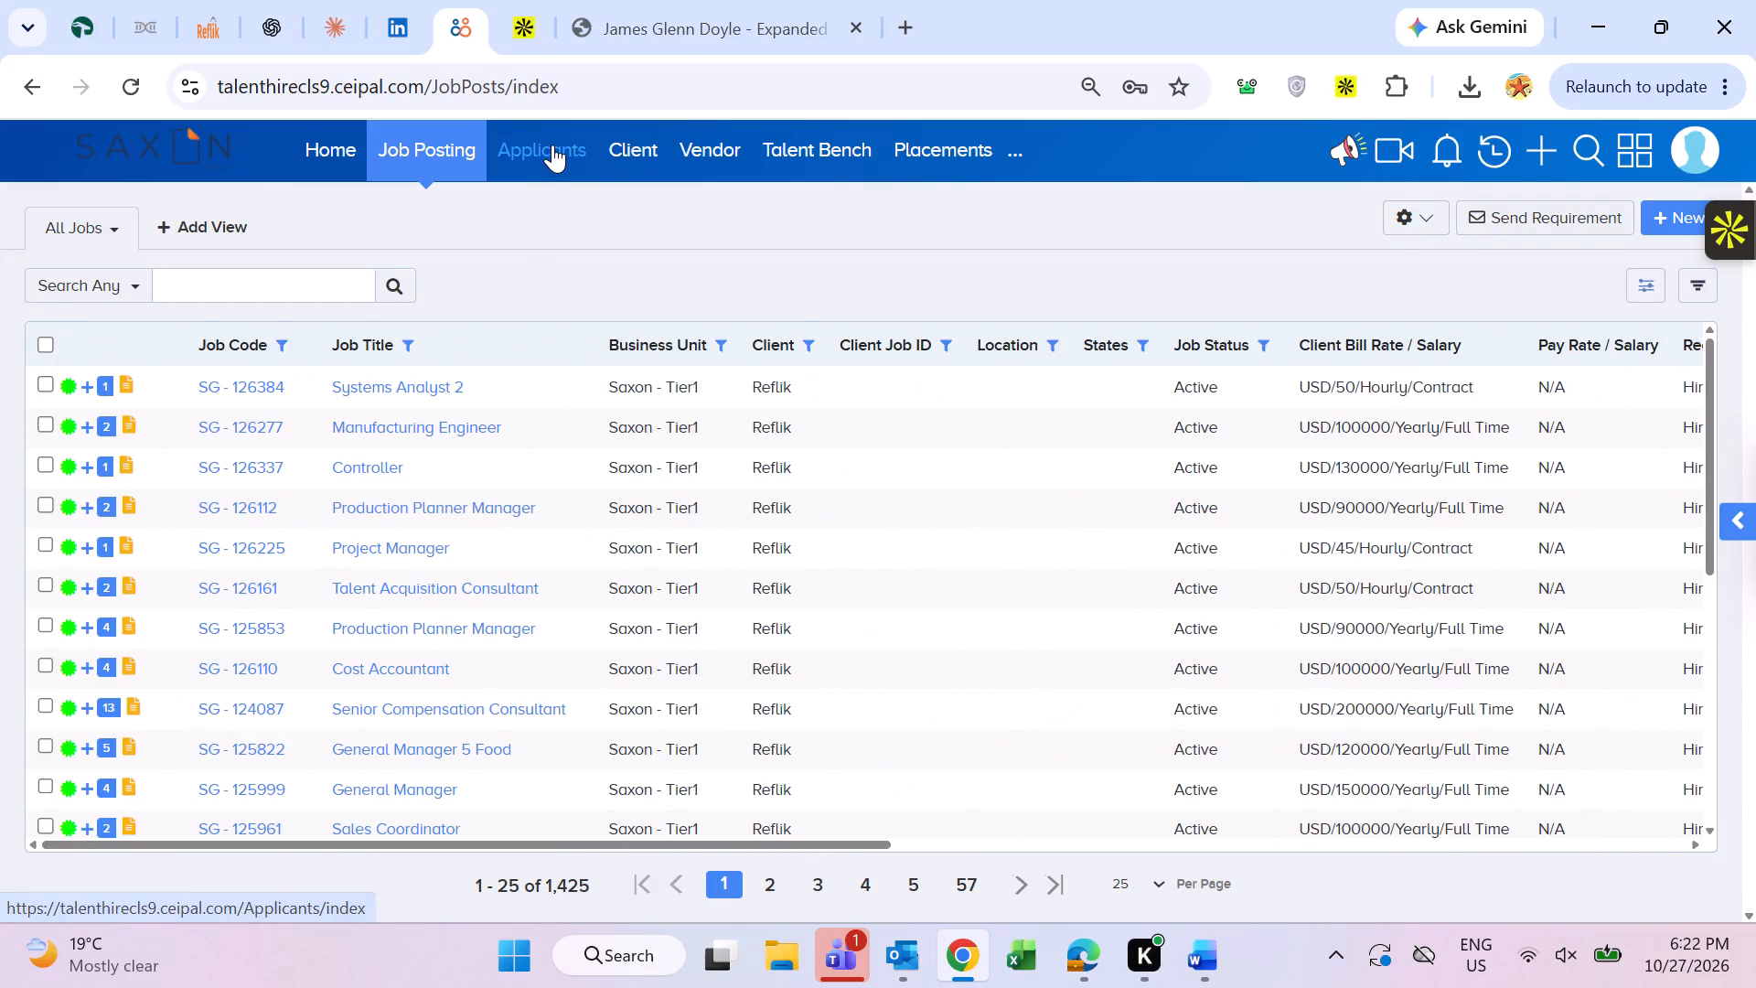
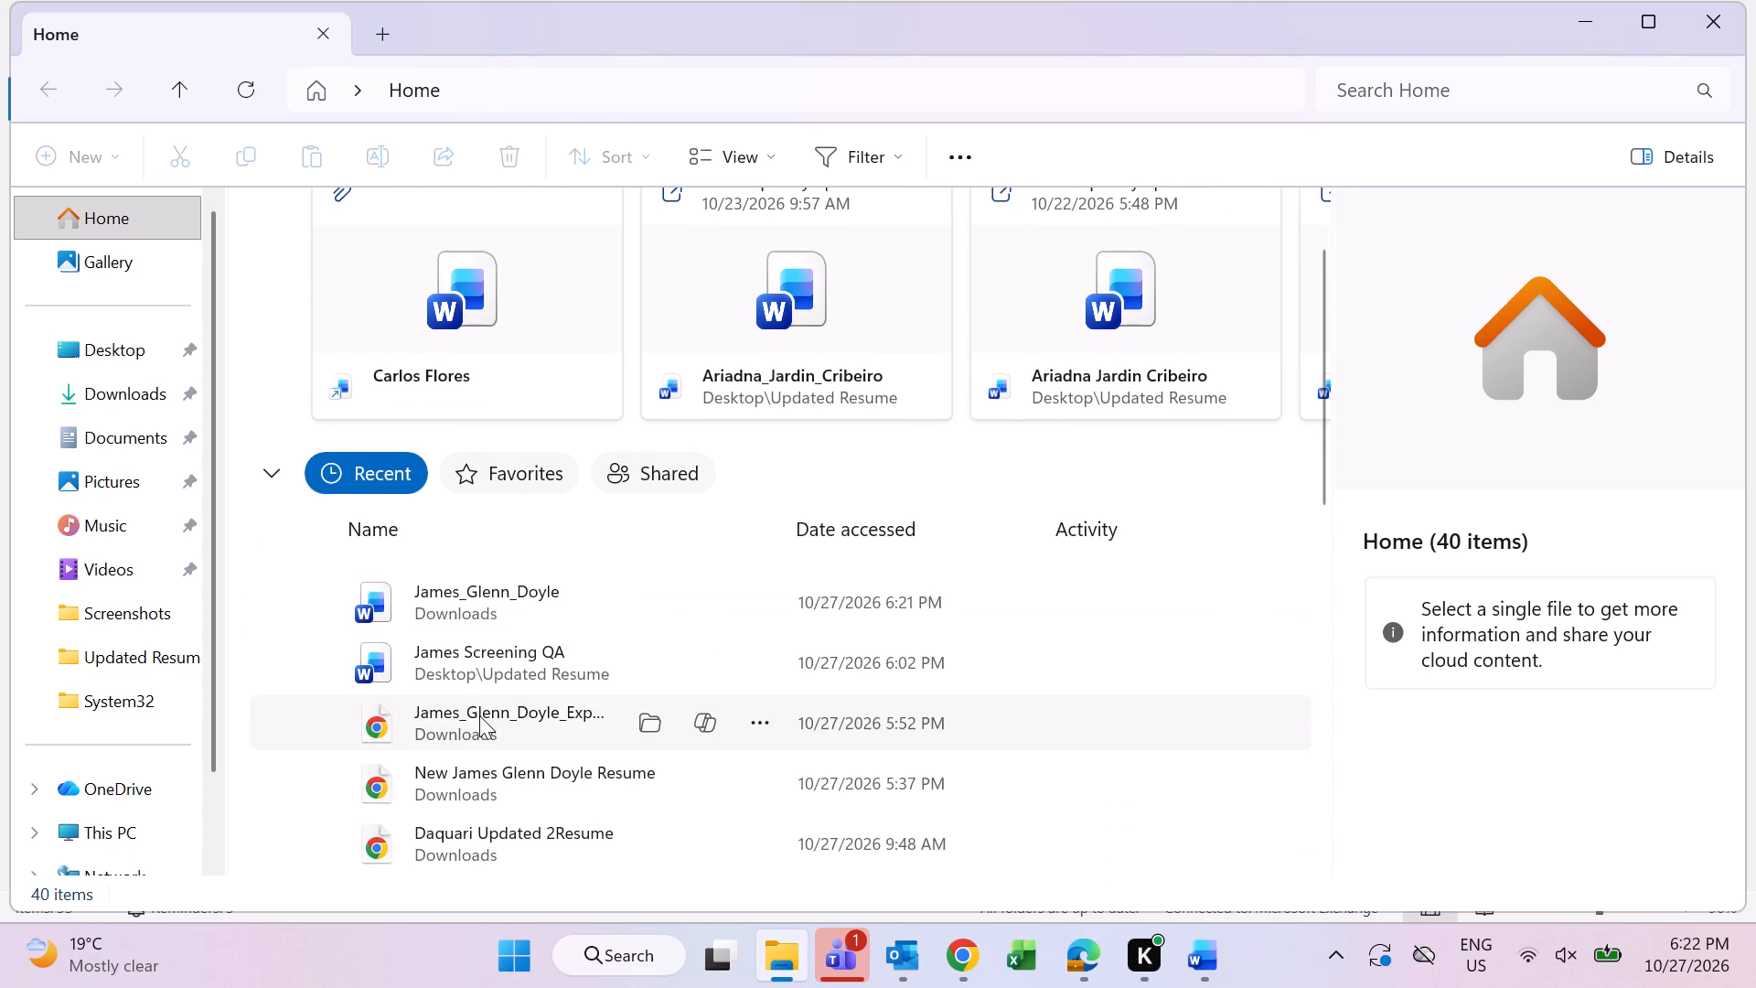
Open the "Daquari Updated 2Resume" PDF from the recent files in File Explorer.
scroll(479, 715, "down", 1)
left_click(494, 747)
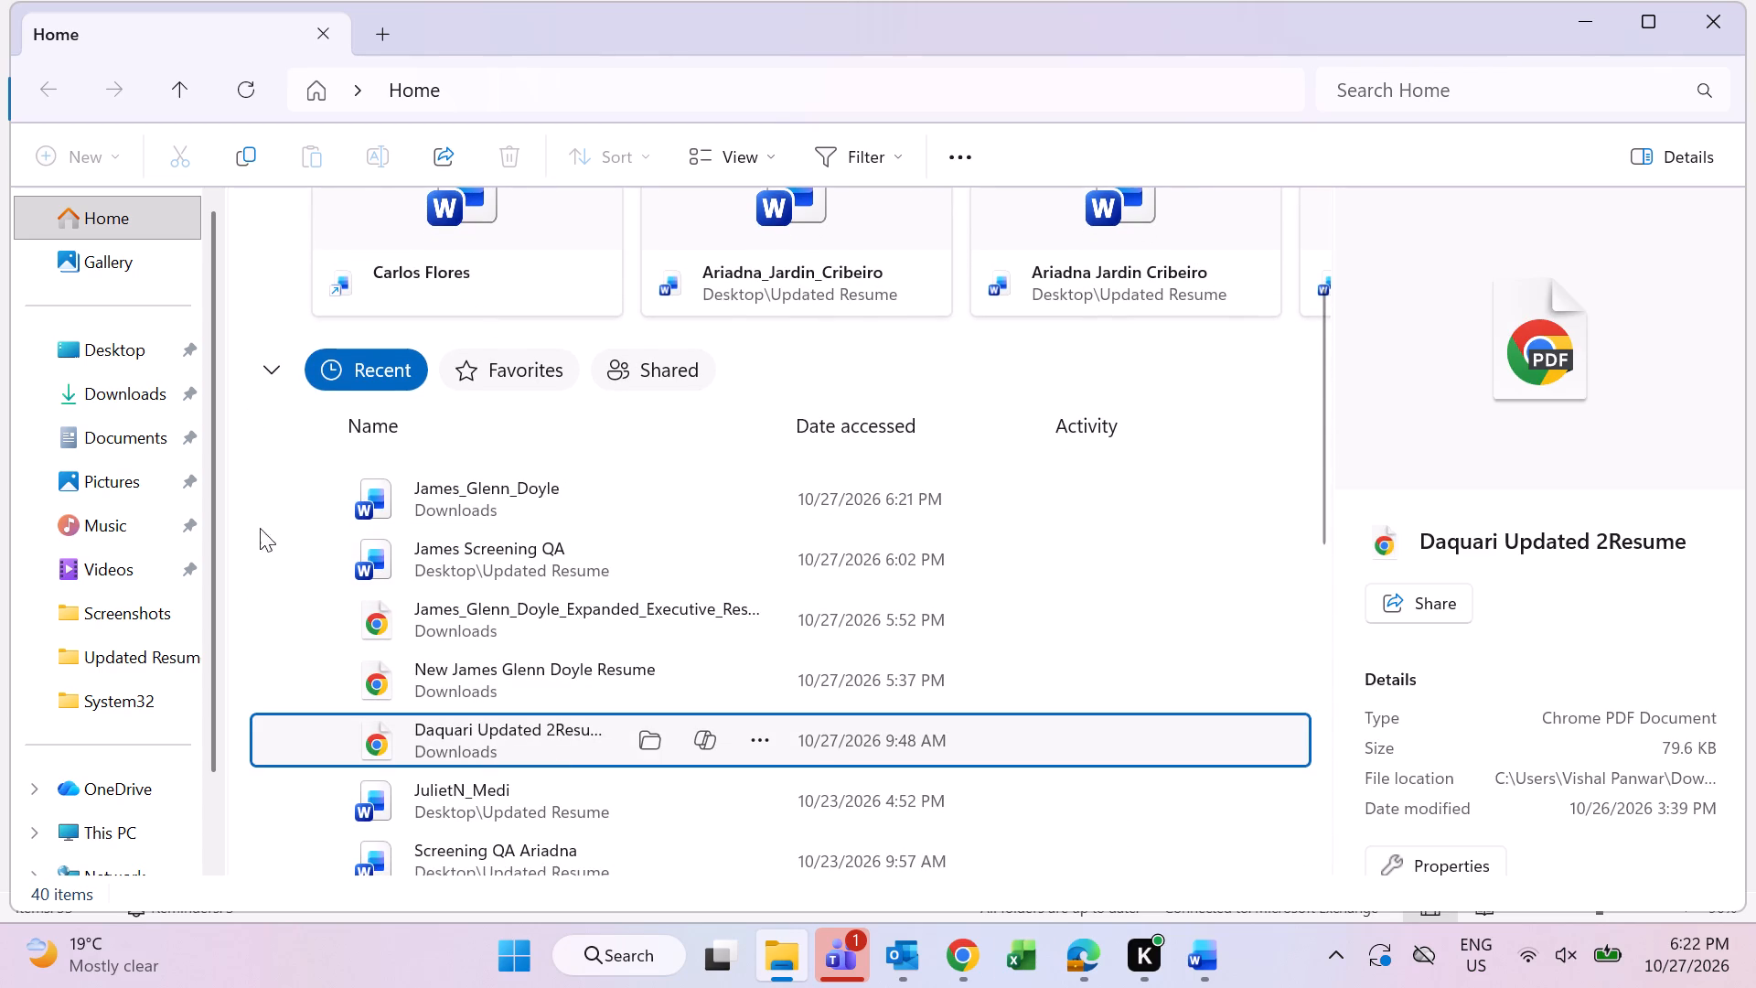
double_click(466, 722)
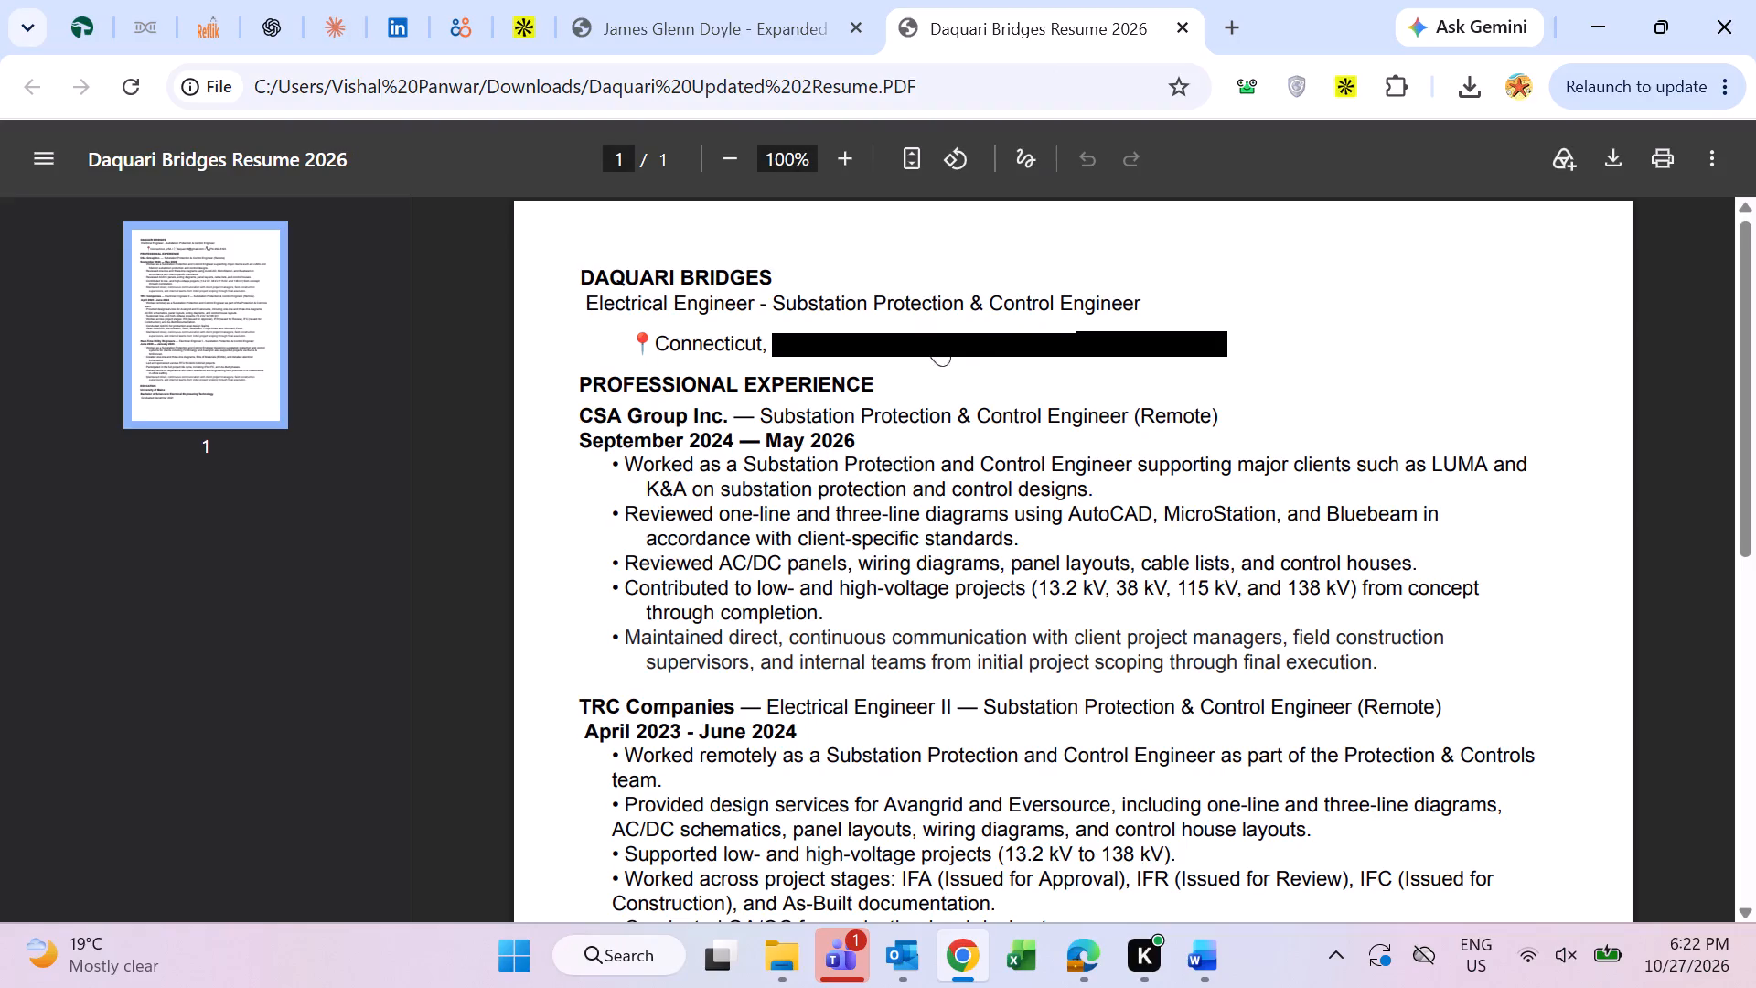
Review the Substation Protection & Control Engineer's résumé, focusing on the CSA Group Inc. experience.
right_click(918, 338)
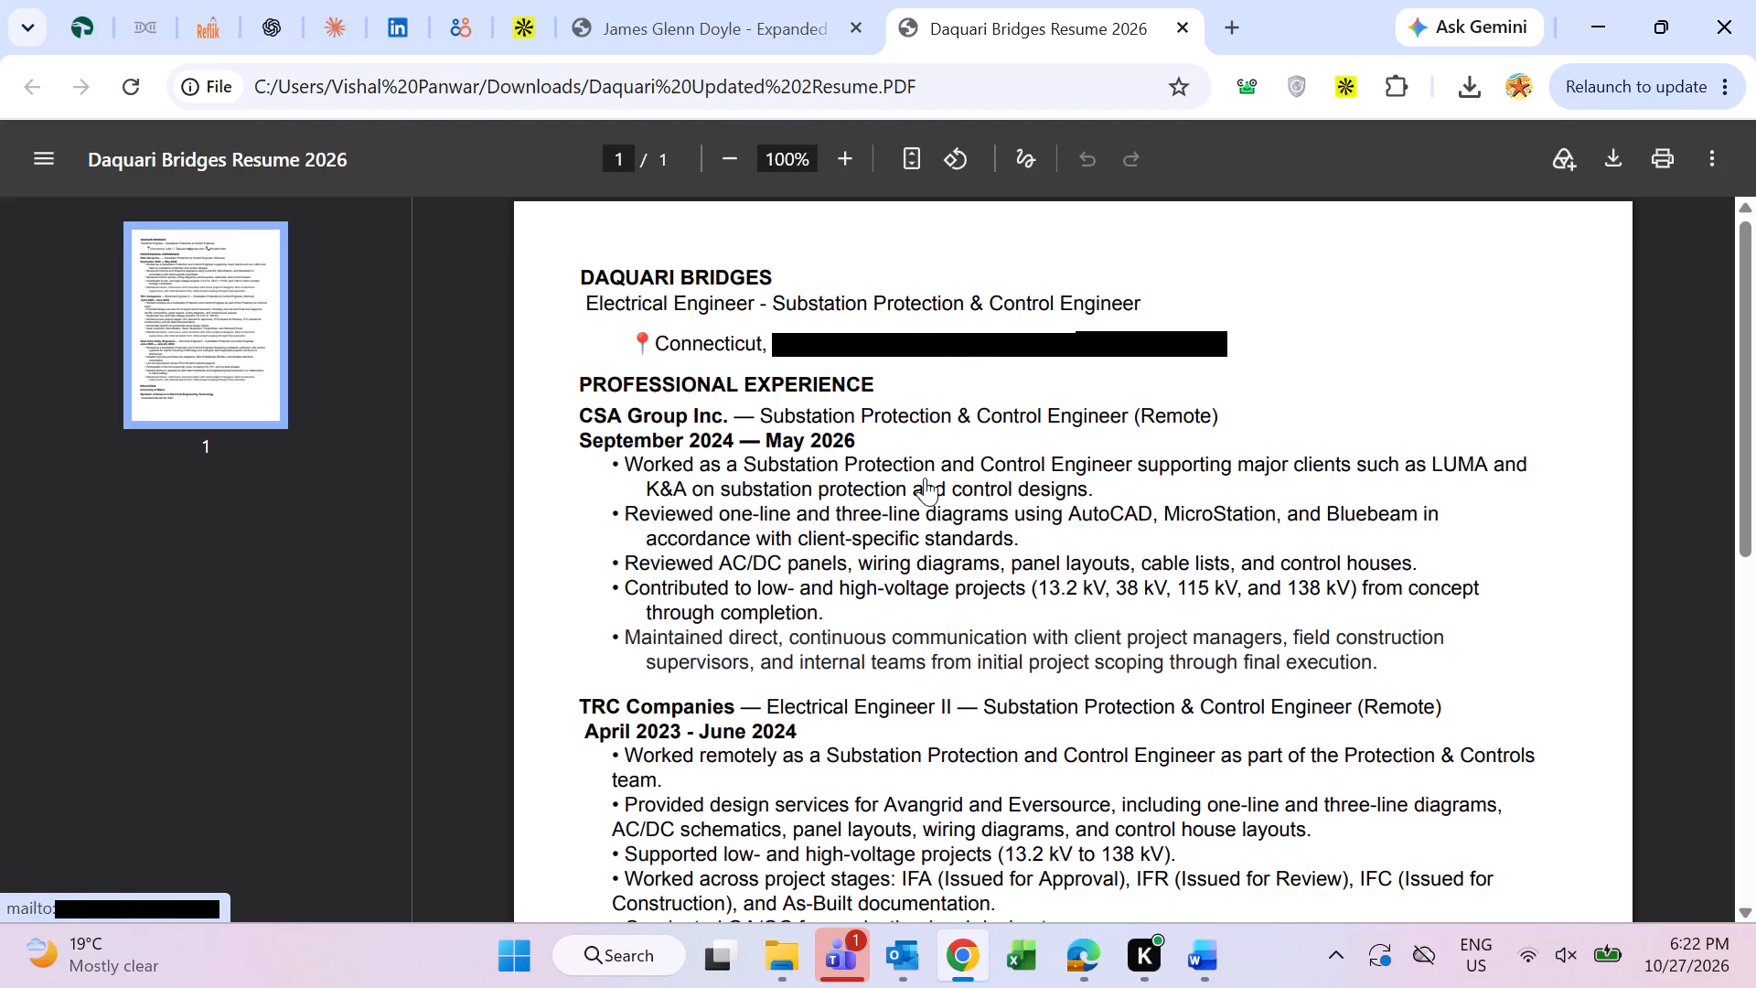
left_click_drag(905, 464, 988, 662)
left_click(1062, 667)
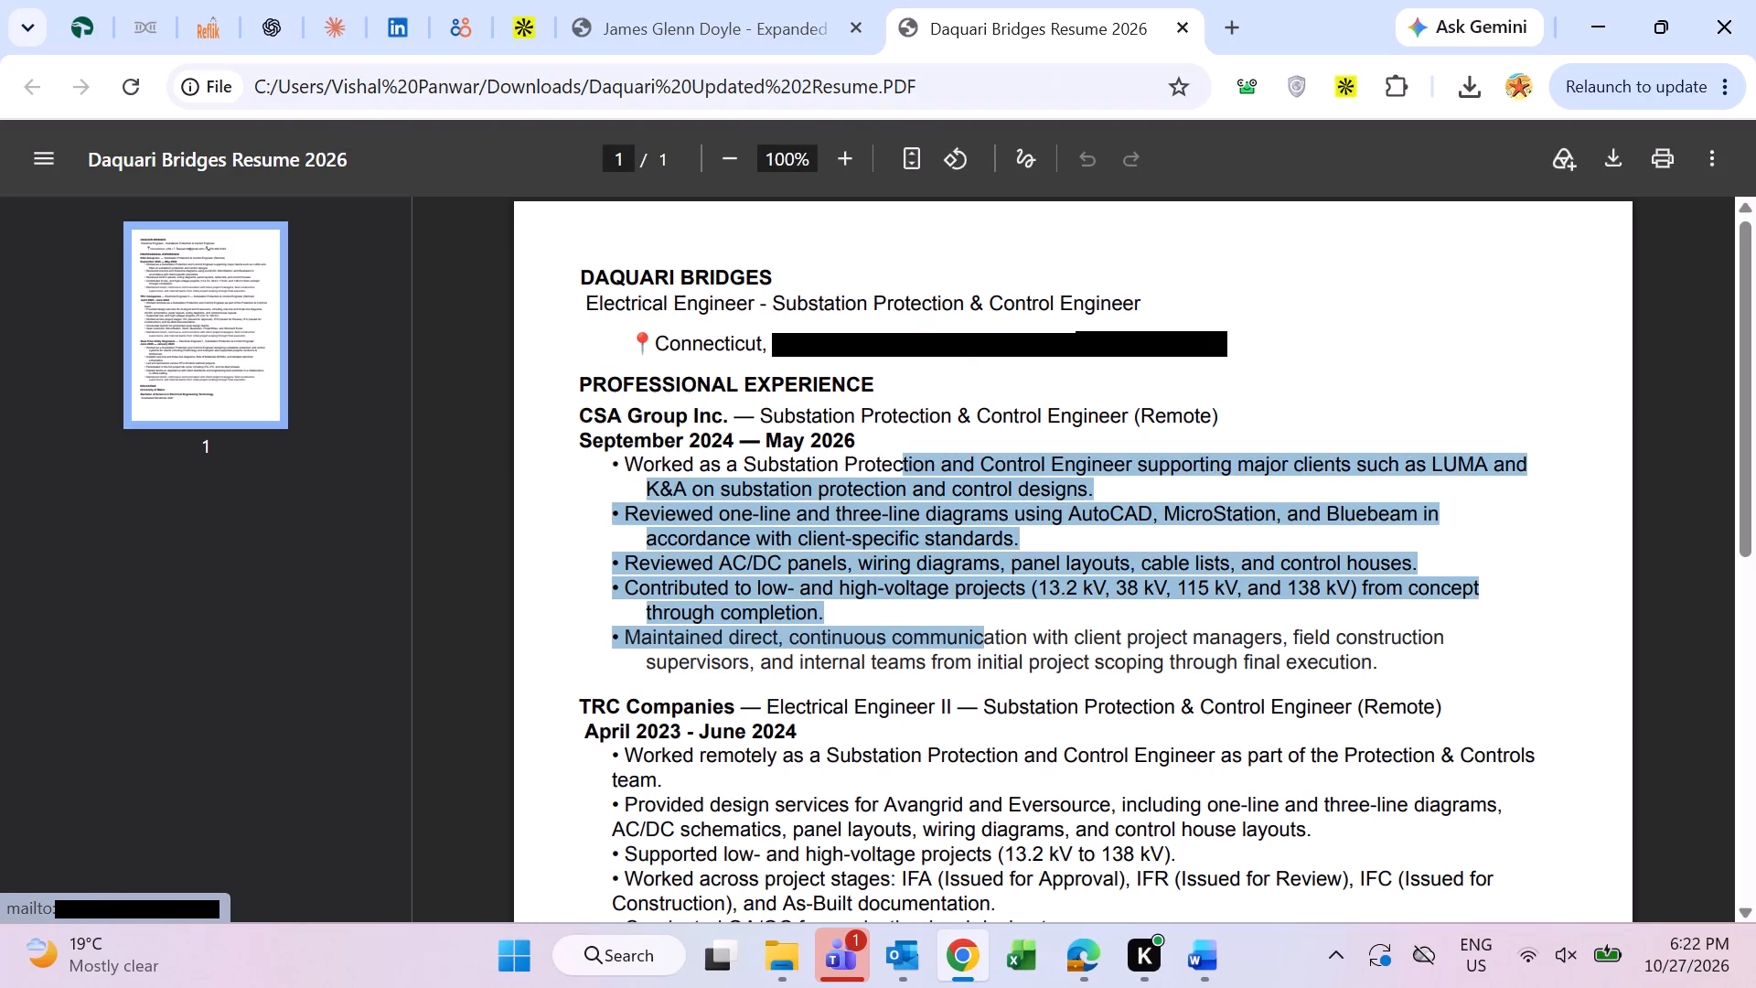
scroll(988, 679, "down", 2)
scroll(991, 669, "up", 6)
scroll(986, 564, "down", 3)
scroll(986, 564, "up", 6)
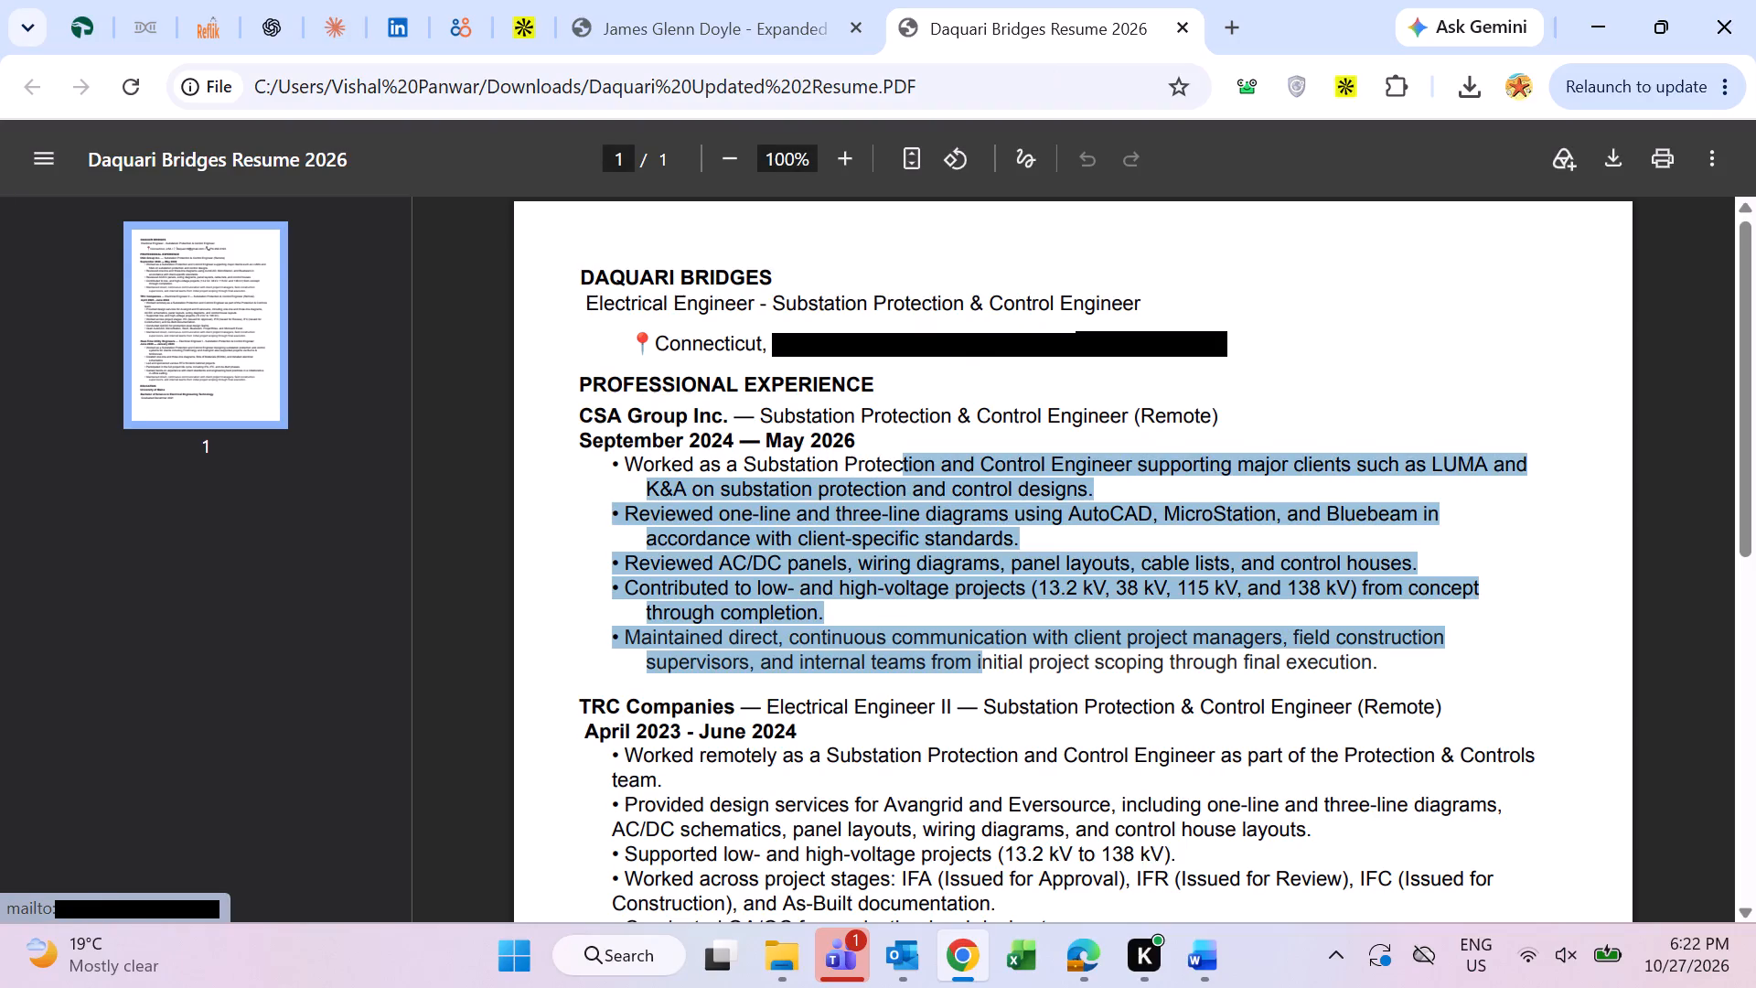
scroll(997, 517, "down", 5)
scroll(1011, 389, "up", 7)
scroll(1002, 421, "down", 7)
scroll(1010, 448, "up", 7)
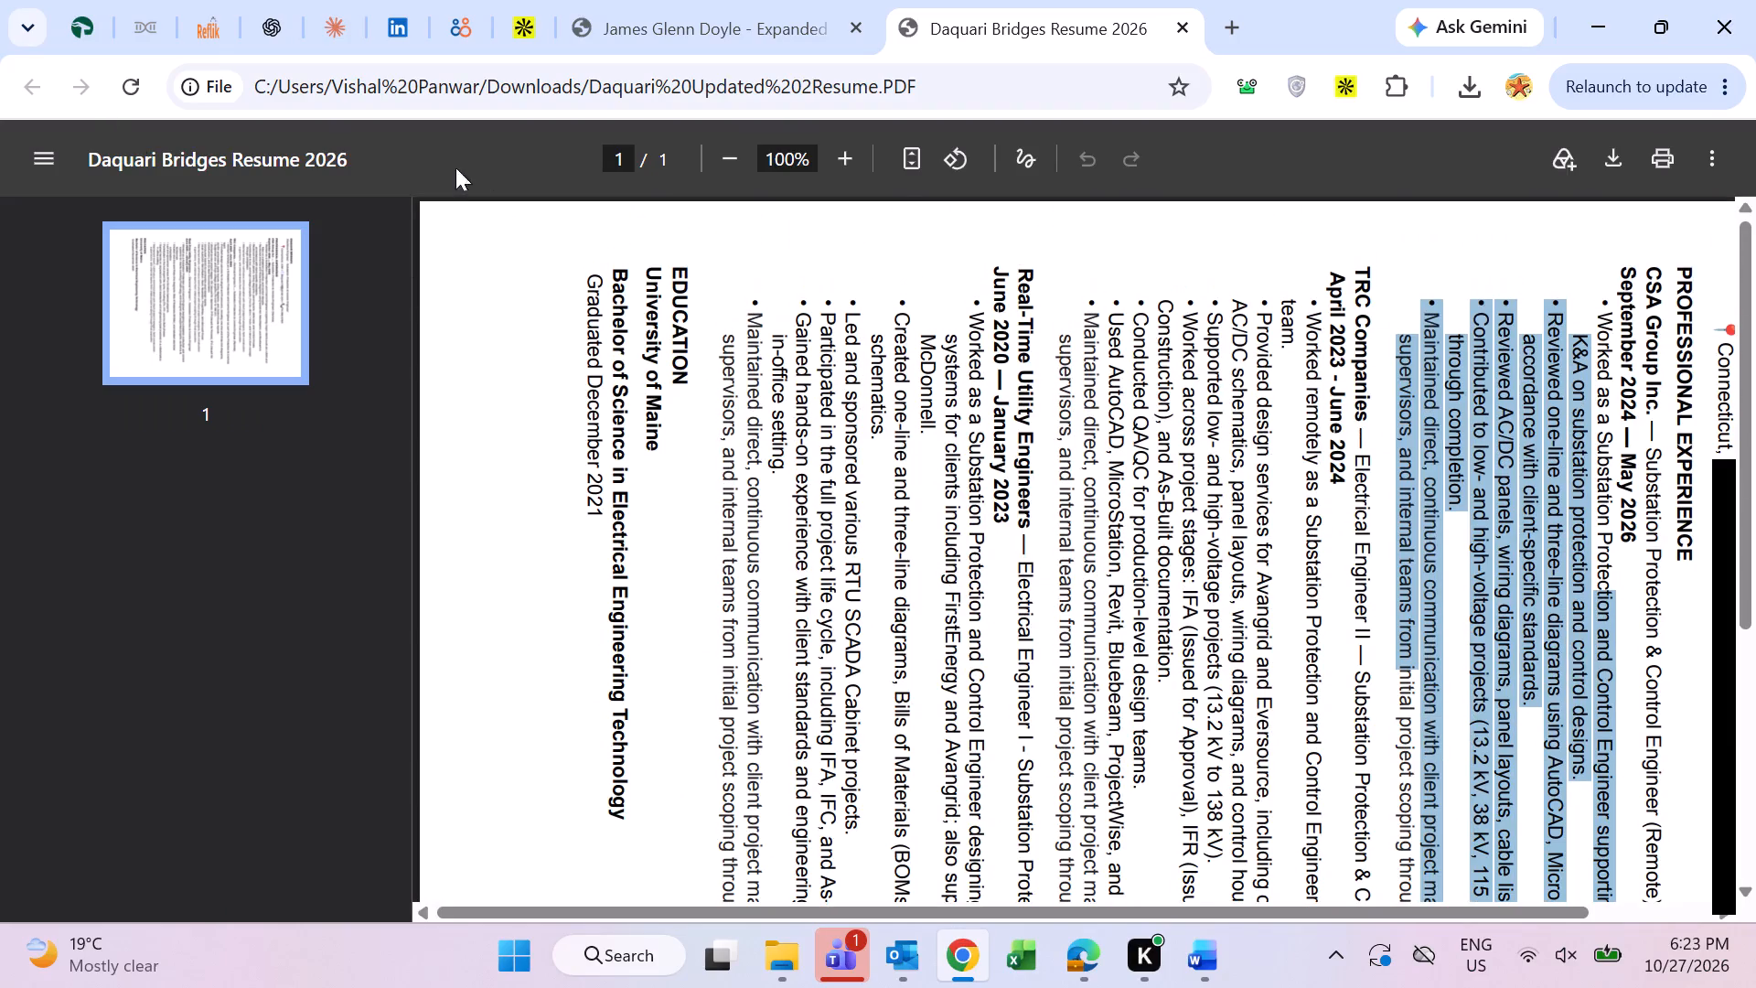
left_click(937, 152)
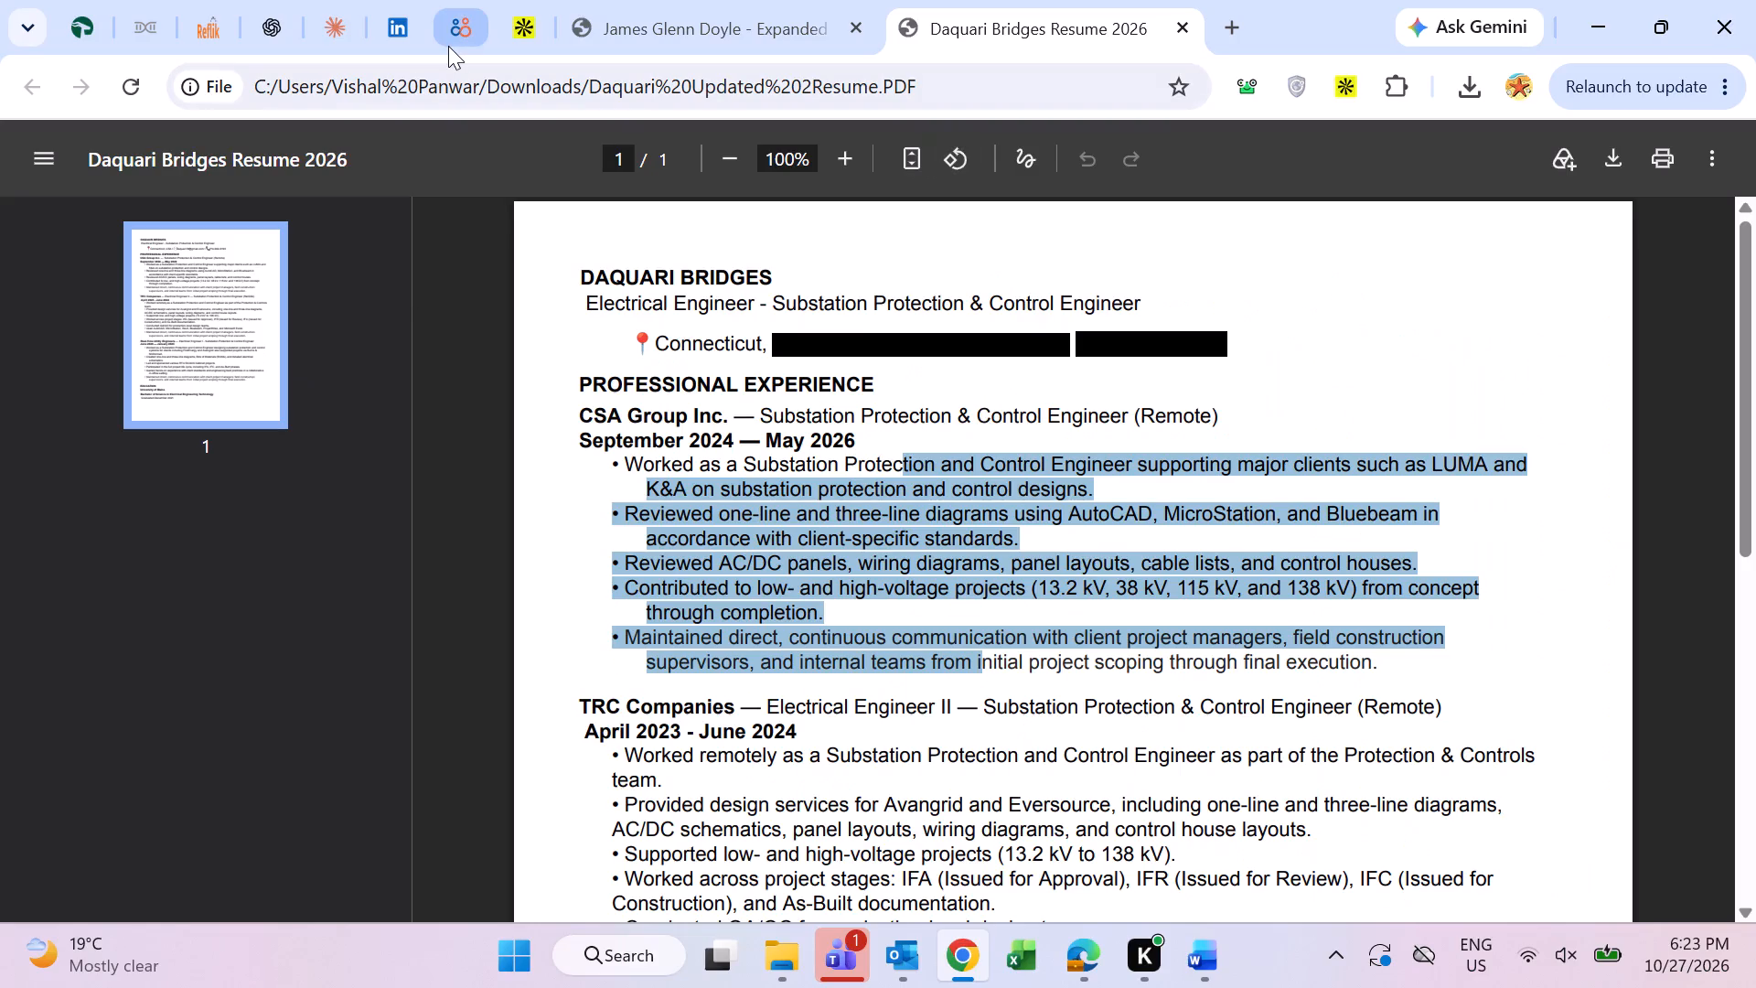
Search the applicant database for the e-mail address copied from the substation engineer's résumé, and clear the search.
left_click(448, 46)
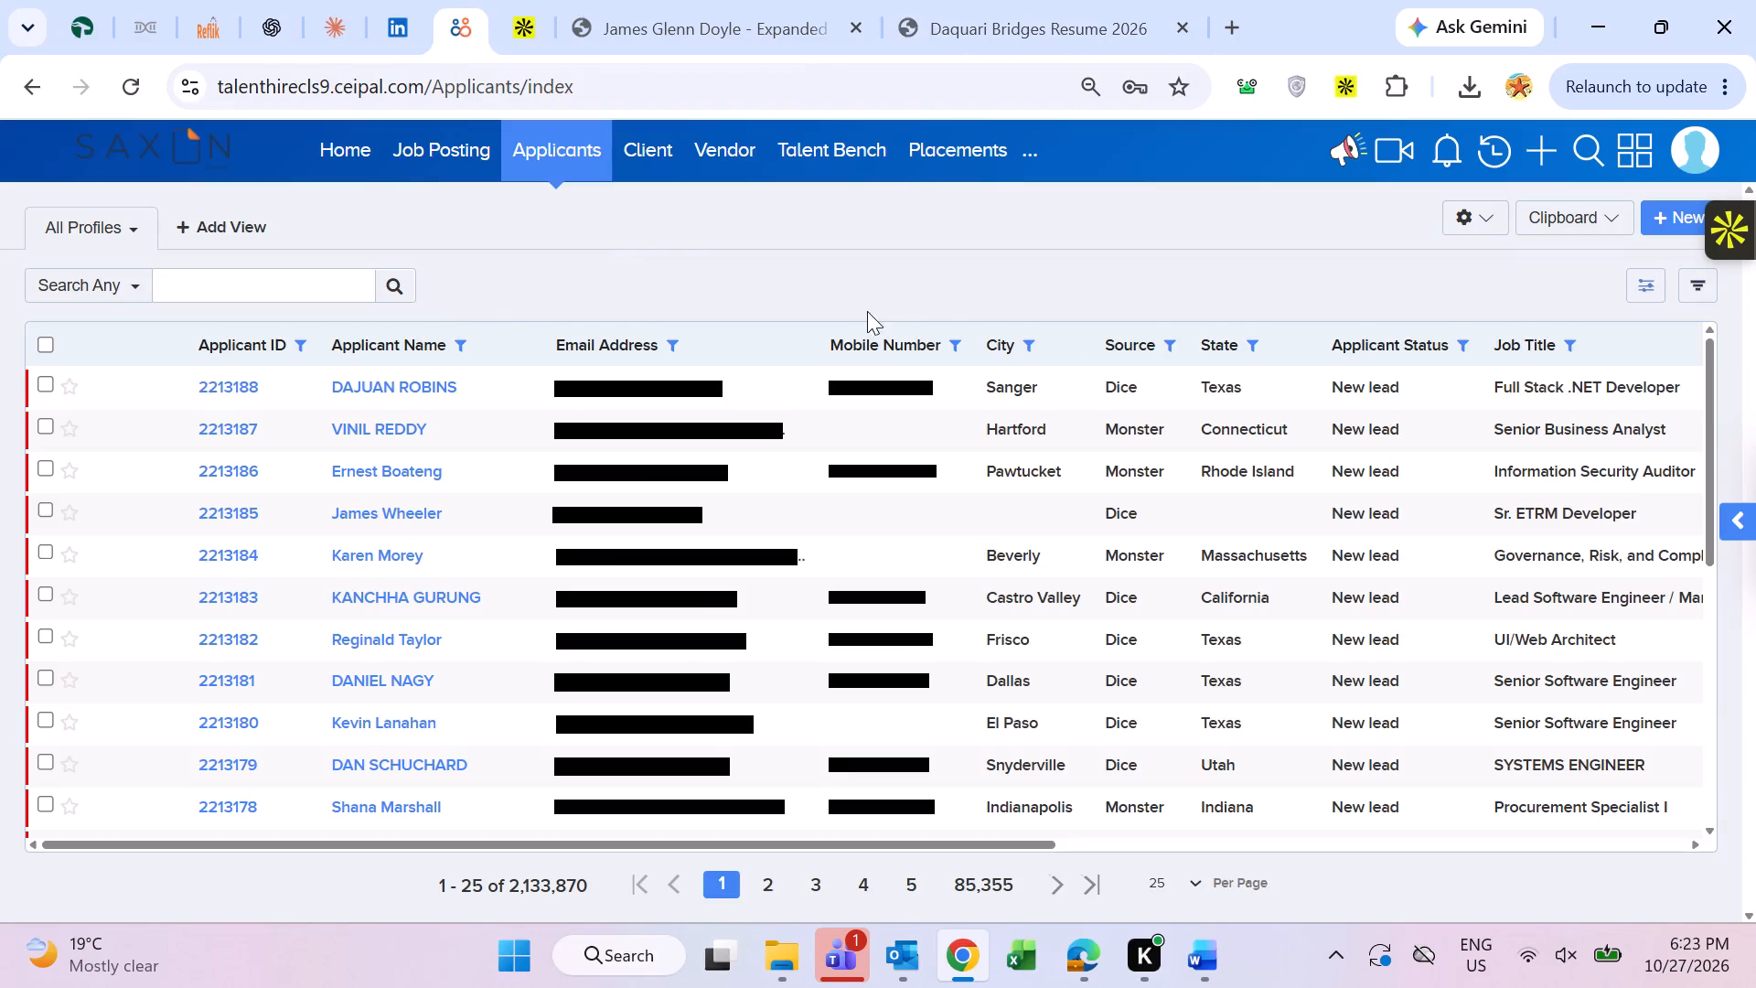
left_click(911, 0)
left_click(861, 522)
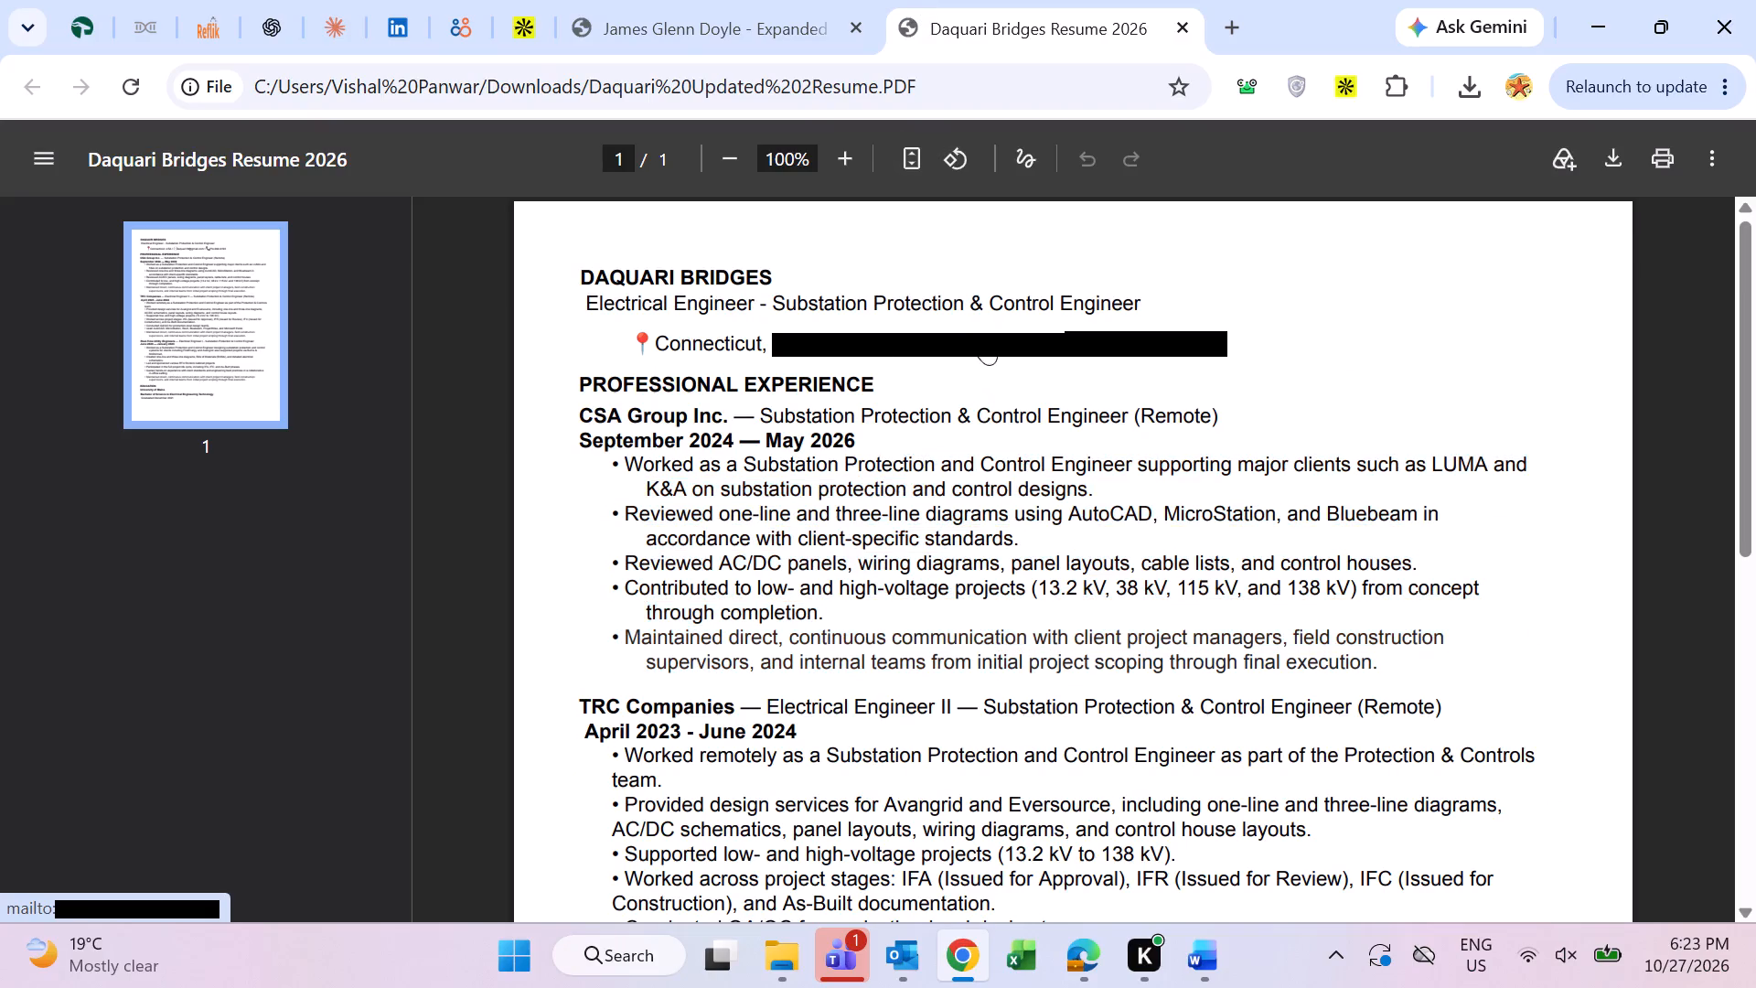
right_click(984, 337)
left_click(1140, 597)
left_click(462, 32)
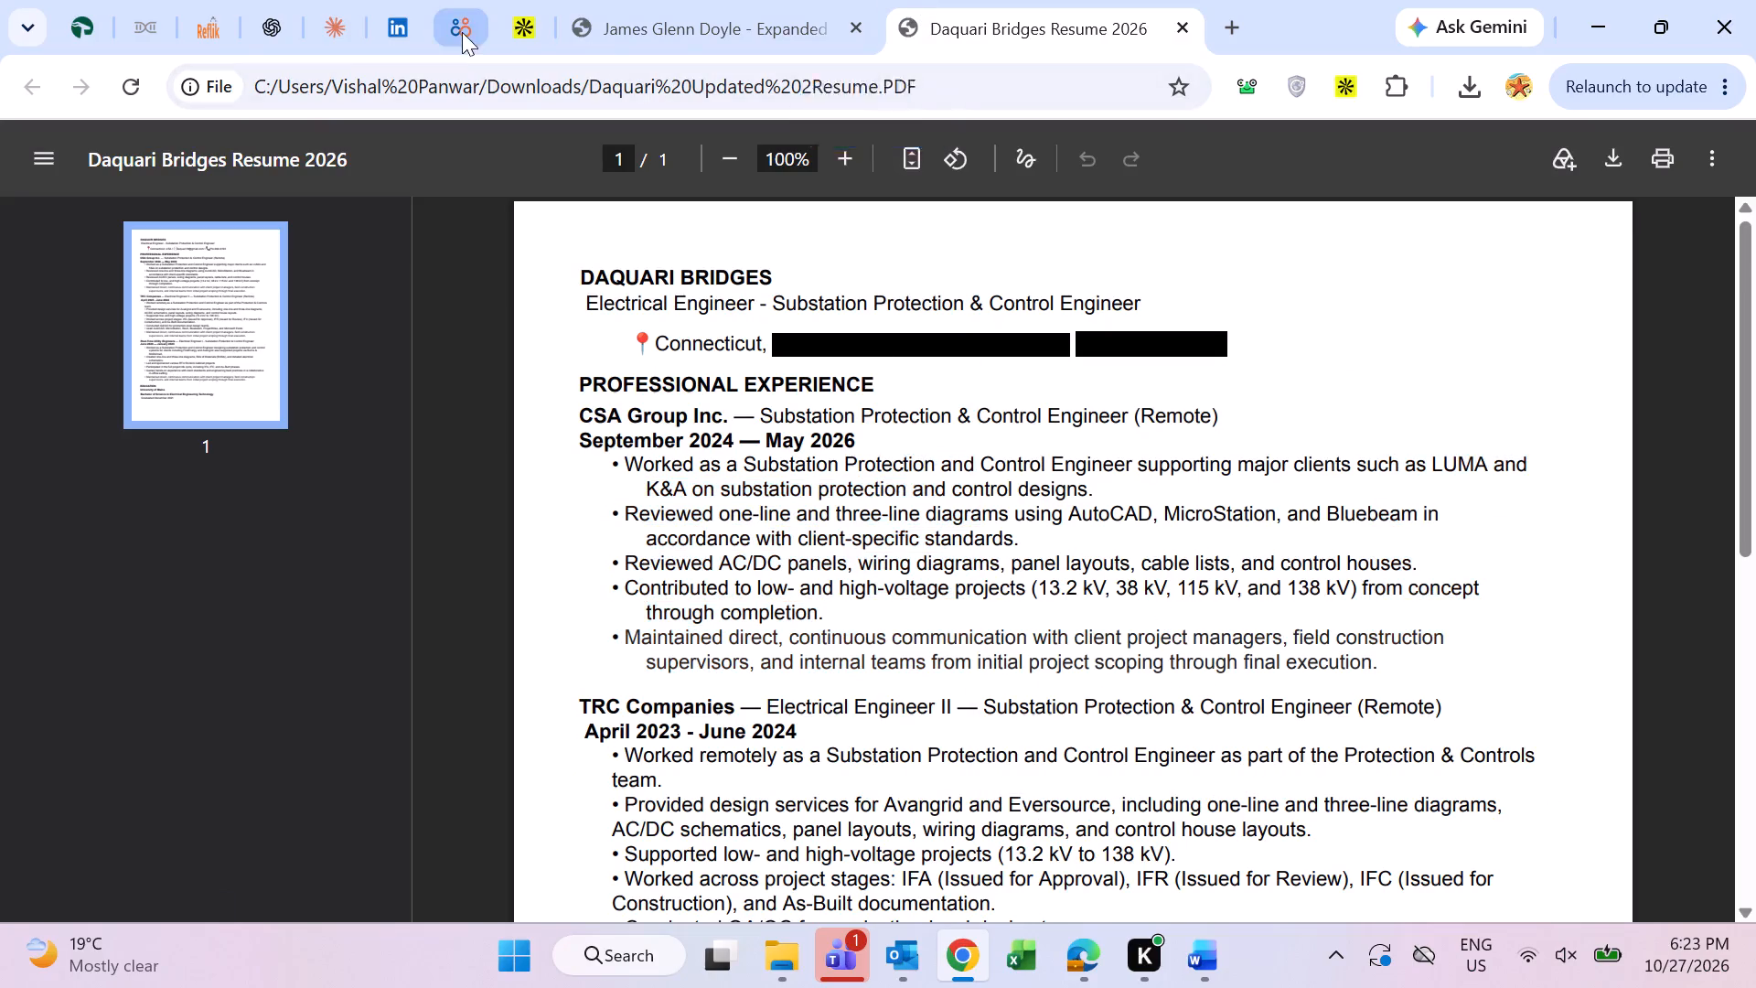
left_click(290, 288)
key("ctrl+v")
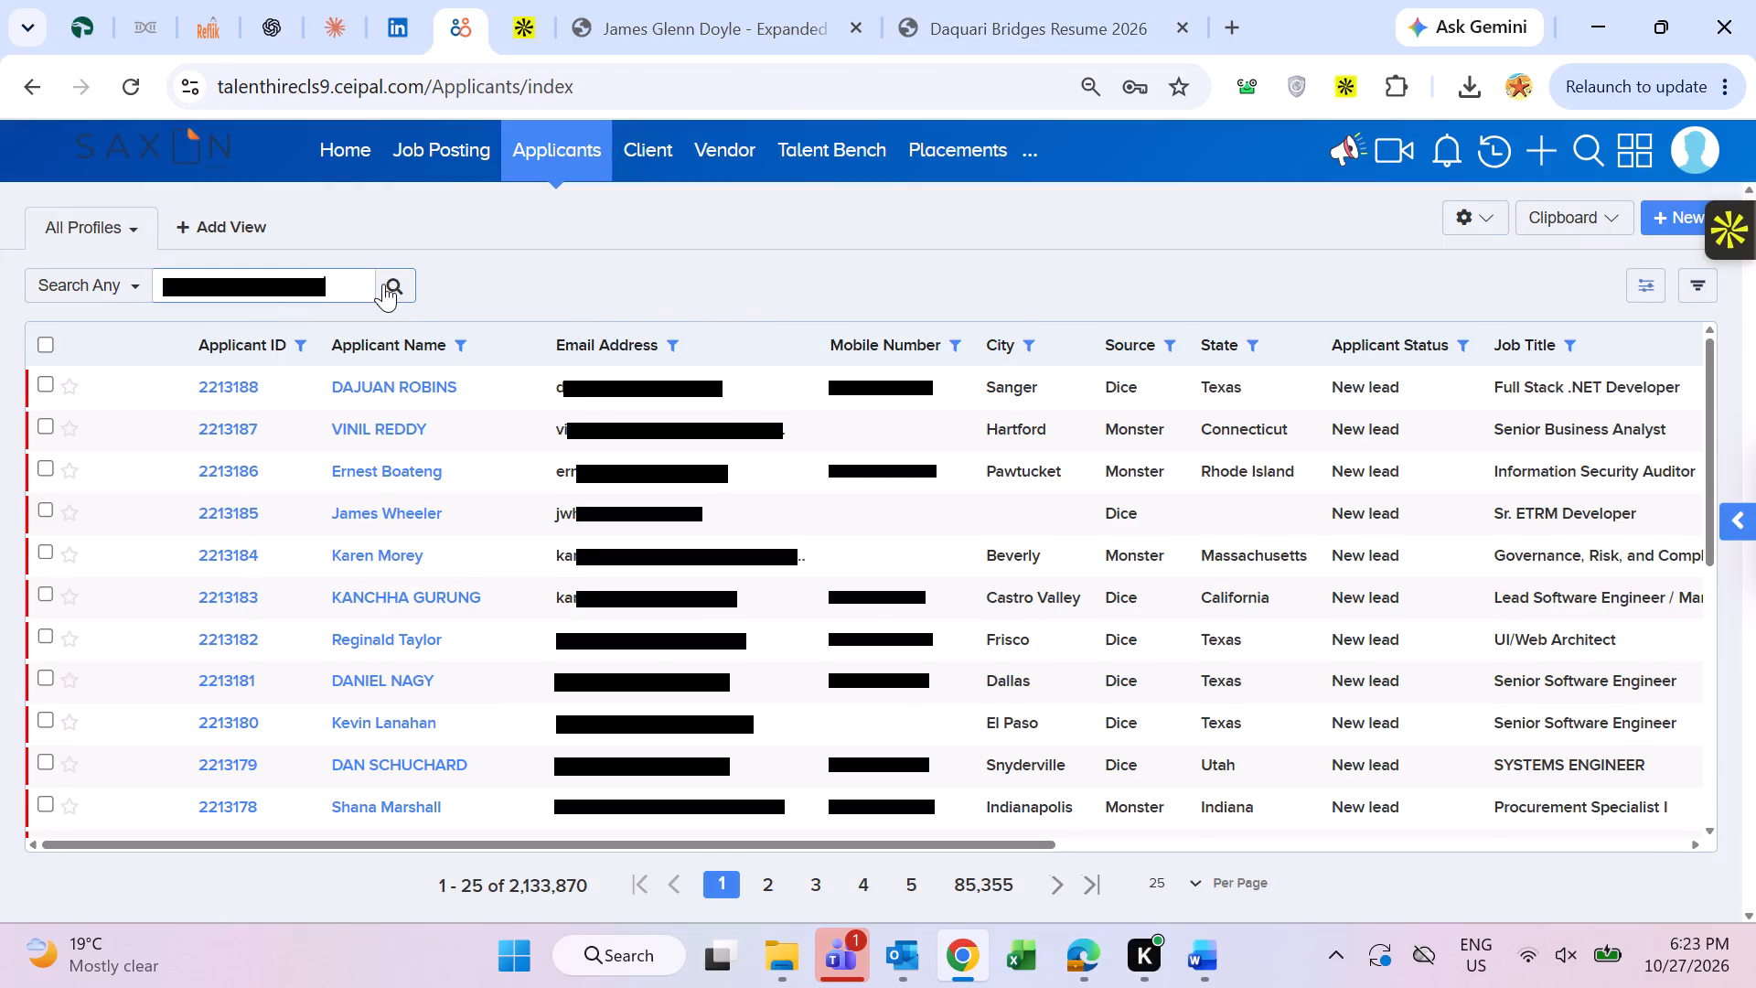
left_click(383, 284)
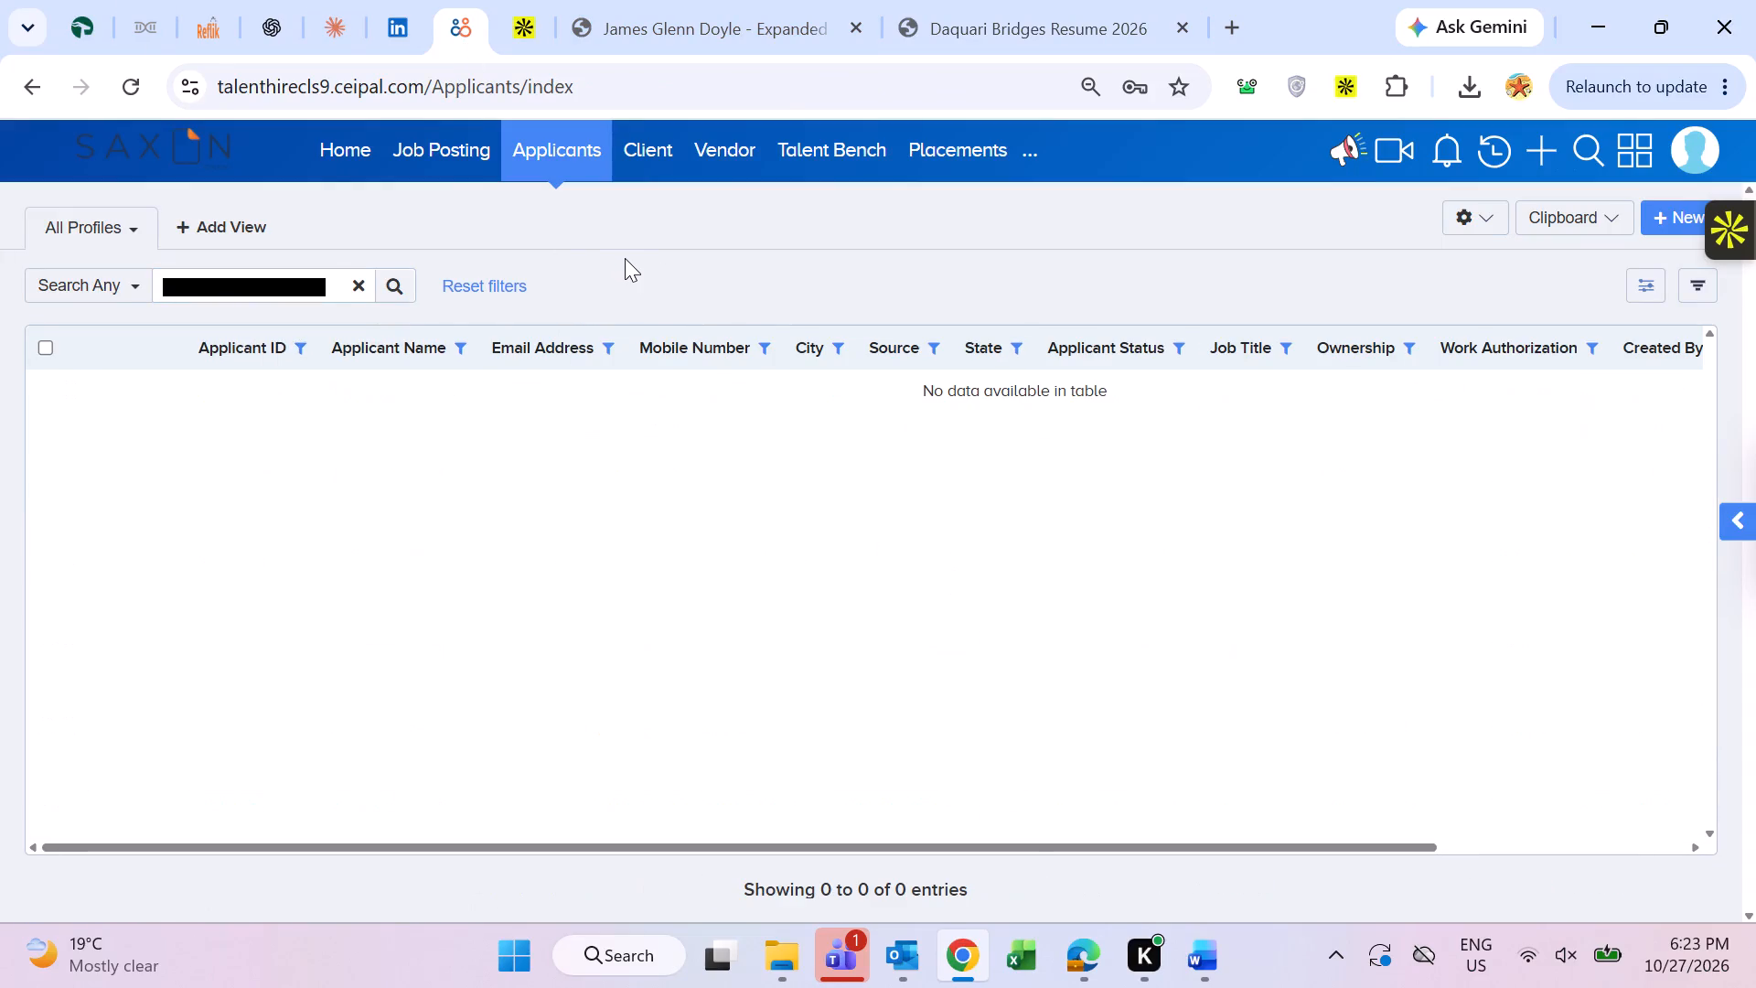
left_click(358, 285)
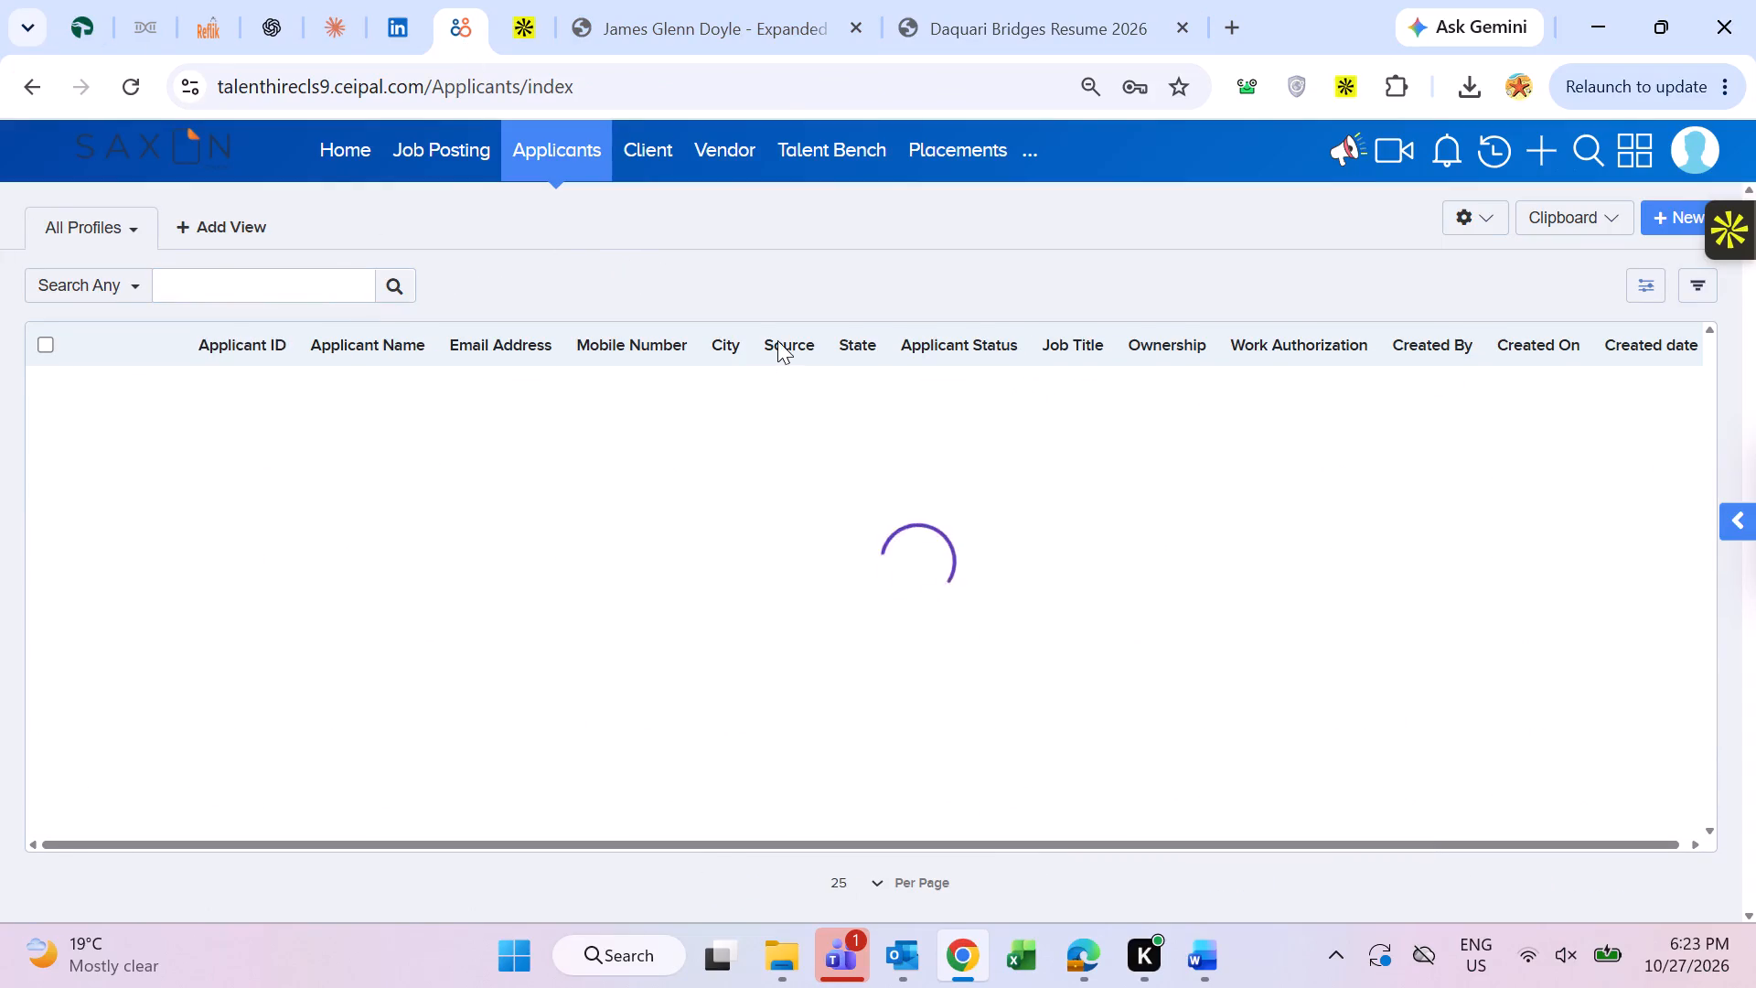
Start adding a new applicant by parsing a résumé.
left_click(1665, 219)
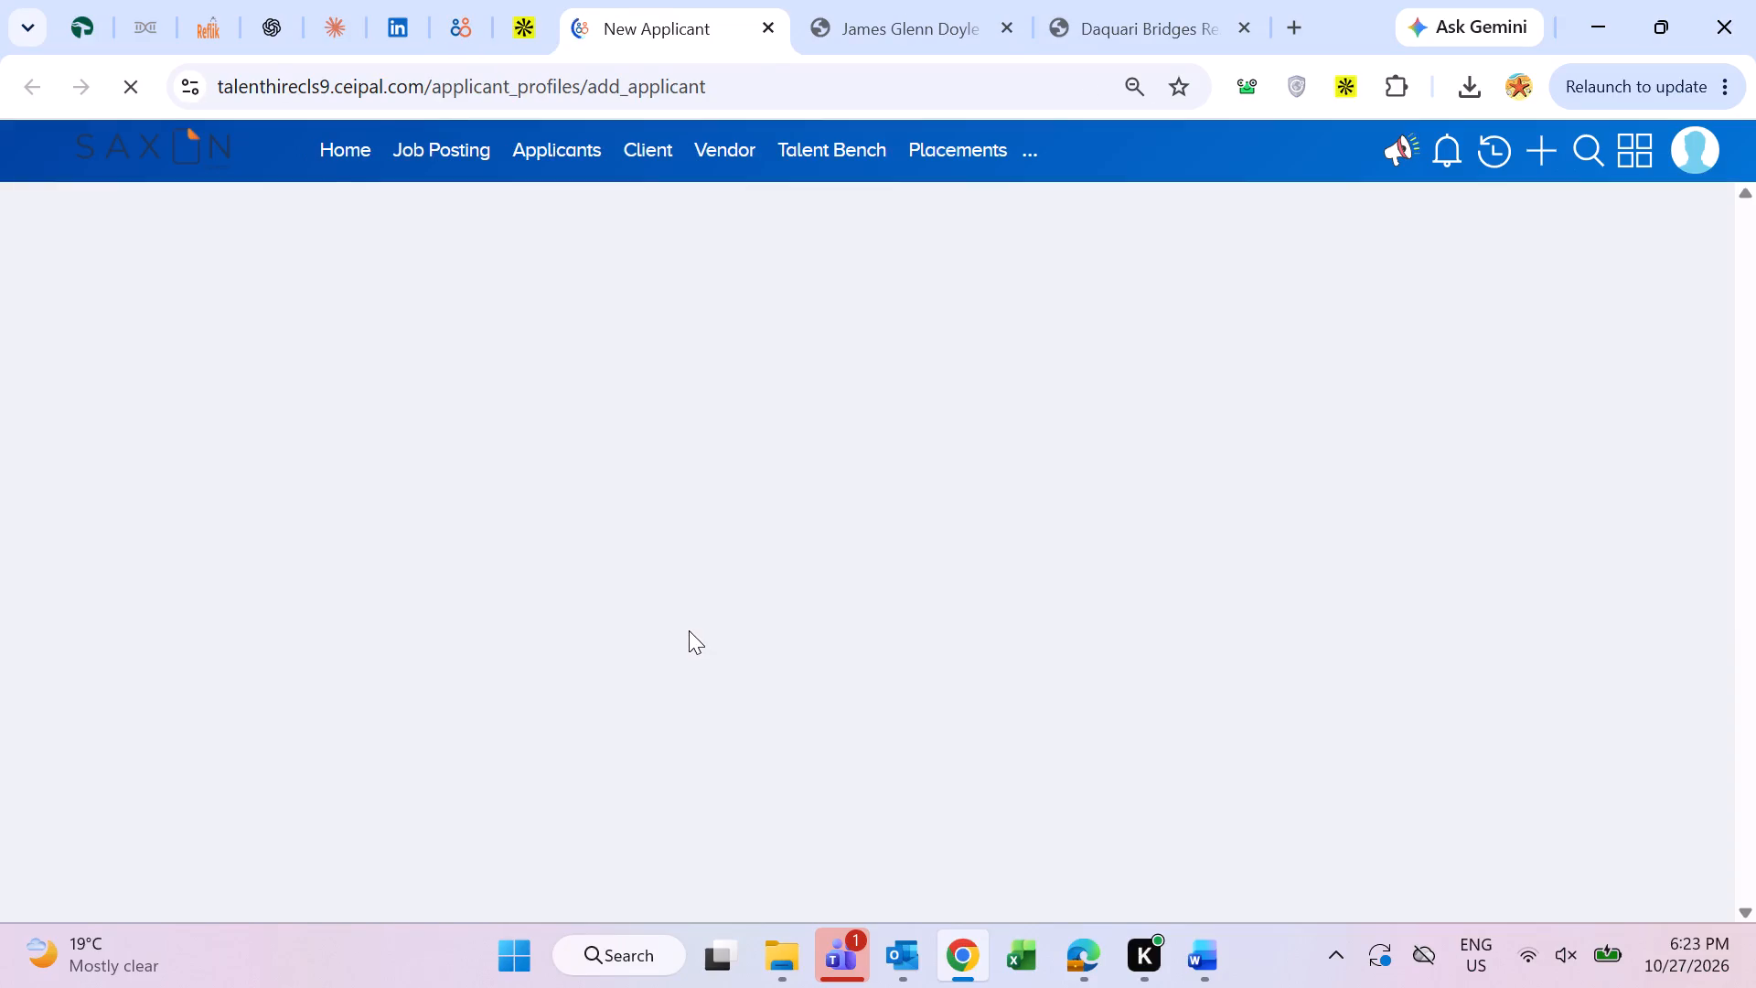
left_click(496, 494)
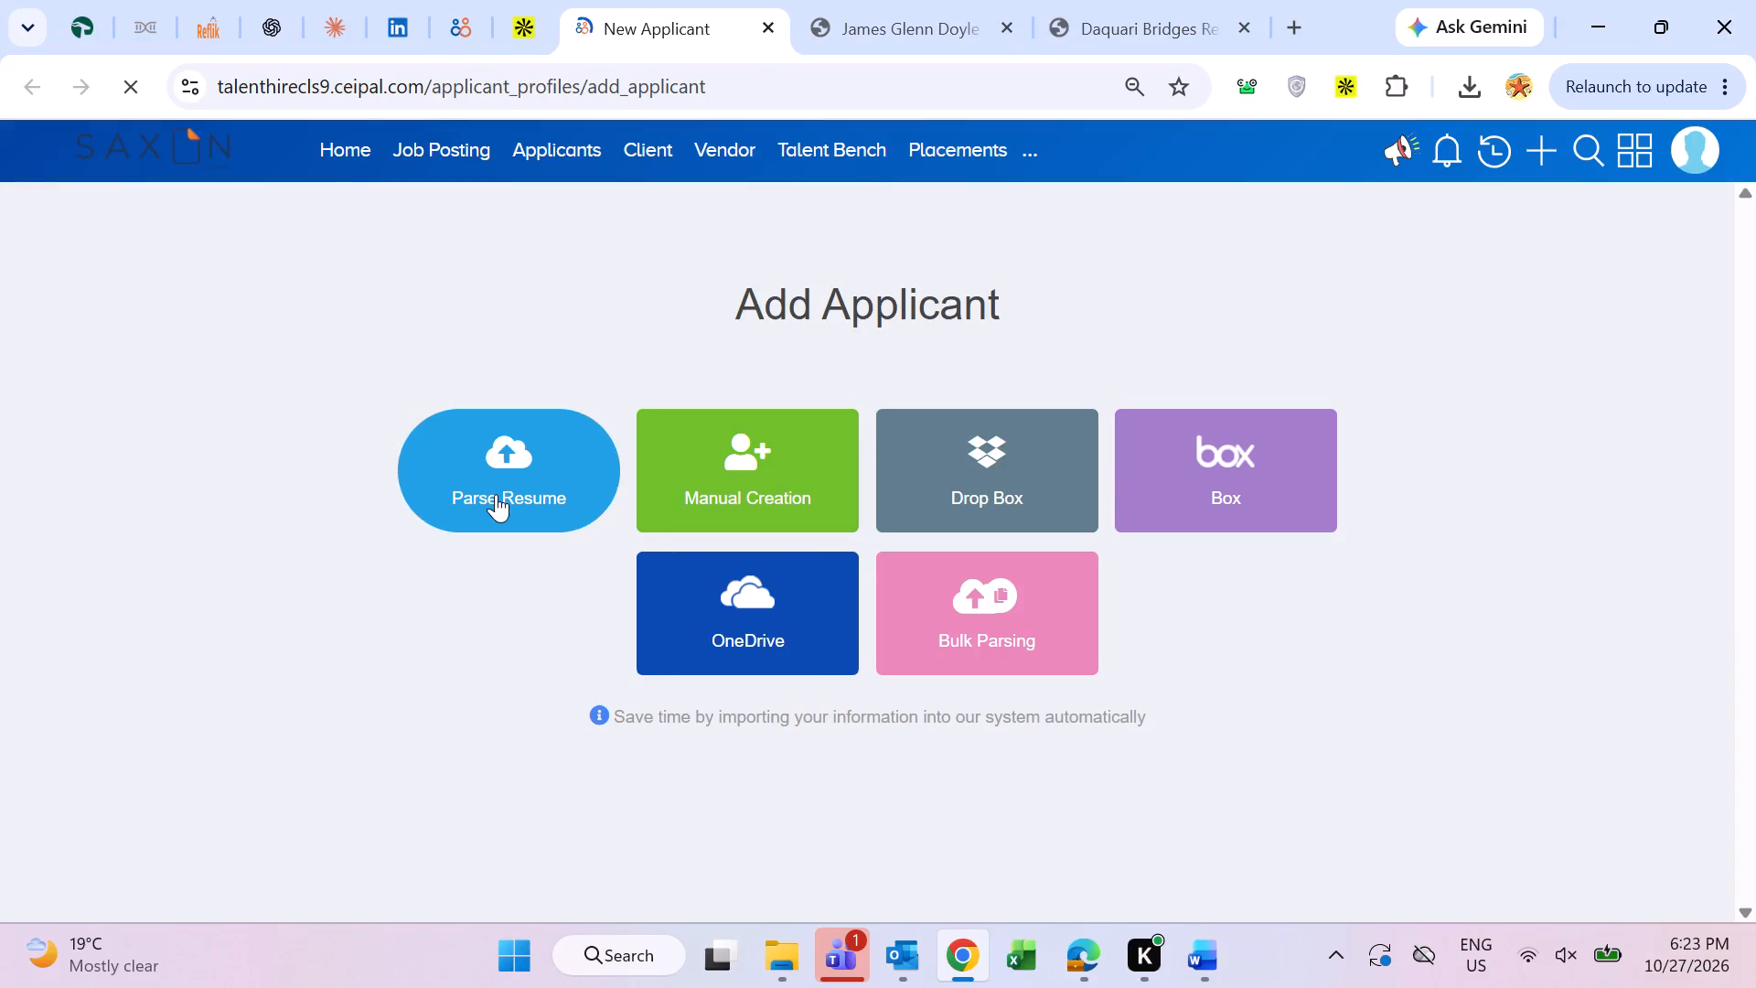
Upload the recent file "Daquari Updated 2Resume" and parse it into the new applicant form, dismissing the e-mail notification.
left_click(138, 176)
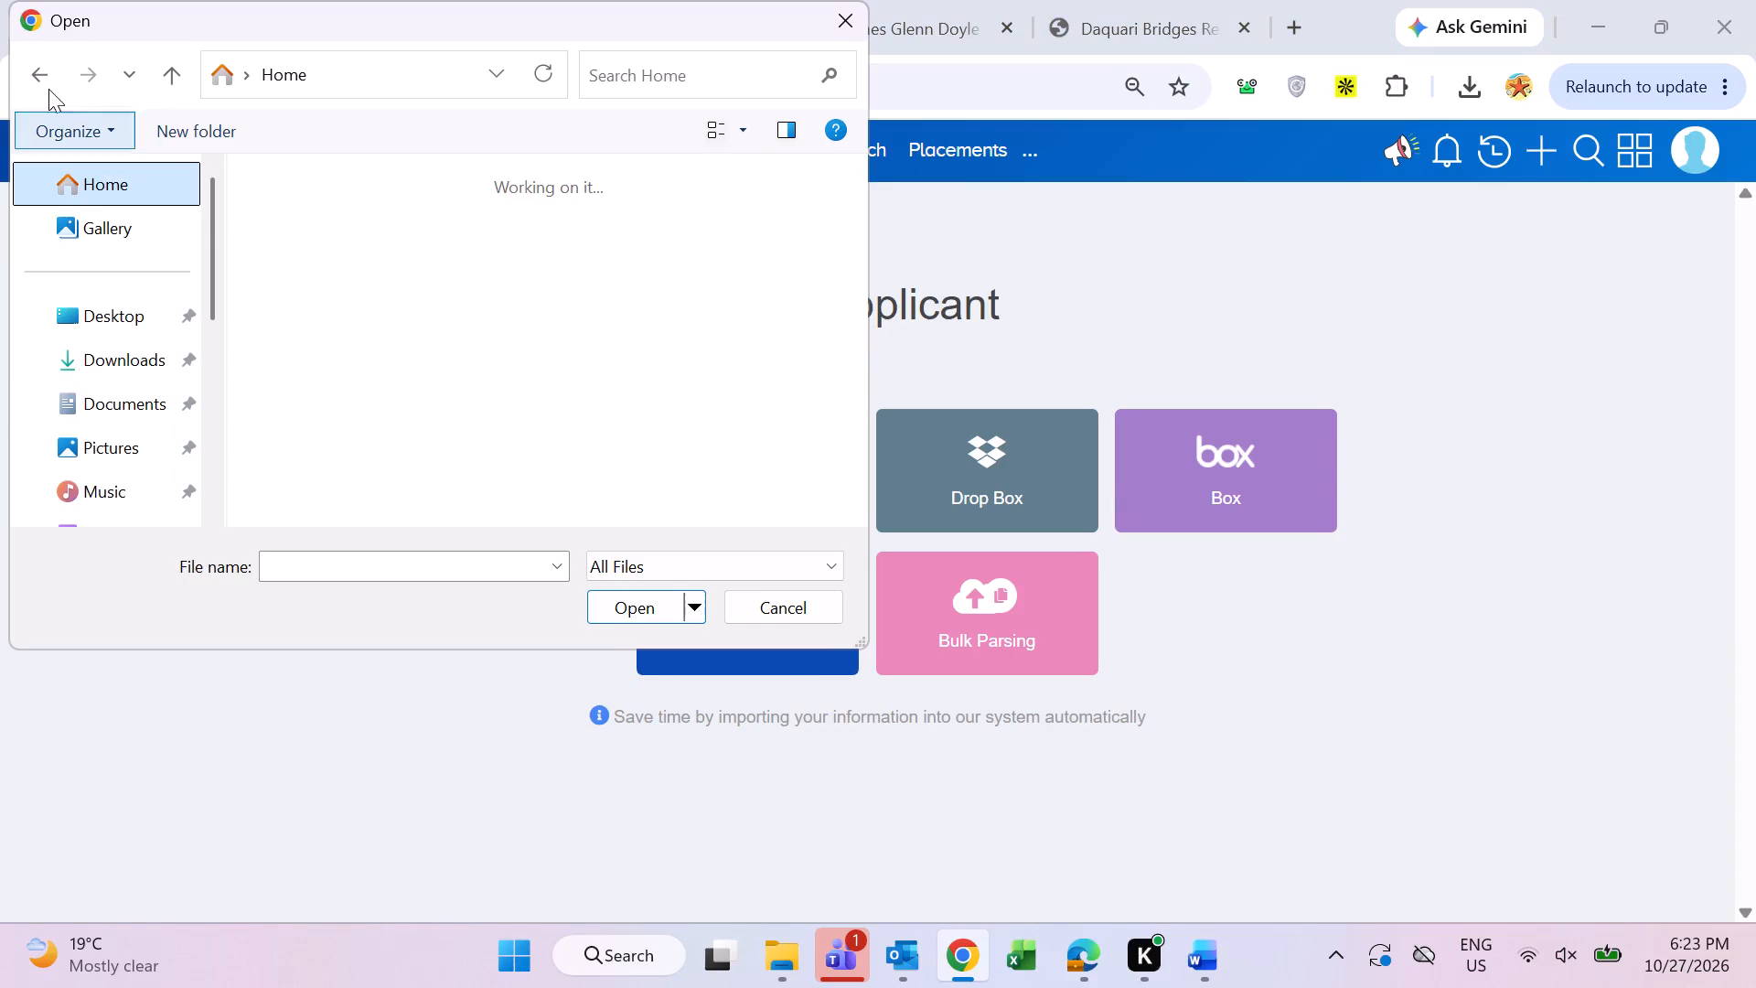
scroll(413, 326, "down", 5)
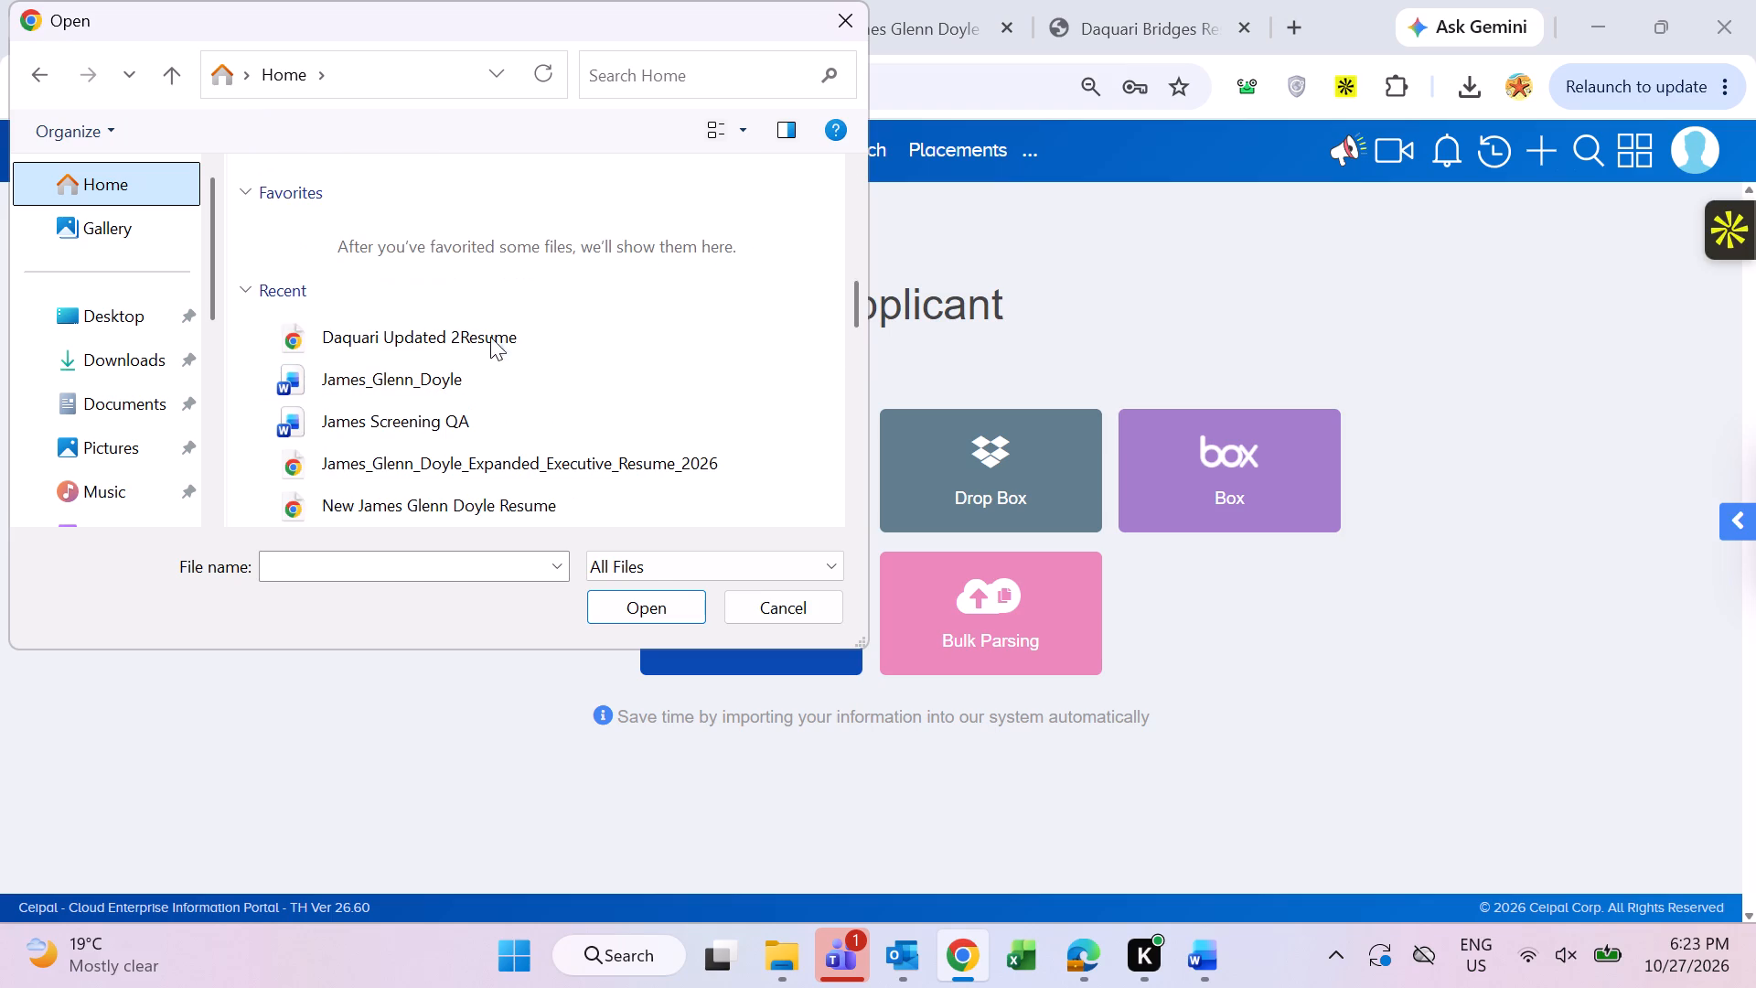
left_click(490, 337)
left_click(646, 617)
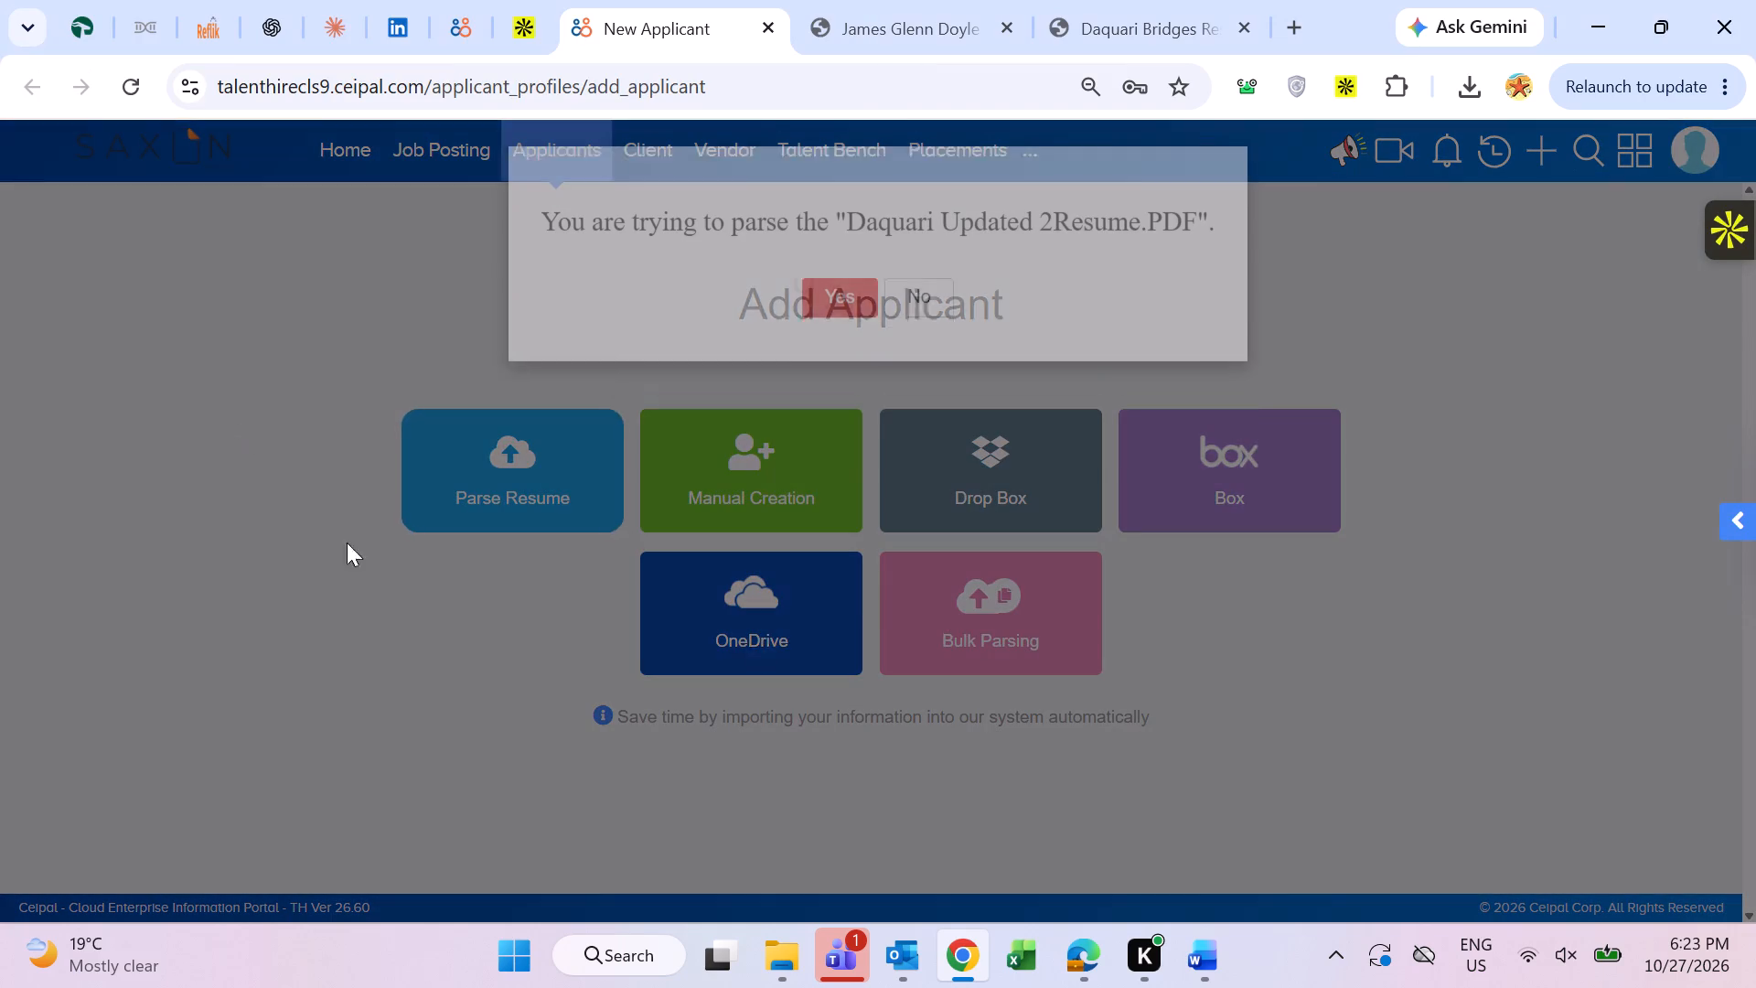
left_click(835, 332)
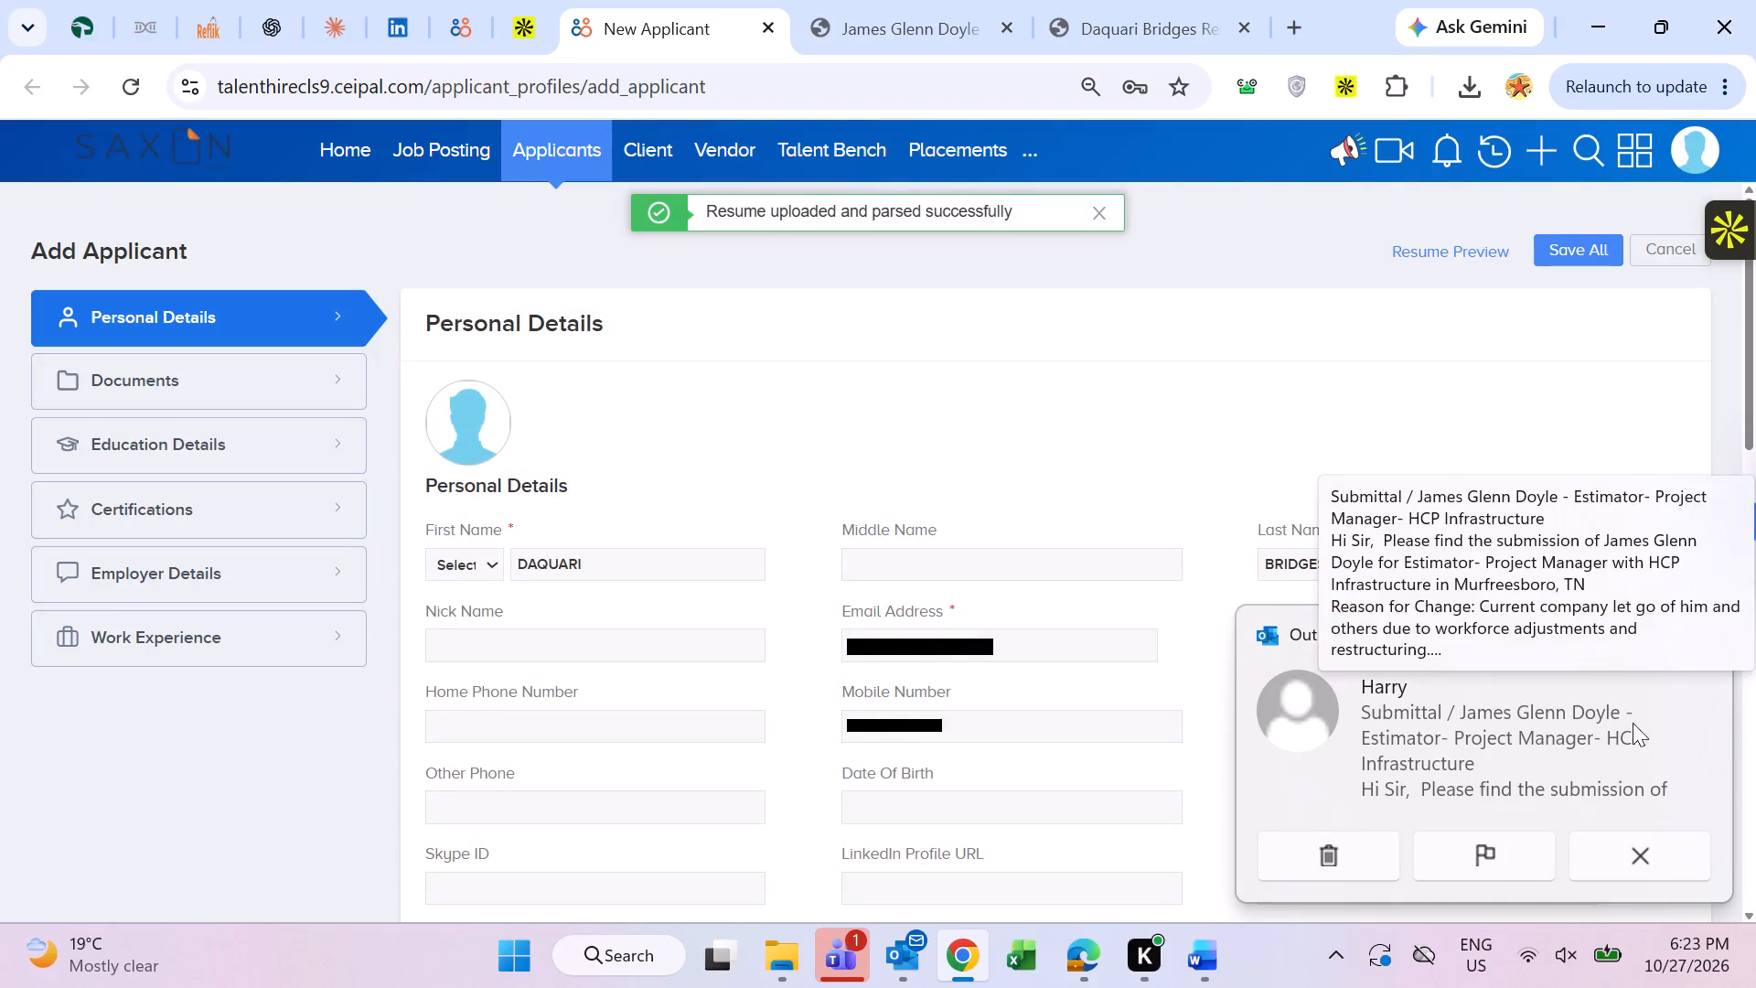
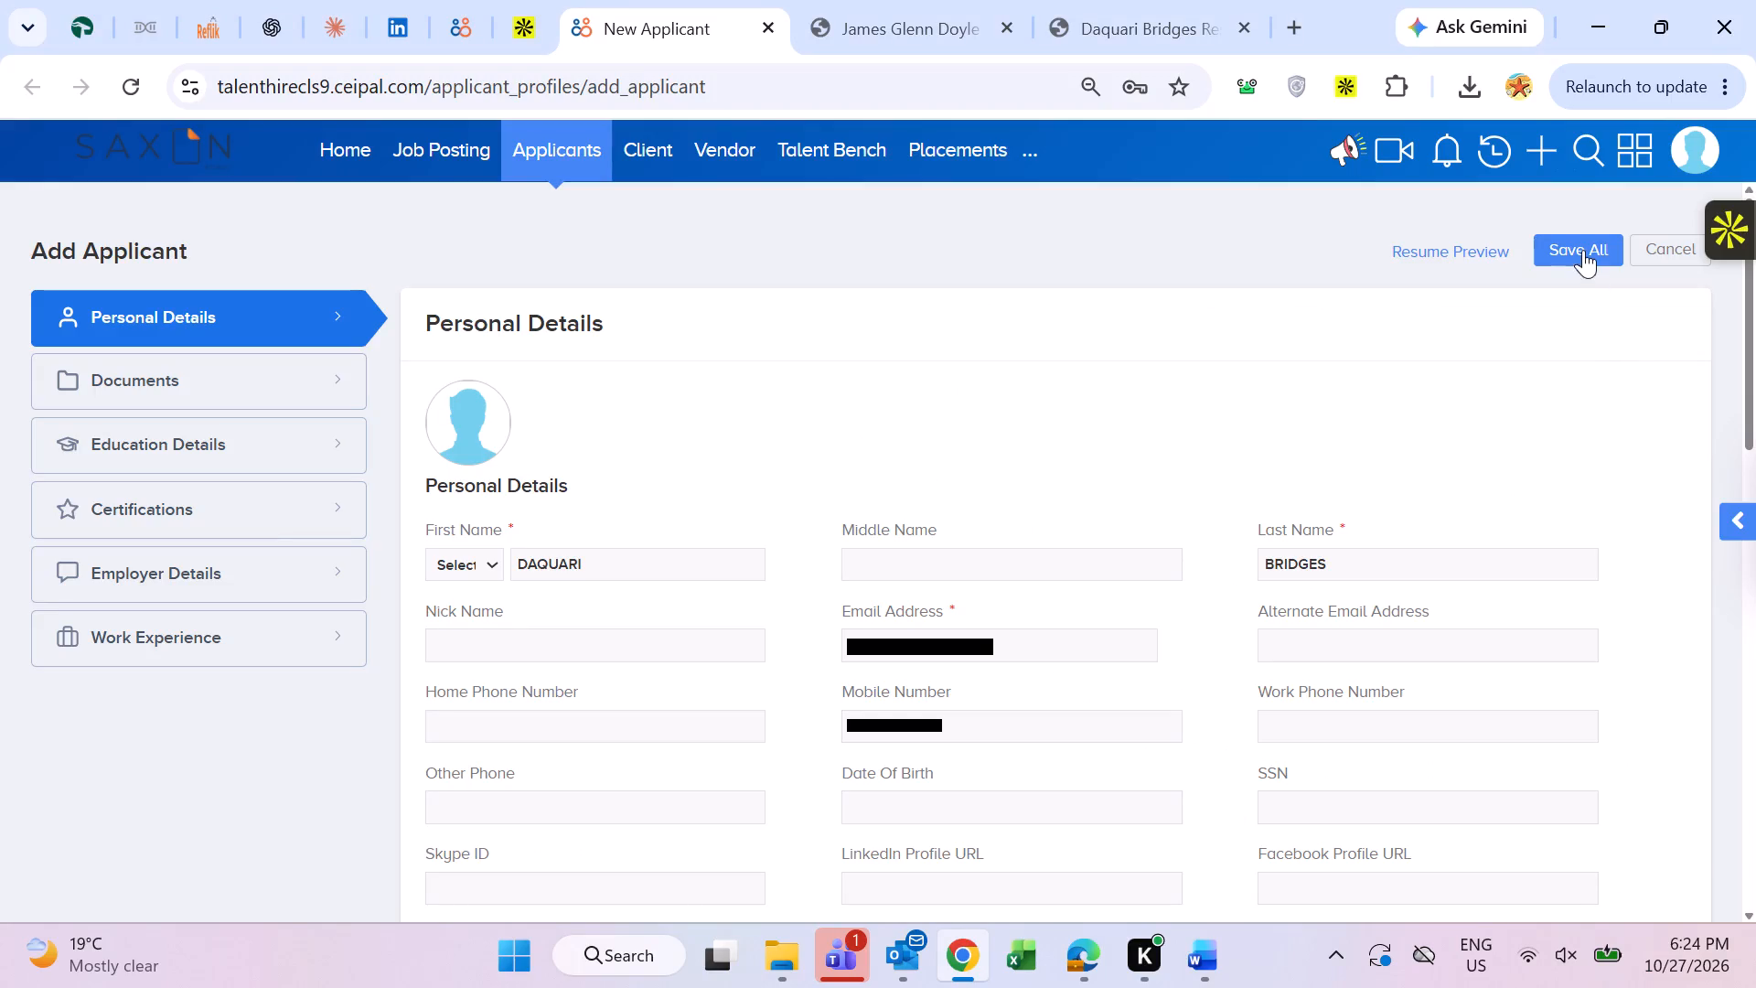
Choose the required work authorization in the new Substation Protection & Control Engineer applicant's personal details.
scroll(833, 451, "down", 1)
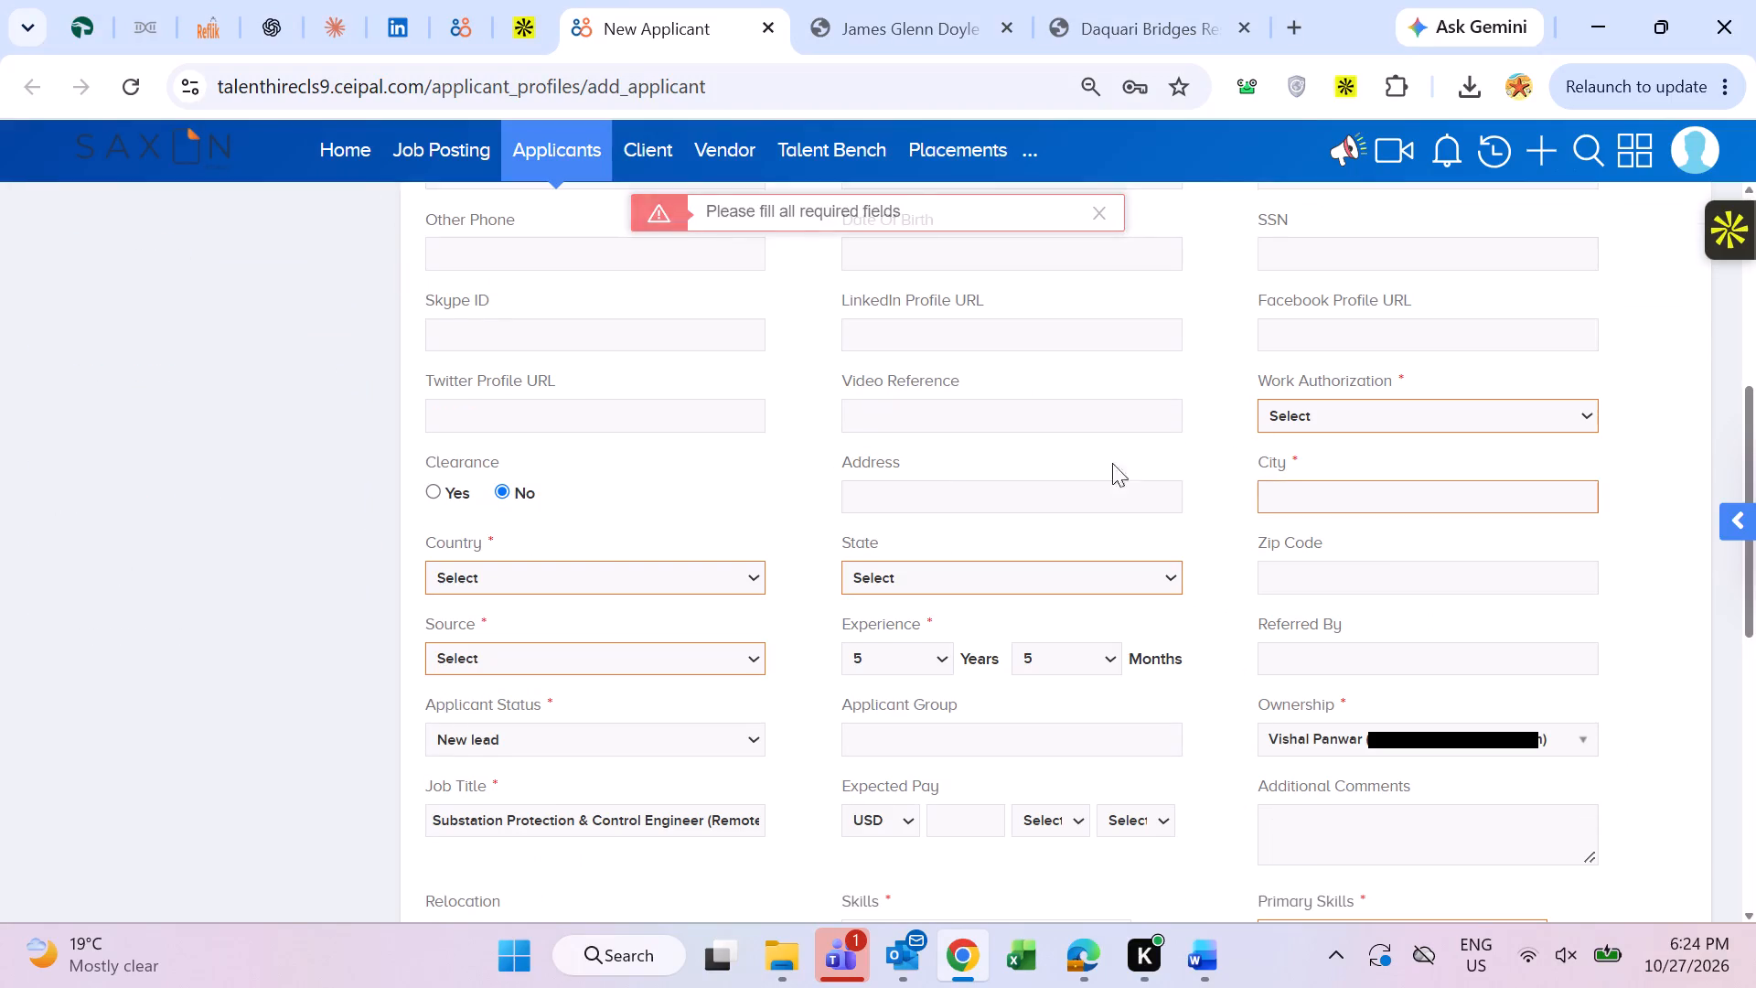
left_click(1311, 424)
scroll(1335, 782, "down", 1)
left_click(1715, 584)
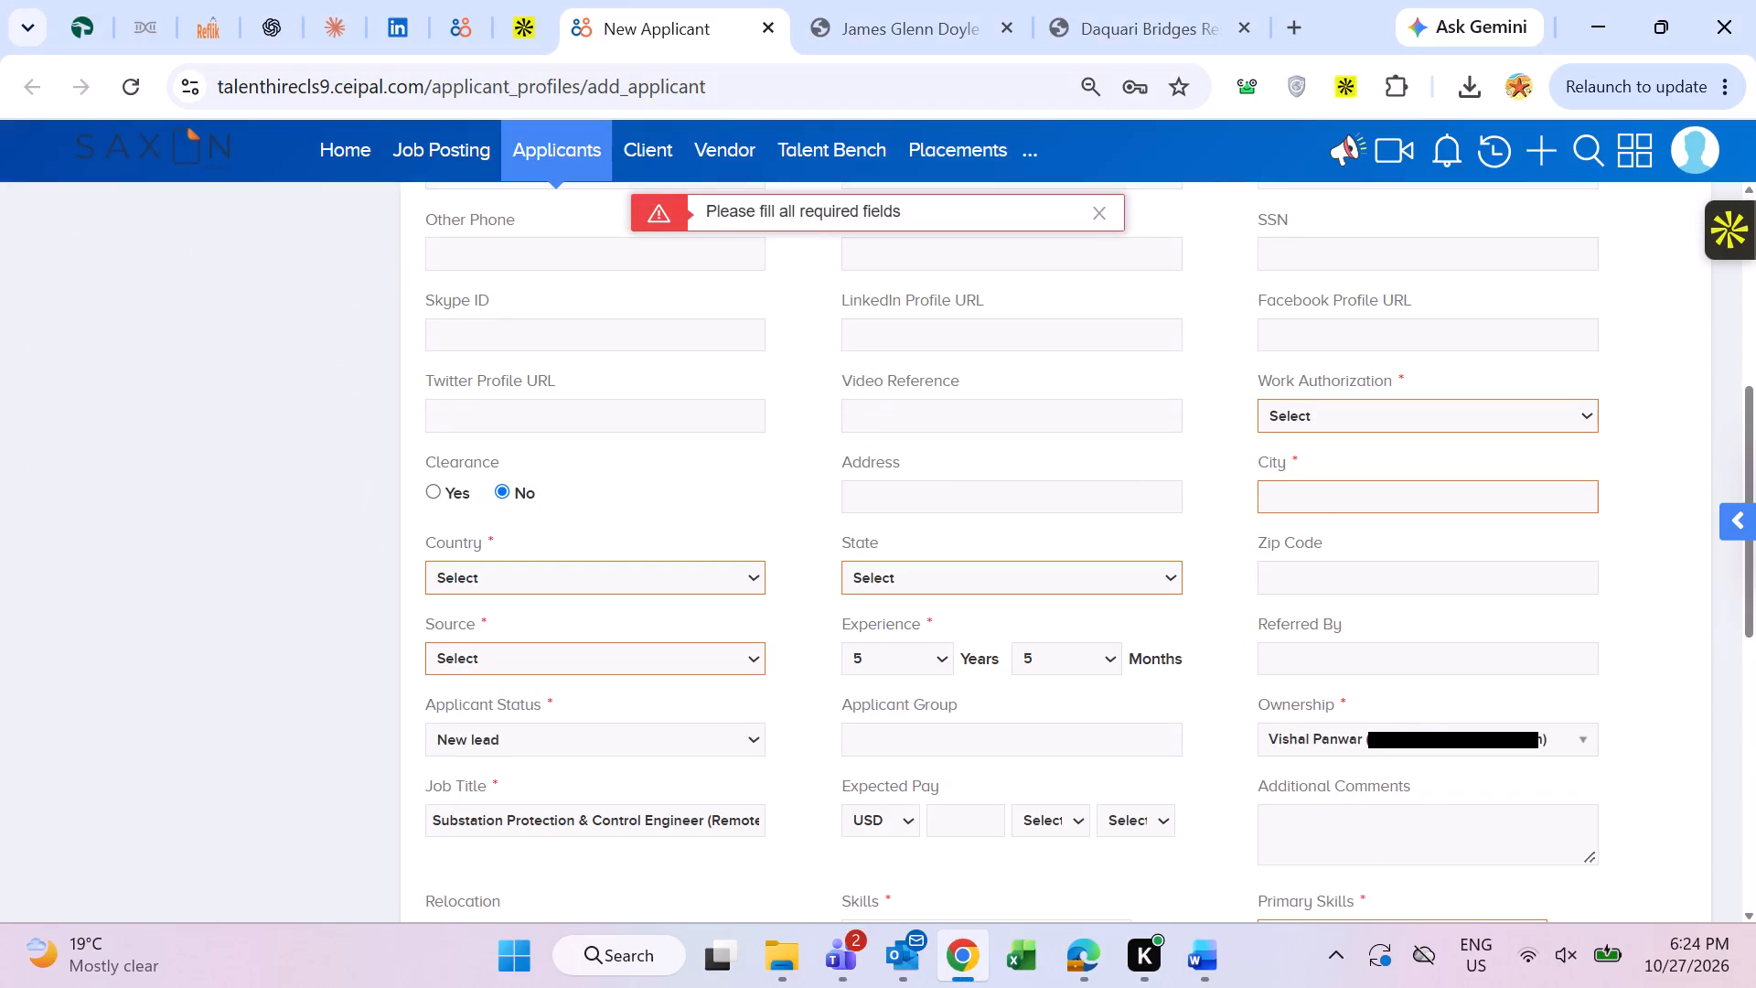
left_click(1345, 416)
scroll(1363, 714, "down", 3)
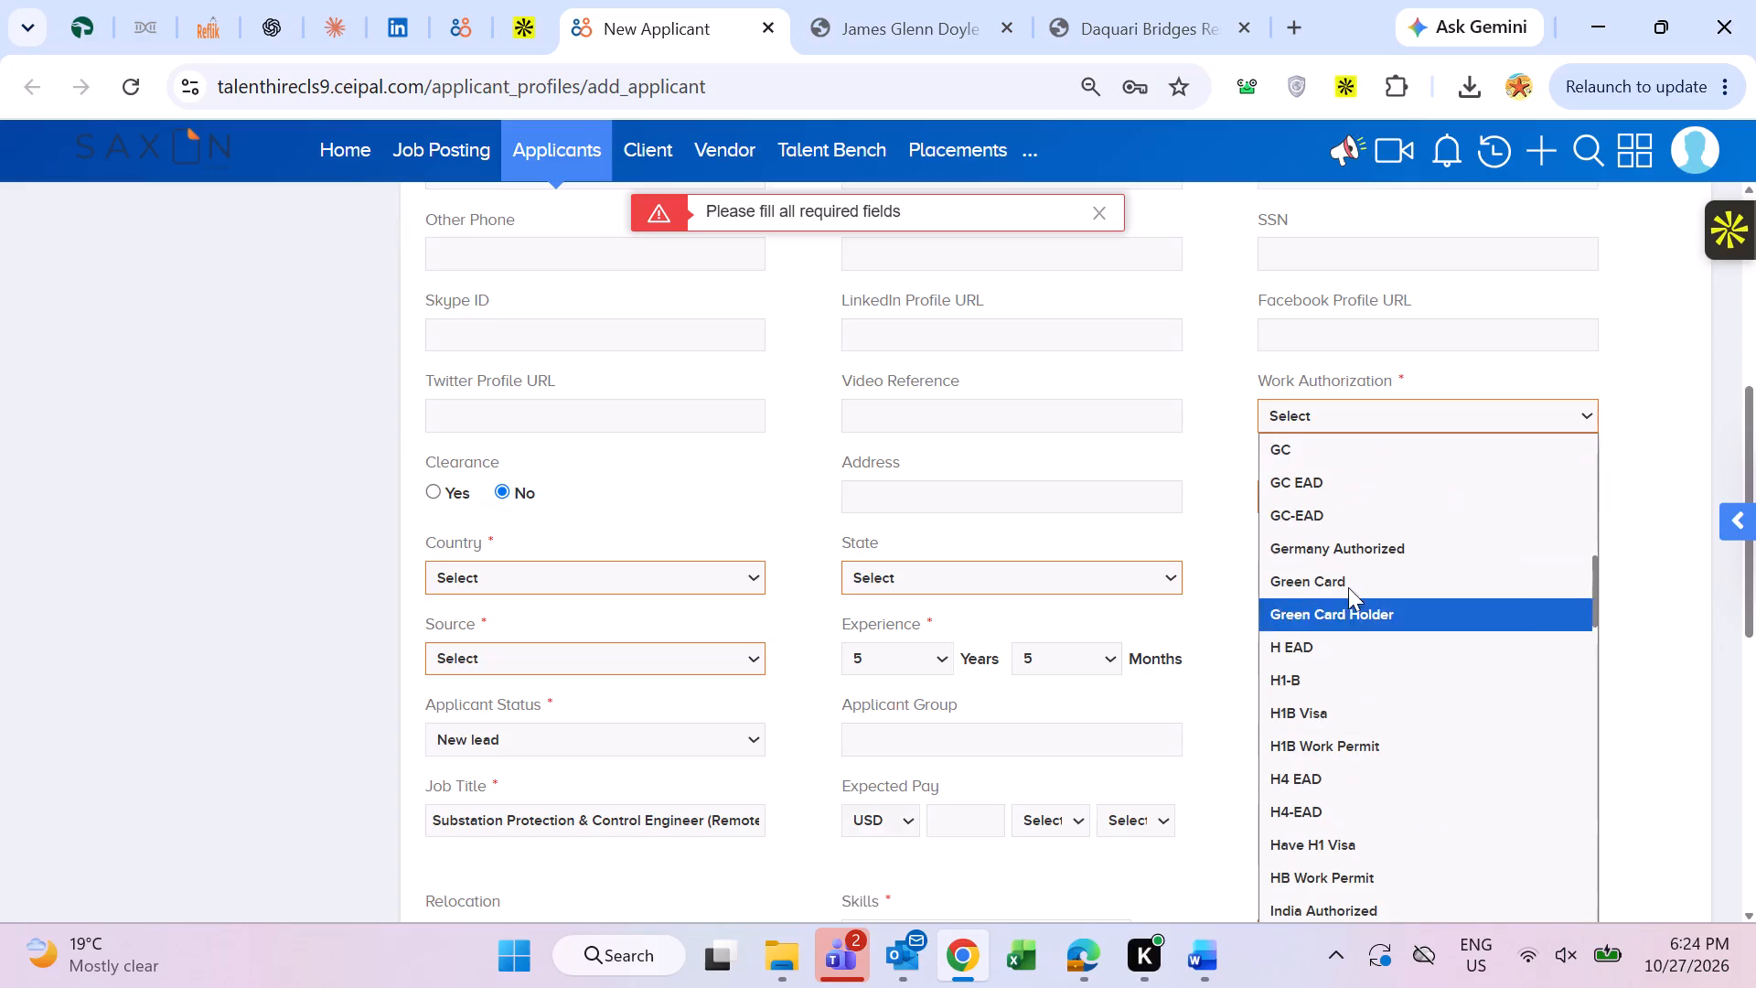
scroll(1336, 780, "down", 6)
scroll(1335, 714, "up", 7)
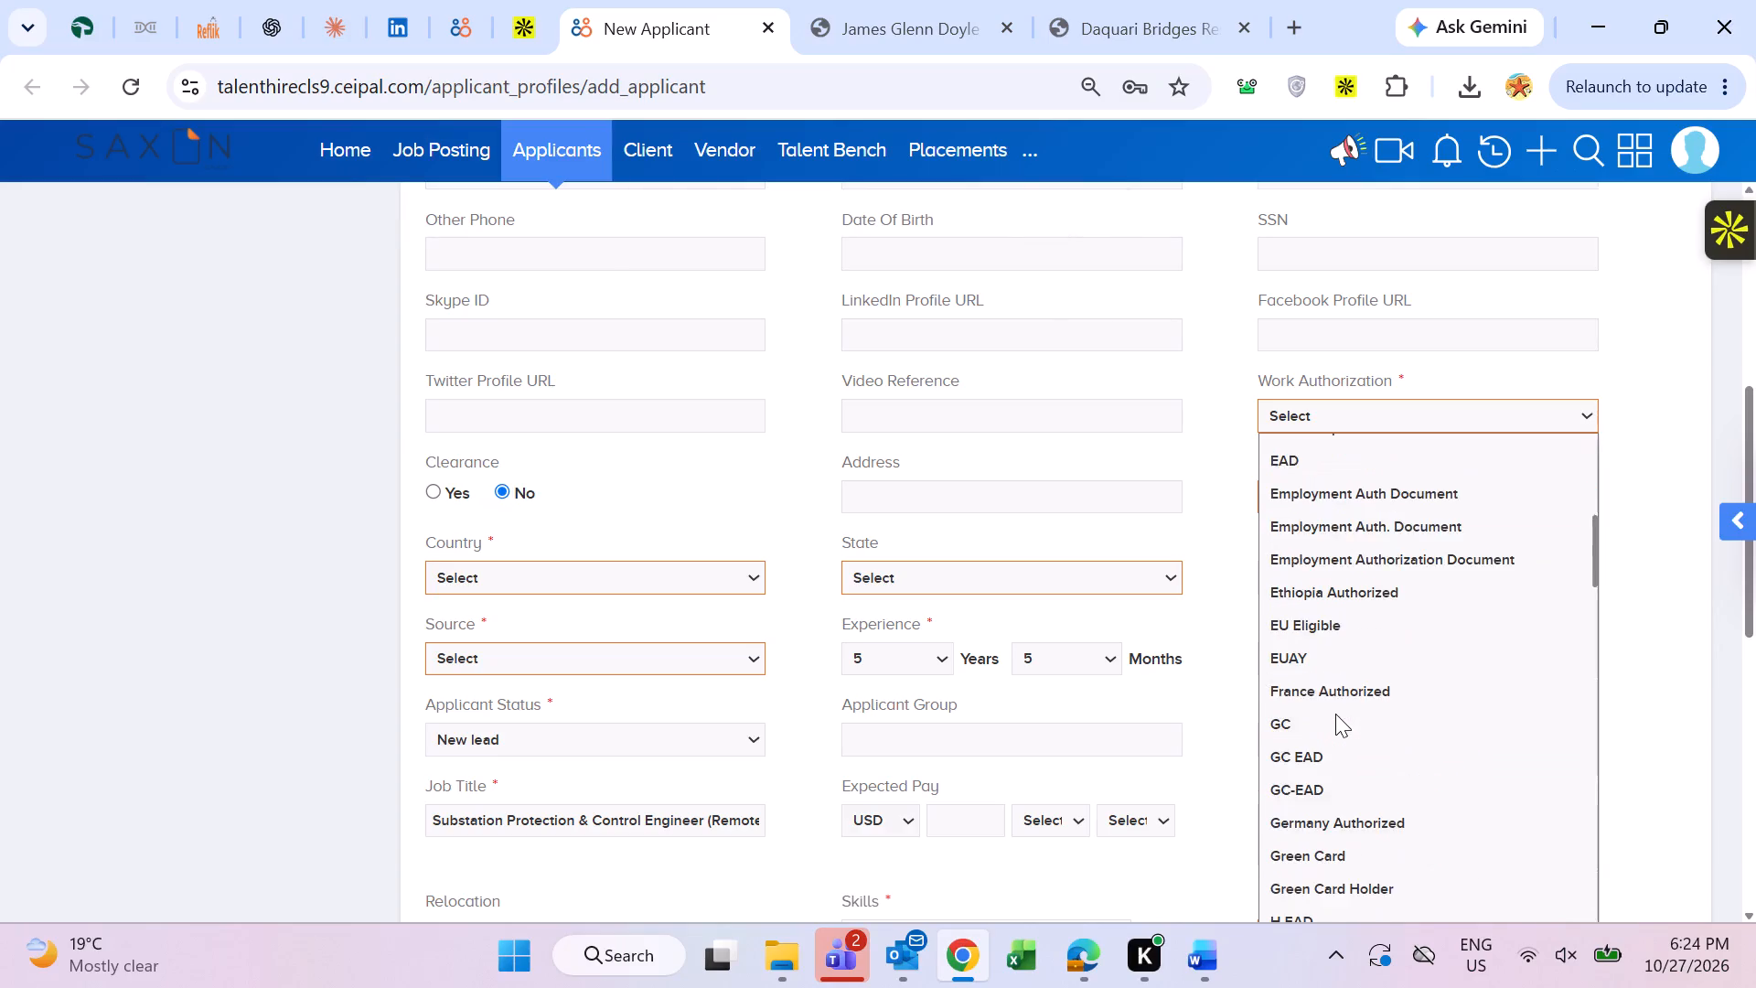
scroll(1335, 714, "up", 5)
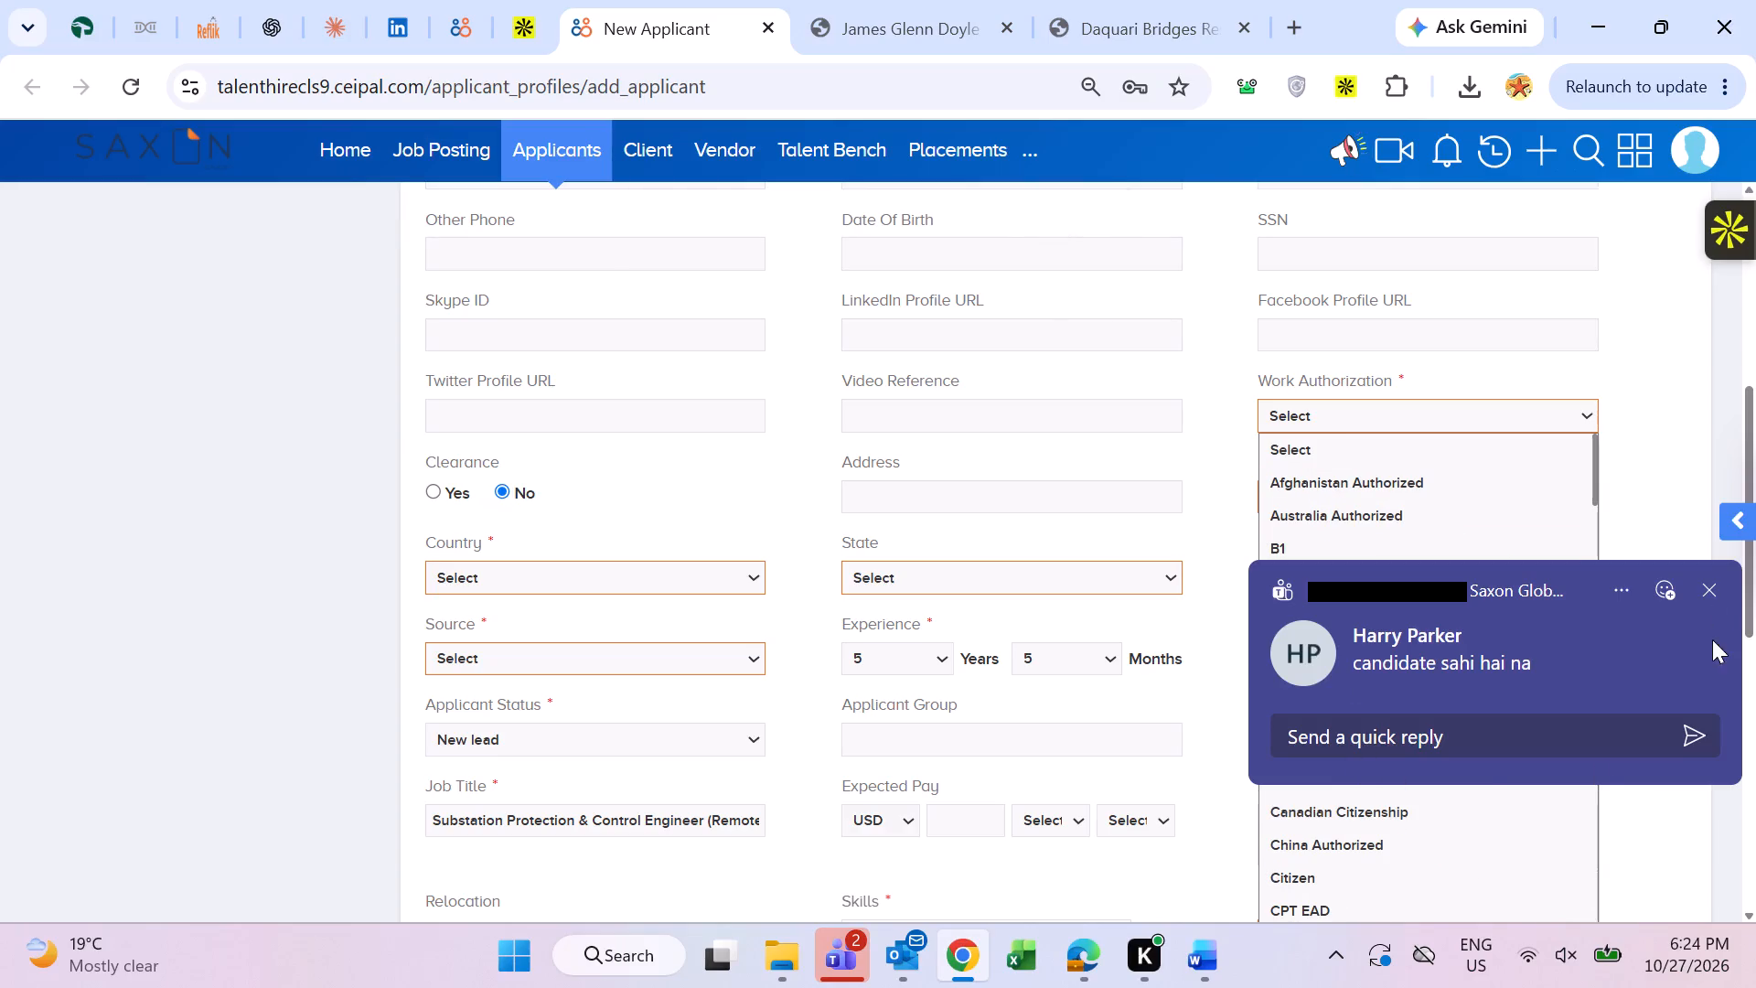
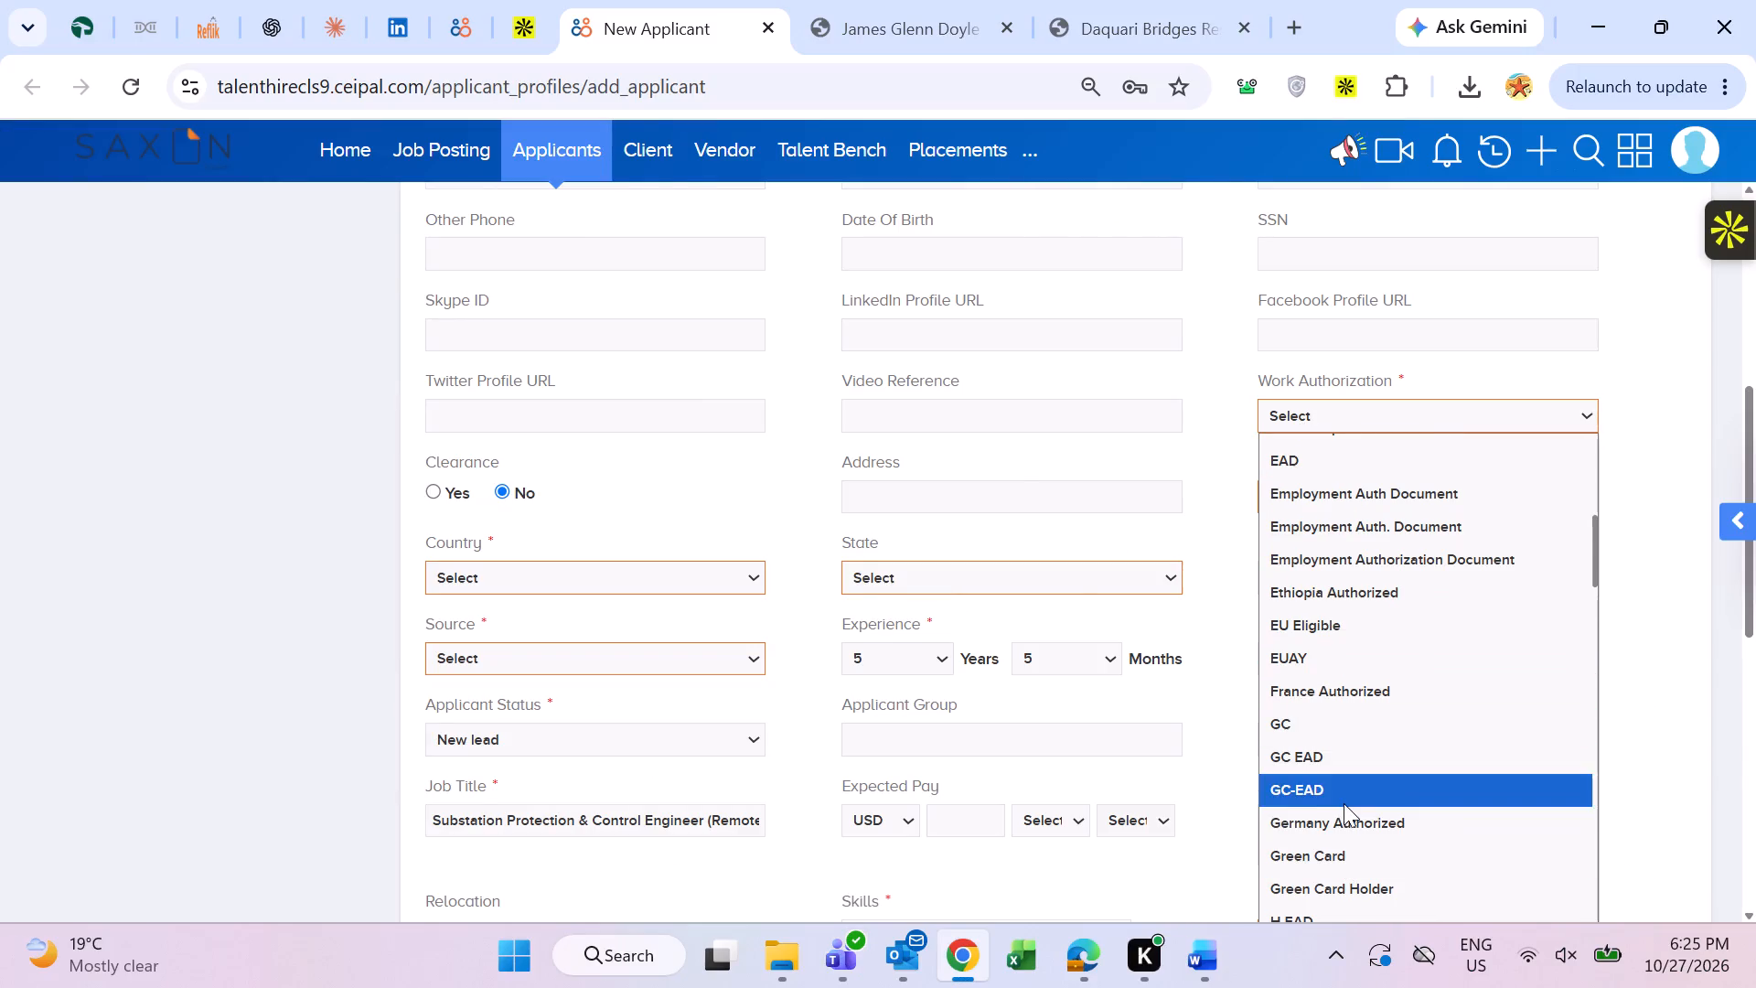
Set the new applicant's required work authorization to US Citizen.
scroll(1363, 643, "up", 5)
scroll(1386, 530, "down", 5)
scroll(1379, 754, "down", 3)
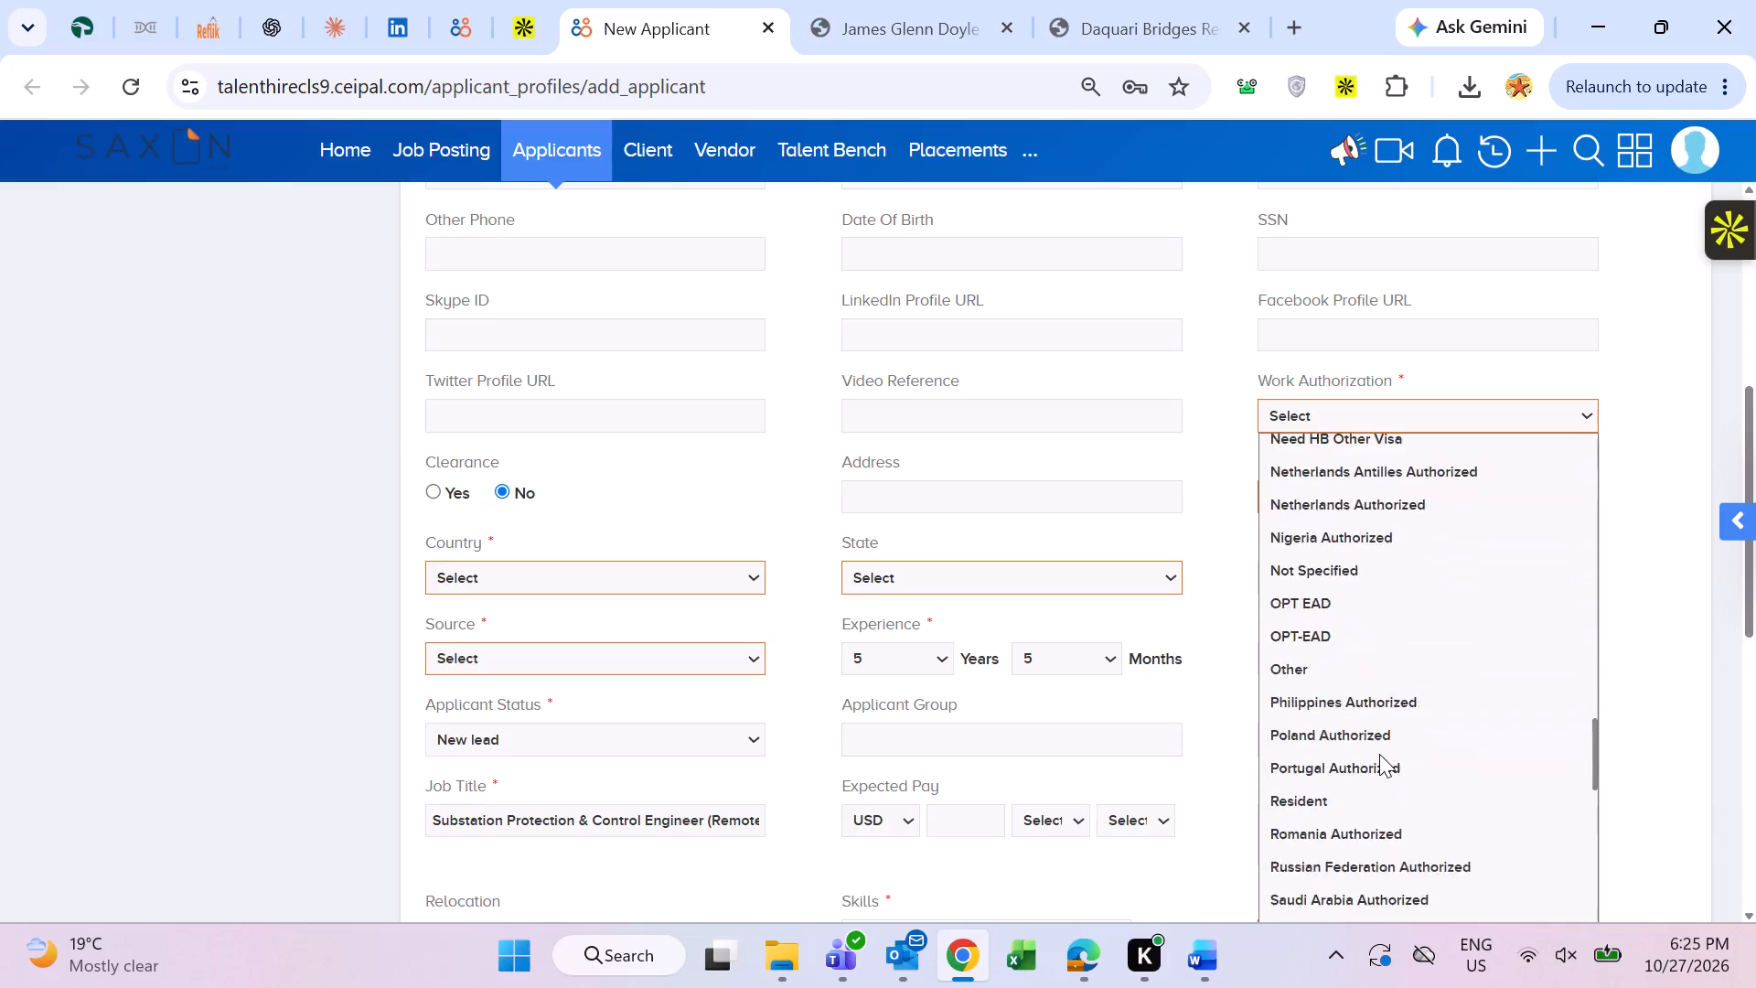
scroll(1378, 726, "down", 4)
left_click(1385, 645)
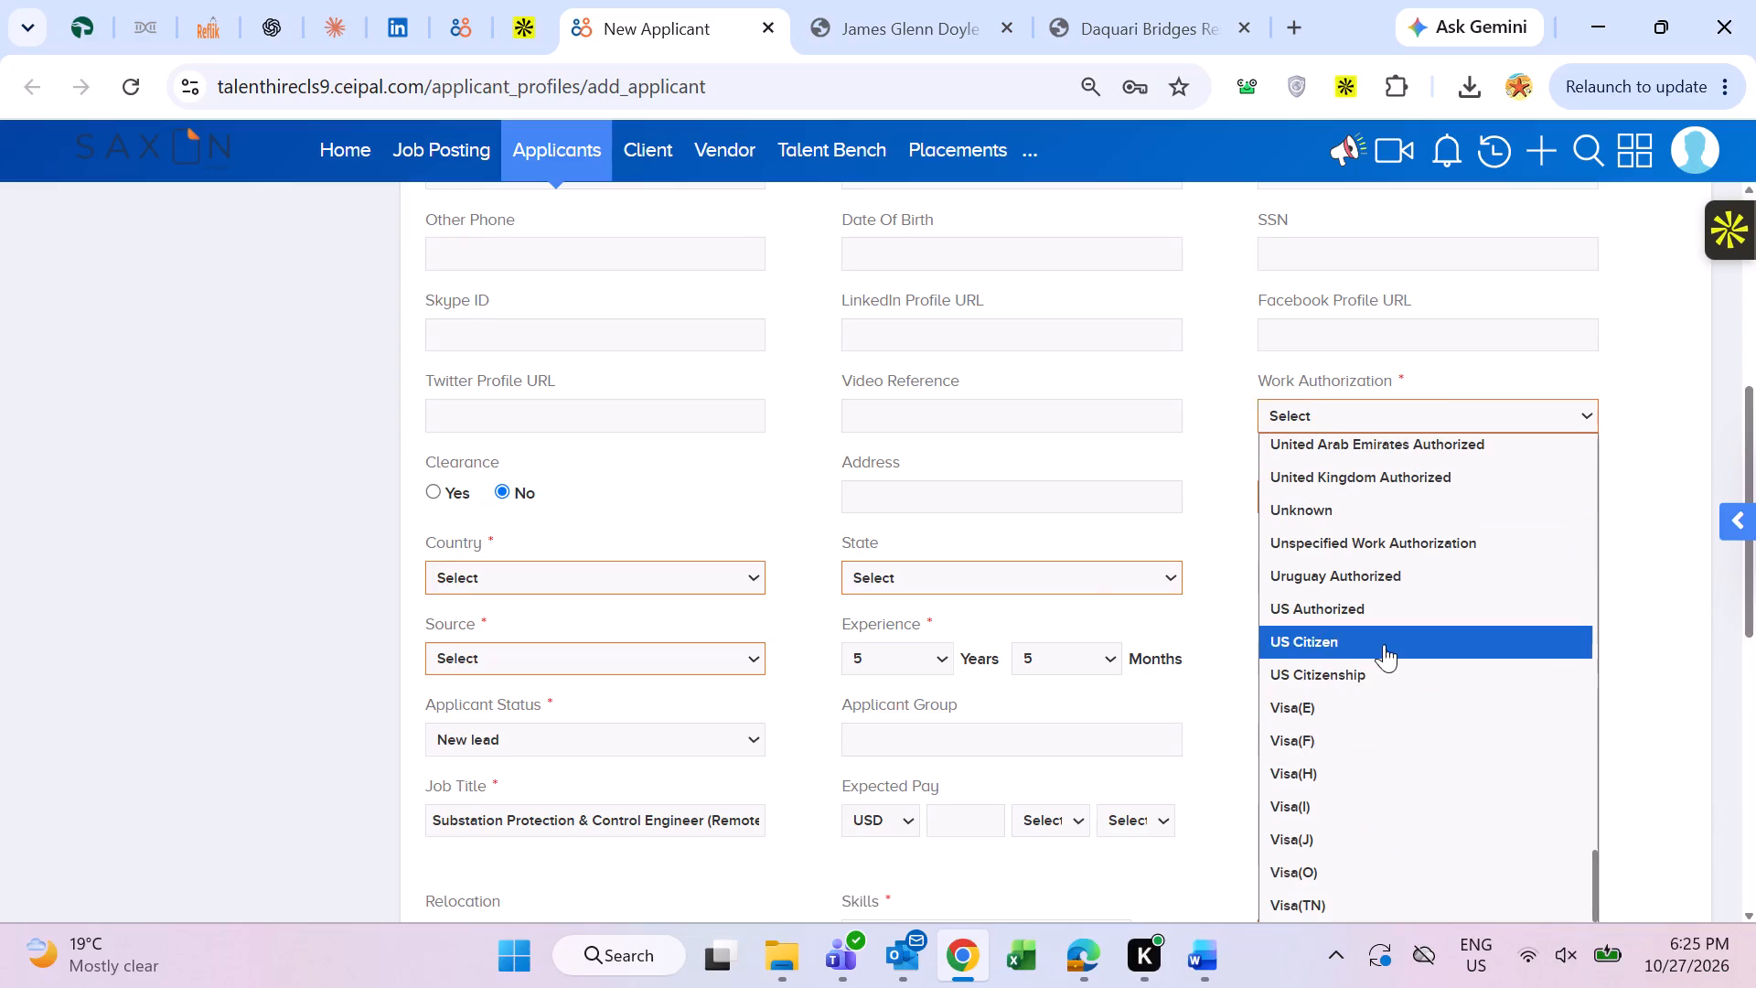
Fill in the new applicant's required city, consulting the open executive résumé PDF for the location.
left_click(1271, 501)
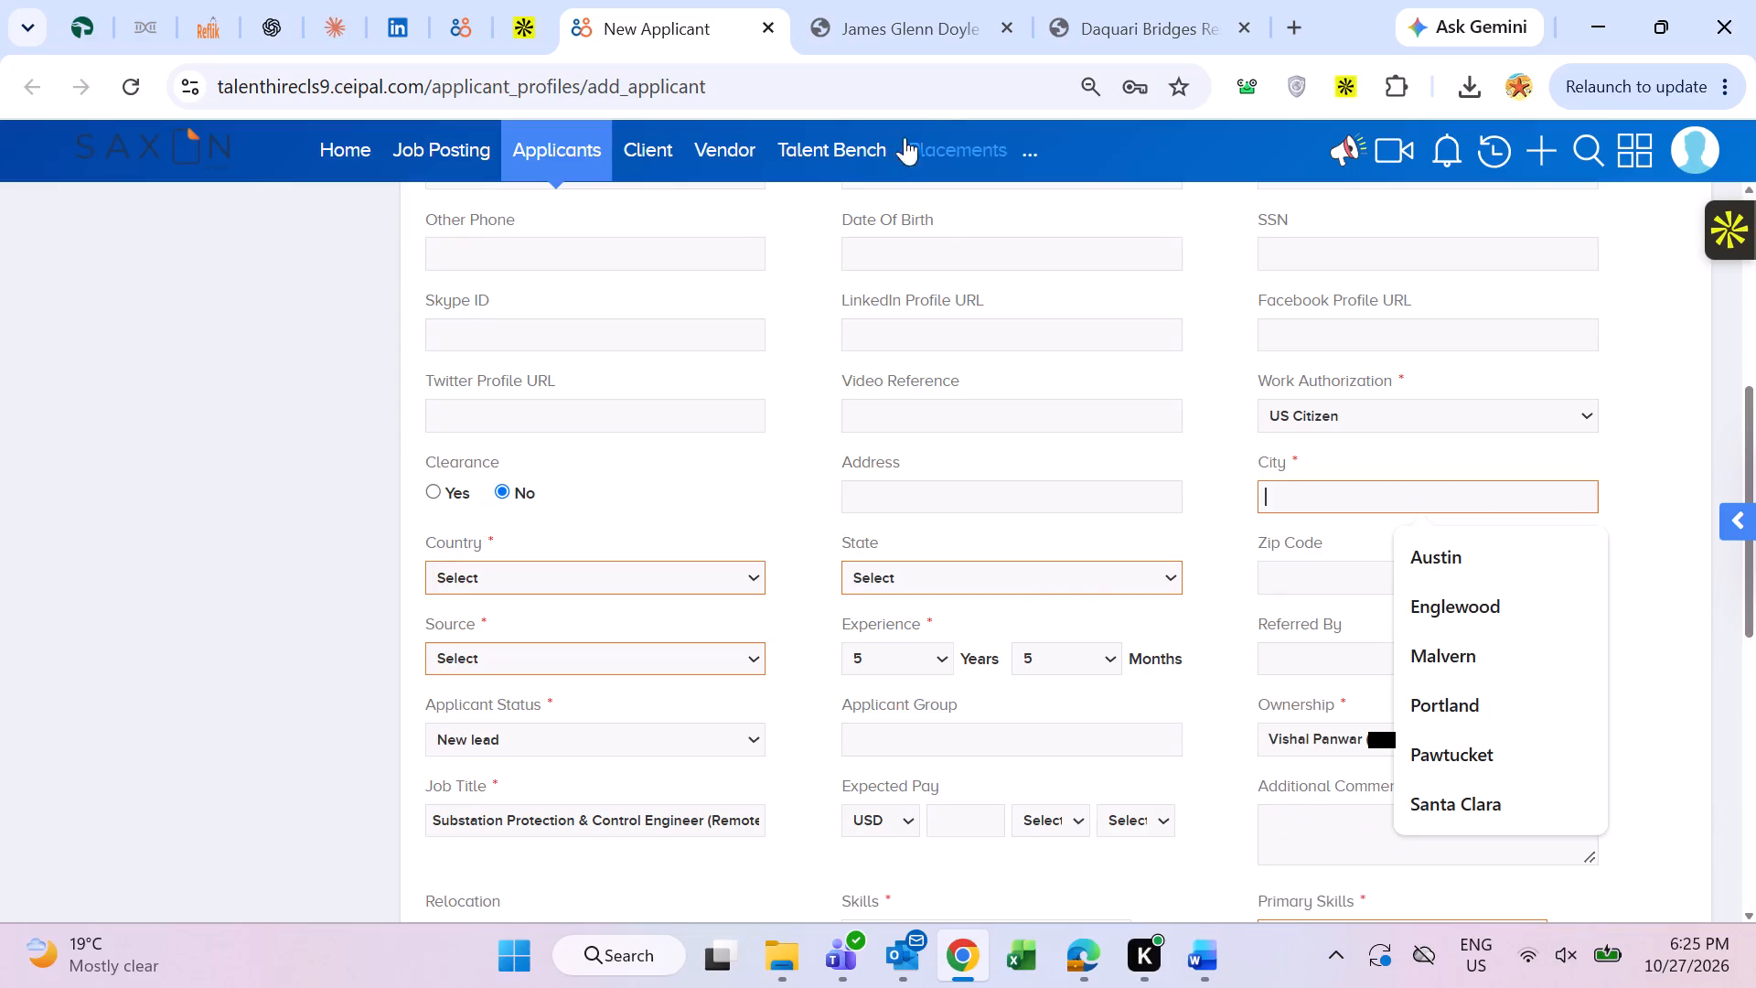
left_click(948, 38)
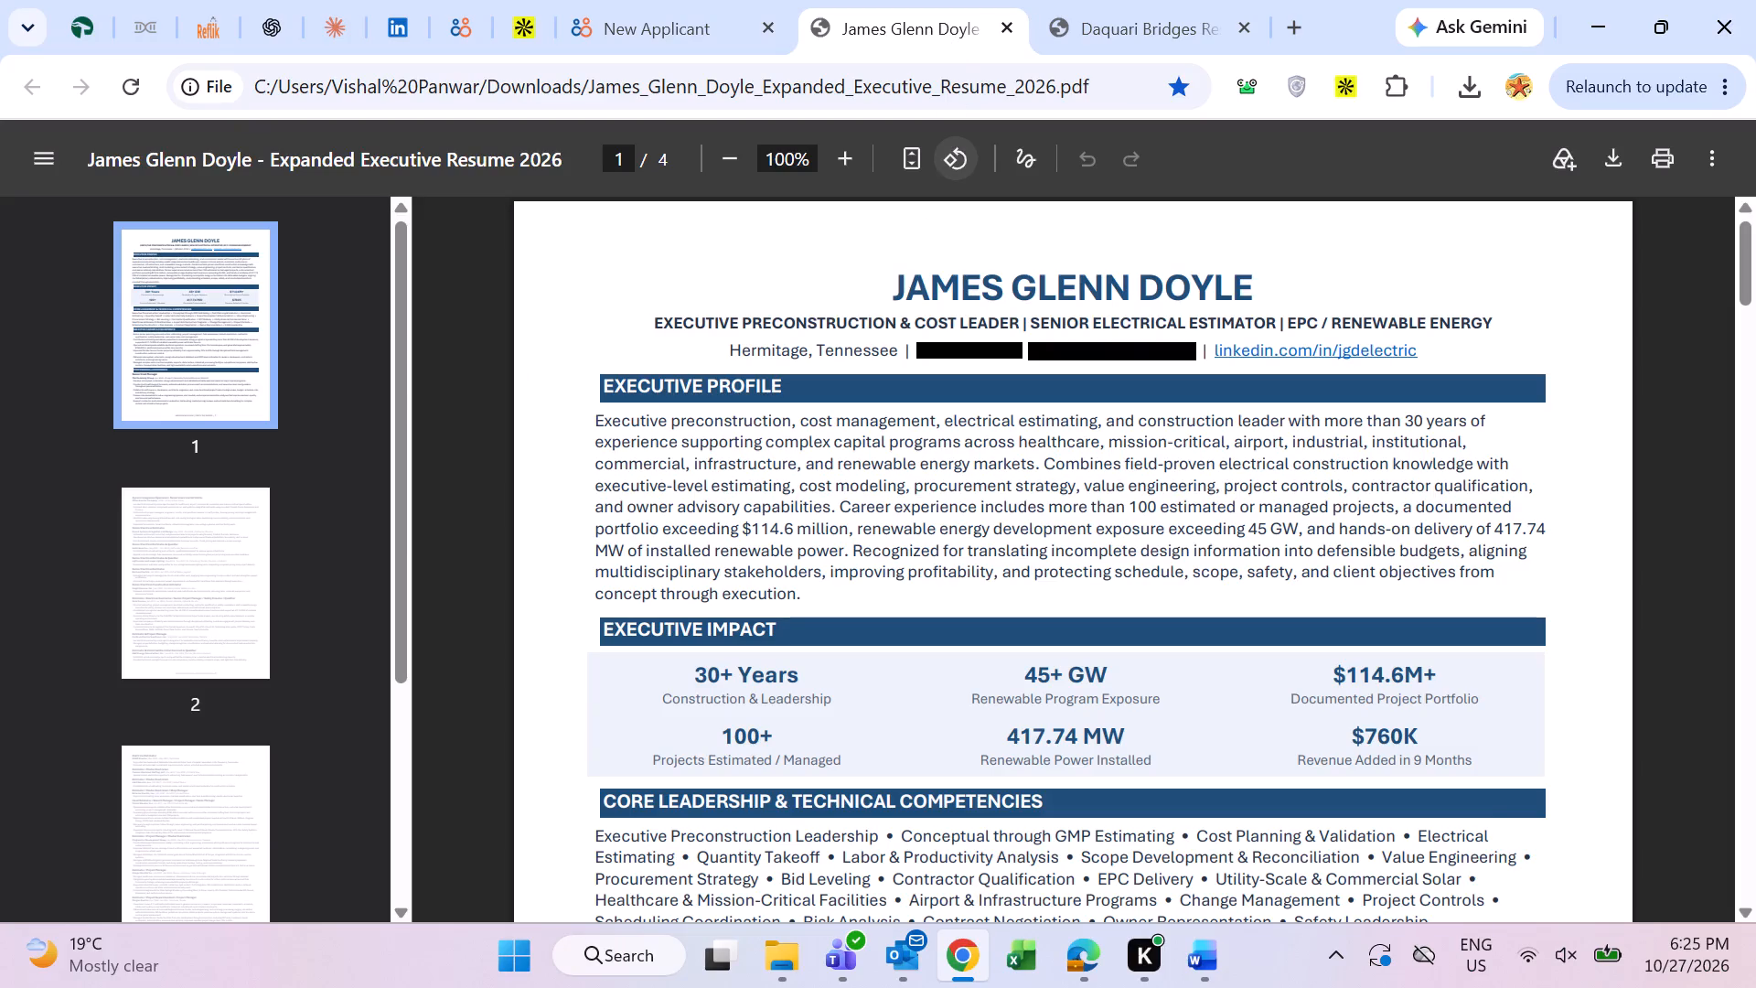
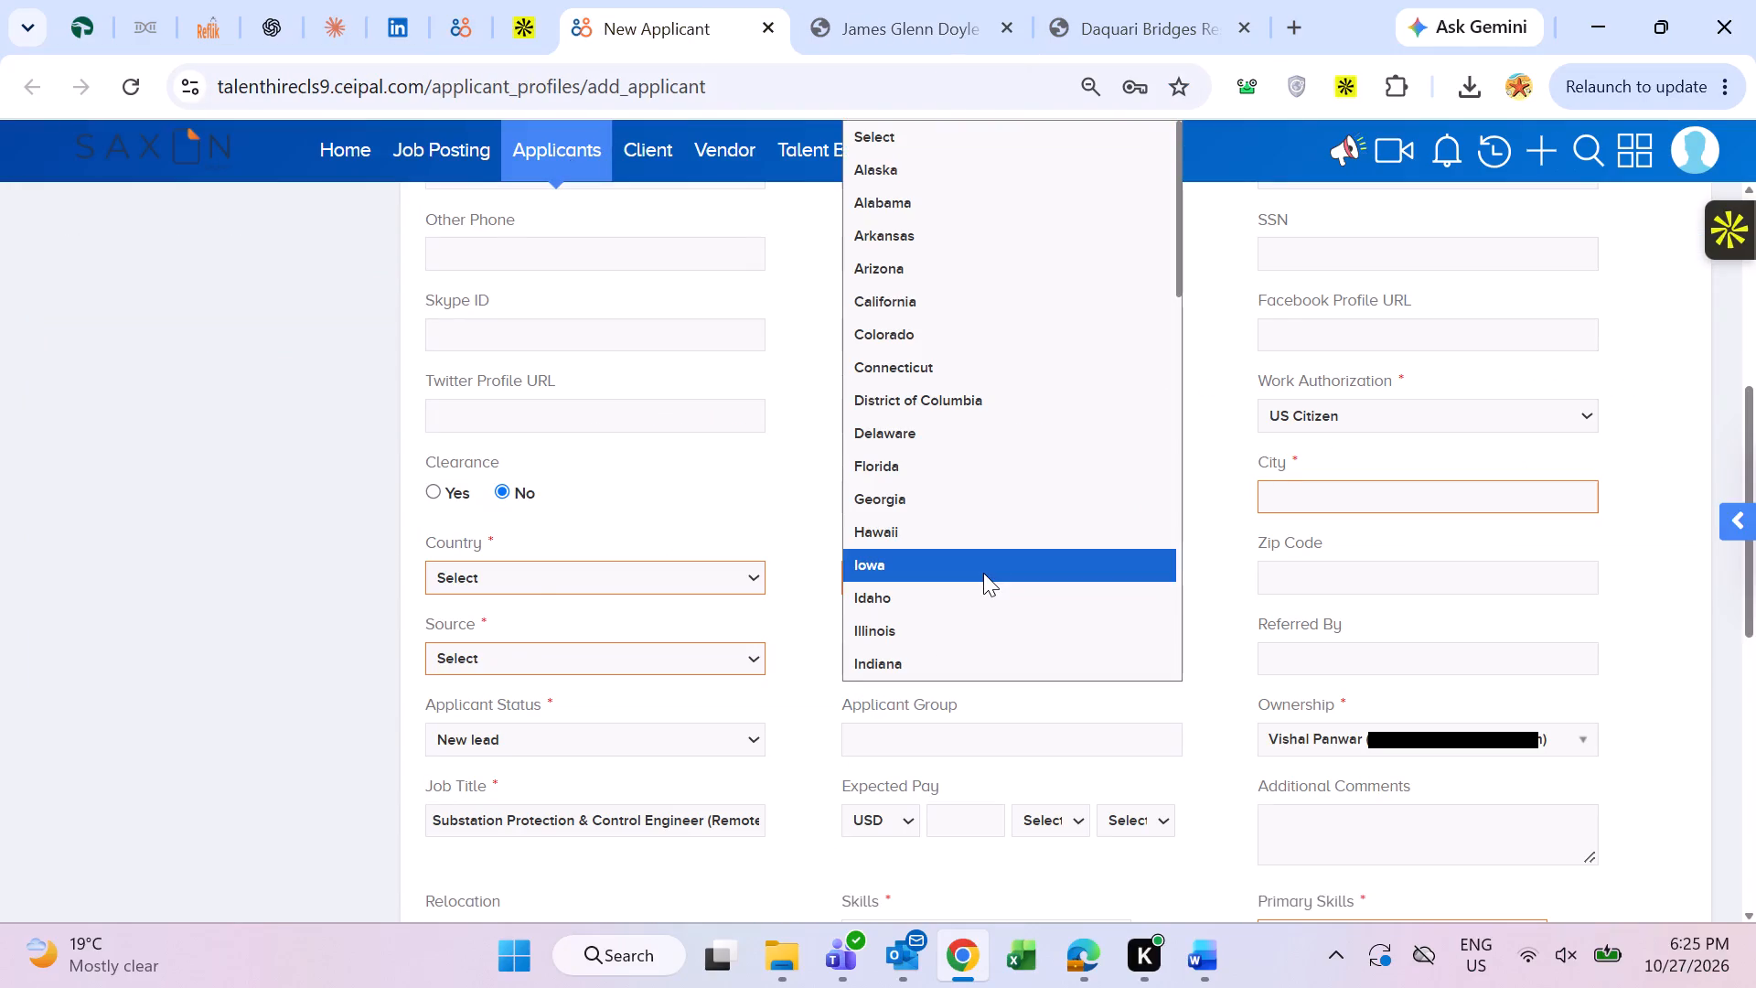
Set the new applicant's country to United States, state to Tennessee and city to Hermitage.
left_click(540, 595)
left_click(548, 569)
scroll(551, 562, "down", 16)
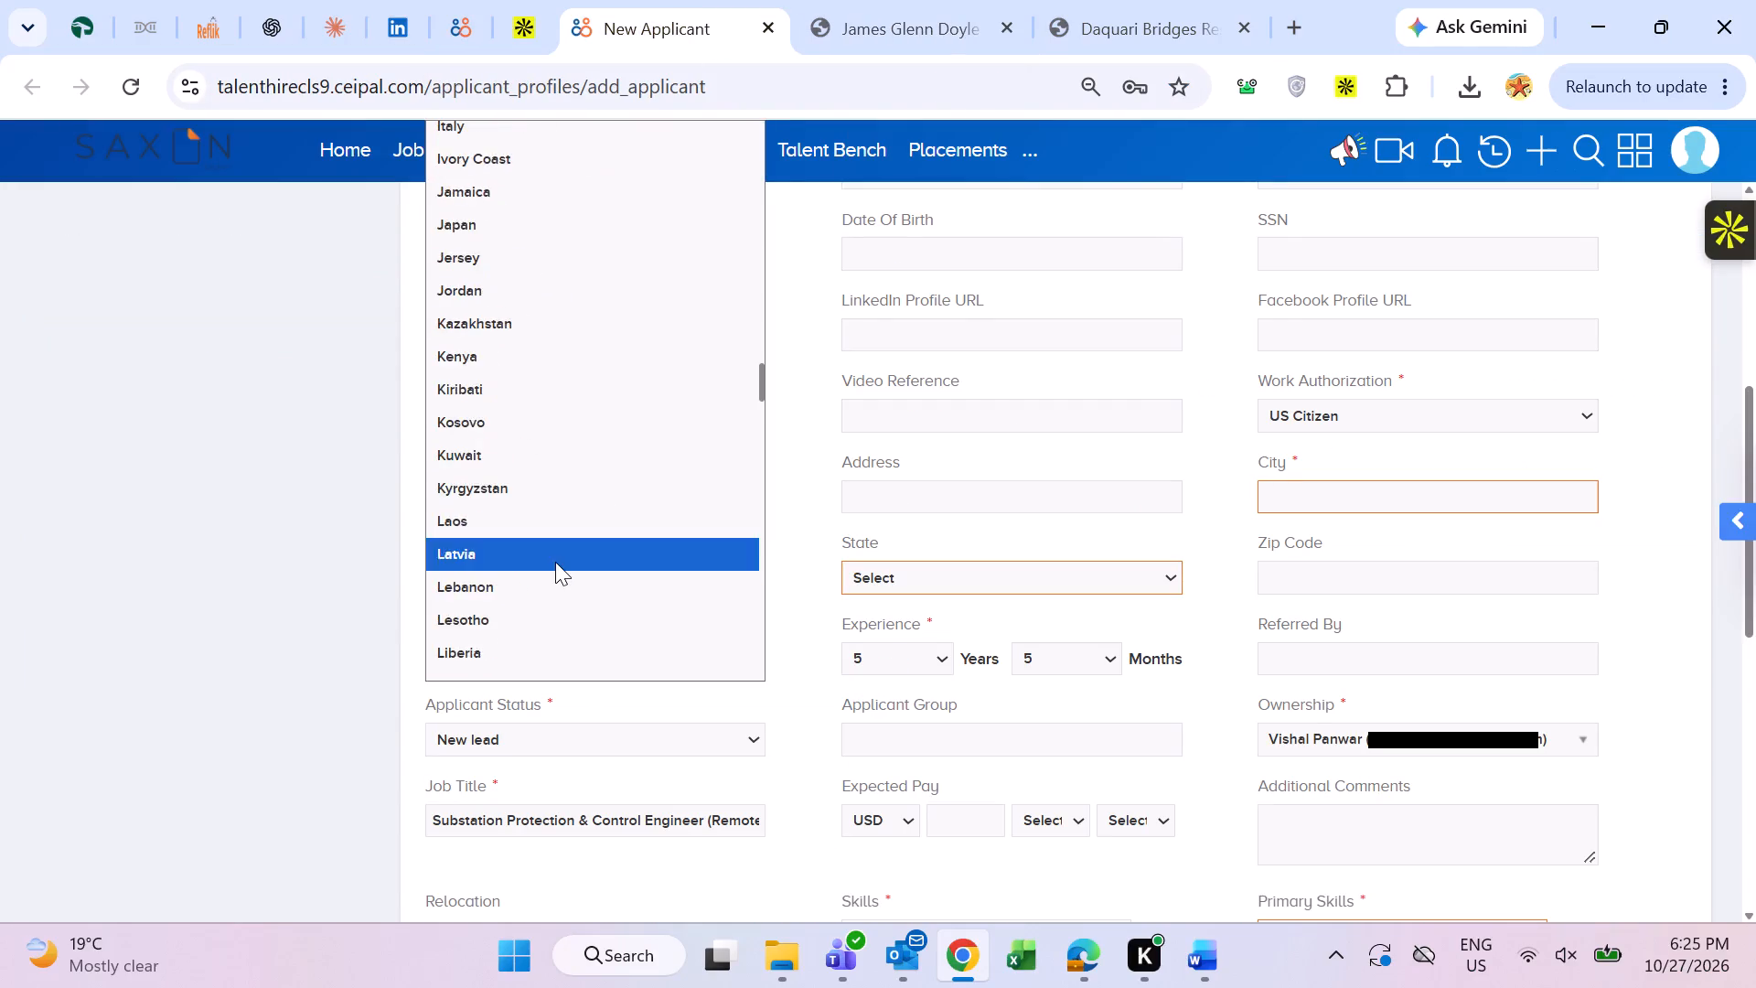
scroll(555, 562, "down", 20)
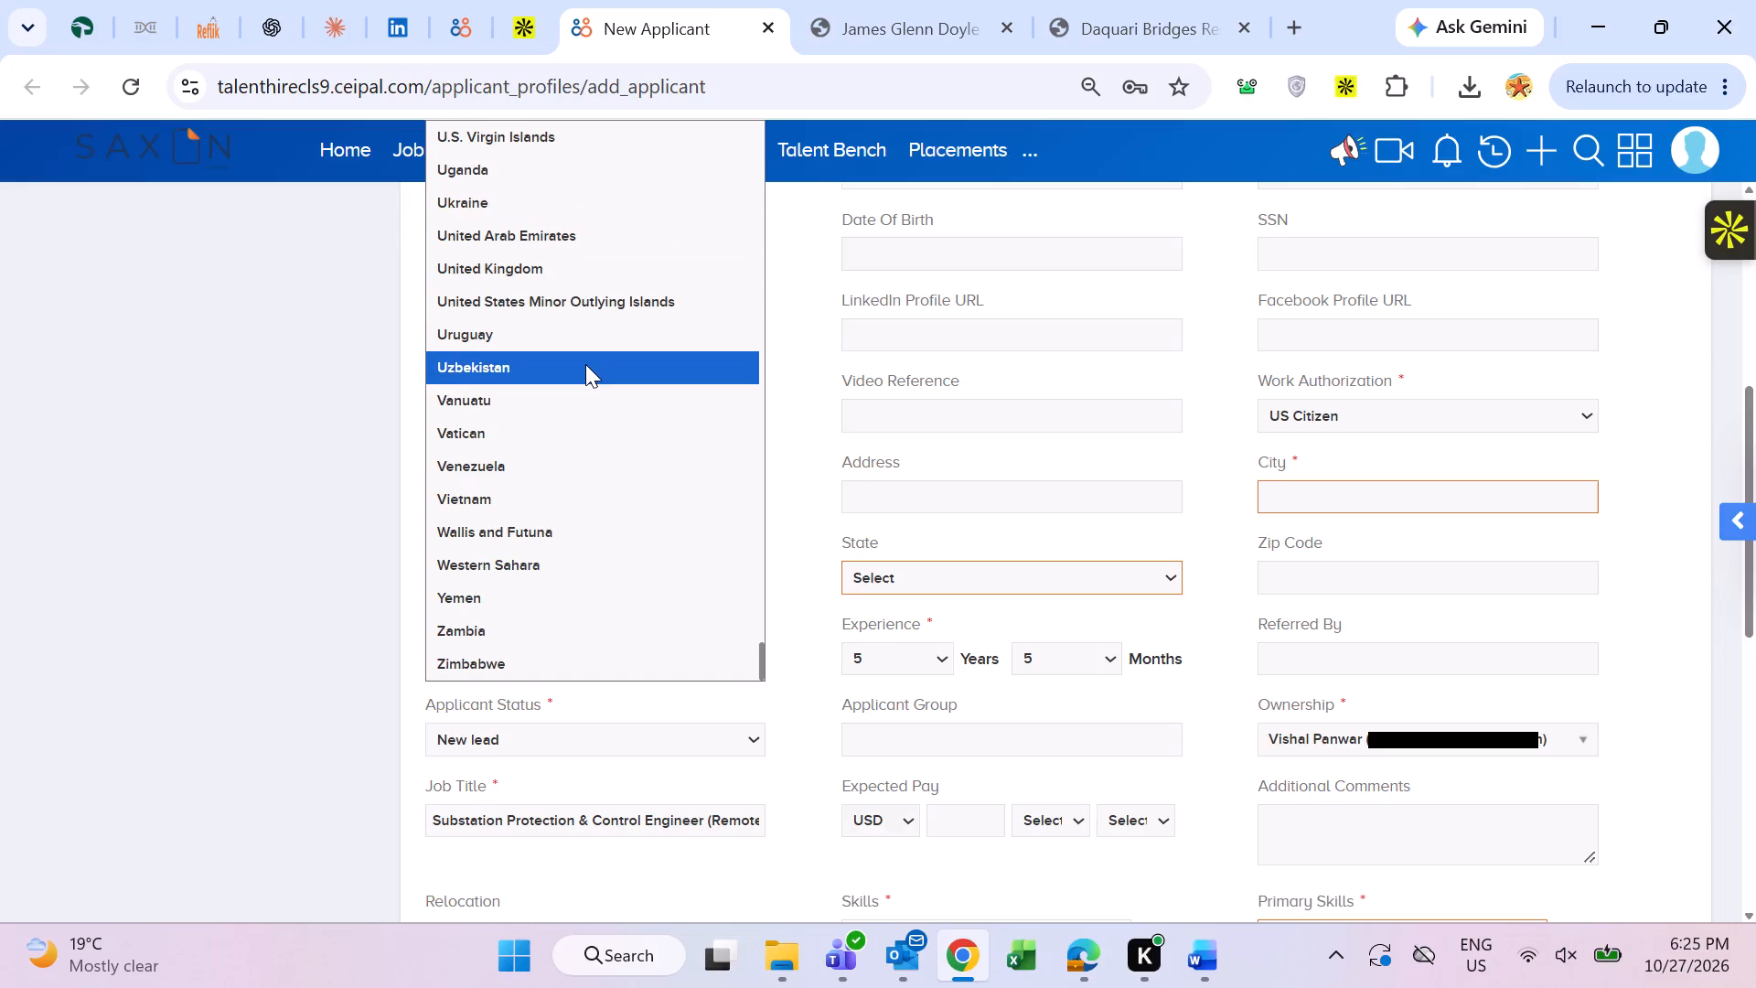
scroll(585, 364, "up", 1)
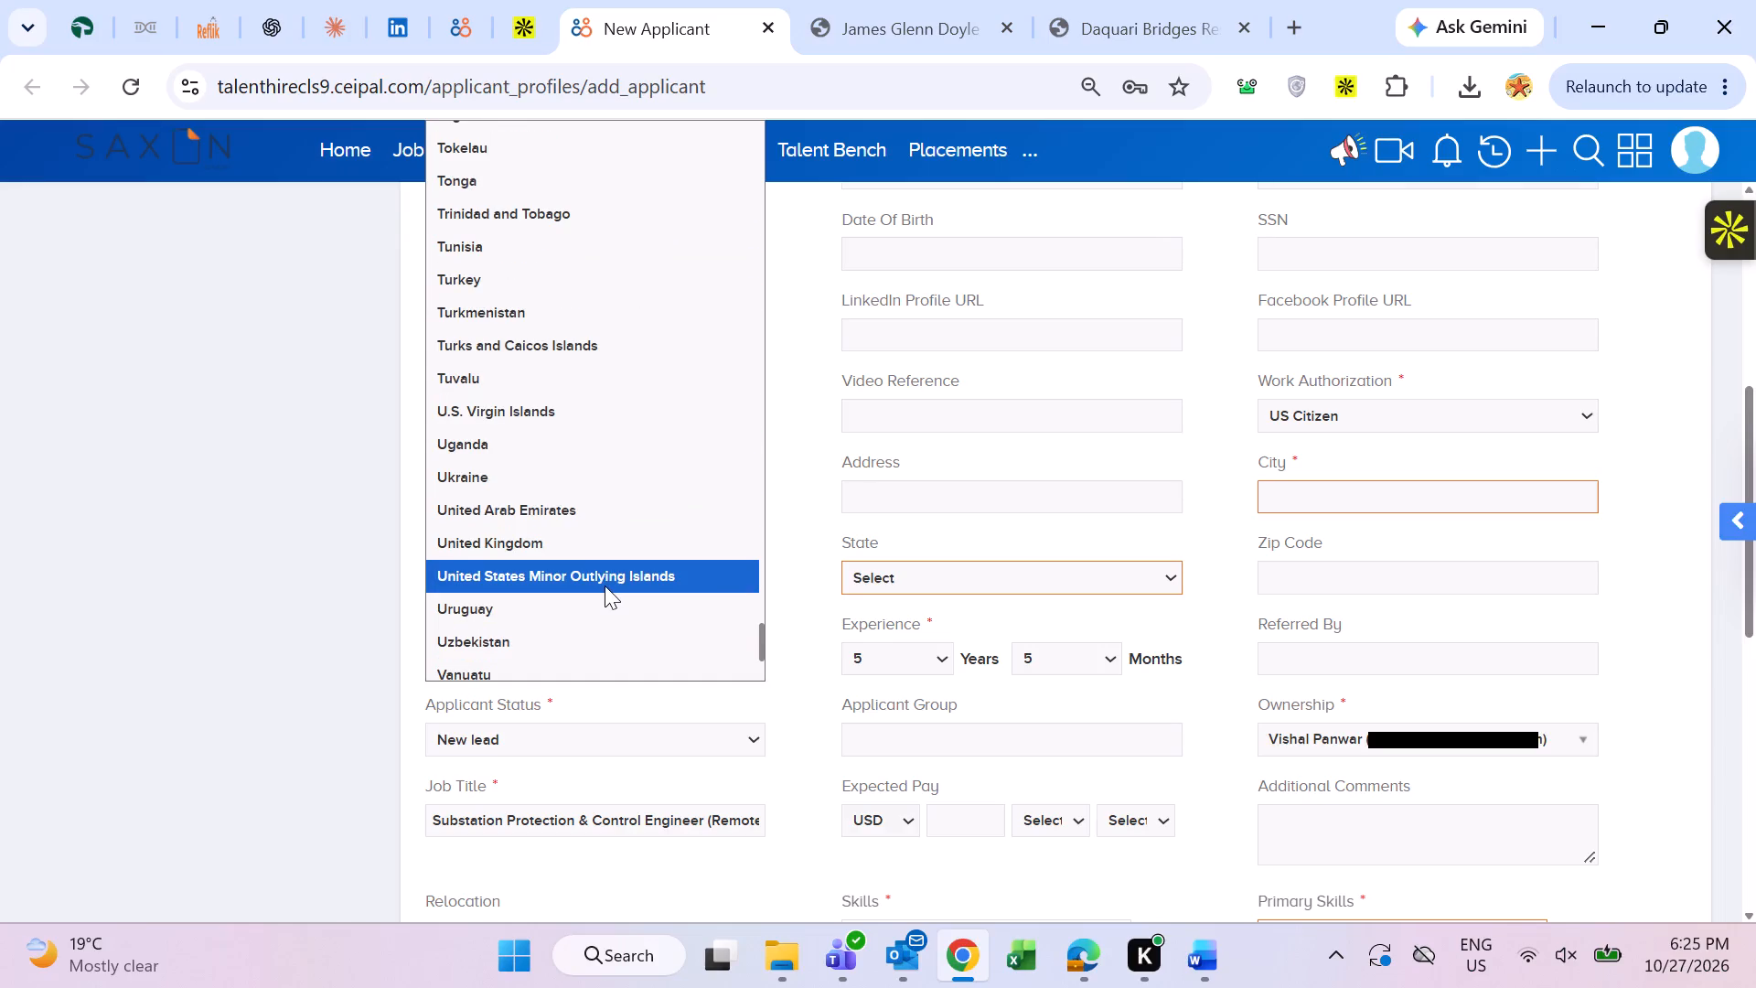
scroll(609, 420, "up", 12)
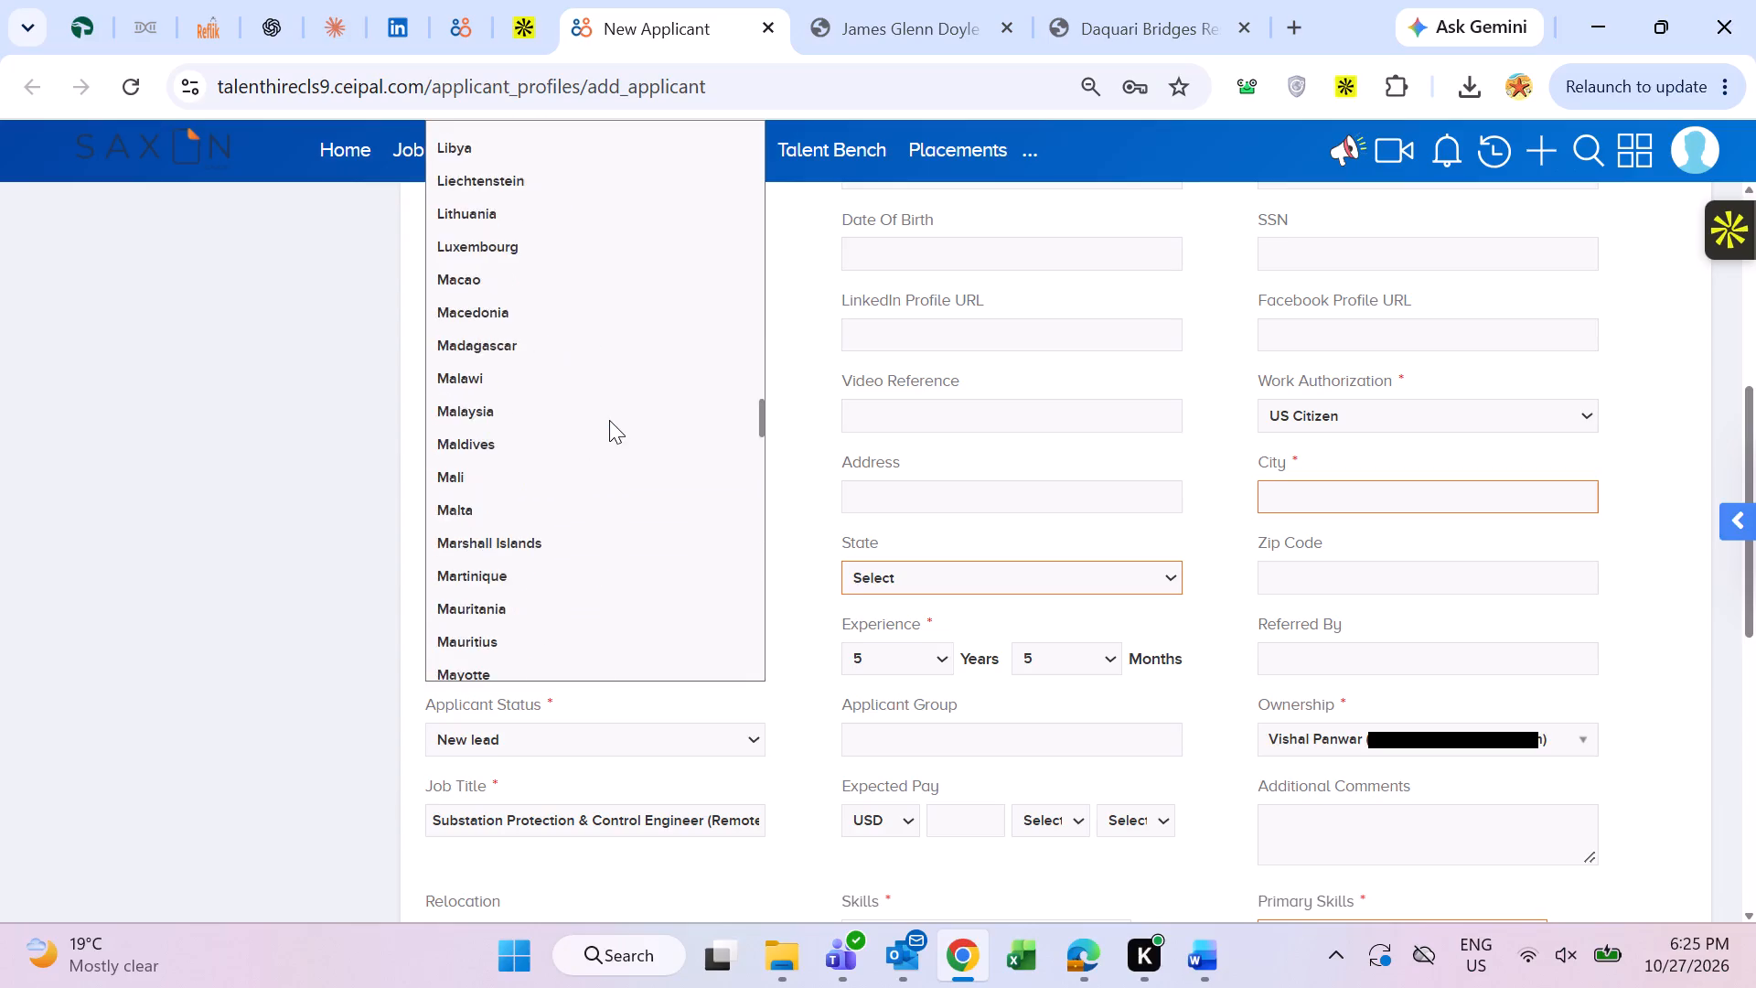
scroll(609, 420, "up", 20)
scroll(609, 420, "up", 4)
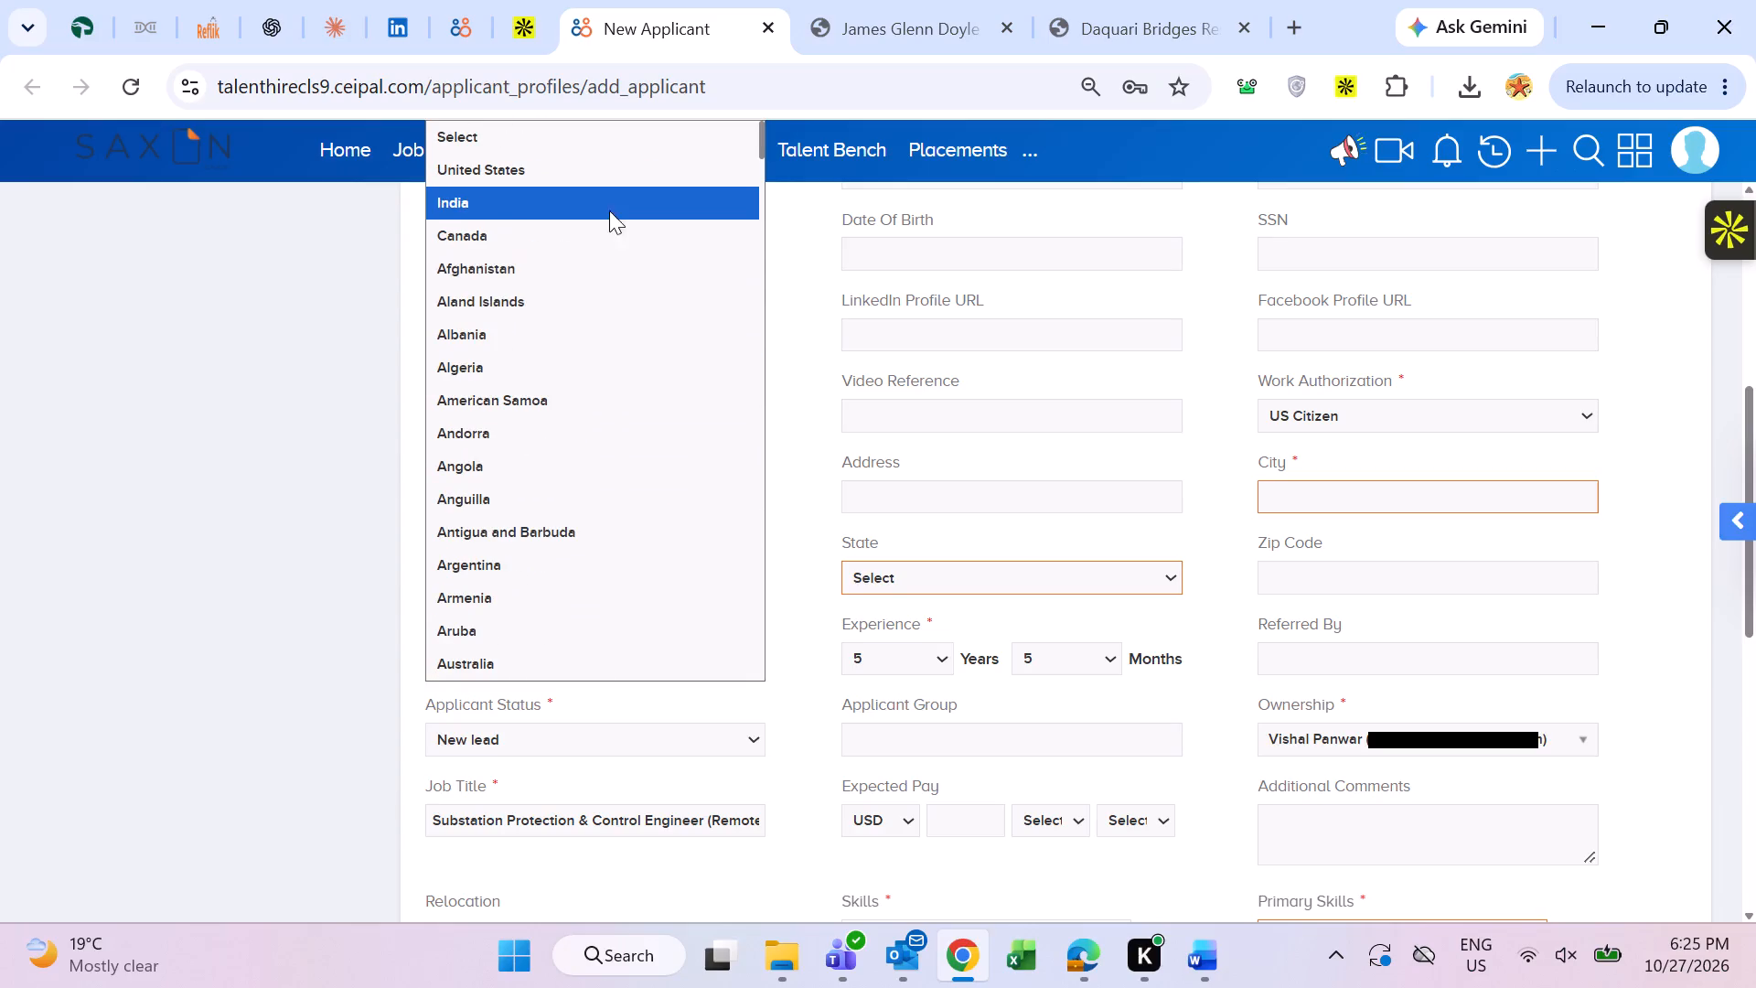
left_click(608, 175)
left_click(859, 581)
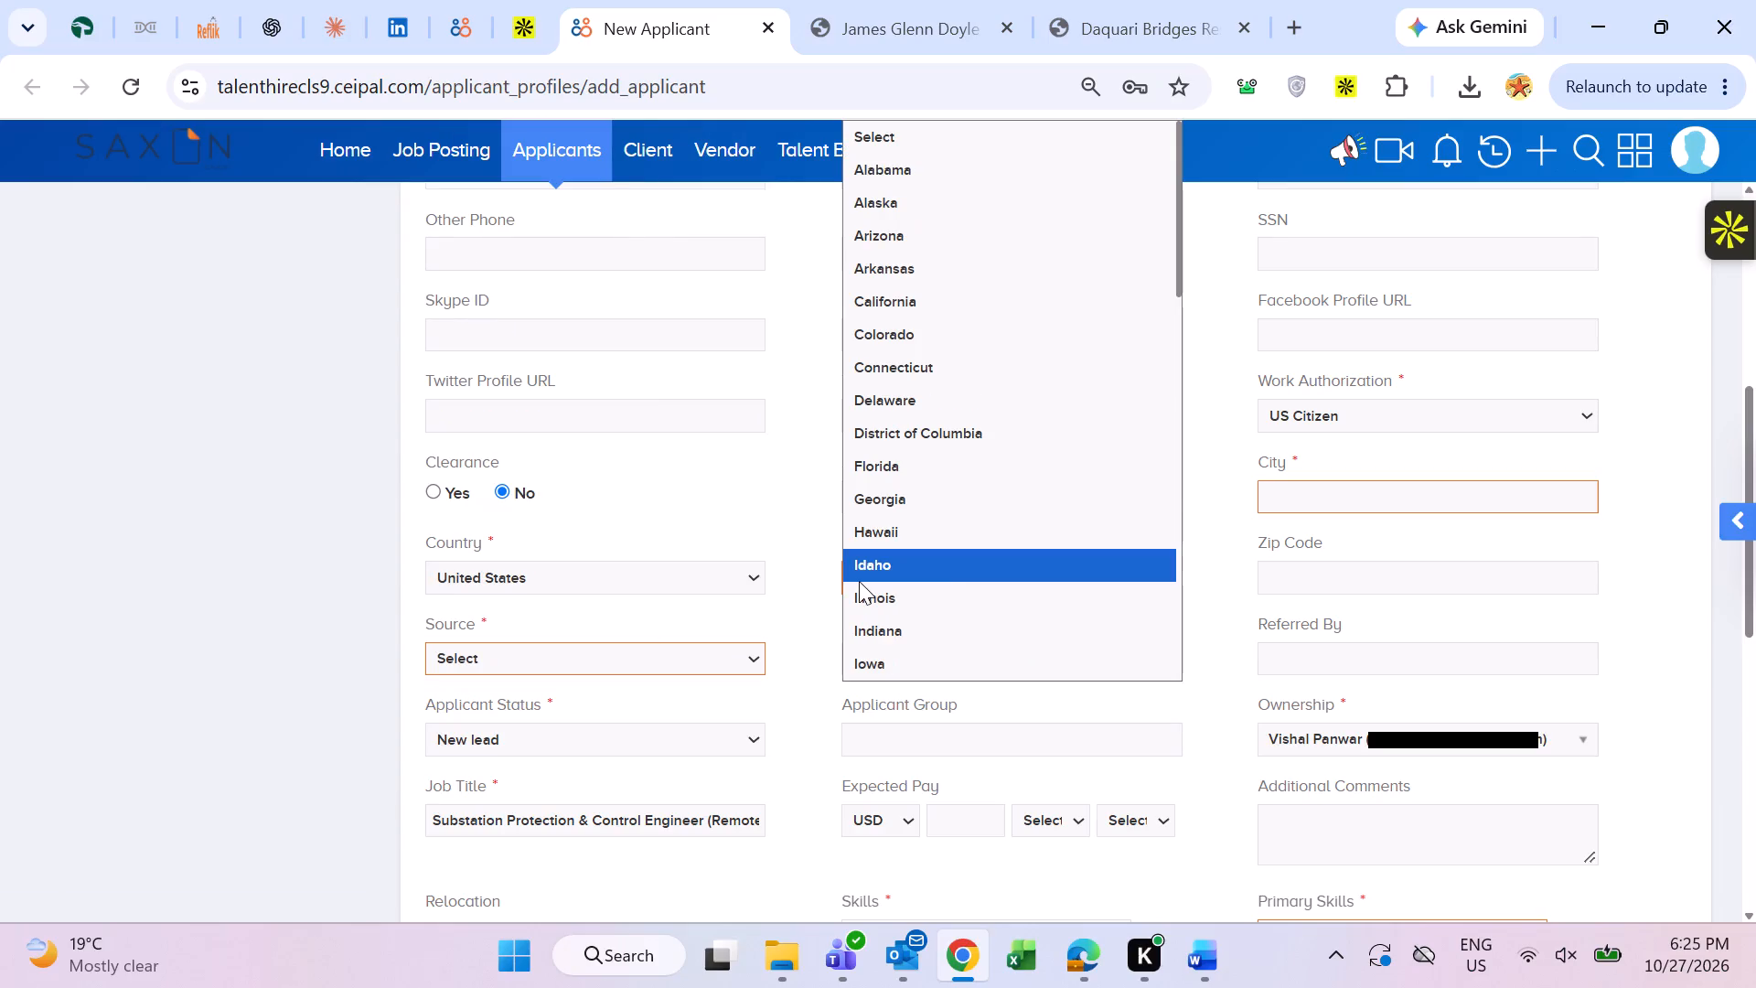
type("ten")
left_click(969, 670)
left_click(1301, 501)
key("ctrl+v")
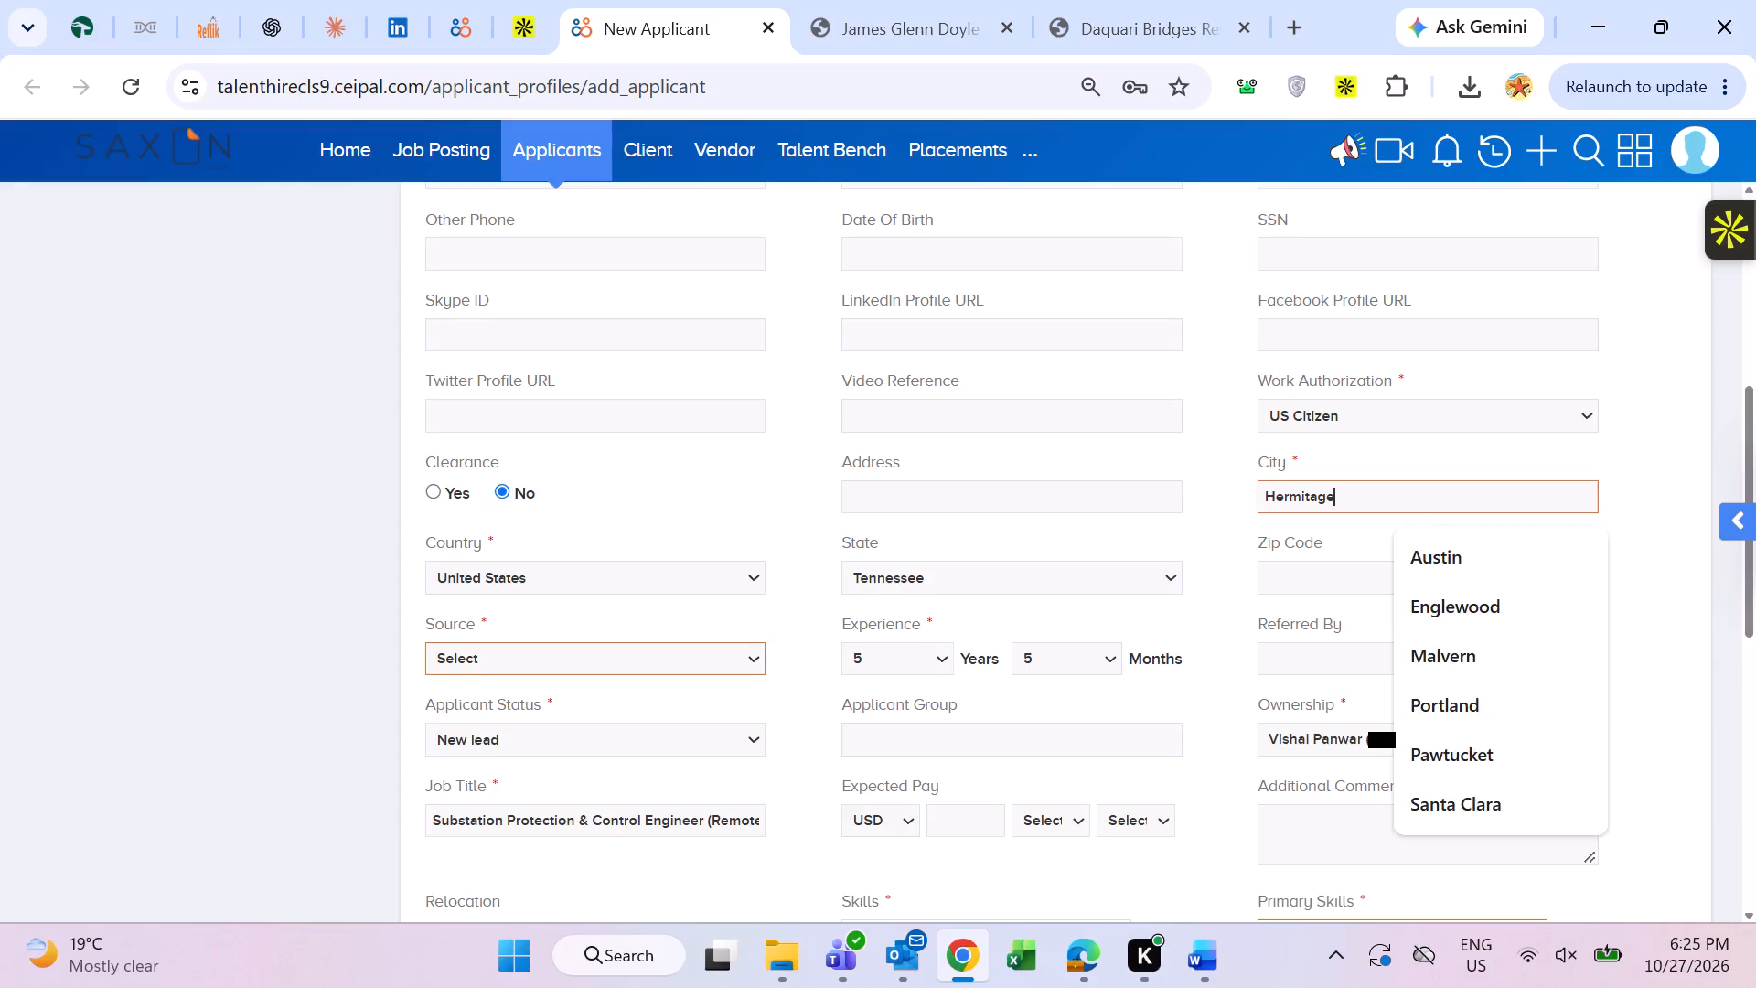
left_click(1349, 580)
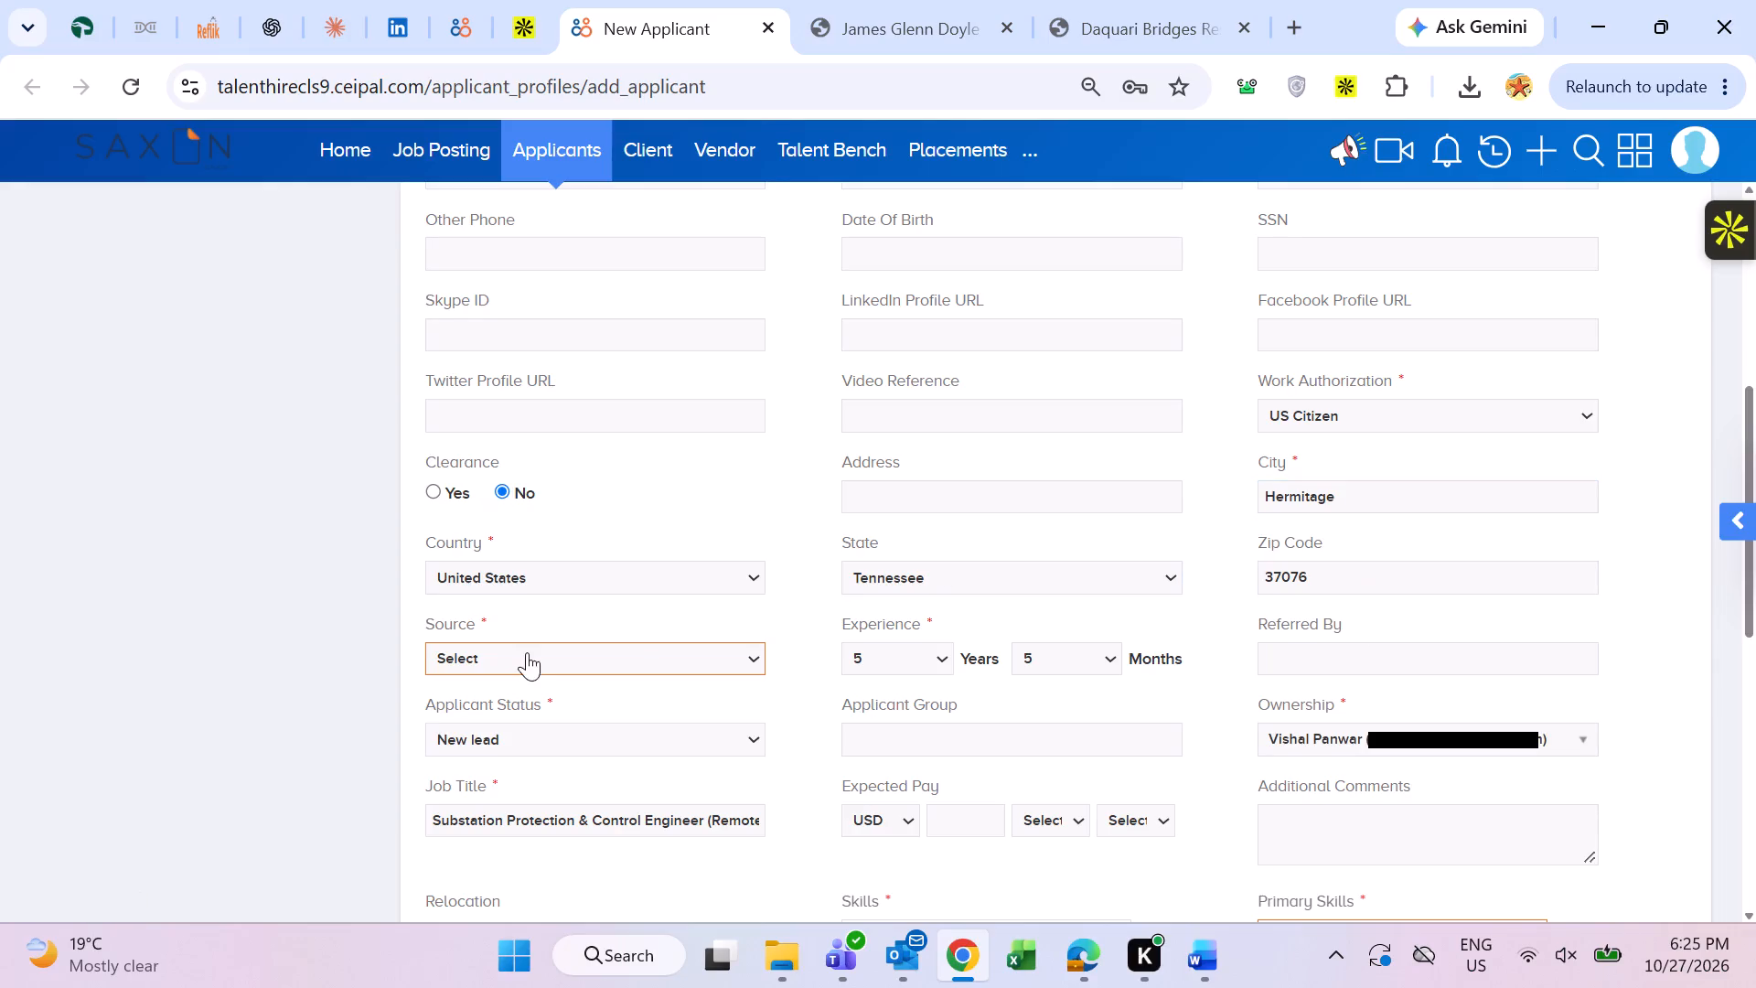
Set the new applicant's source to Linked In.
left_click(527, 652)
scroll(542, 531, "down", 5)
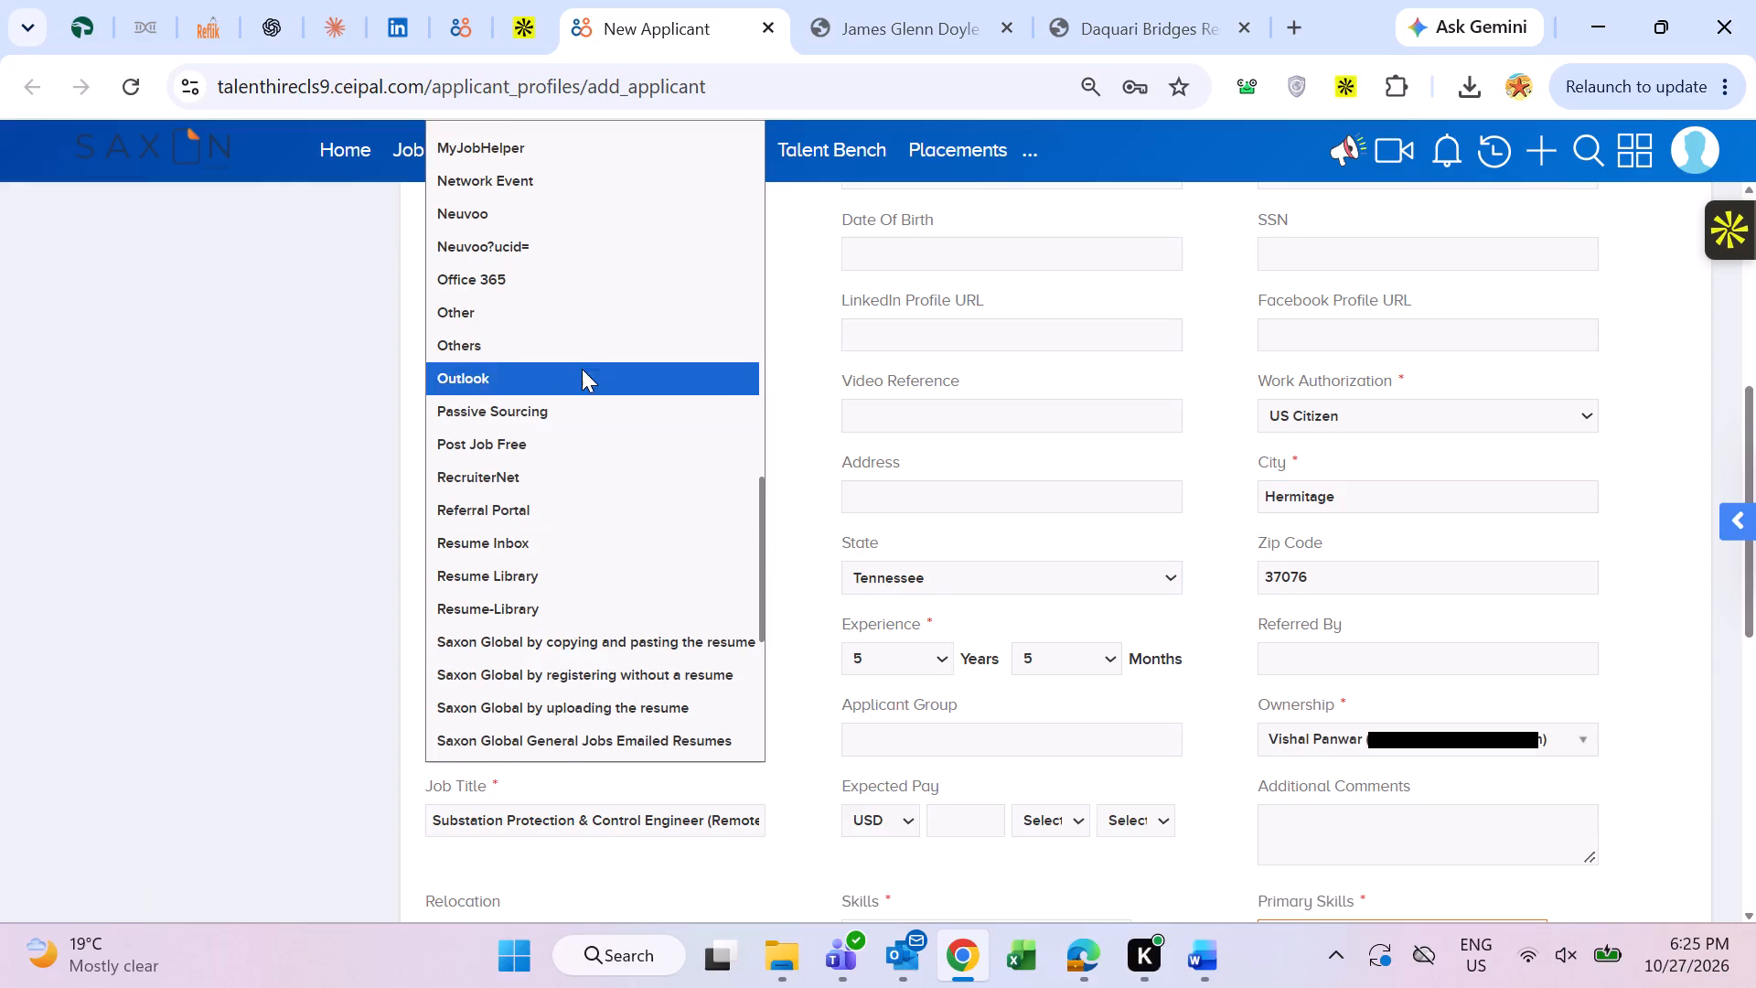
scroll(590, 546, "down", 4)
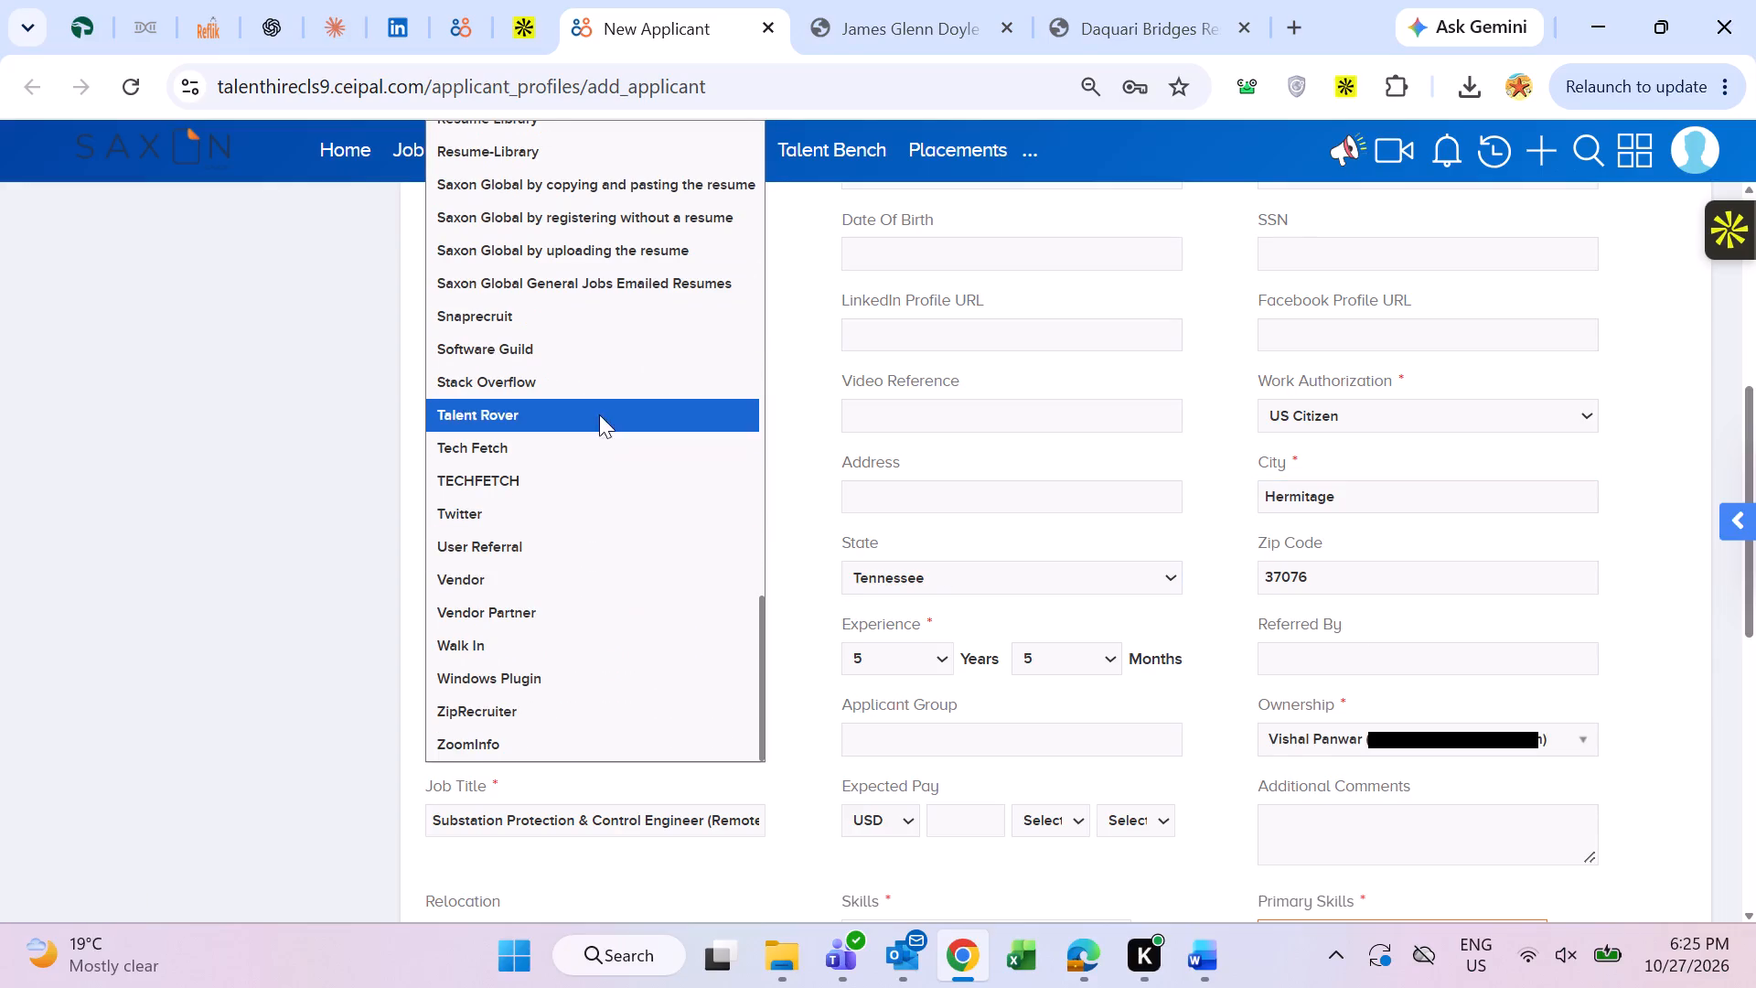
scroll(619, 493, "up", 4)
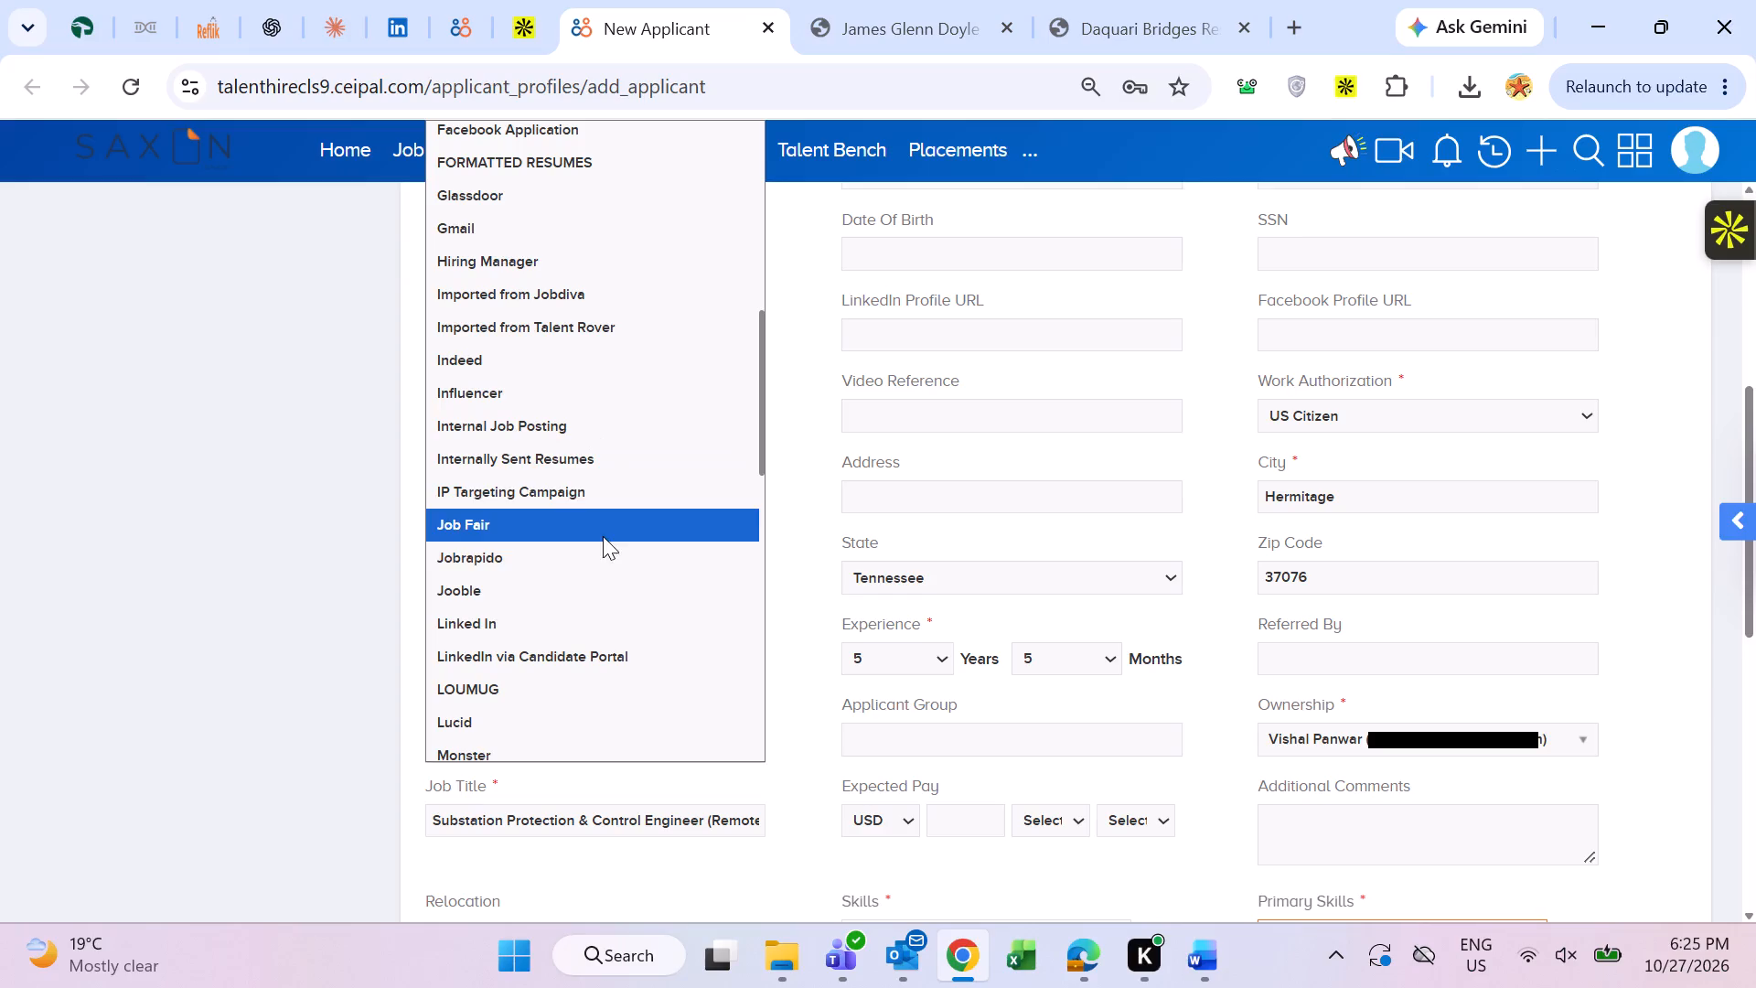
left_click(597, 619)
Add estimator as the new applicant's primary skill.
scroll(1092, 620, "down", 3)
left_click(1351, 517)
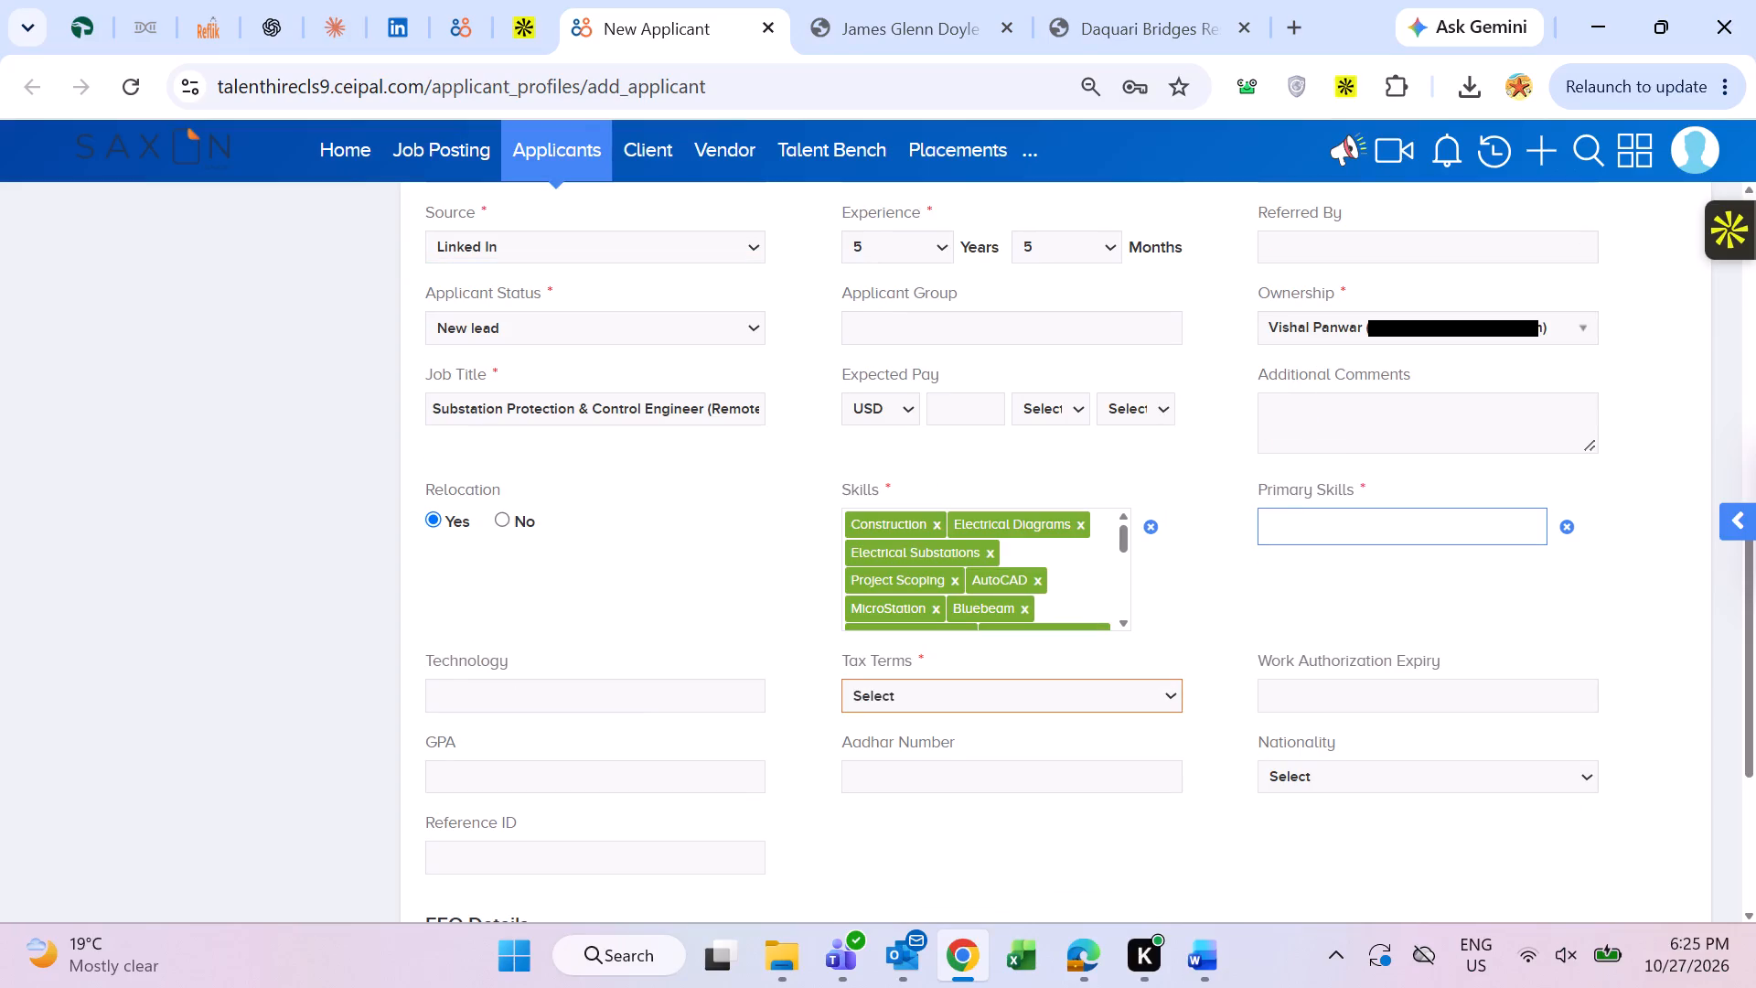
type("estia")
key("BackSpace")
type("mator")
left_click(1424, 582)
Set the new applicant's tax terms to Full Time.
scroll(1140, 553, "down", 1)
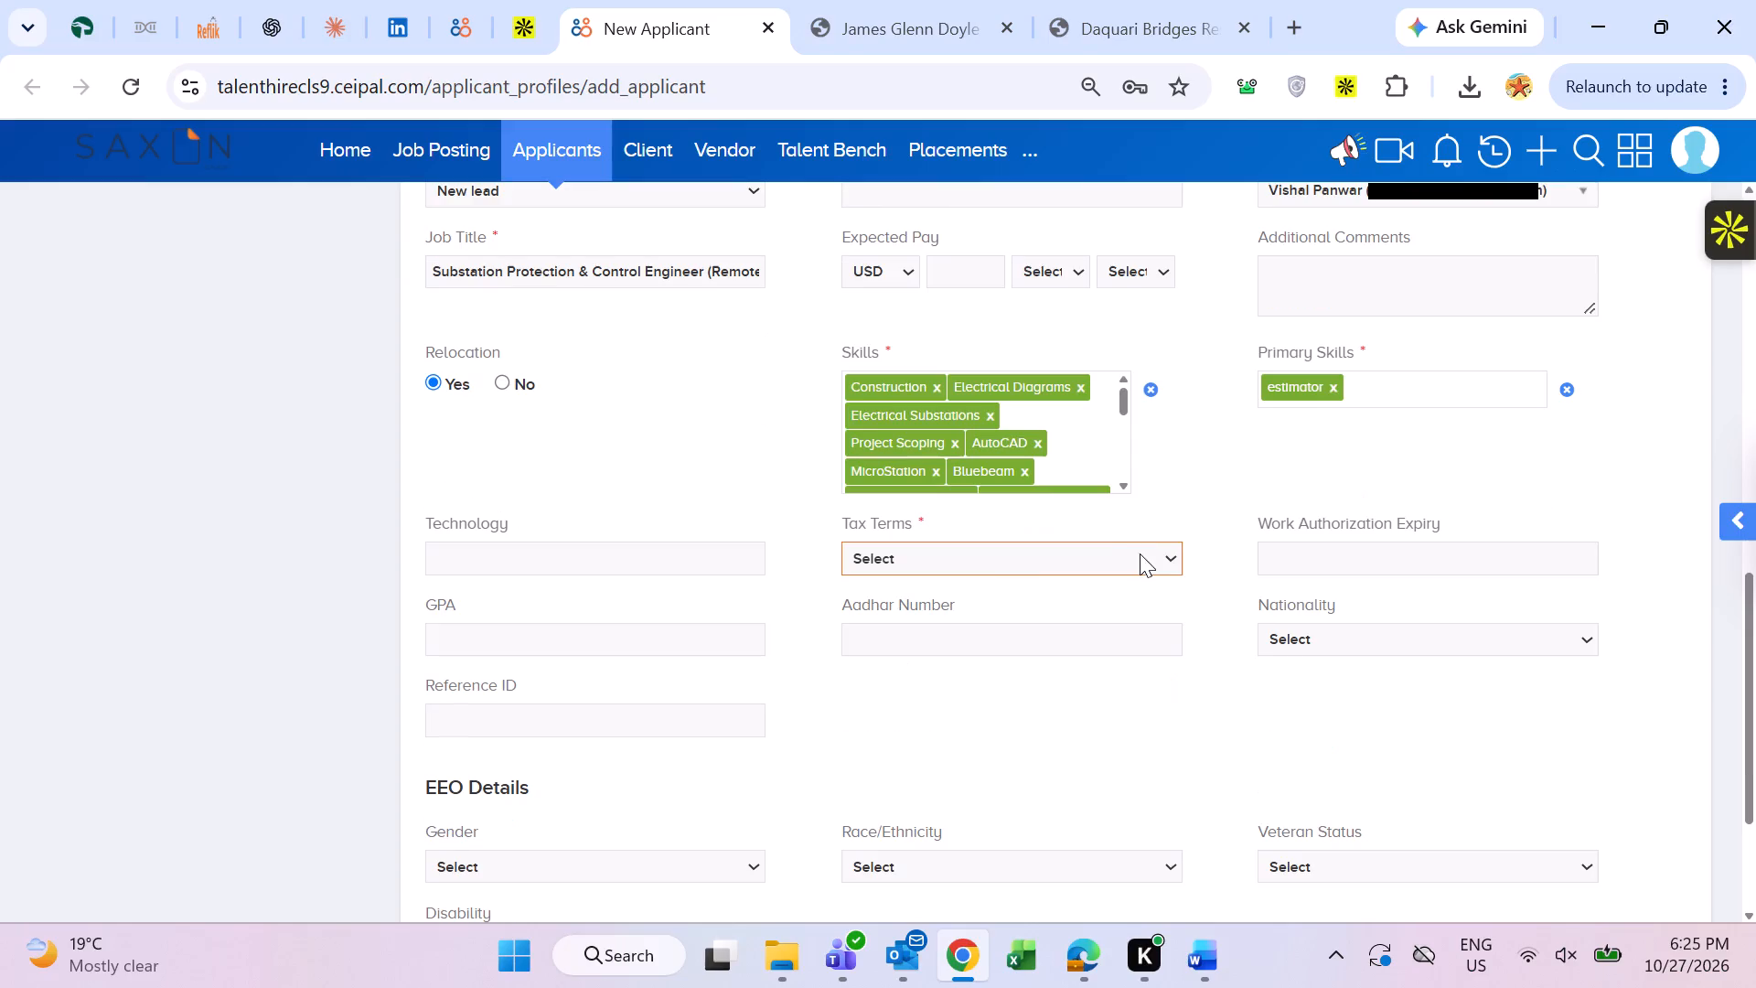
left_click(1016, 565)
left_click(971, 472)
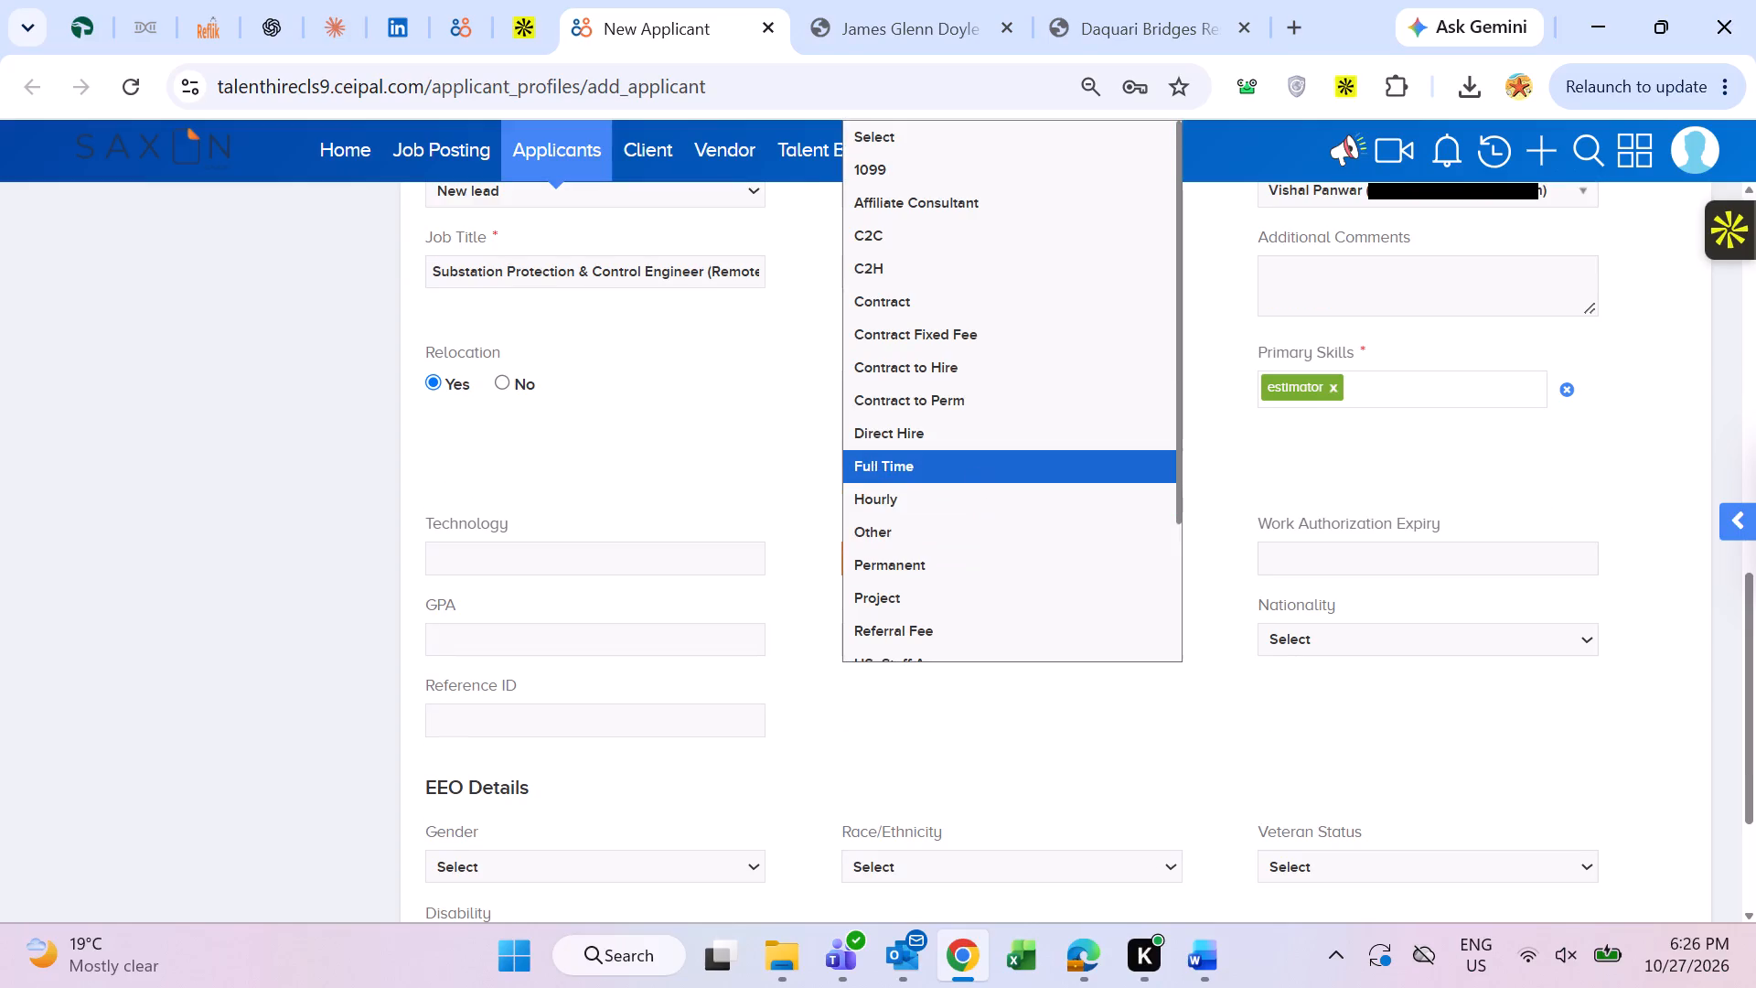
Save the completed new applicant record and dismiss the incoming chat notification.
scroll(985, 541, "down", 9)
scroll(1040, 511, "up", 18)
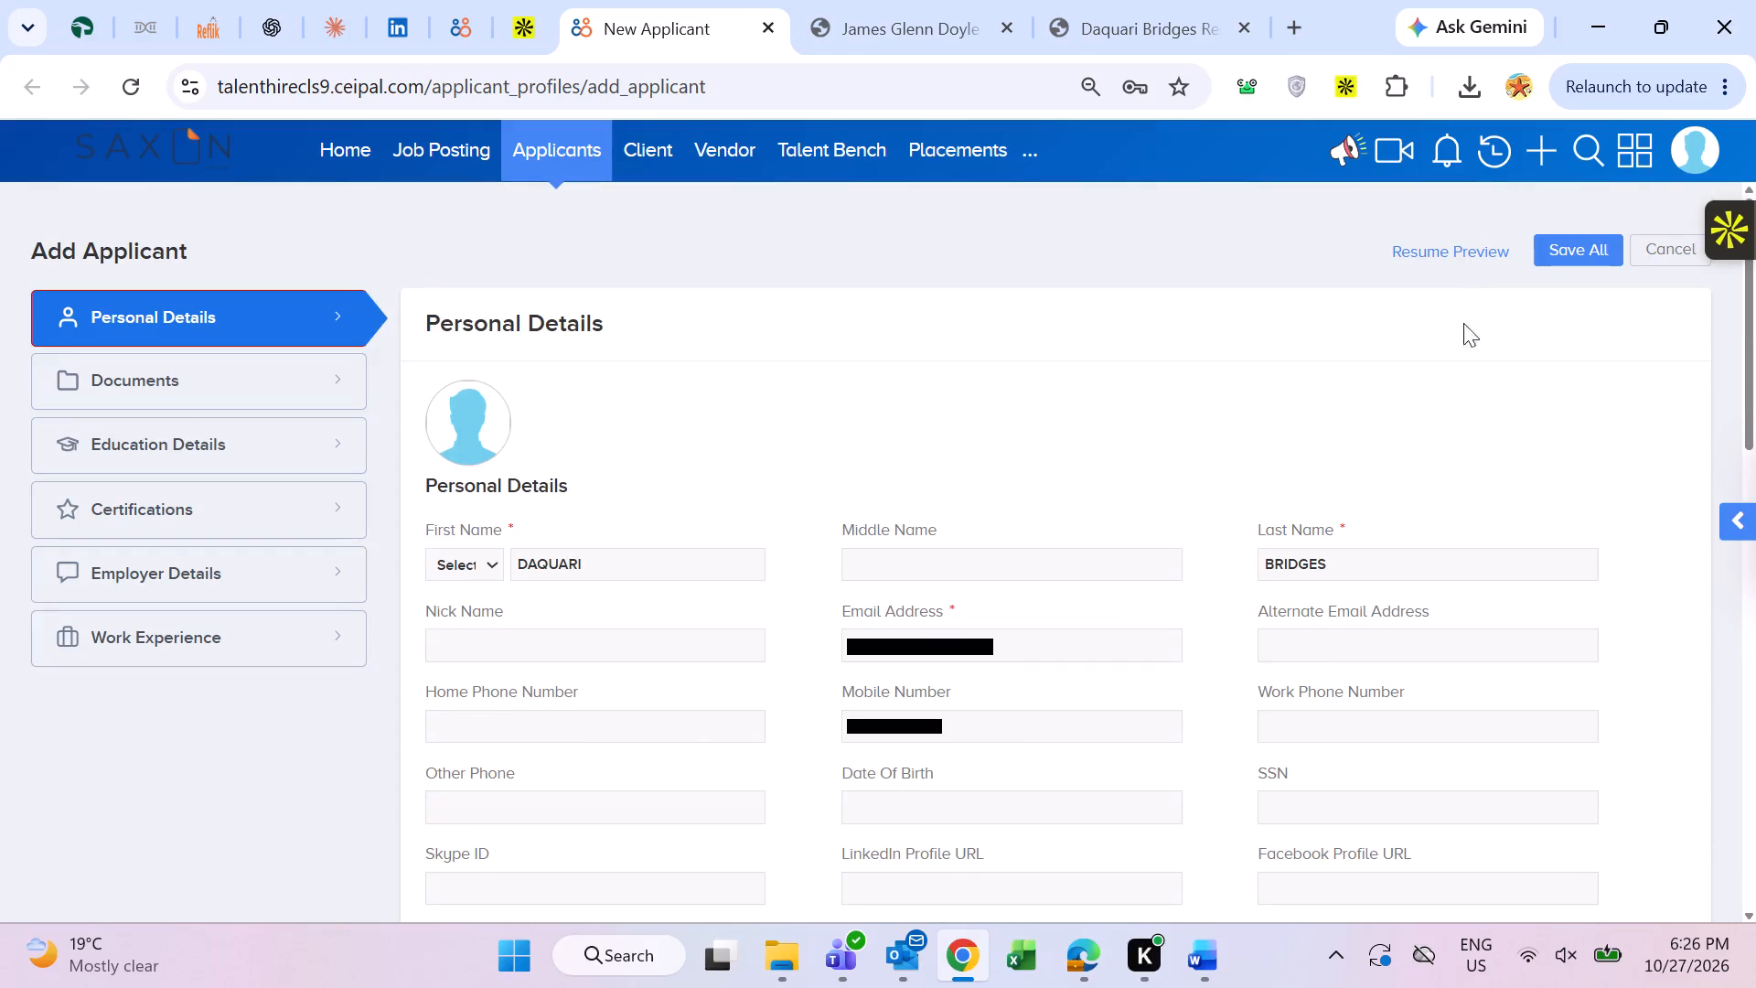
left_click(1579, 251)
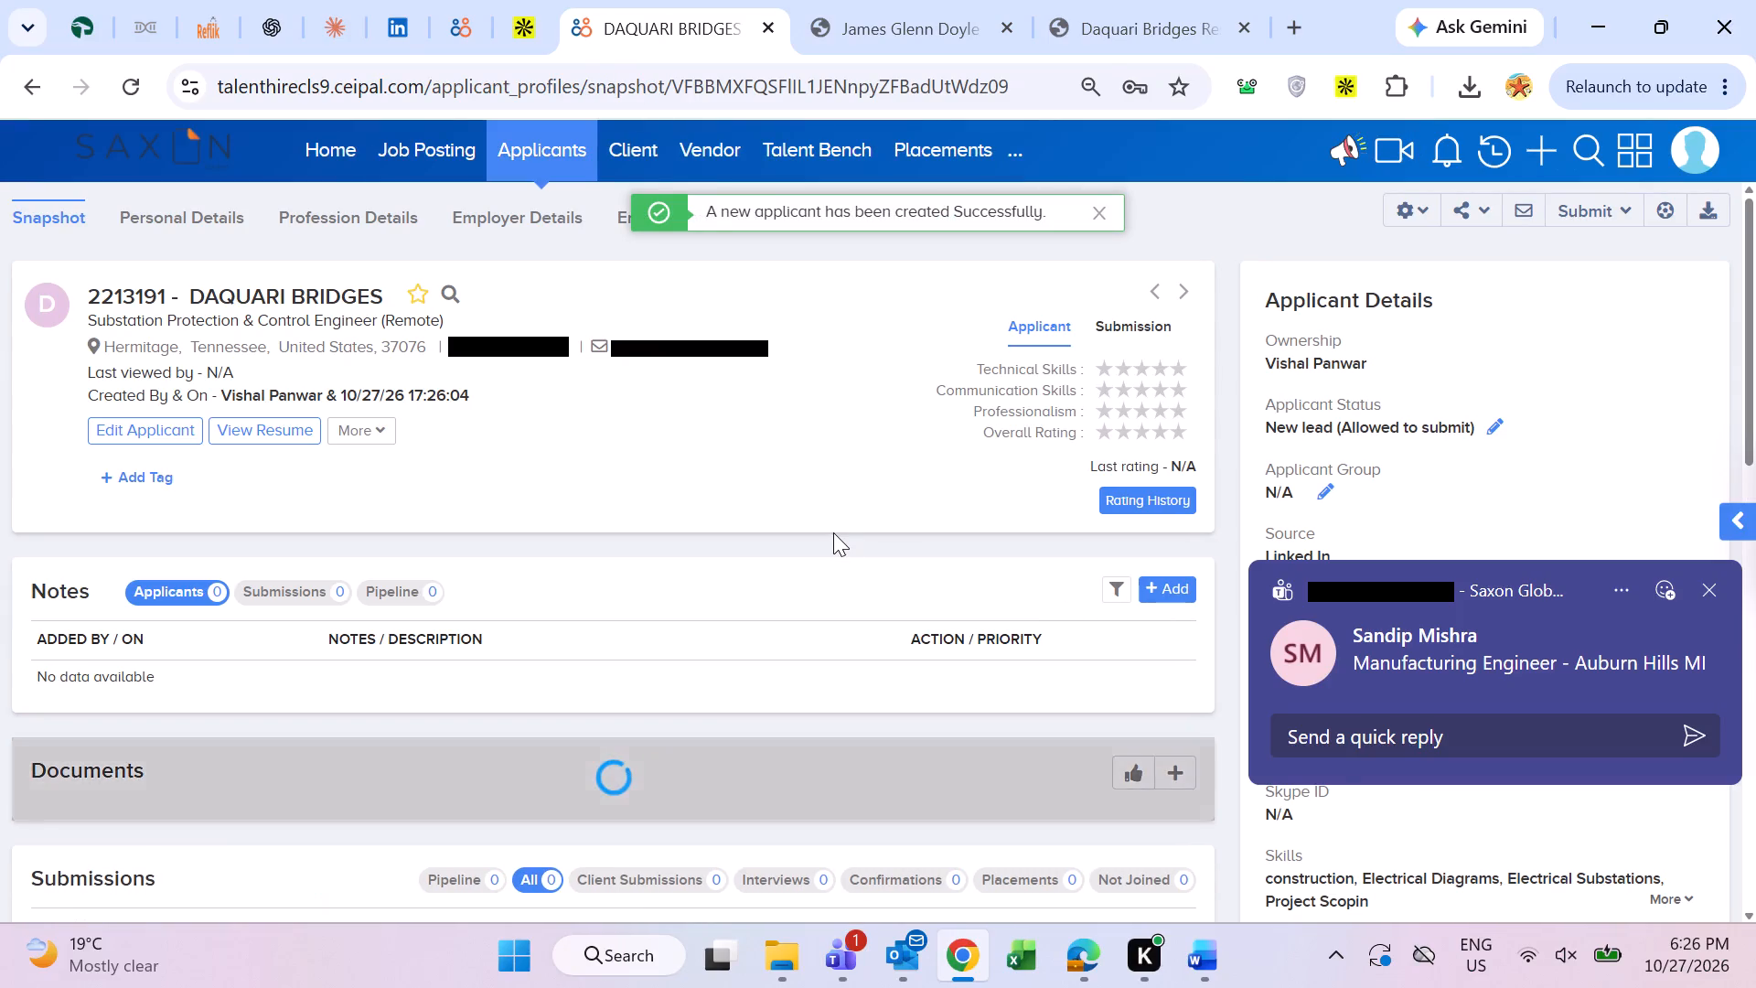
left_click(1706, 582)
Start submitting the new applicant to job SG - 126384, Systems Analyst 2.
scroll(722, 474, "down", 2)
scroll(722, 474, "up", 5)
scroll(756, 475, "down", 9)
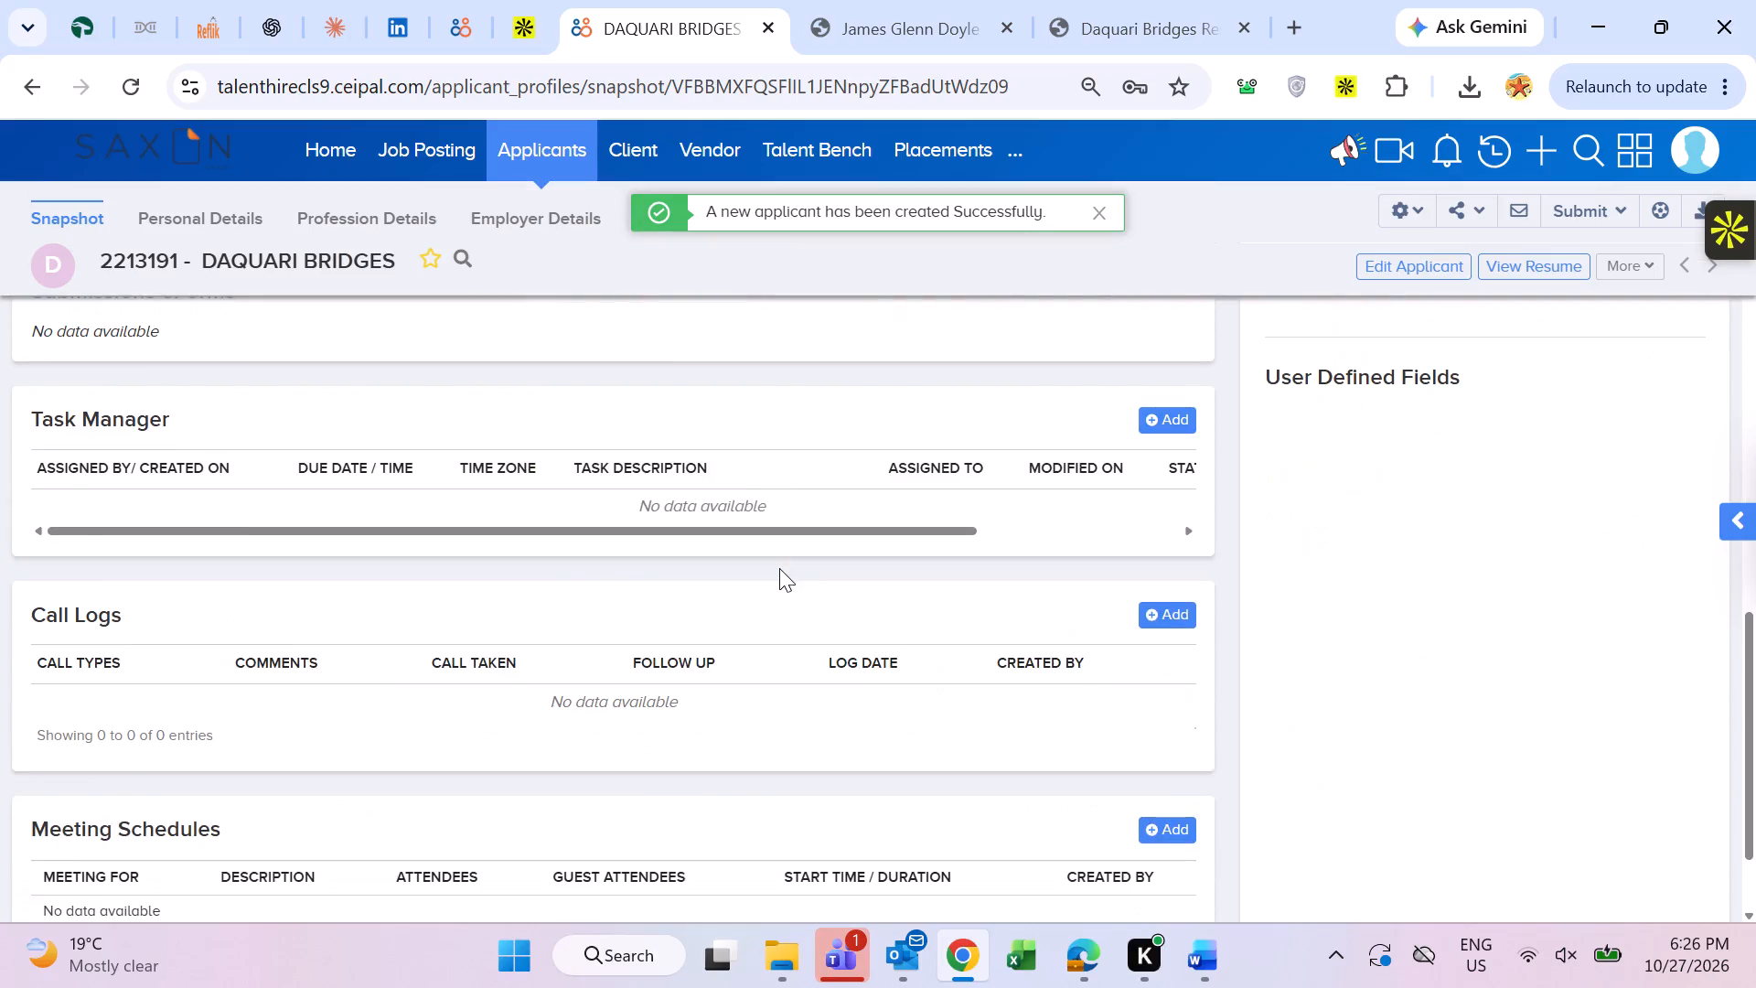
scroll(779, 568, "down", 7)
scroll(787, 569, "up", 14)
left_click(1587, 192)
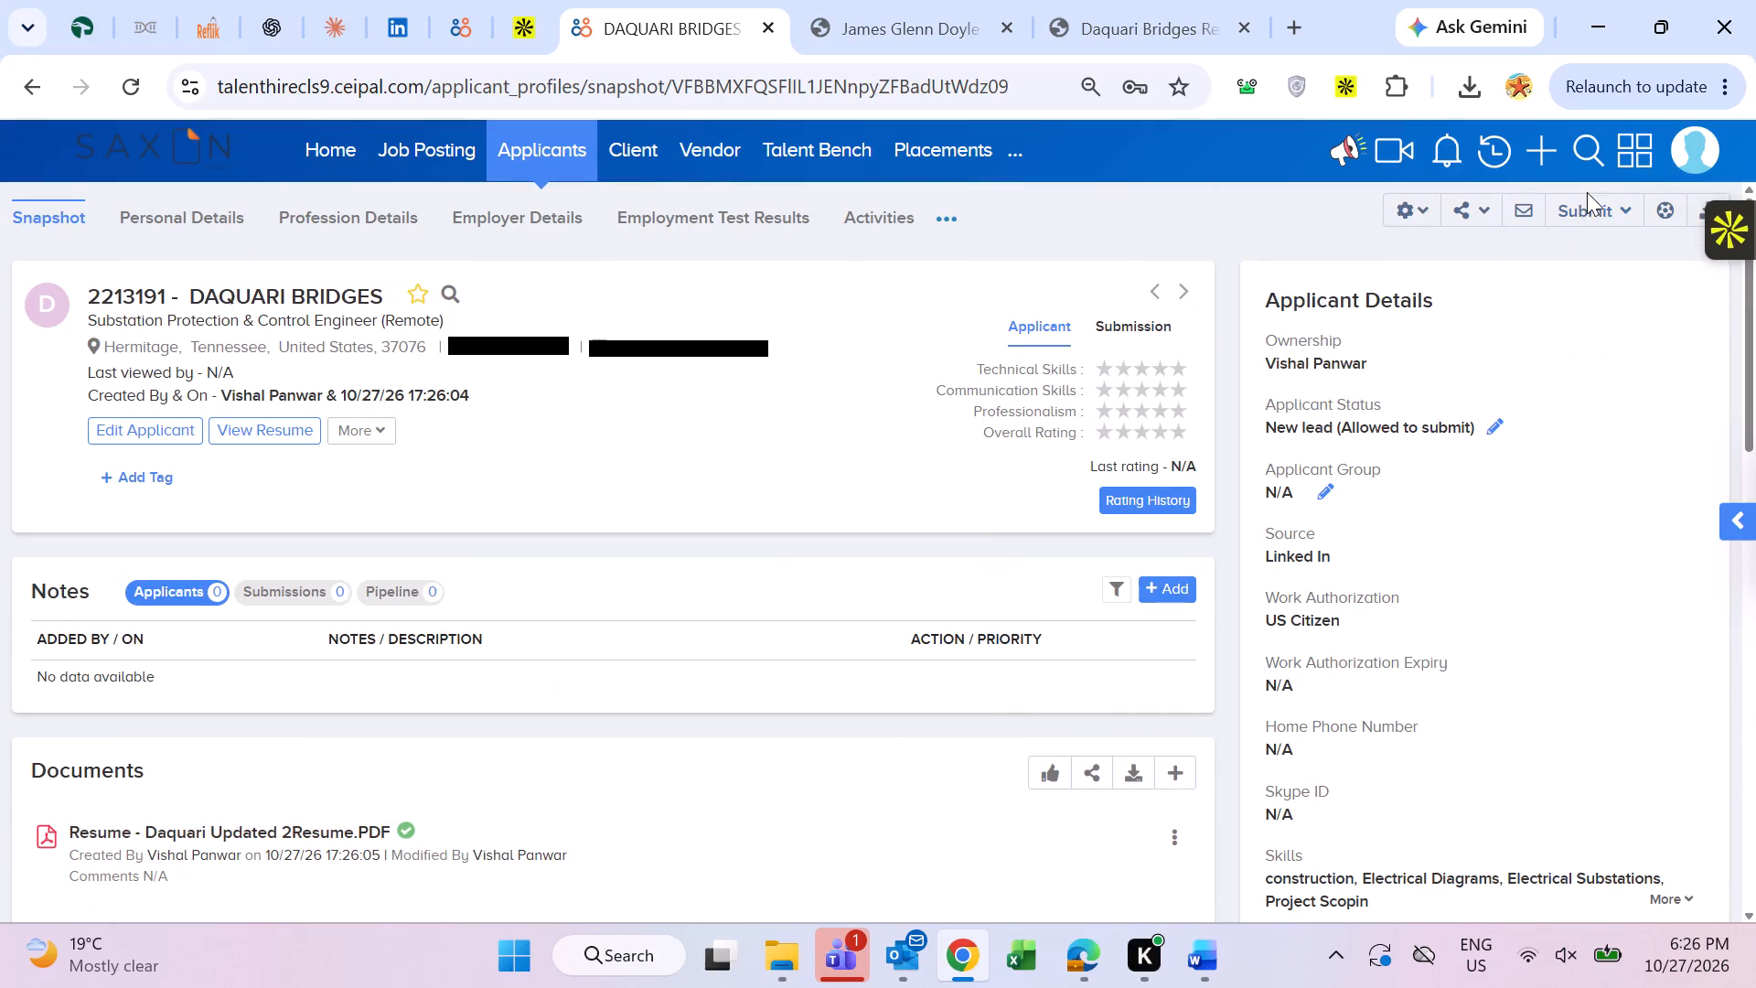
left_click(1589, 218)
left_click(1436, 253)
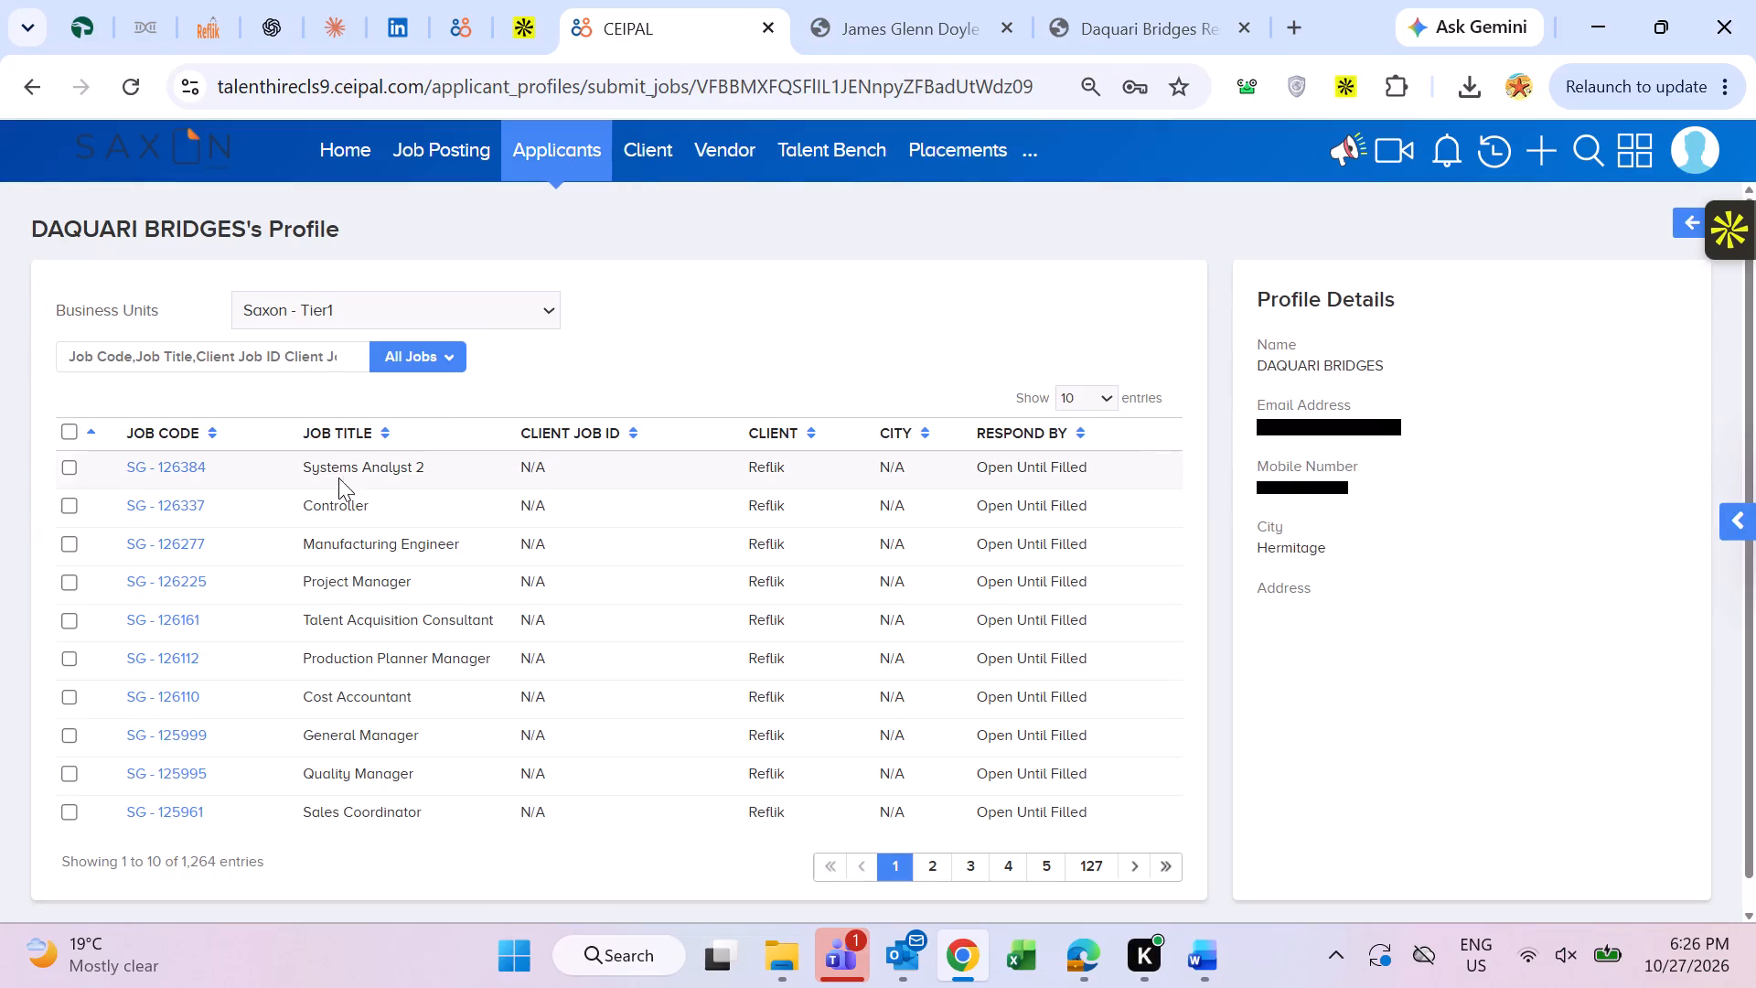
left_click(152, 464)
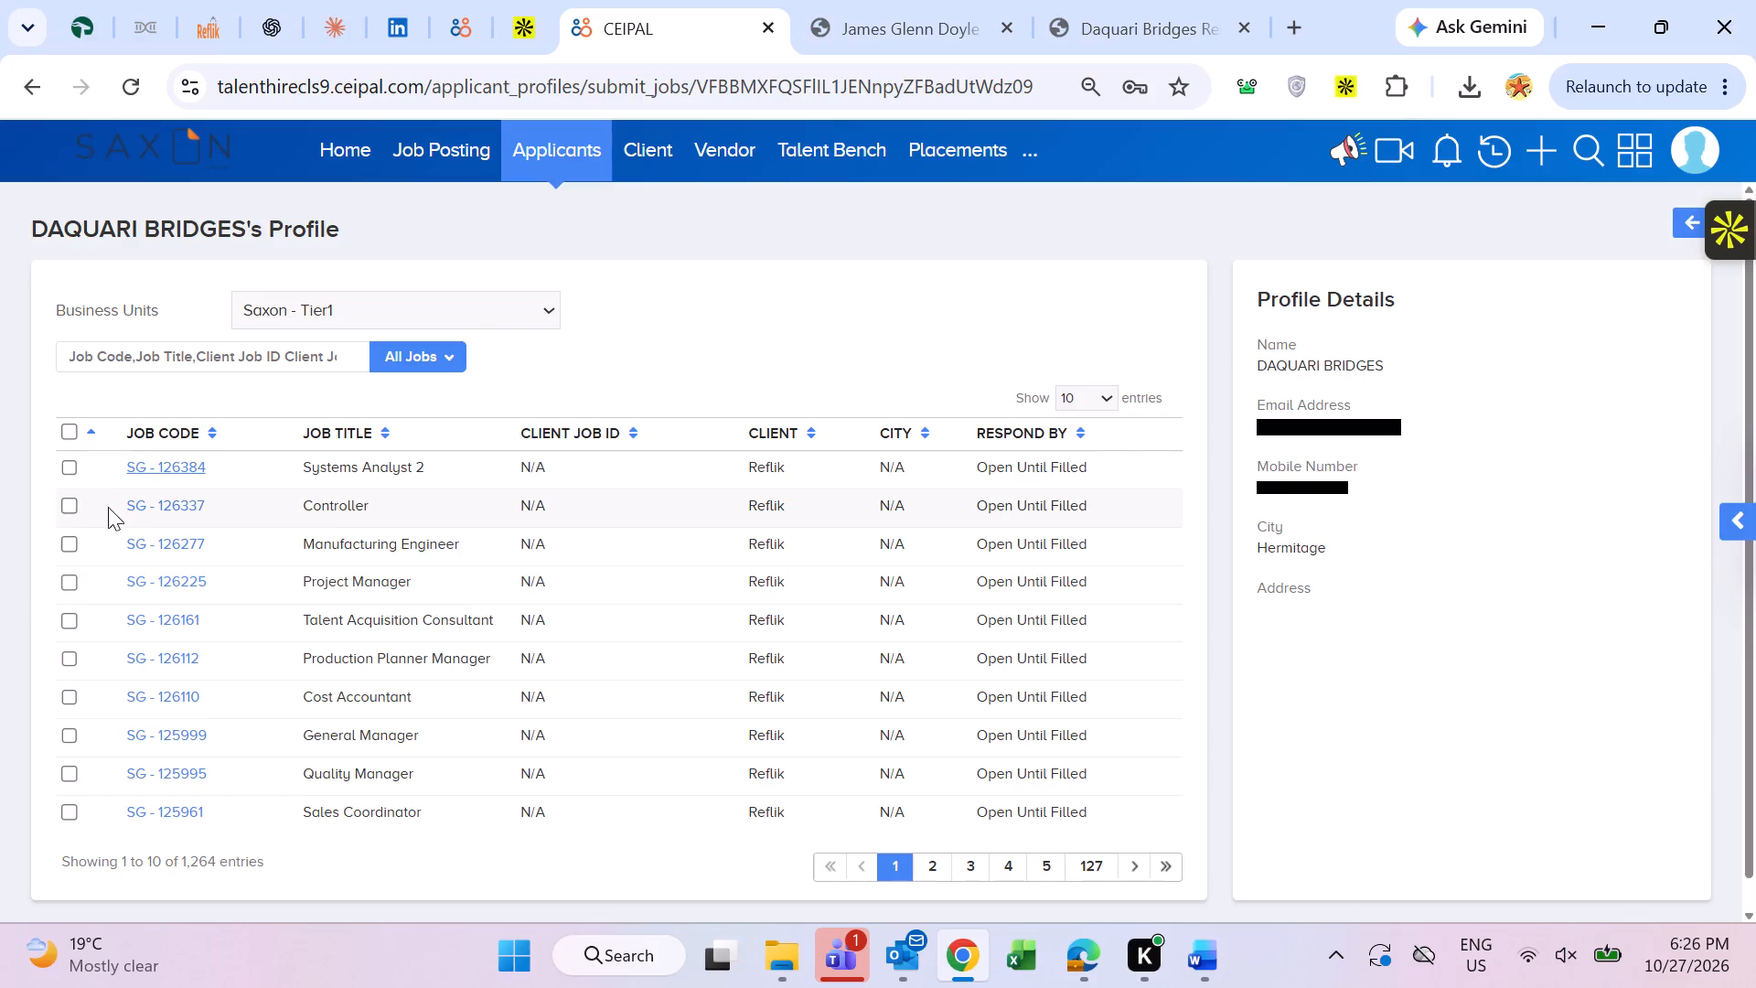
left_click(65, 465)
left_click(1089, 350)
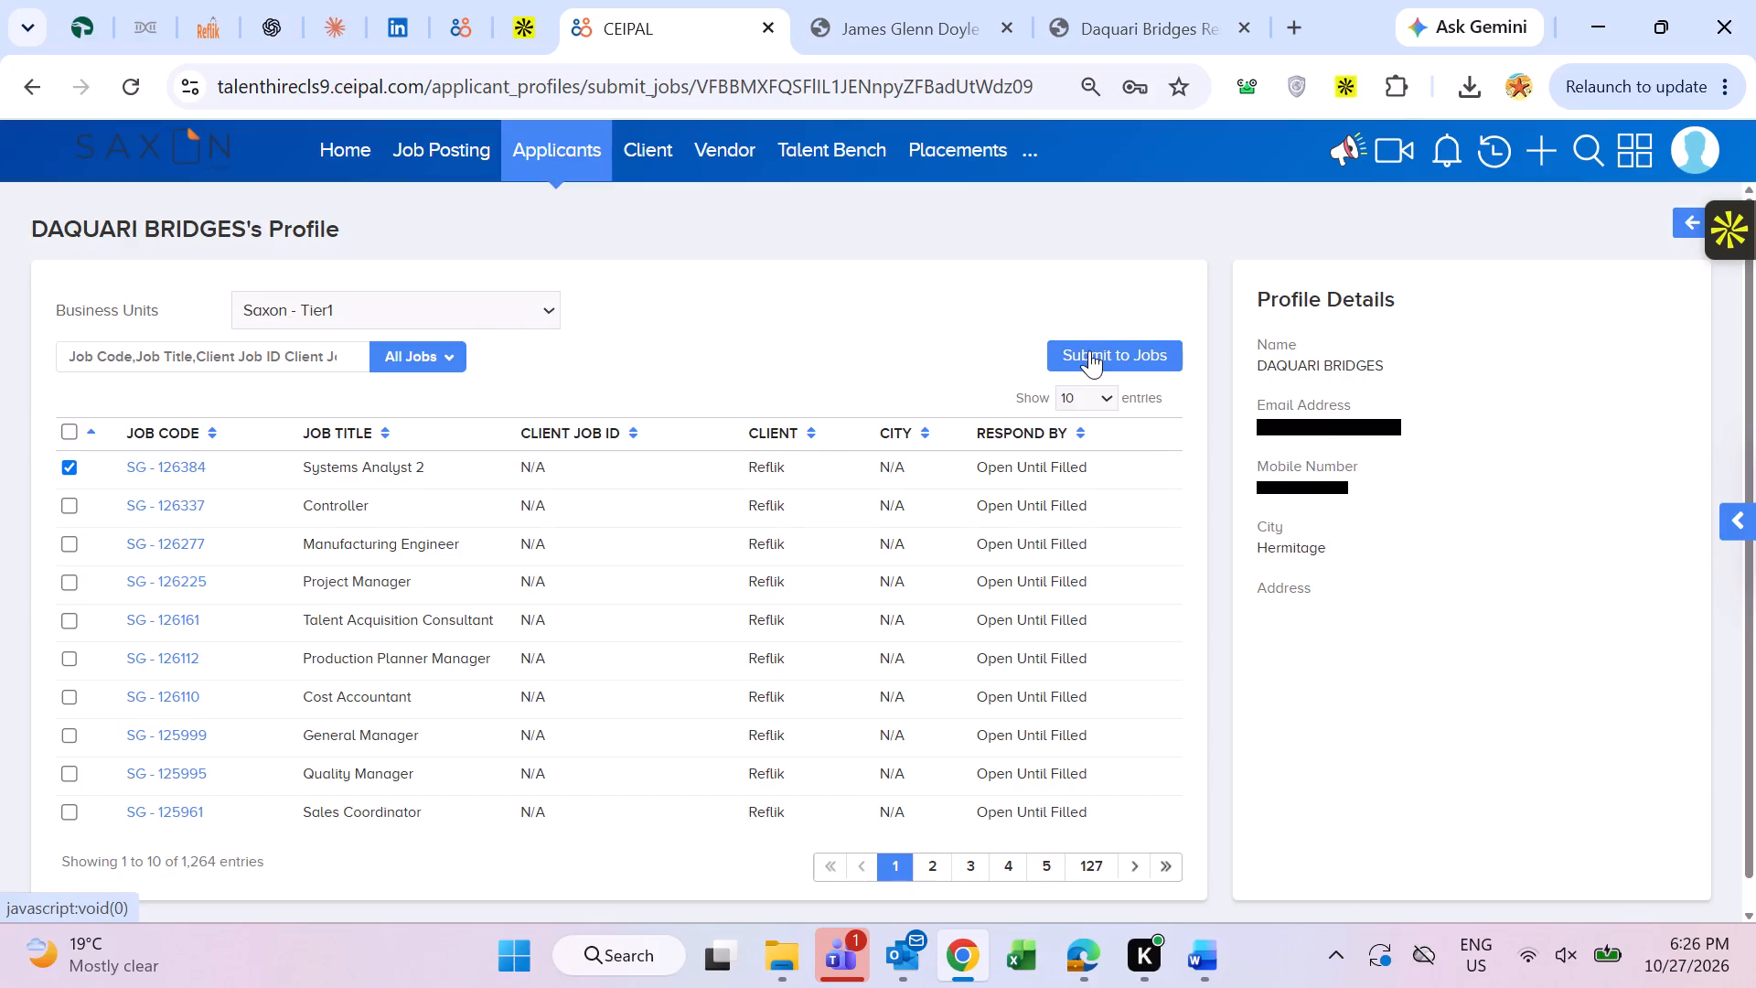
Set the availability in the job submission's standard fields to asap.
scroll(788, 357, "down", 4)
scroll(788, 357, "up", 4)
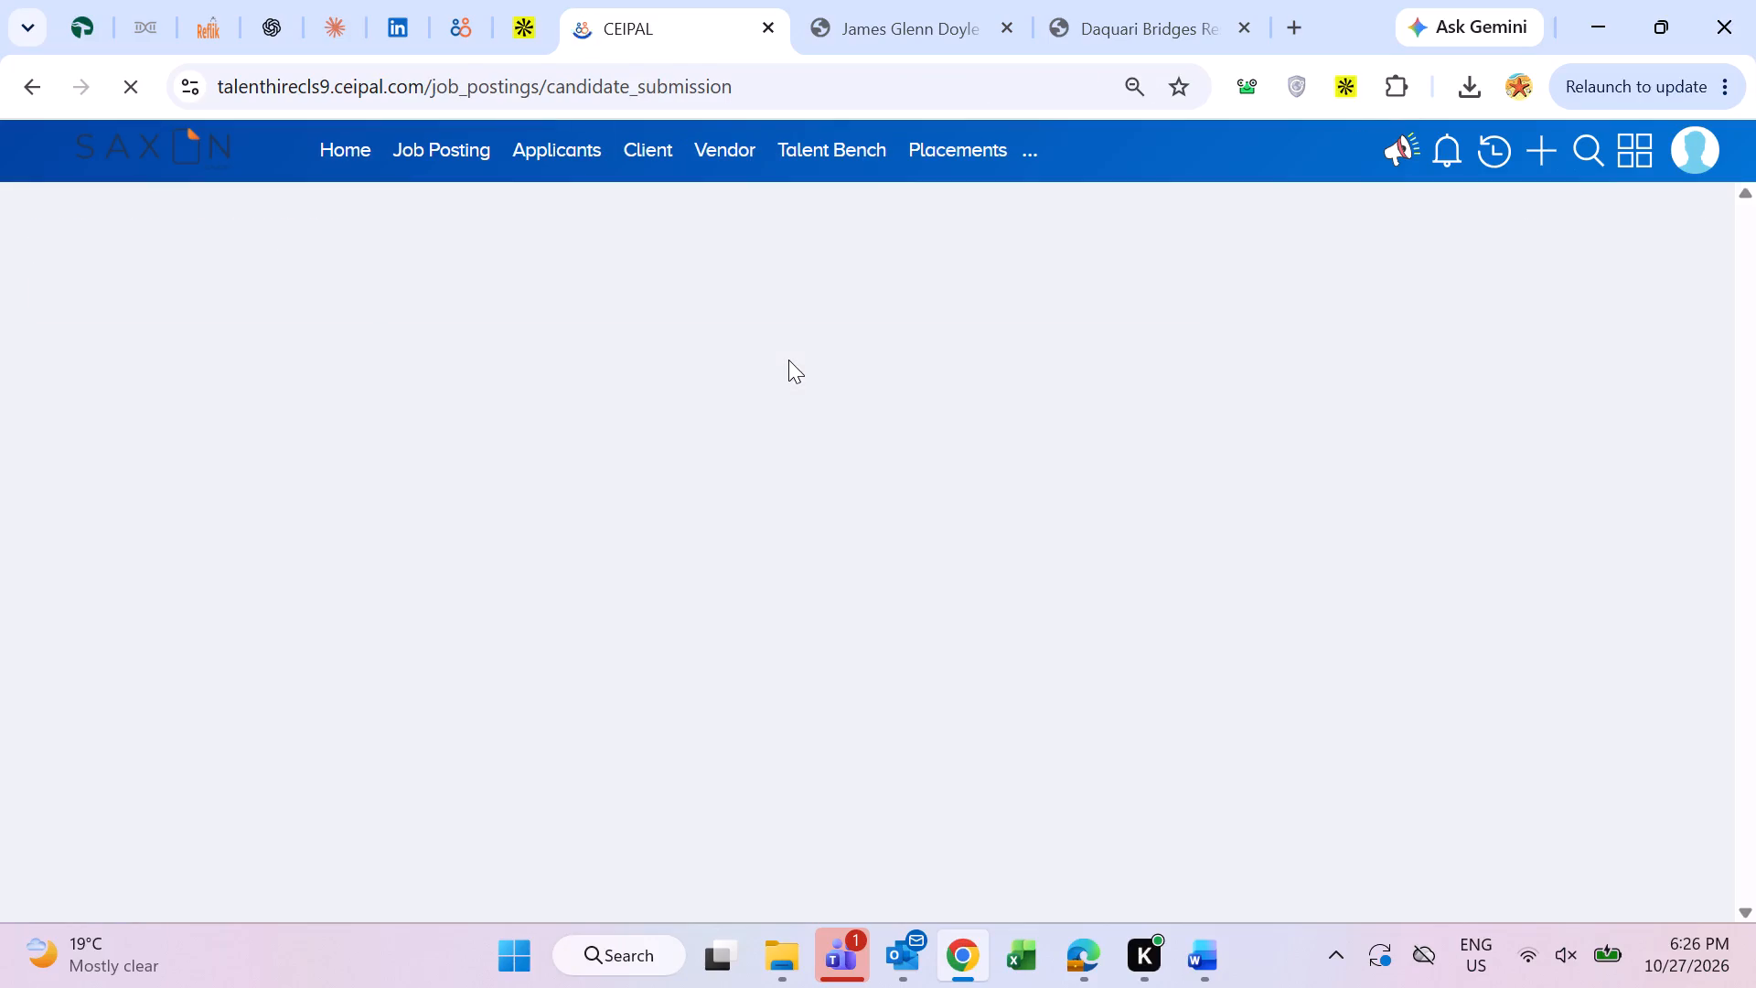
scroll(799, 511, "down", 2)
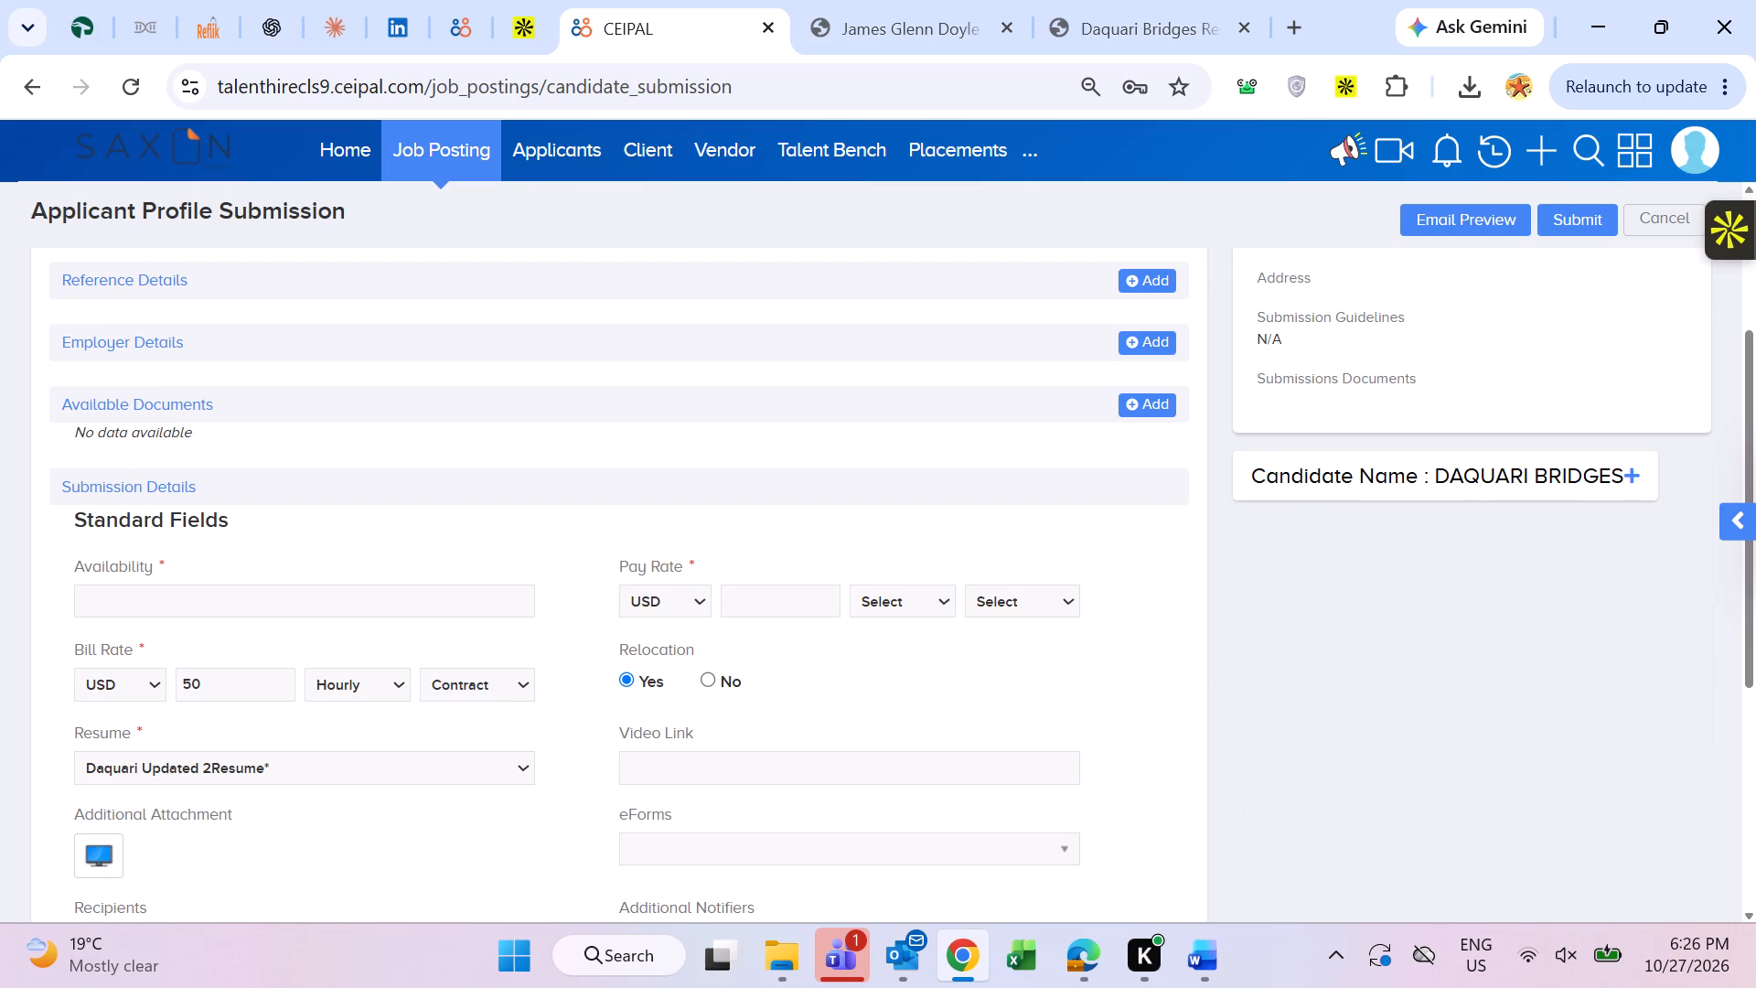
left_click(251, 593)
left_click(269, 638)
Set the submission's pay rate to USD 50, Hourly, Contract.
left_click(811, 582)
left_click(806, 590)
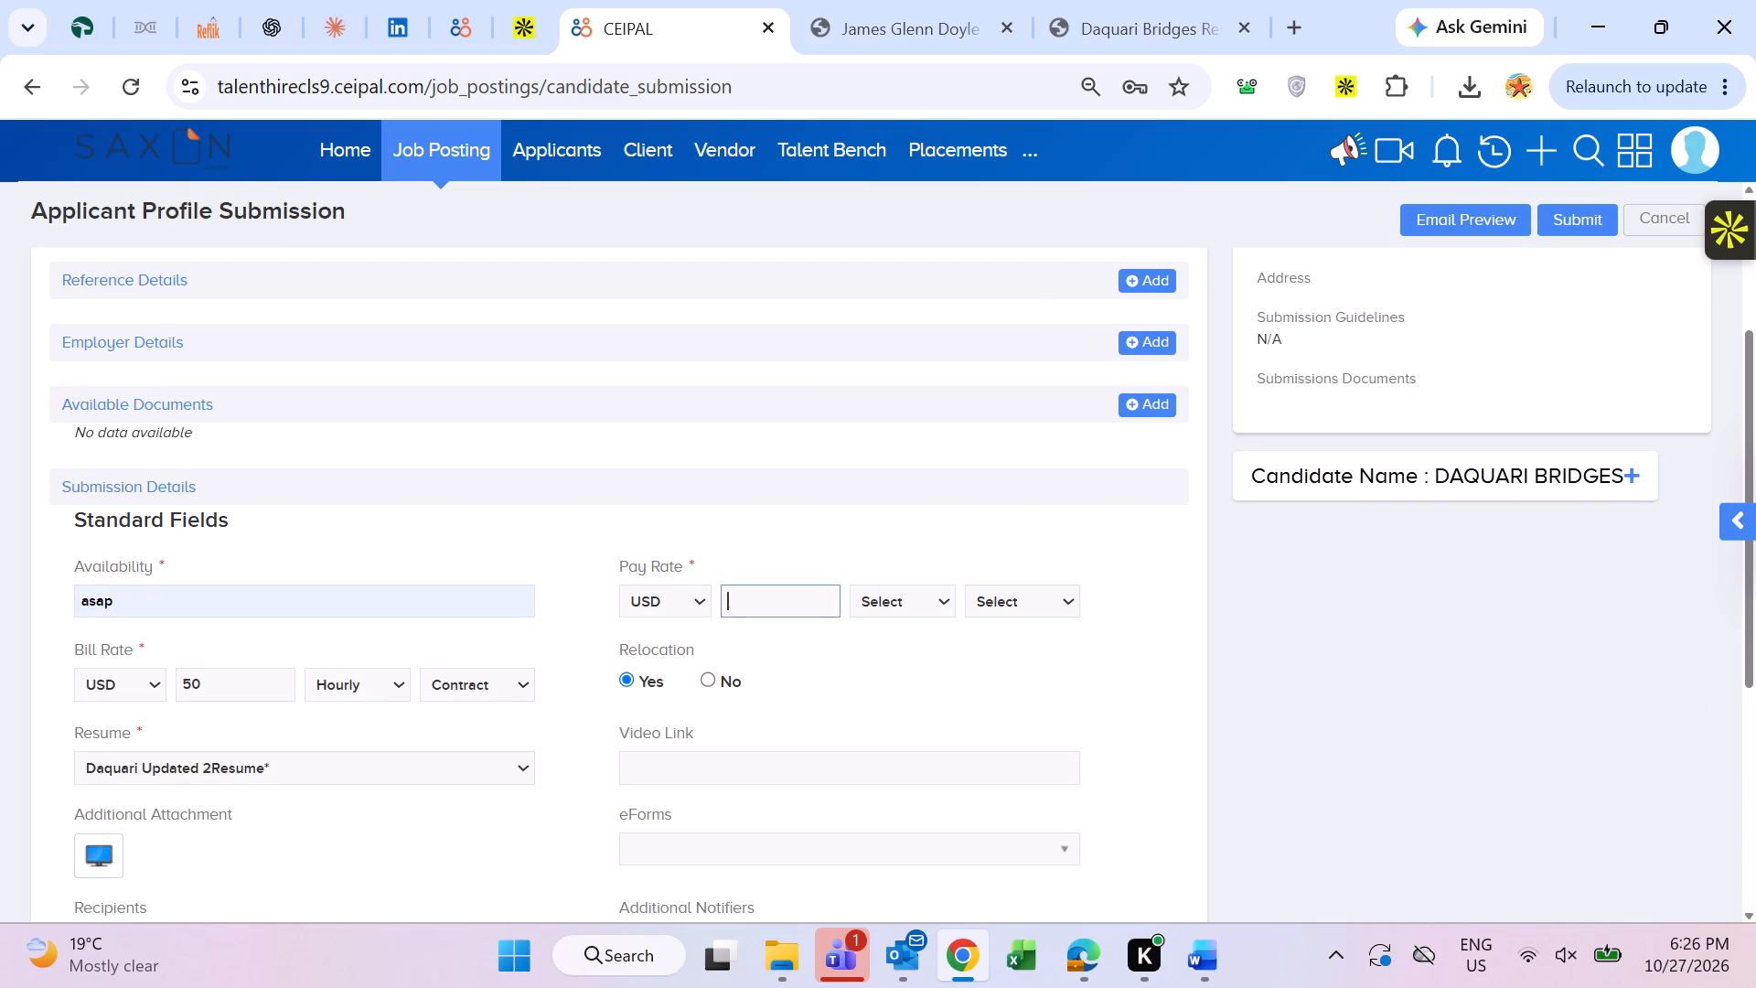
type("50")
left_click(911, 589)
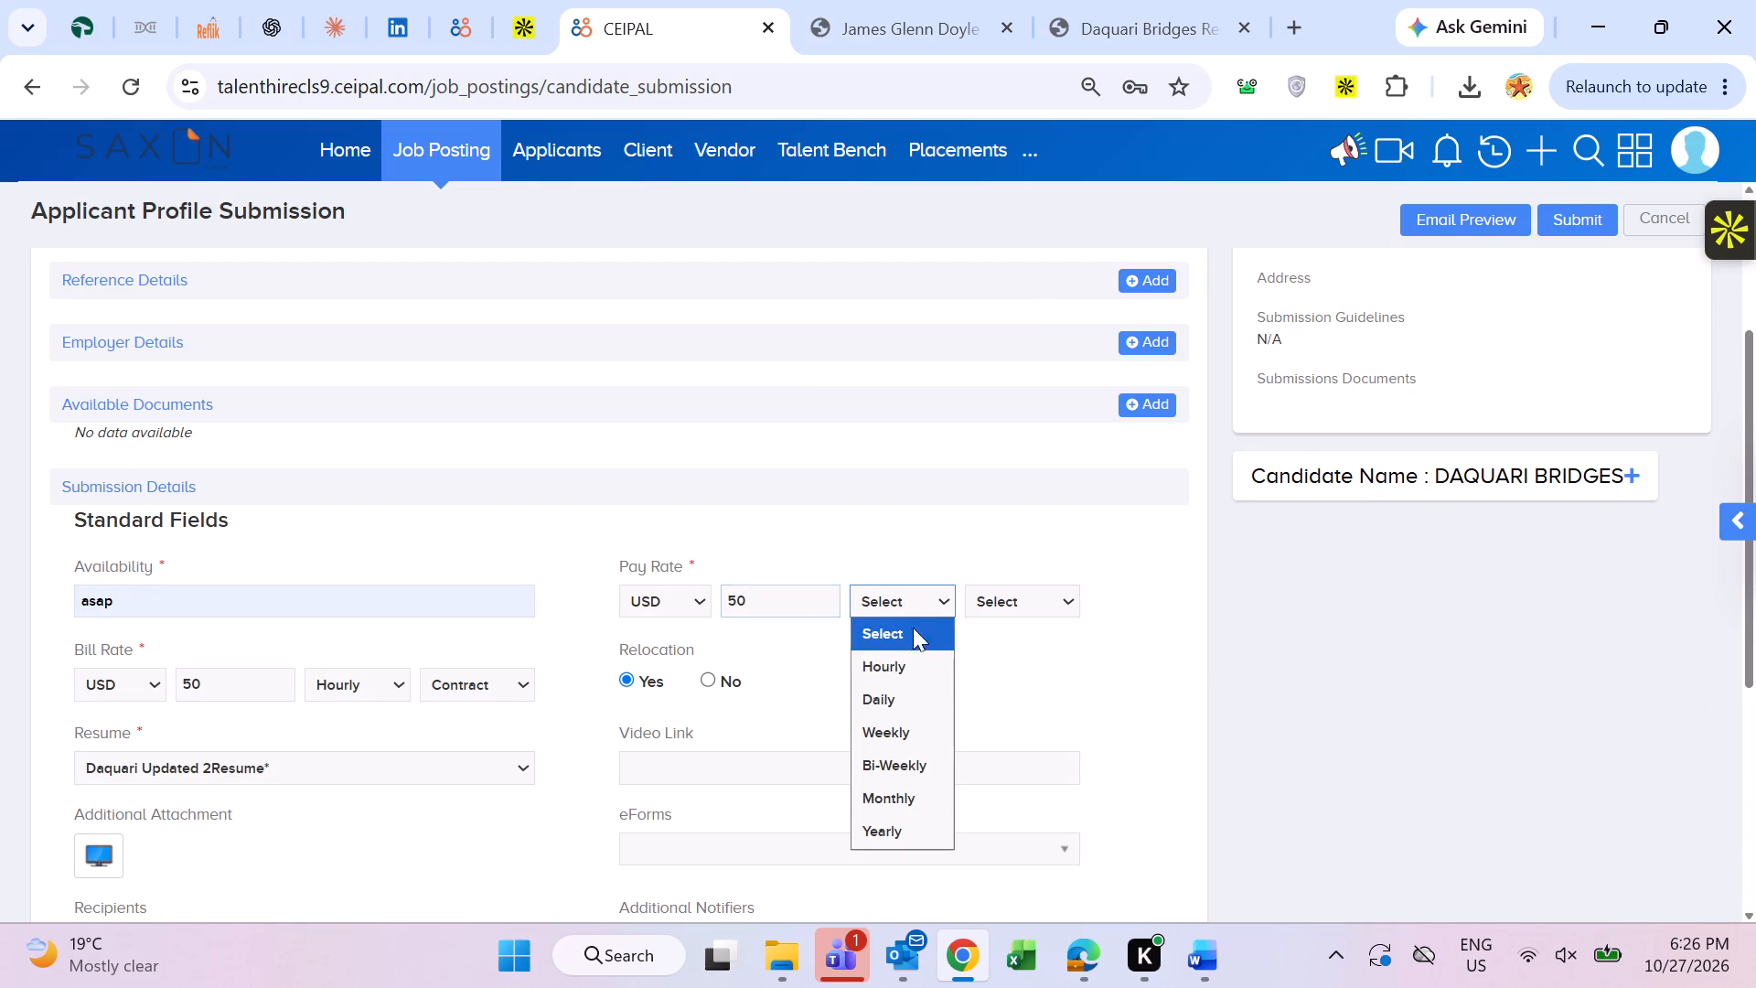
left_click(921, 668)
left_click(982, 625)
left_click(990, 614)
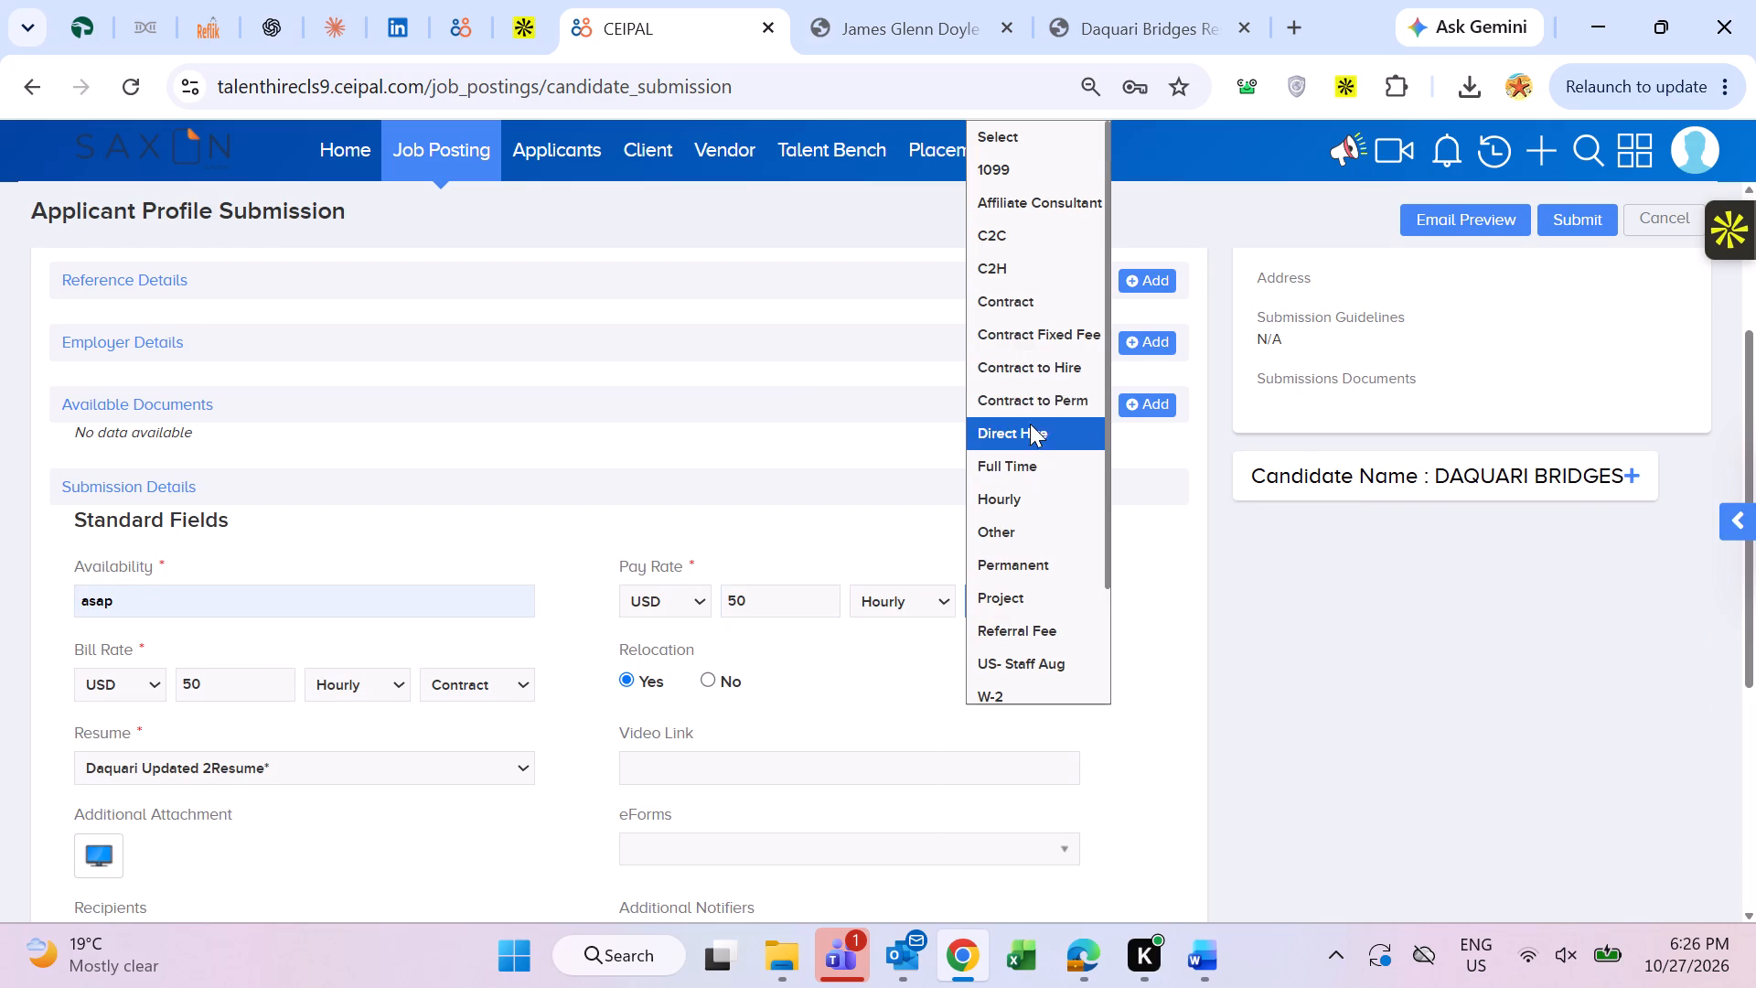
left_click(1030, 279)
left_click(1002, 590)
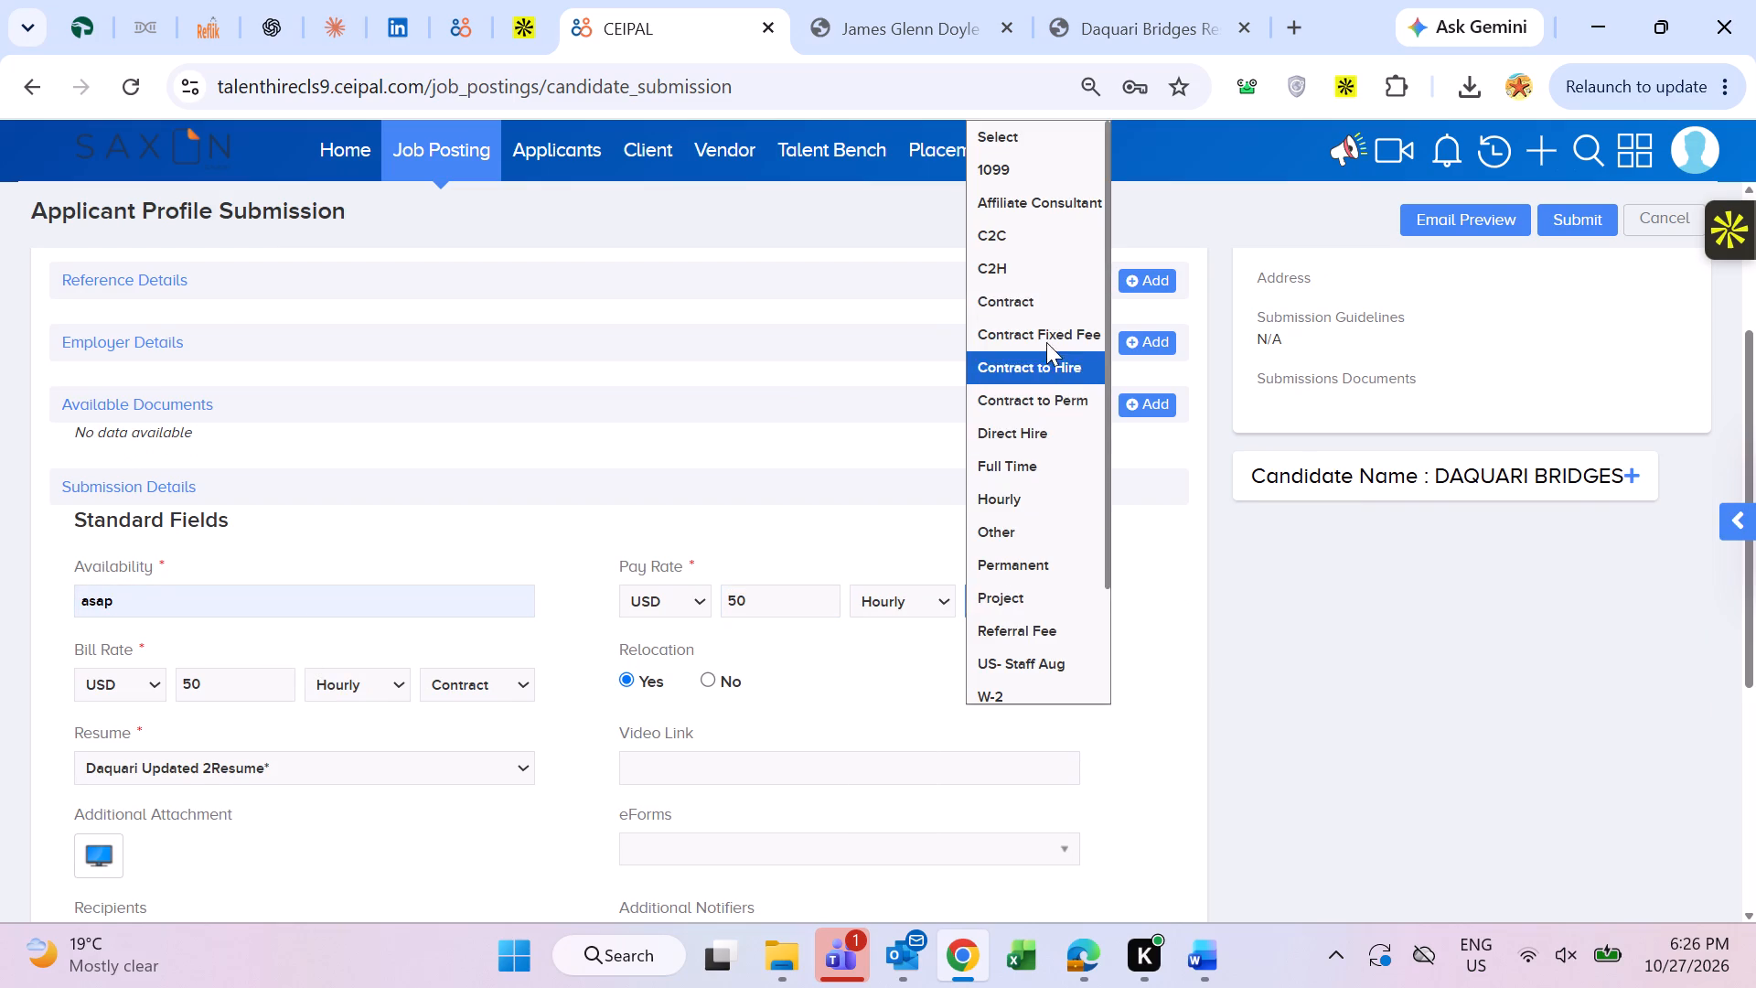
left_click(1048, 308)
Clear all preselected recipients from the job submission.
scroll(333, 583, "down", 3)
left_click(170, 525)
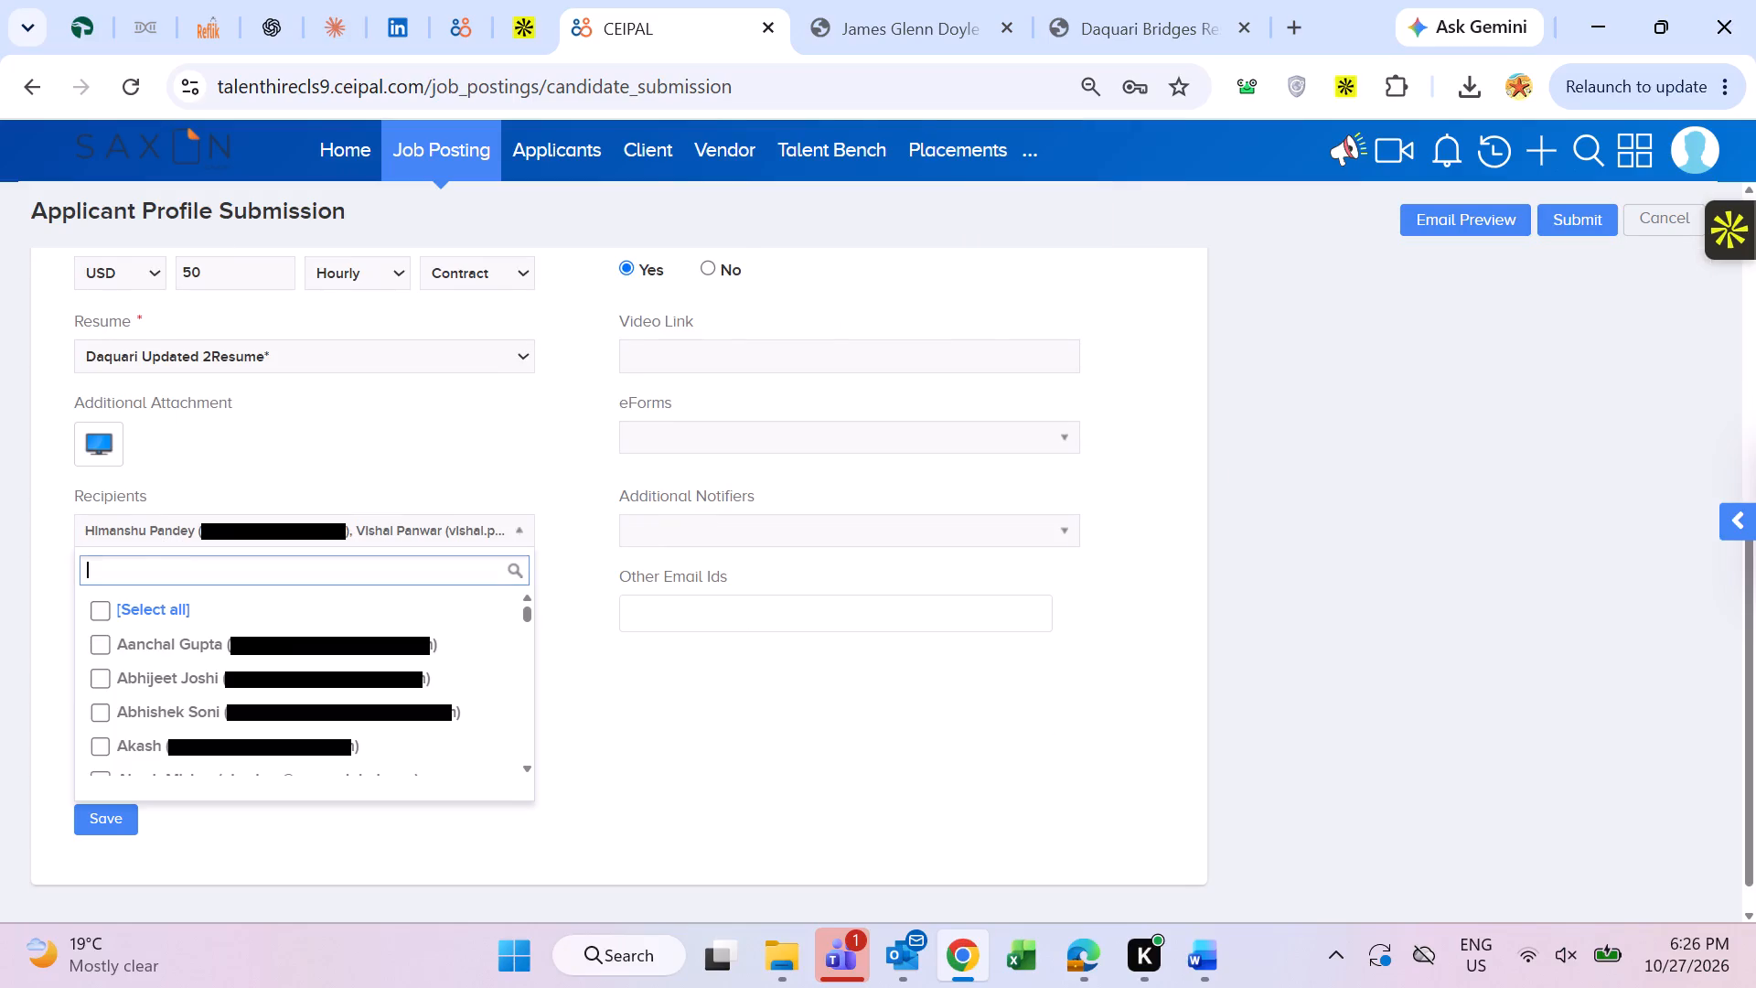
double_click(96, 613)
left_click(337, 451)
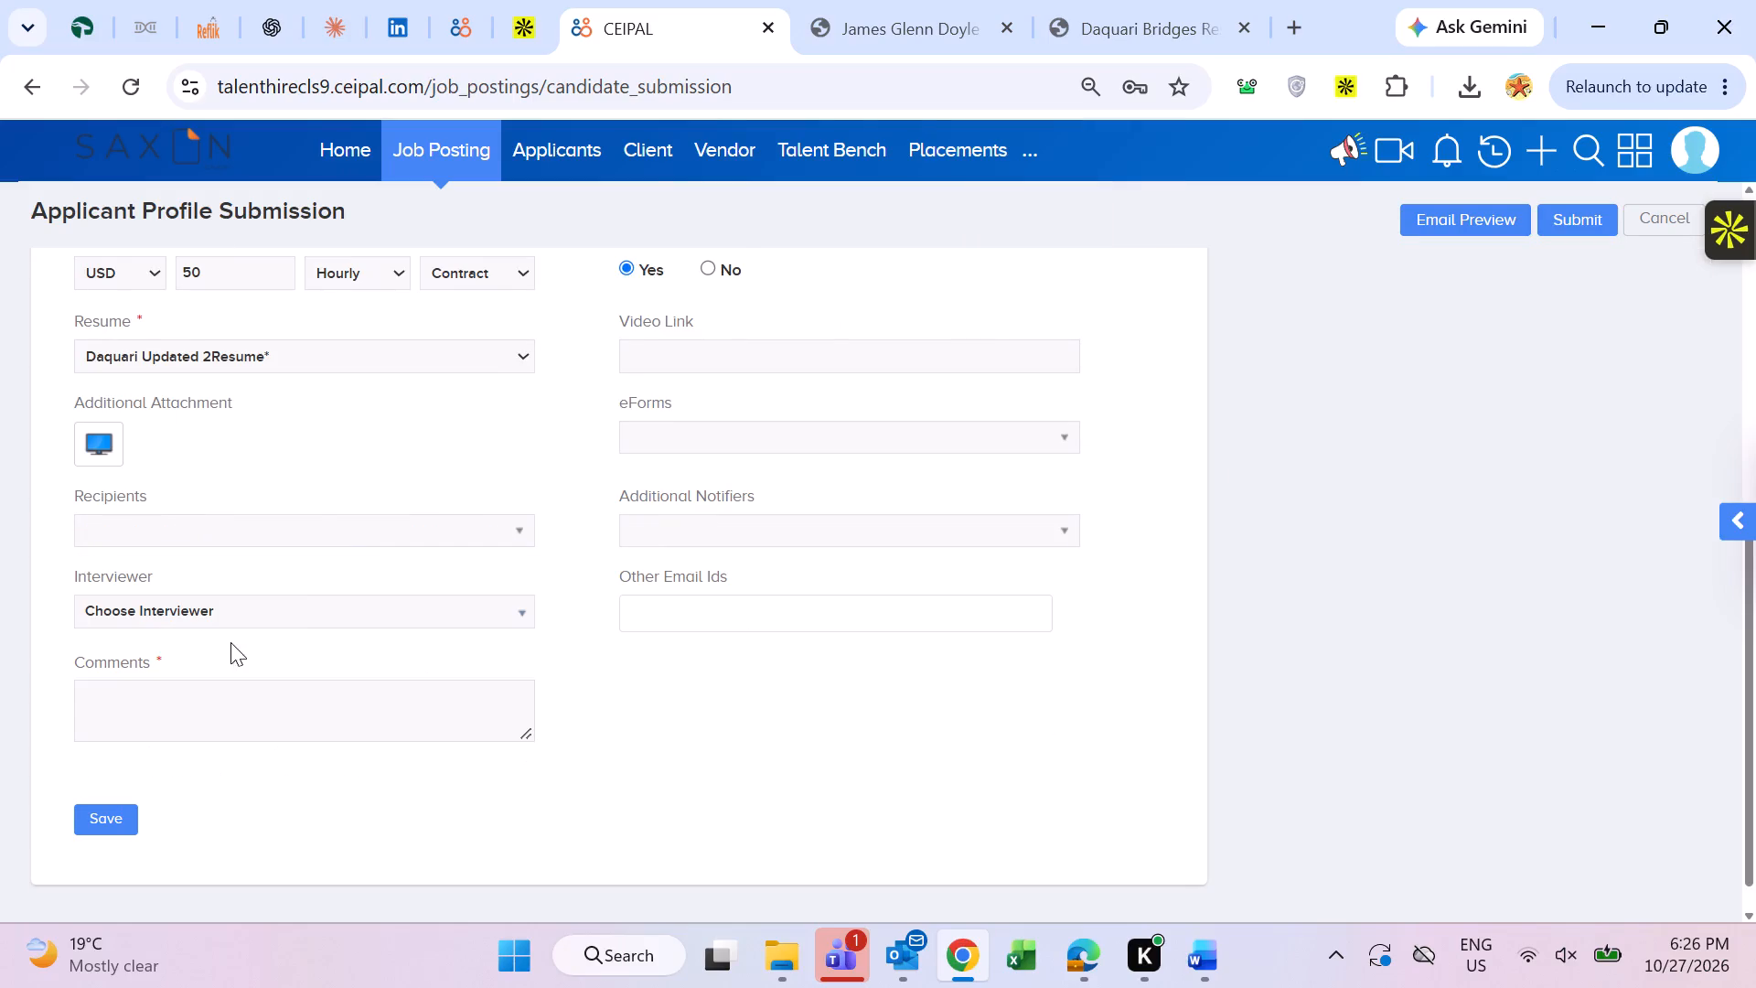
Enter a single period as the submission's required comment and save the submission details.
left_click(211, 708)
key("period")
left_click(108, 820)
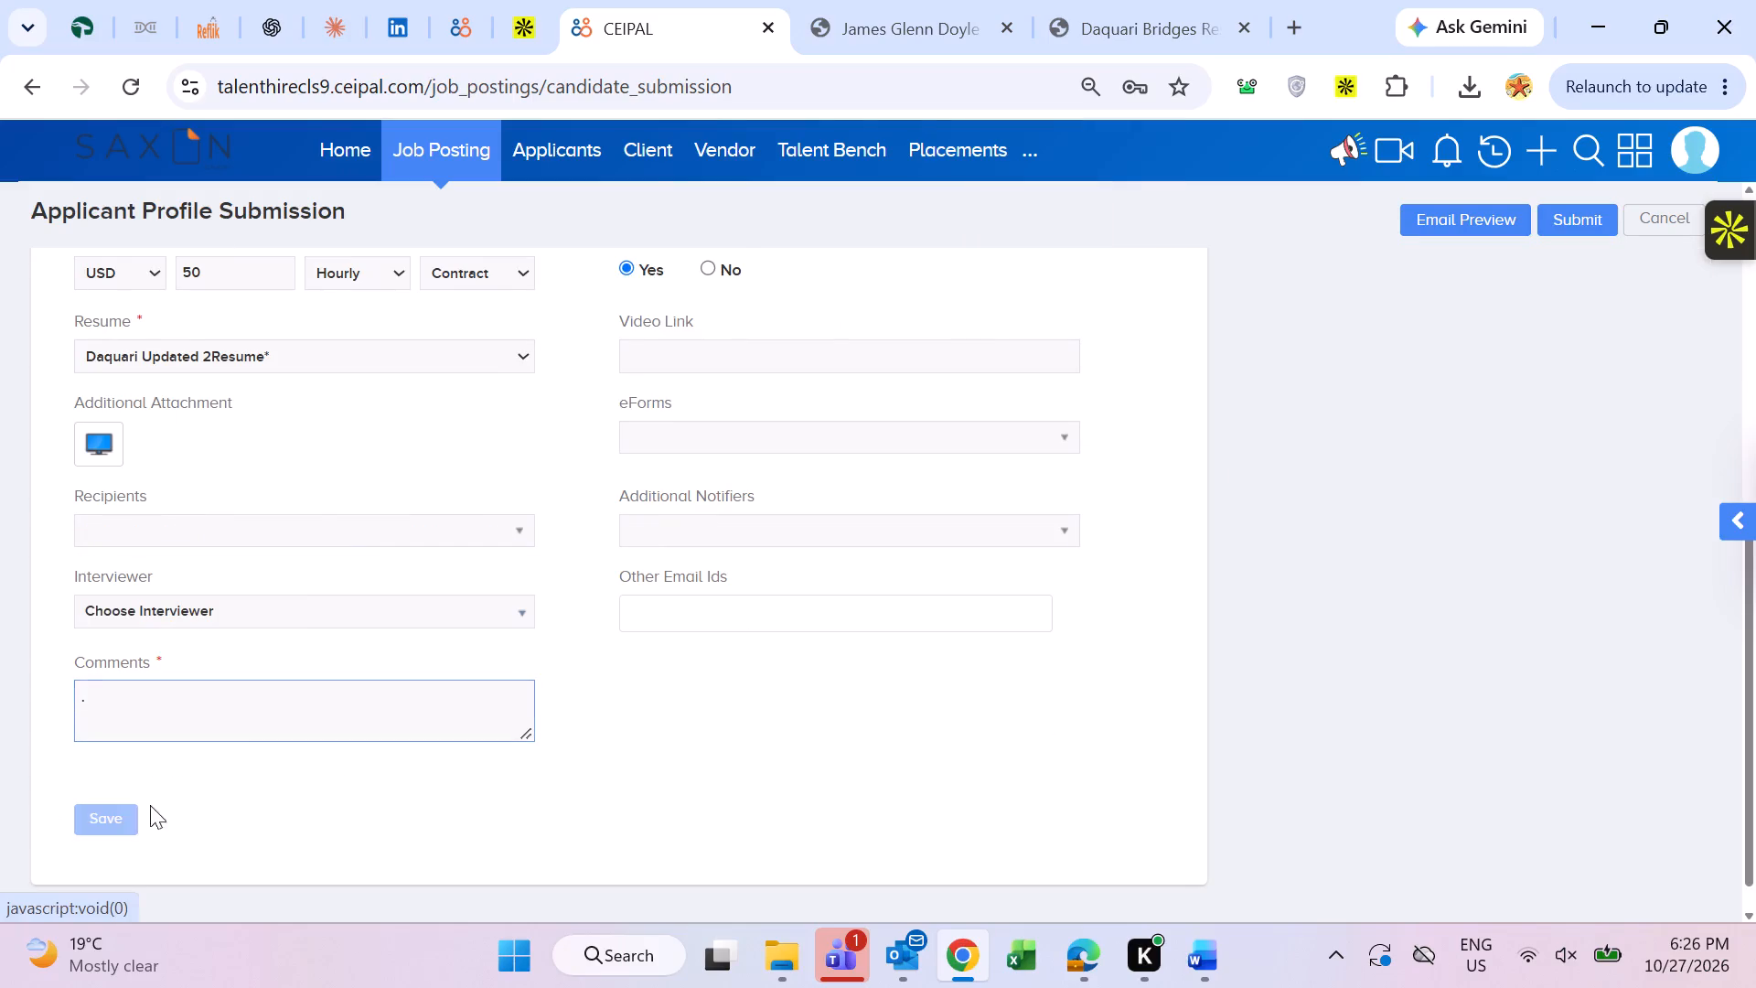
Submit the applicant's profile for the Systems Analyst 2 job and send the submission email.
scroll(476, 565, "up", 8)
scroll(800, 481, "down", 14)
scroll(800, 481, "up", 7)
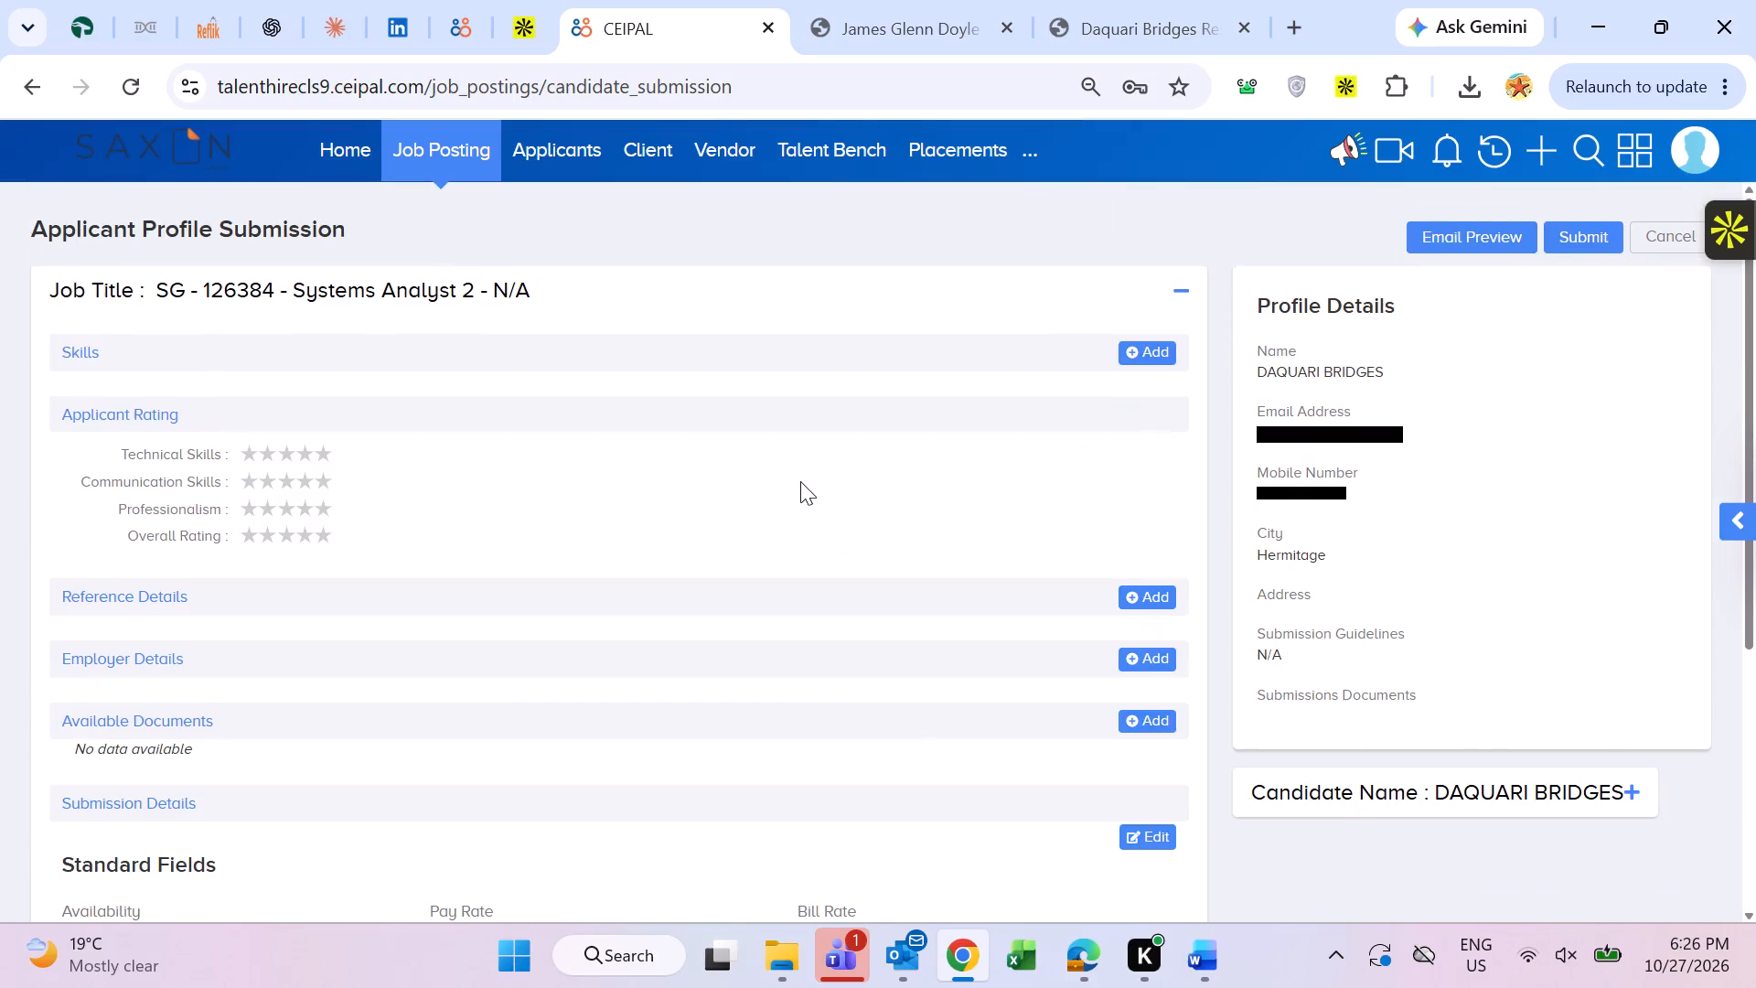
left_click(1574, 242)
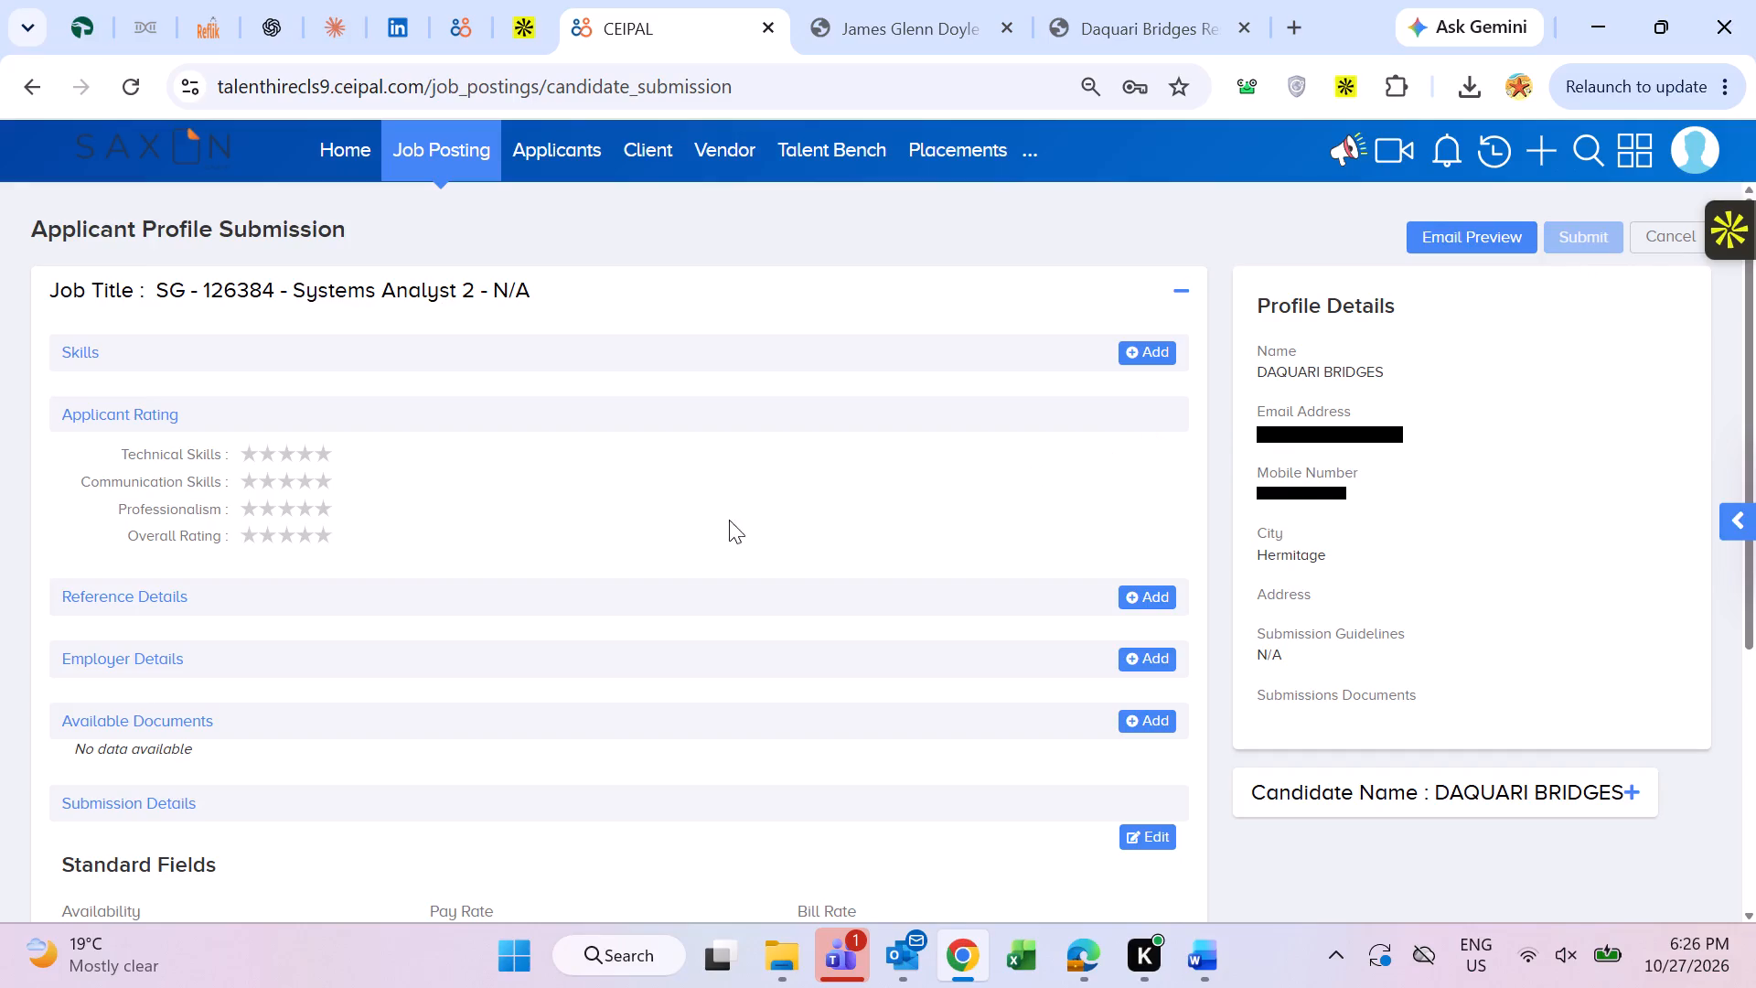
scroll(884, 521, "down", 5)
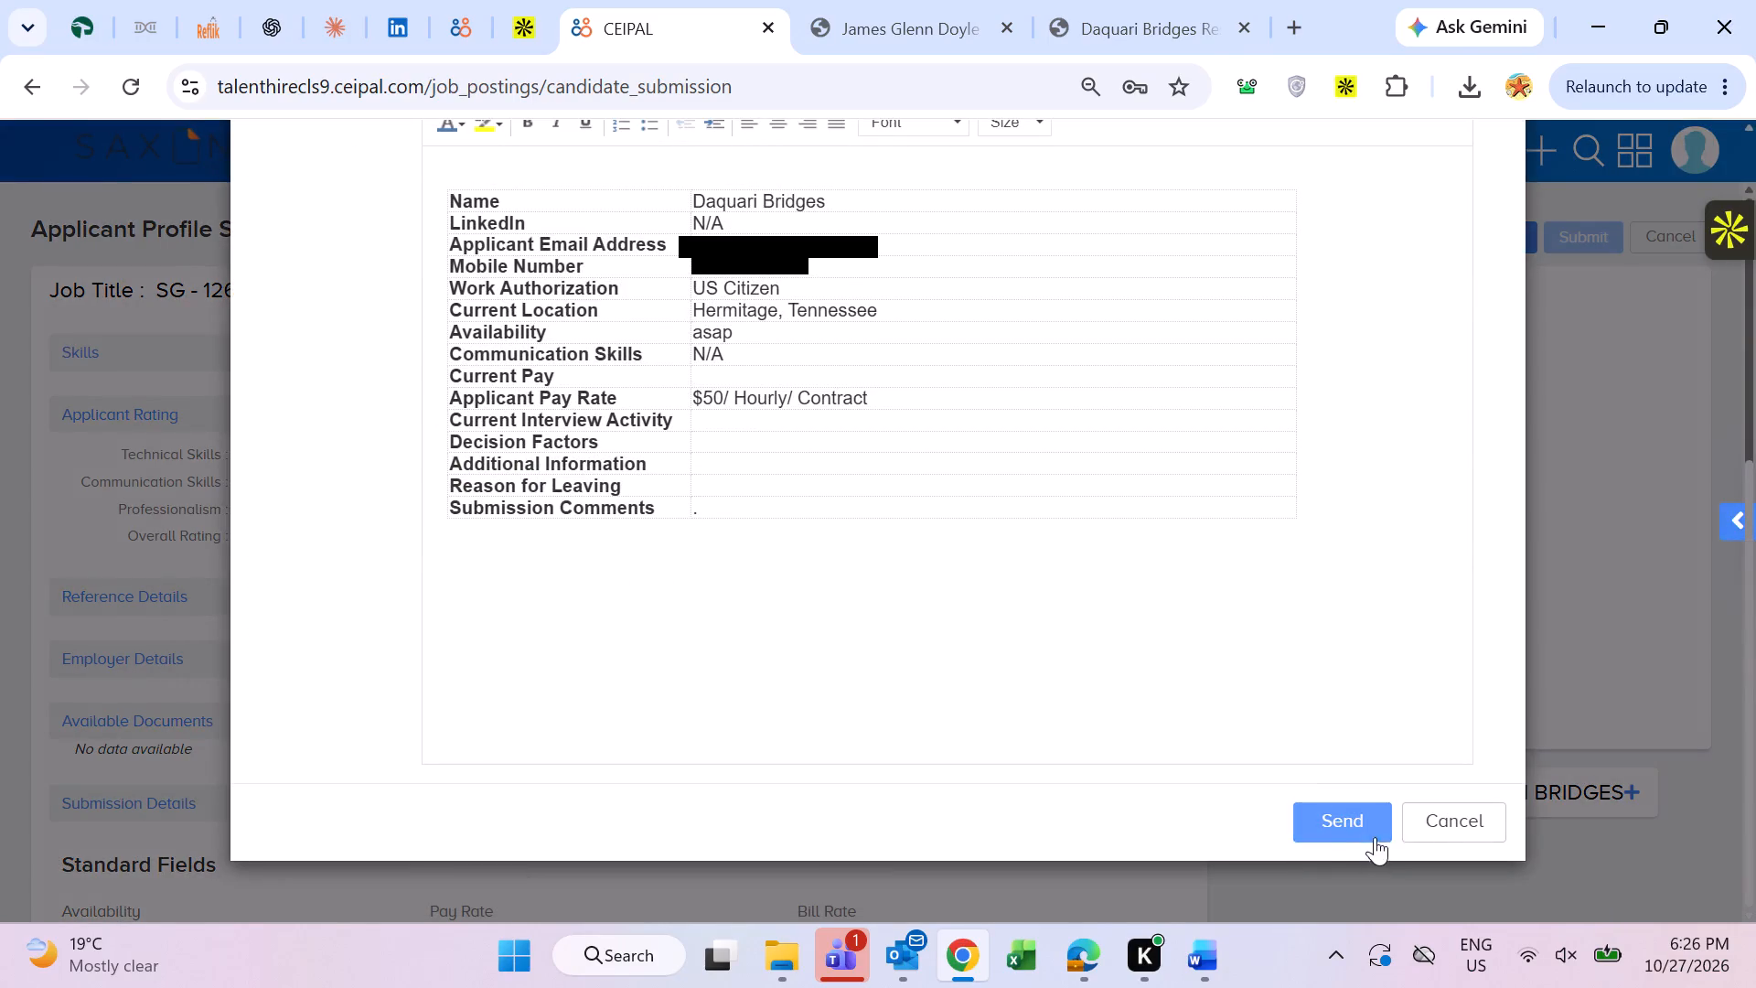
left_click(1353, 831)
scroll(893, 656, "up", 9)
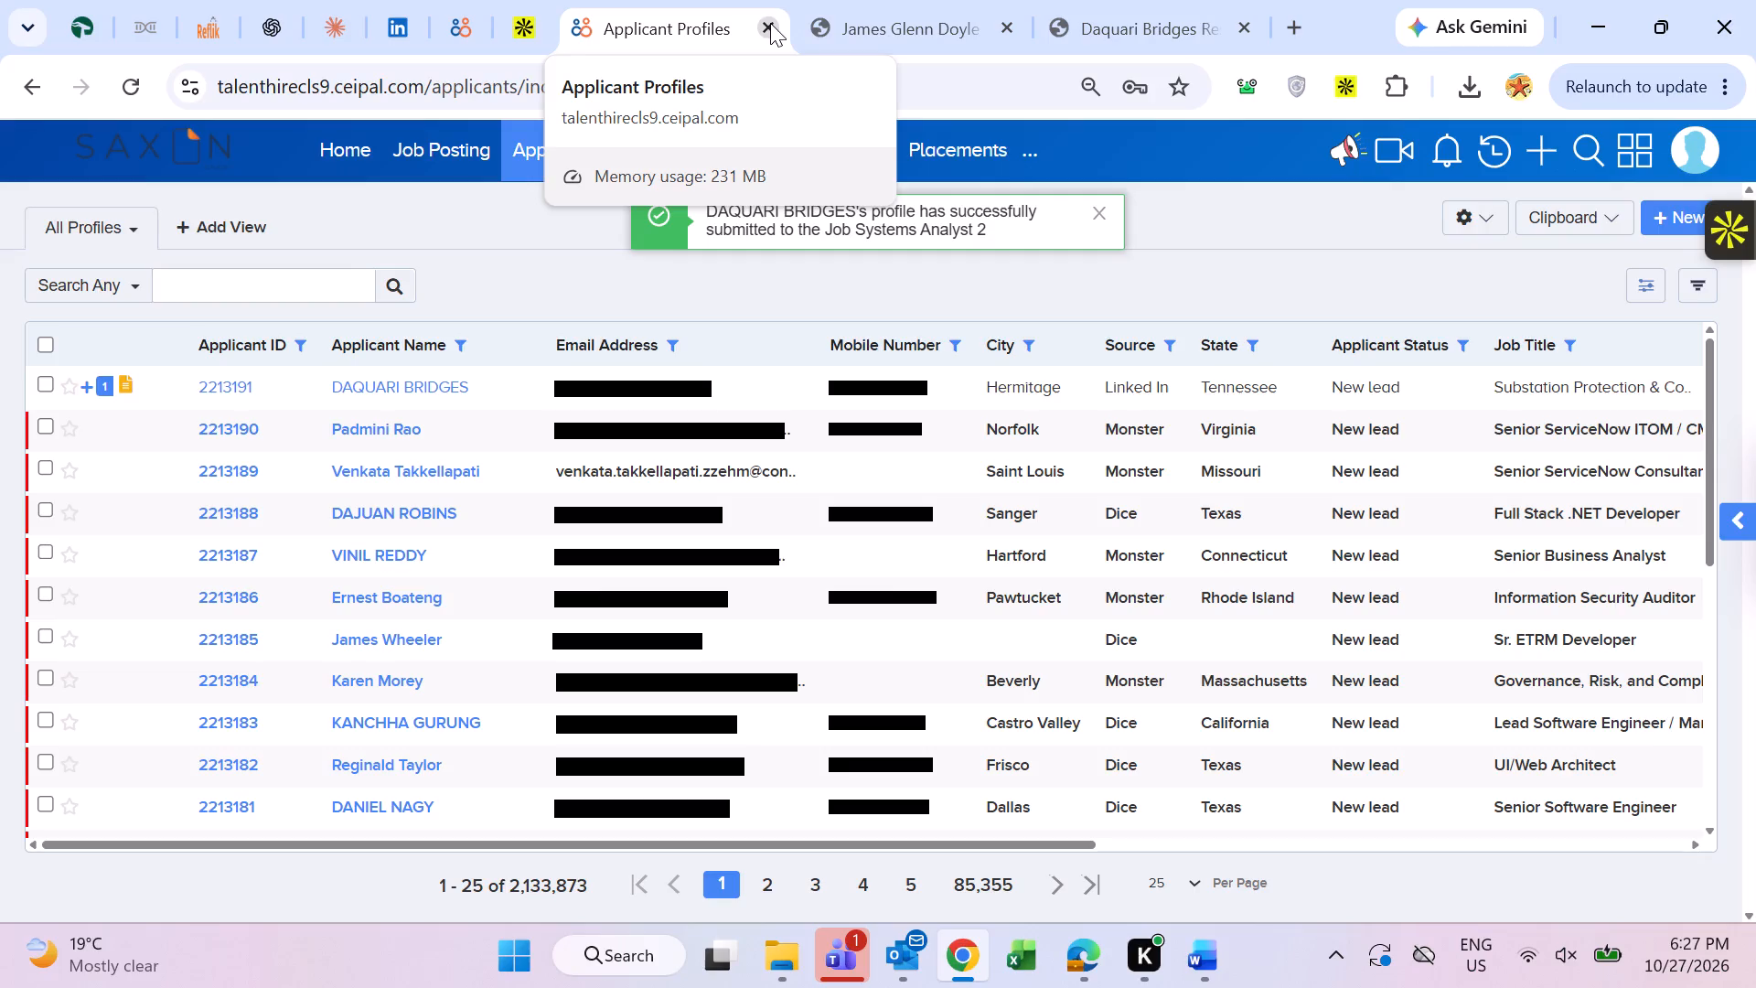
Close the finished submission's browser tab and return to the pinned applicant list.
left_click(771, 26)
left_click(438, 18)
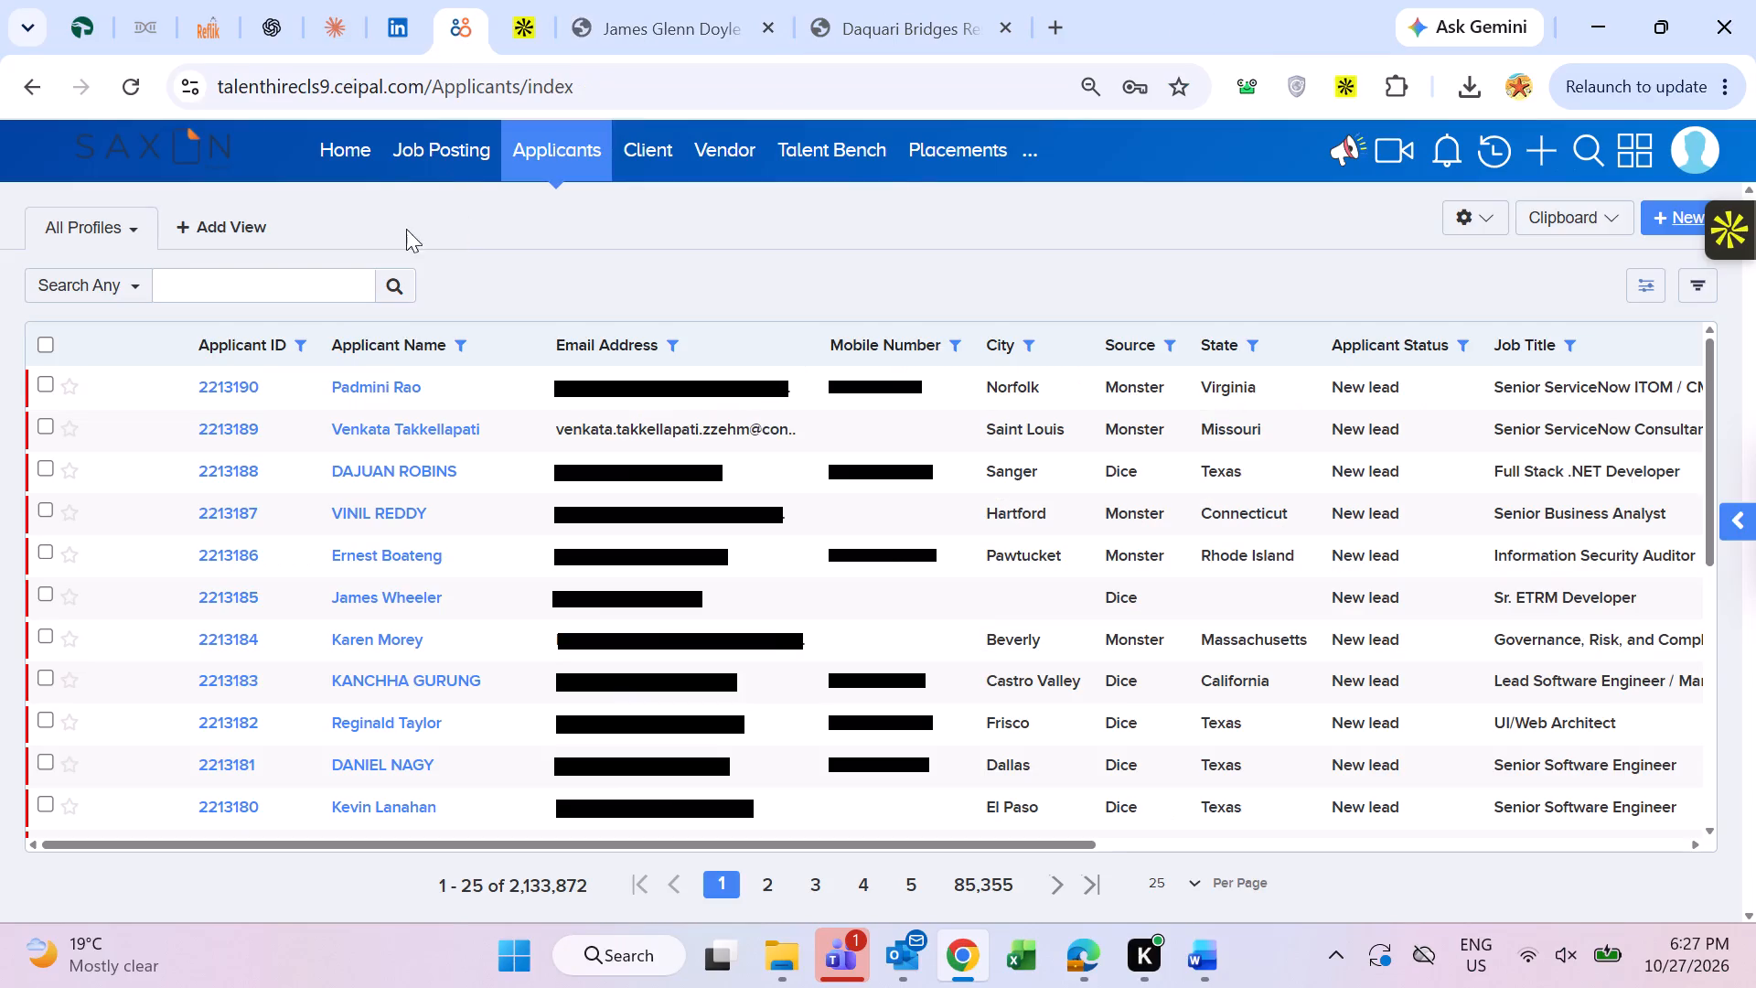
Open the job postings list and expand the submissions under the Systems Analyst 2 job.
left_click(419, 146)
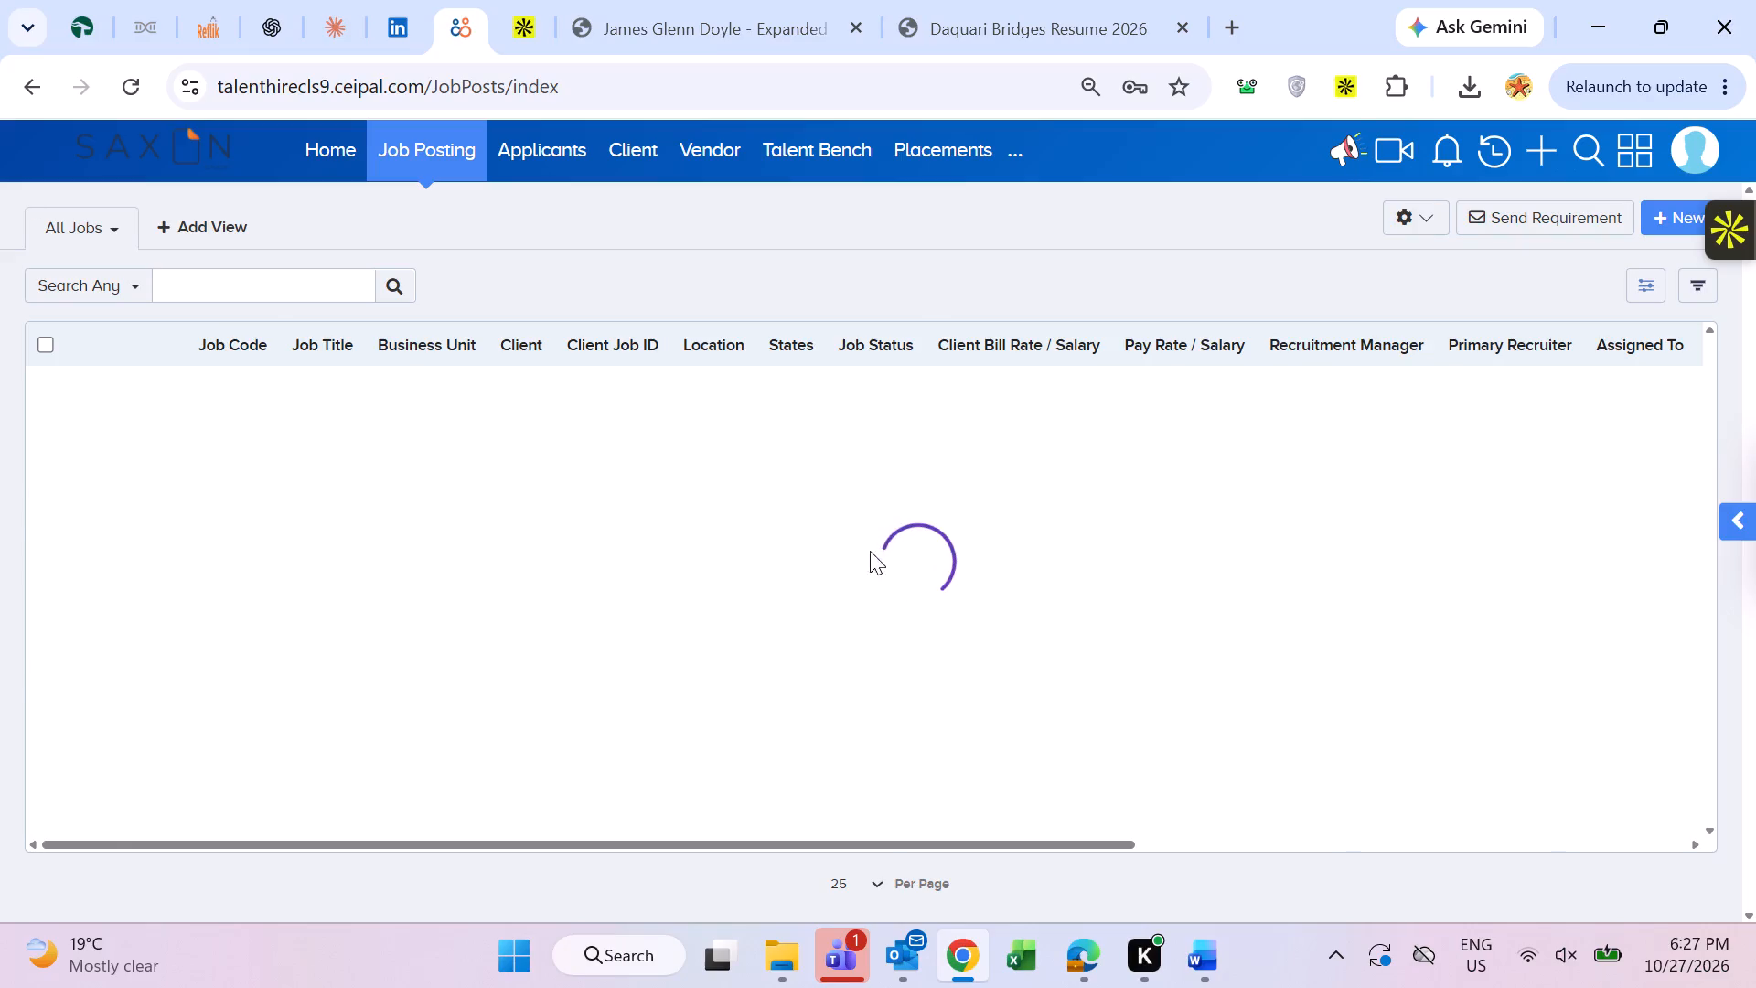
scroll(752, 494, "up", 1)
left_click(84, 382)
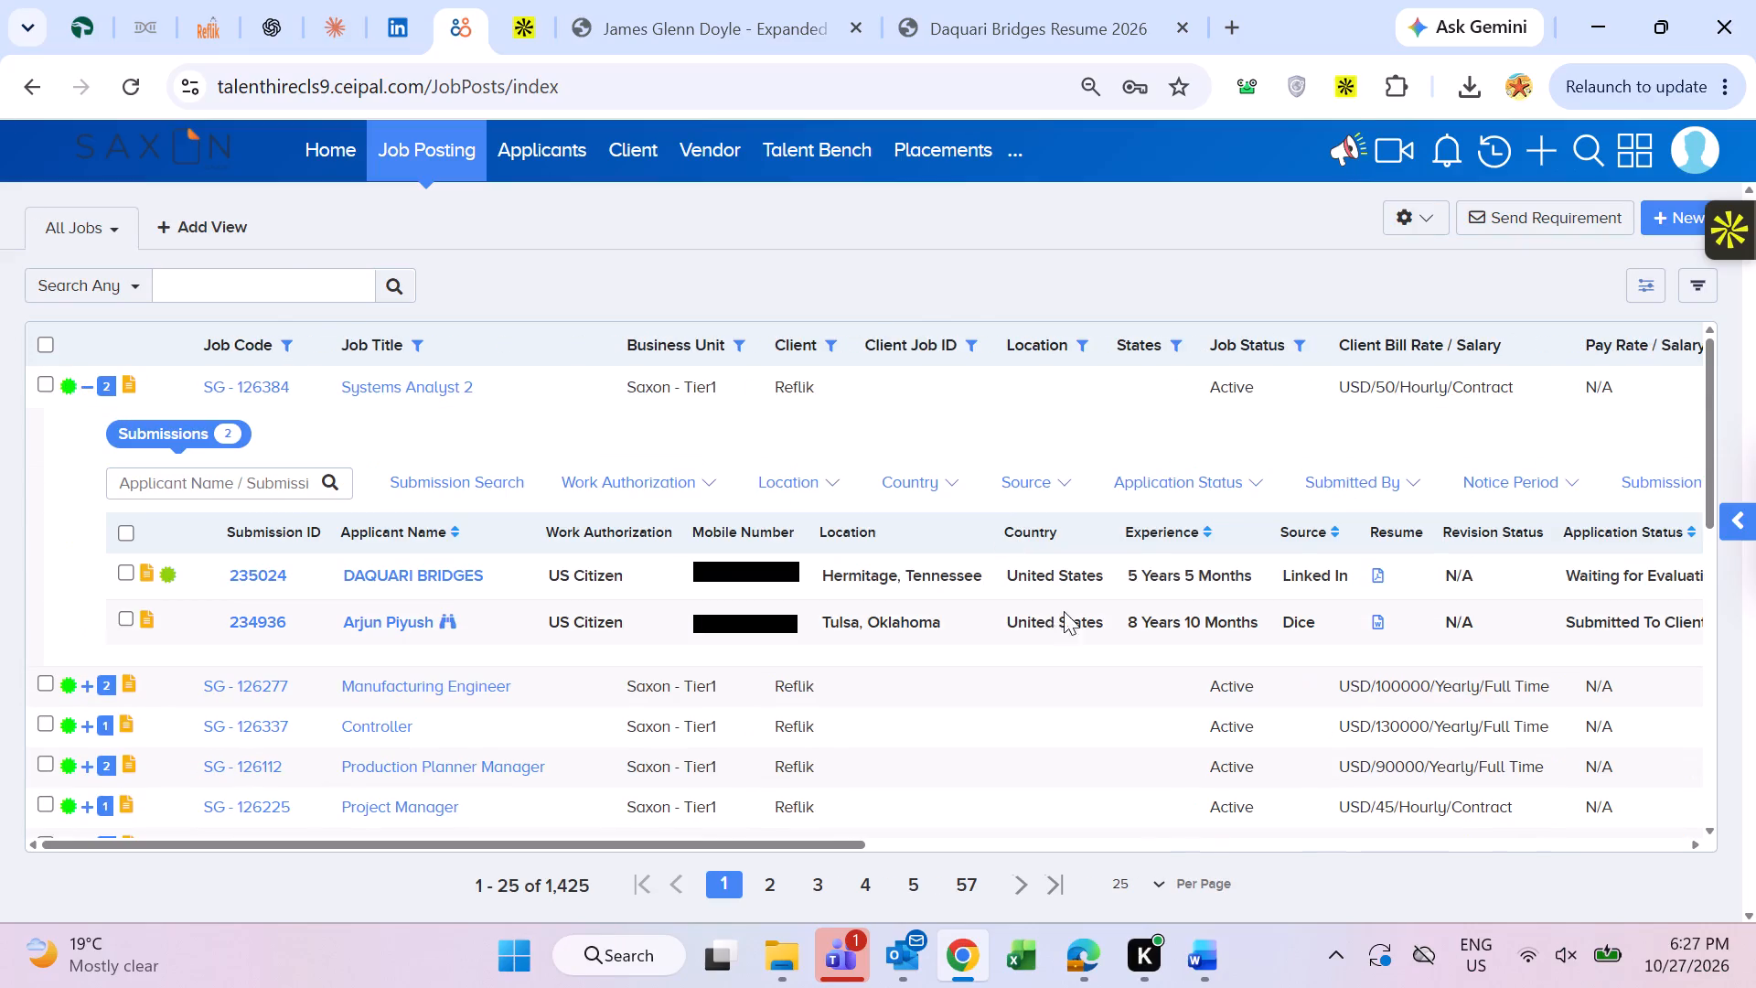
Update the LinkedIn-sourced candidate's application status to Submitted To Client/Vendor with a single period as comment, then collapse the job's submissions.
scroll(1094, 617, "left", 2)
left_click(1507, 571)
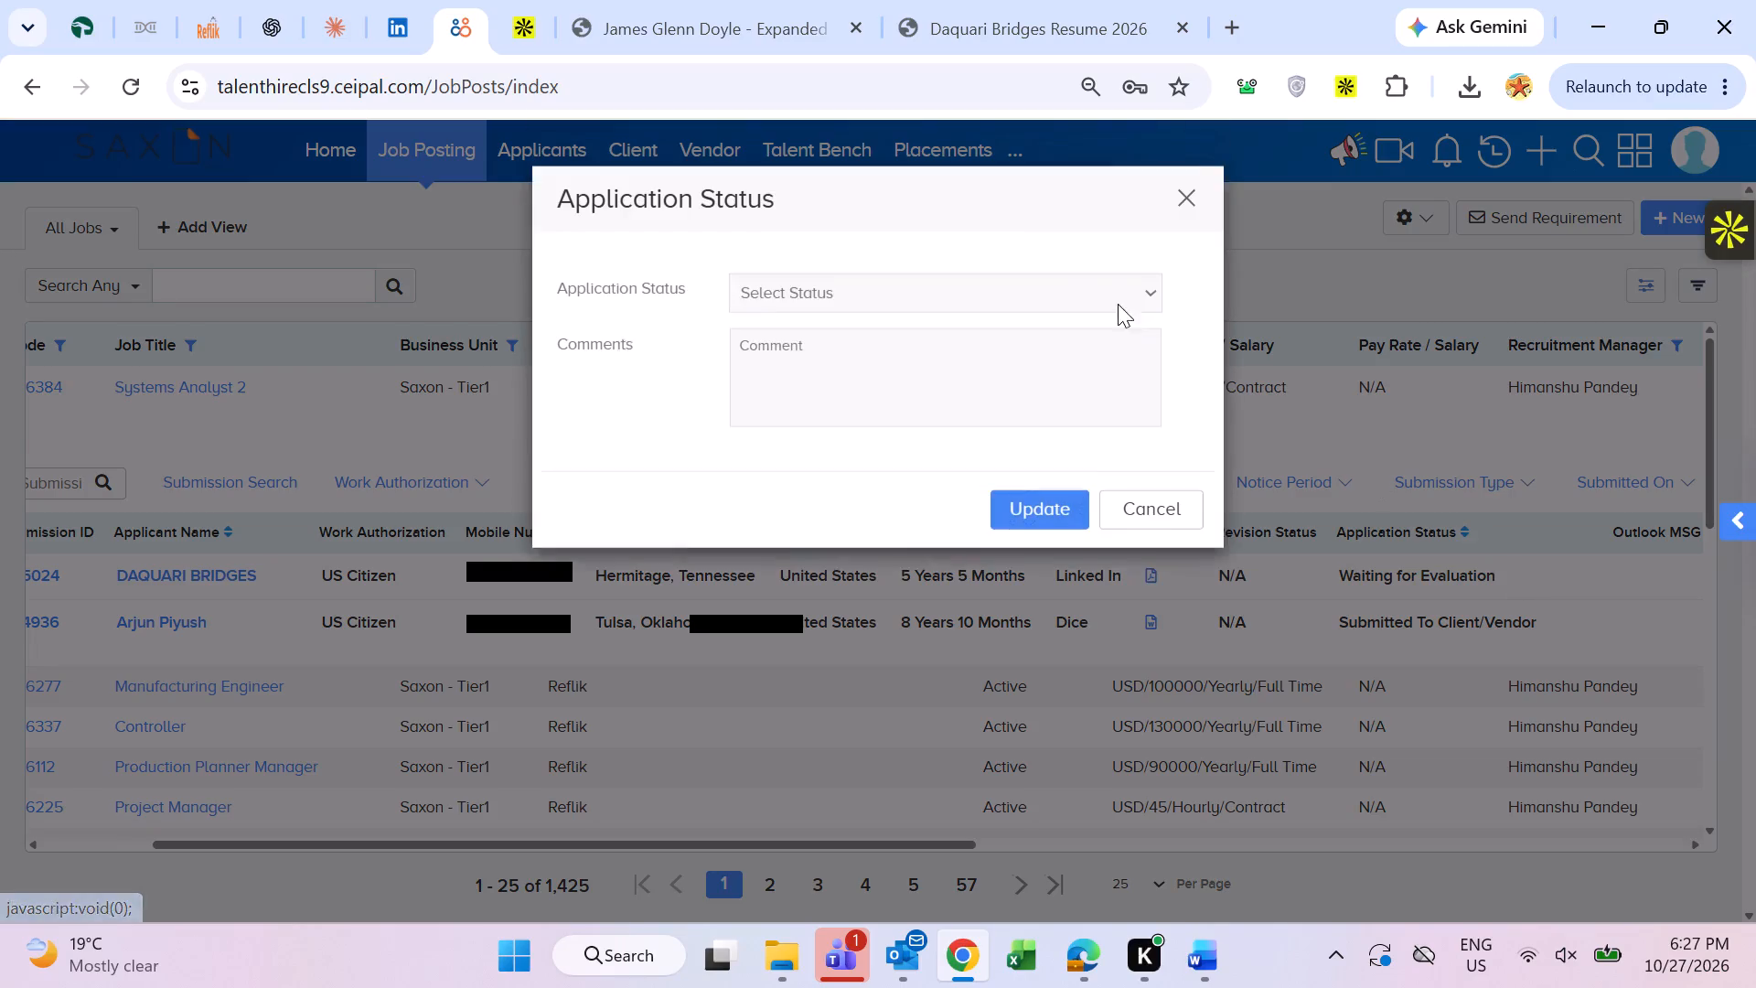
left_click(1009, 295)
left_click(989, 575)
left_click(976, 394)
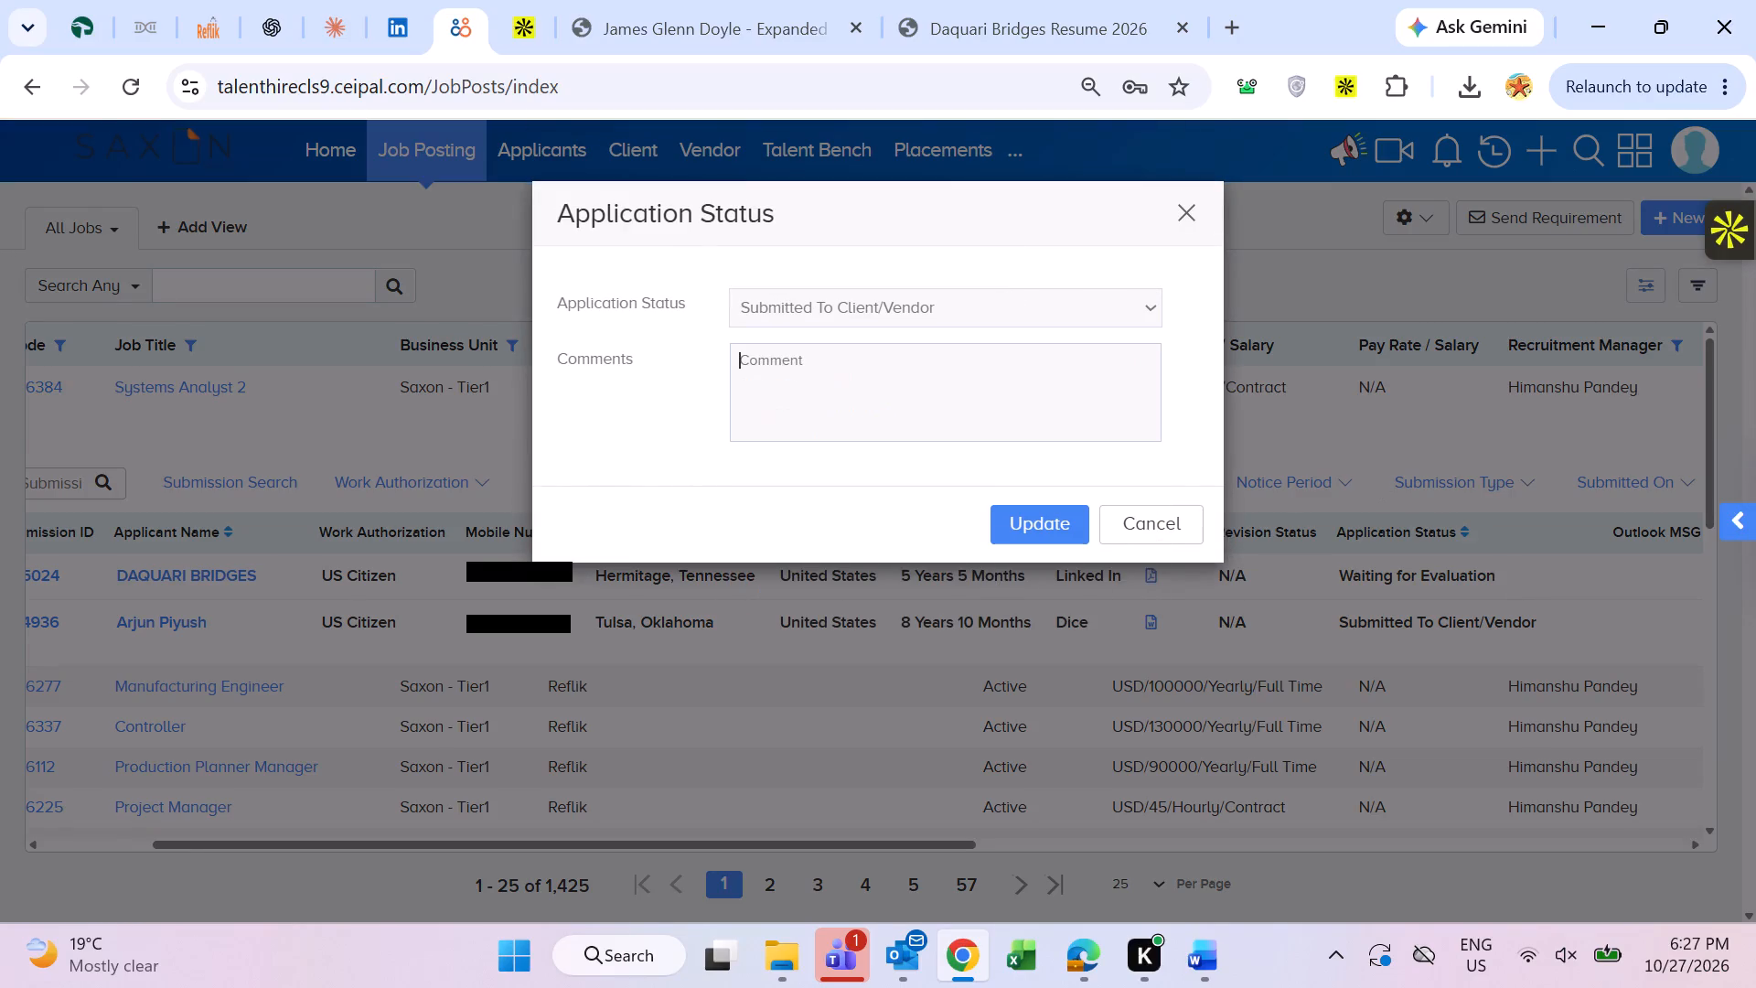
key("period")
left_click(1058, 532)
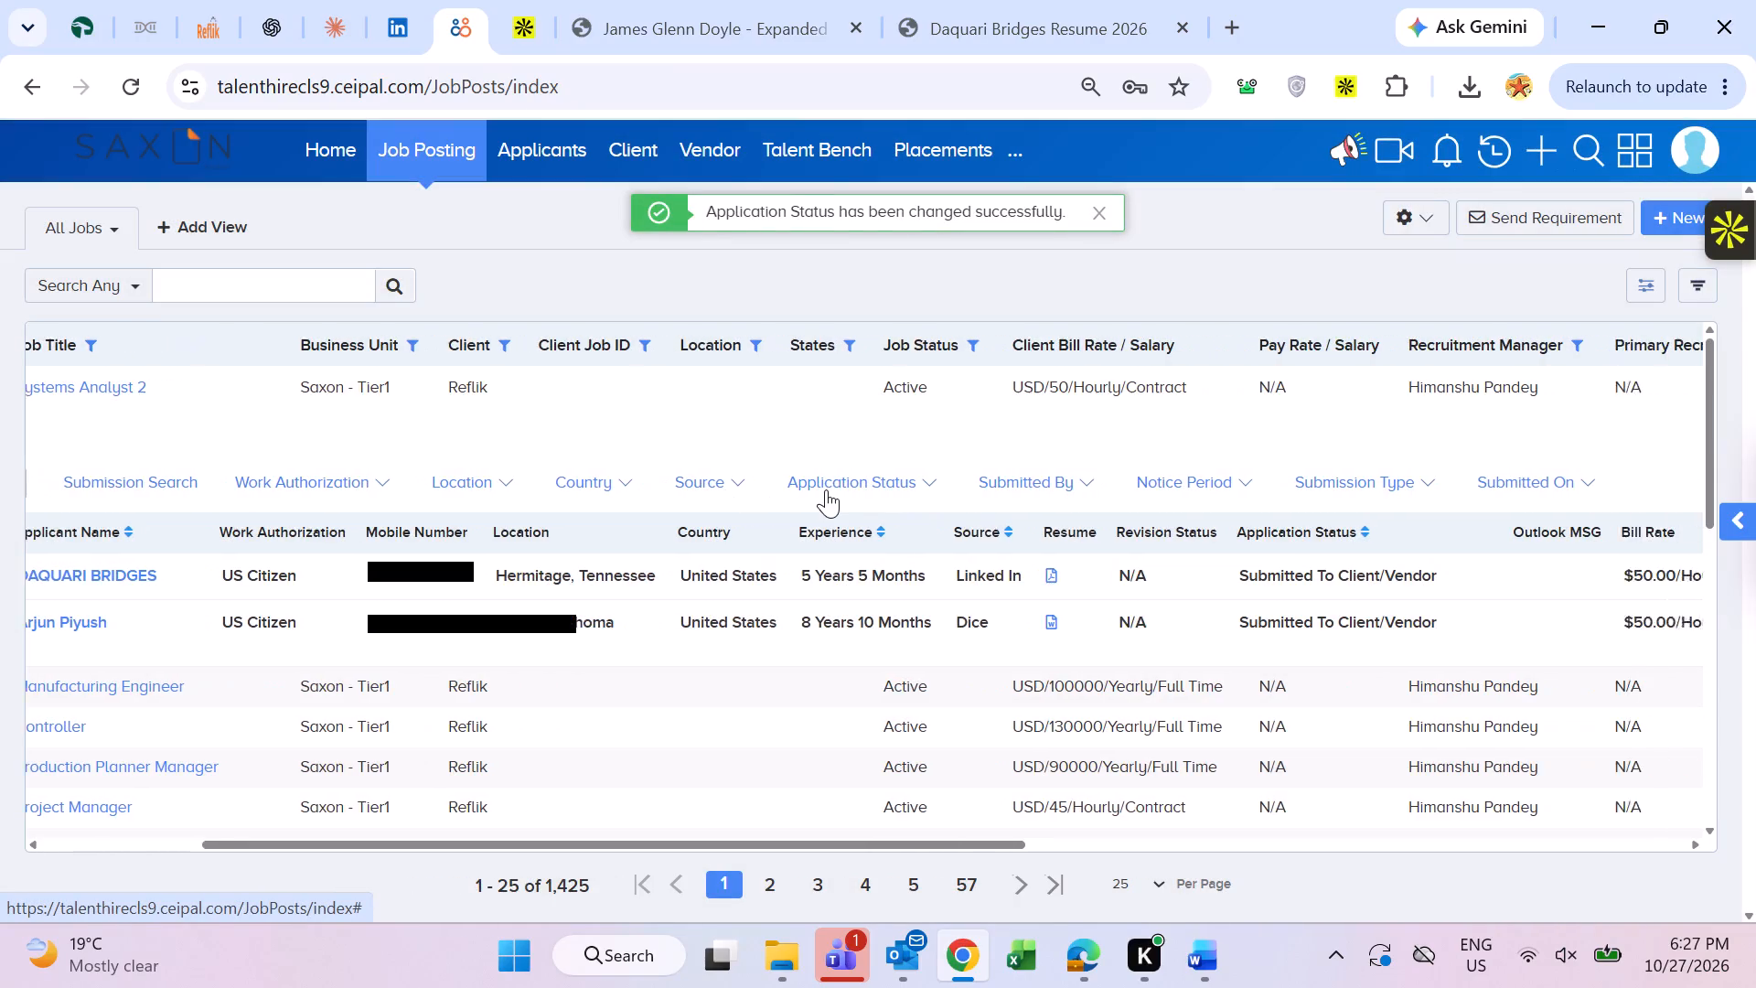
scroll(826, 489, "right", 2)
left_click(91, 382)
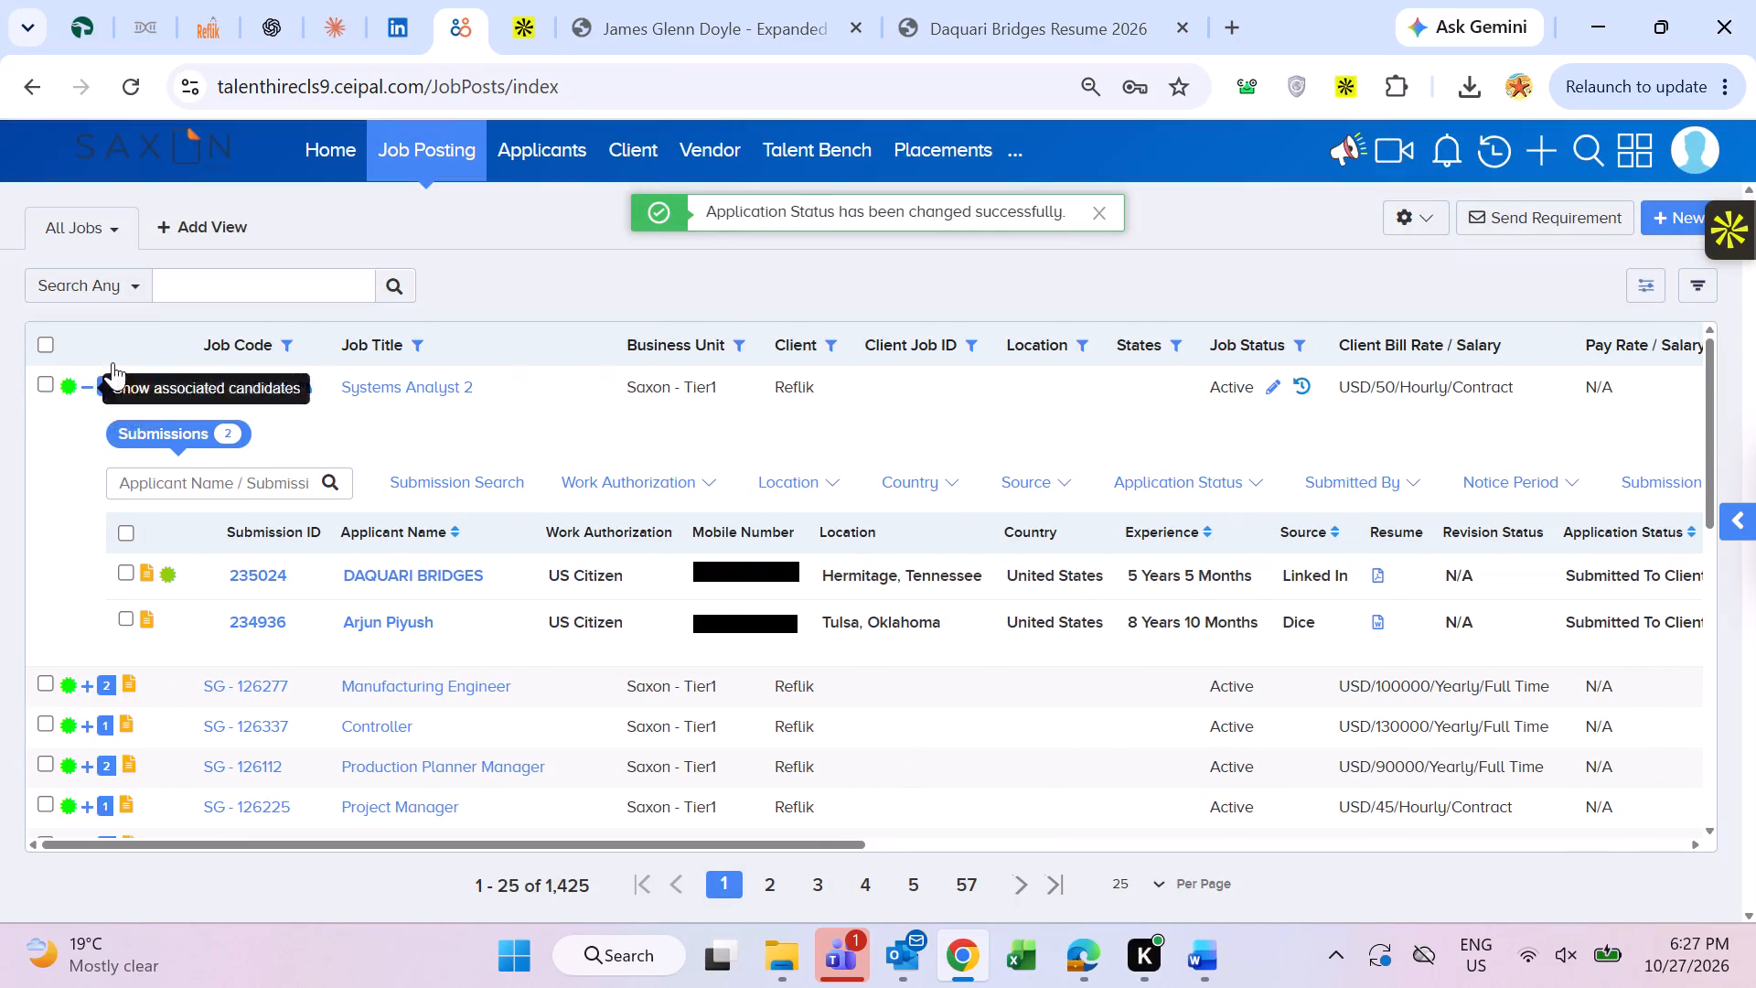